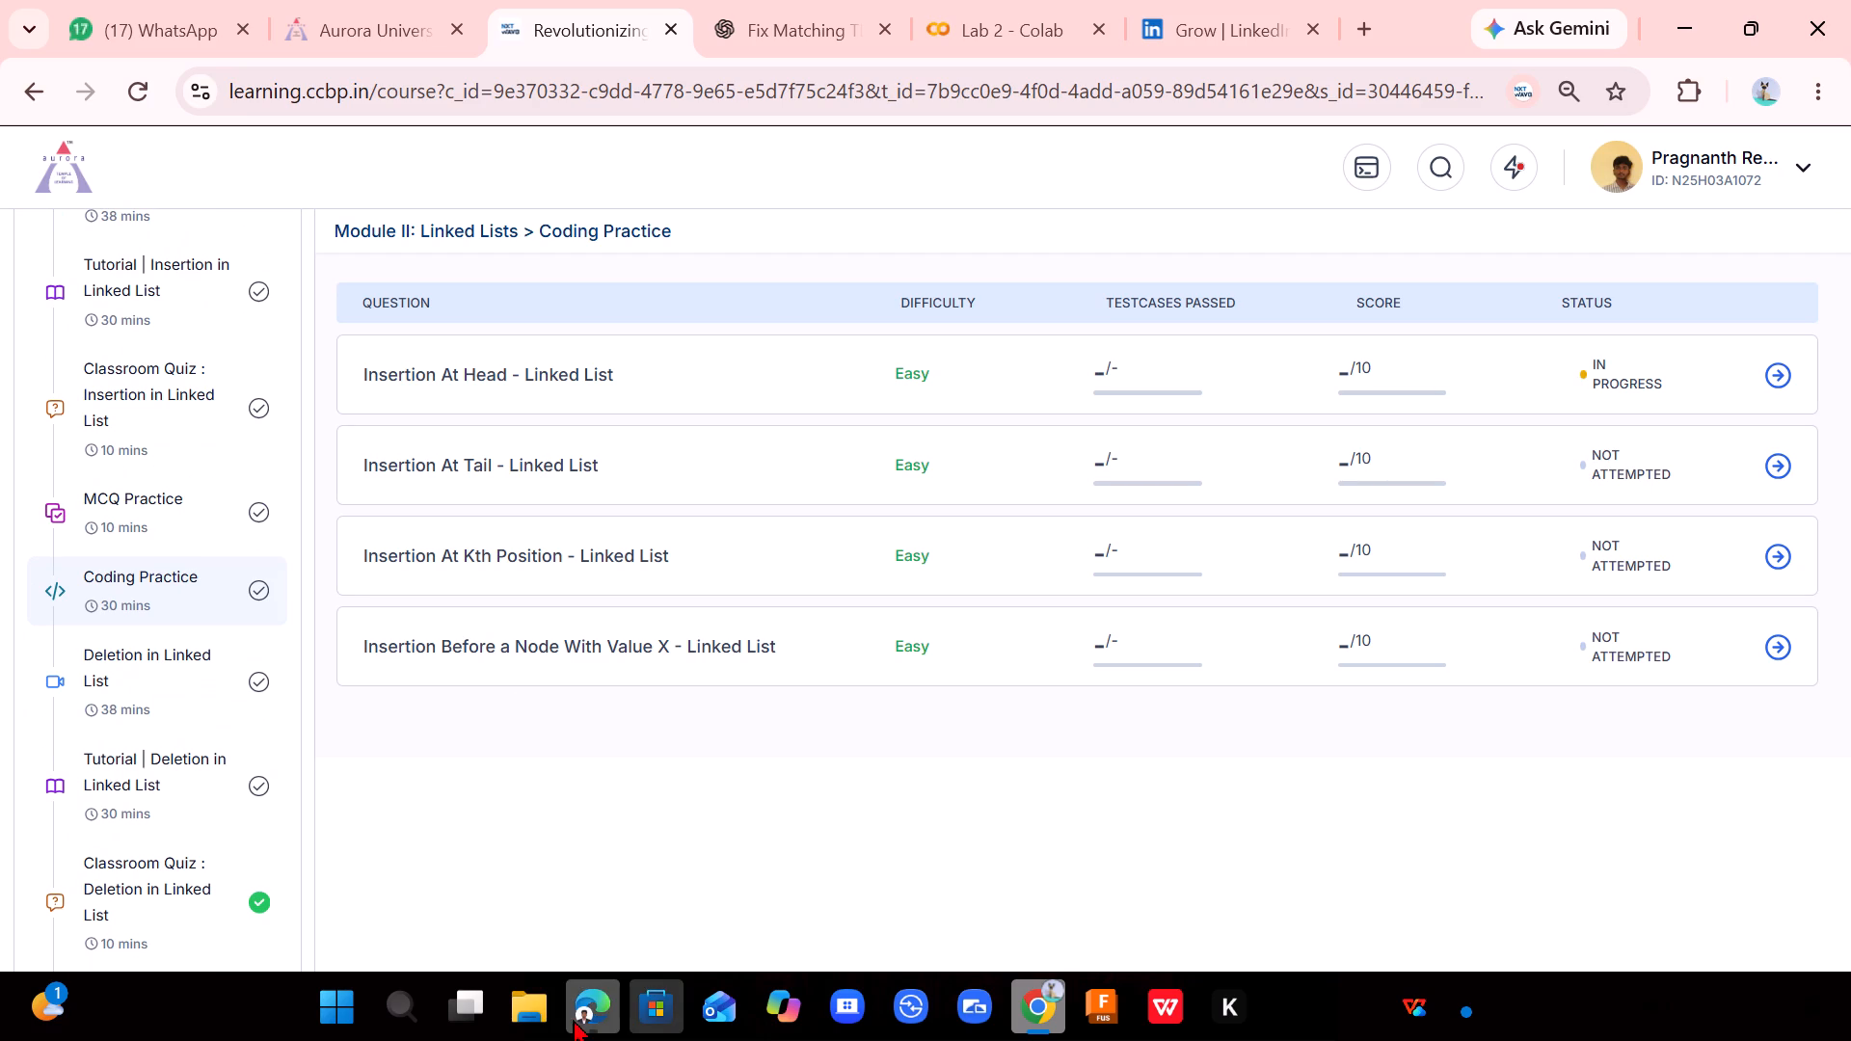
Switch to File Explorer and look through the Downloads folder for the lab 1 report files.
{"action": "left_click", "coordinate": [513, 1021]}
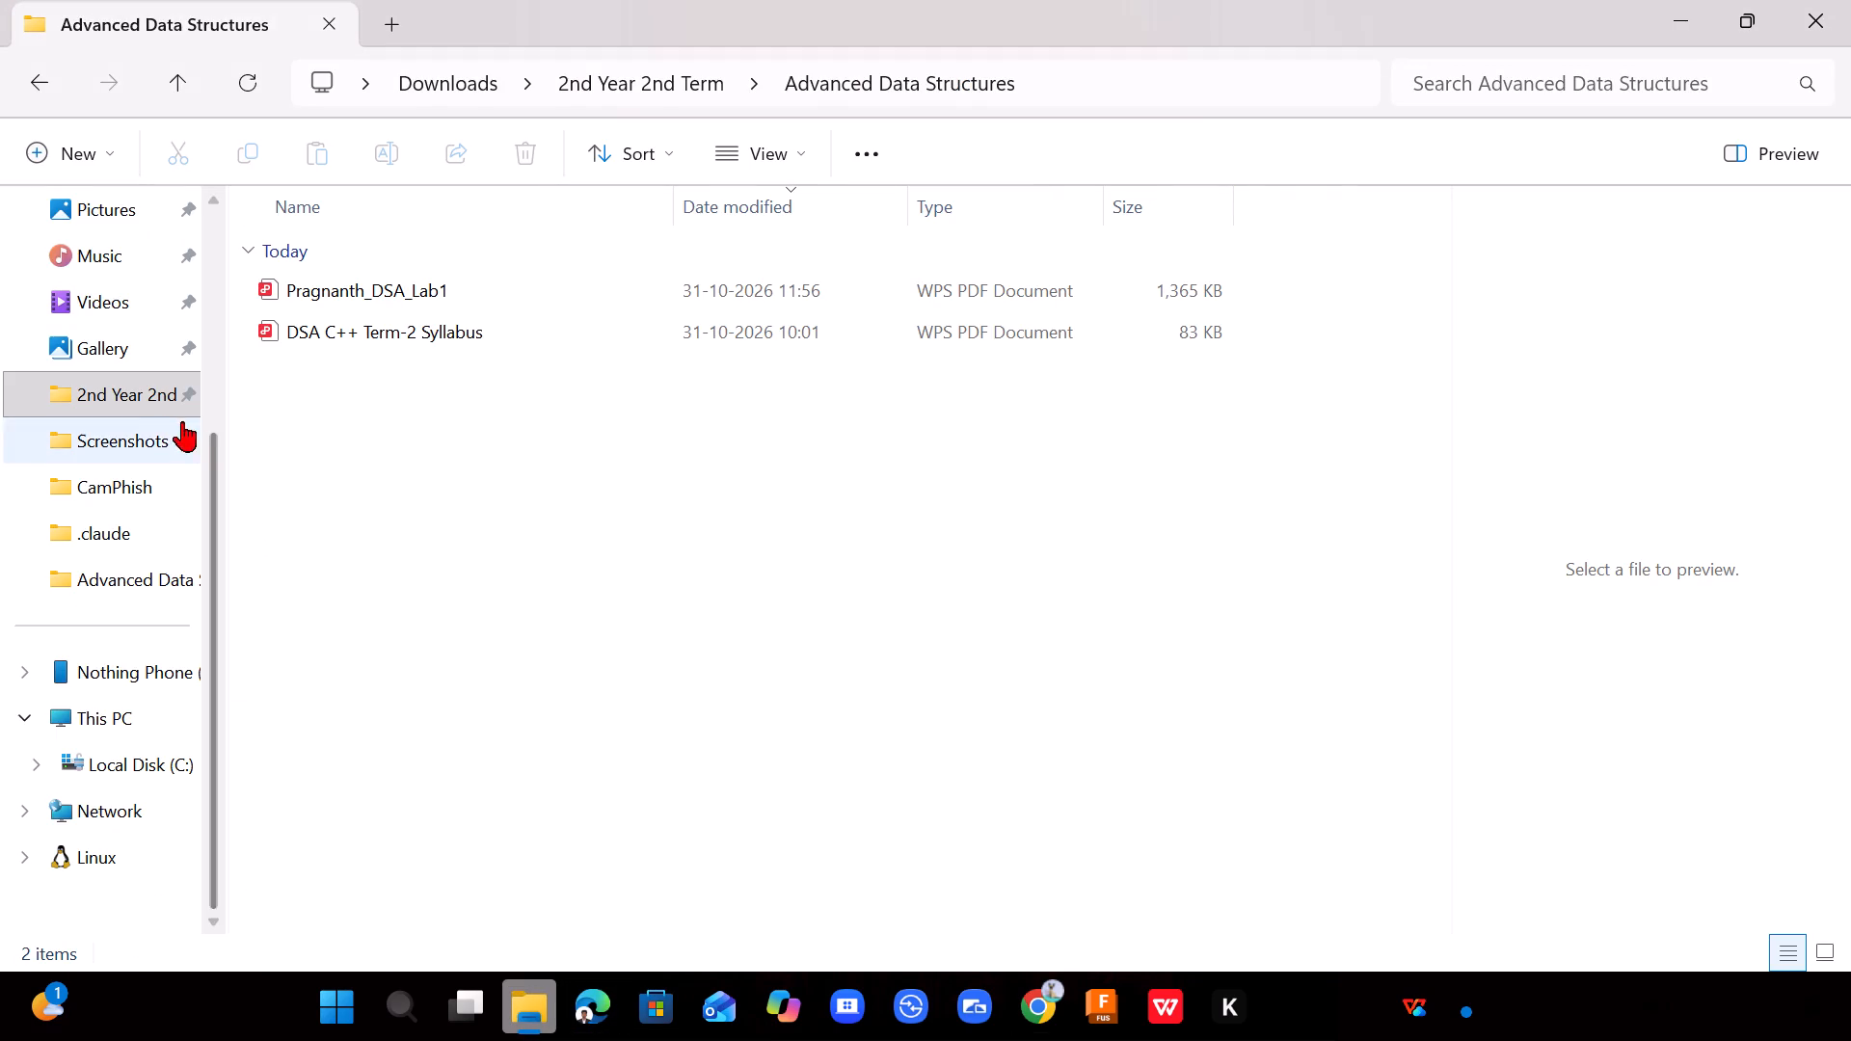
{"action": "scroll", "coordinate": [95, 255], "scroll_direction": "up", "scroll_amount": 3}
{"action": "left_click", "coordinate": [113, 379]}
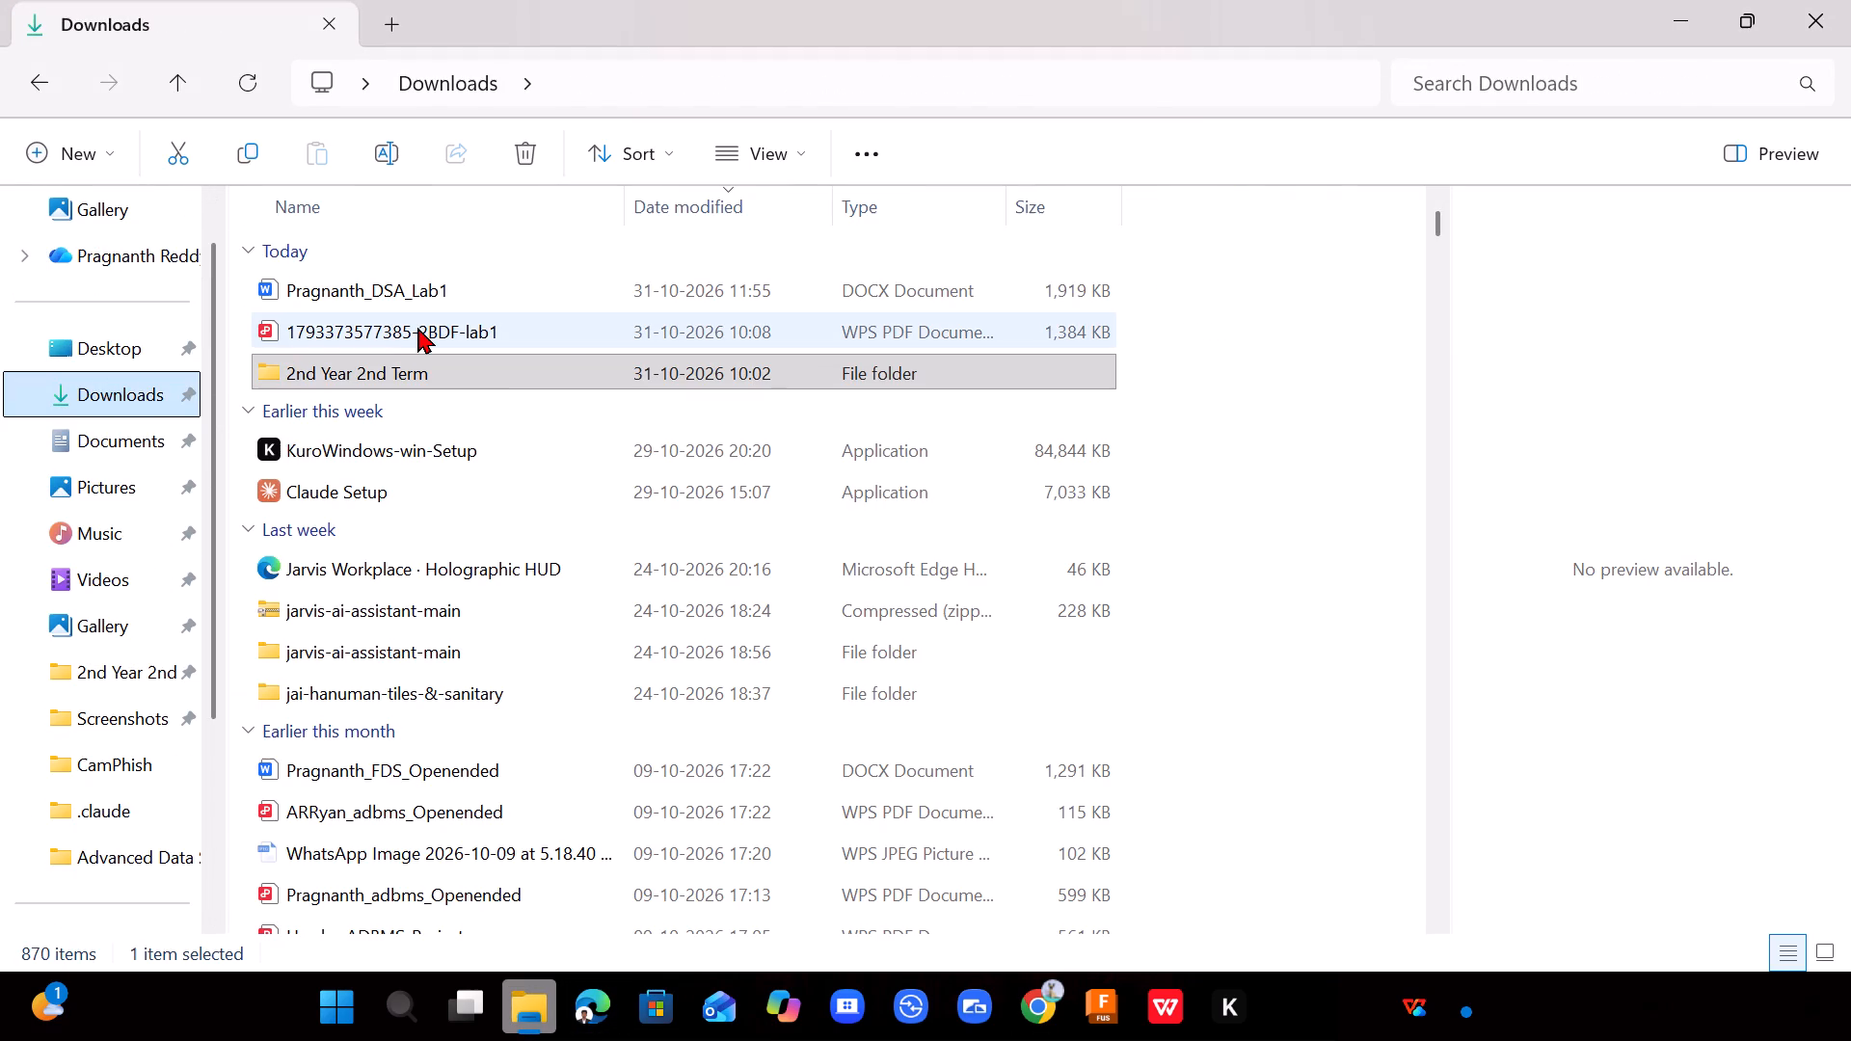
Switch to Chrome, search for pdf to word in a new tab, and open the iLovePDF PDF to Word converter.
{"action": "left_click", "coordinate": [1057, 1002]}
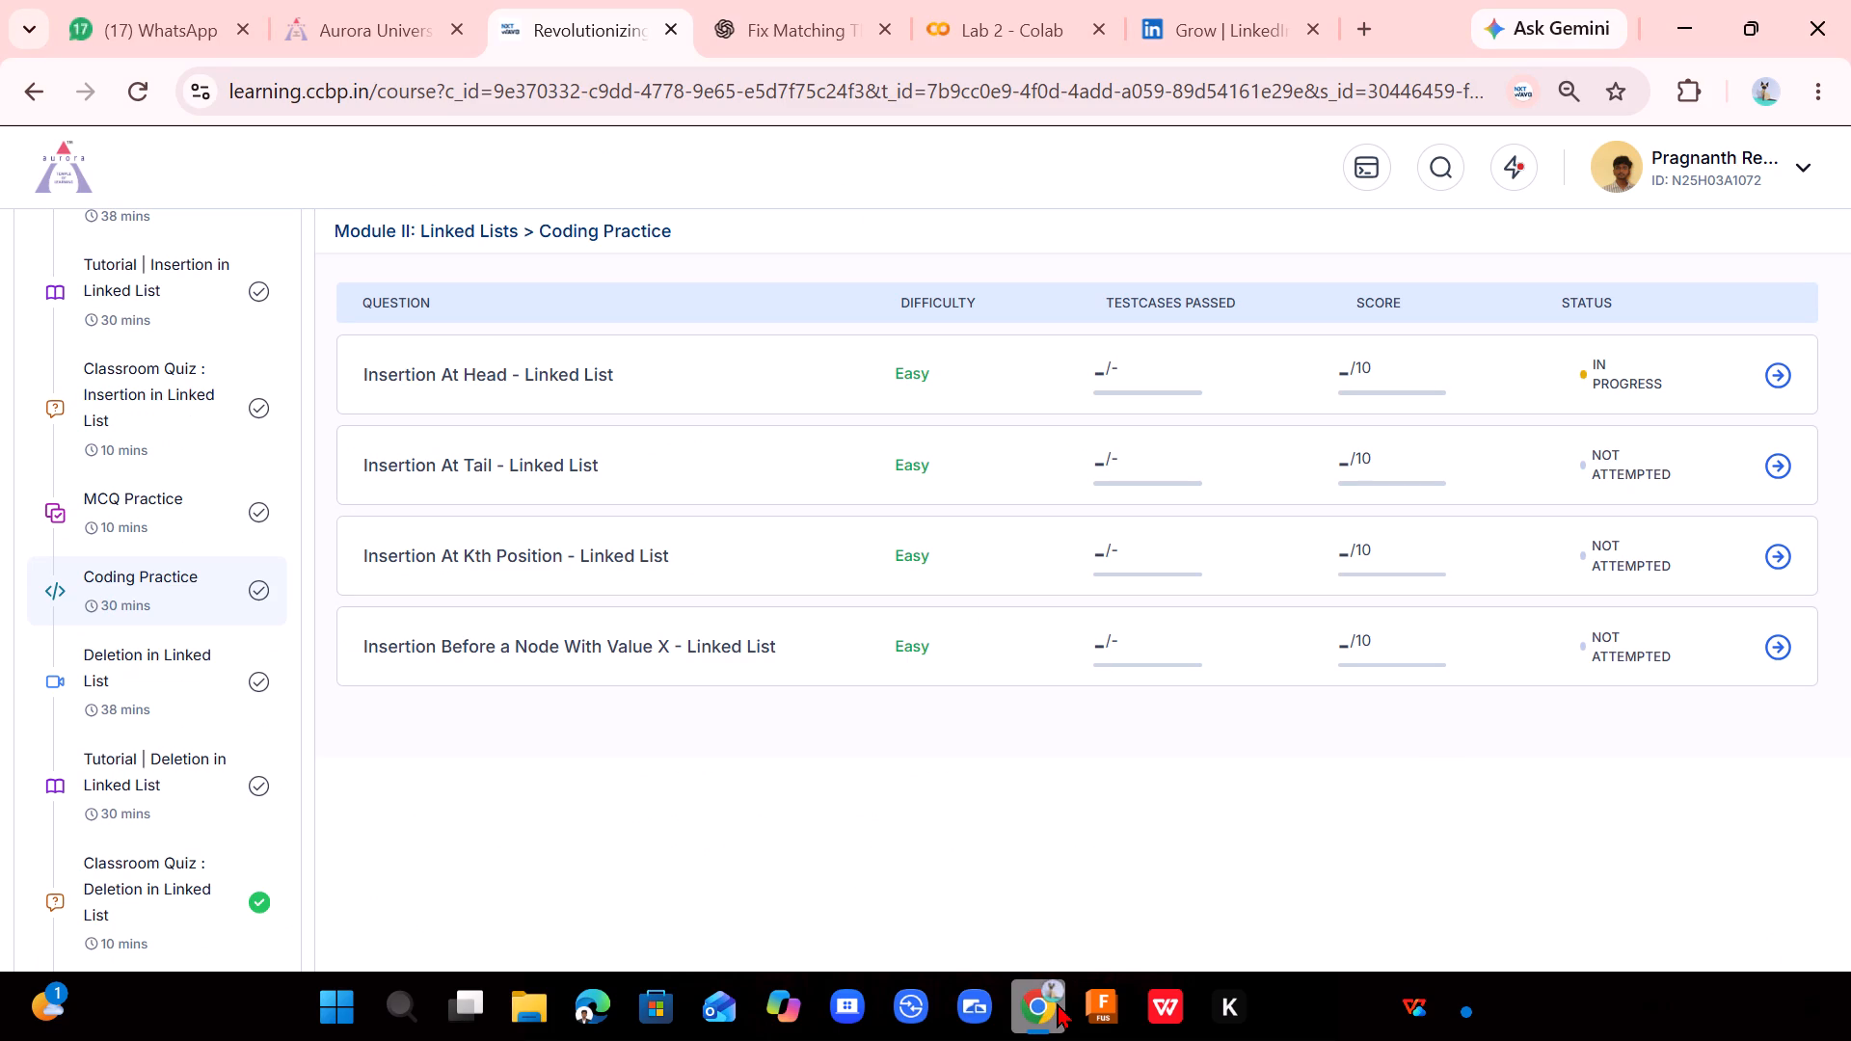
{"action": "left_click", "coordinate": [1349, 0]}
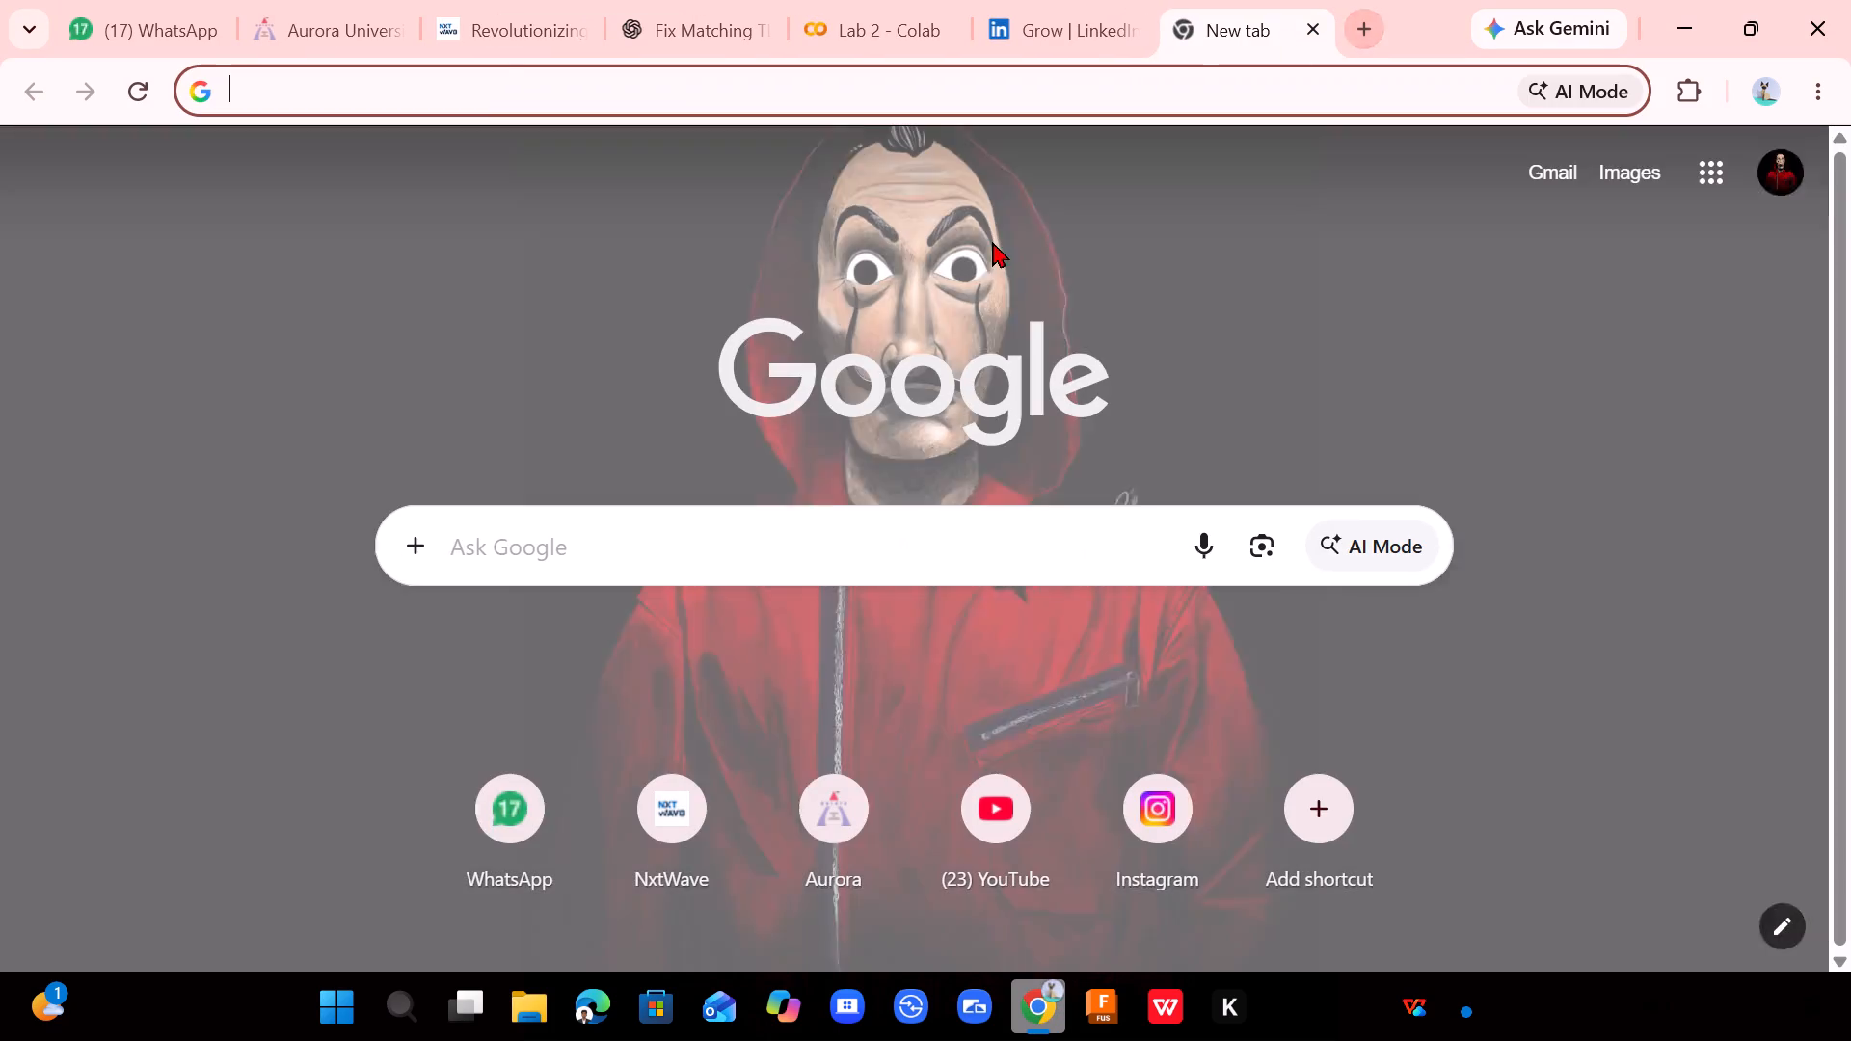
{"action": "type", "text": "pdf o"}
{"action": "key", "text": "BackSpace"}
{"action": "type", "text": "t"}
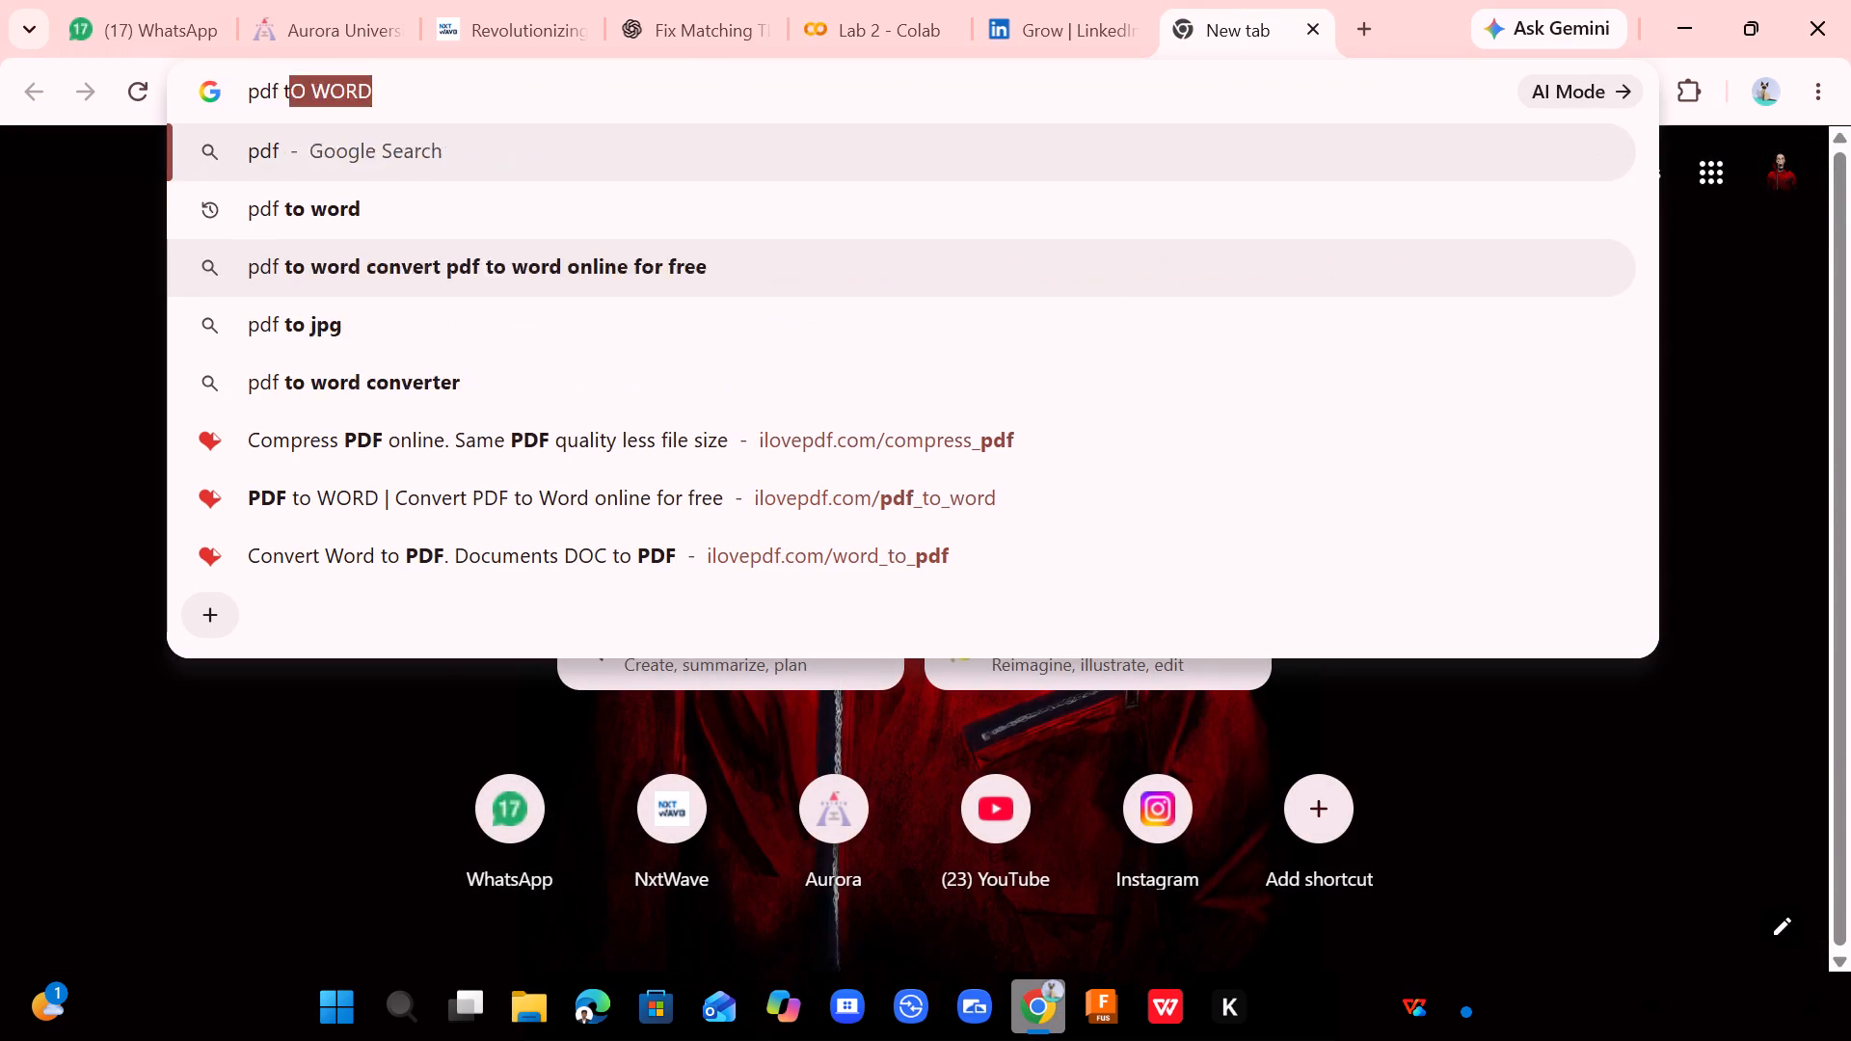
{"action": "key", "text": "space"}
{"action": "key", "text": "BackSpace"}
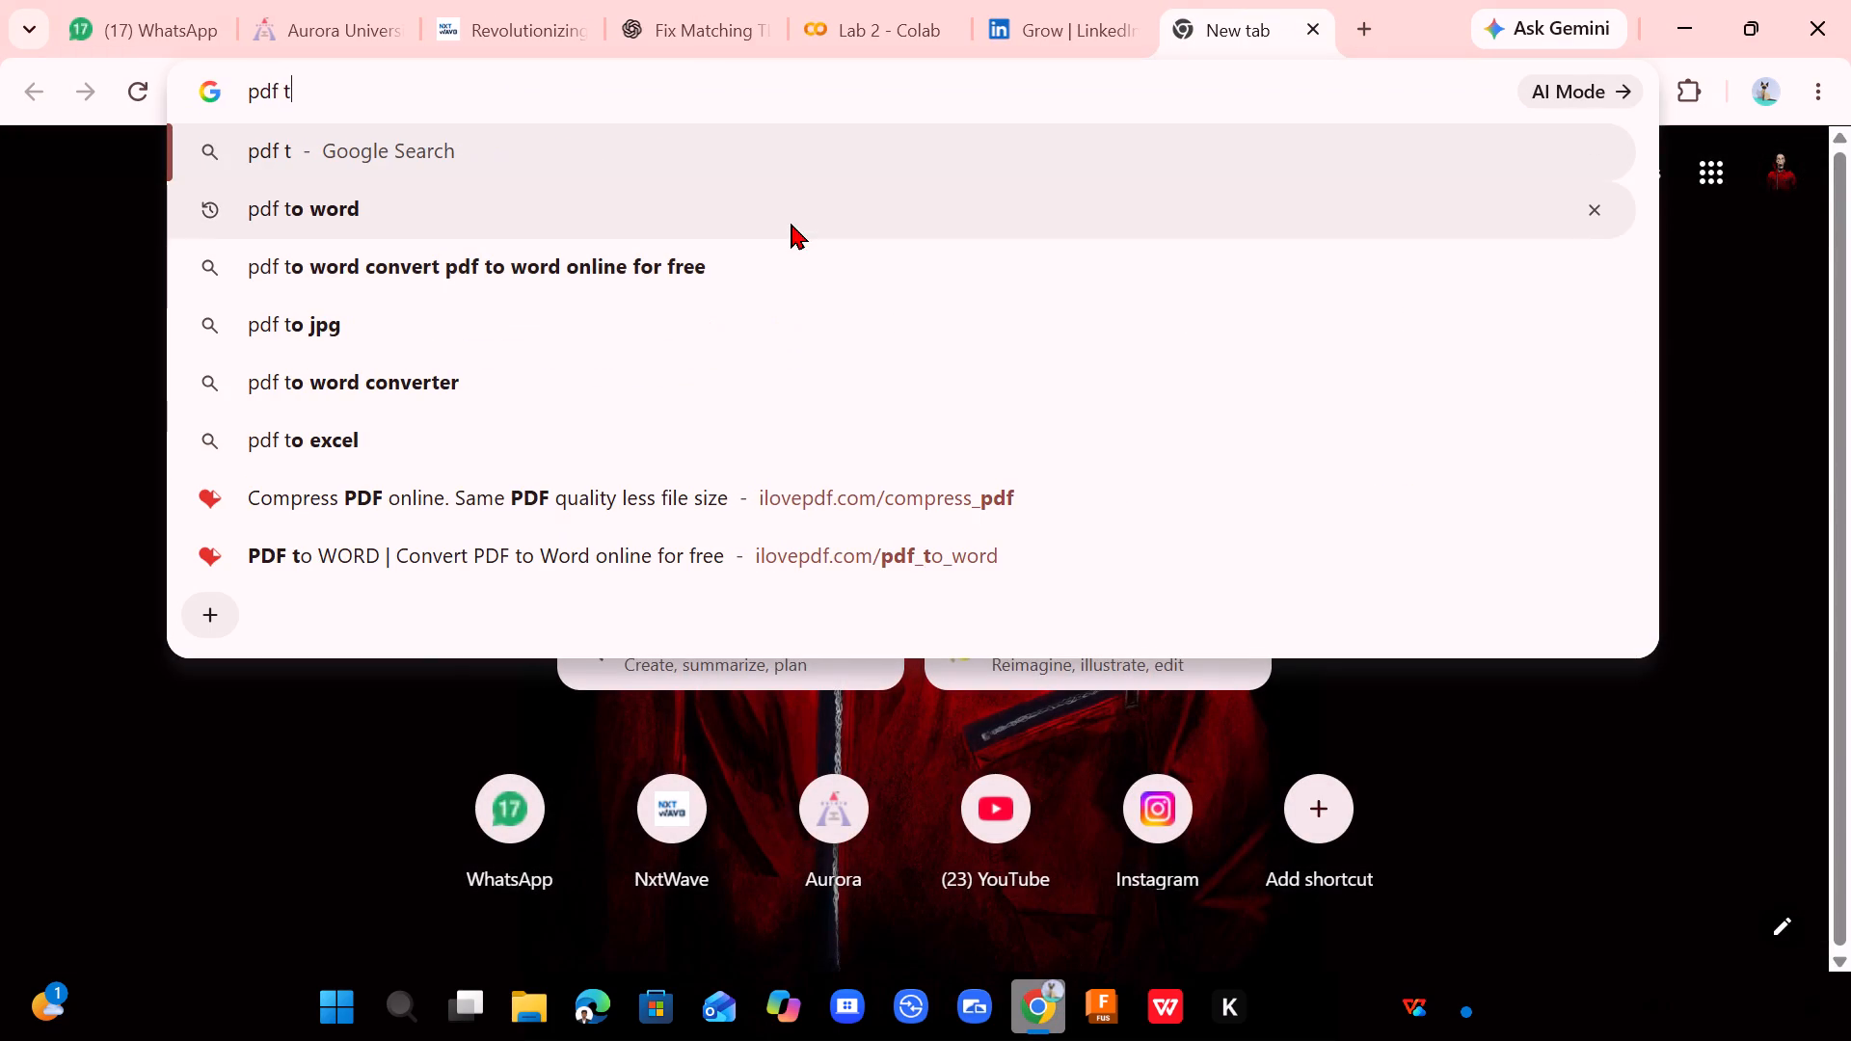
{"action": "left_click", "coordinate": [789, 209]}
{"action": "left_click", "coordinate": [410, 394]}
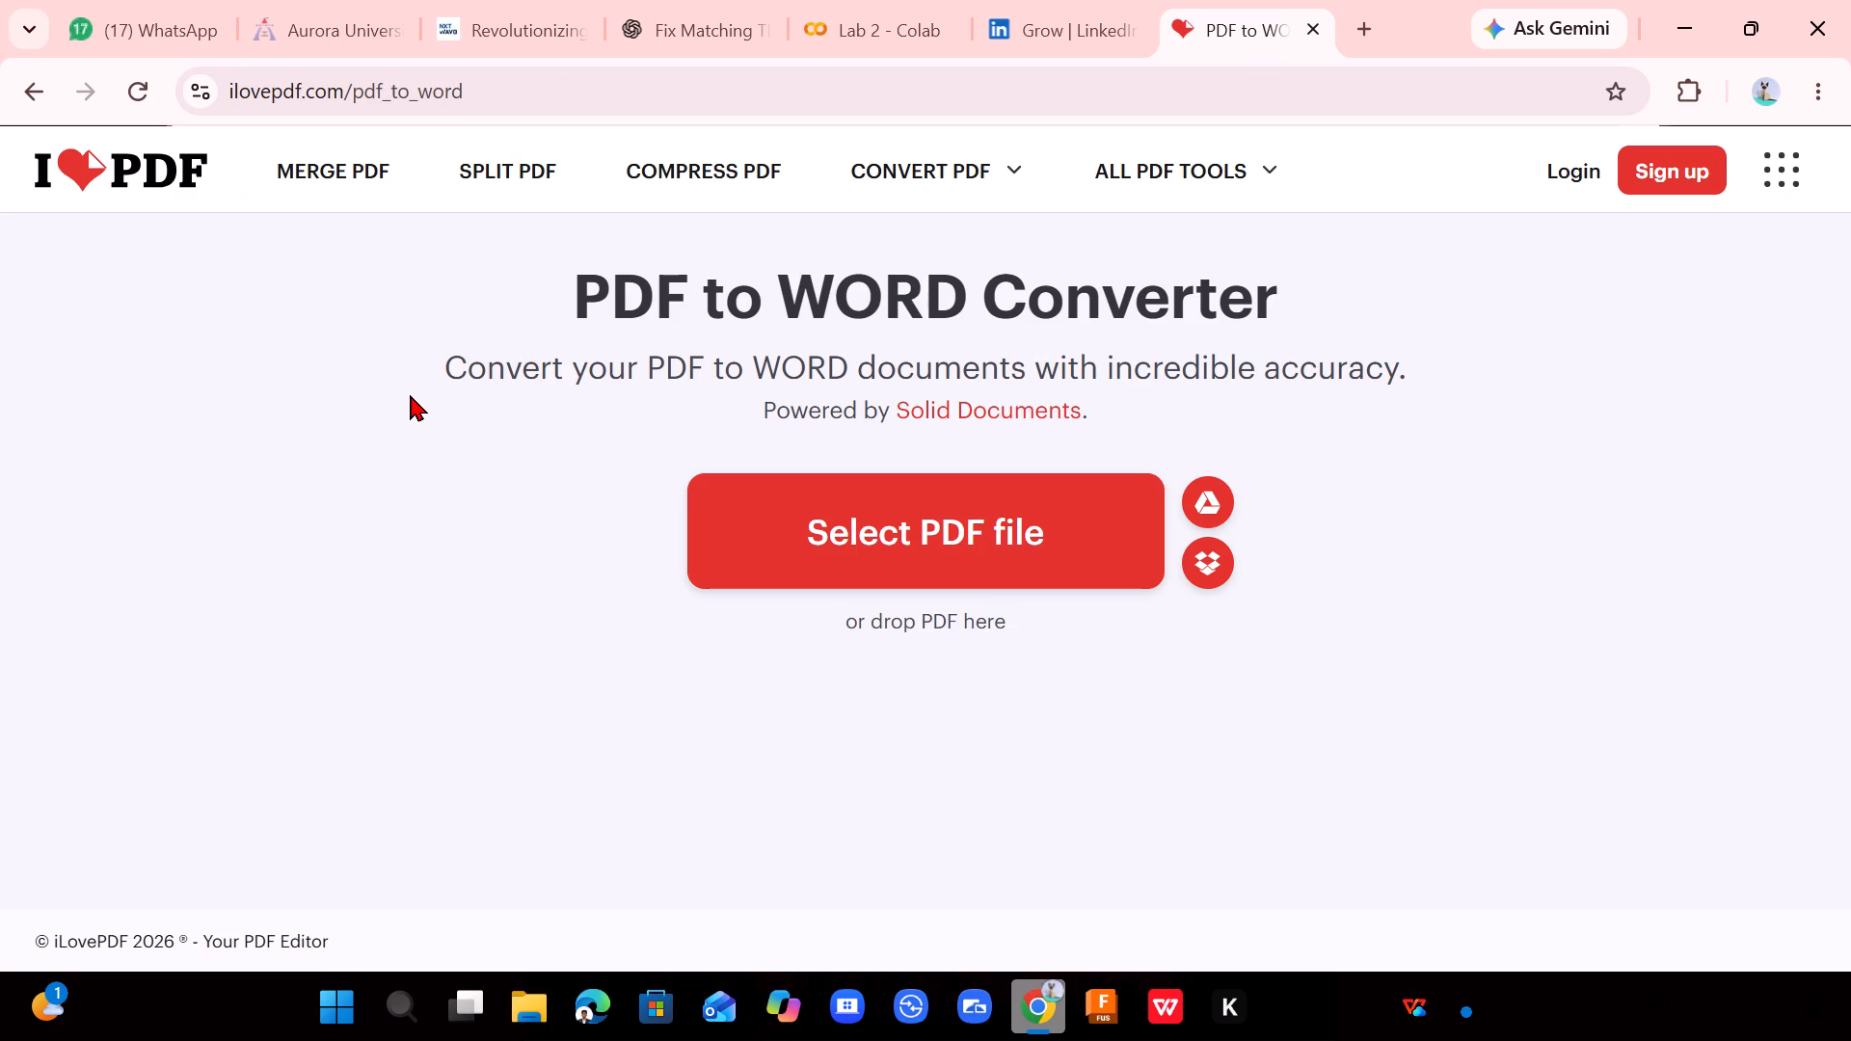
{"action": "left_click", "coordinate": [960, 552]}
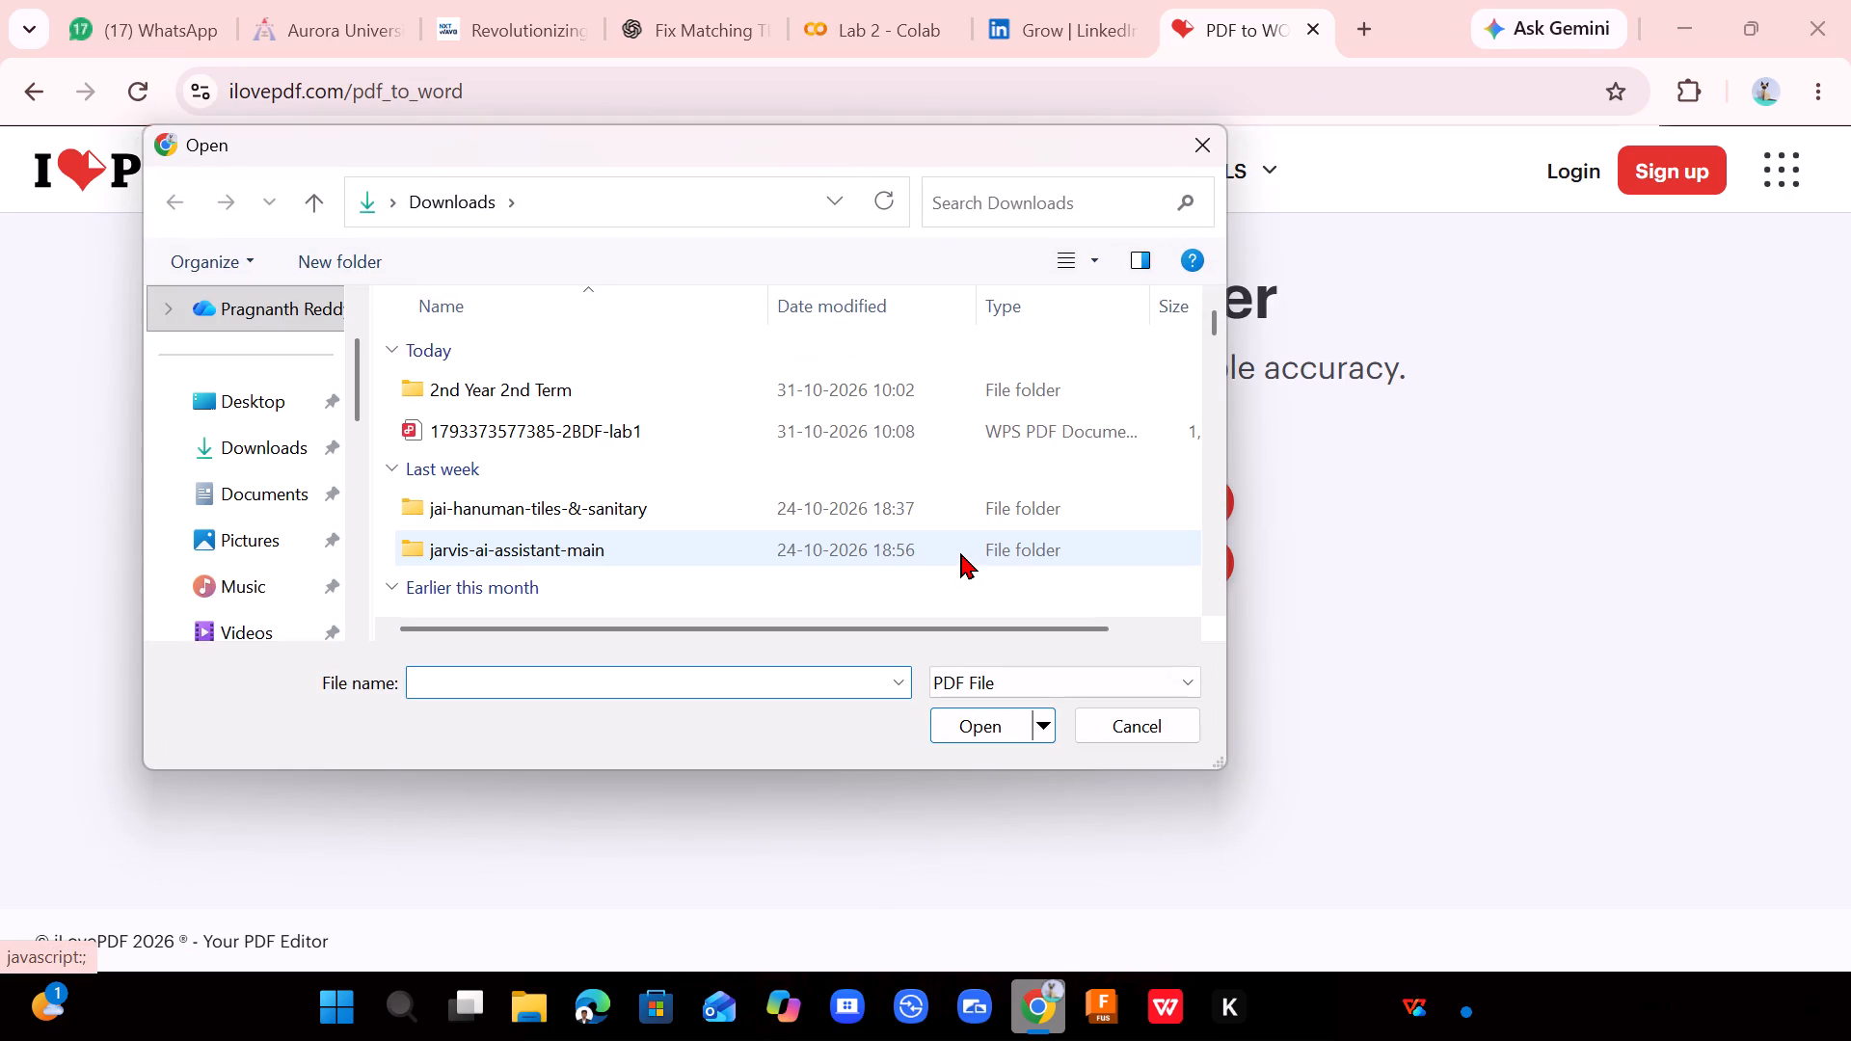
{"action": "left_click", "coordinate": [843, 426]}
{"action": "left_click", "coordinate": [991, 723]}
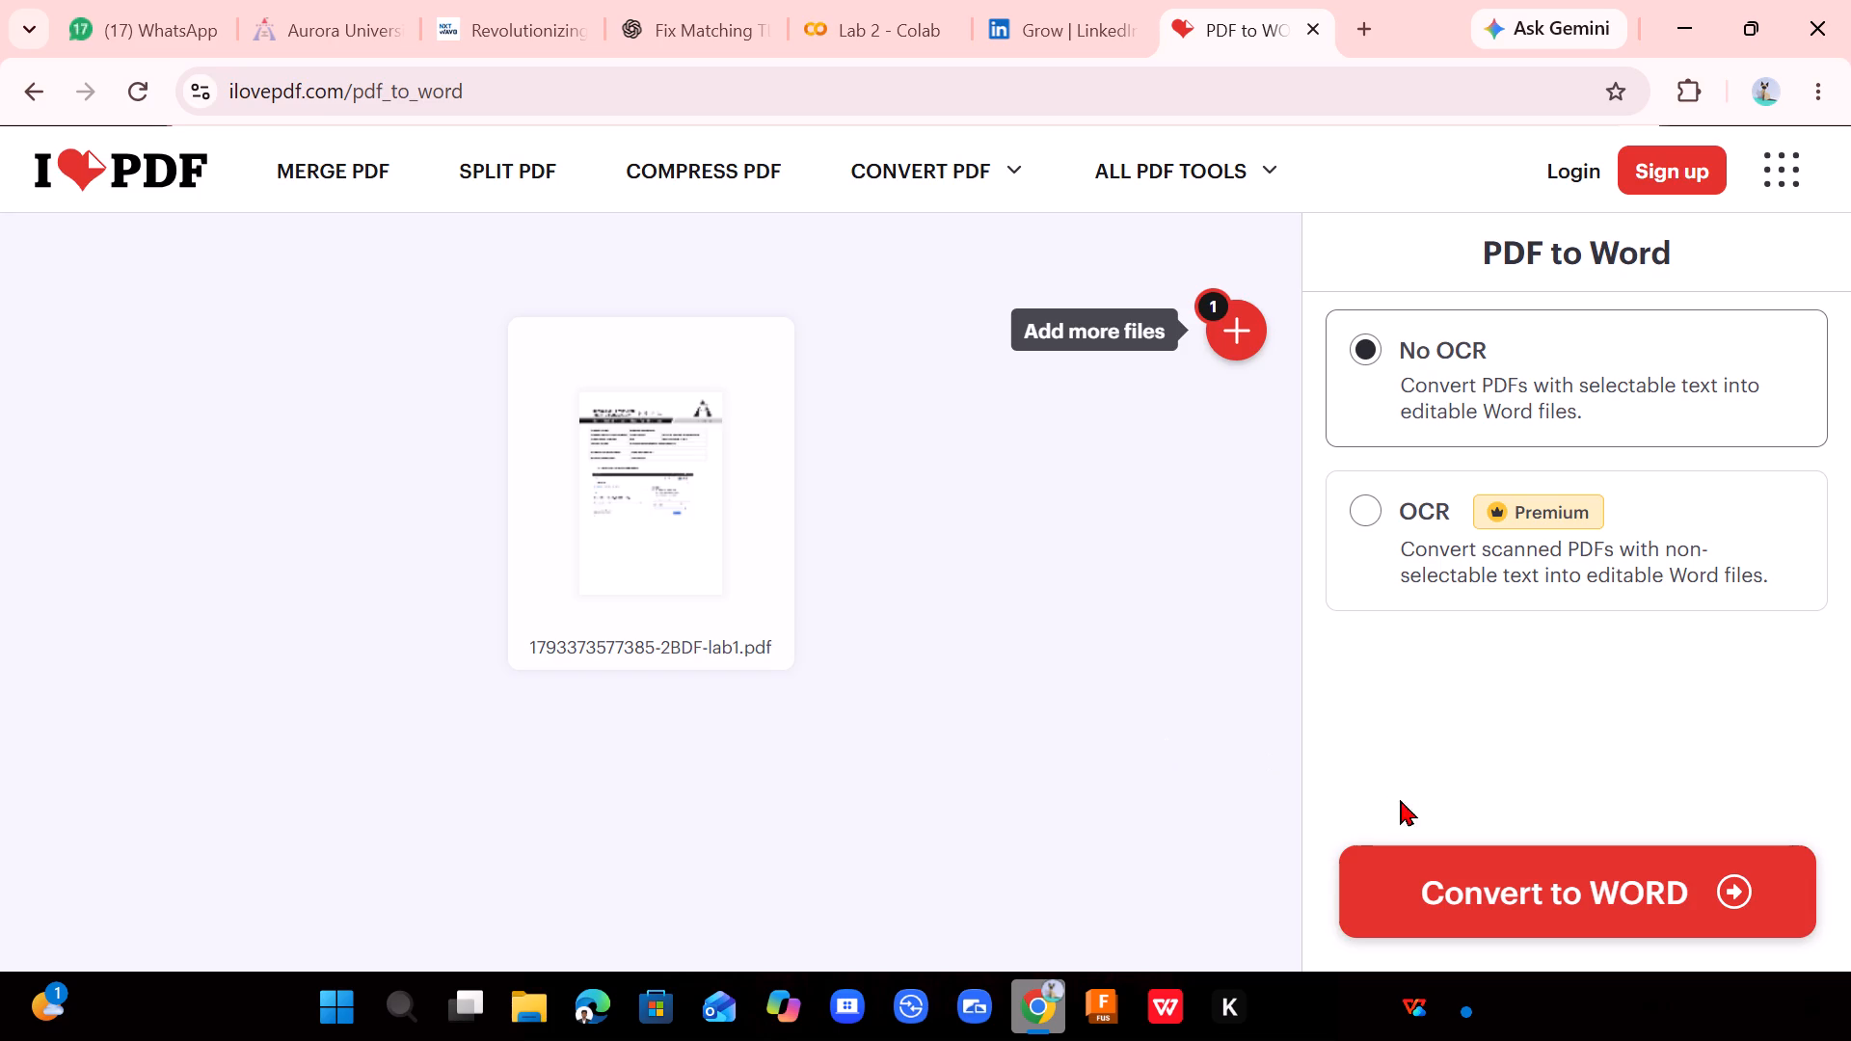
{"action": "left_click", "coordinate": [1481, 878]}
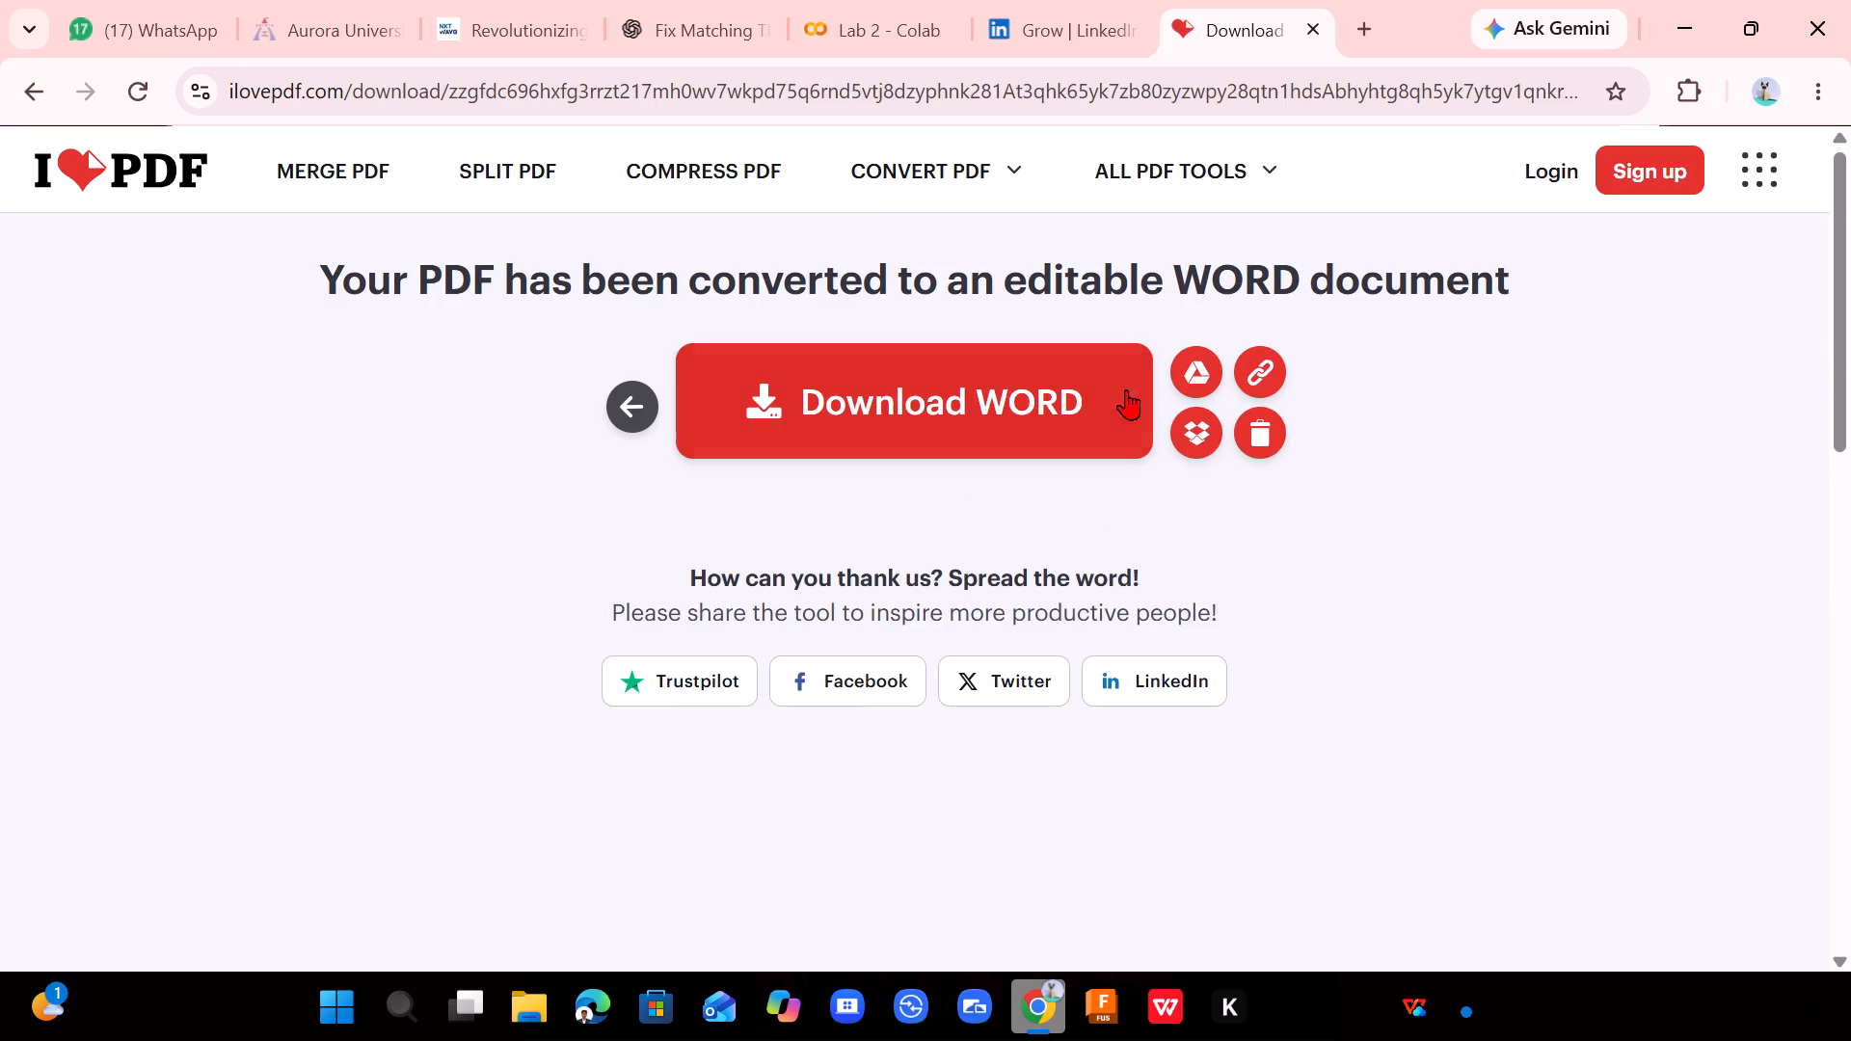
Download the converted Word file, close the converter page, and check the download's progress.
{"action": "left_click", "coordinate": [1031, 350]}
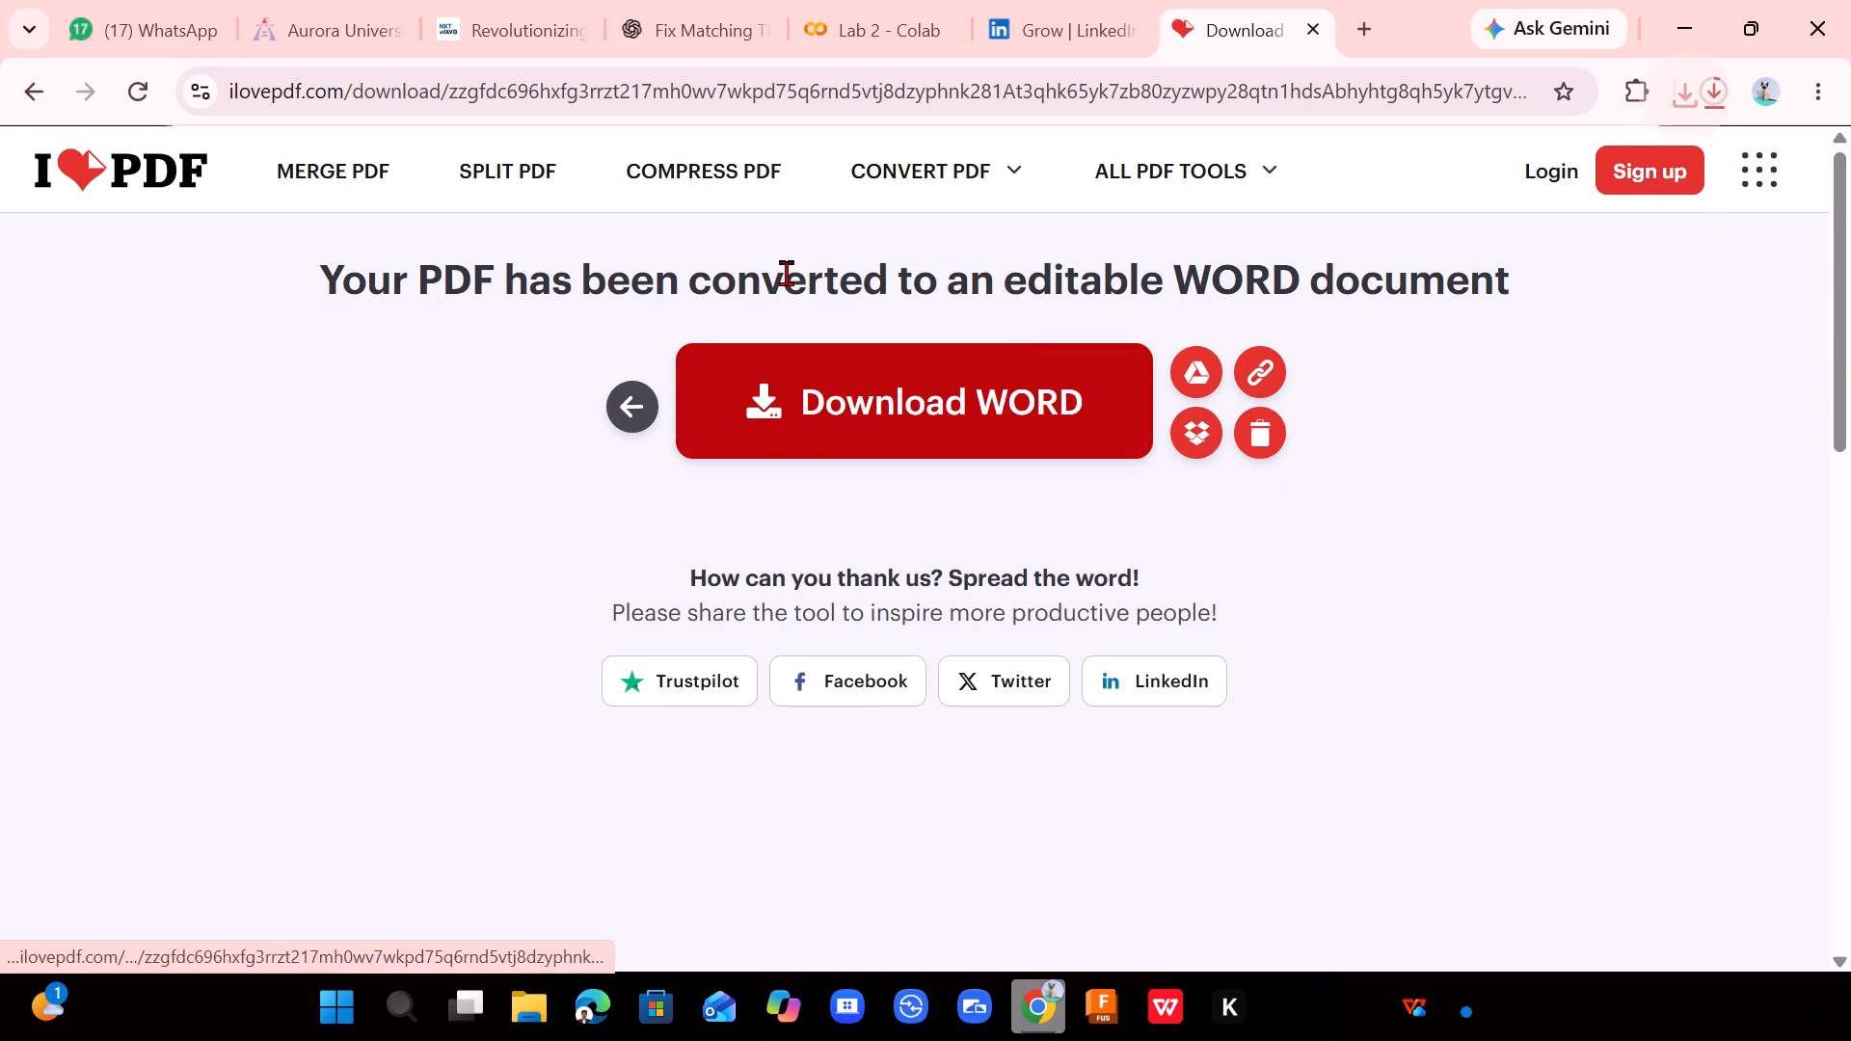
{"action": "left_click", "coordinate": [1309, 29]}
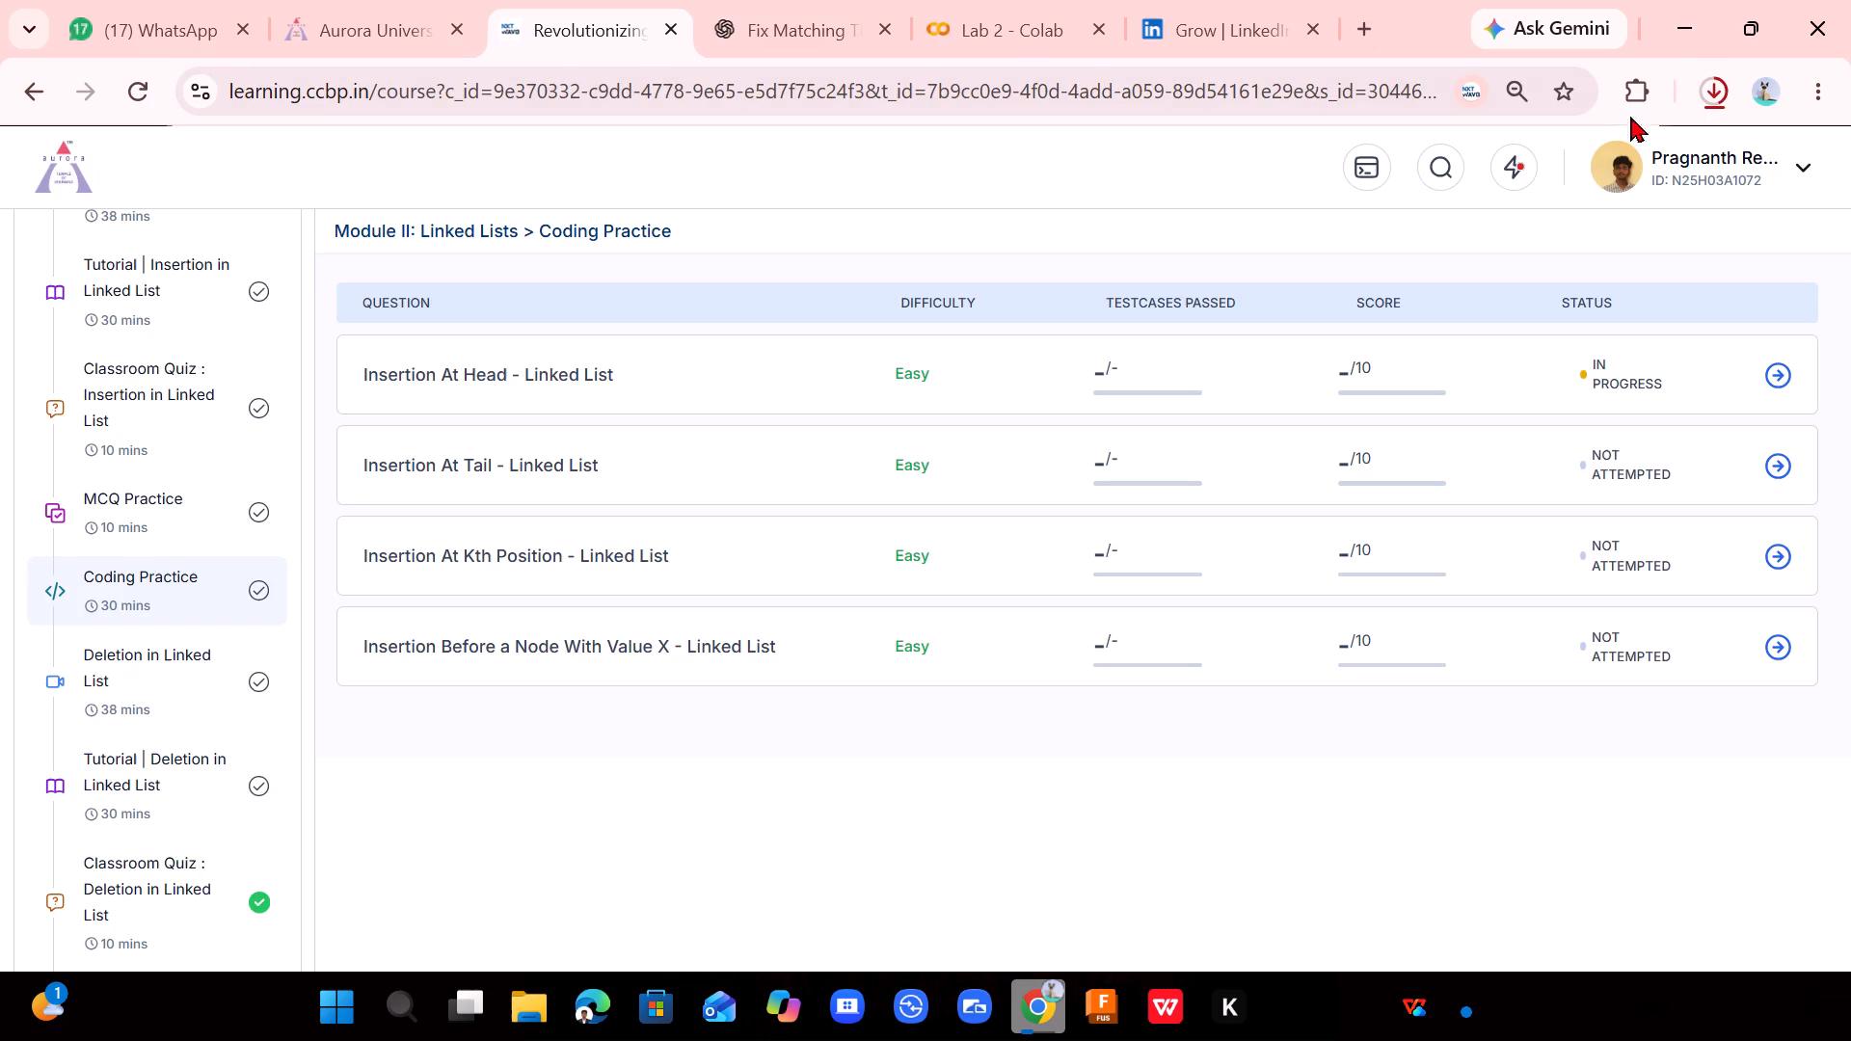
{"action": "left_click", "coordinate": [1703, 79]}
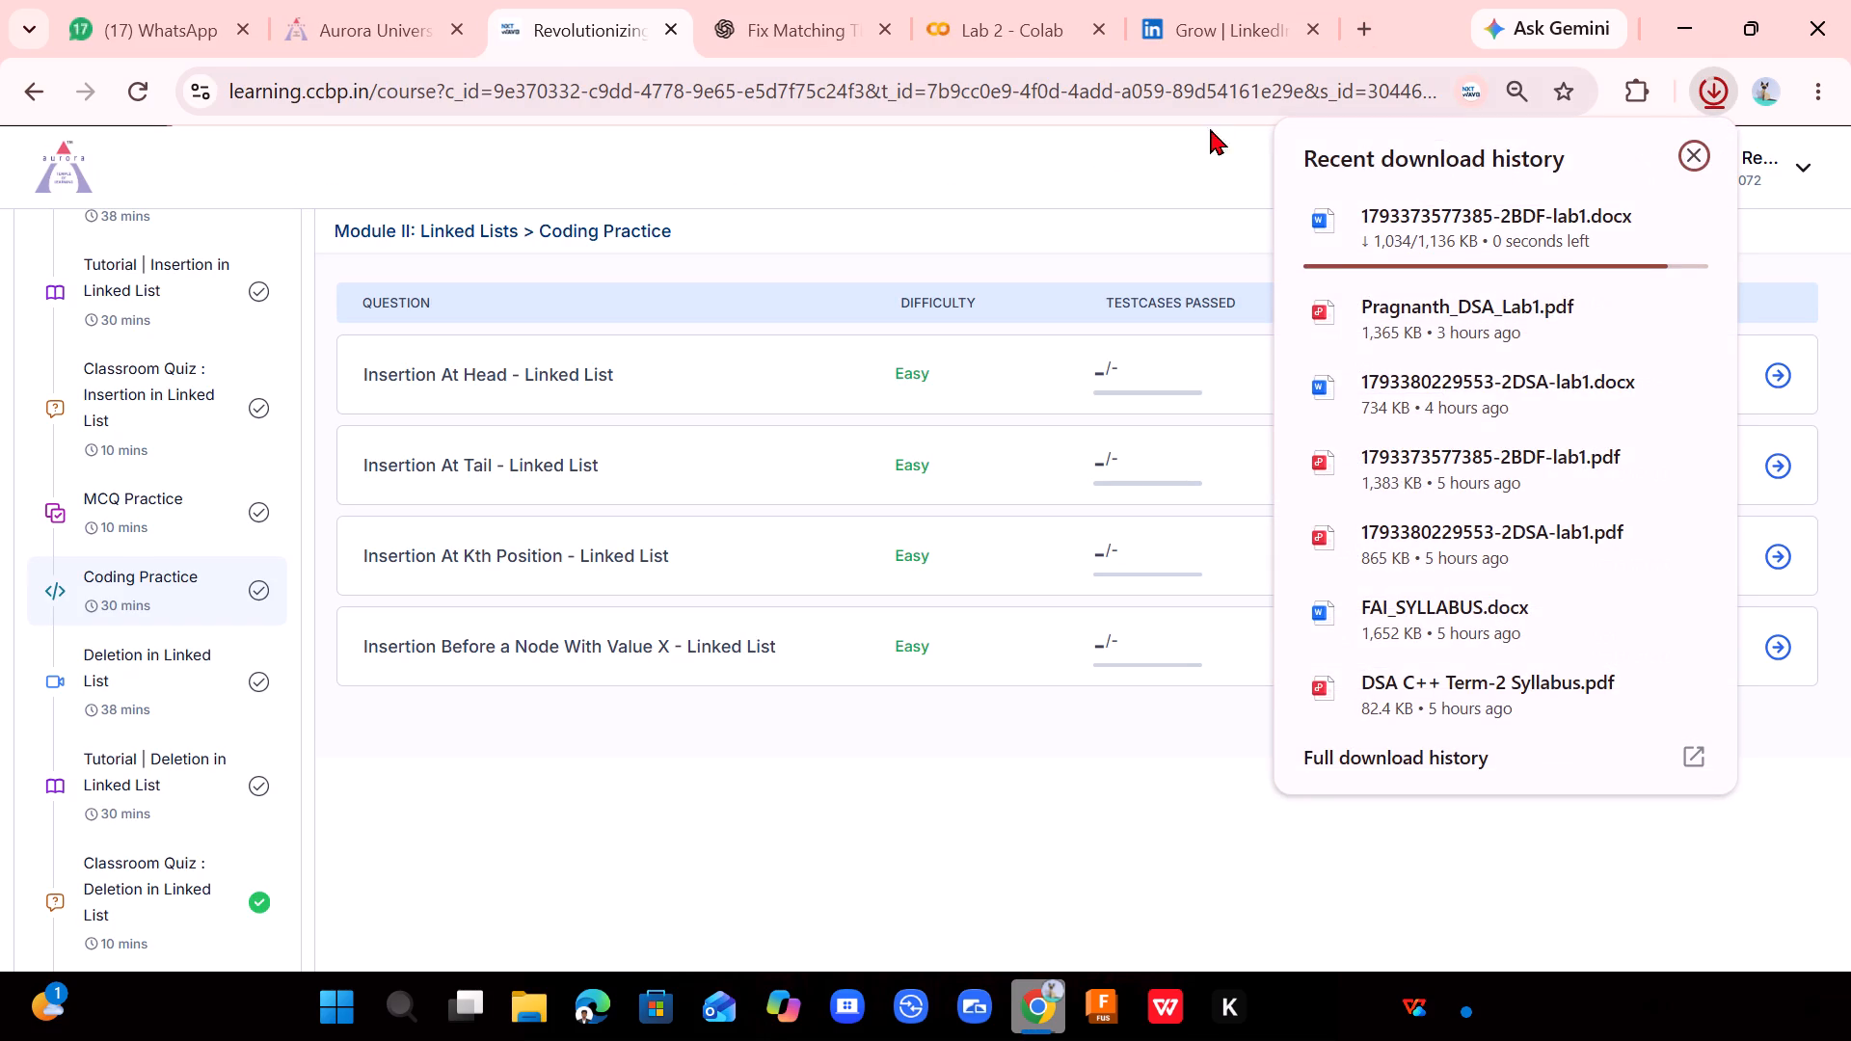
{"action": "left_click", "coordinate": [1081, 150]}
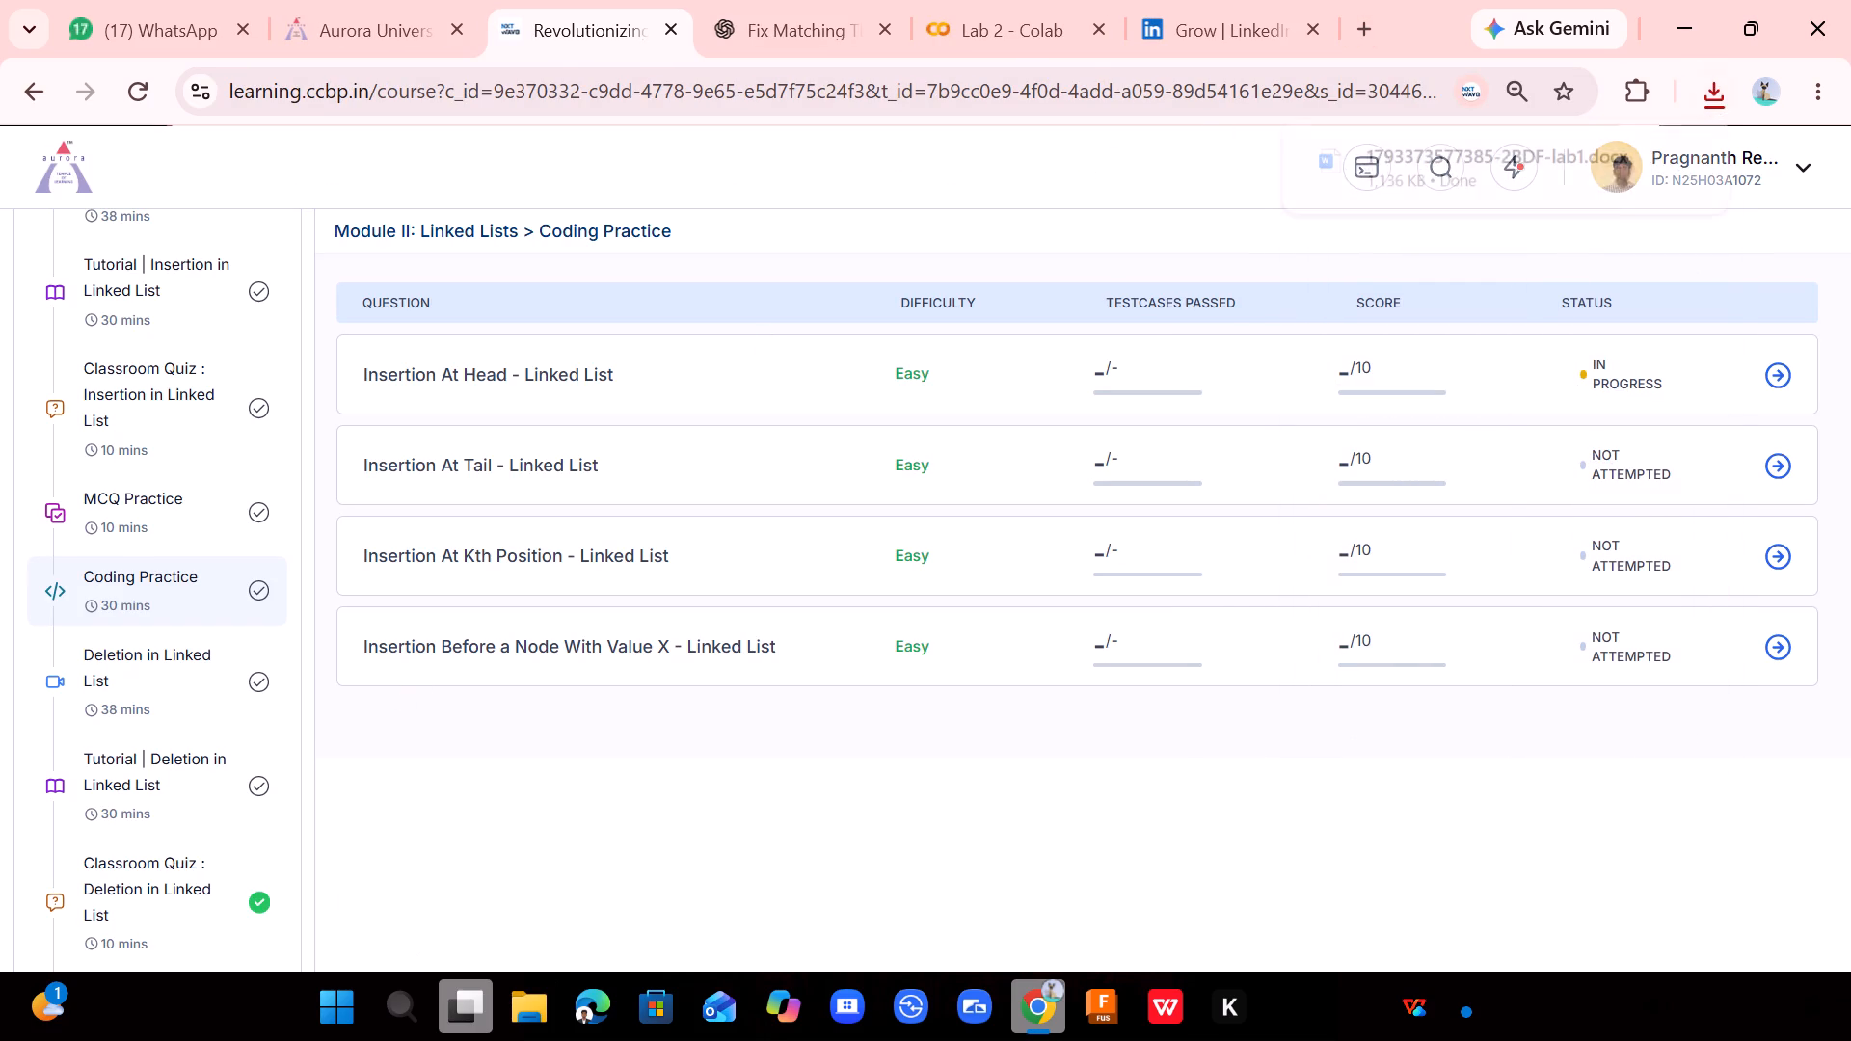
{"action": "left_click", "coordinate": [543, 1025]}
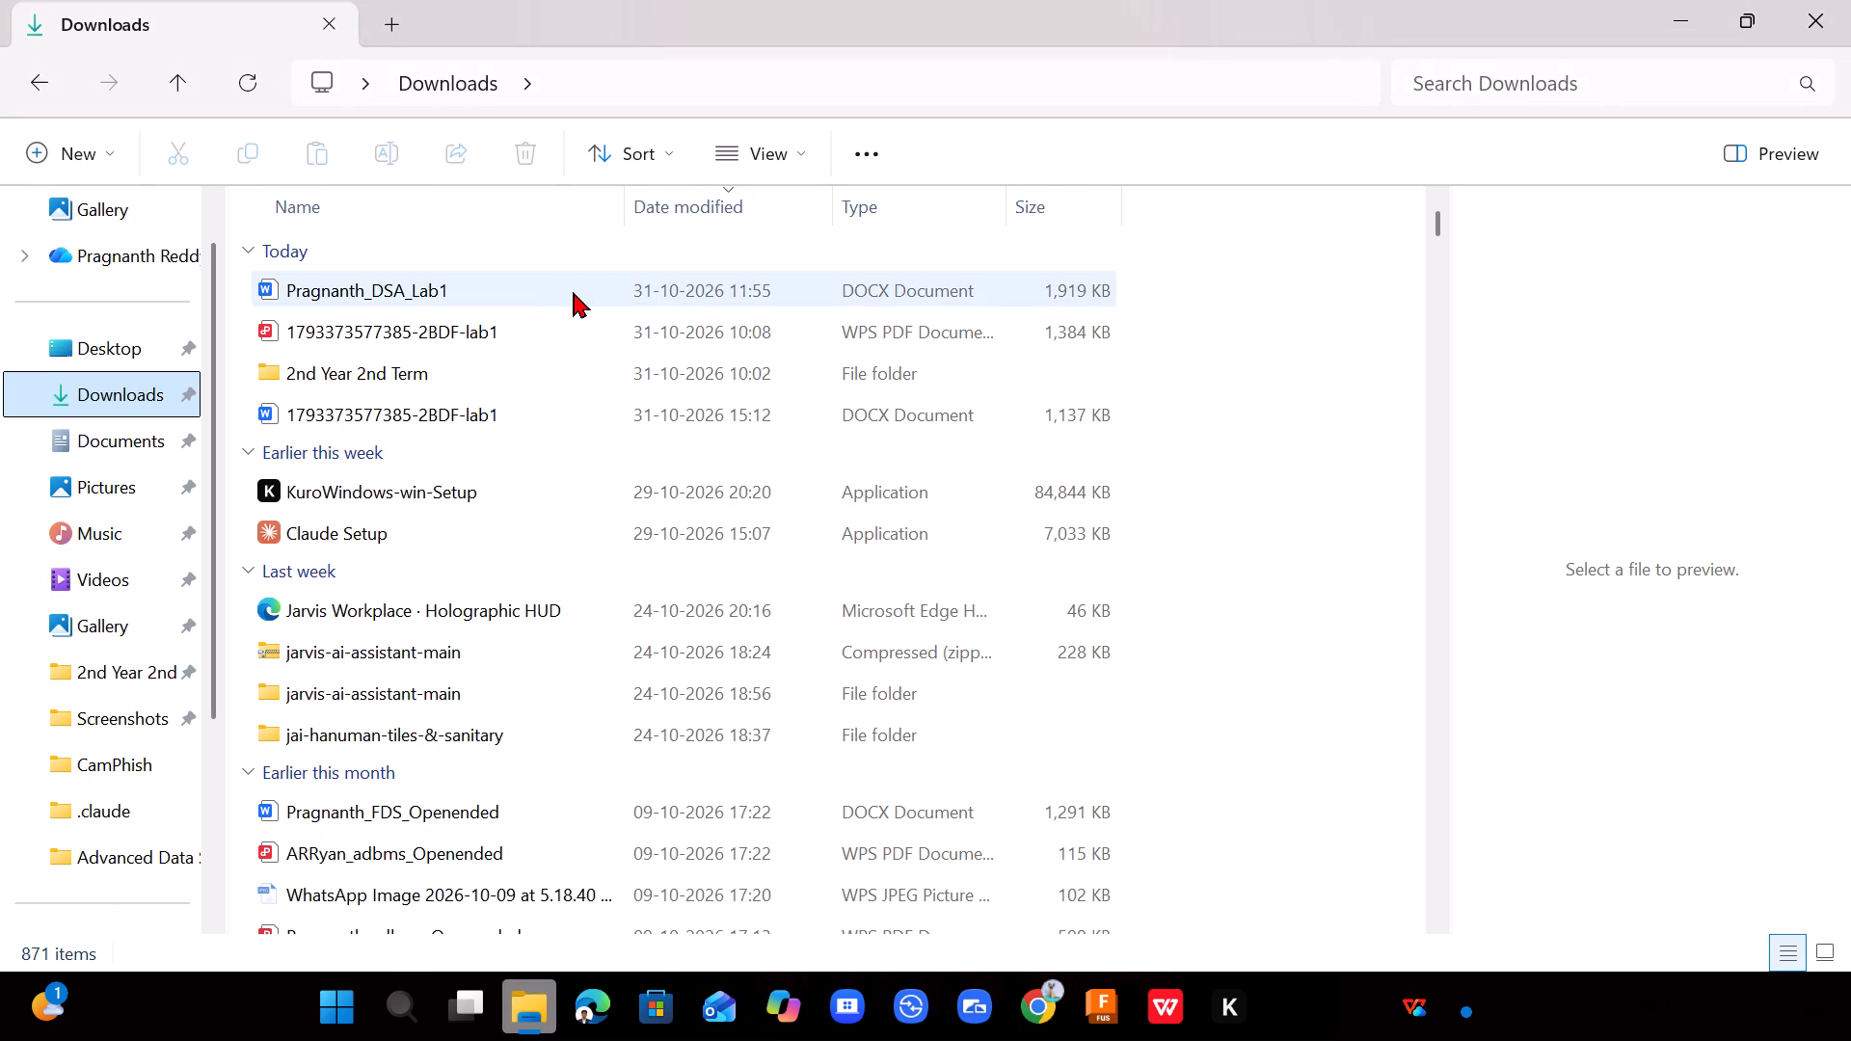
{"action": "left_click", "coordinate": [472, 415]}
{"action": "right_click", "coordinate": [472, 415]}
{"action": "right_click", "coordinate": [472, 415]}
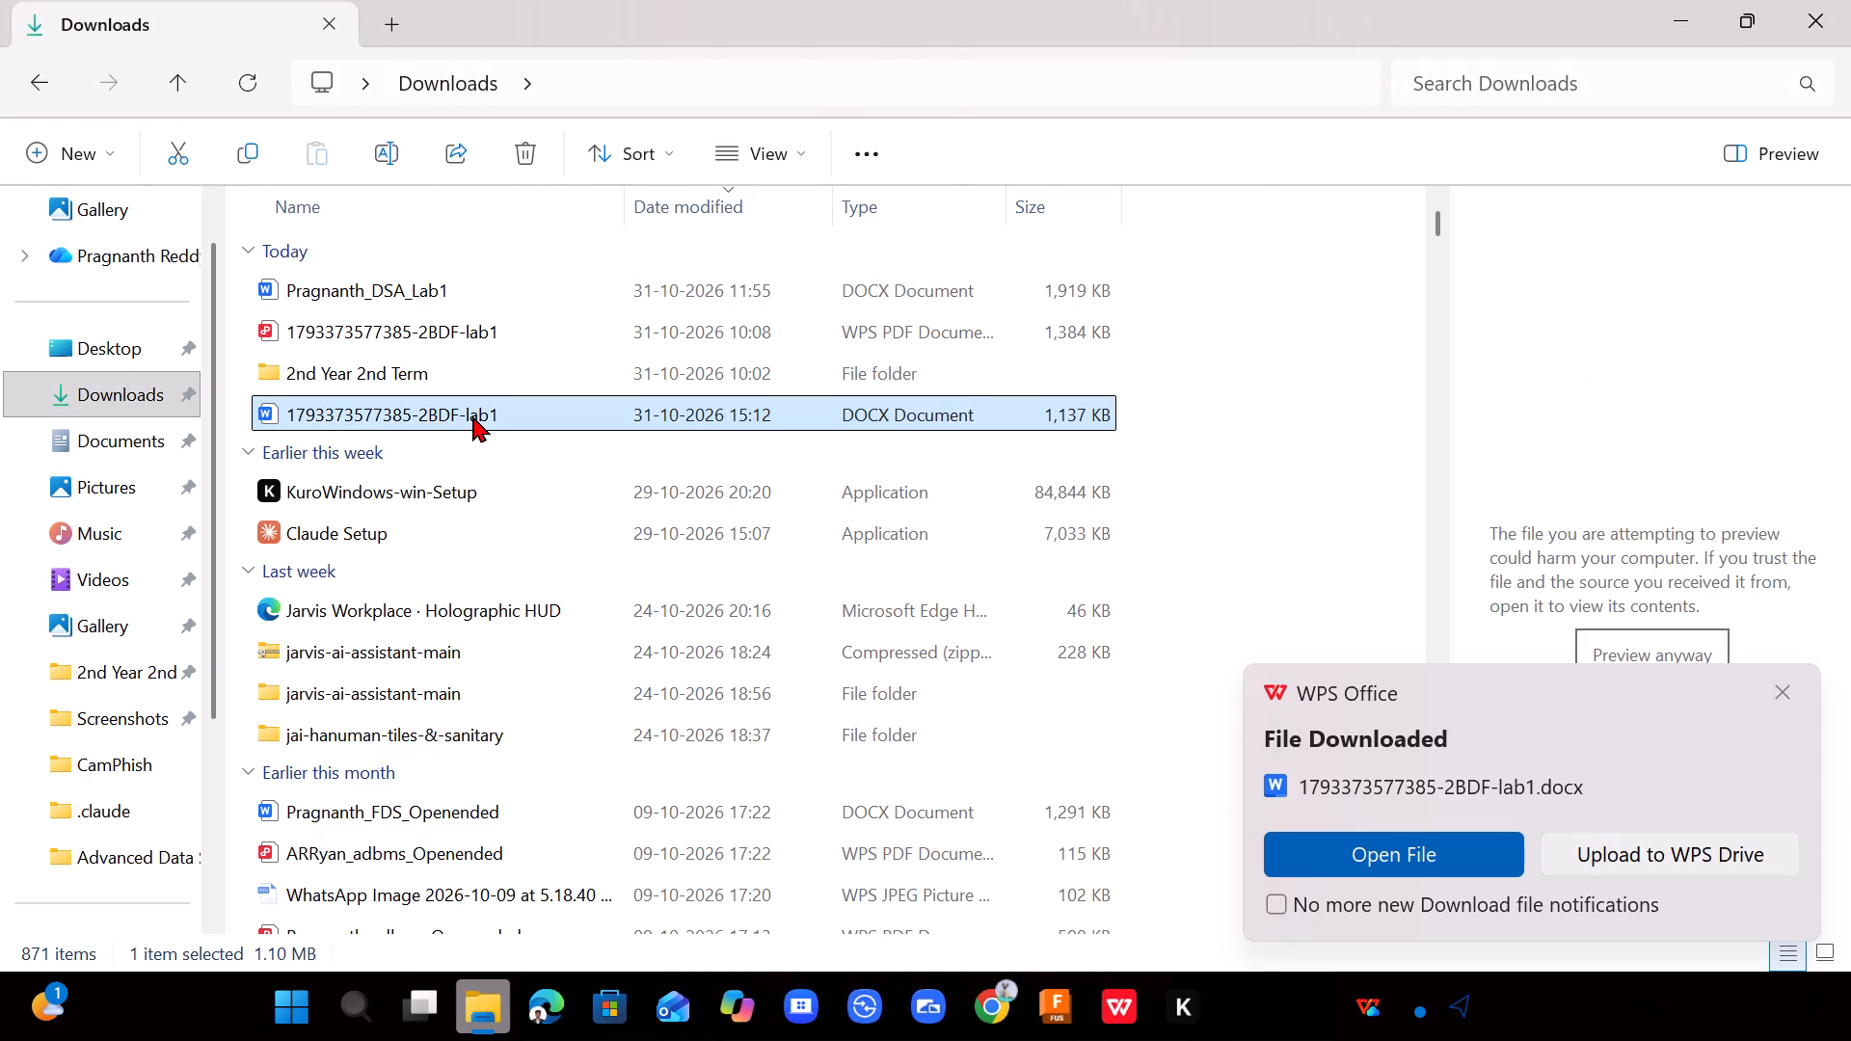
{"action": "left_click", "coordinate": [665, 169]}
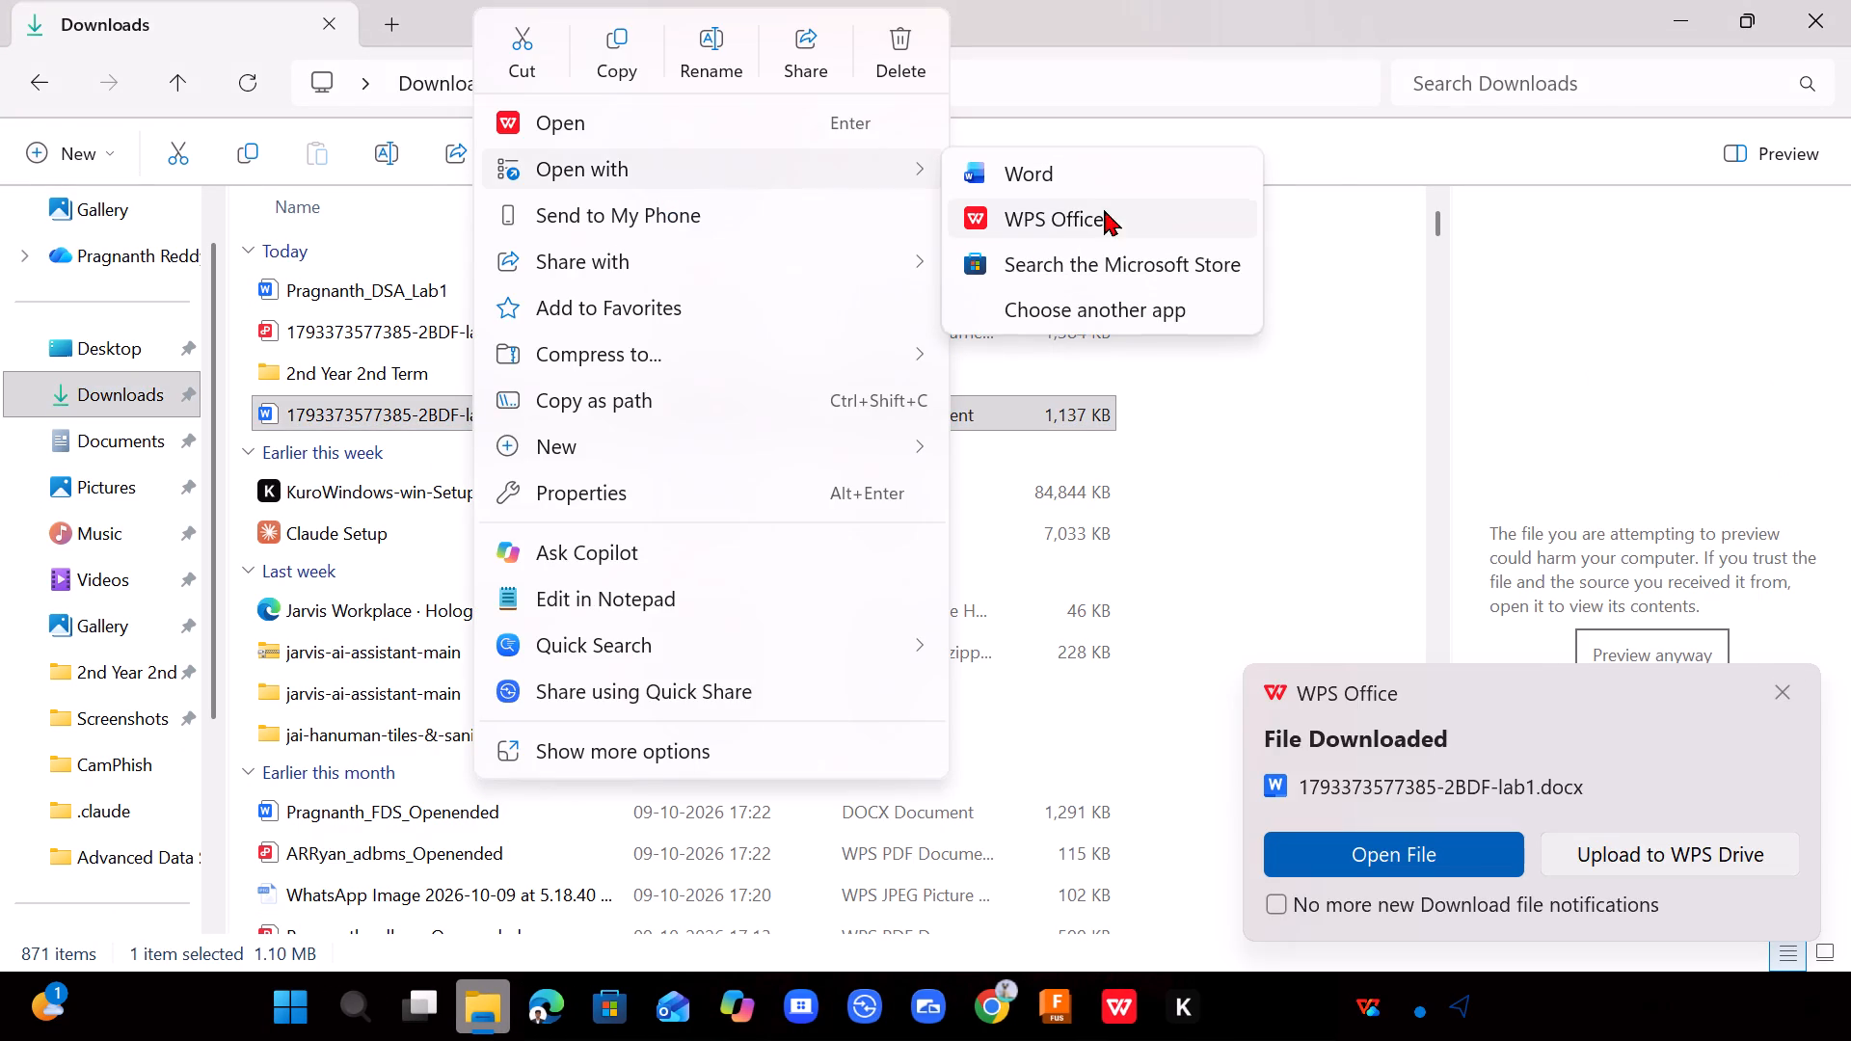
{"action": "left_click", "coordinate": [1119, 192]}
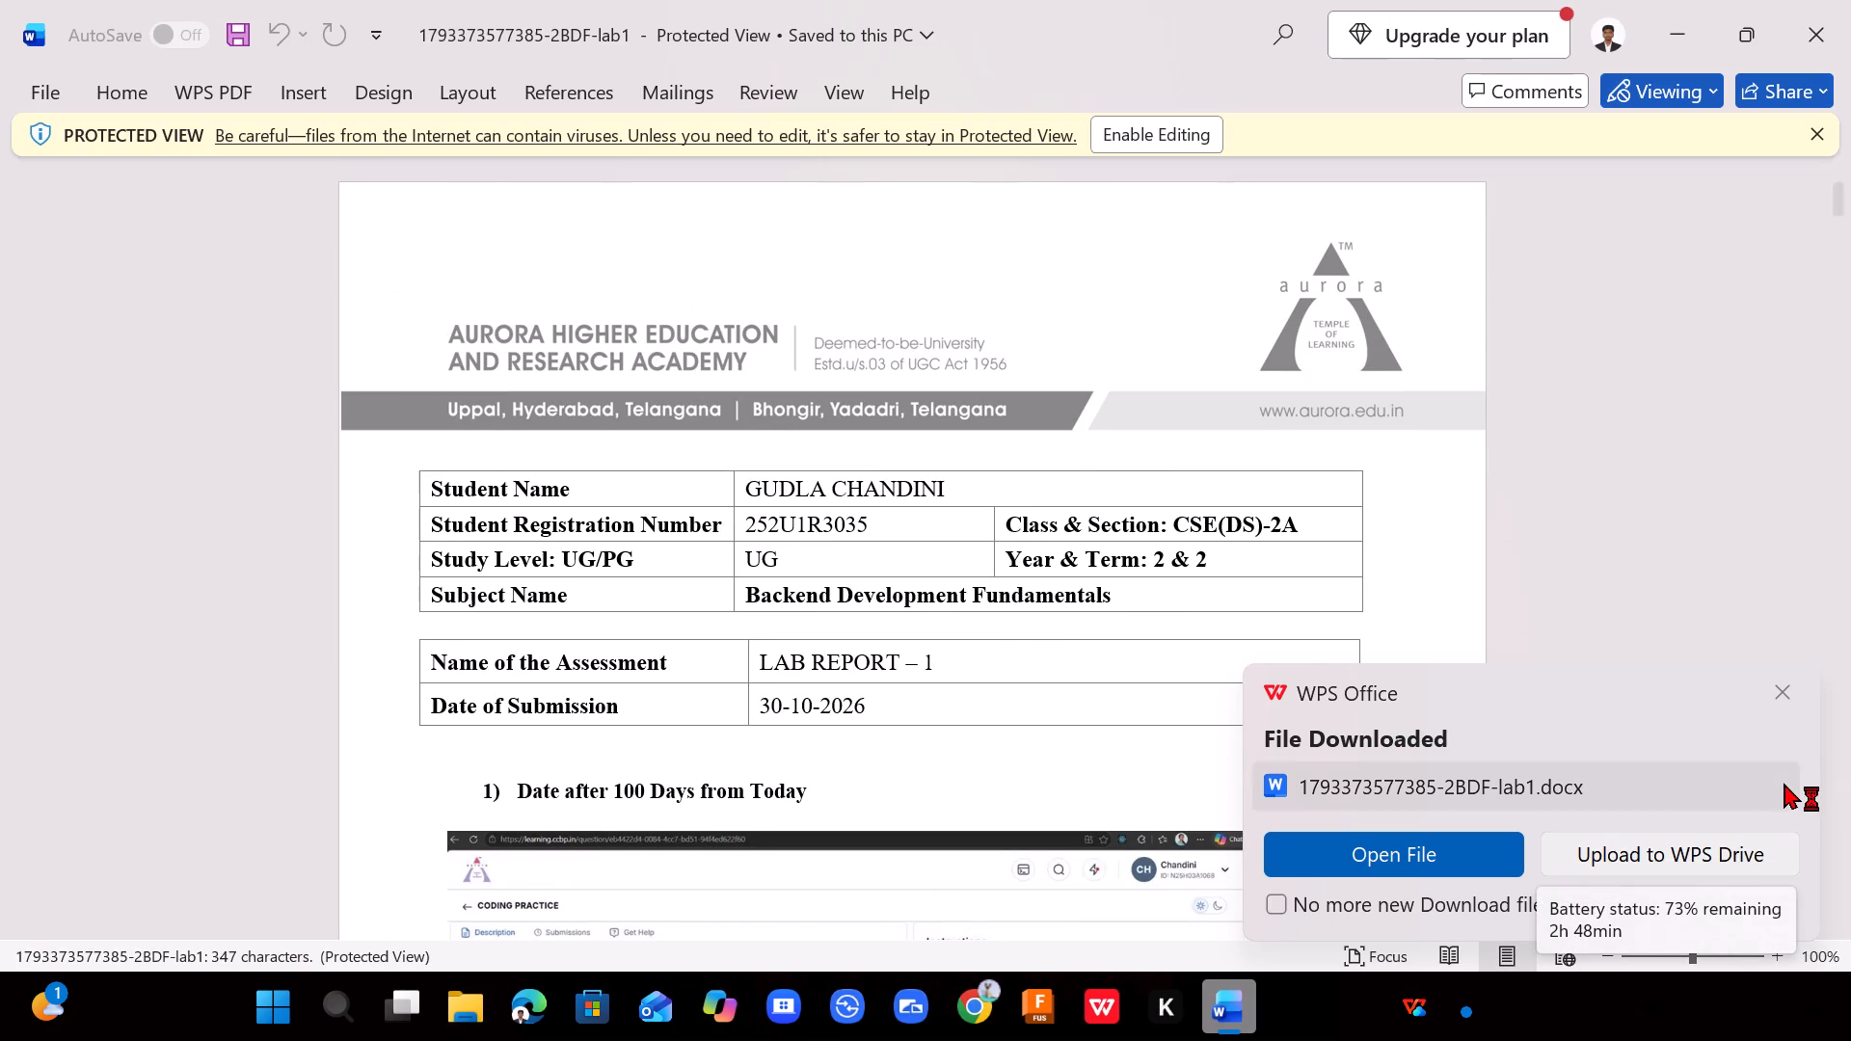
{"action": "left_click", "coordinate": [1784, 692]}
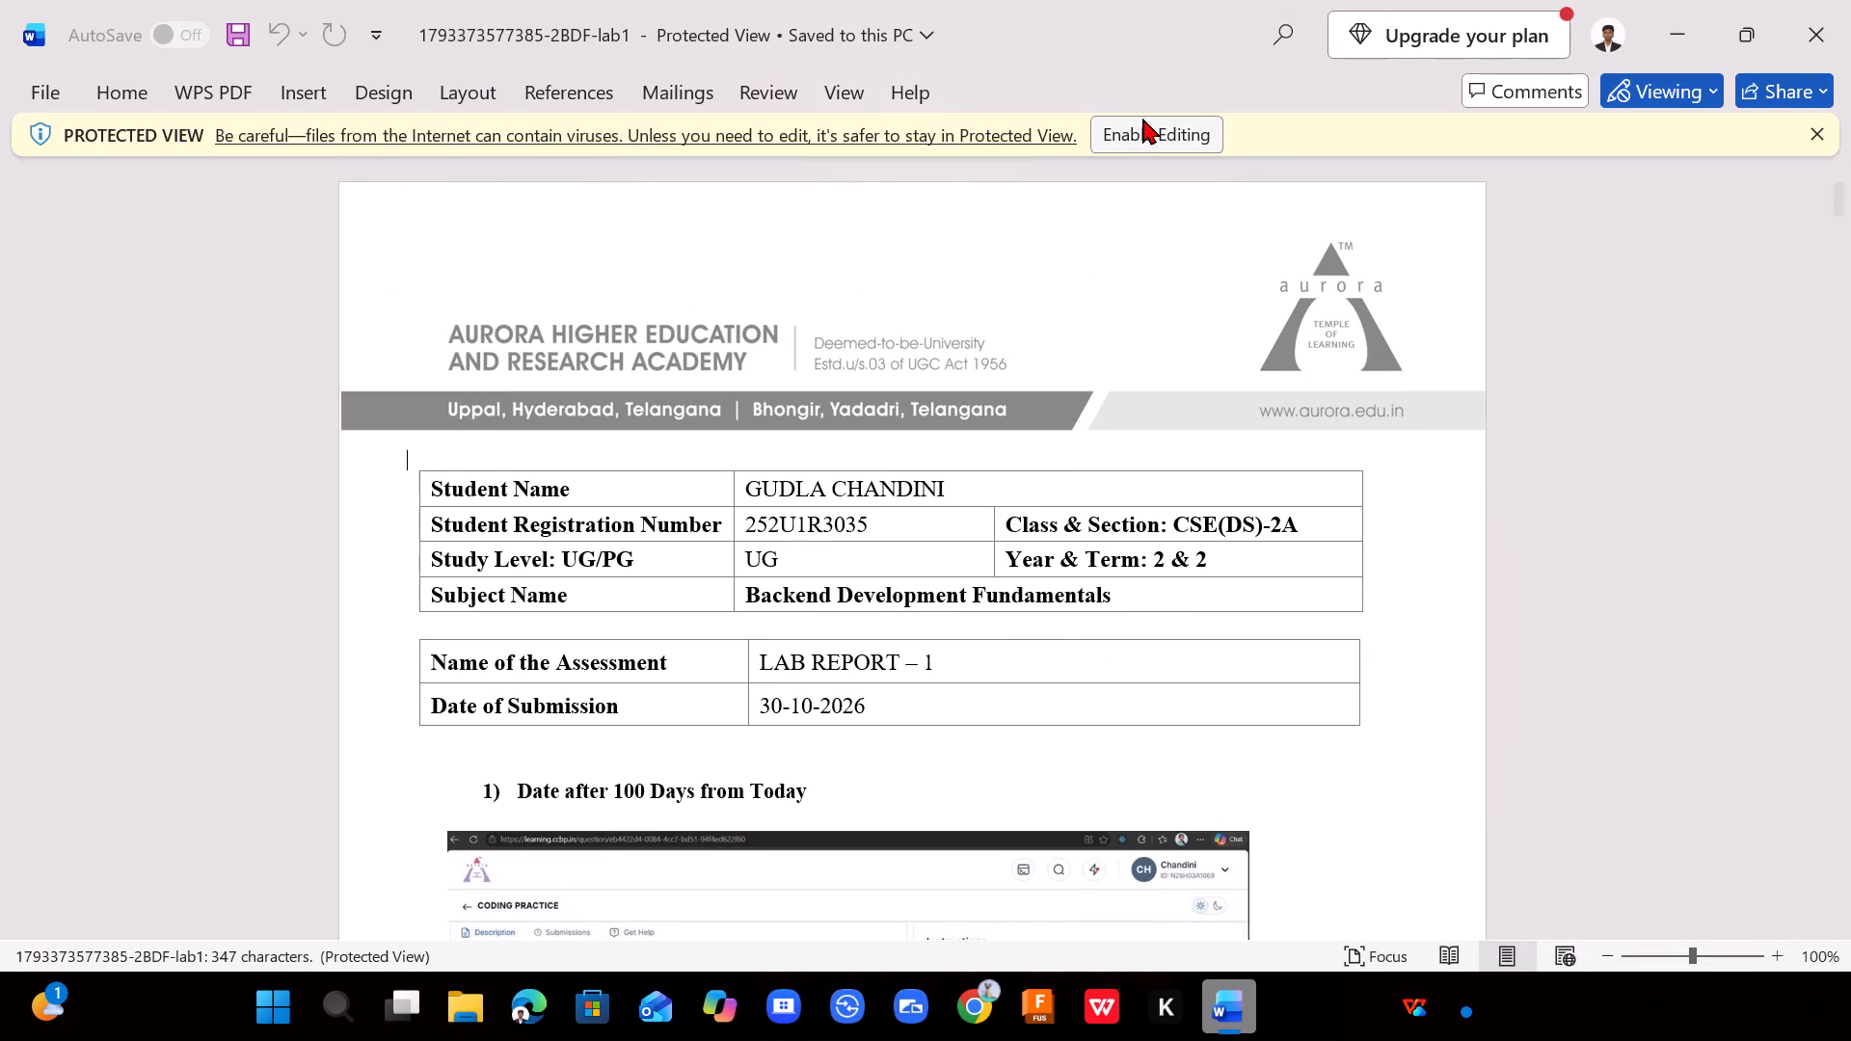
{"action": "left_click", "coordinate": [1135, 126]}
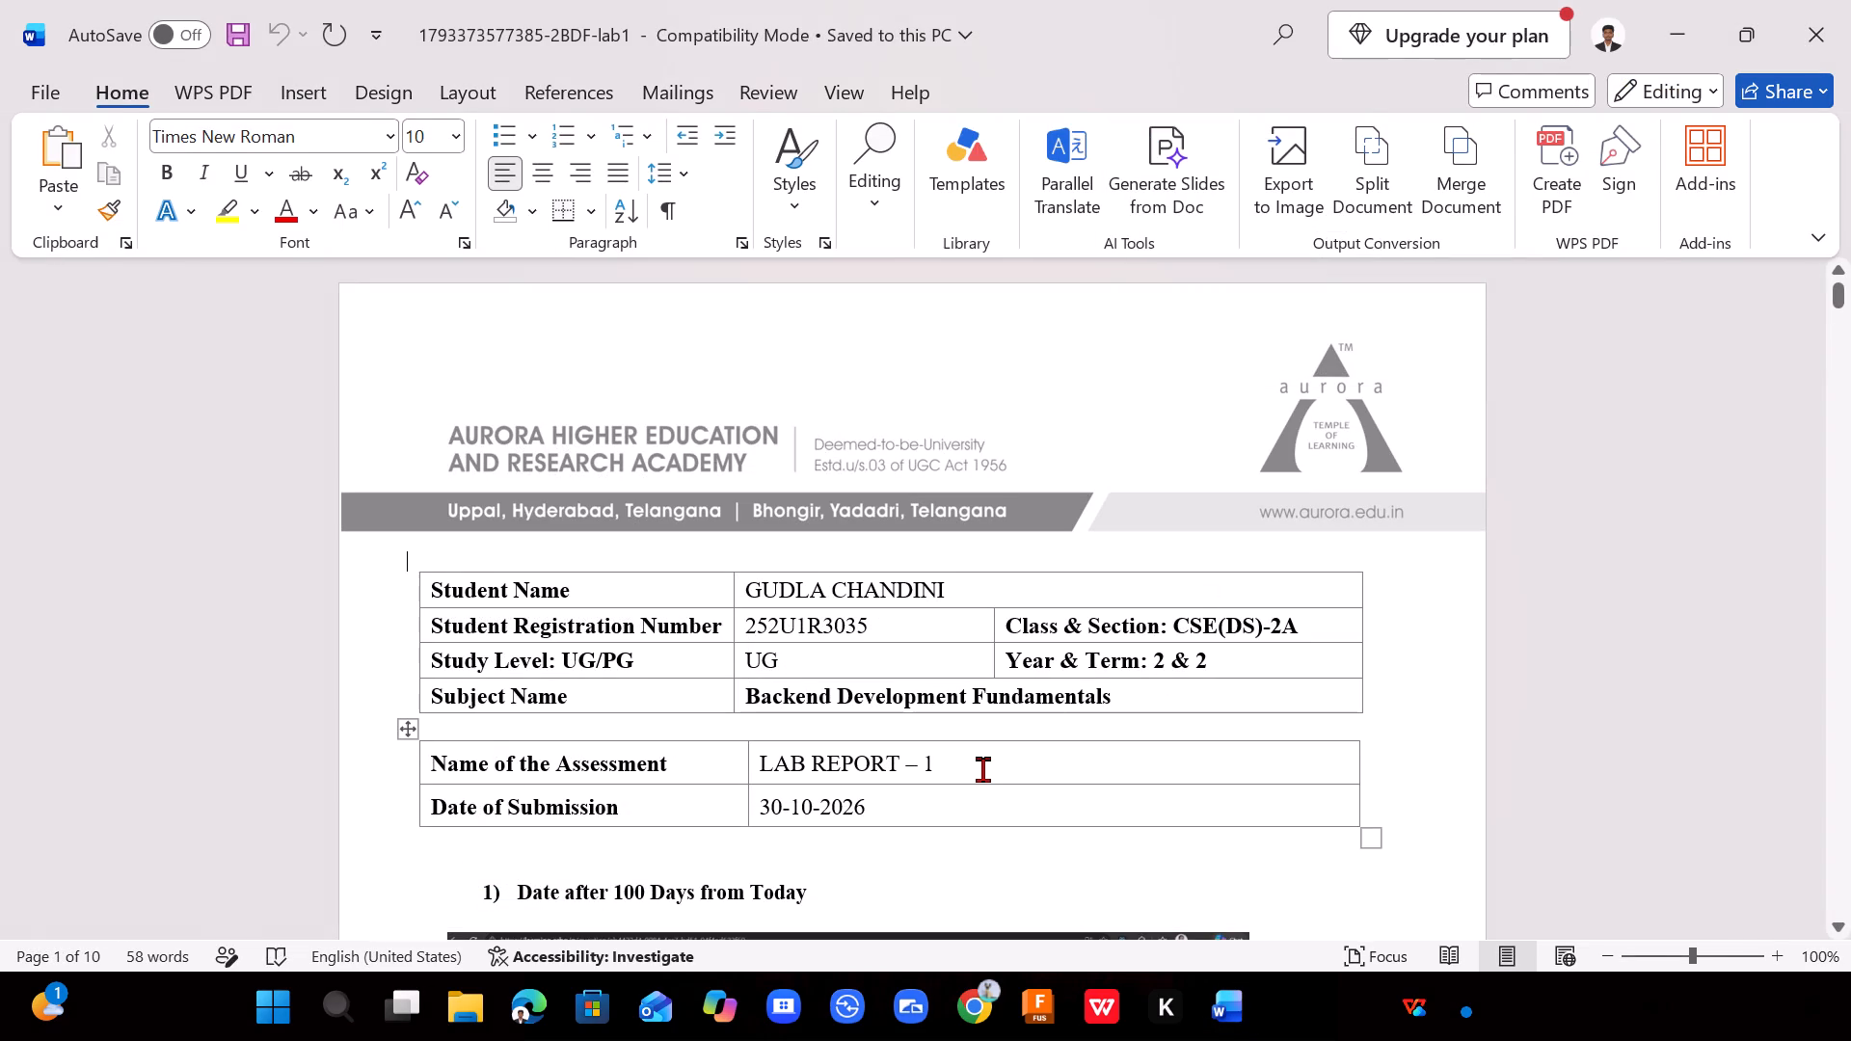
Replace the Student Name entry in the report's header table with the account owner's full name in capitals.
{"action": "left_click", "coordinate": [1064, 595]}
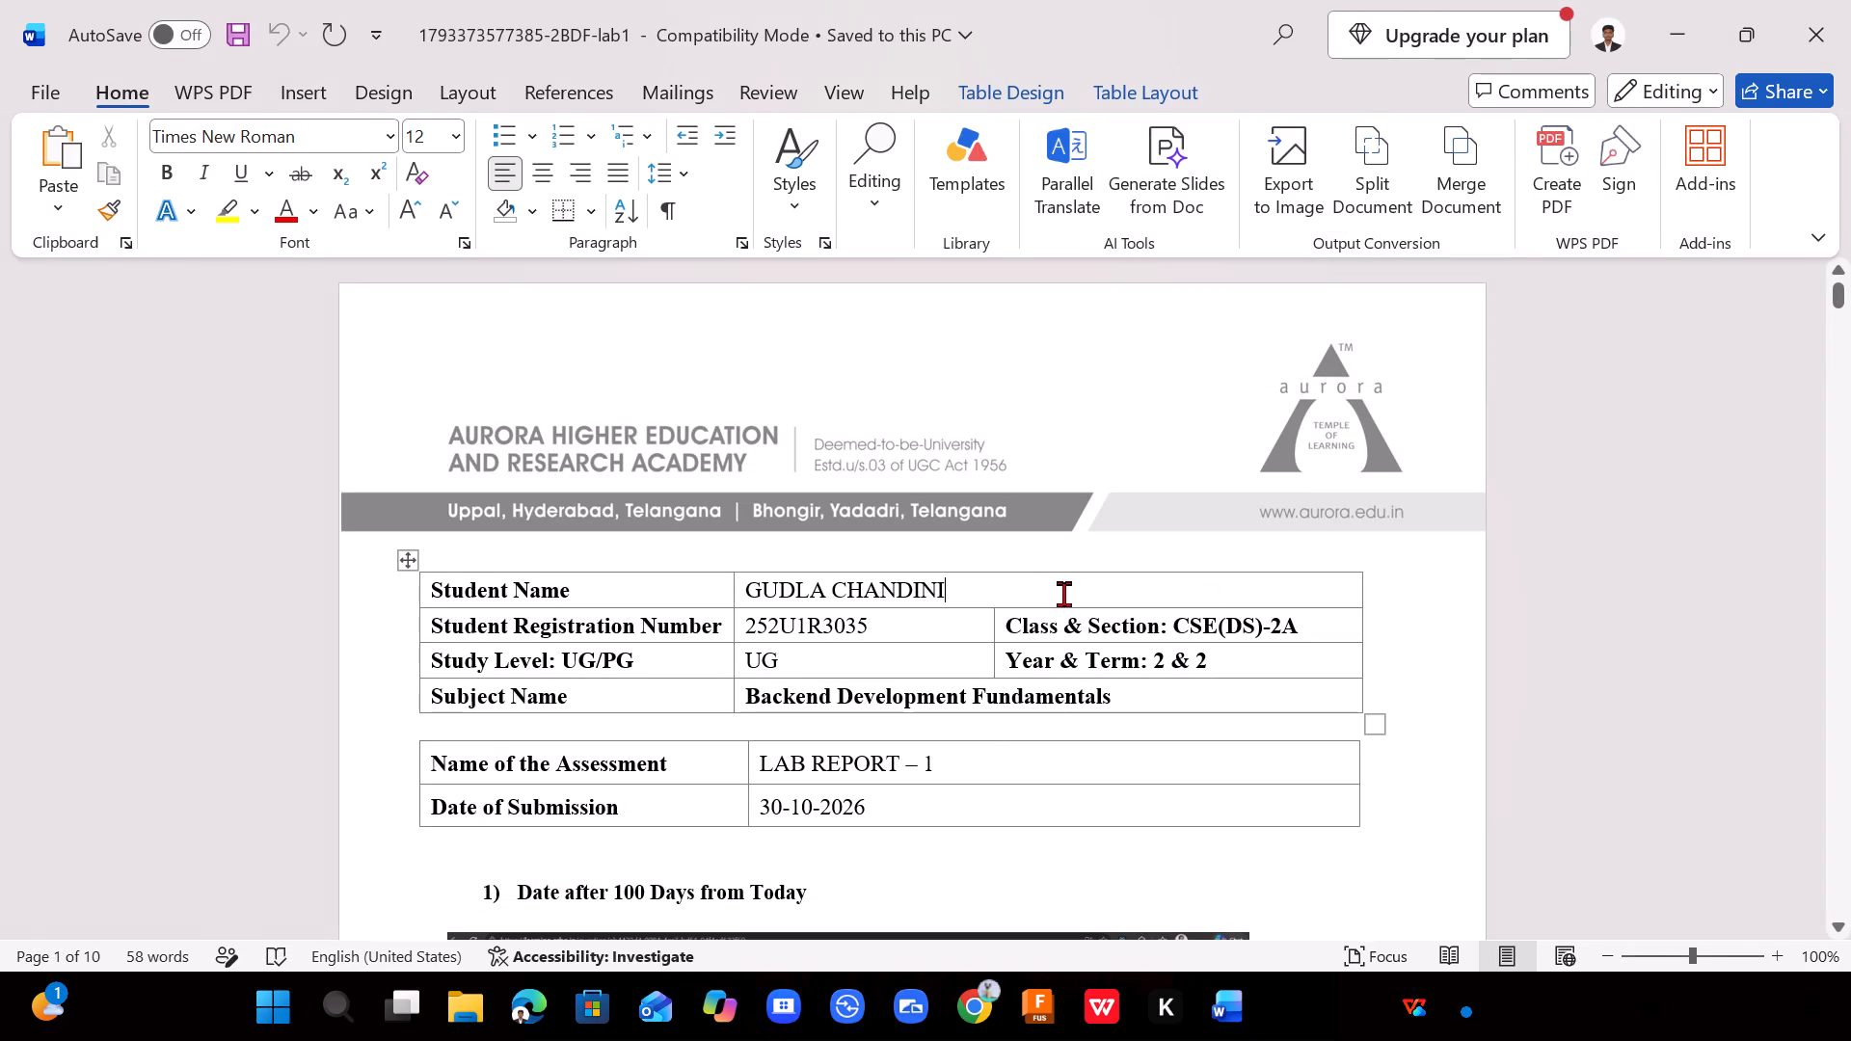
{"action": "key", "text": "BackSpace"}
{"action": "key", "text": "BackSpace"}
{"action": "key", "text": "BackSpace"}
{"action": "key", "text": "BackSpace"}
{"action": "key", "text": "BackSpace"}
{"action": "key", "text": "BackSpace"}
{"action": "key", "text": "BackSpace"}
{"action": "key", "text": "BackSpace"}
{"action": "key", "text": "BackSpace"}
{"action": "key", "text": "BackSpace"}
{"action": "key", "text": "BackSpace"}
{"action": "key", "text": "BackSpace"}
{"action": "key", "text": "BackSpace"}
{"action": "key", "text": "BackSpace"}
{"action": "key", "text": "BackSpace"}
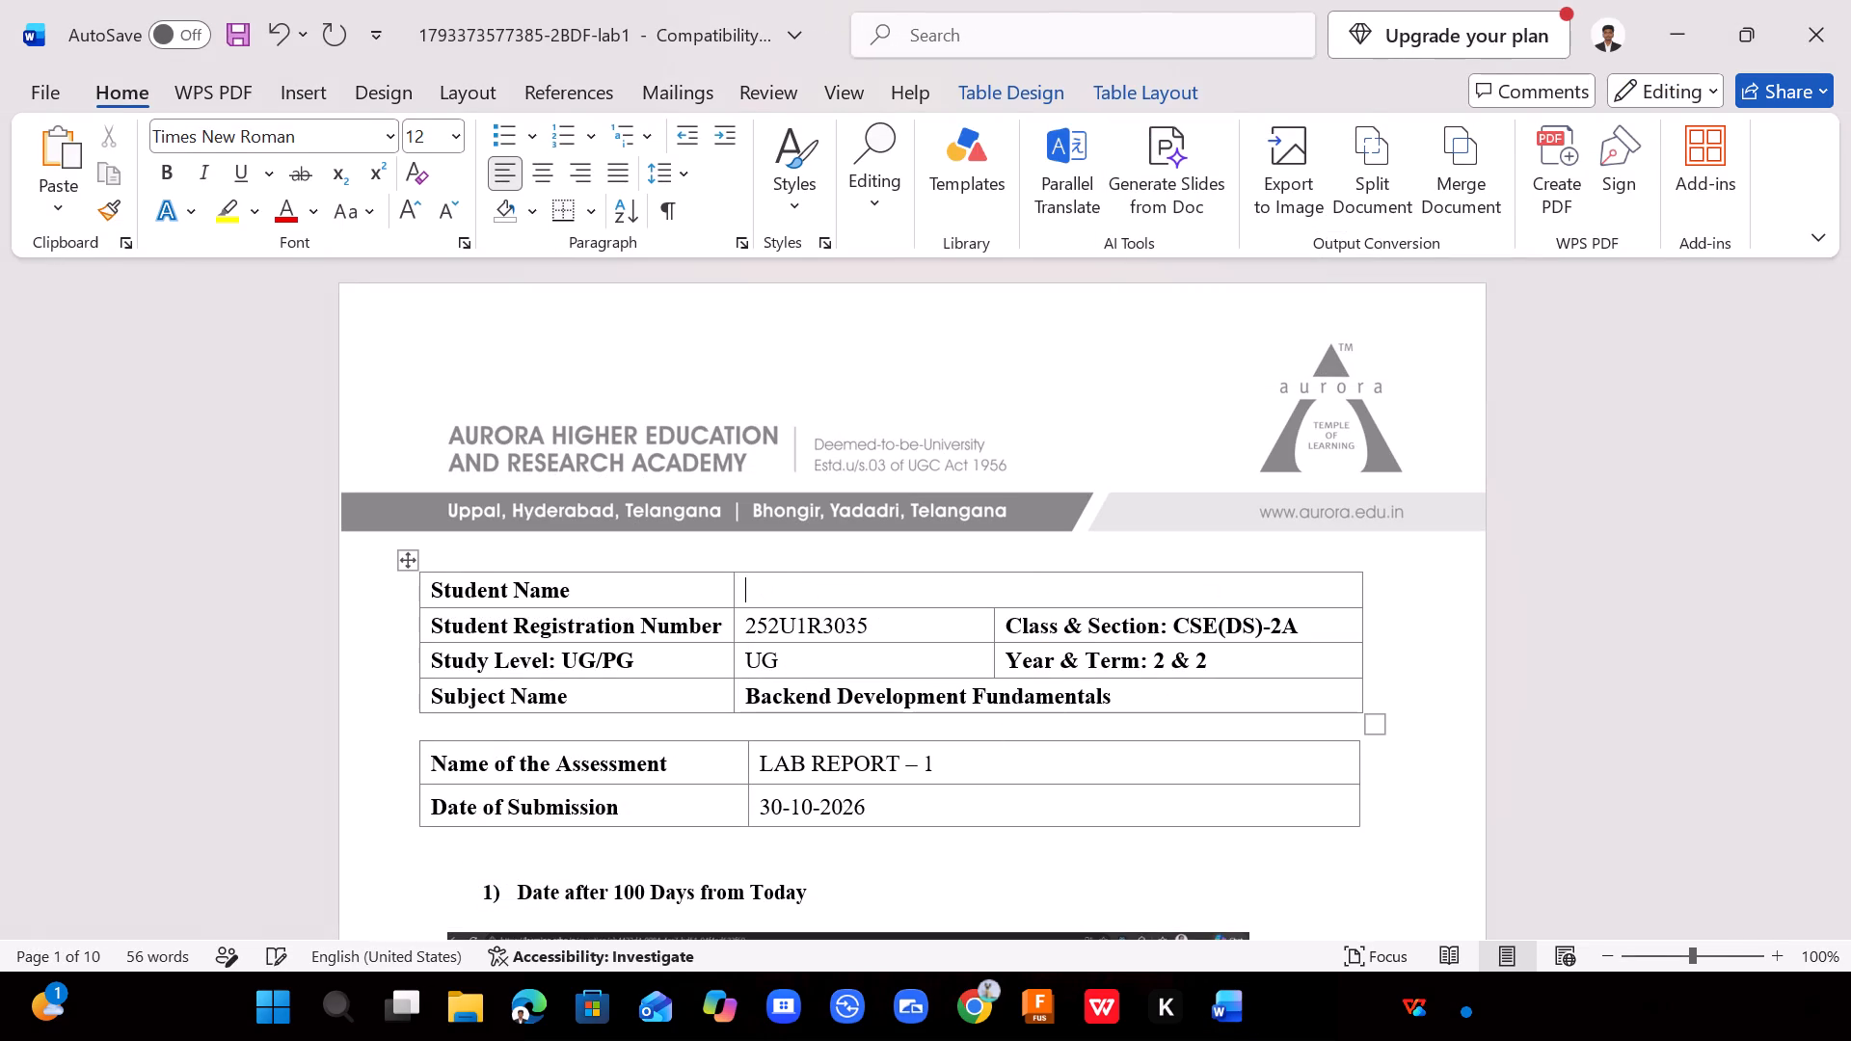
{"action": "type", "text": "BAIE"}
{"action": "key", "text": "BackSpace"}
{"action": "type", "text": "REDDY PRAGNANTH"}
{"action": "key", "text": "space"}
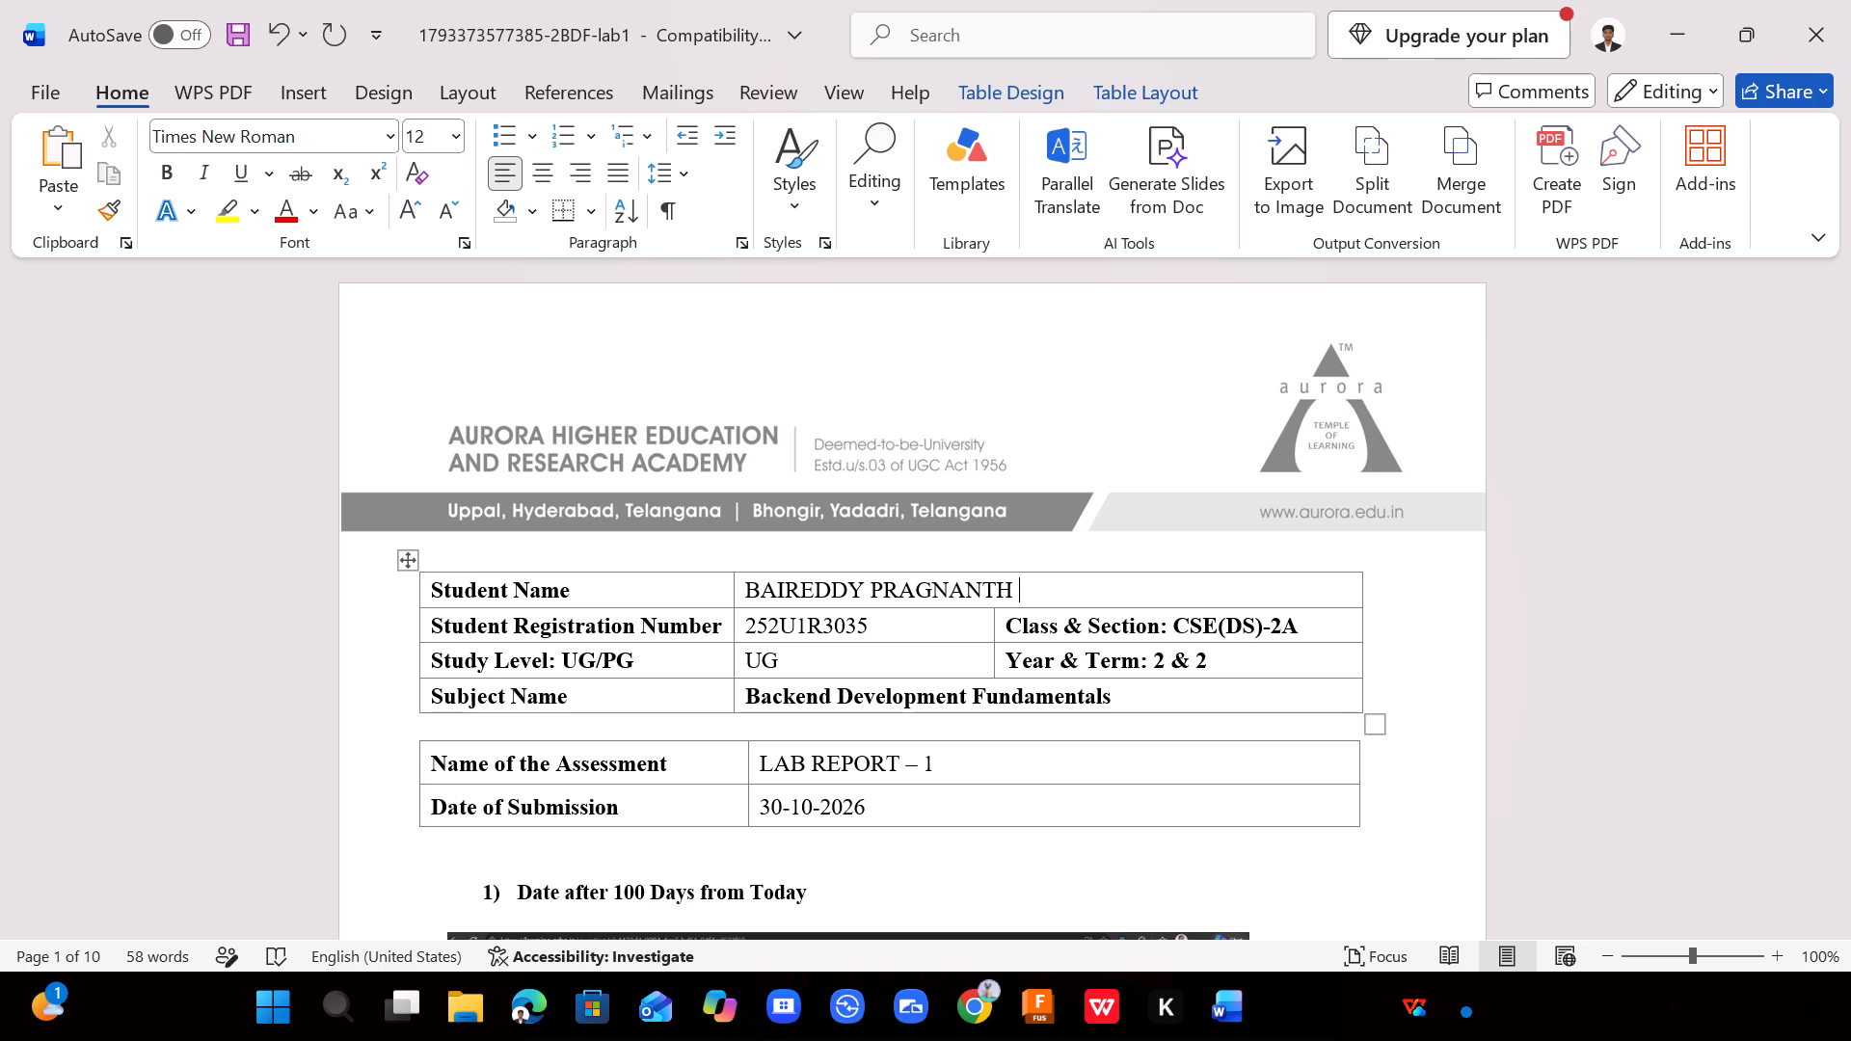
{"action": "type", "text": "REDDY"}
Change the last two digits of the Student Registration Number to match the account owner's registration number.
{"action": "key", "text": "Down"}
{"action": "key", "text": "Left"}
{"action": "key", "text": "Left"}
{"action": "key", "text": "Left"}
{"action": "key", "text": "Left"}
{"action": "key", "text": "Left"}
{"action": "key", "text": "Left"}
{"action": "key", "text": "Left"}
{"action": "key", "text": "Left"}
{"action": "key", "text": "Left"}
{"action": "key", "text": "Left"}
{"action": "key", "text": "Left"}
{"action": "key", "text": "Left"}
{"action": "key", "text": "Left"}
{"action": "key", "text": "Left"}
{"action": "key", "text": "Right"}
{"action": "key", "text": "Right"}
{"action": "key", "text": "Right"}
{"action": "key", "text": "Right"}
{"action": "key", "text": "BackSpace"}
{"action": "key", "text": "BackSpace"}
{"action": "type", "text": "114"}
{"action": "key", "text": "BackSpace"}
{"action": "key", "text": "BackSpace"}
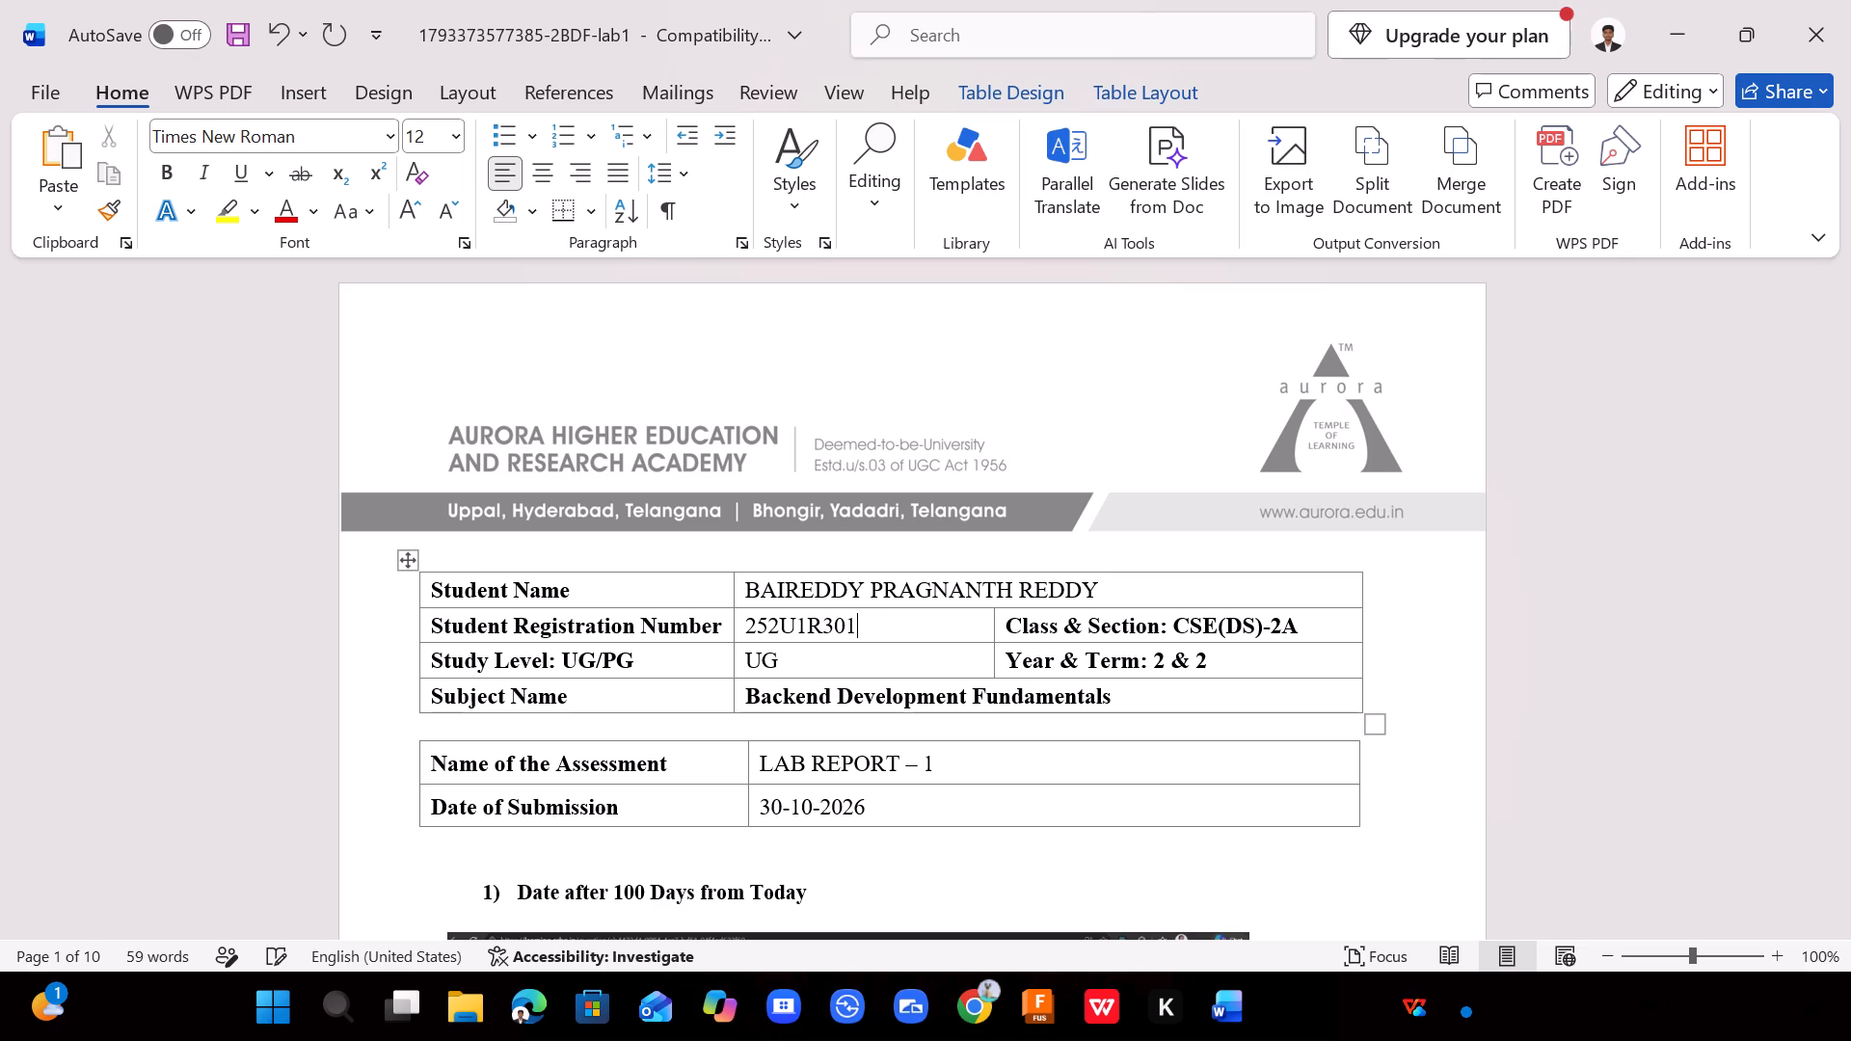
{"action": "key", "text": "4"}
Examine the report's first pages, including the task, code and submission screenshots for Date after 100 Days from Today and Today's Date.
{"action": "scroll", "coordinate": [1187, 782], "scroll_direction": "down", "scroll_amount": 1}
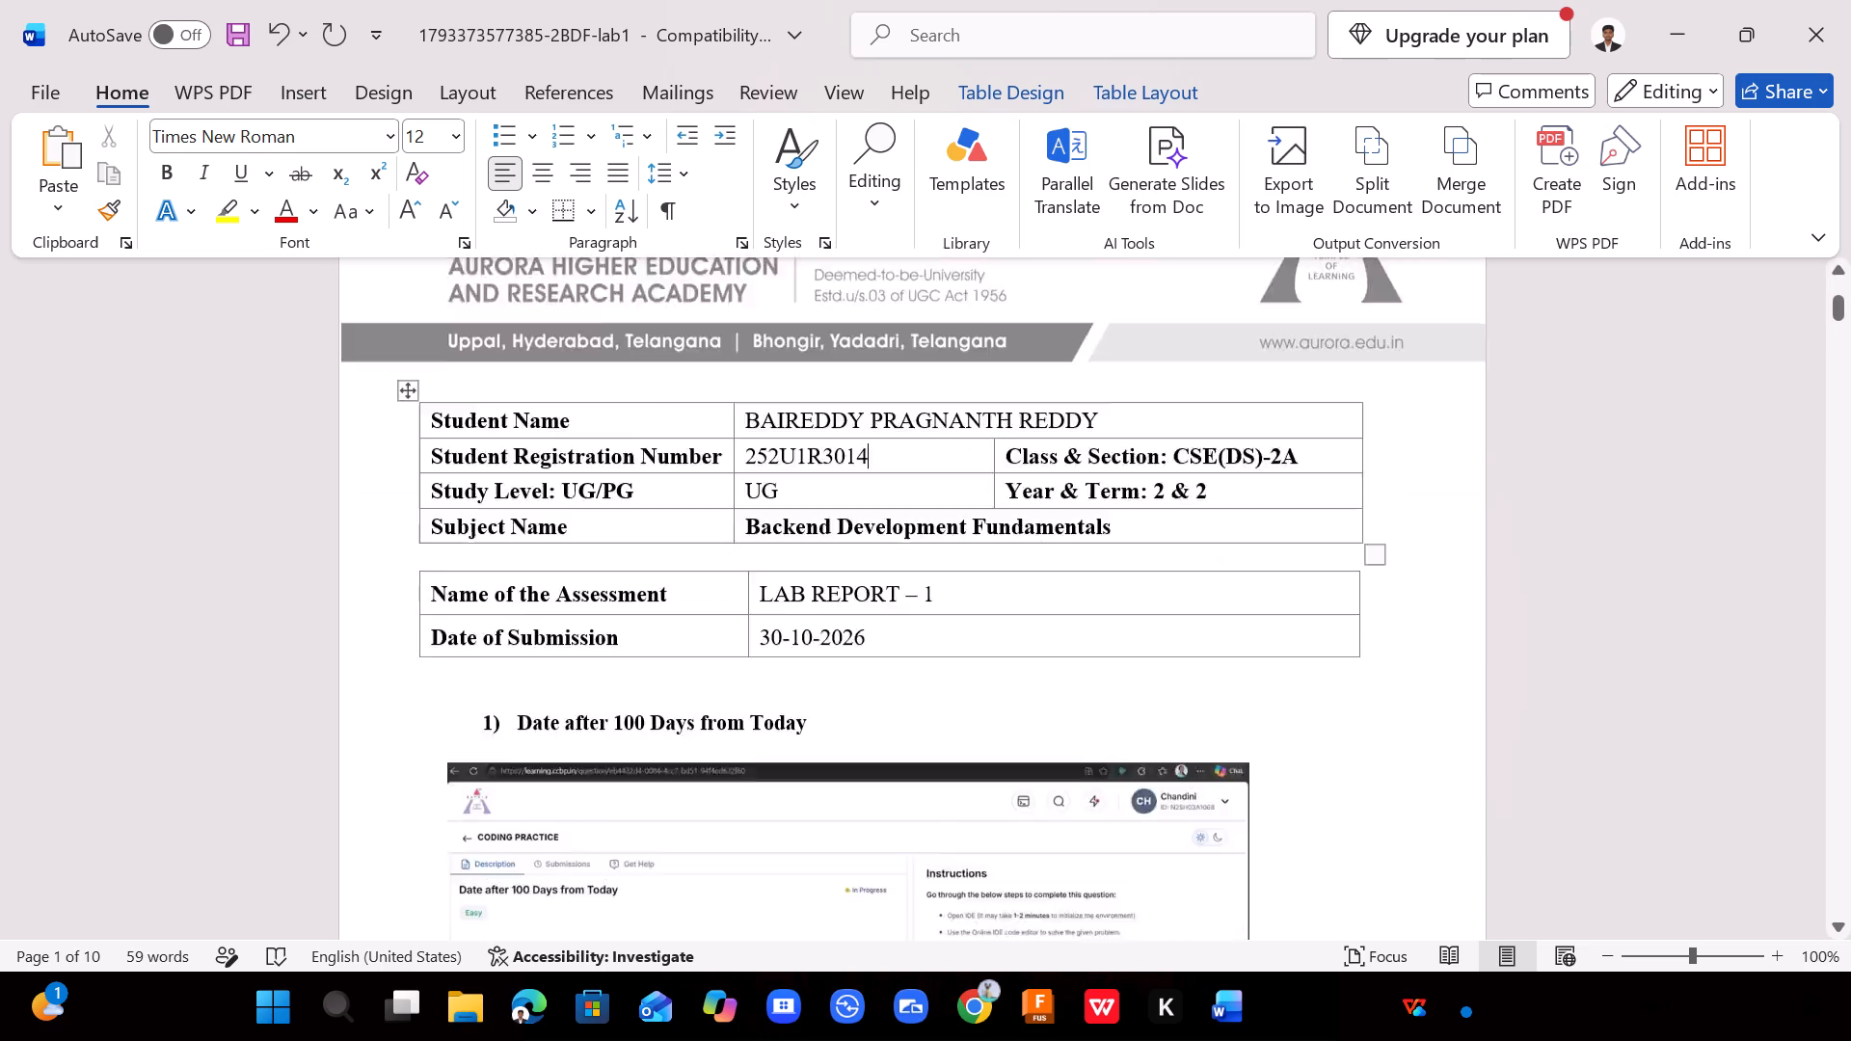
{"action": "scroll", "coordinate": [1187, 782], "scroll_direction": "down", "scroll_amount": 1}
{"action": "scroll", "coordinate": [840, 783], "scroll_direction": "down", "scroll_amount": 1}
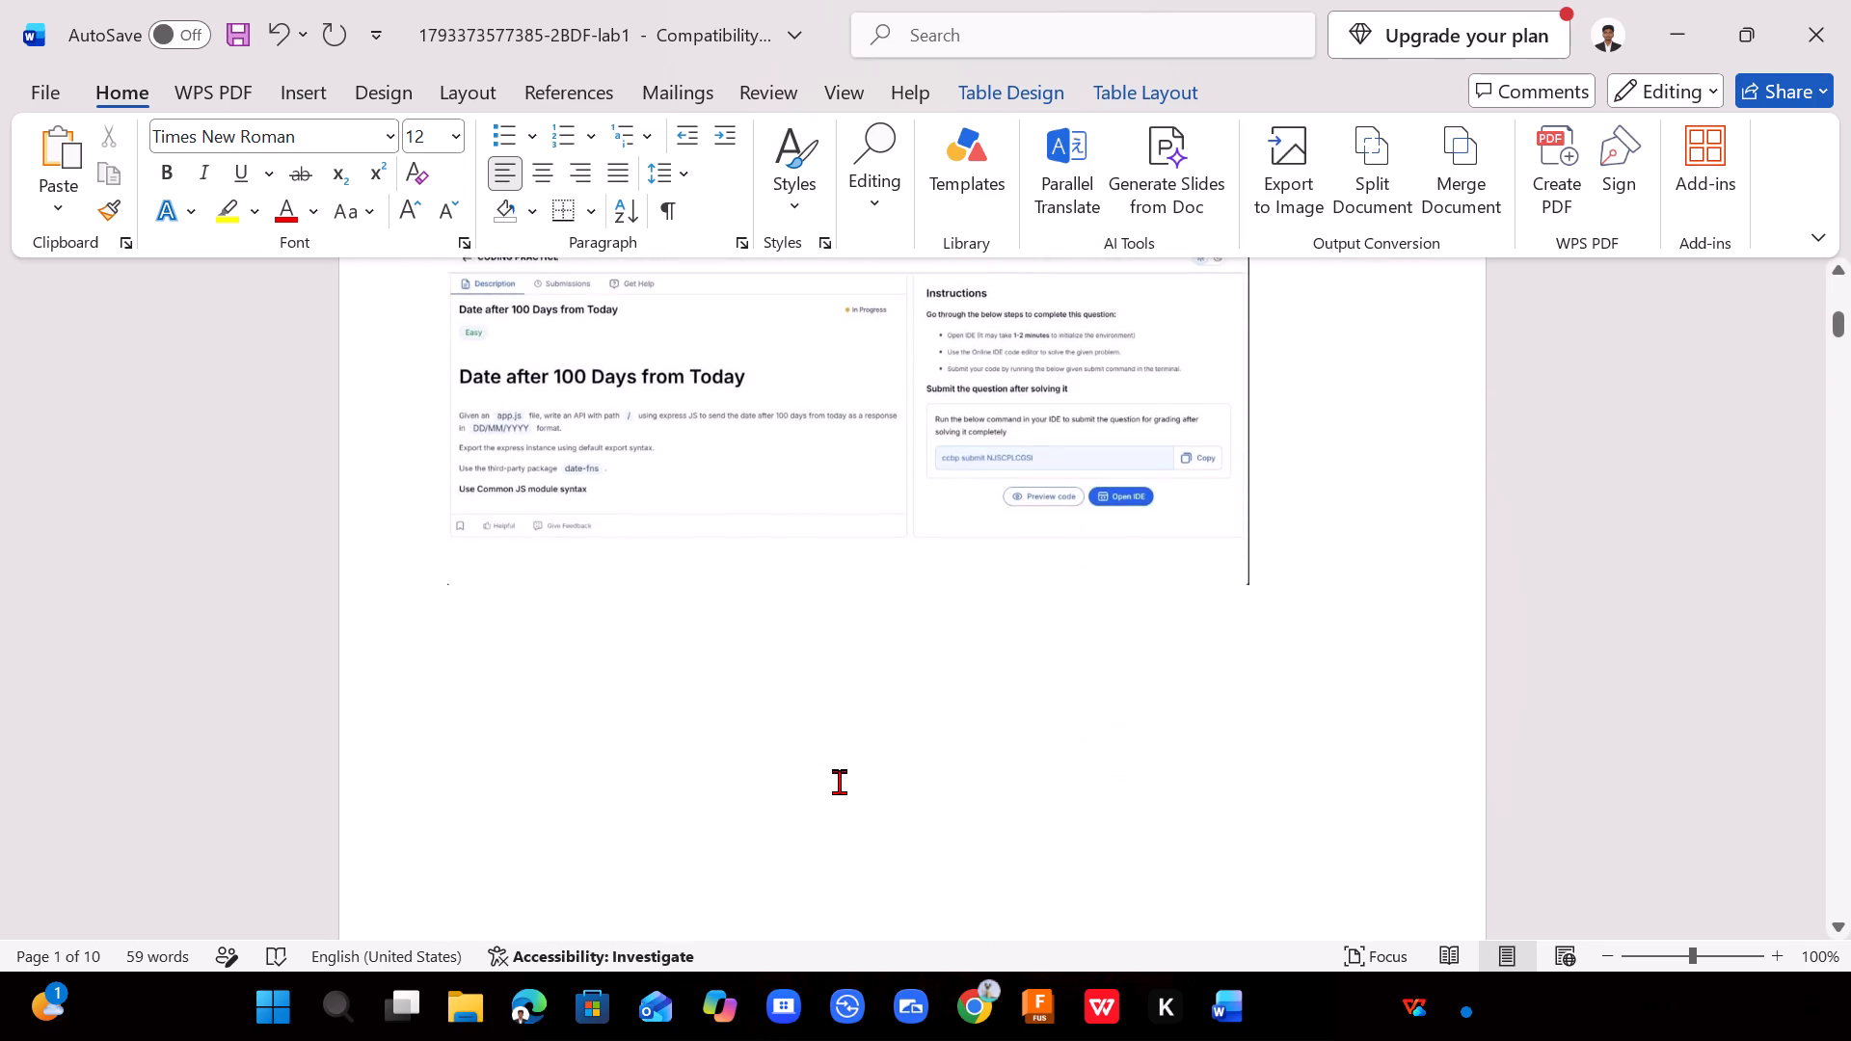
{"action": "scroll", "coordinate": [840, 783], "scroll_direction": "down", "scroll_amount": 1}
{"action": "scroll", "coordinate": [840, 783], "scroll_direction": "up", "scroll_amount": 2}
{"action": "scroll", "coordinate": [840, 783], "scroll_direction": "down", "scroll_amount": 2}
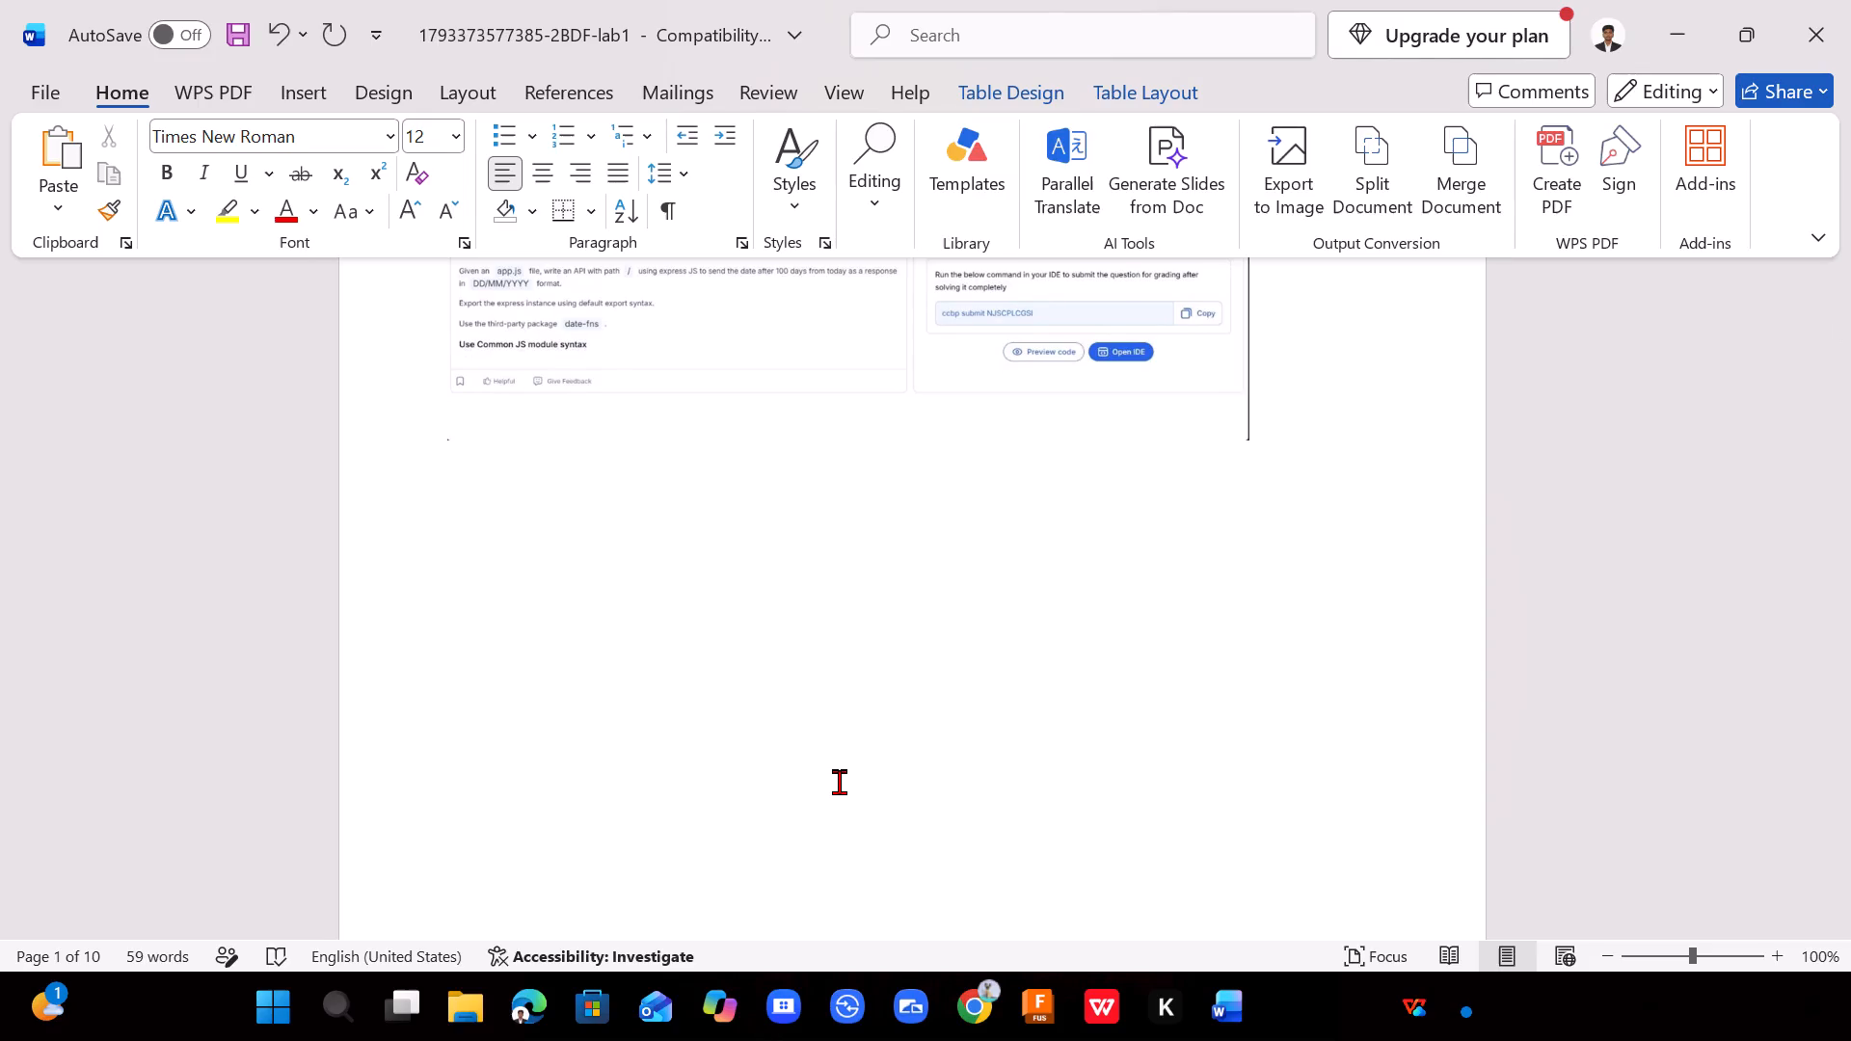
{"action": "scroll", "coordinate": [840, 783], "scroll_direction": "up", "scroll_amount": 3}
{"action": "scroll", "coordinate": [840, 783], "scroll_direction": "down", "scroll_amount": 4}
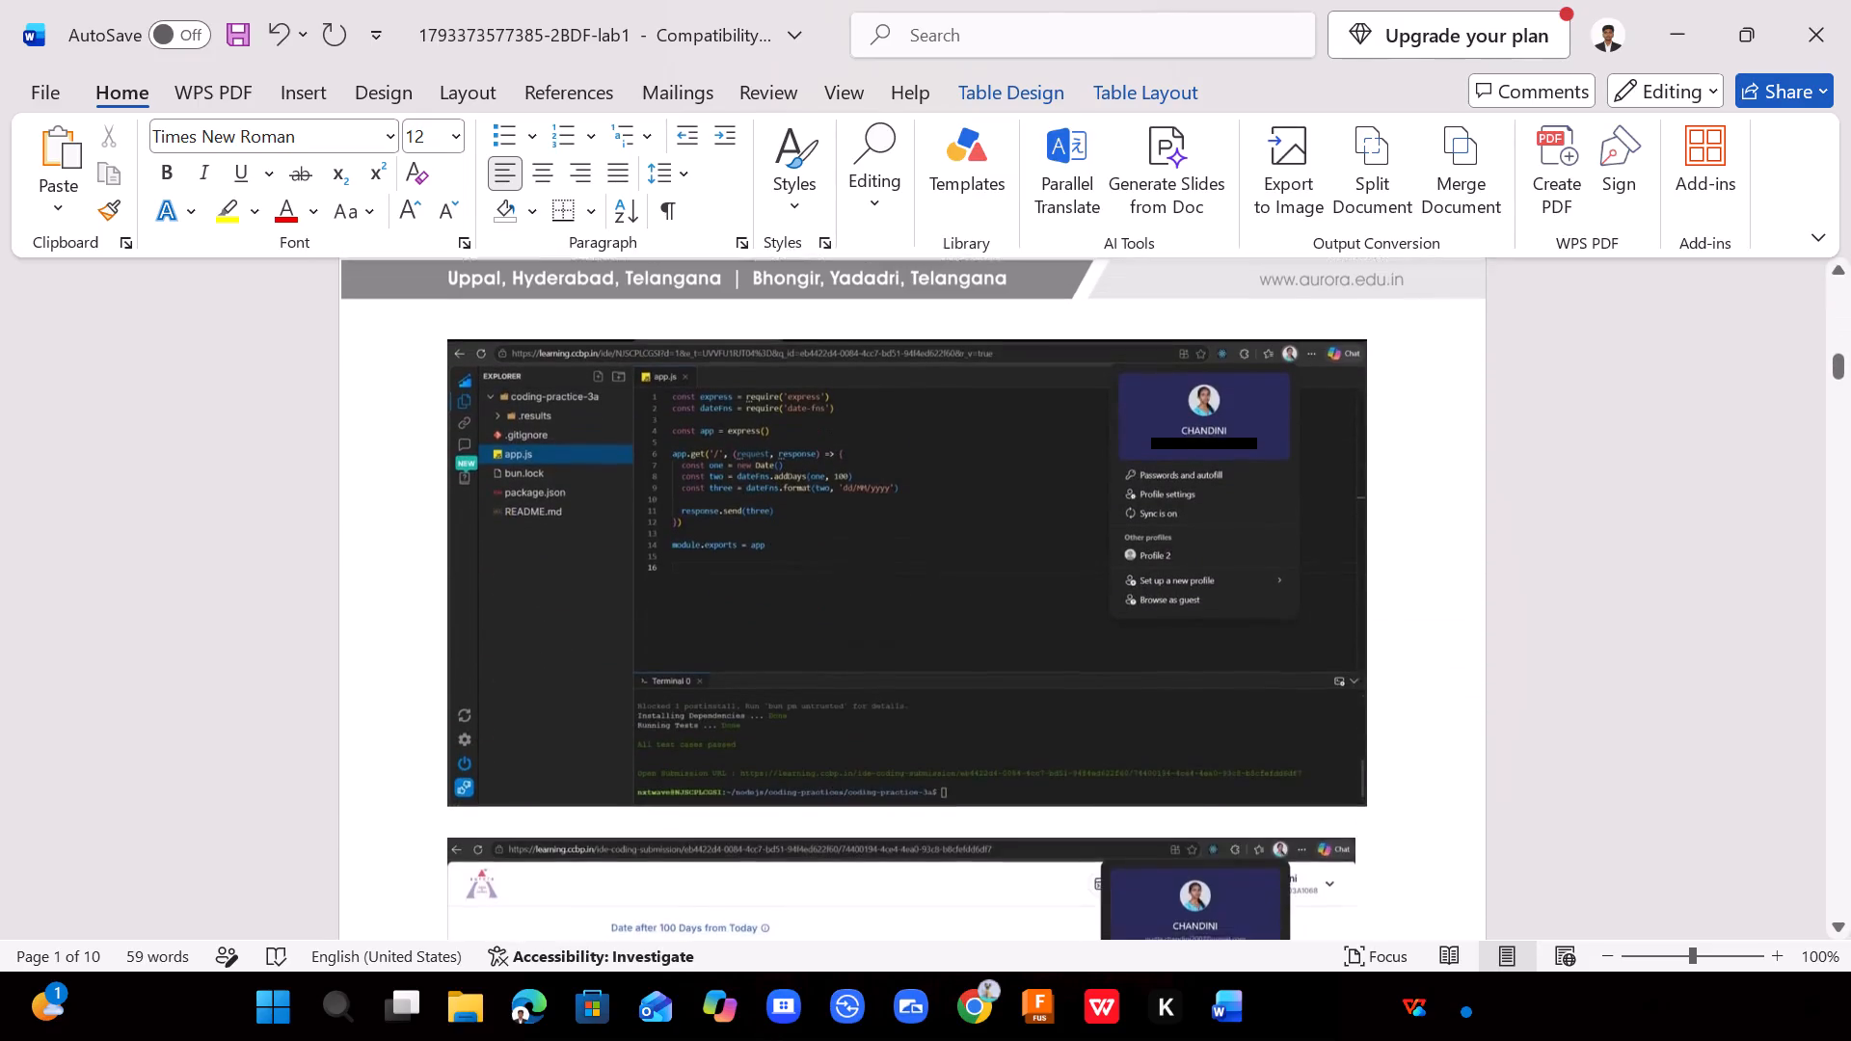
{"action": "scroll", "coordinate": [840, 783], "scroll_direction": "down", "scroll_amount": 1}
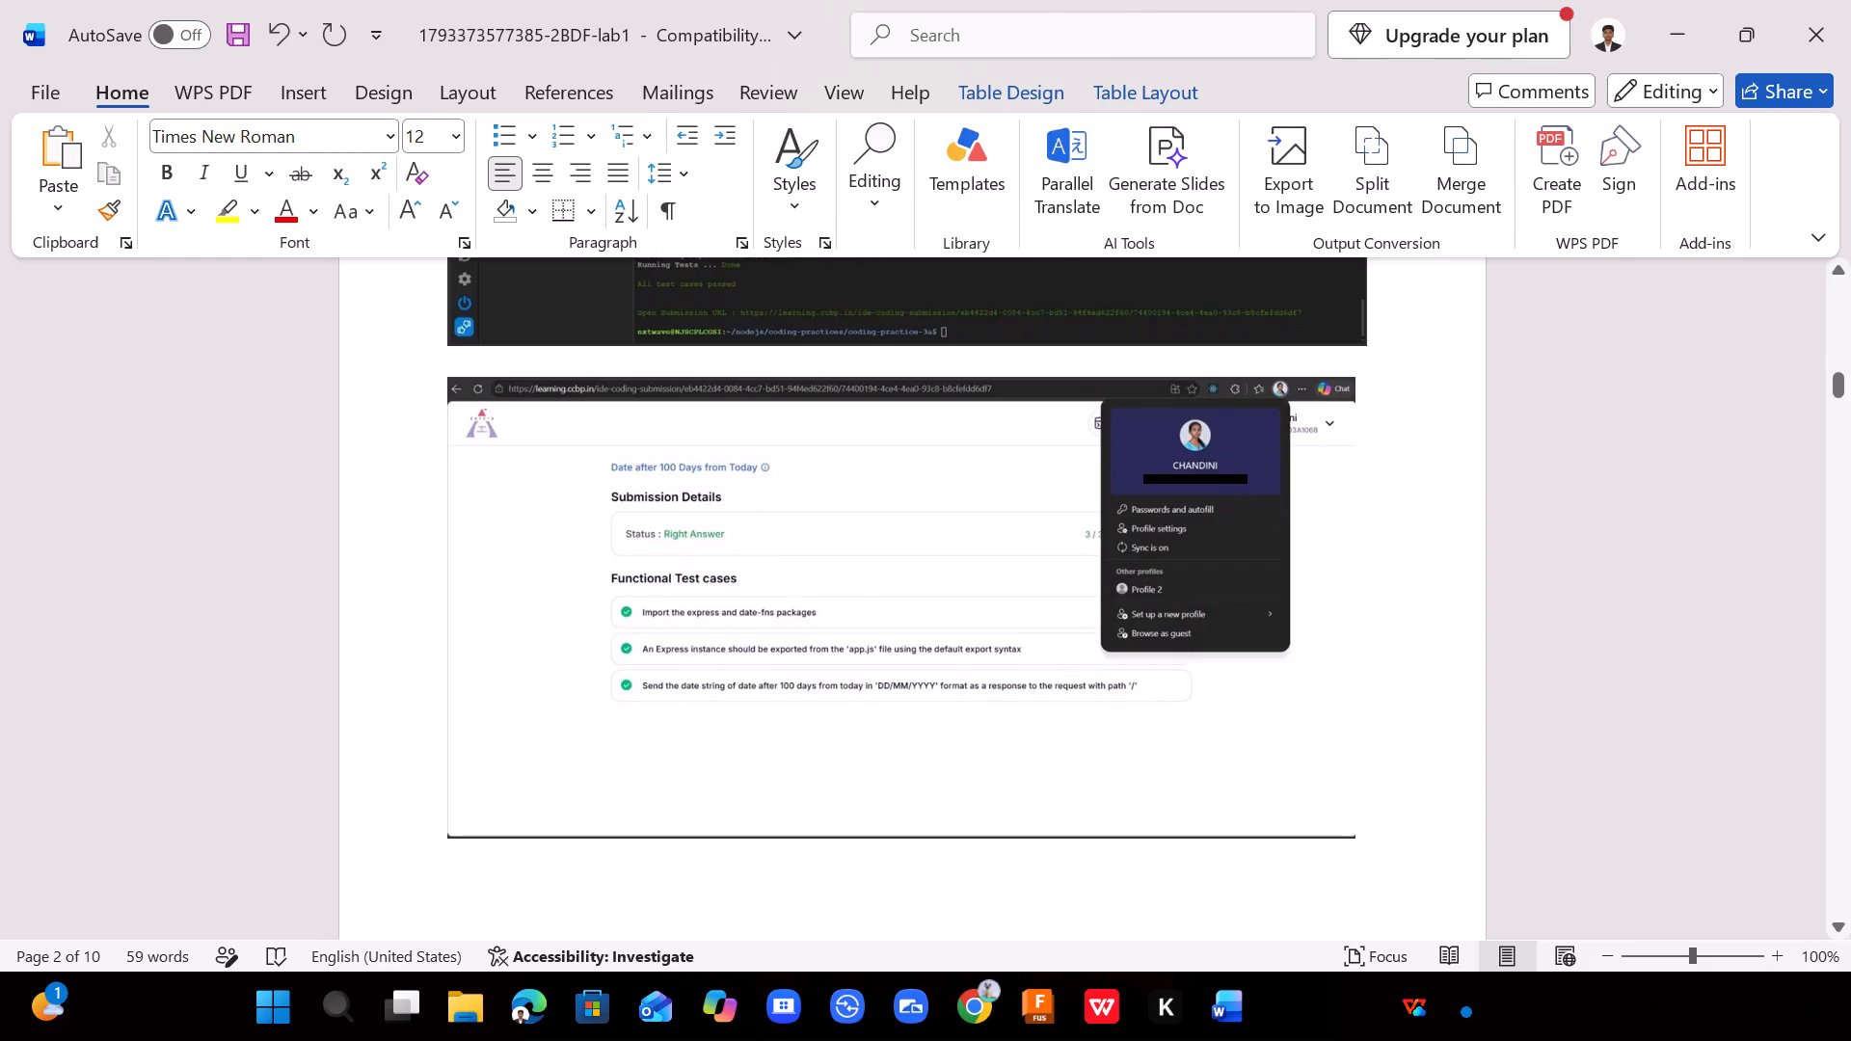
{"action": "scroll", "coordinate": [840, 783], "scroll_direction": "down", "scroll_amount": 3}
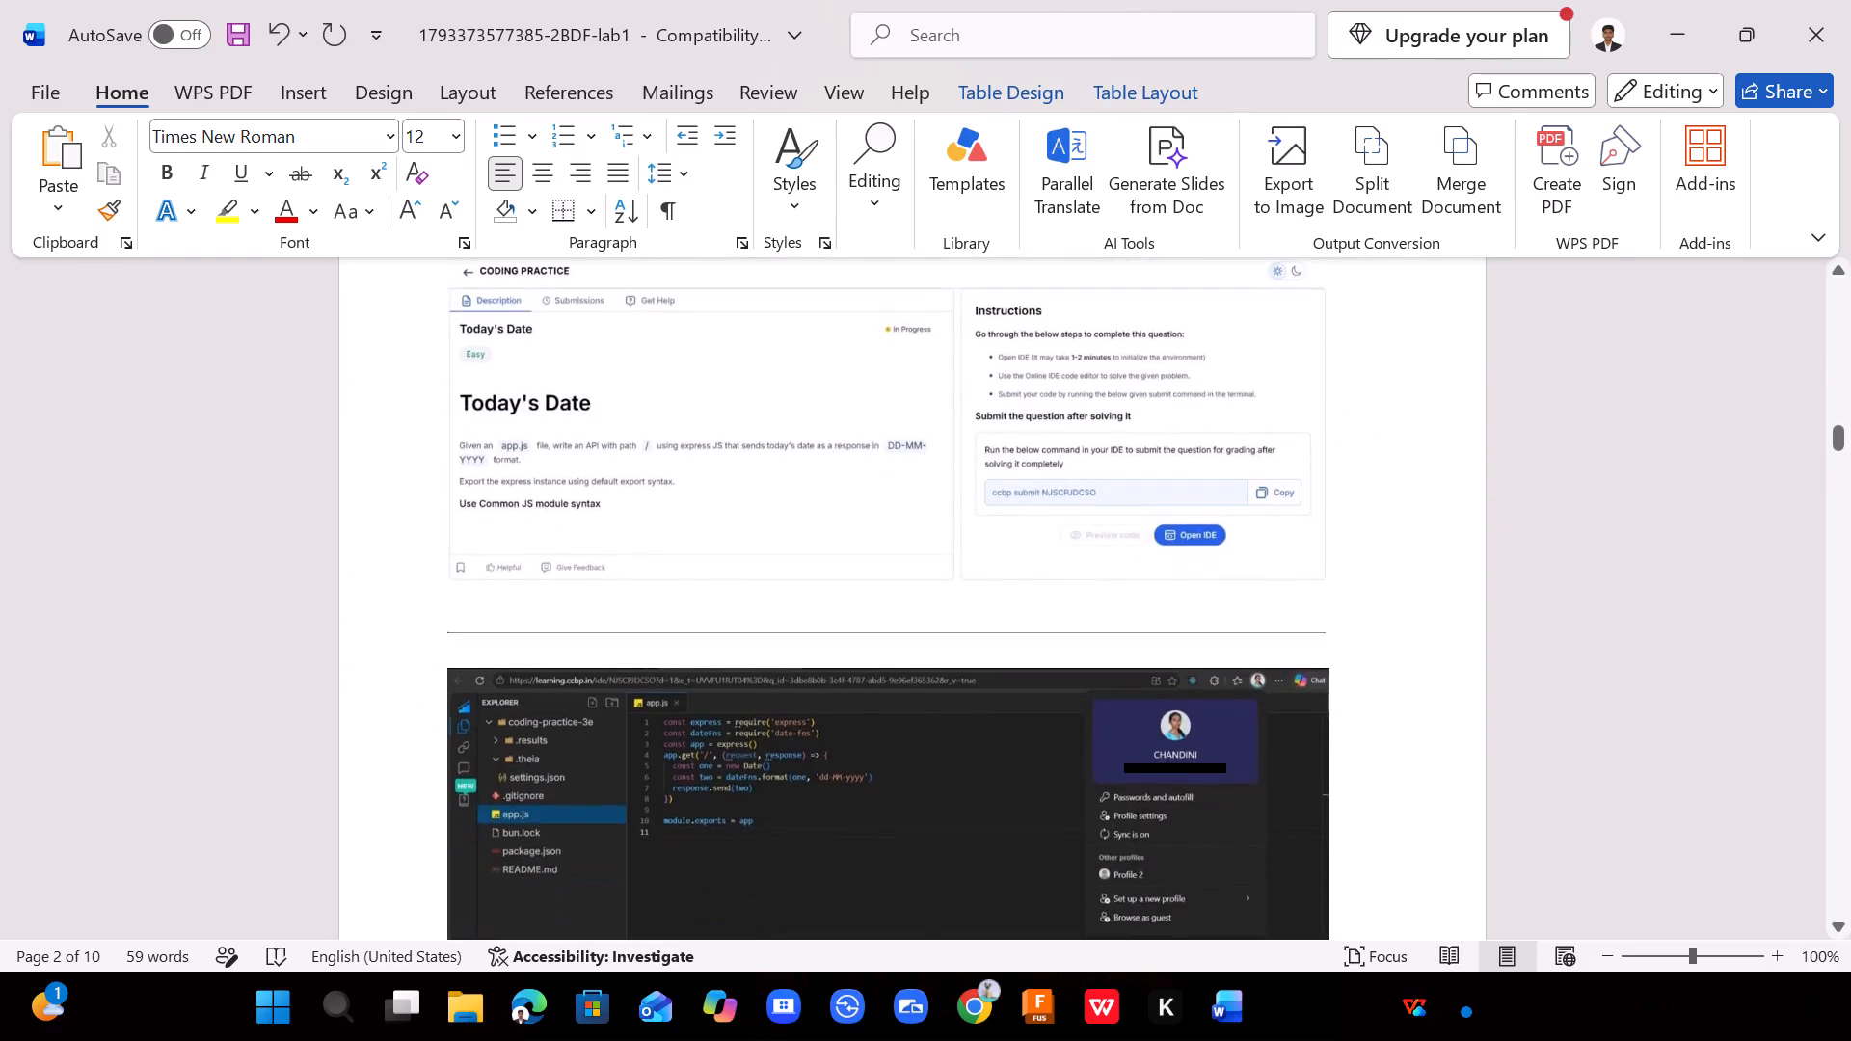
{"action": "scroll", "coordinate": [840, 783], "scroll_direction": "up", "scroll_amount": 3}
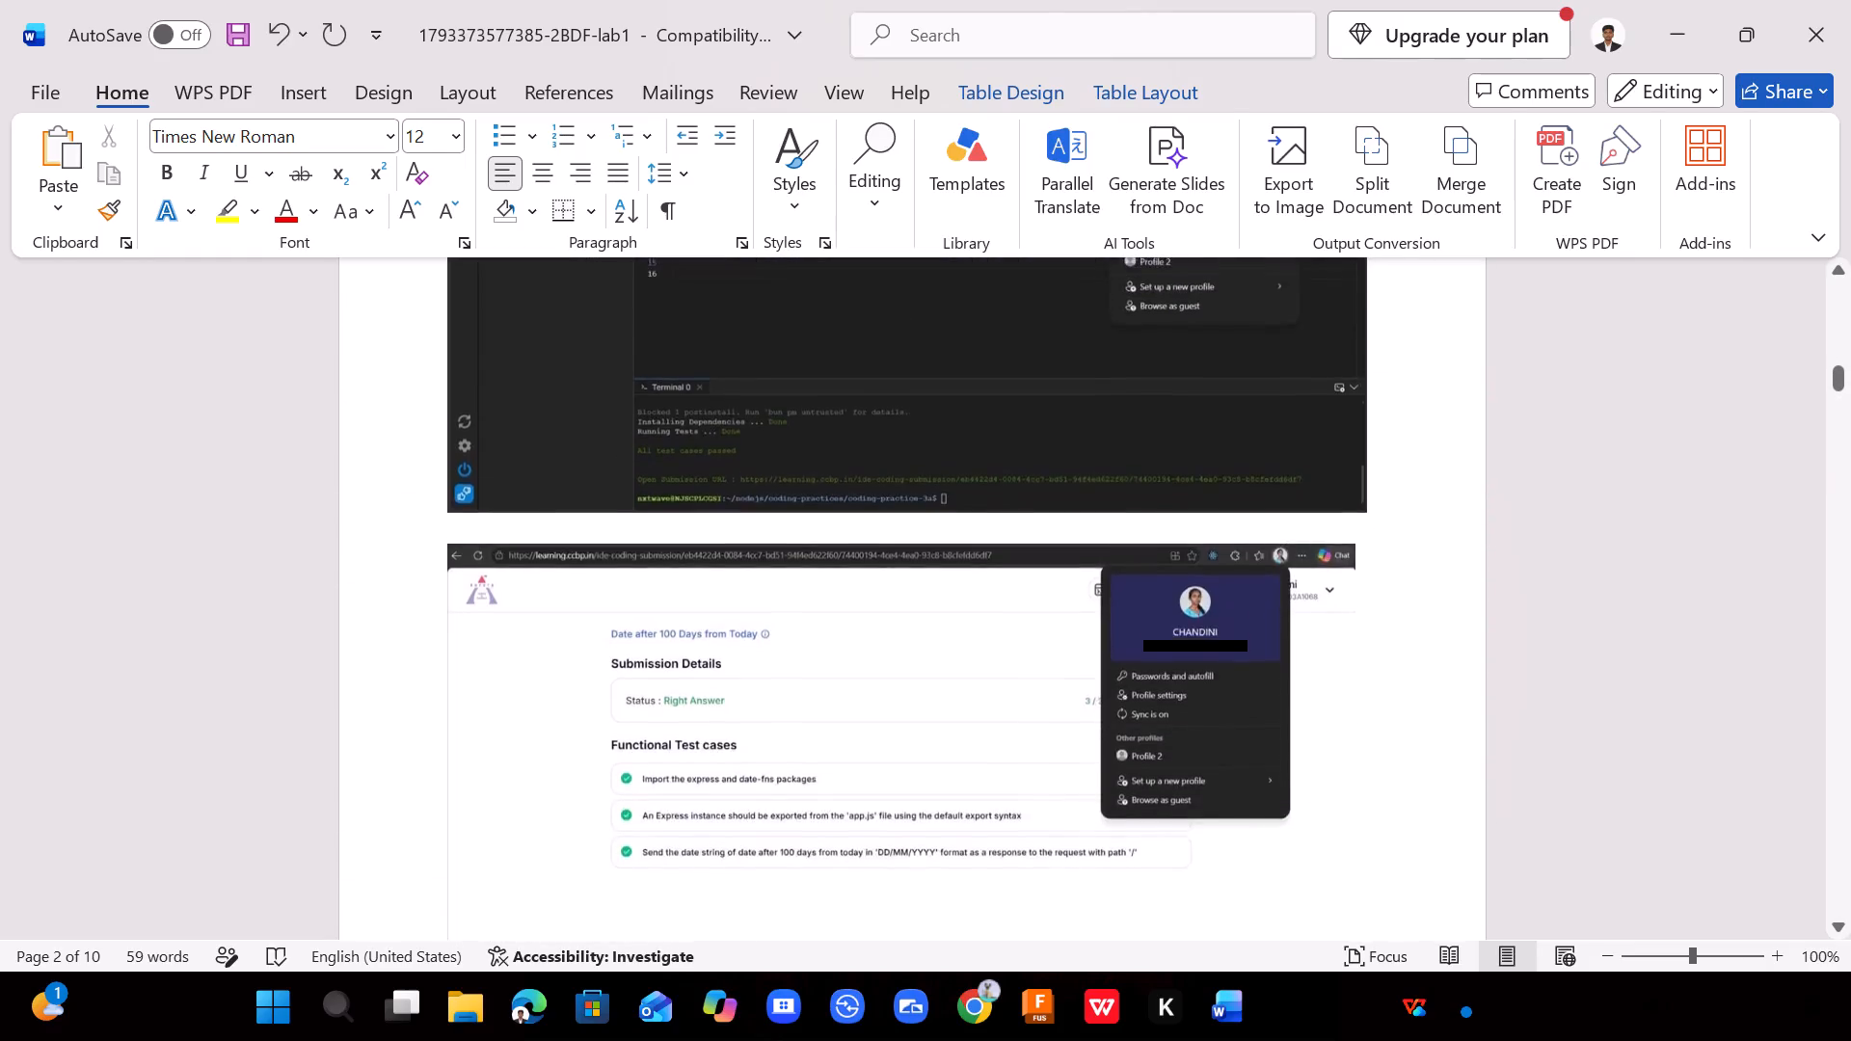
{"action": "scroll", "coordinate": [840, 783], "scroll_direction": "up", "scroll_amount": 1}
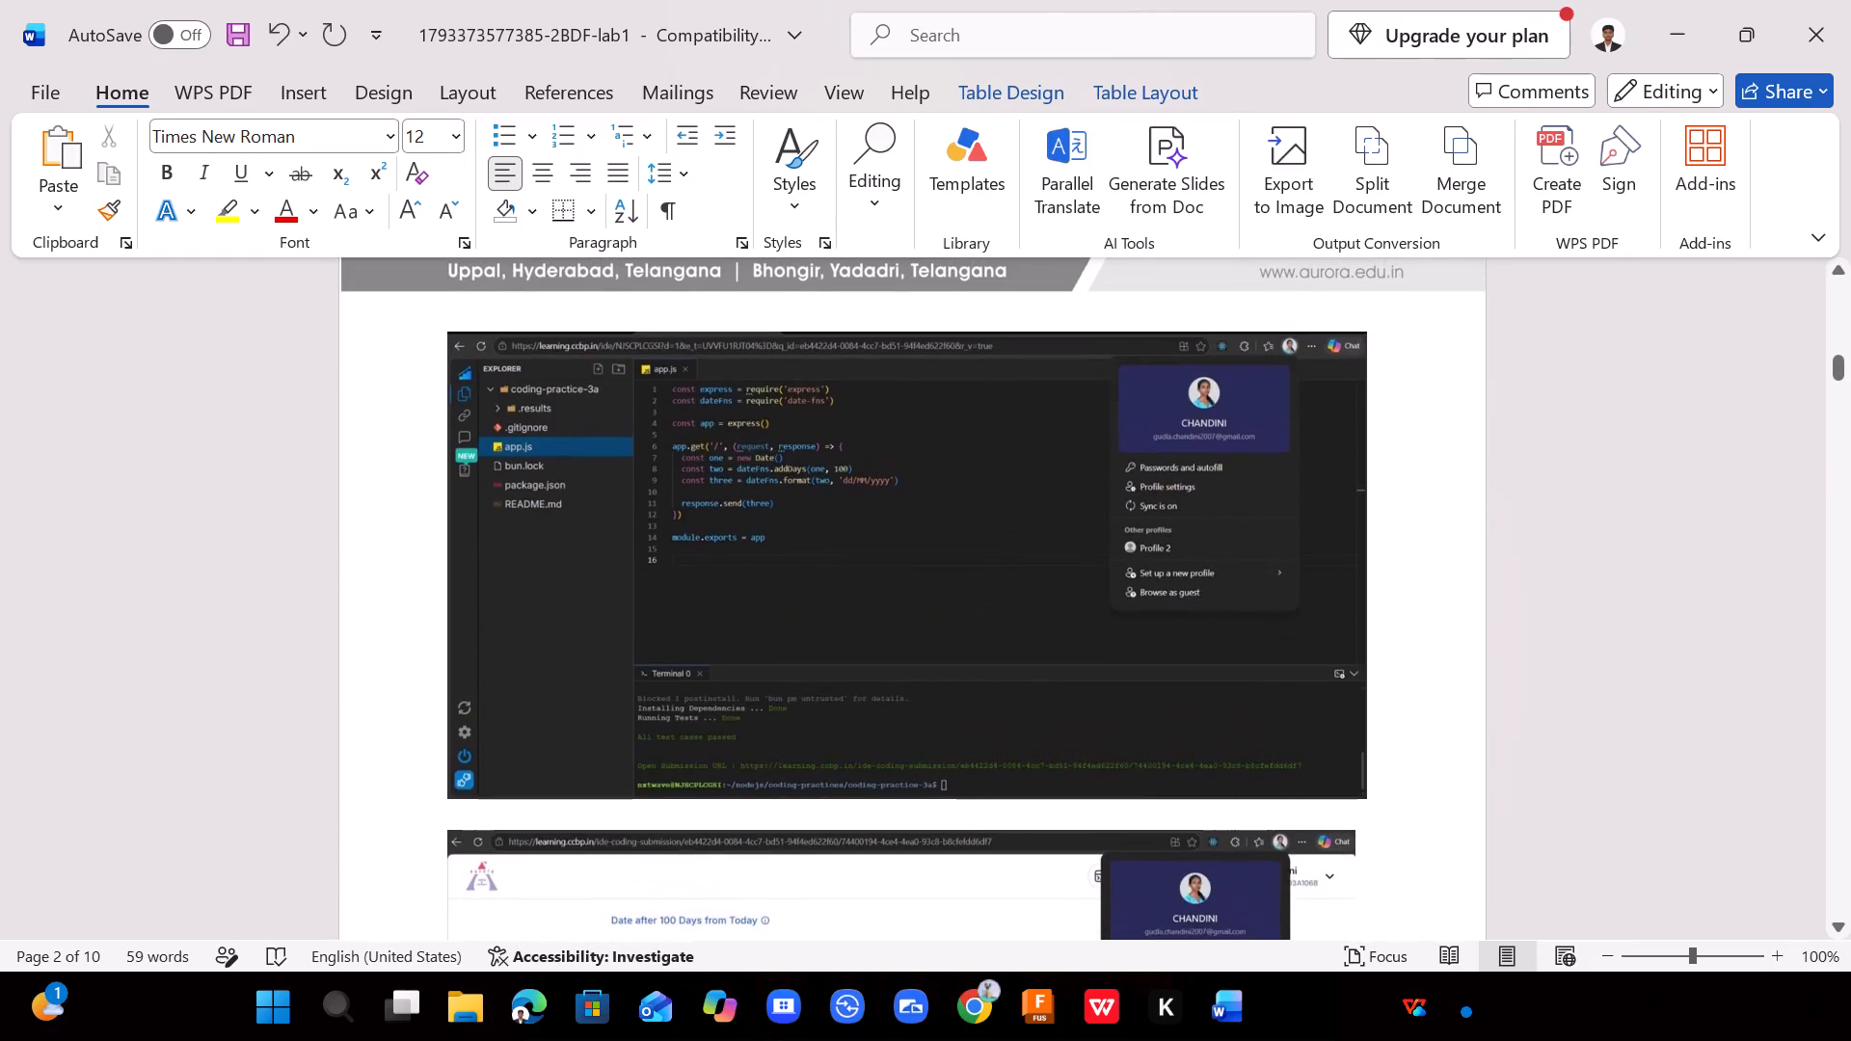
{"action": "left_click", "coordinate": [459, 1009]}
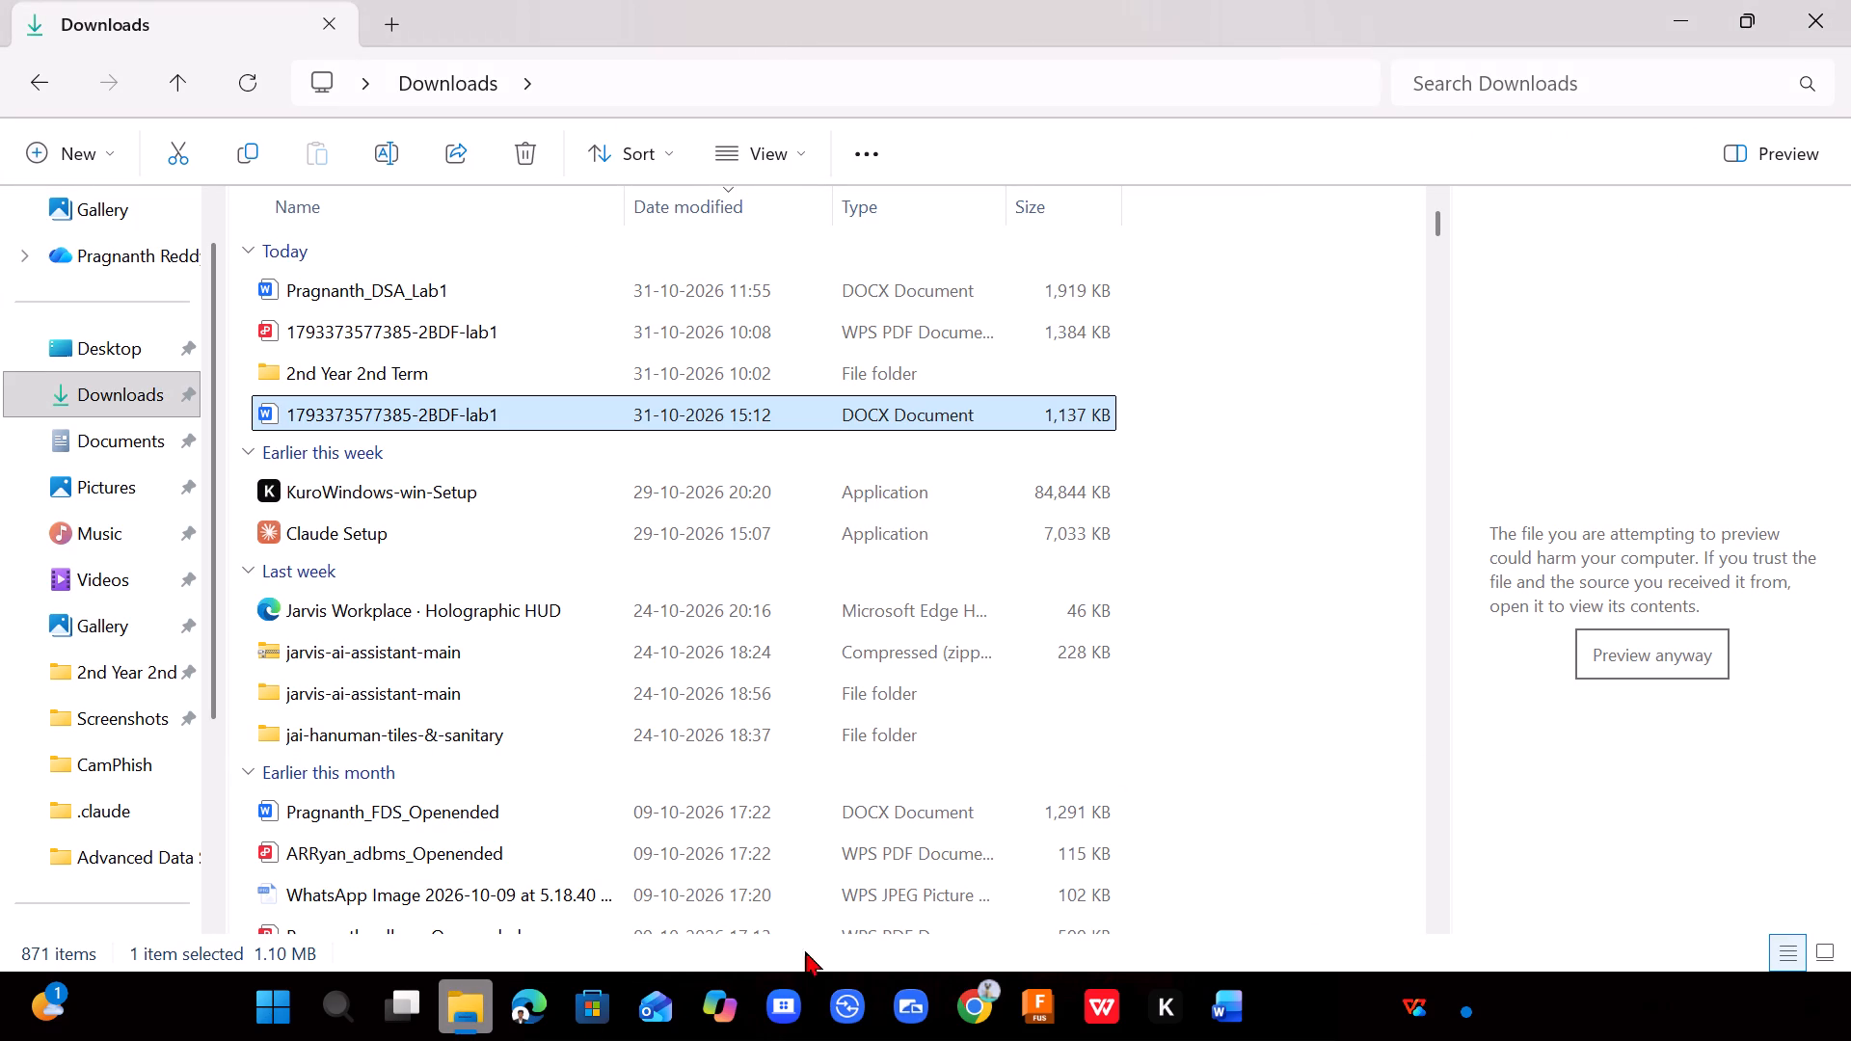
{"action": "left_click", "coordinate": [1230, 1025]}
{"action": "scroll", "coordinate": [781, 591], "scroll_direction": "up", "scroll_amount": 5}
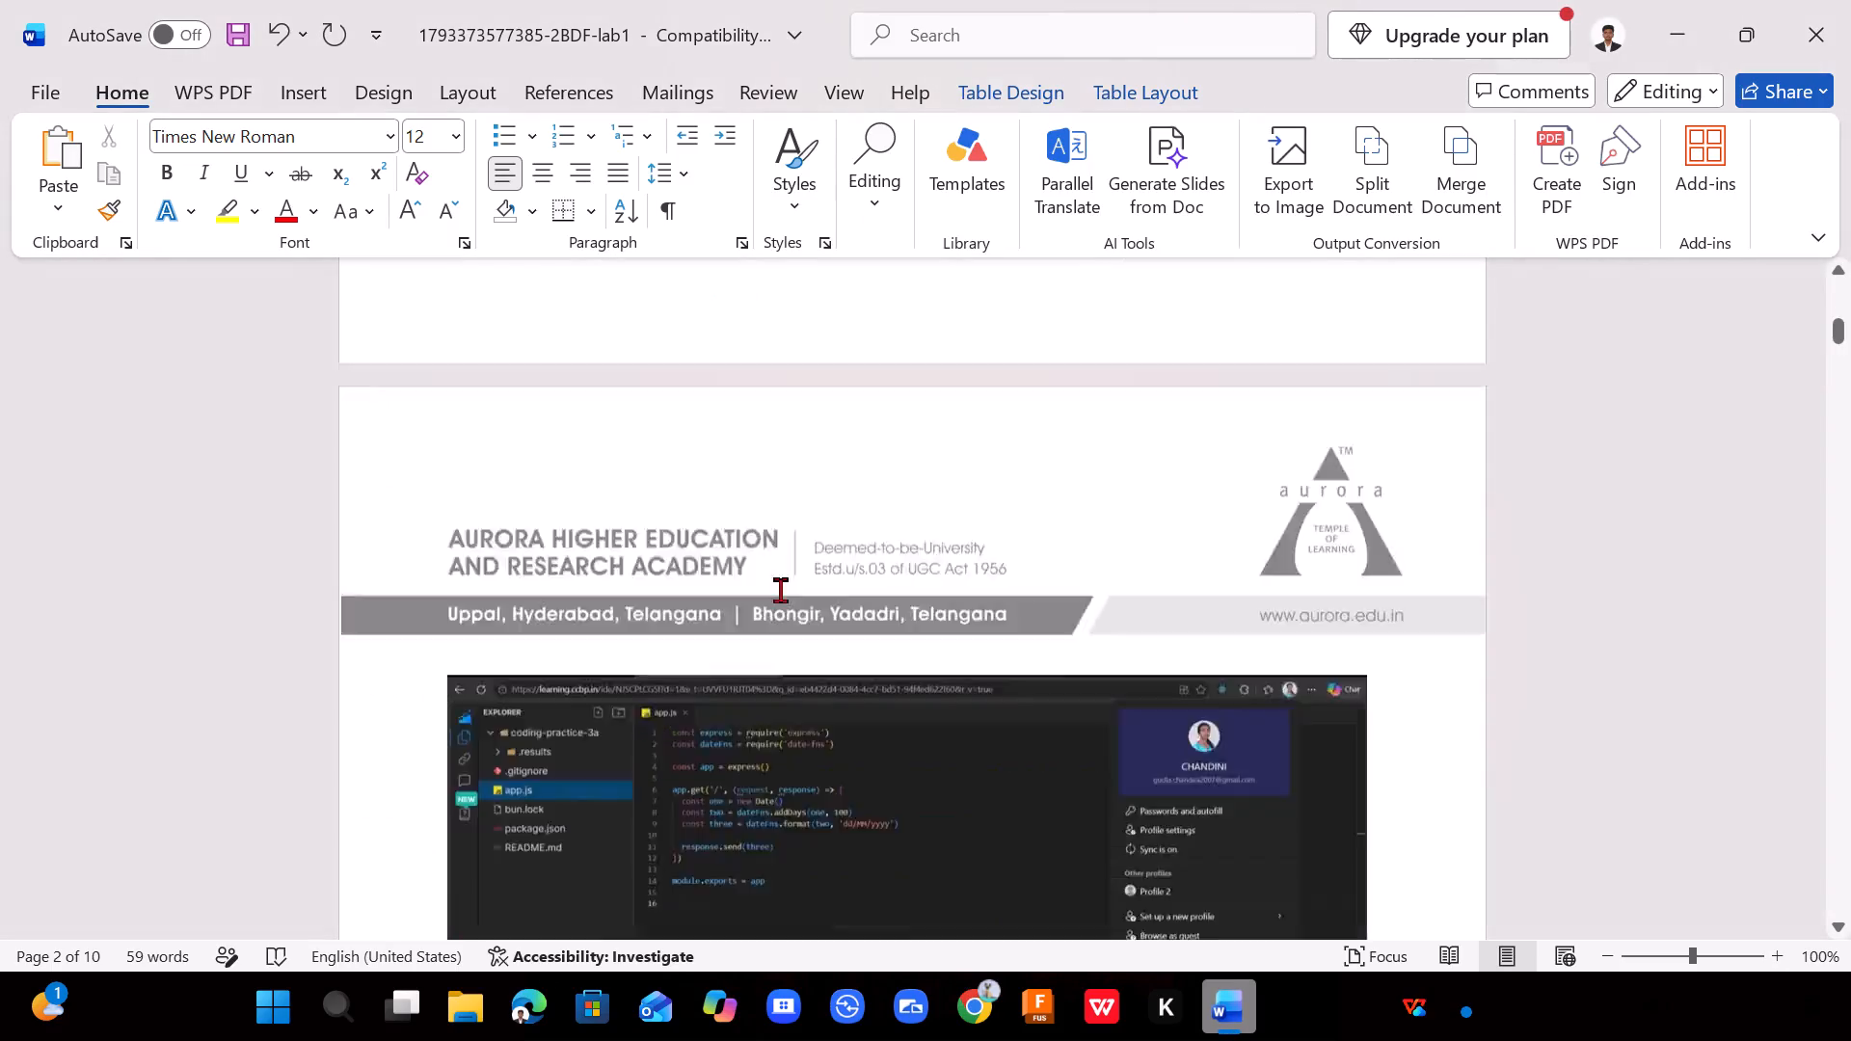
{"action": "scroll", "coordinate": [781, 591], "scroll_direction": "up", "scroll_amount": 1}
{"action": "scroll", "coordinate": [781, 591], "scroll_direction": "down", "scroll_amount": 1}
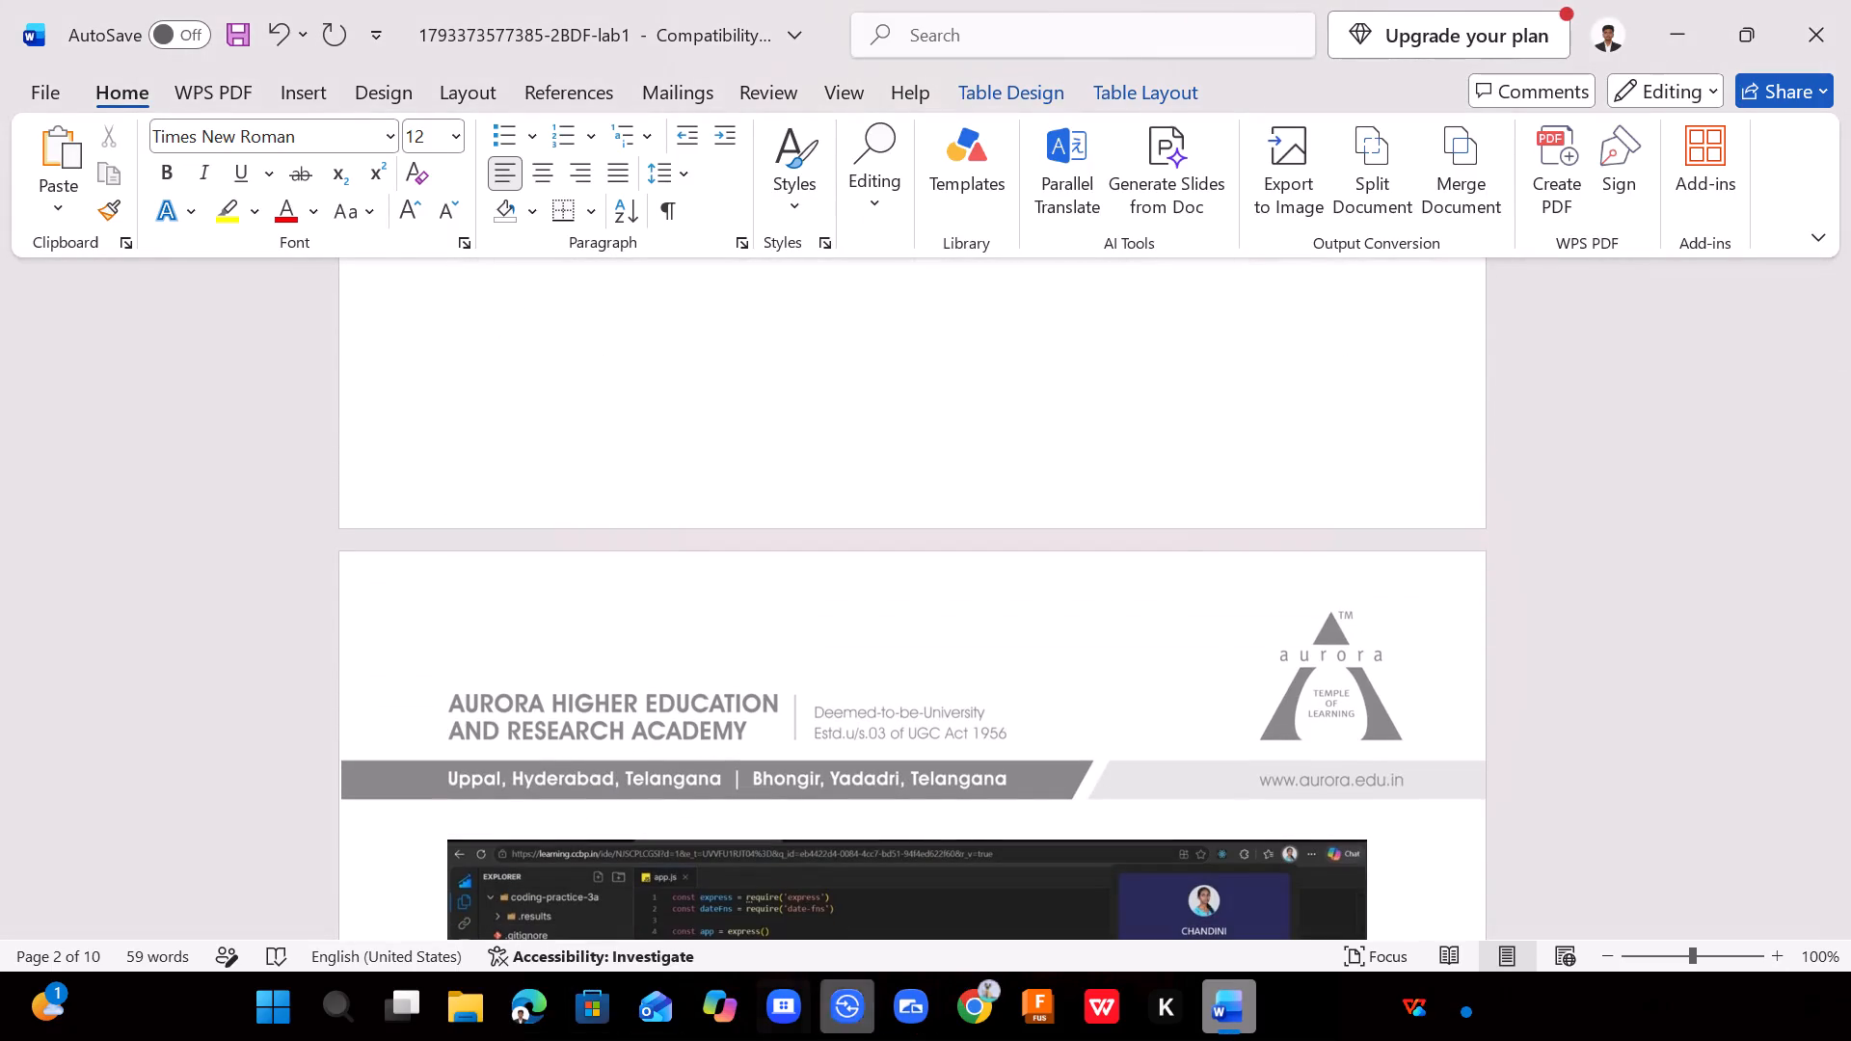
Switch to Chrome and open the learning.ccbp.in Curriculum page in a new browser tab.
{"action": "left_click", "coordinate": [990, 982]}
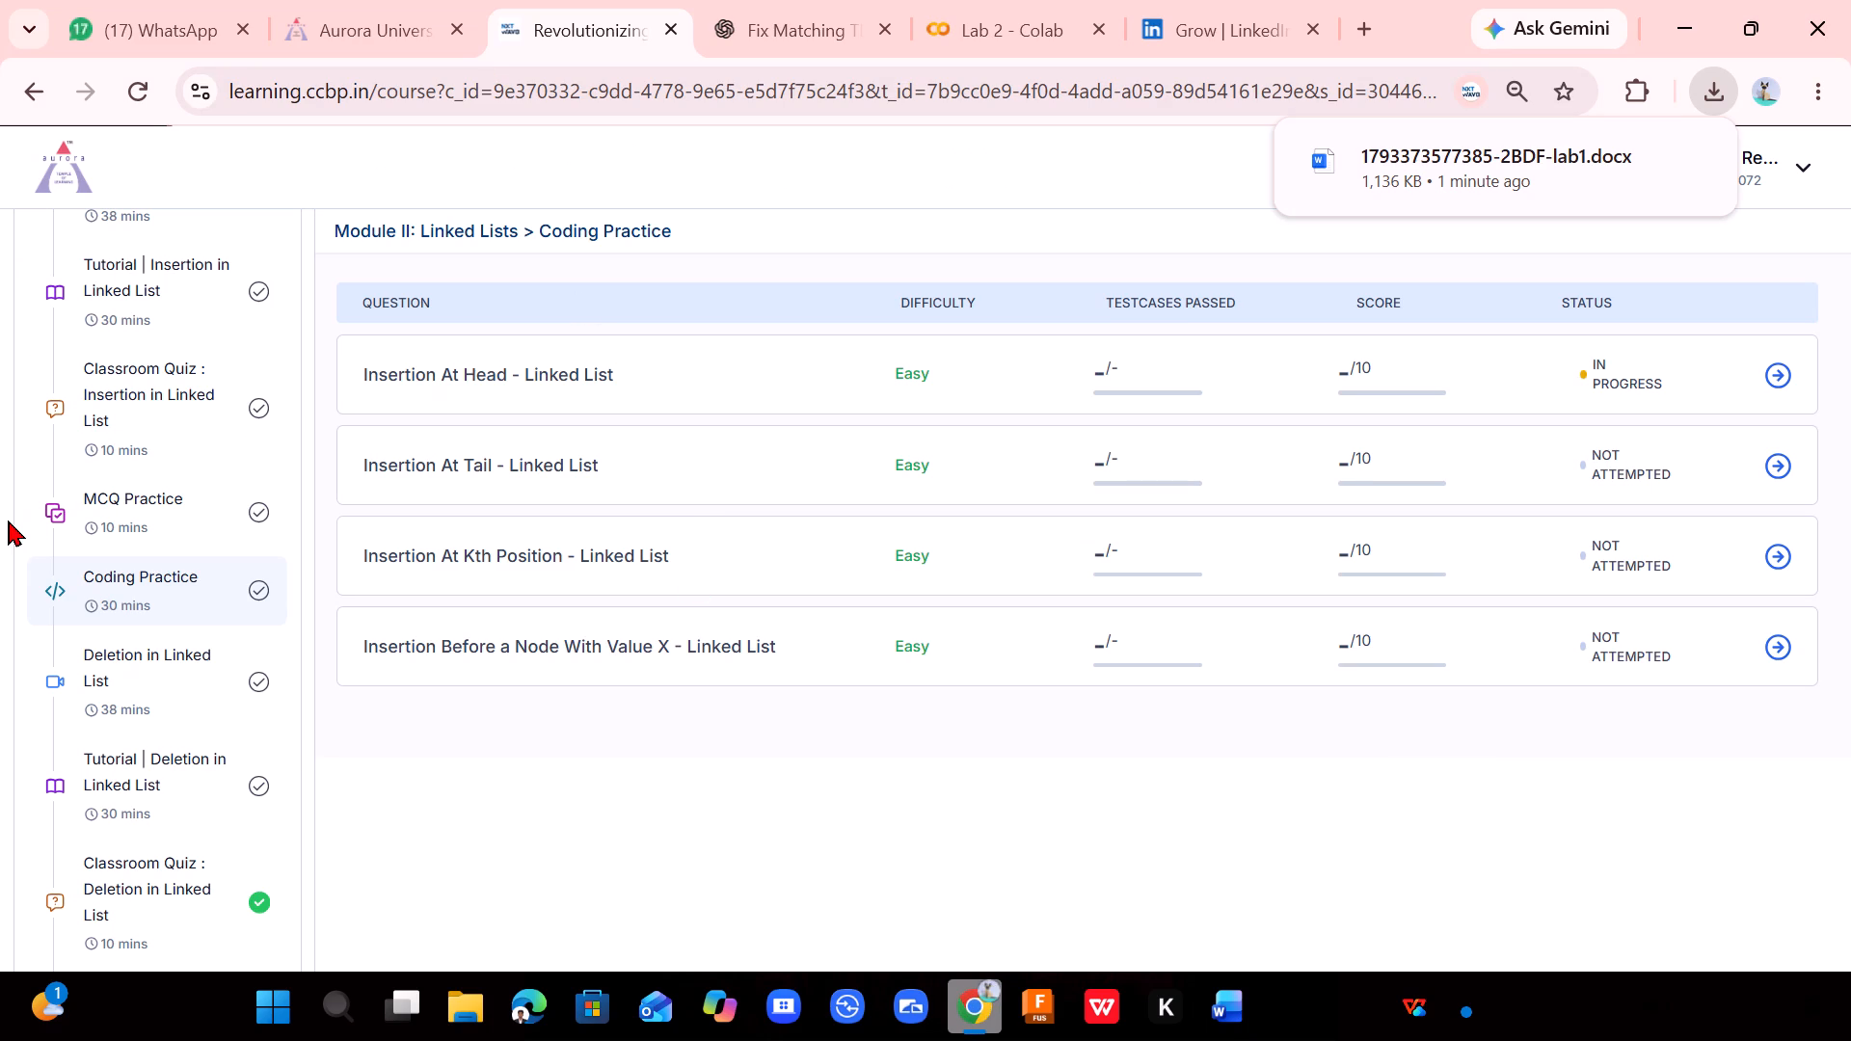
{"action": "left_click", "coordinate": [1379, 12]}
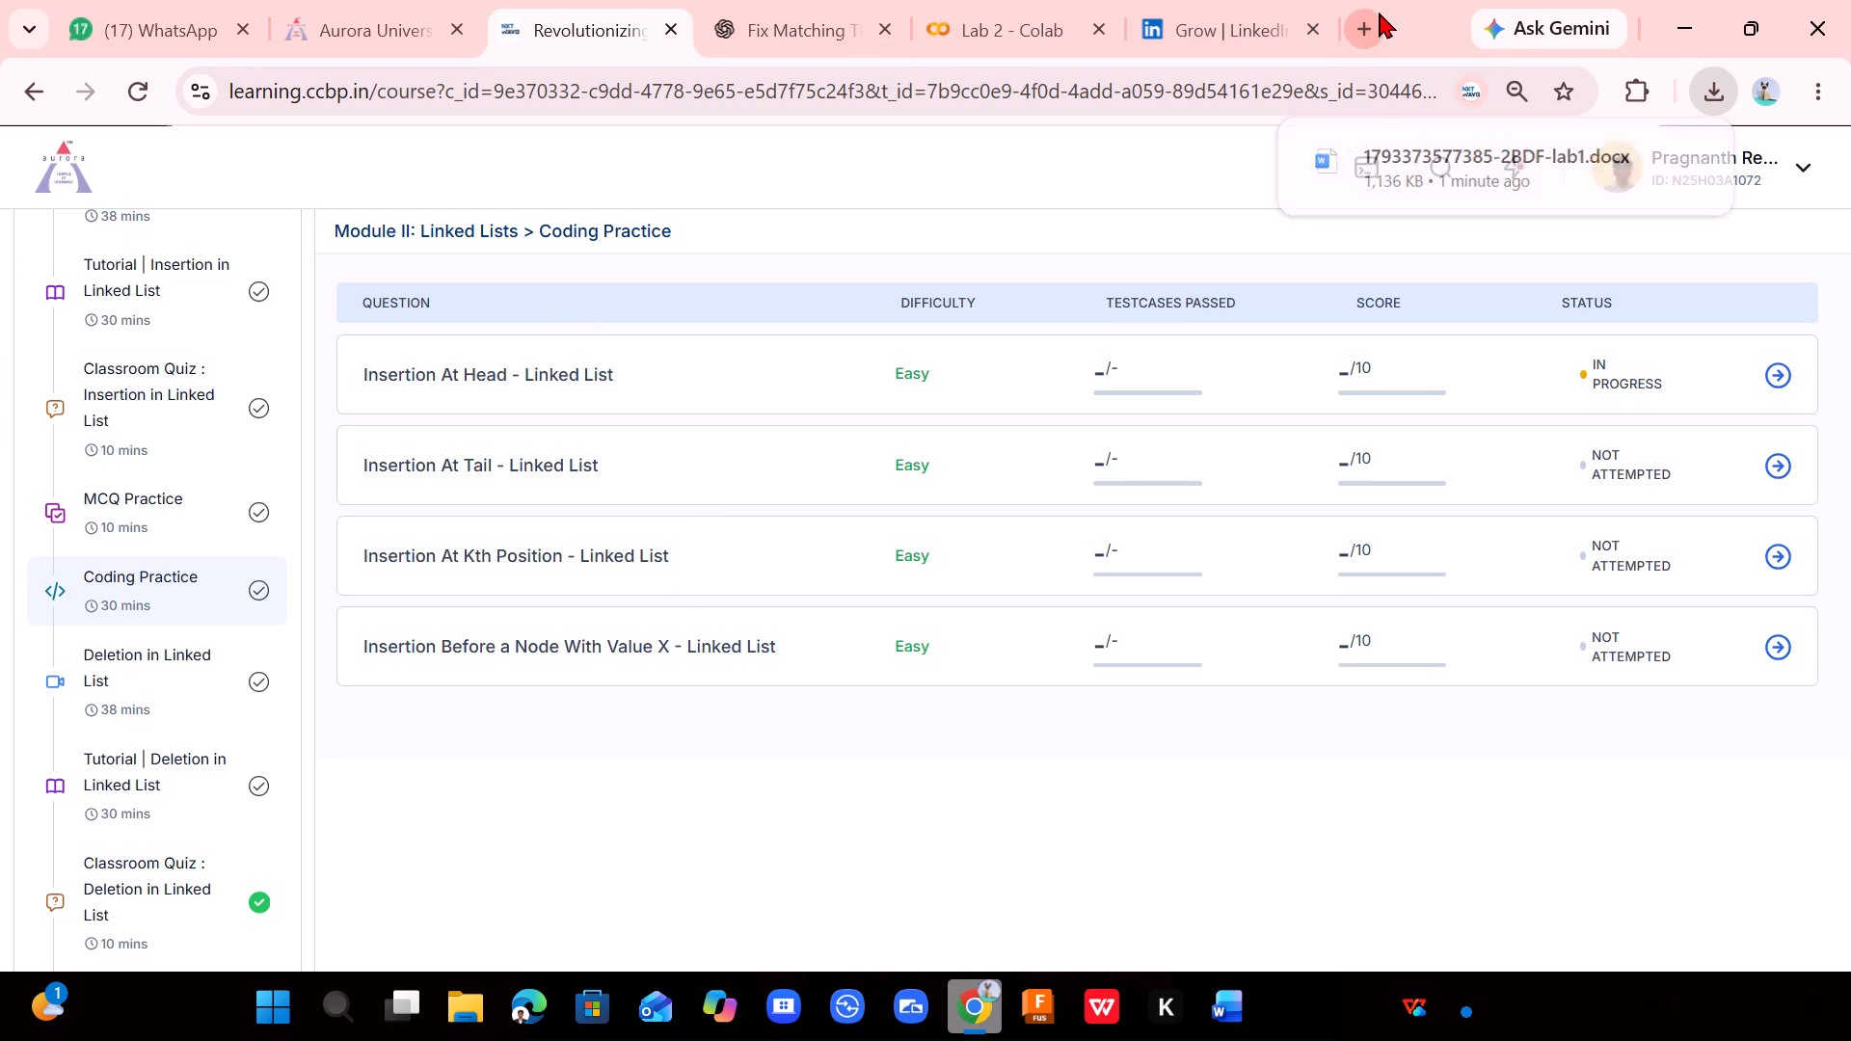
{"action": "left_click", "coordinate": [638, 821]}
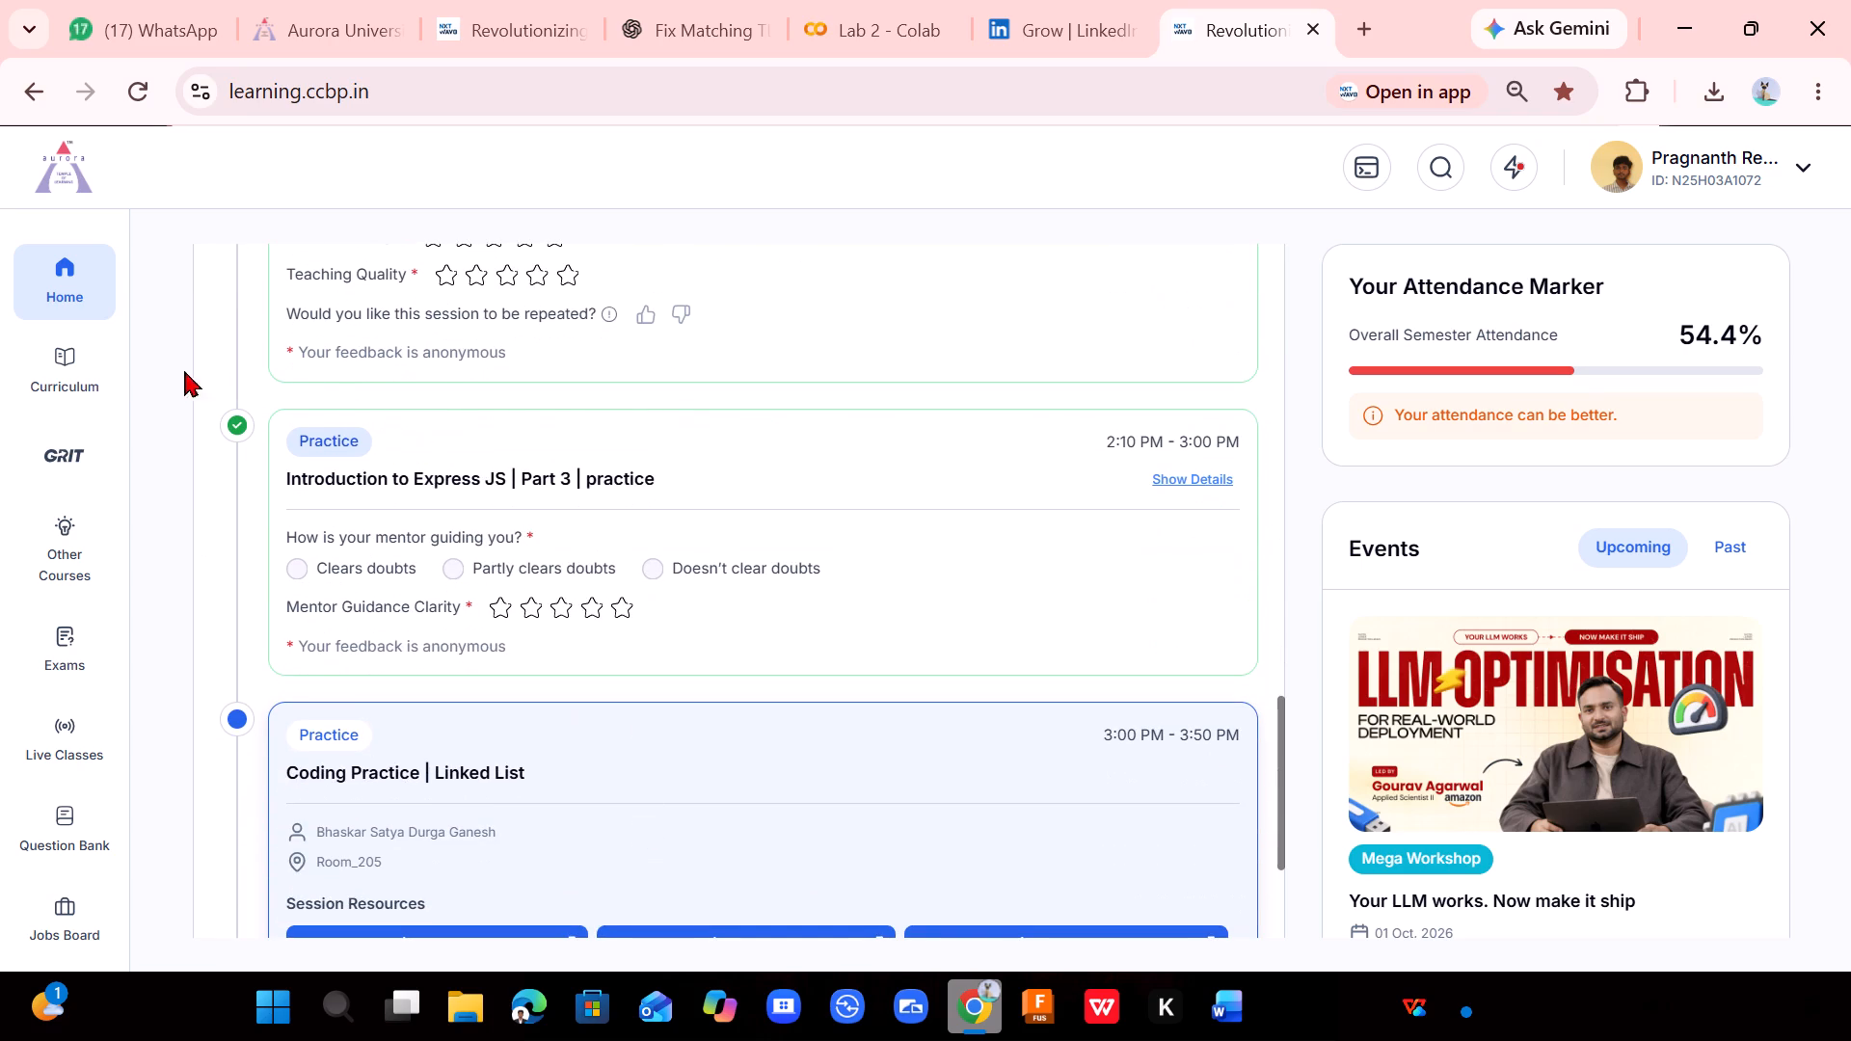
{"action": "left_click", "coordinate": [60, 365]}
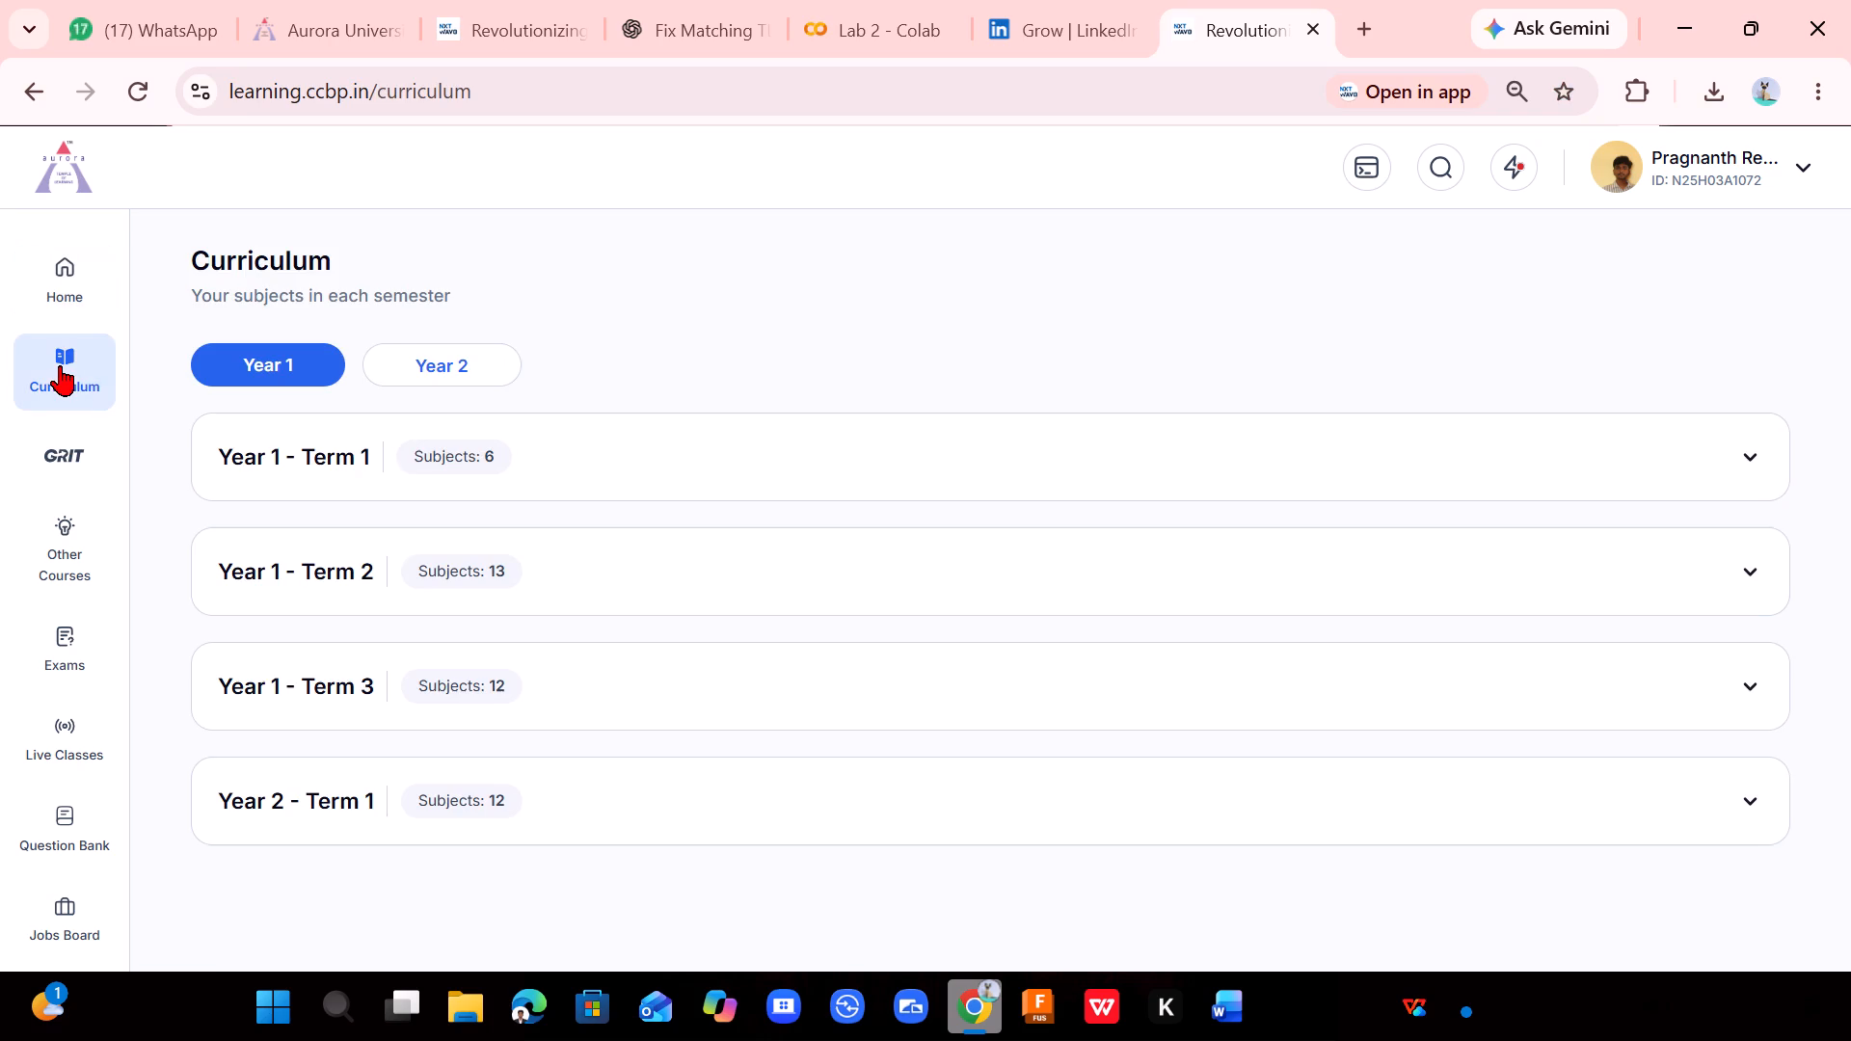
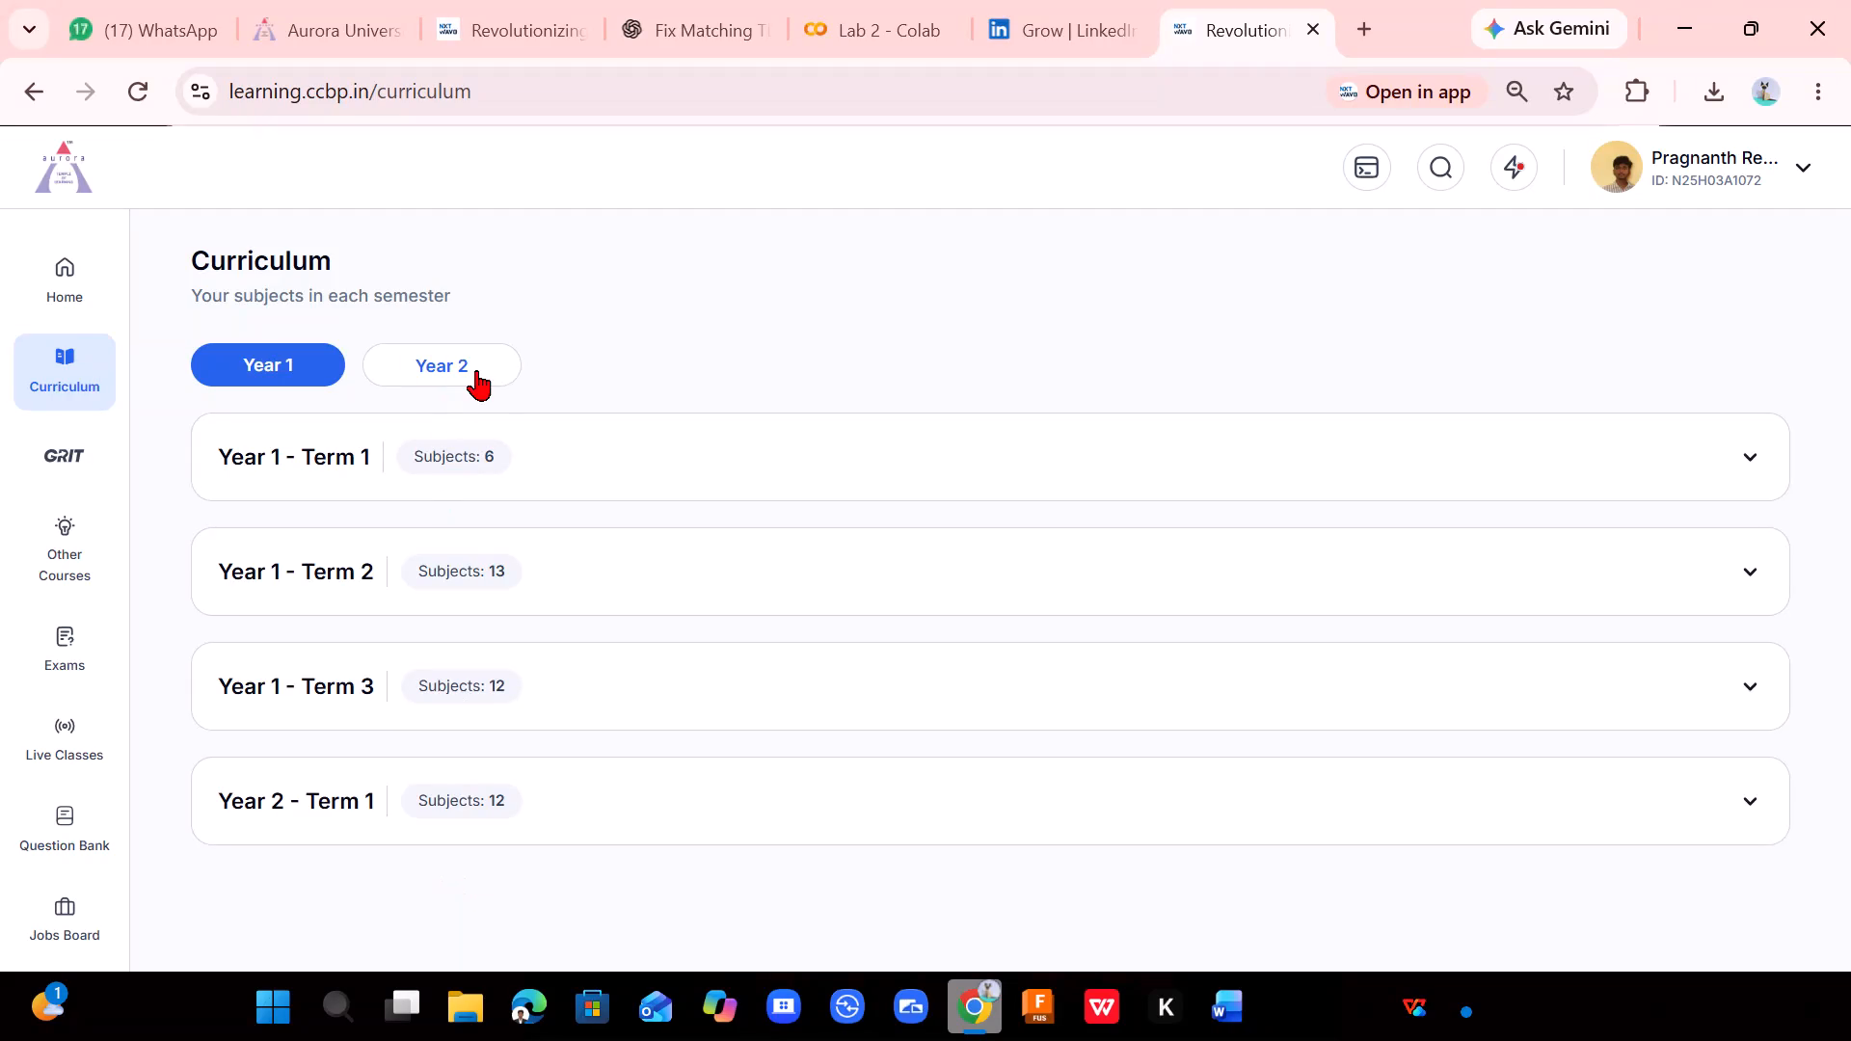
Open the Date after 100 Days from Today question from the NodeJS and ExpressJS Coding Practice in Year 2 - Term 2, Backend Development Fundamentals.
{"action": "left_click", "coordinate": [487, 361]}
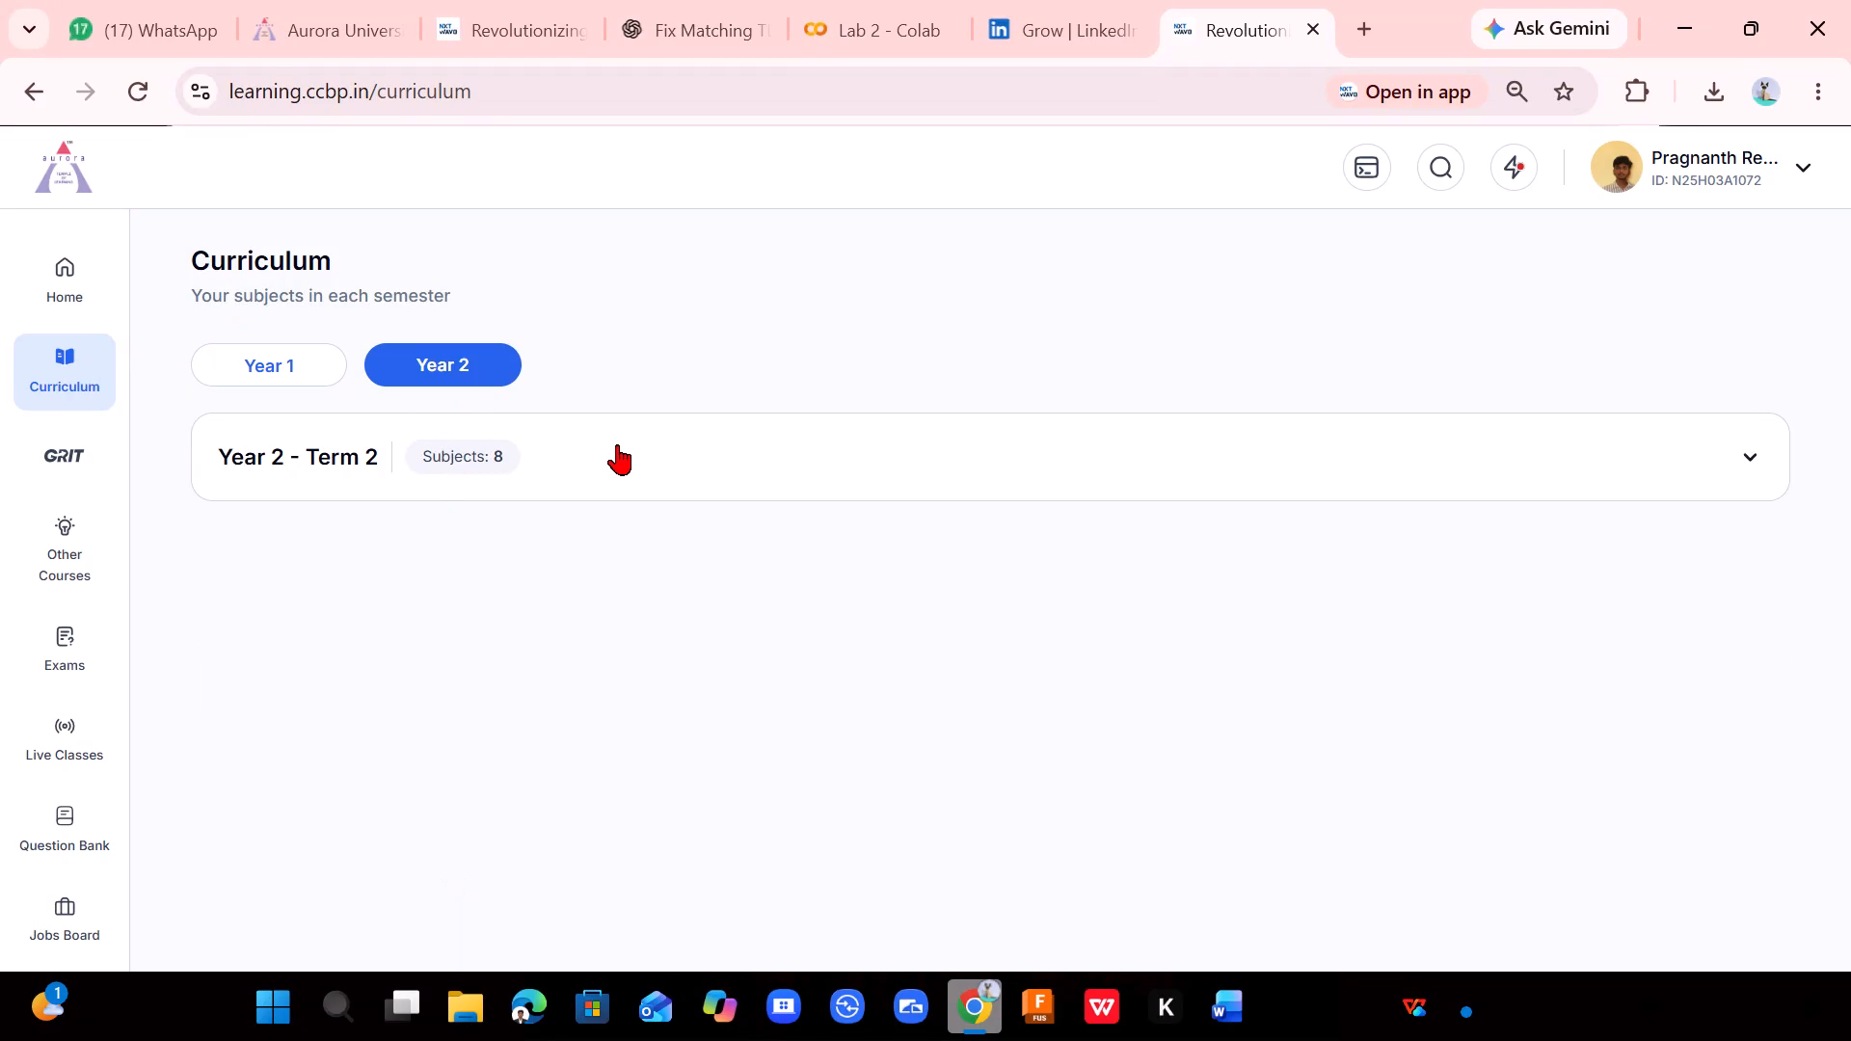
{"action": "left_click", "coordinate": [617, 446]}
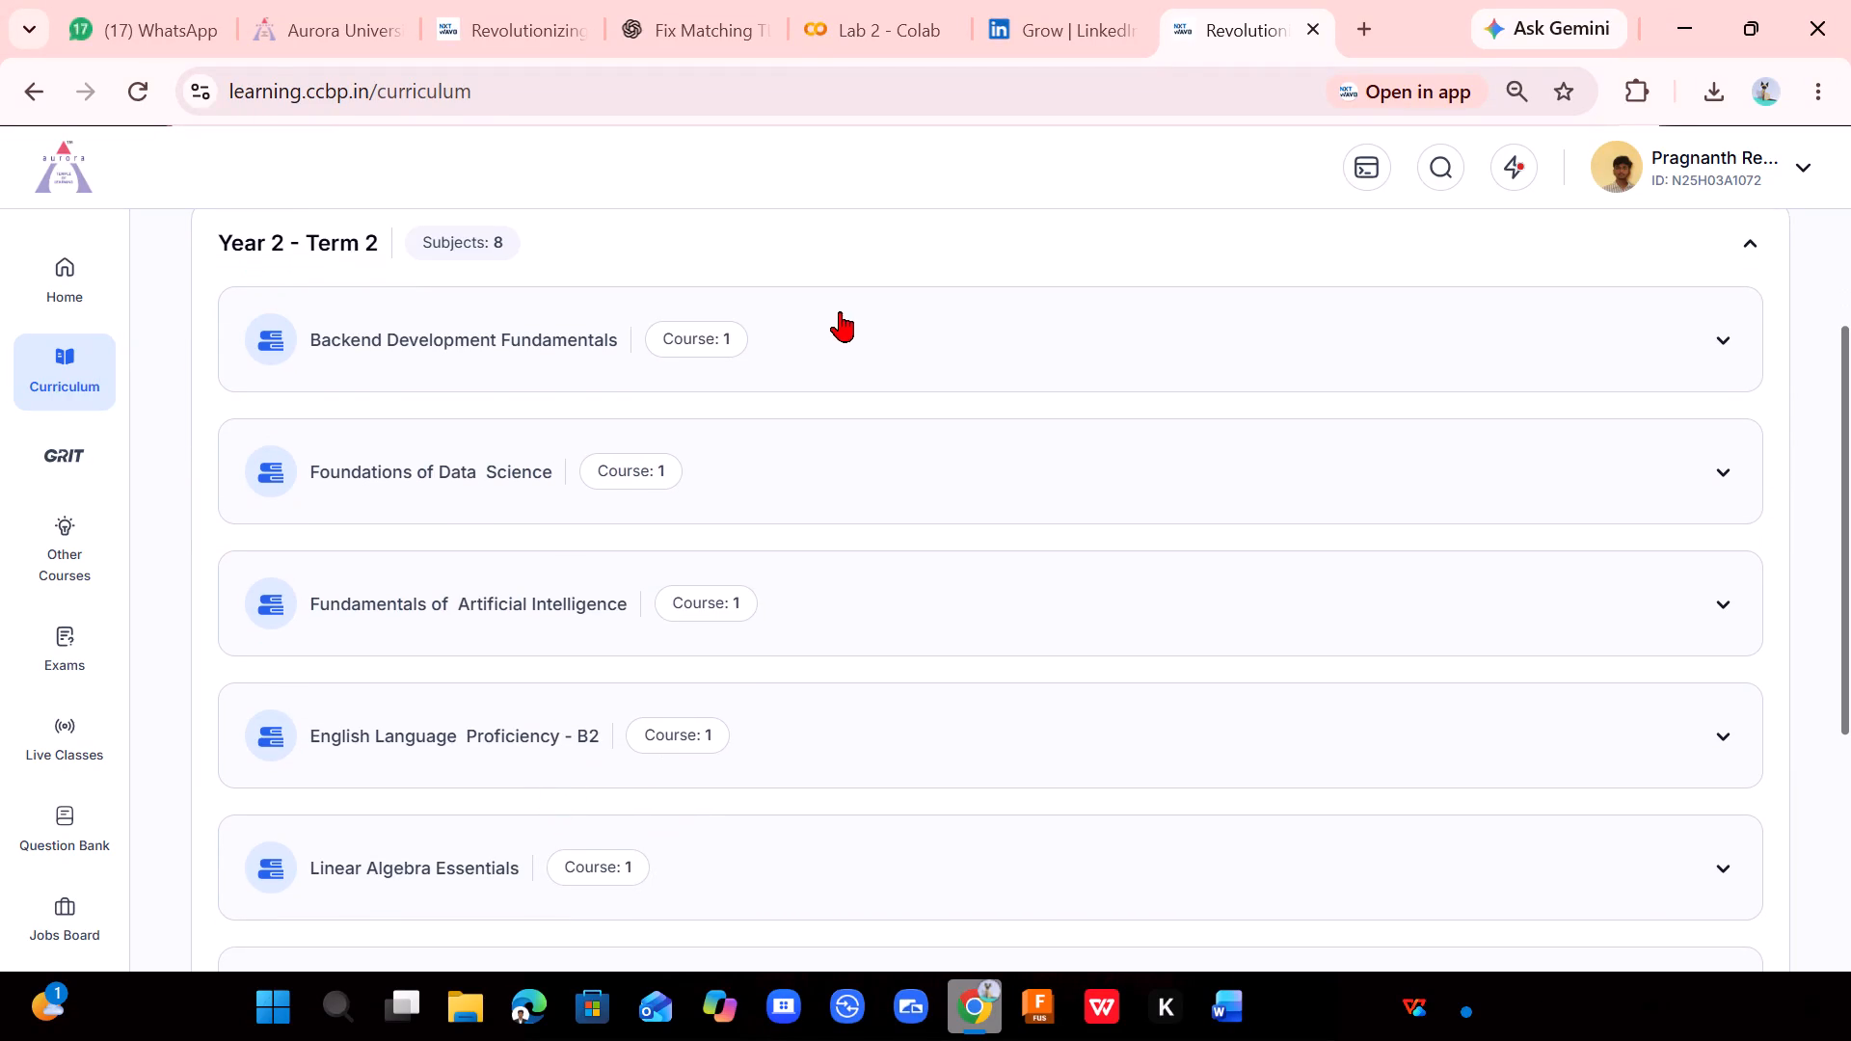
{"action": "left_click", "coordinate": [843, 308]}
{"action": "left_click", "coordinate": [741, 417]}
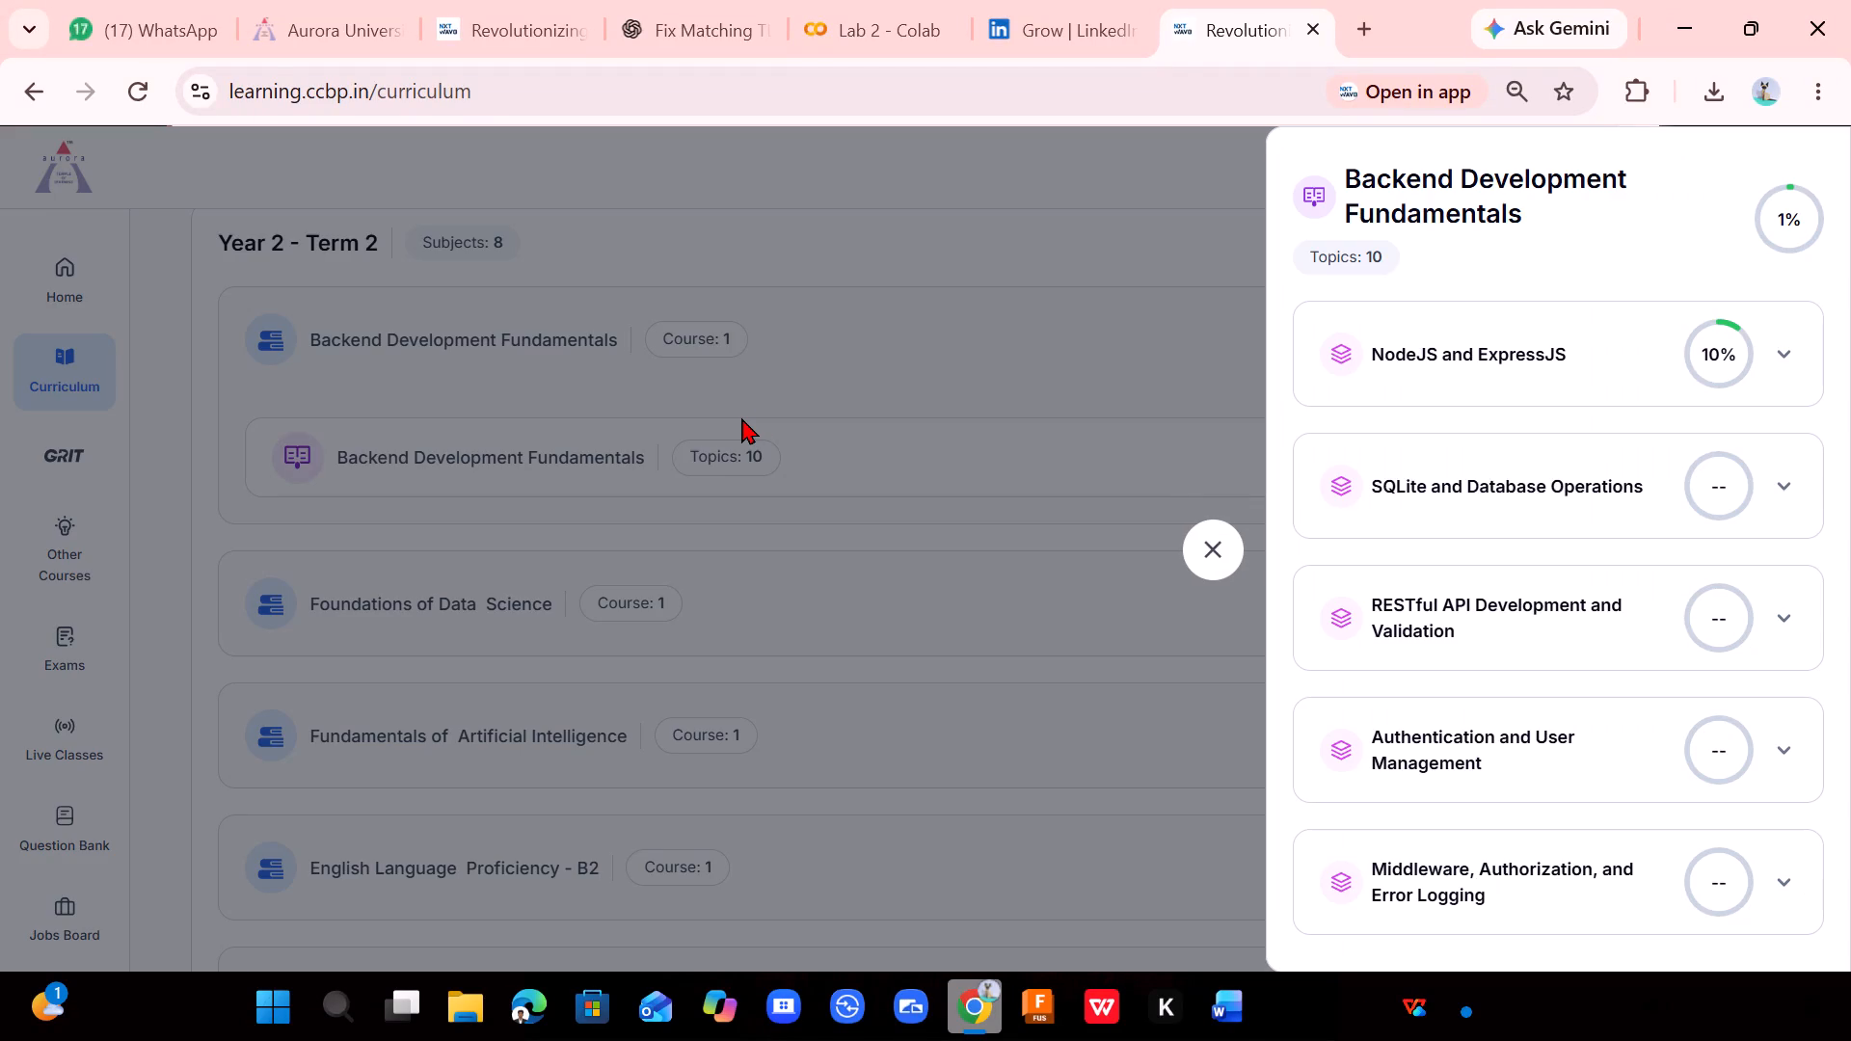
{"action": "left_click", "coordinate": [1630, 338]}
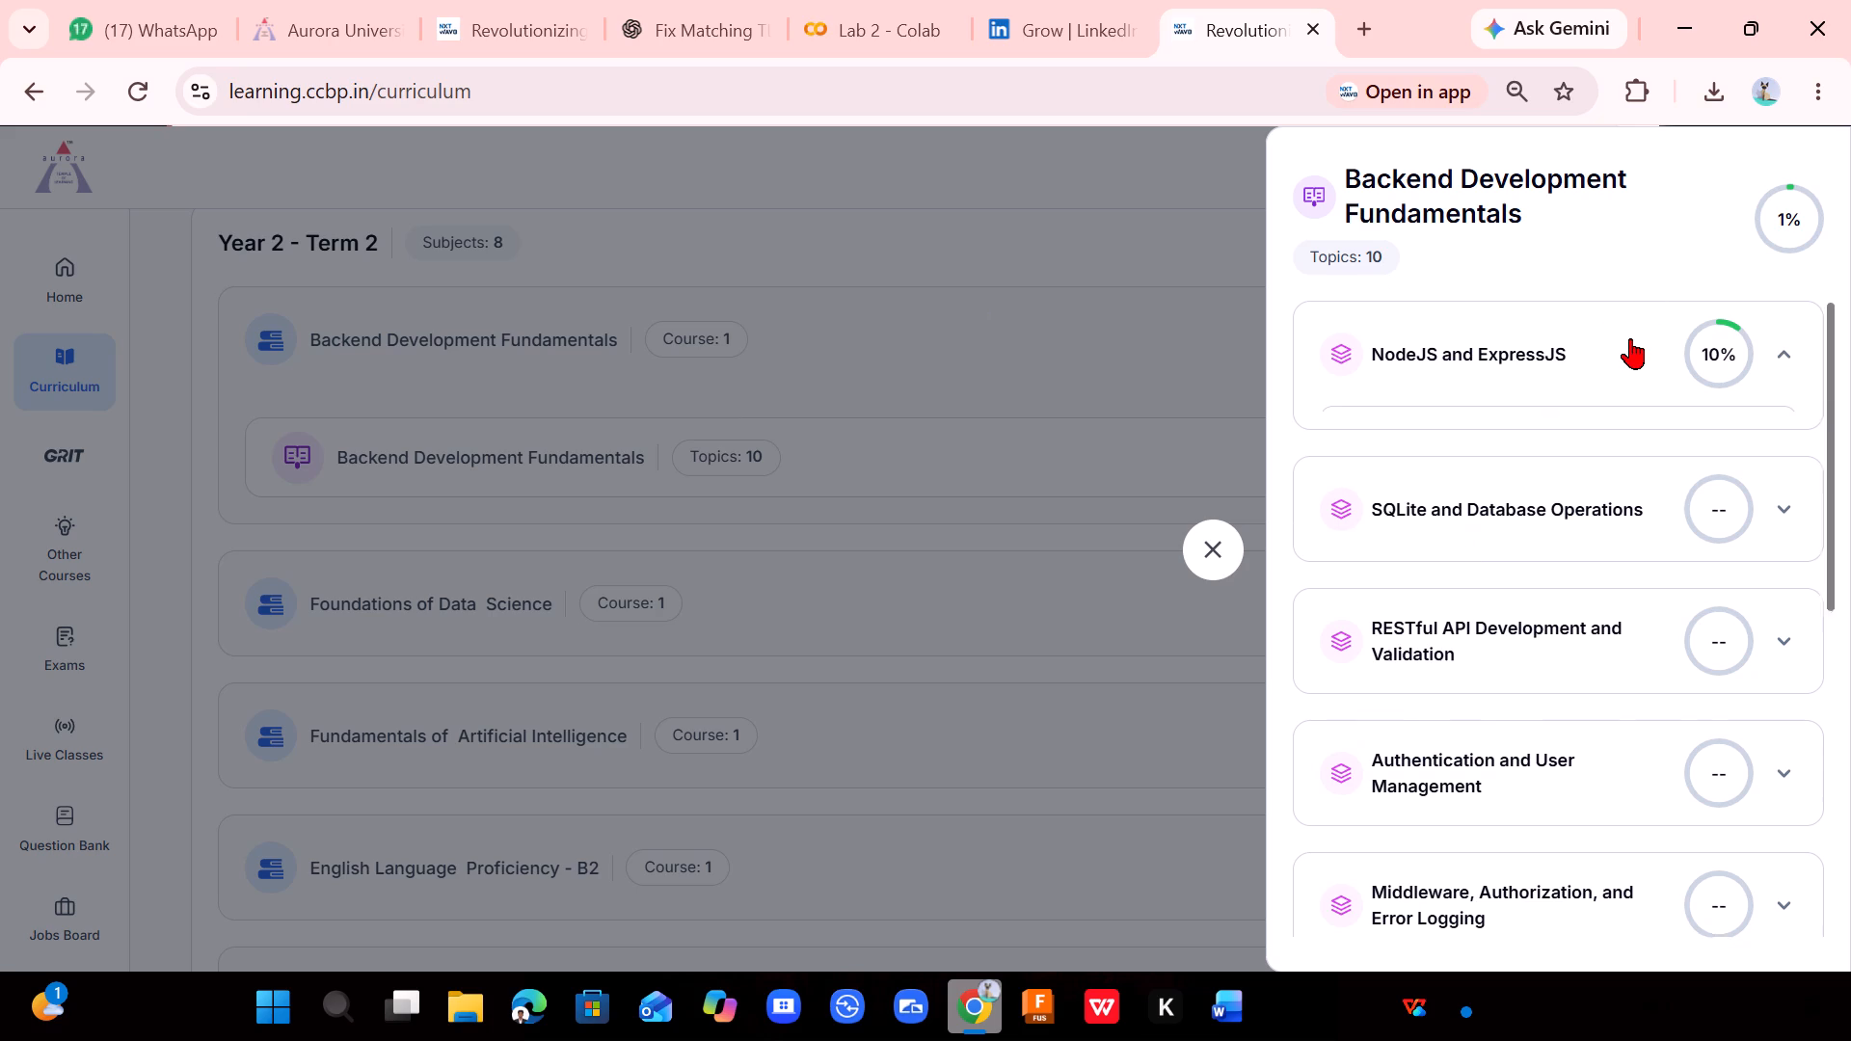
{"action": "scroll", "coordinate": [1612, 681], "scroll_direction": "down", "scroll_amount": 2}
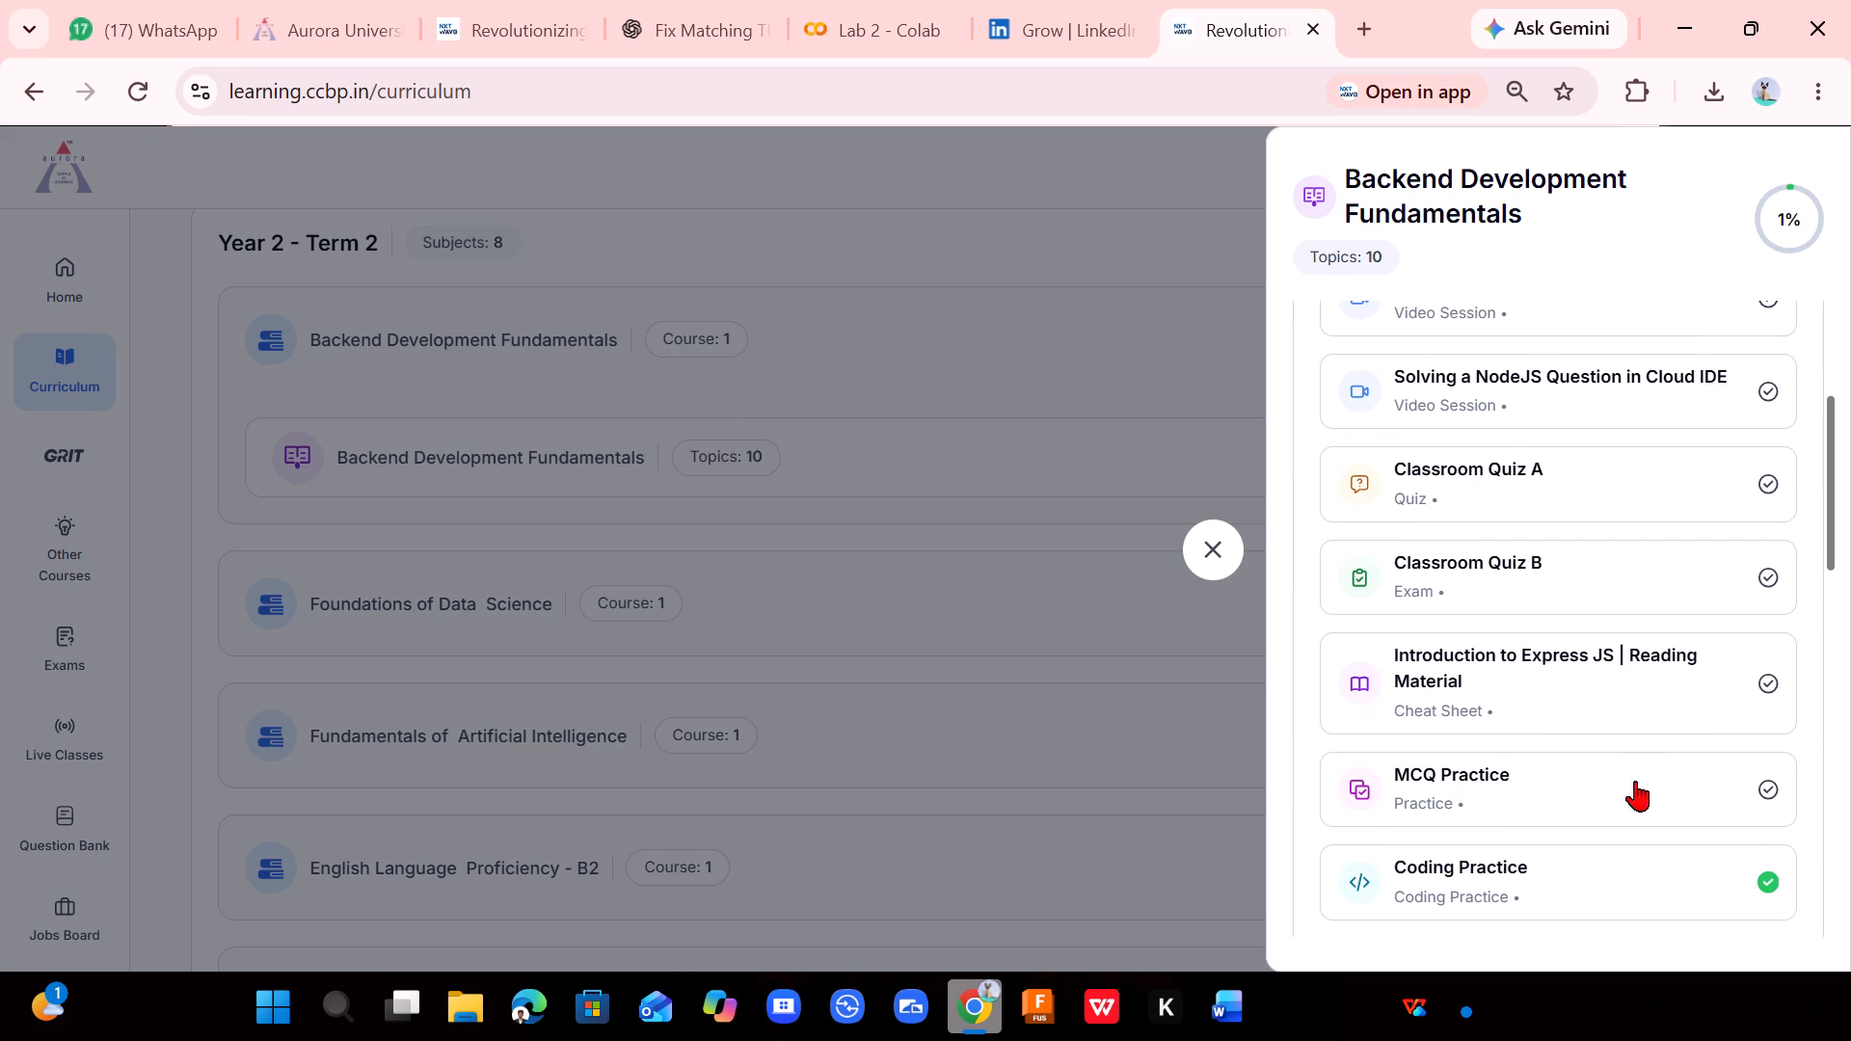
{"action": "left_click", "coordinate": [1618, 873]}
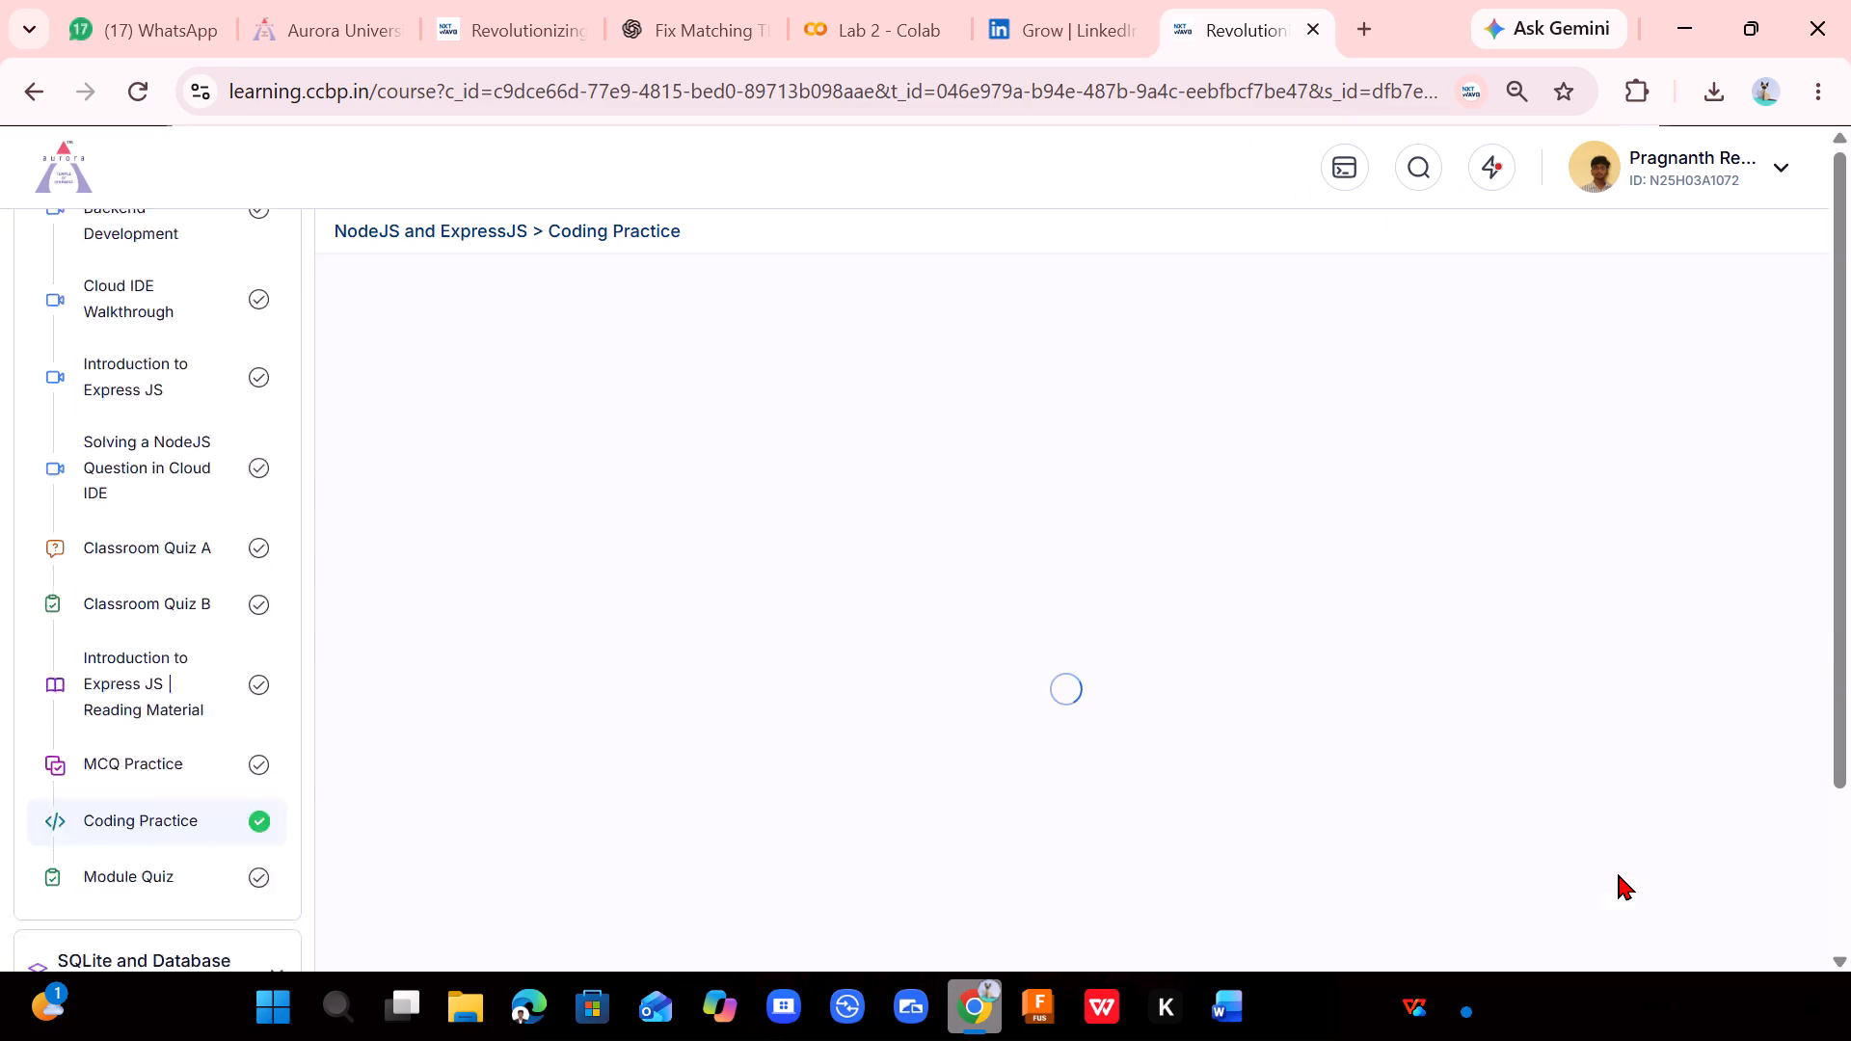
{"action": "scroll", "coordinate": [1374, 389], "scroll_direction": "down", "scroll_amount": 1}
{"action": "left_click", "coordinate": [1407, 345]}
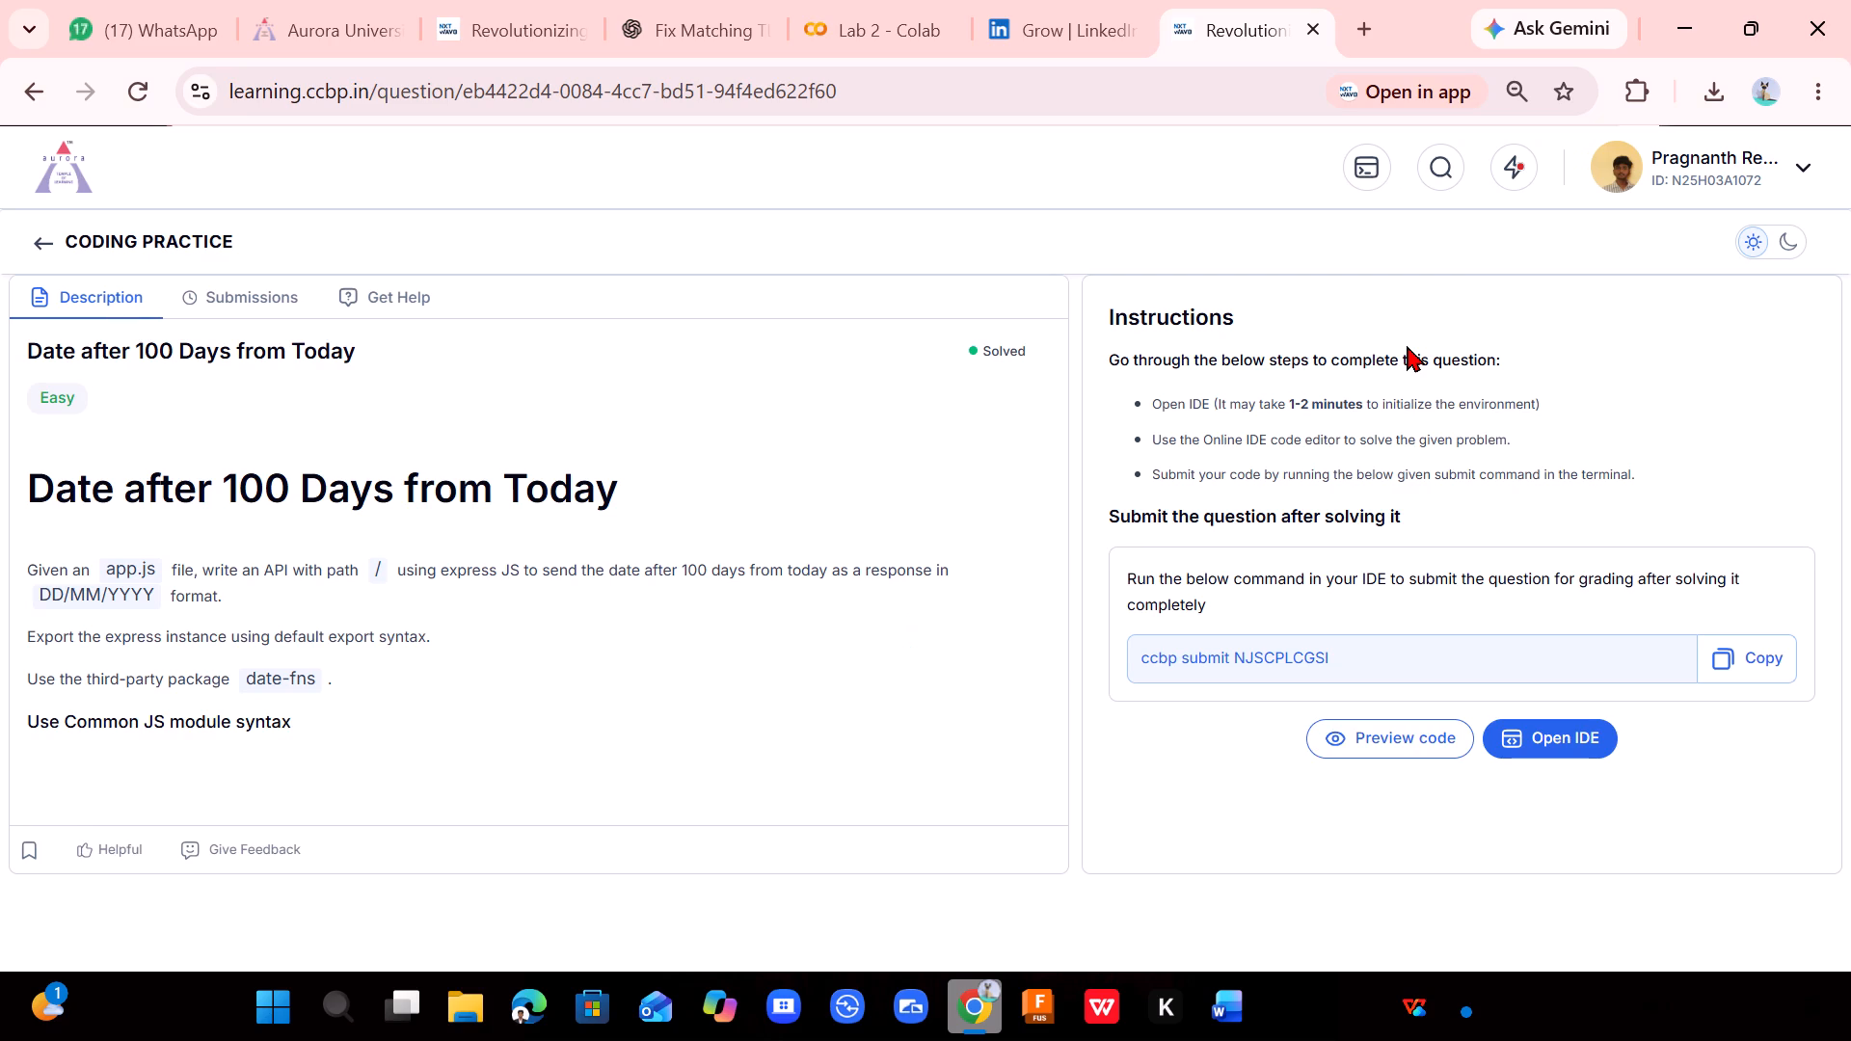
Capture a screenshot of the whole Date after 100 Days from Today question page, without the browser bars and taskbar.
{"action": "scroll", "coordinate": [1018, 778], "scroll_direction": "up", "scroll_amount": 3}
{"action": "key", "text": "shift+super+s"}
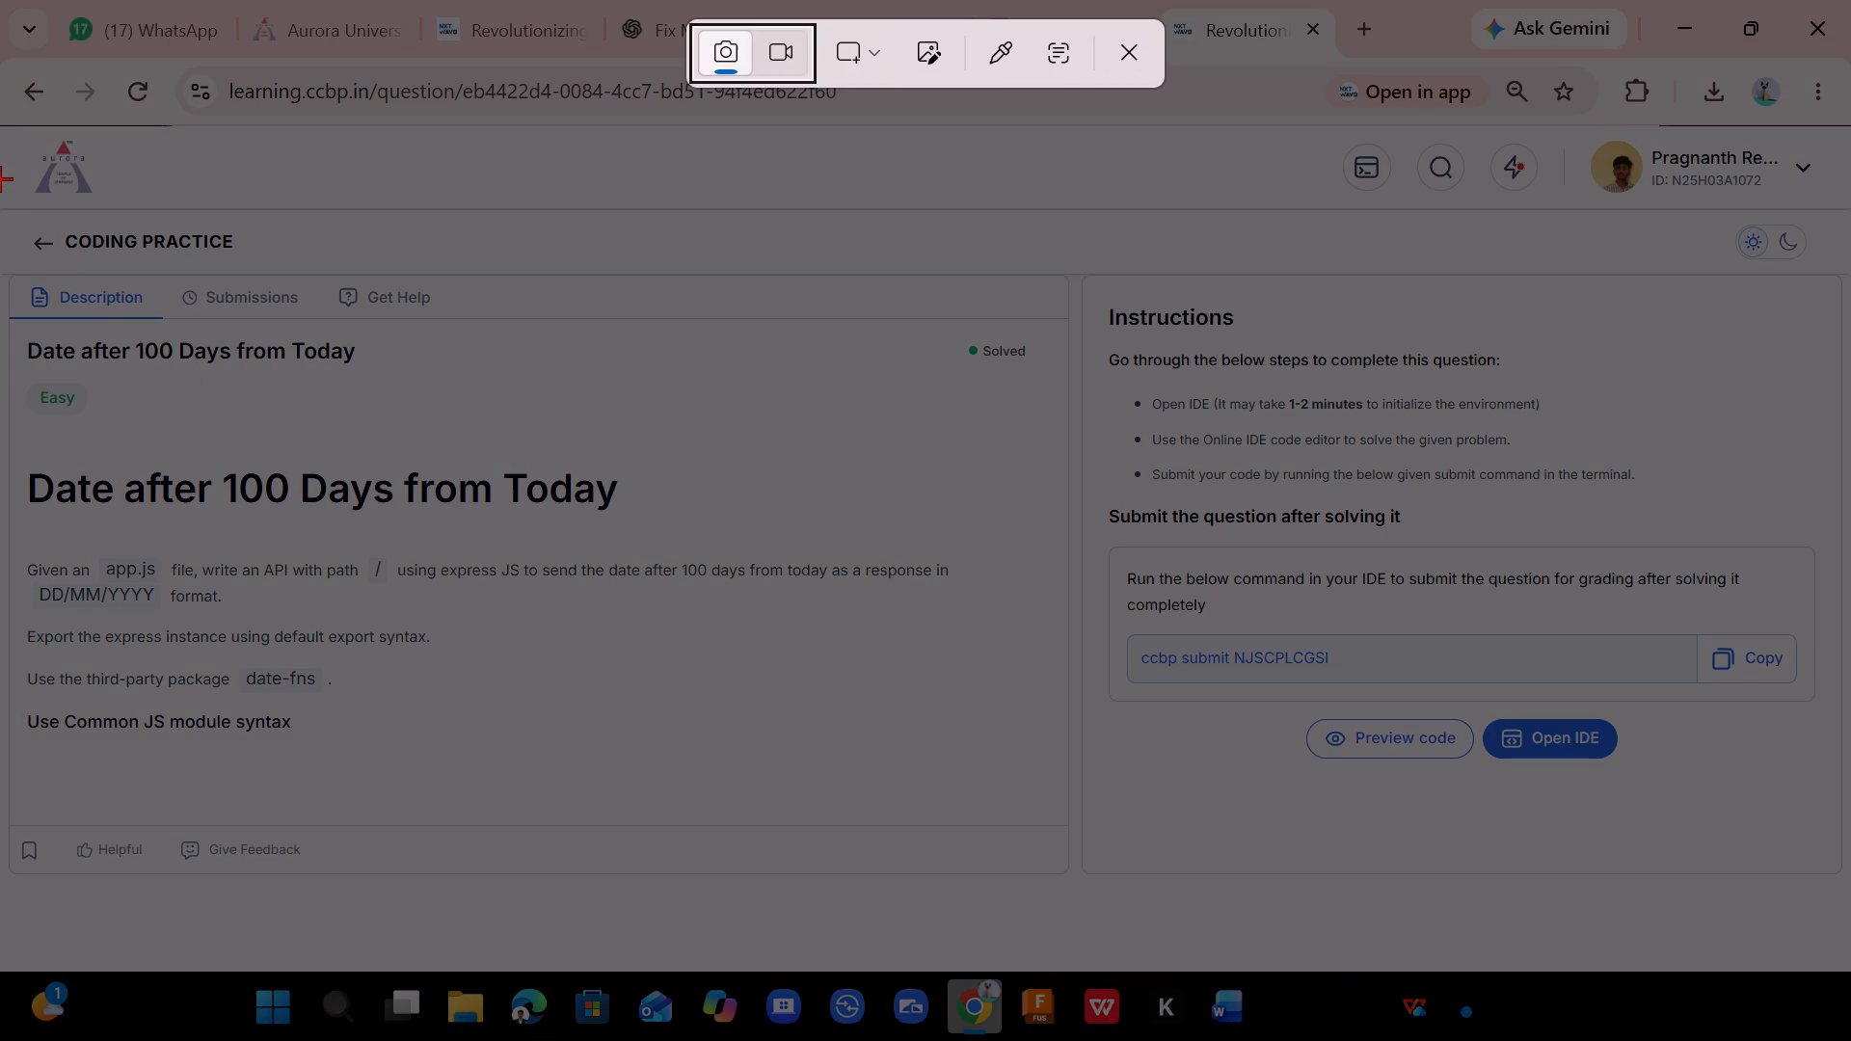
{"action": "left_click_drag", "start_coordinate": [0, 129], "coordinate": [1850, 991]}
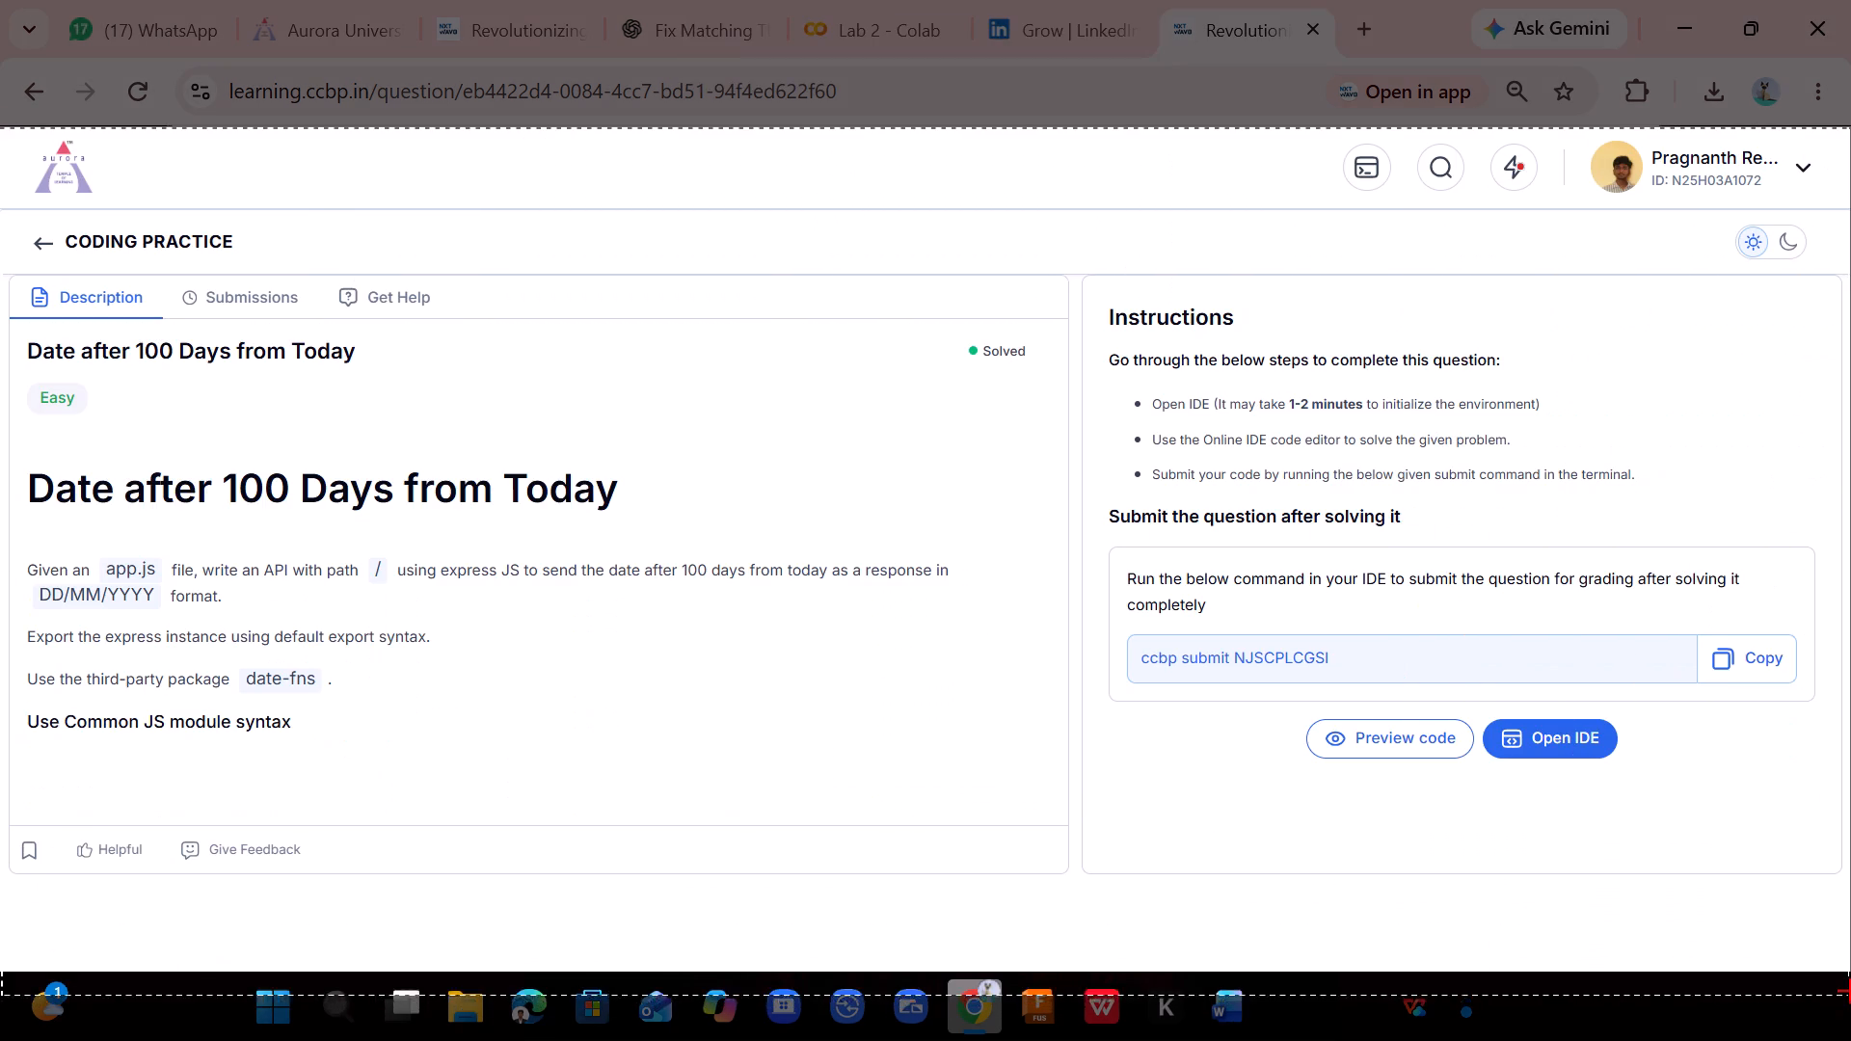
{"action": "left_click_drag", "start_coordinate": [1850, 991], "coordinate": [1850, 970]}
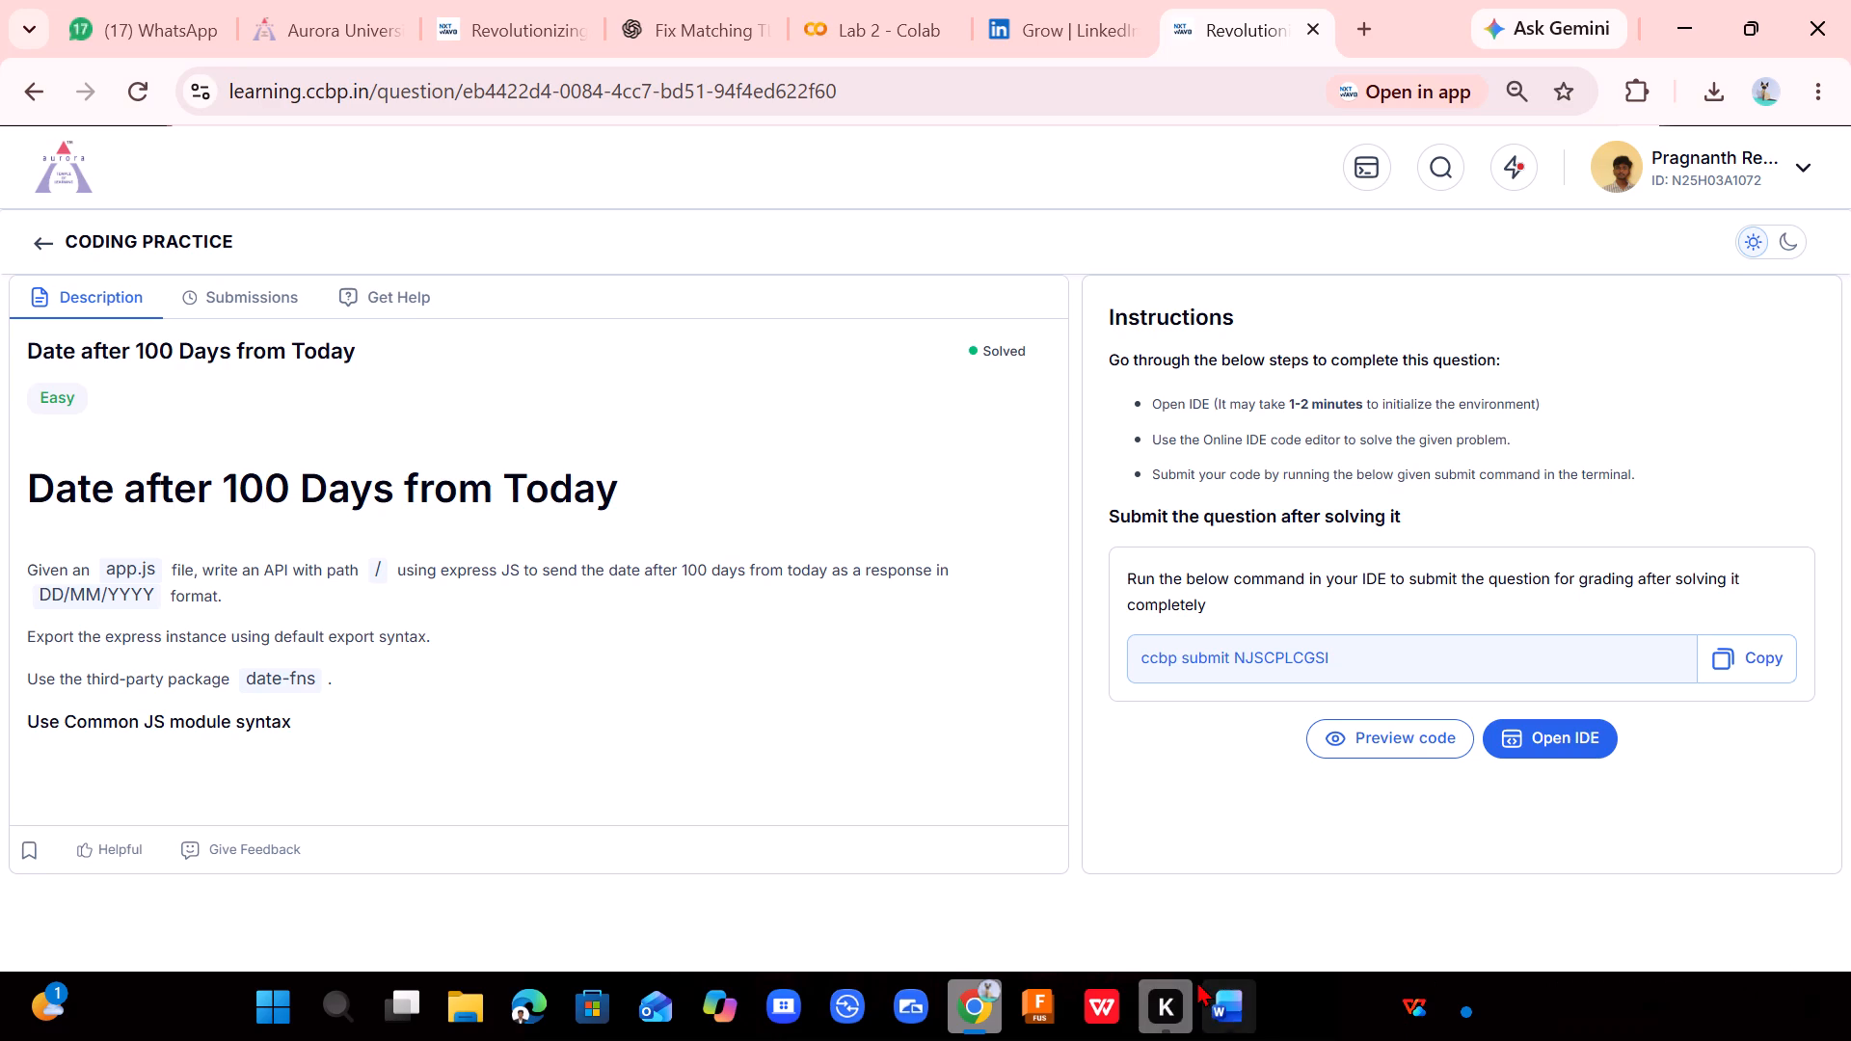
In the Word report, replace the old task screenshot under Date after 100 Days from Today with the captured question page and add a line below it.
{"action": "left_click", "coordinate": [1233, 976]}
{"action": "scroll", "coordinate": [866, 695], "scroll_direction": "up", "scroll_amount": 6}
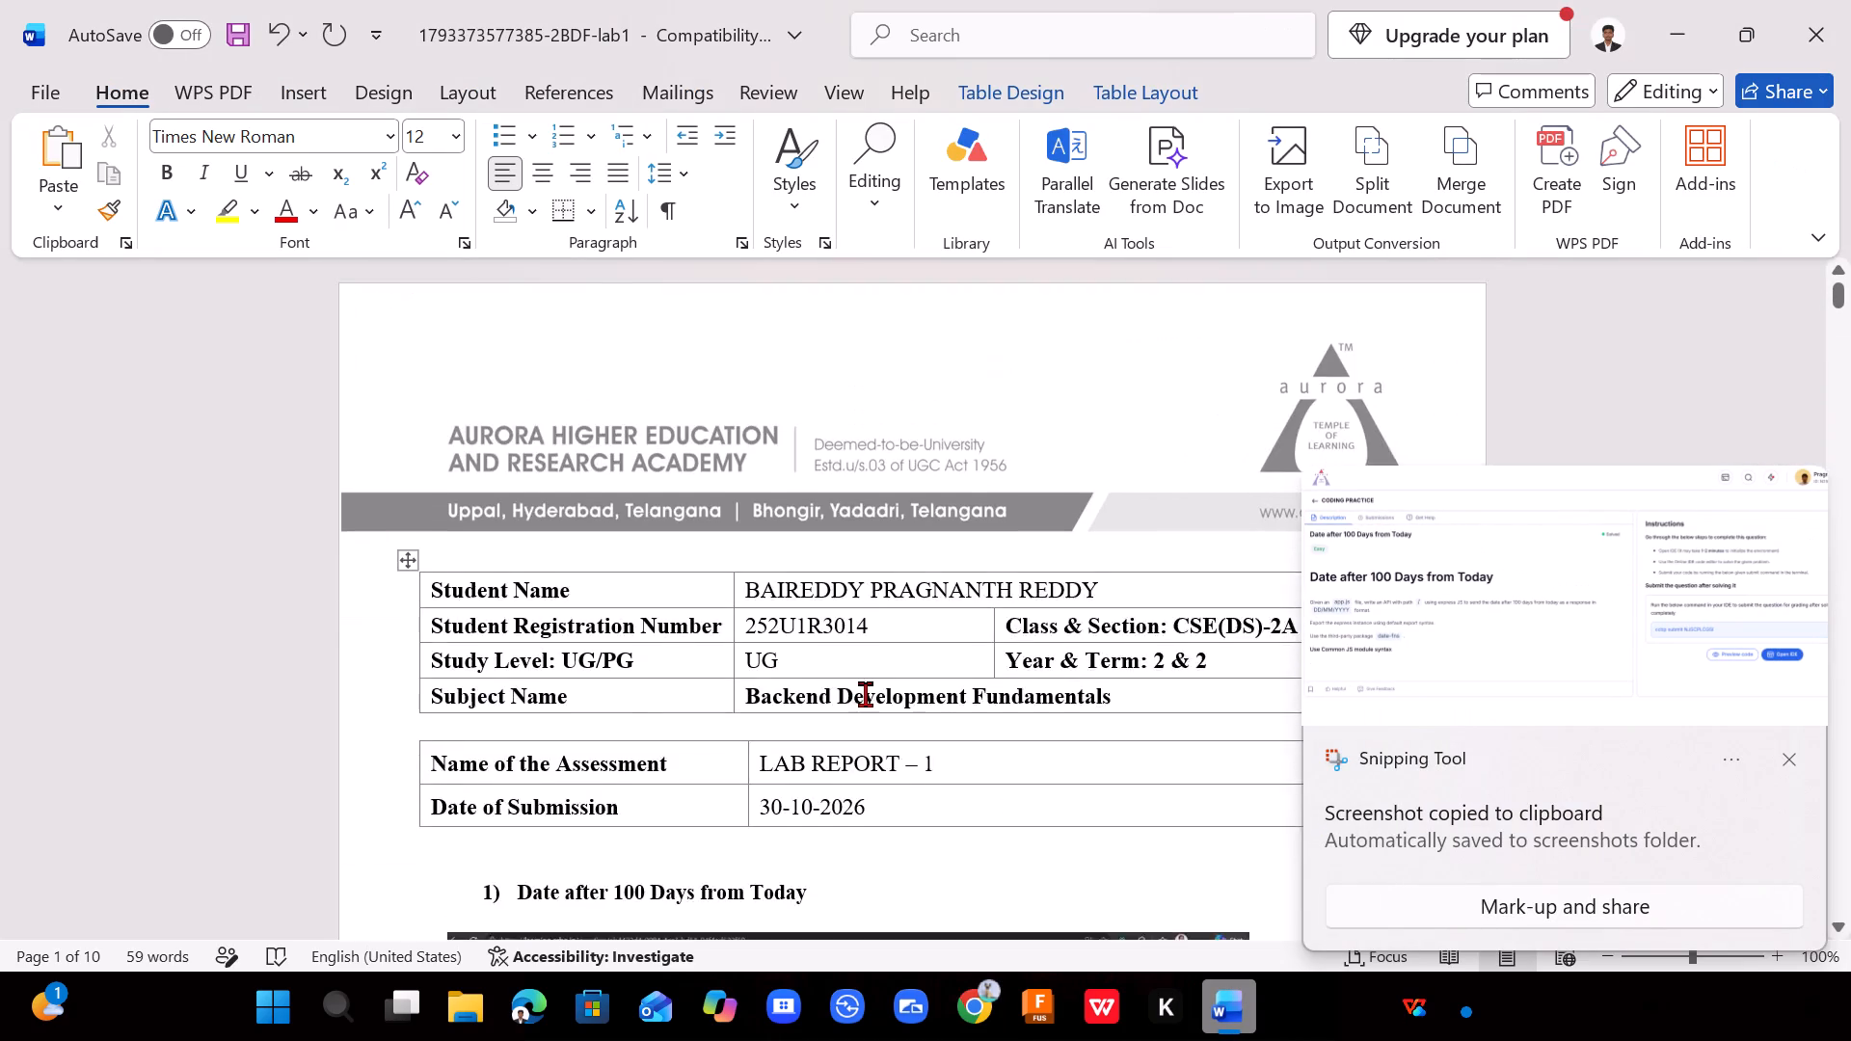
{"action": "scroll", "coordinate": [866, 695], "scroll_direction": "down", "scroll_amount": 2}
{"action": "left_click", "coordinate": [923, 476]}
{"action": "key", "text": "BackSpace"}
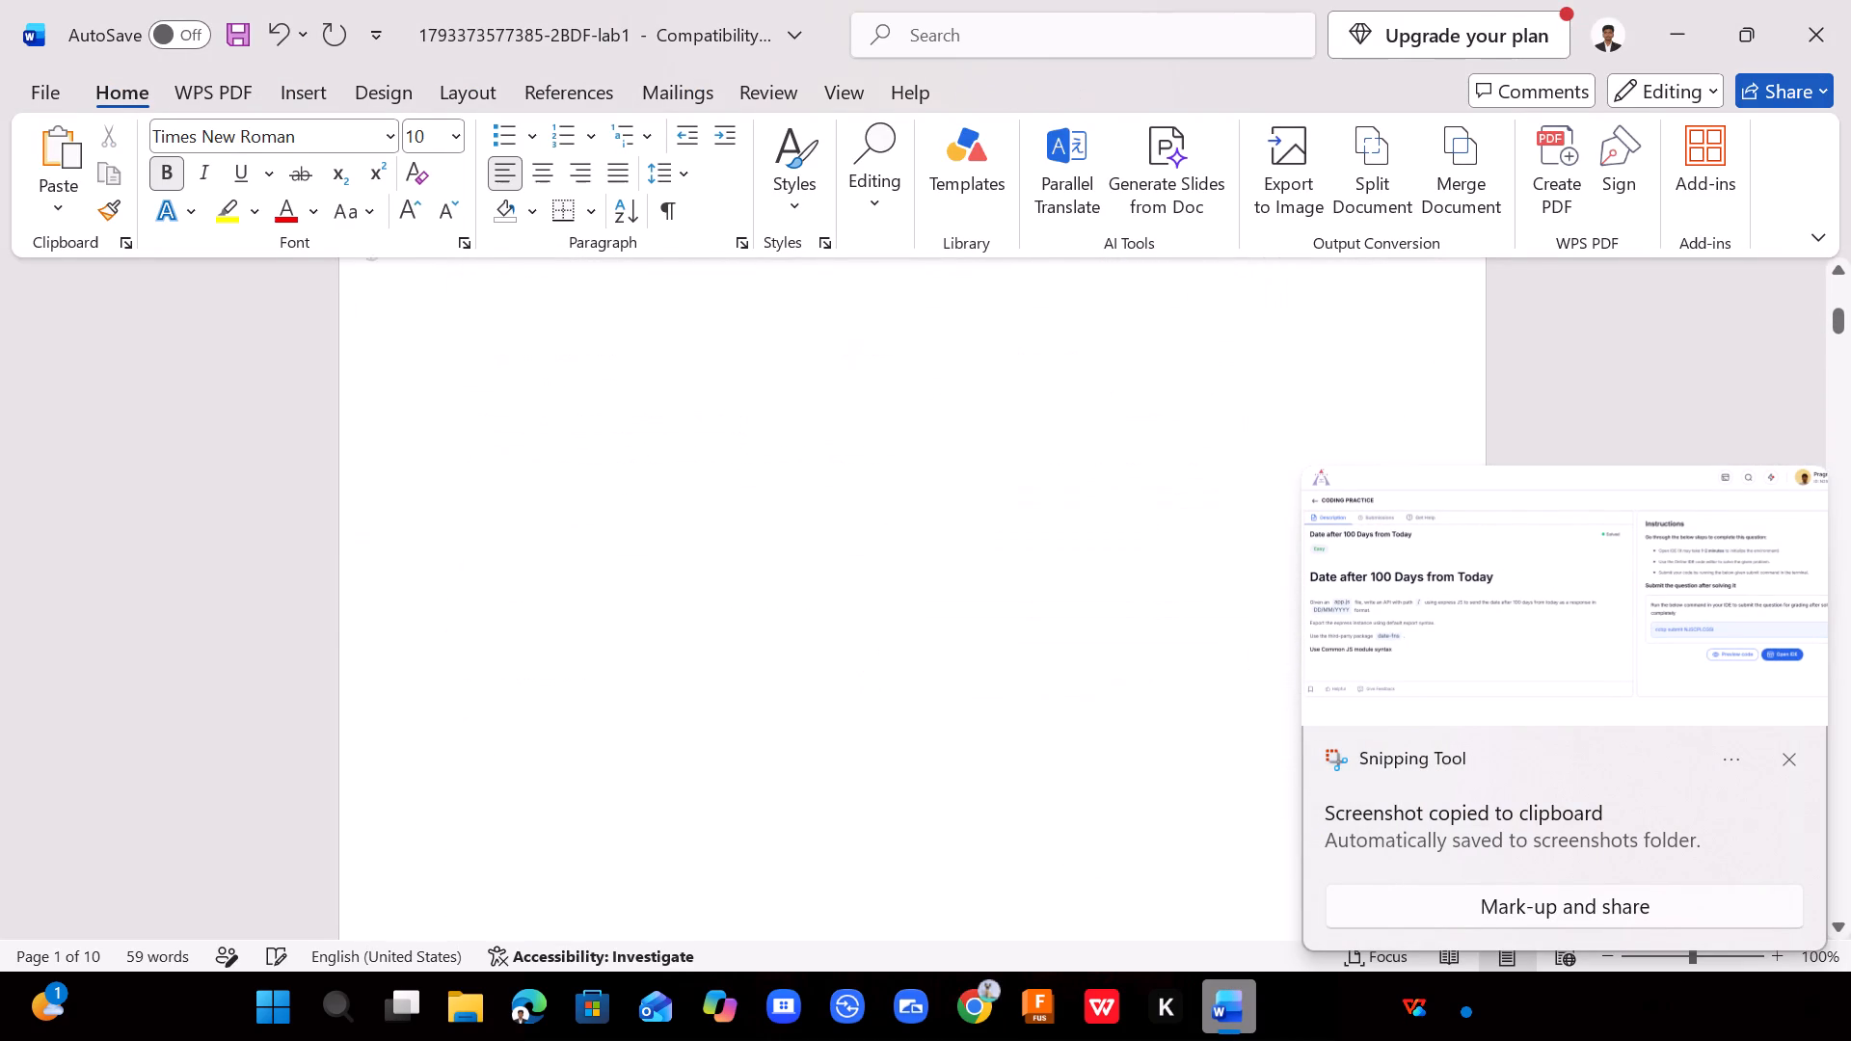
{"action": "key", "text": "Return"}
{"action": "key", "text": "Return"}
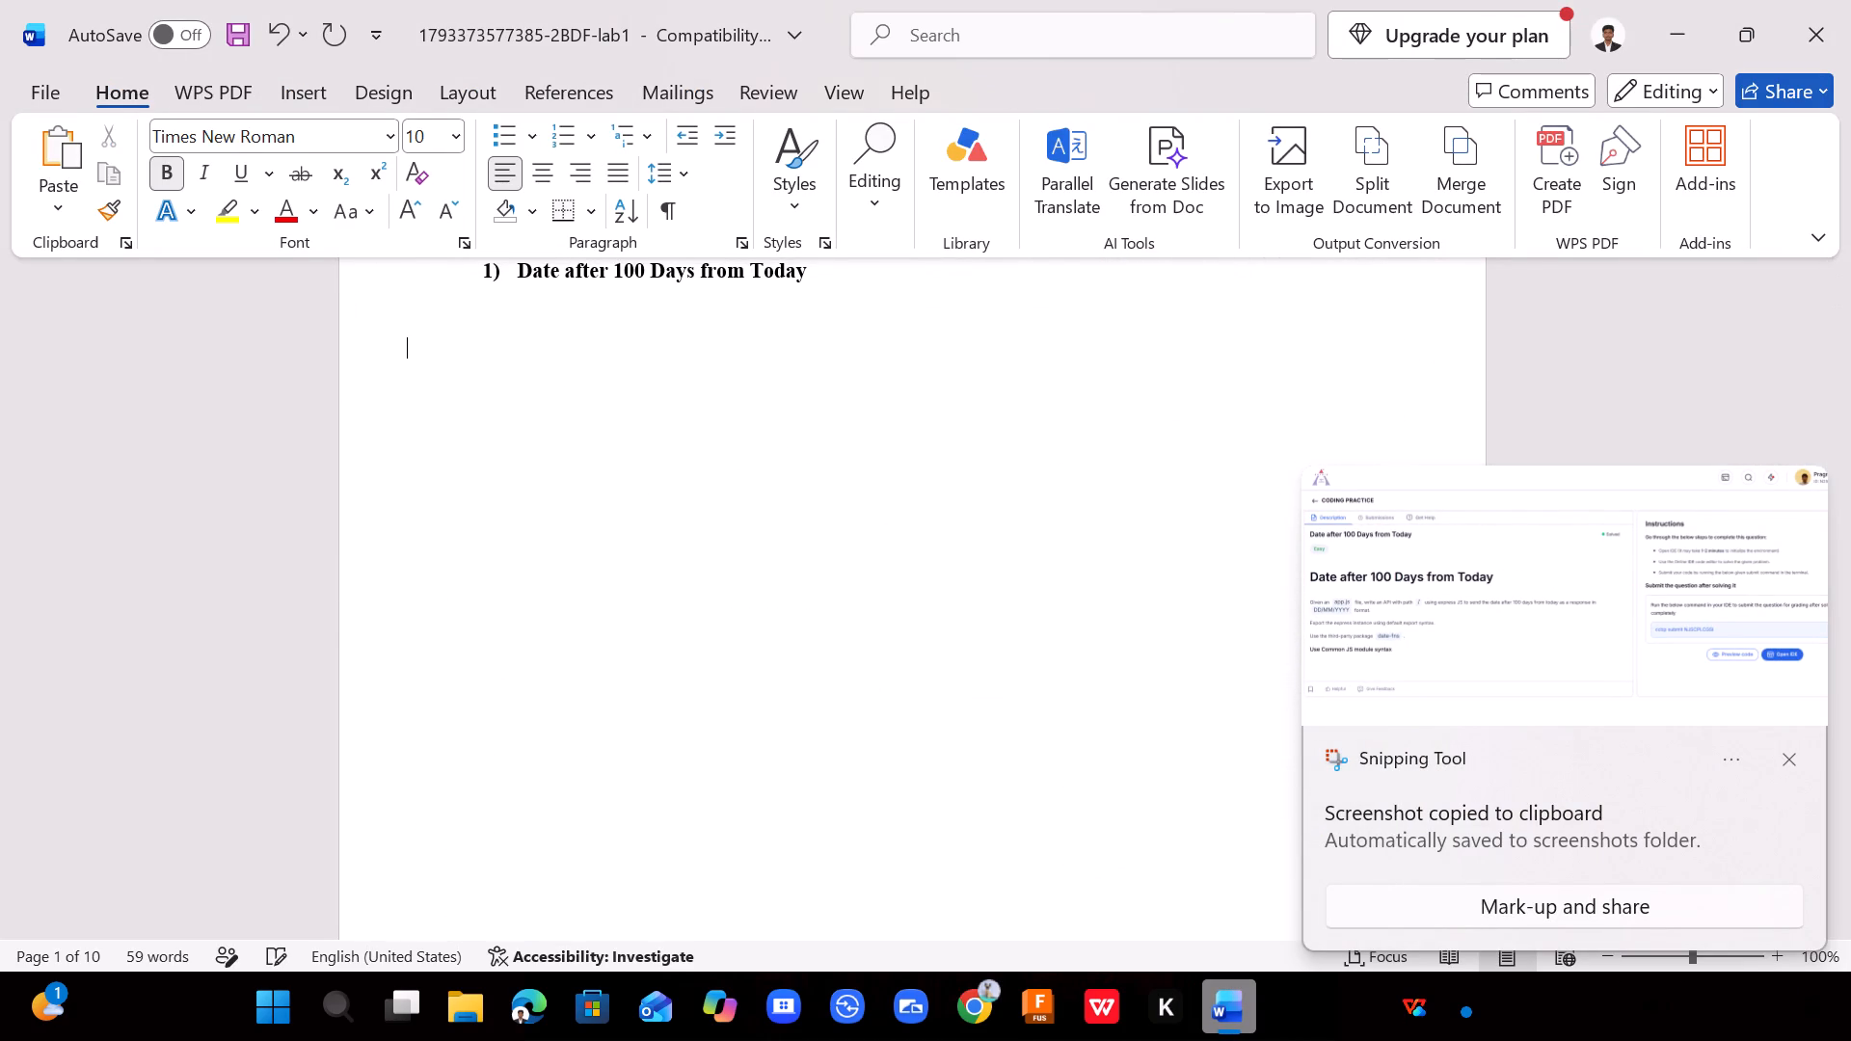
{"action": "key", "text": "ctrl+v"}
{"action": "scroll", "coordinate": [923, 476], "scroll_direction": "down", "scroll_amount": 1}
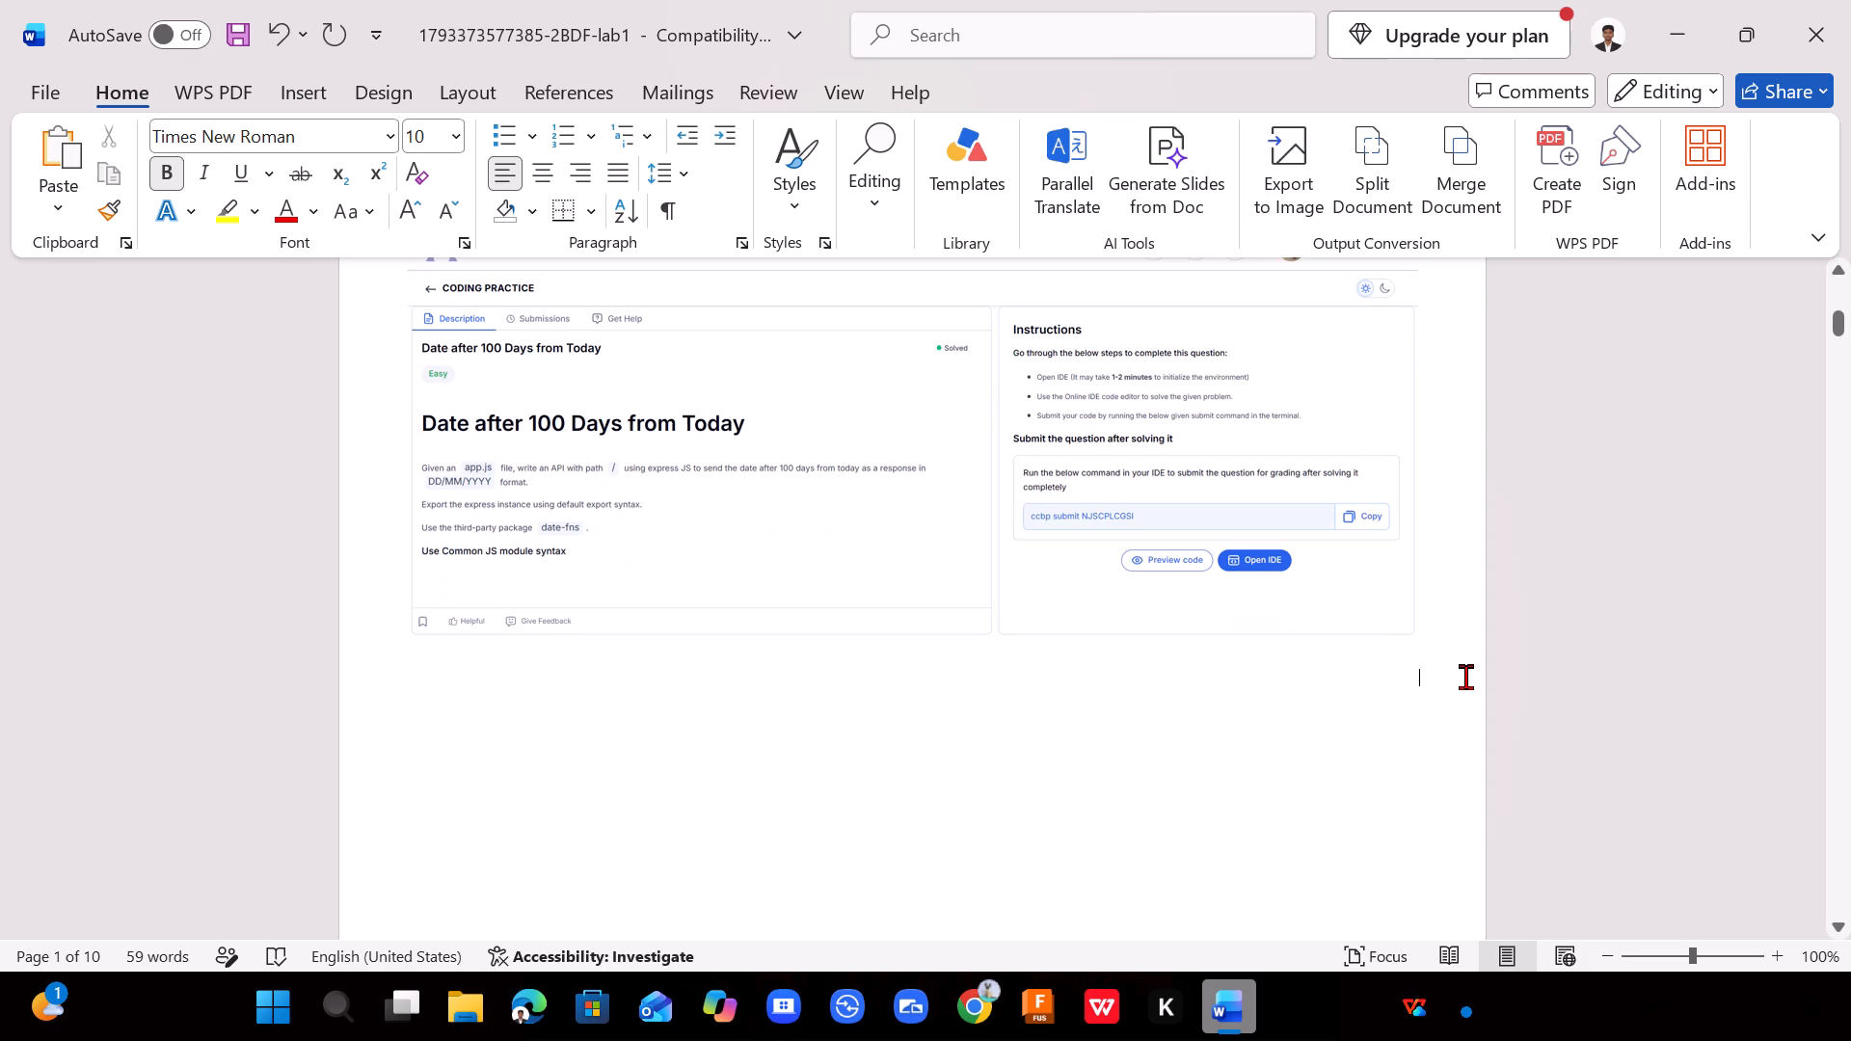
{"action": "key", "text": "Return"}
{"action": "scroll", "coordinate": [1056, 778], "scroll_direction": "right", "scroll_amount": 1}
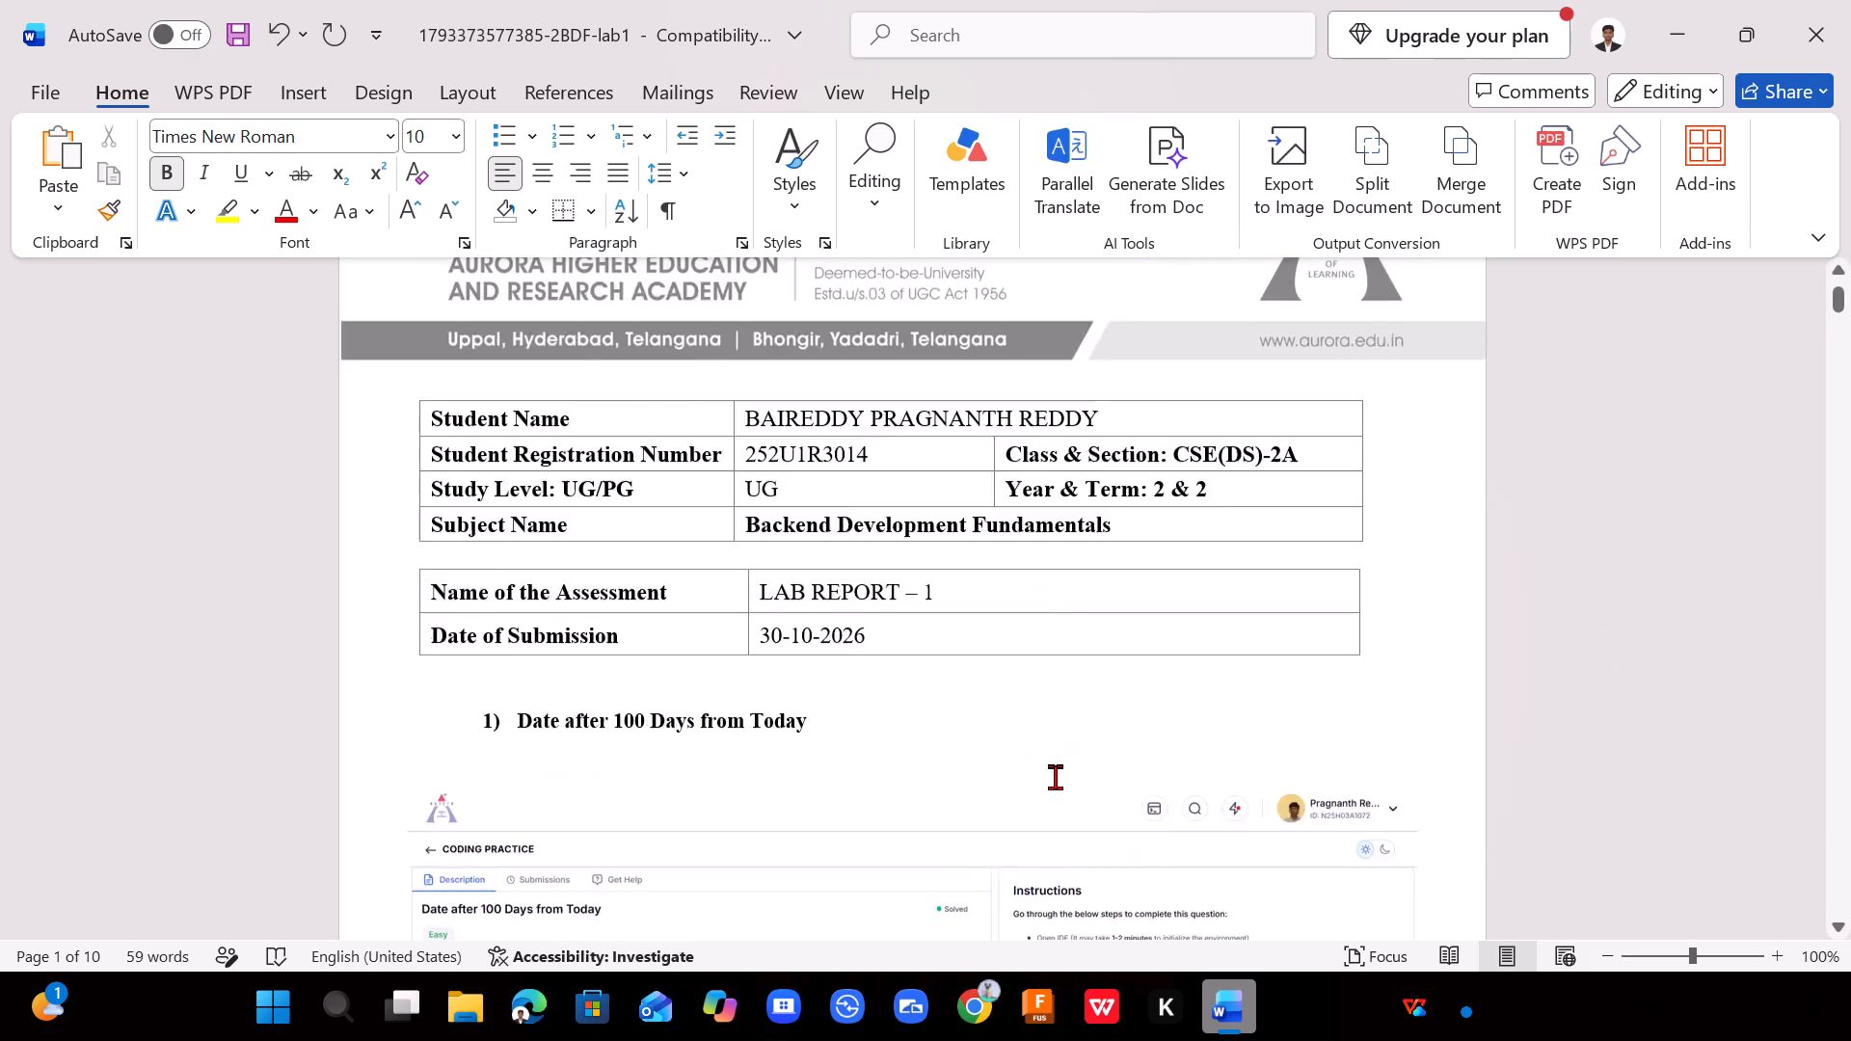
{"action": "scroll", "coordinate": [1056, 778], "scroll_direction": "right", "scroll_amount": 1}
Switch to Chrome, open the question's code preview and capture a screenshot of the page showing app.js.
{"action": "left_click", "coordinate": [981, 1031]}
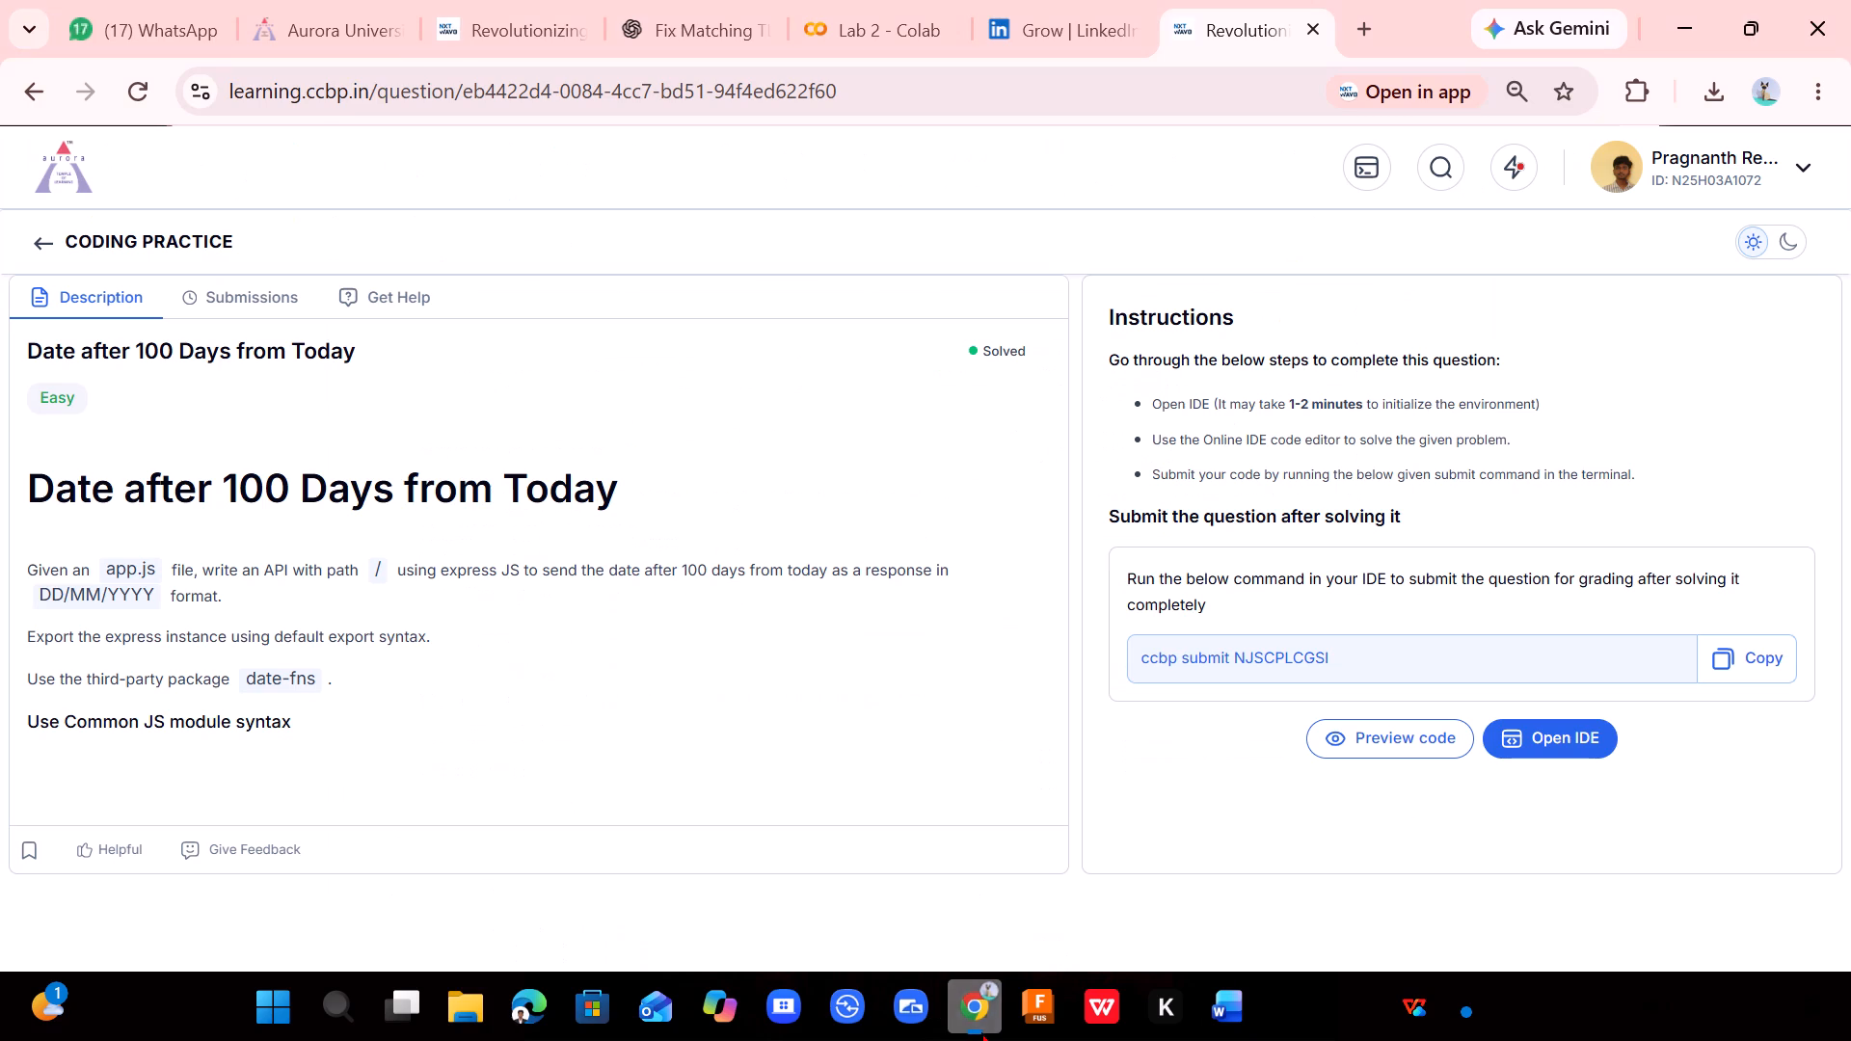
{"action": "left_click", "coordinate": [1362, 752]}
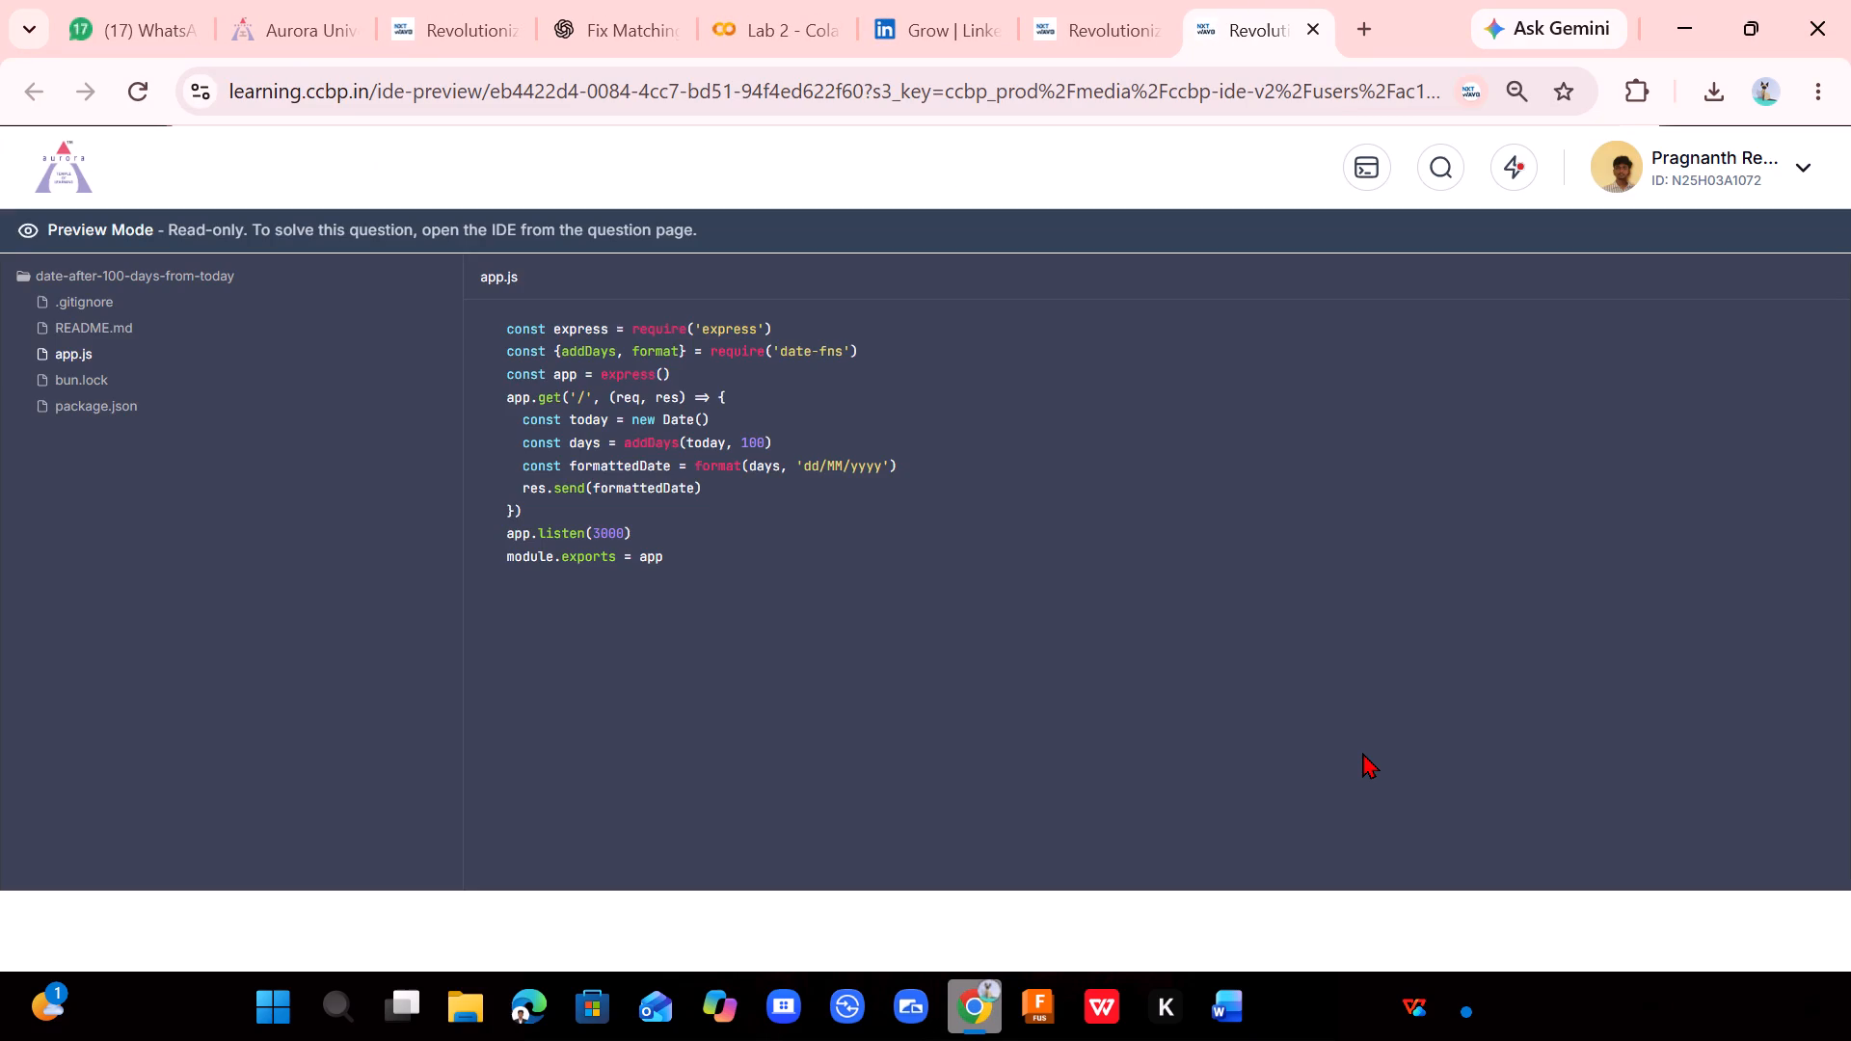
{"action": "key", "text": "shift+super+s"}
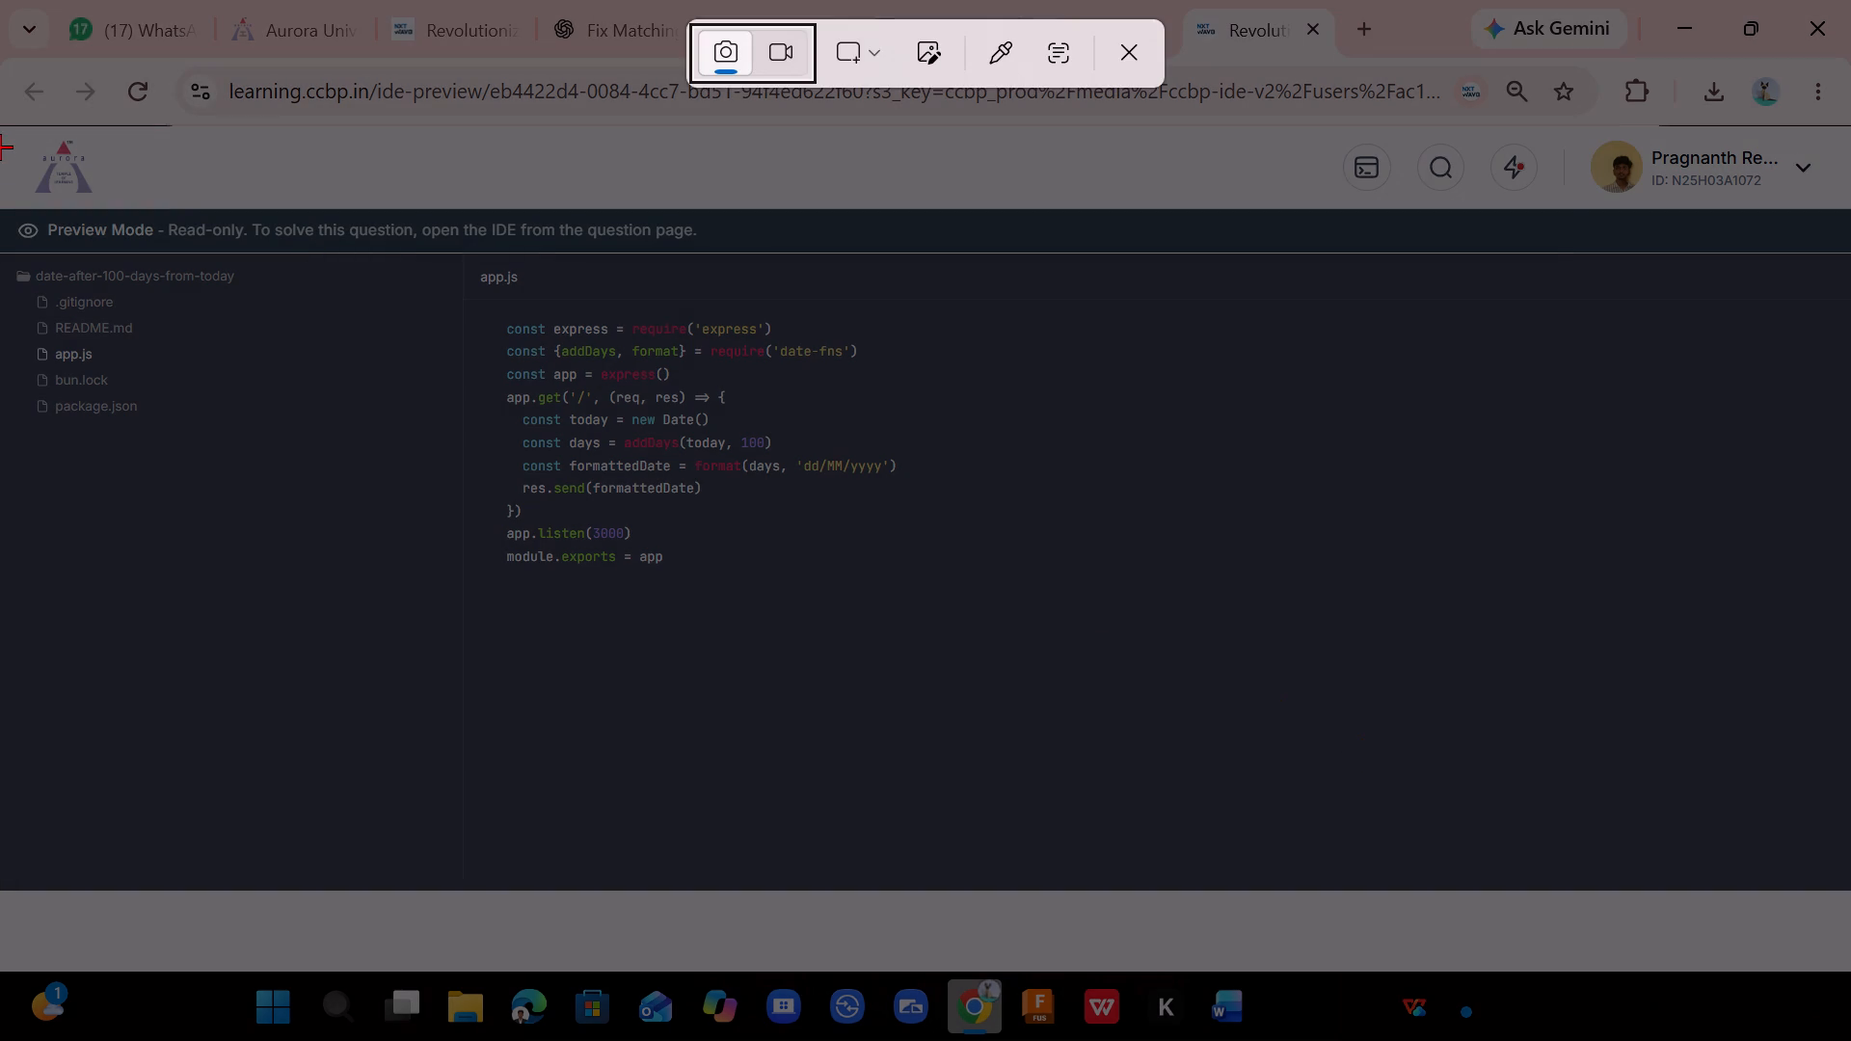
{"action": "left_click_drag", "start_coordinate": [0, 122], "coordinate": [1850, 987]}
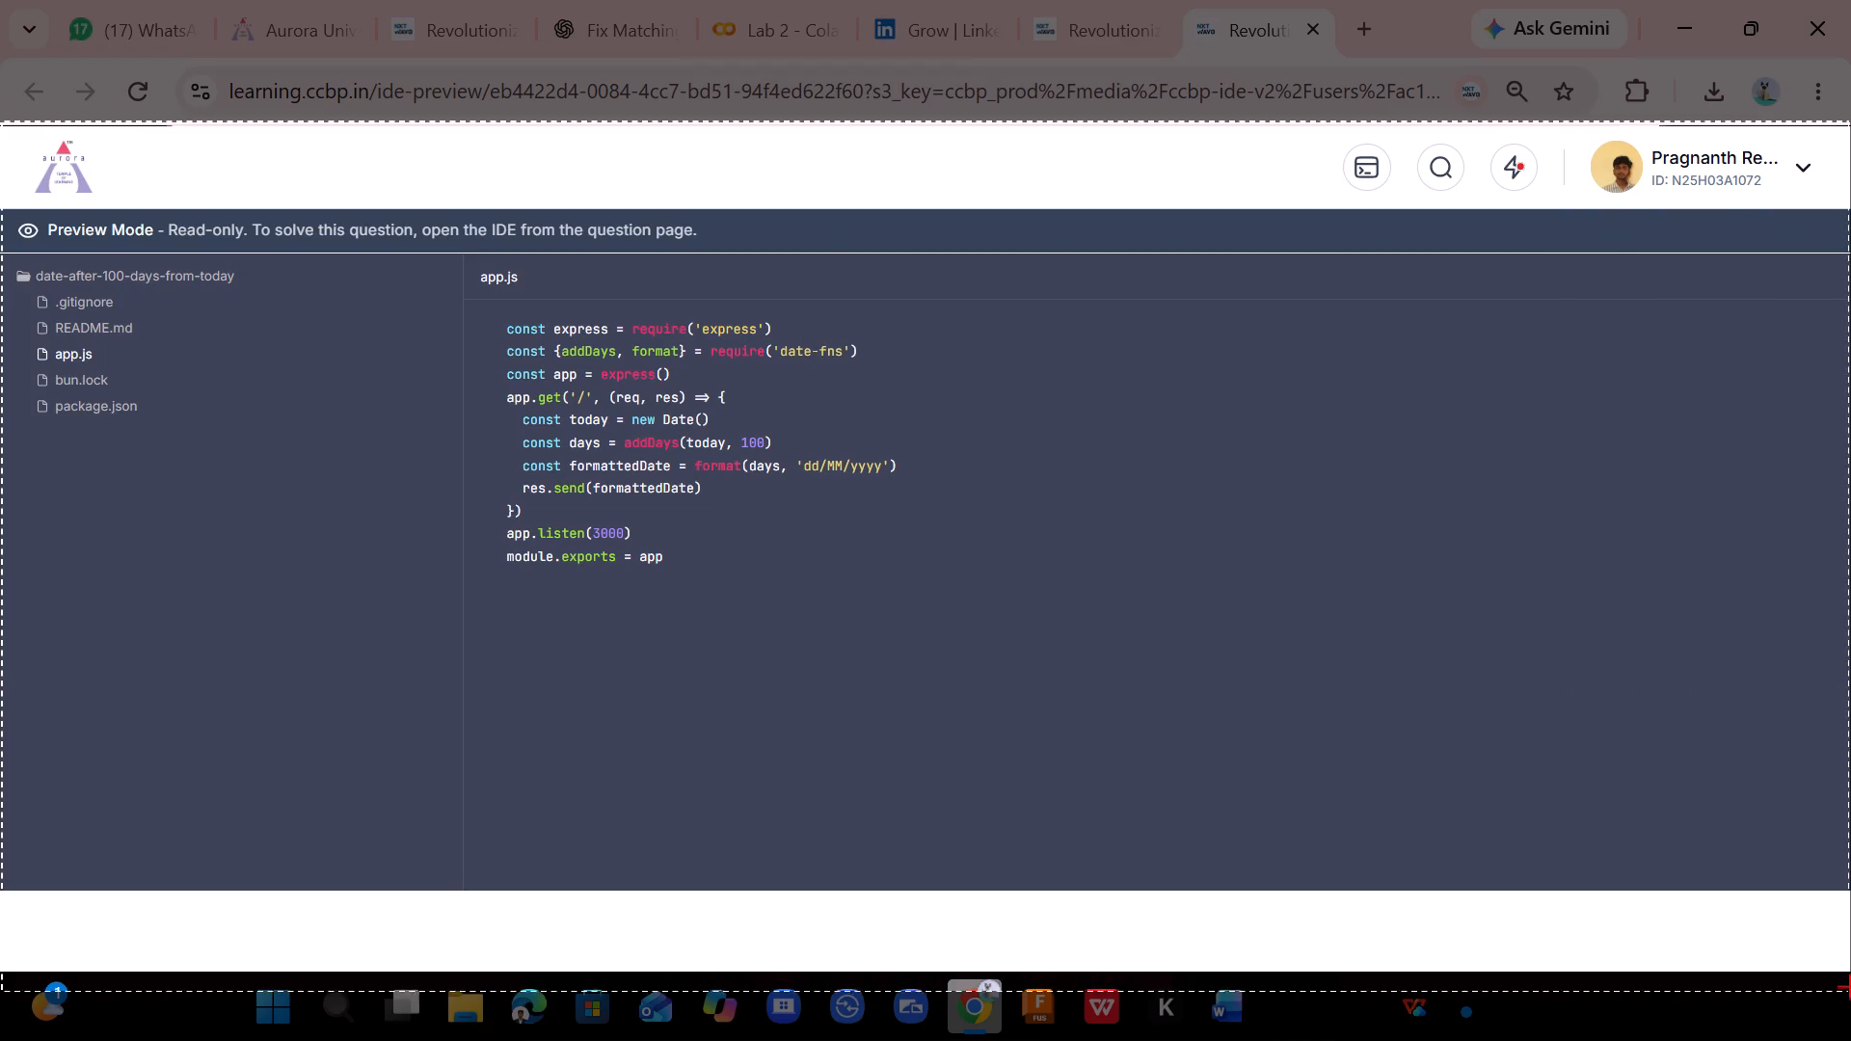
{"action": "left_click_drag", "start_coordinate": [1850, 987], "coordinate": [1850, 973]}
Paste the captured app.js code screenshot into the Word report below the question screenshot.
{"action": "left_click", "coordinate": [1259, 1035]}
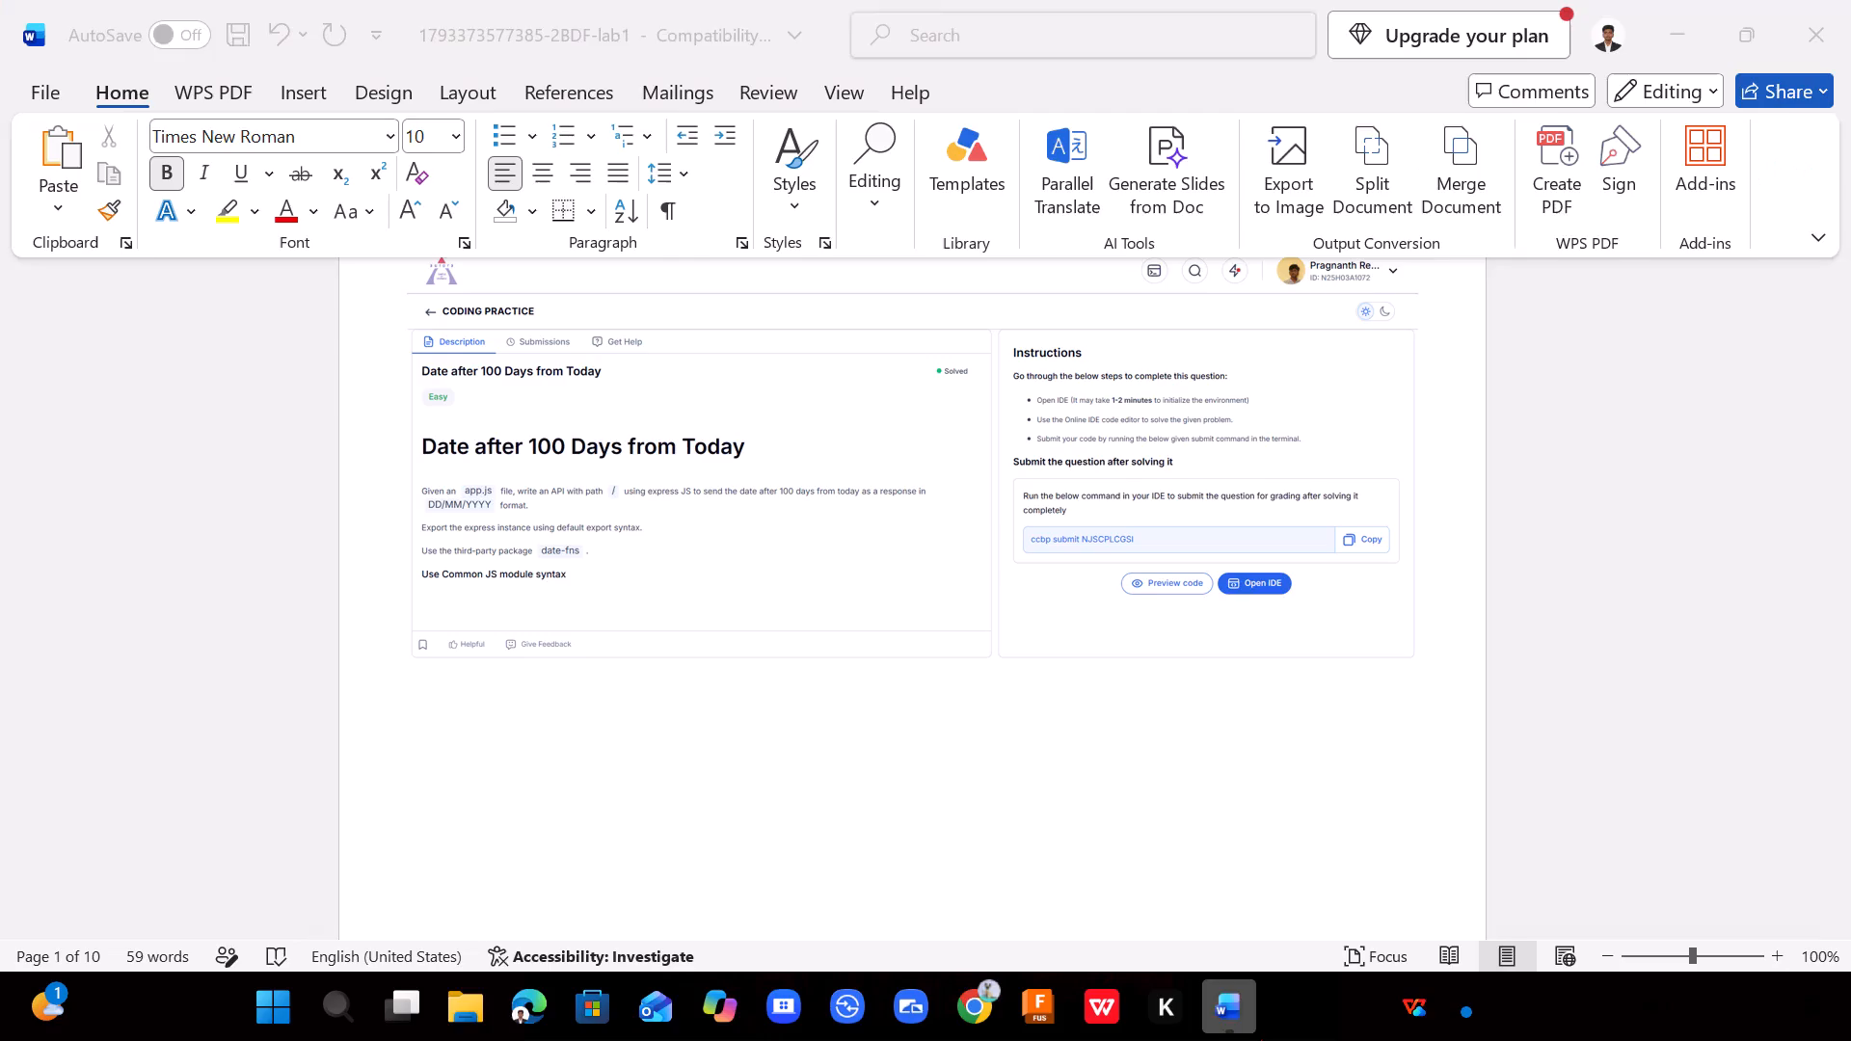
{"action": "key", "text": "ctrl+v"}
Shrink the pasted code screenshot so it fits on the first page, and widen it to about the question screenshot's width.
{"action": "scroll", "coordinate": [796, 725], "scroll_direction": "up", "scroll_amount": 2}
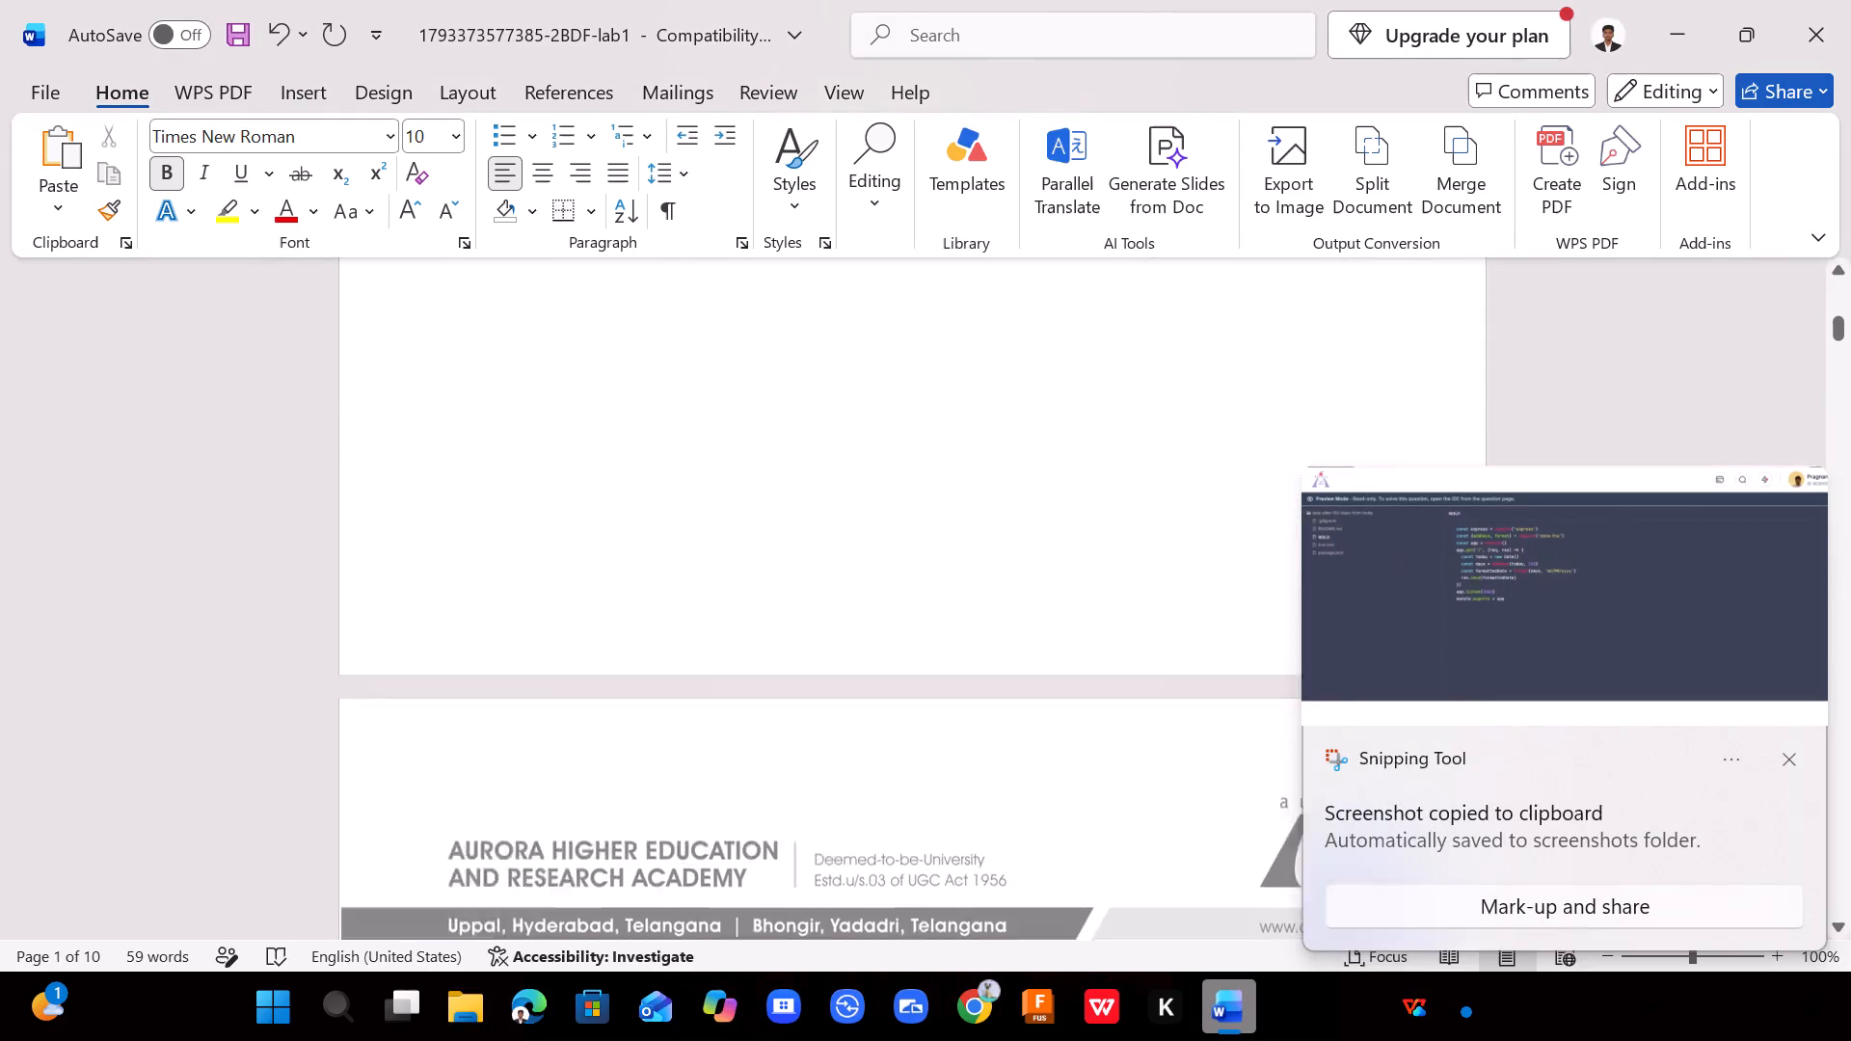
{"action": "scroll", "coordinate": [796, 725], "scroll_direction": "up", "scroll_amount": 1}
{"action": "scroll", "coordinate": [796, 725], "scroll_direction": "down", "scroll_amount": 5}
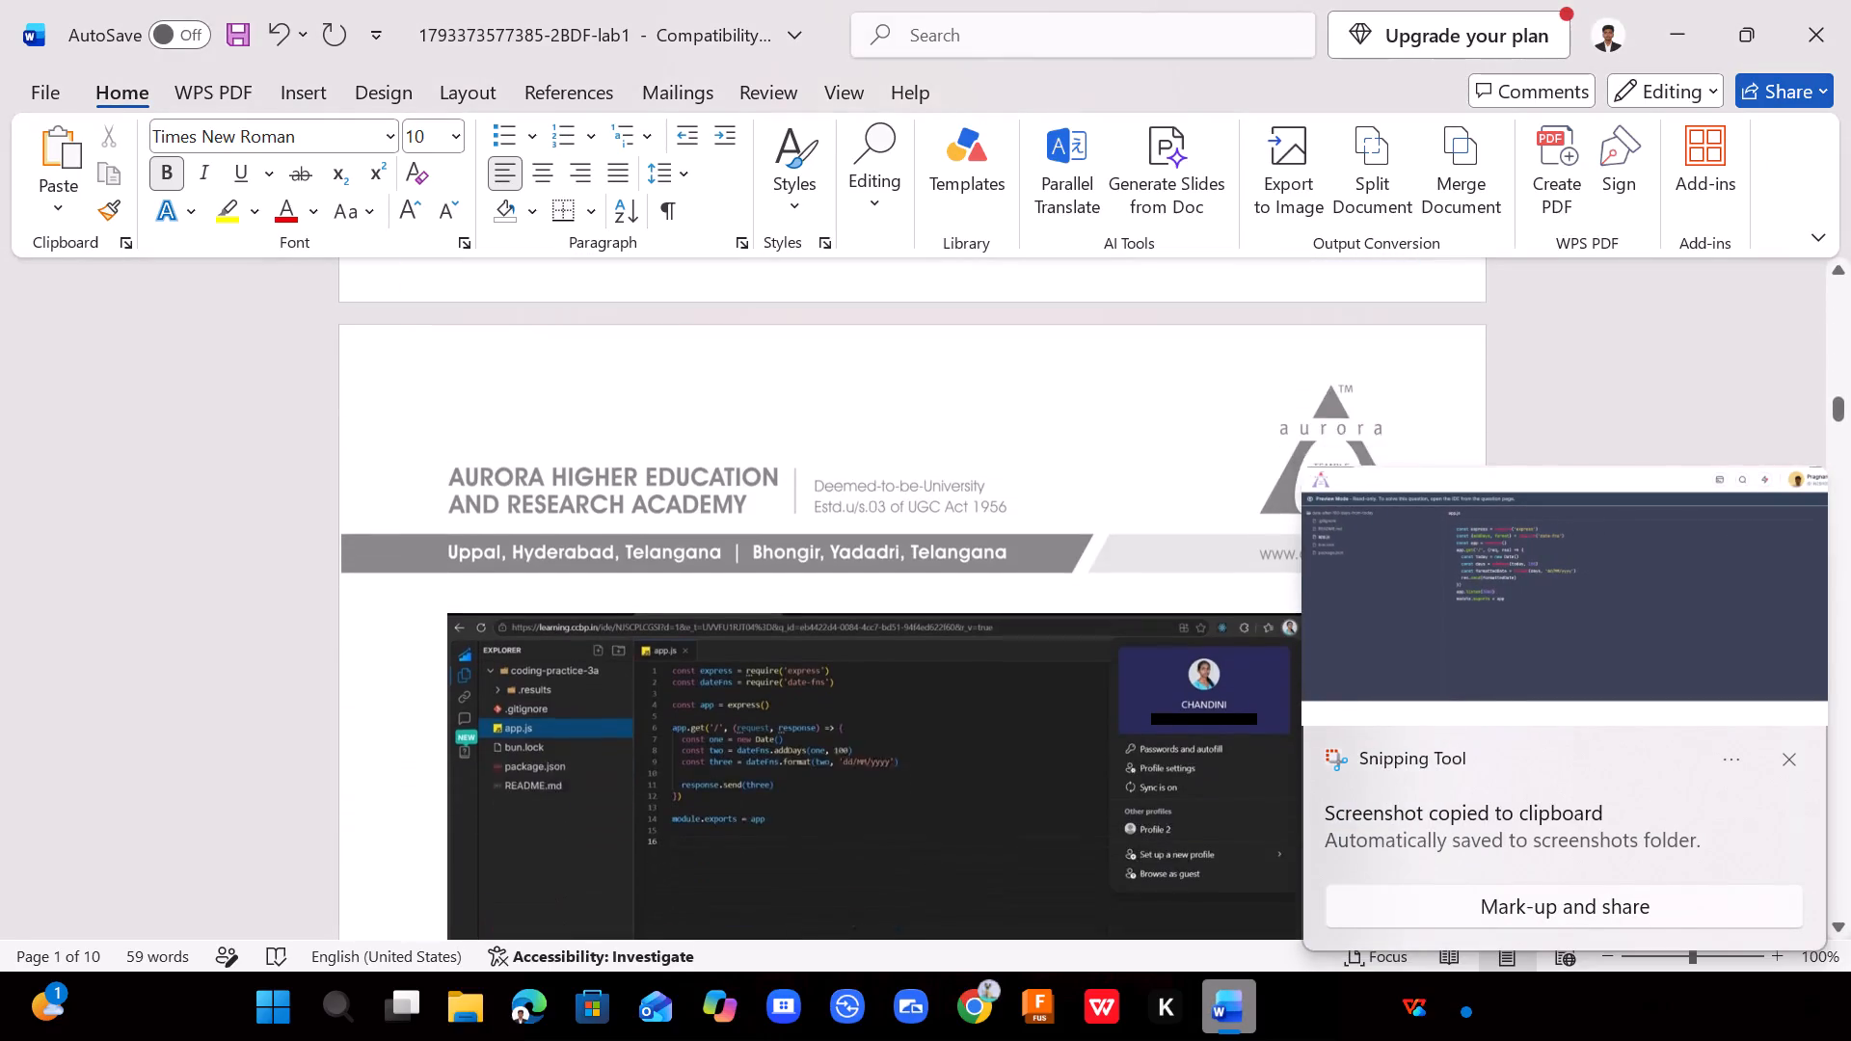
{"action": "scroll", "coordinate": [796, 725], "scroll_direction": "down", "scroll_amount": 1}
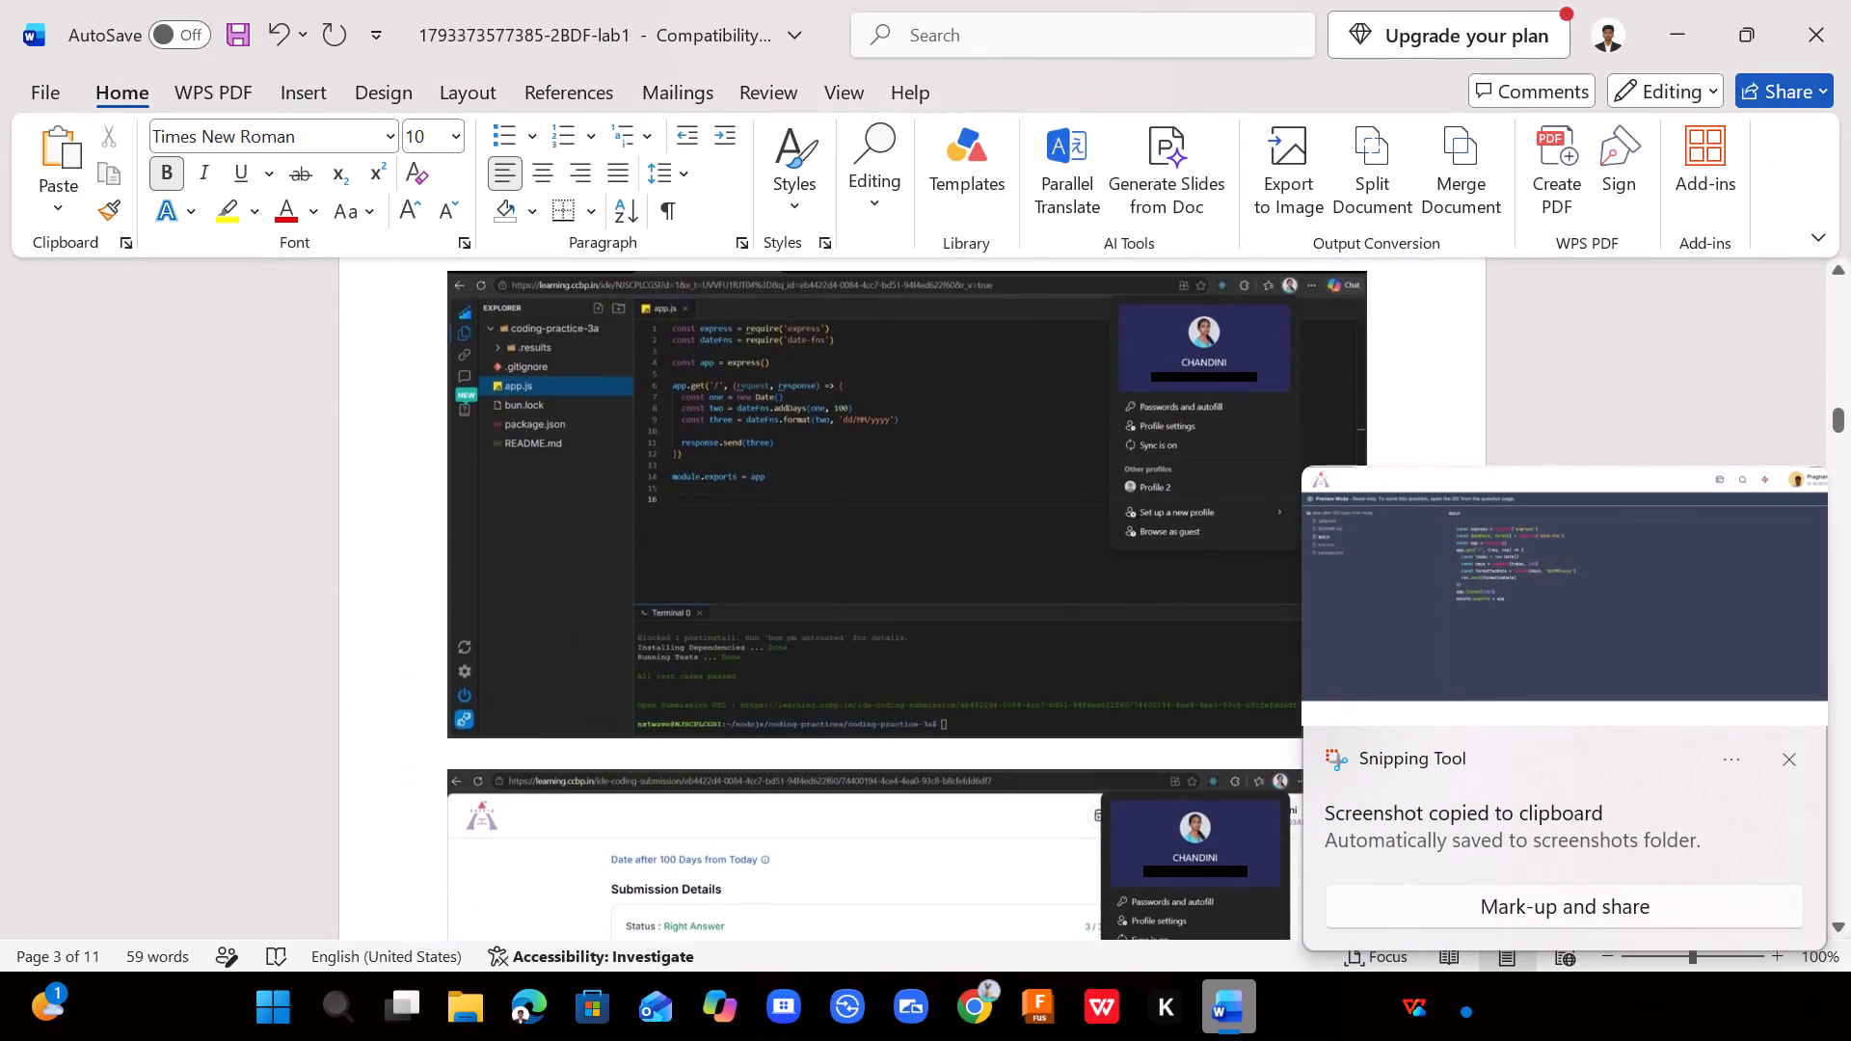
{"action": "scroll", "coordinate": [796, 725], "scroll_direction": "up", "scroll_amount": 6}
{"action": "scroll", "coordinate": [796, 725], "scroll_direction": "down", "scroll_amount": 1}
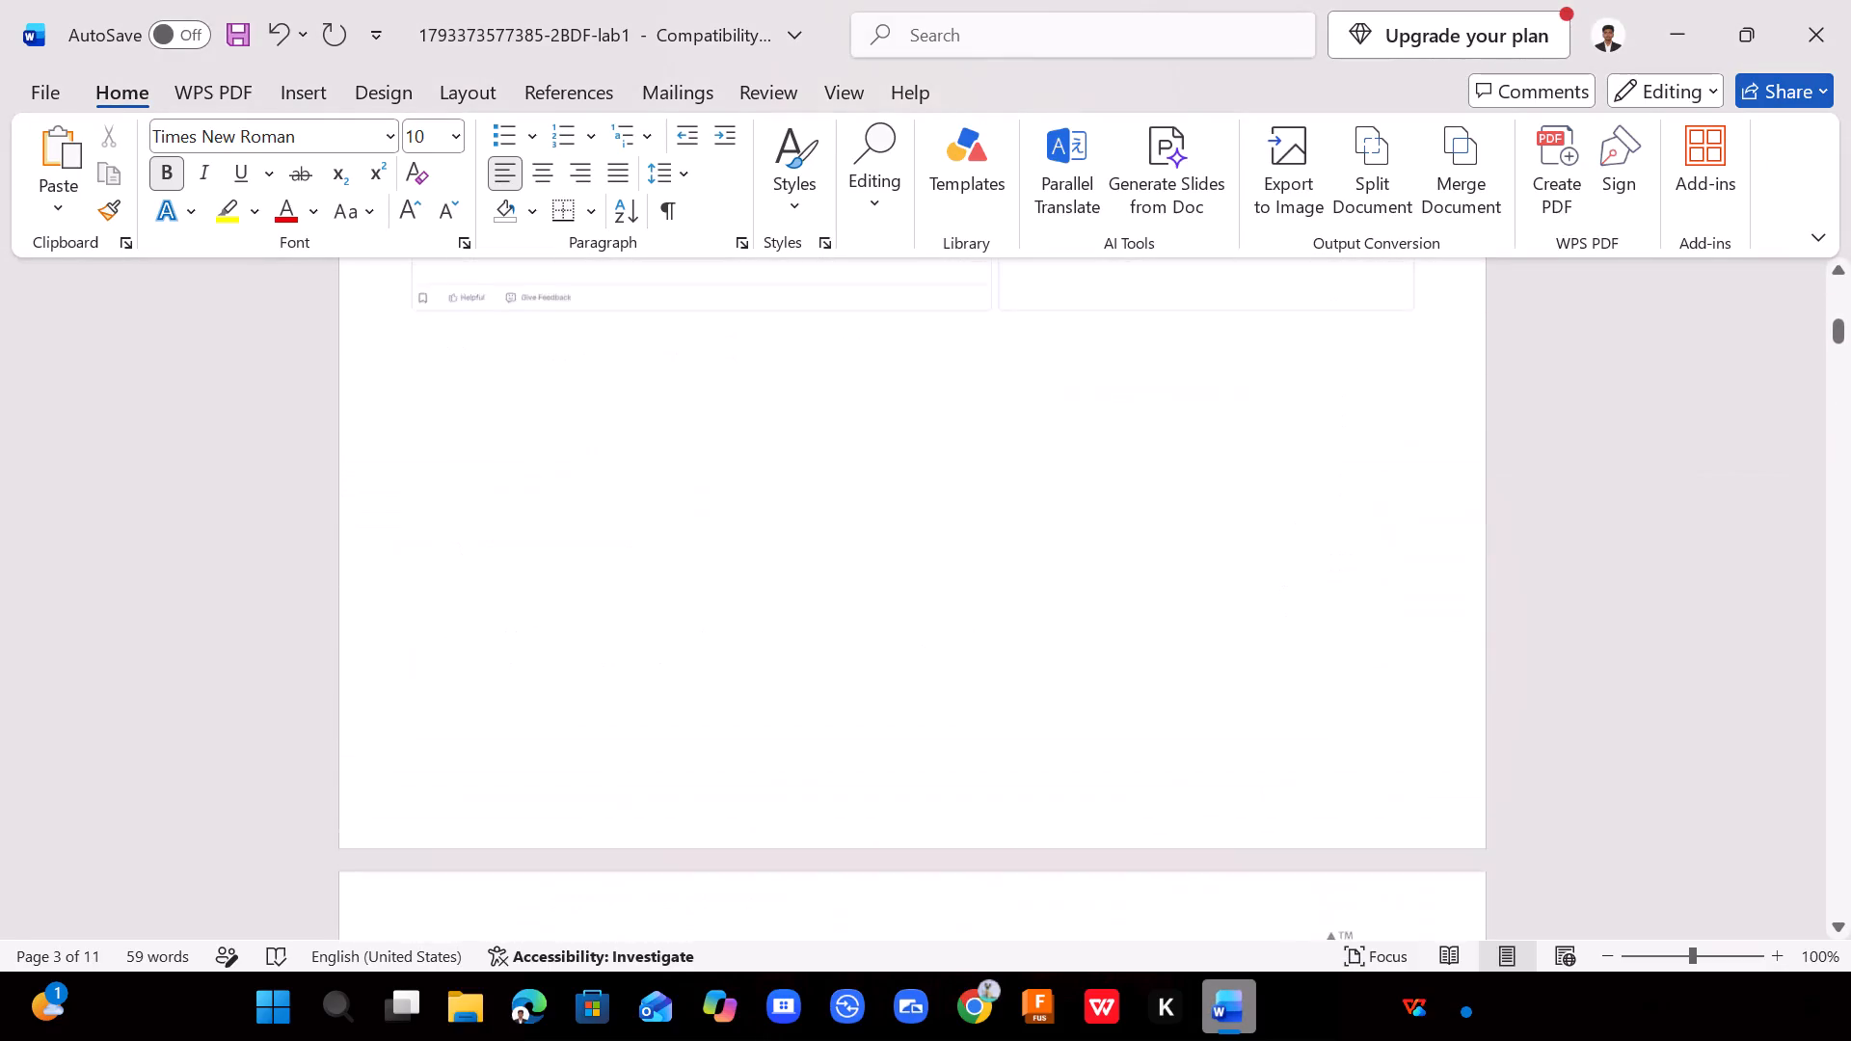
{"action": "scroll", "coordinate": [796, 725], "scroll_direction": "down", "scroll_amount": 1}
{"action": "left_click", "coordinate": [1056, 654]}
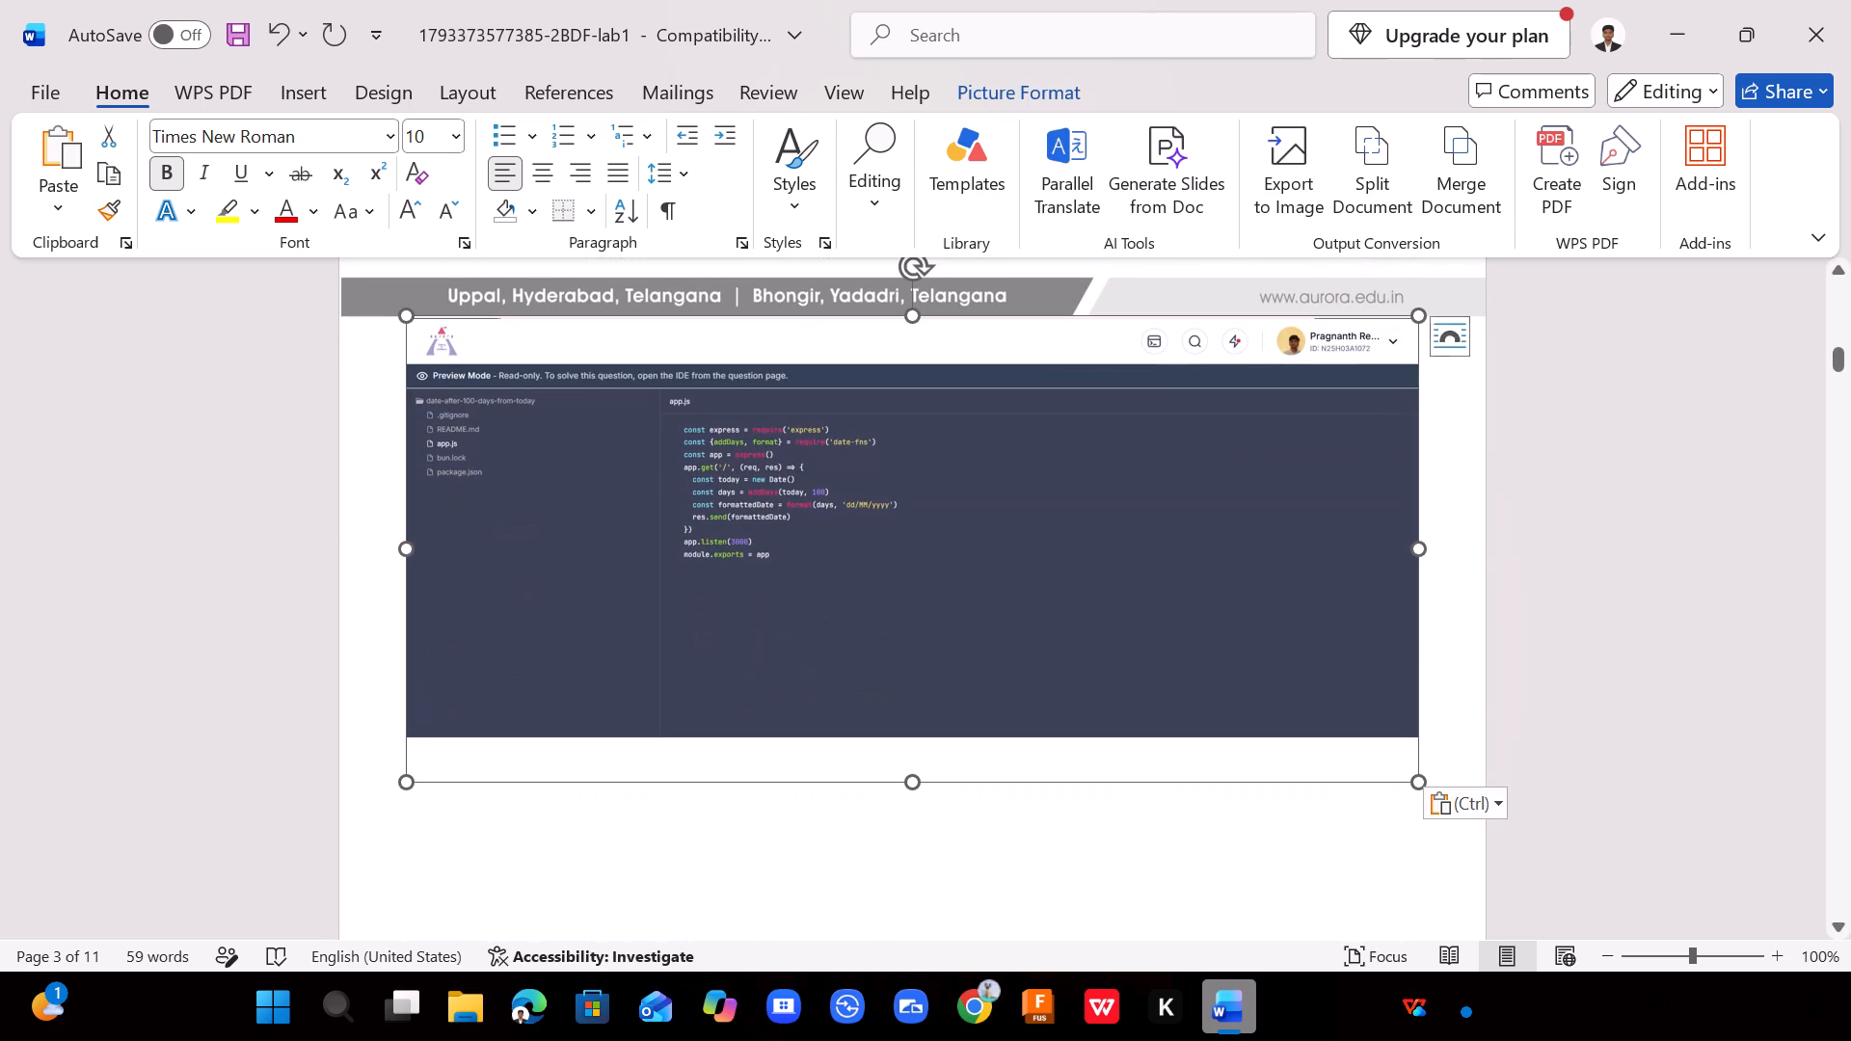
{"action": "left_click_drag", "start_coordinate": [1419, 783], "coordinate": [1238, 370]}
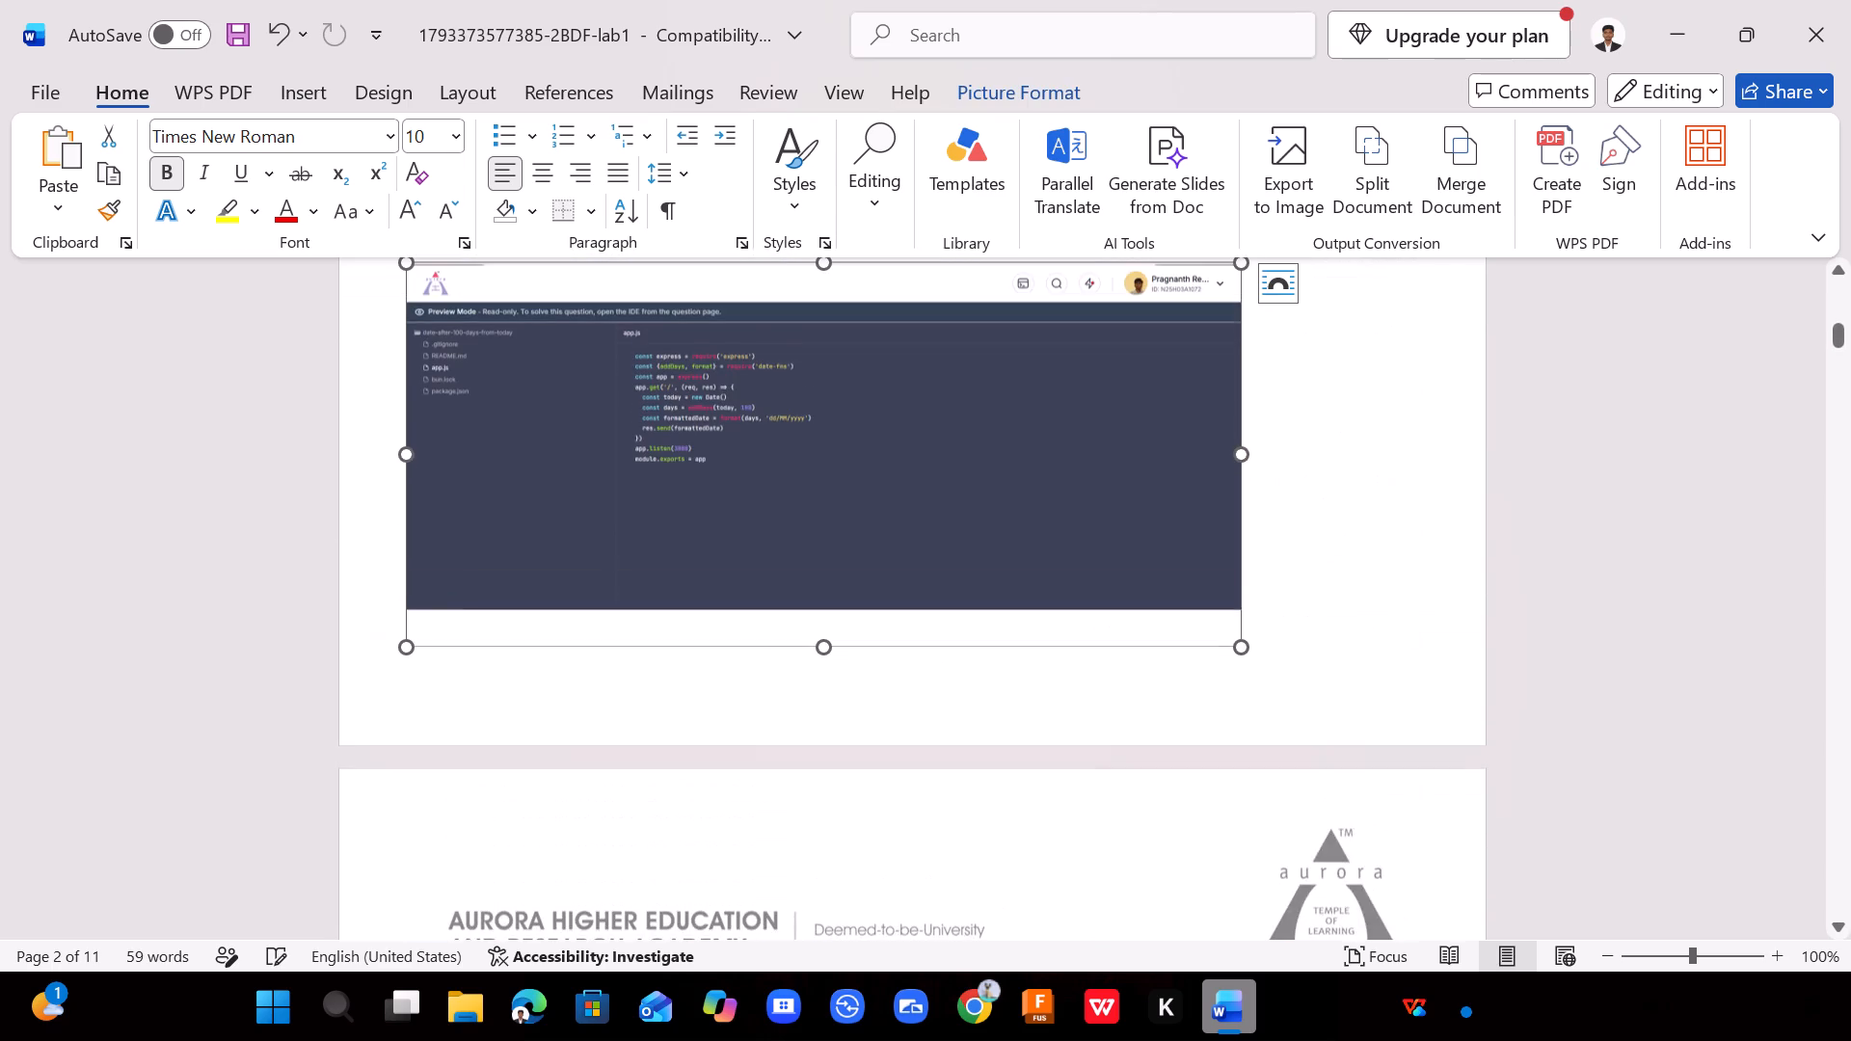
{"action": "scroll", "coordinate": [1111, 396], "scroll_direction": "right", "scroll_amount": 1}
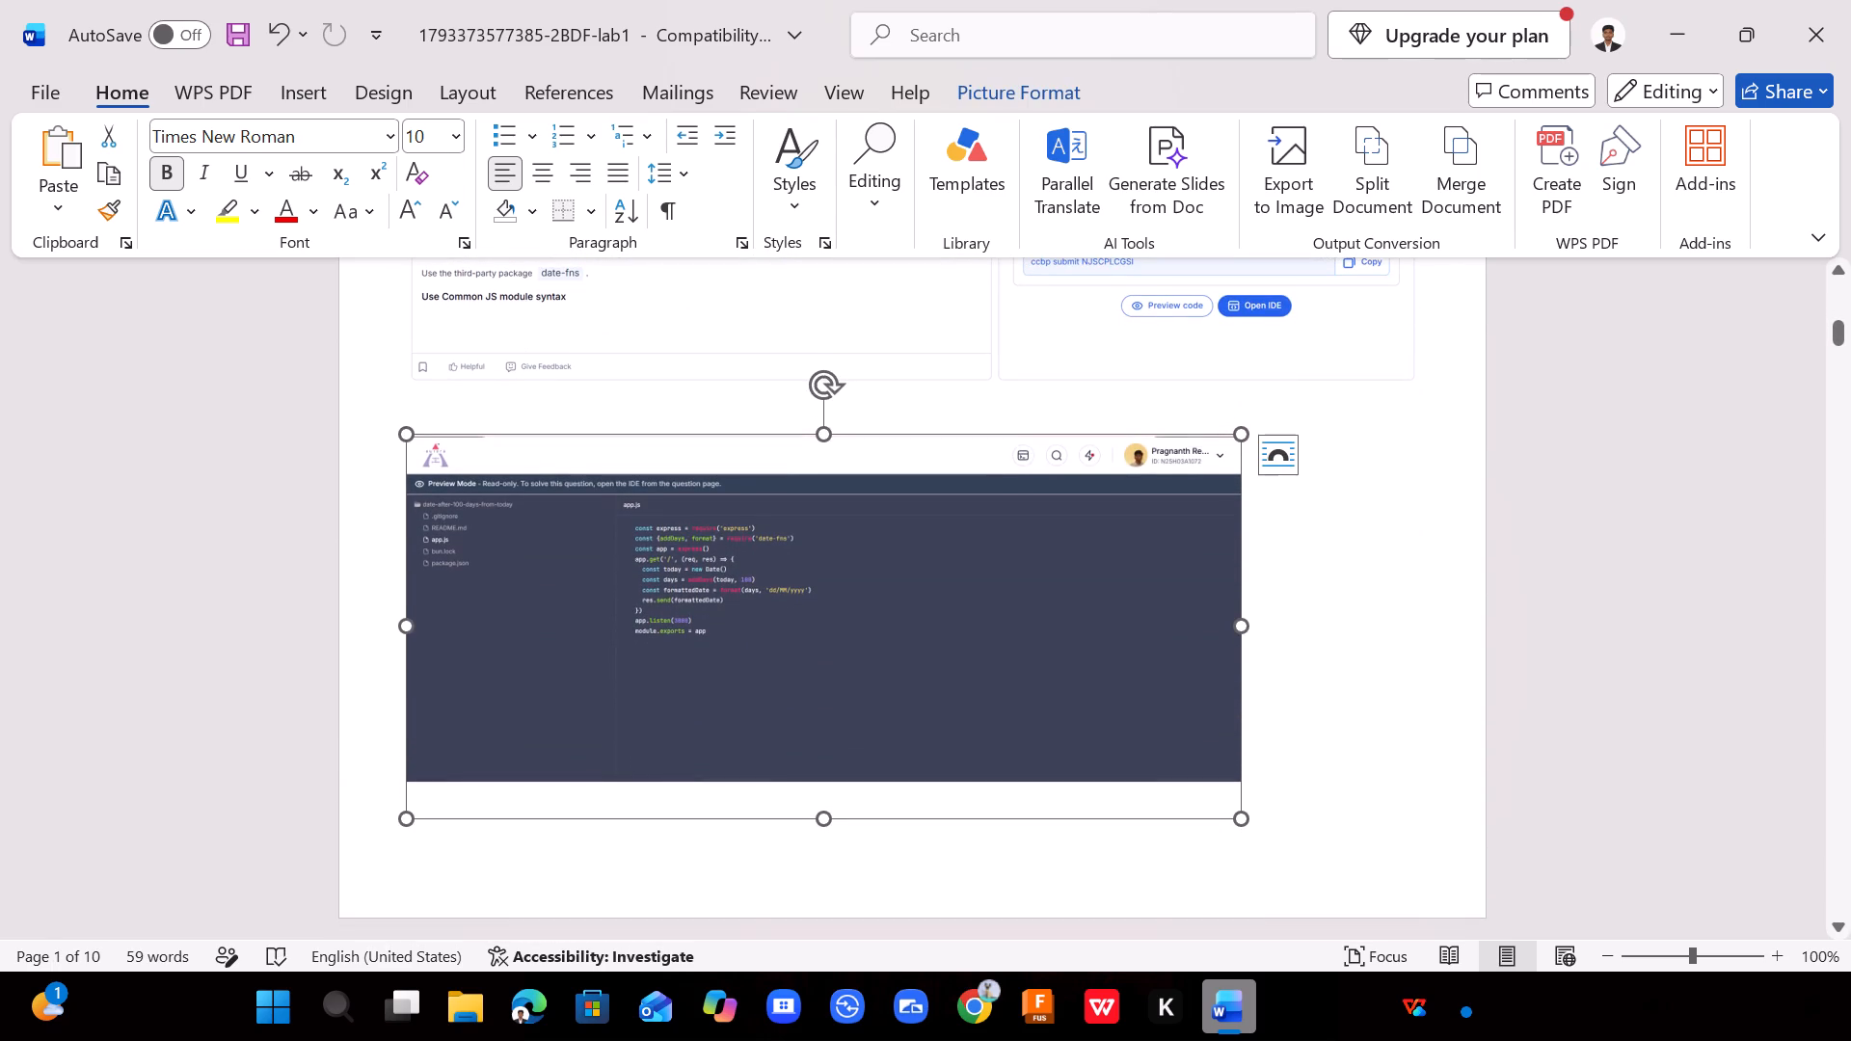
{"action": "left_click_drag", "start_coordinate": [1242, 634], "coordinate": [1422, 594]}
Reduce the height of the Date after 100 Days from Today question screenshot, keeping its full width.
{"action": "scroll", "coordinate": [937, 560], "scroll_direction": "up", "scroll_amount": 2}
{"action": "left_click", "coordinate": [937, 560]}
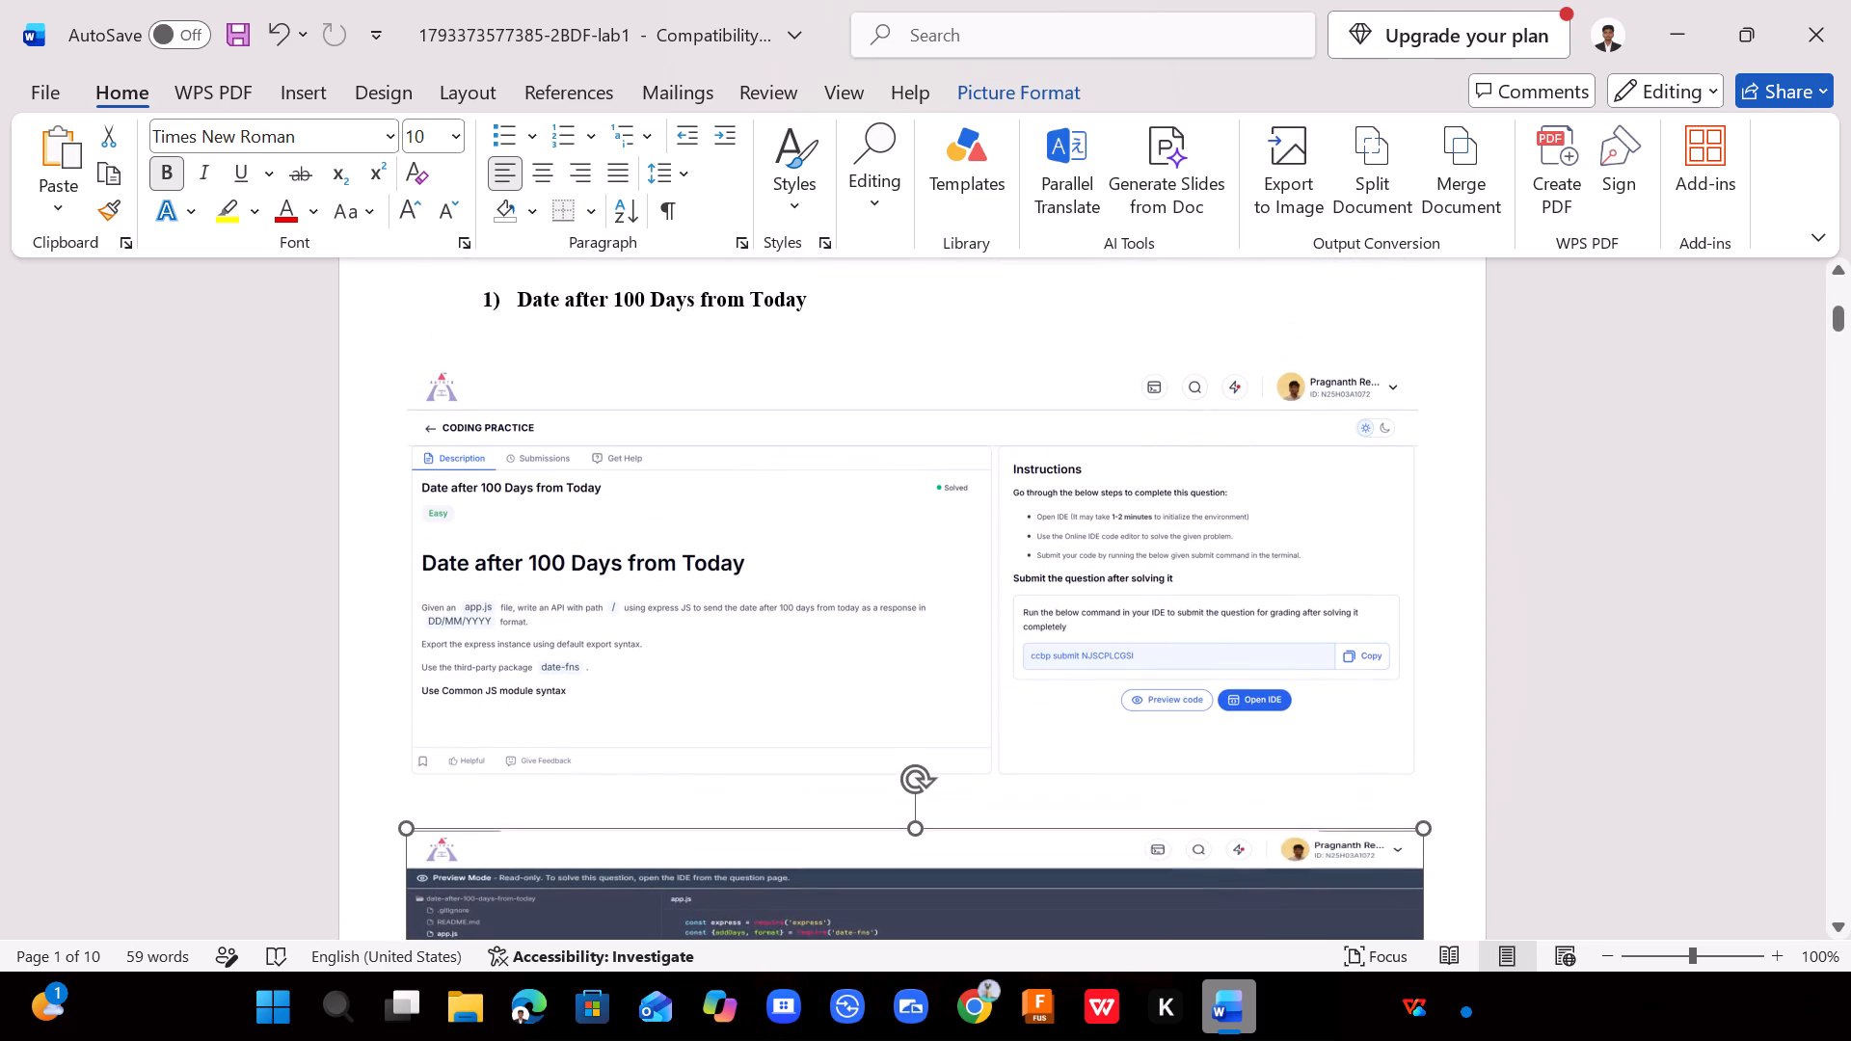
{"action": "left_click_drag", "start_coordinate": [912, 825], "coordinate": [953, 690]}
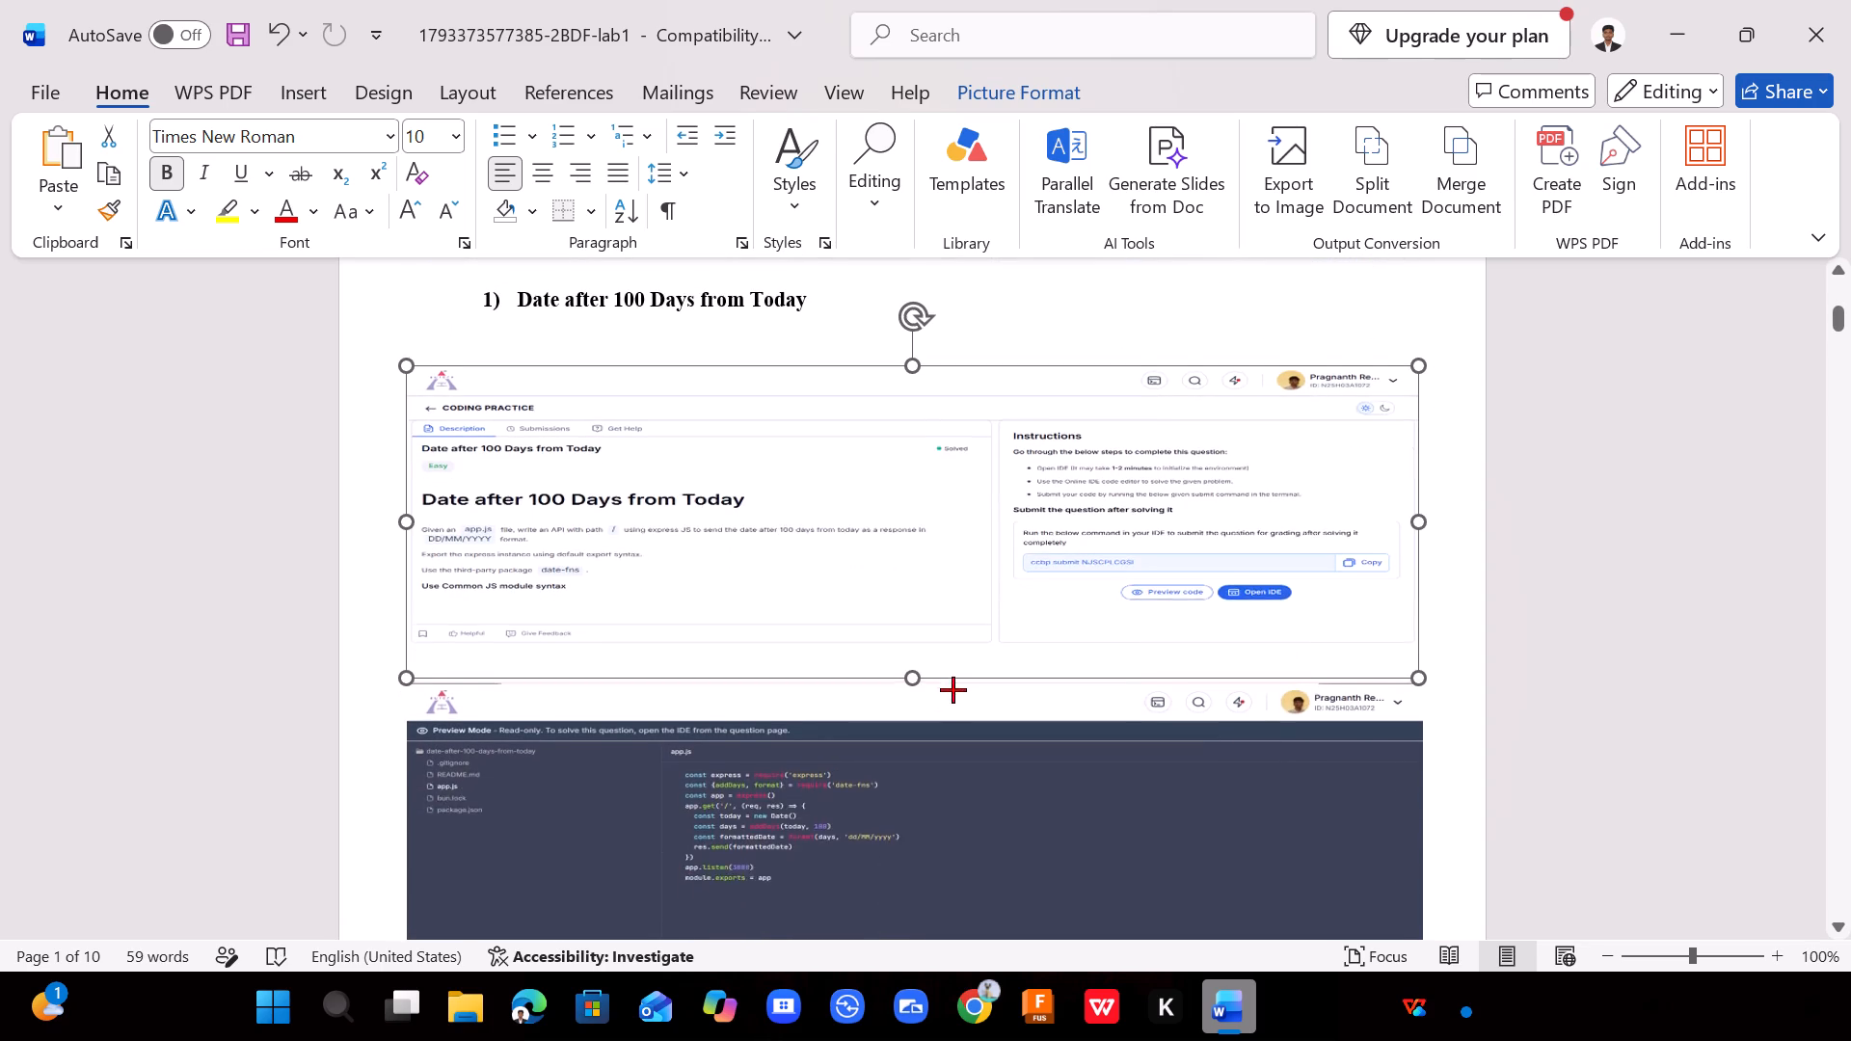
{"action": "left_click_drag", "start_coordinate": [953, 690], "coordinate": [942, 741]}
Stretch the app.js code screenshot slightly taller into the free space at the bottom of the first page.
{"action": "scroll", "coordinate": [1037, 788], "scroll_direction": "down", "scroll_amount": 2}
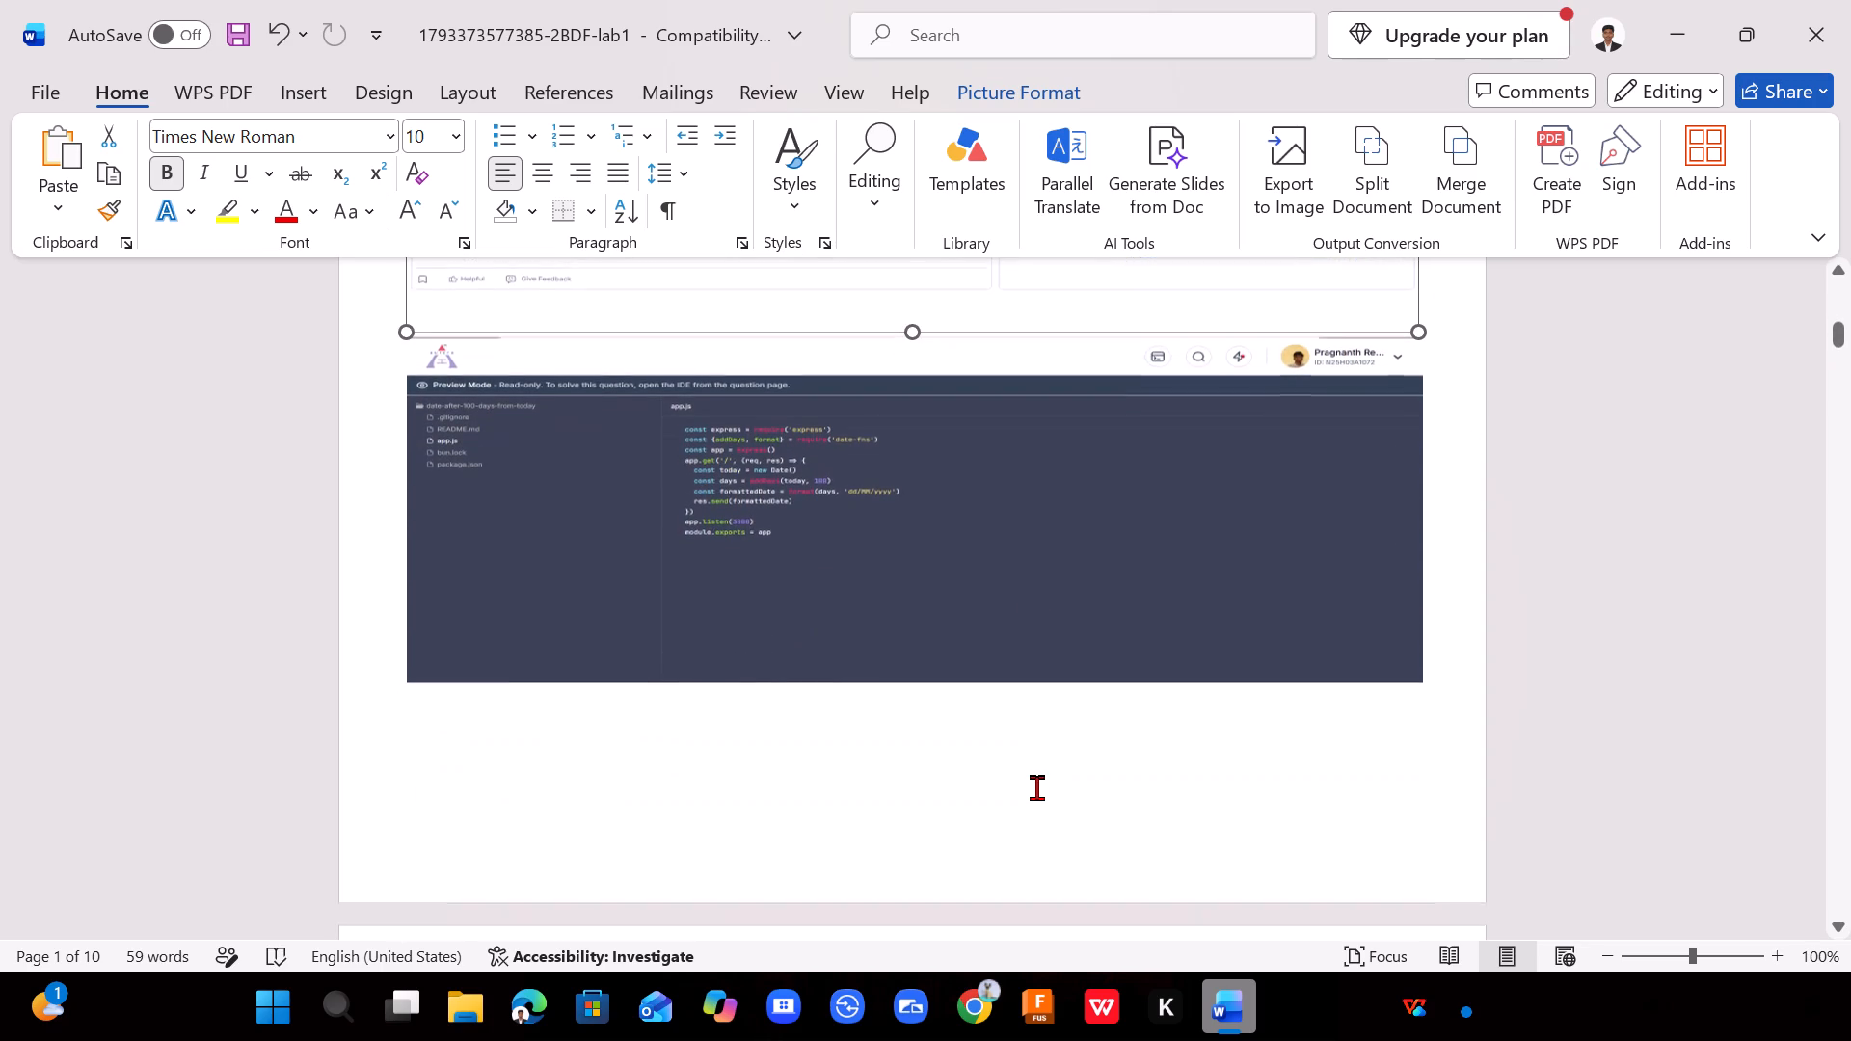
{"action": "scroll", "coordinate": [1037, 788], "scroll_direction": "down", "scroll_amount": 1}
{"action": "left_click_drag", "start_coordinate": [962, 557], "coordinate": [949, 535]}
{"action": "left_click", "coordinate": [949, 535]}
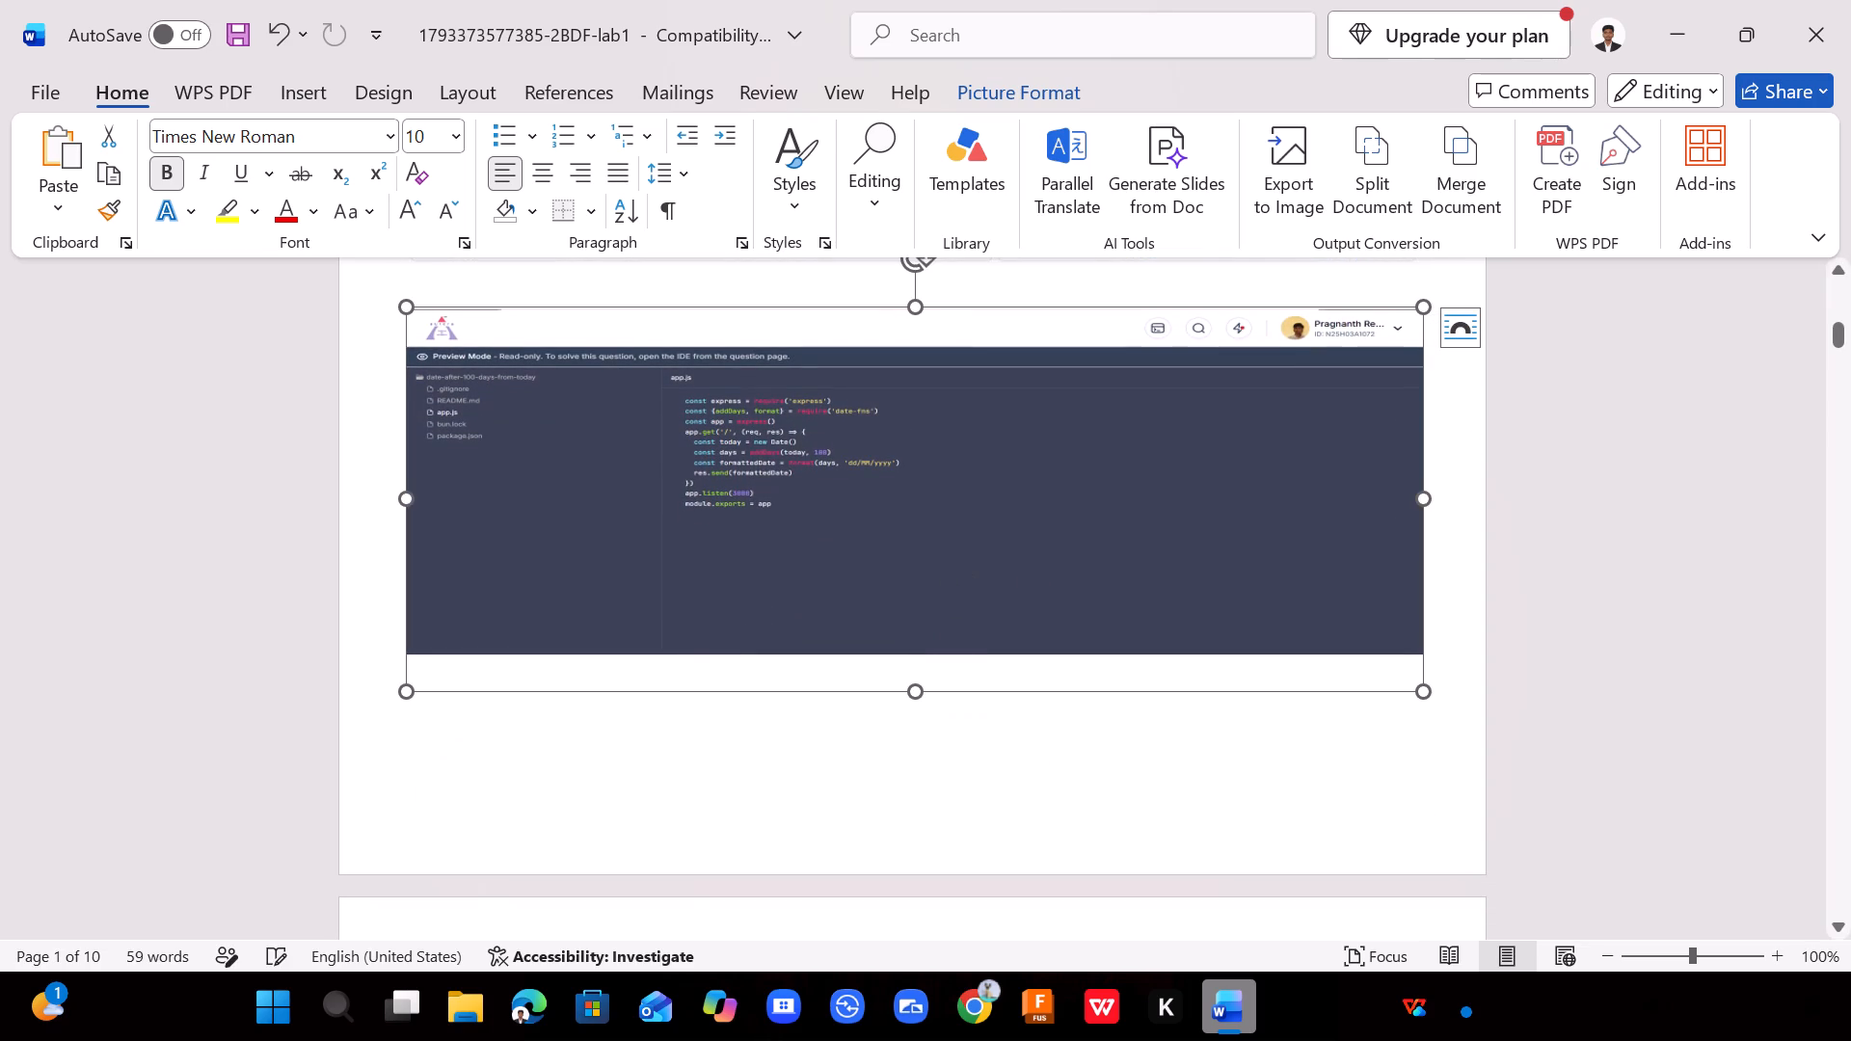
{"action": "left_click_drag", "start_coordinate": [919, 694], "coordinate": [923, 745]}
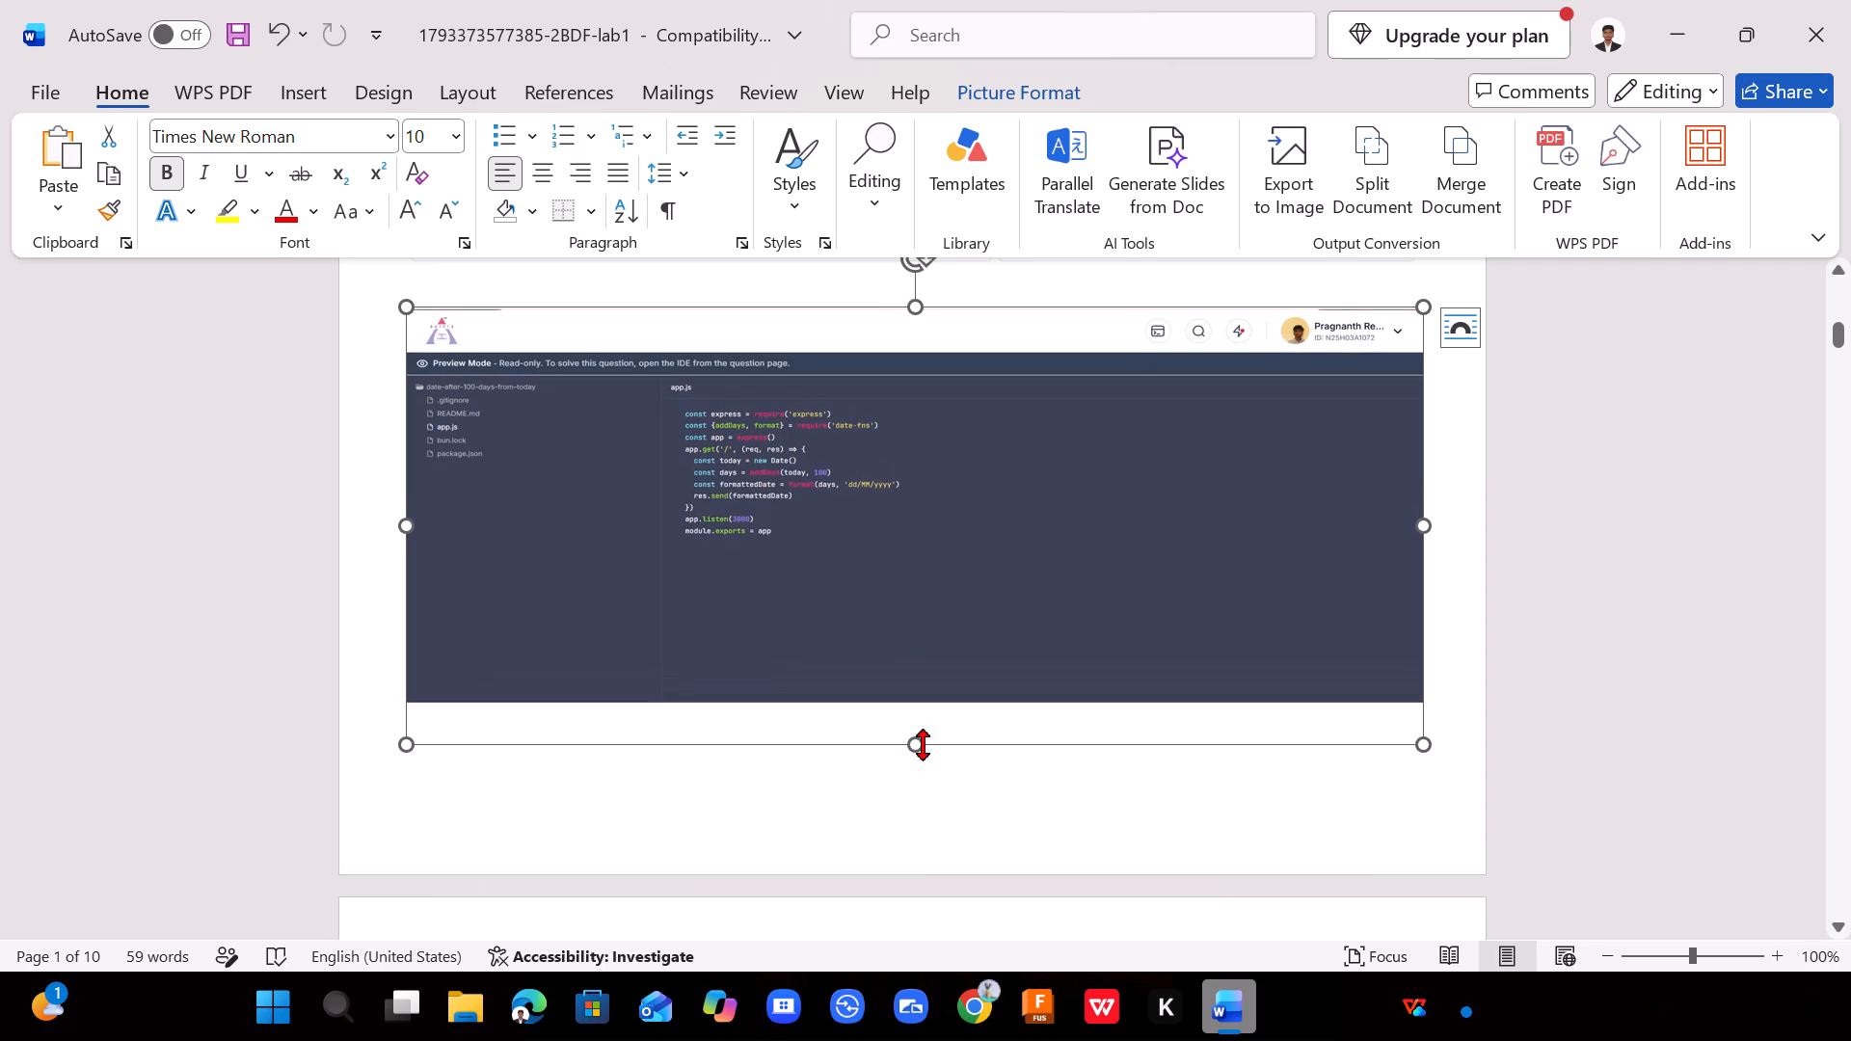
Switch to the learning portal in Chrome, open the Insertion At Head - Linked List question and read through its description.
{"action": "key", "text": "alt+Tab"}
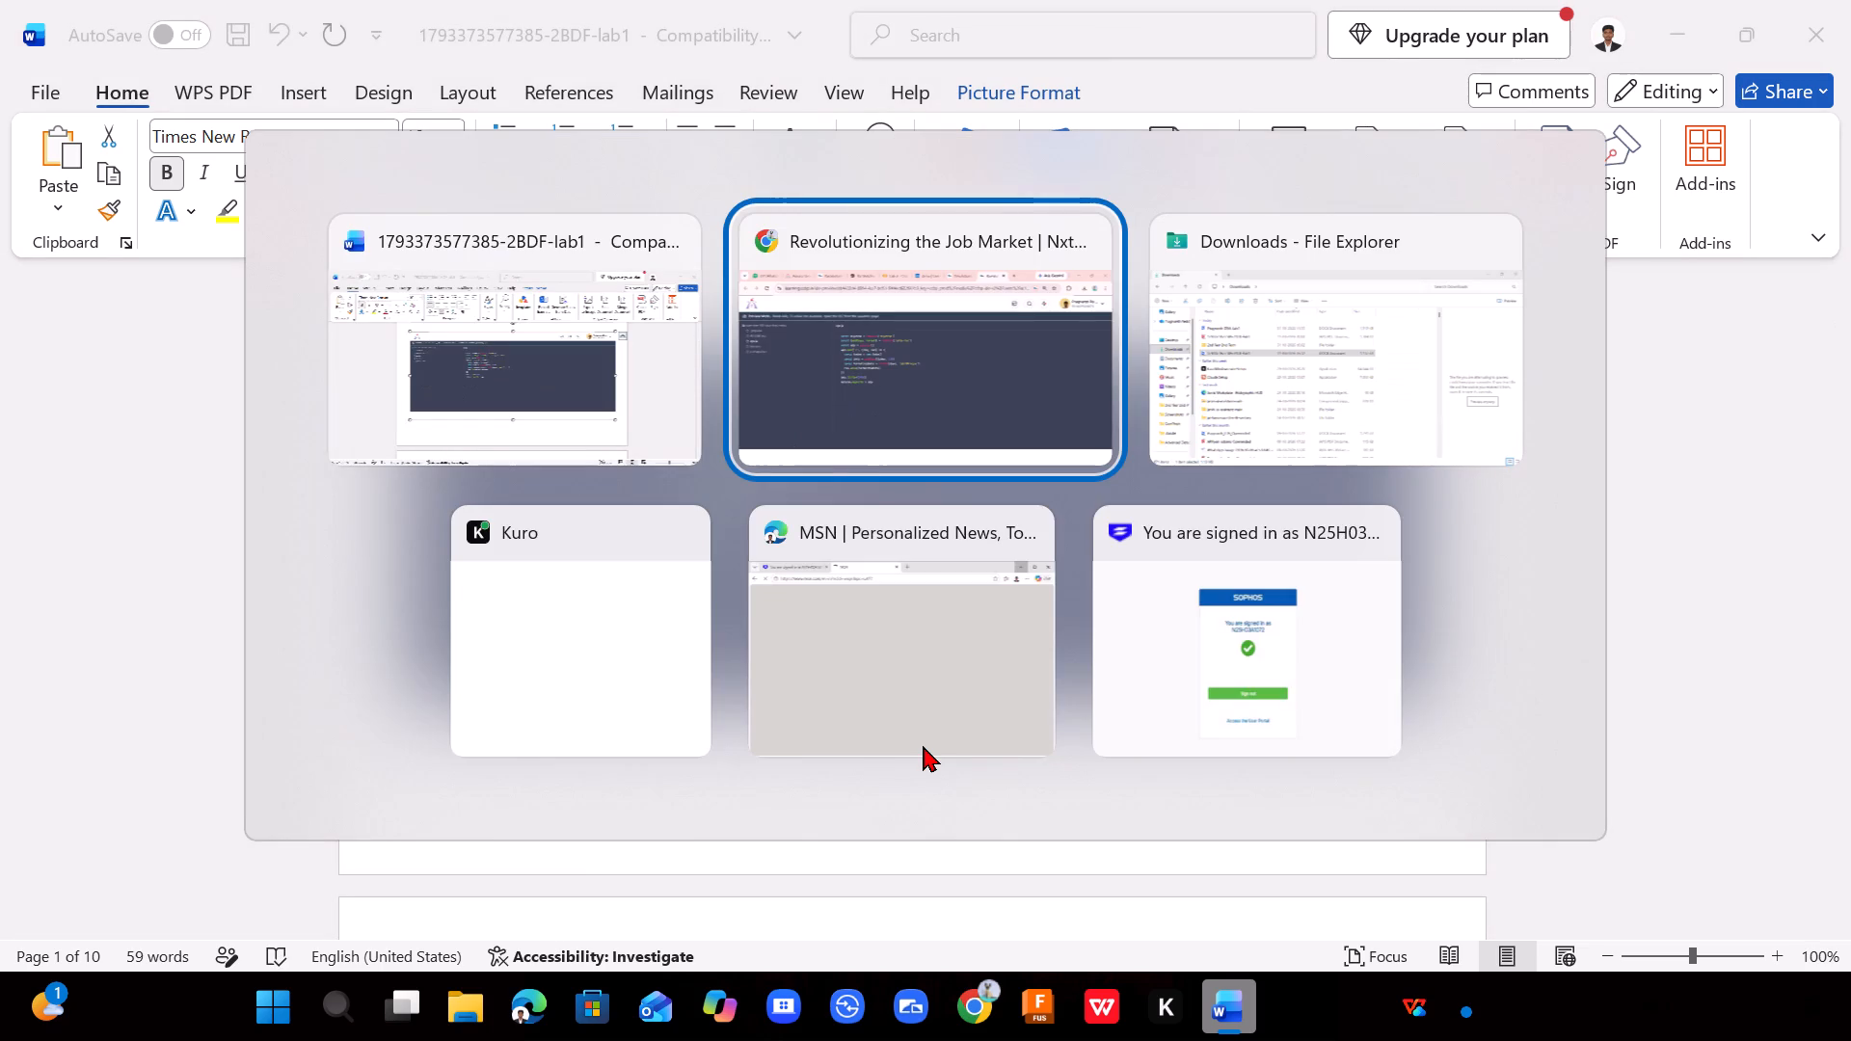
{"action": "key", "text": "alt+Tab"}
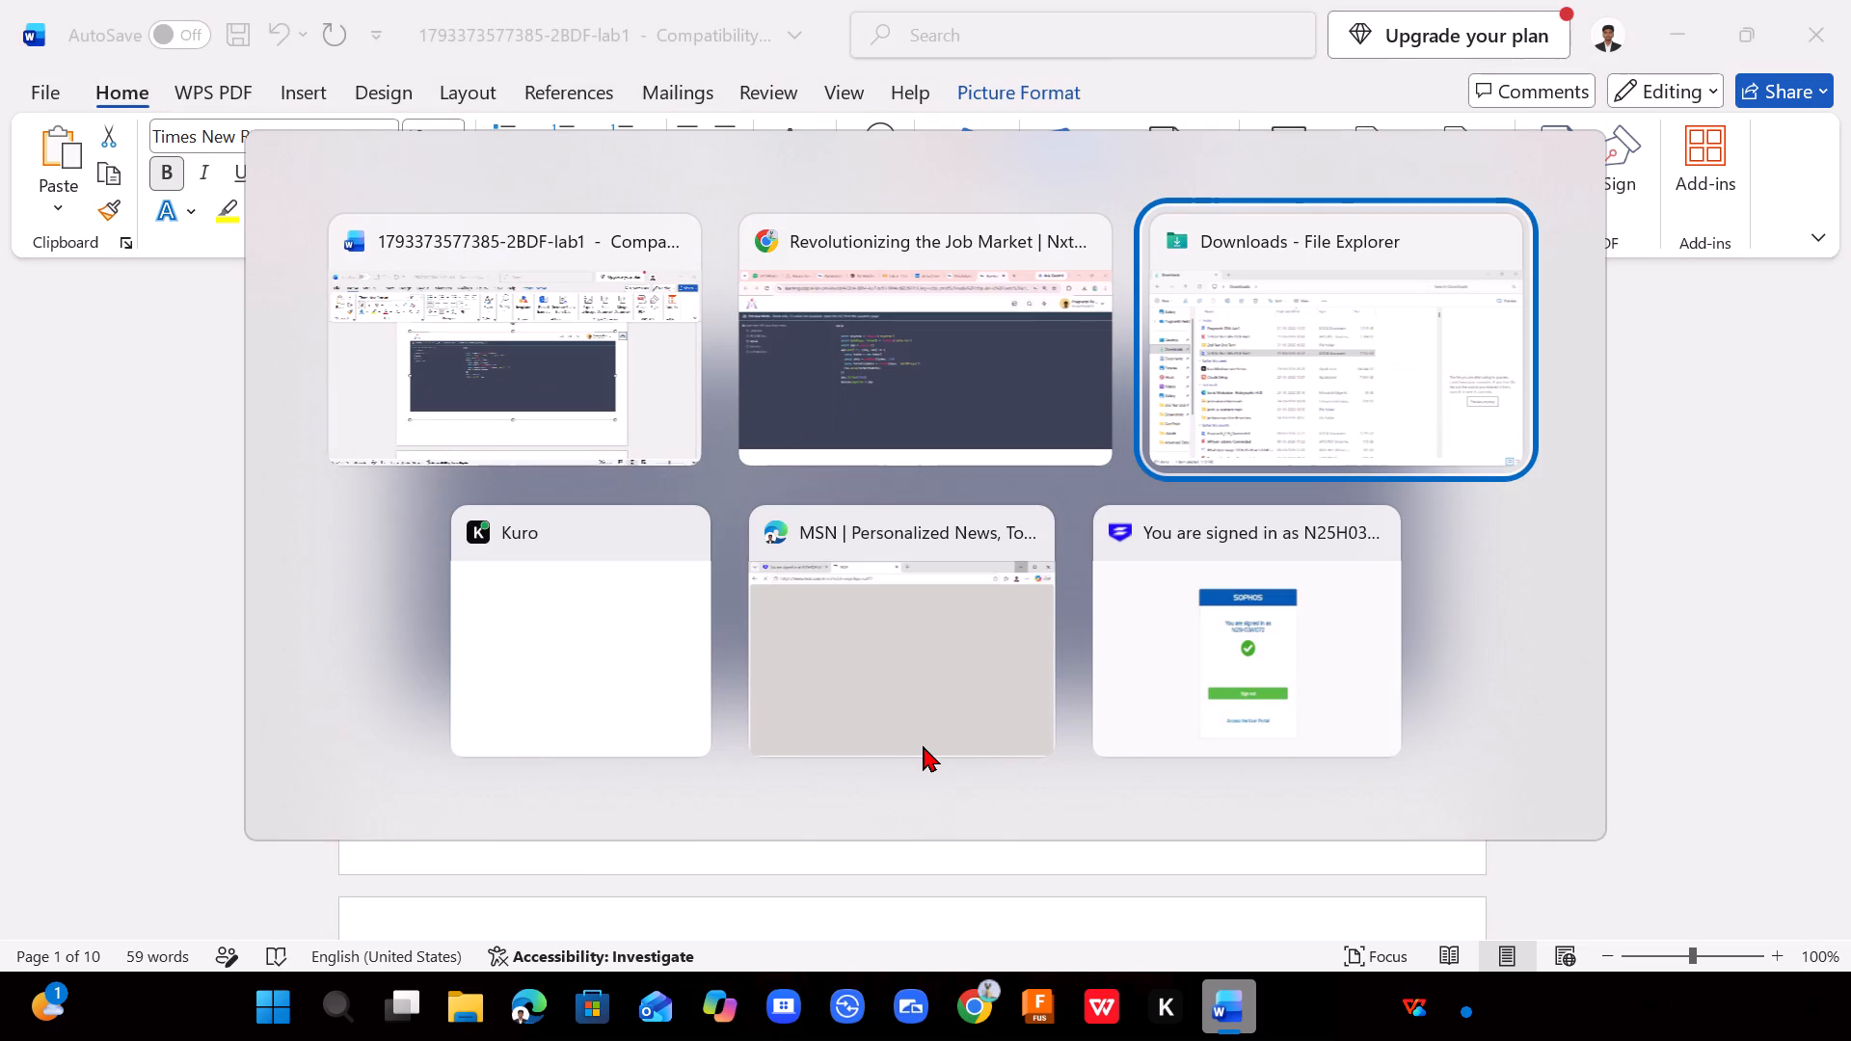
{"action": "key", "text": "alt+Tab"}
{"action": "key", "text": "alt+Tab"}
{"action": "key", "text": "alt+Tab"}
{"action": "key", "text": "alt+Tab"}
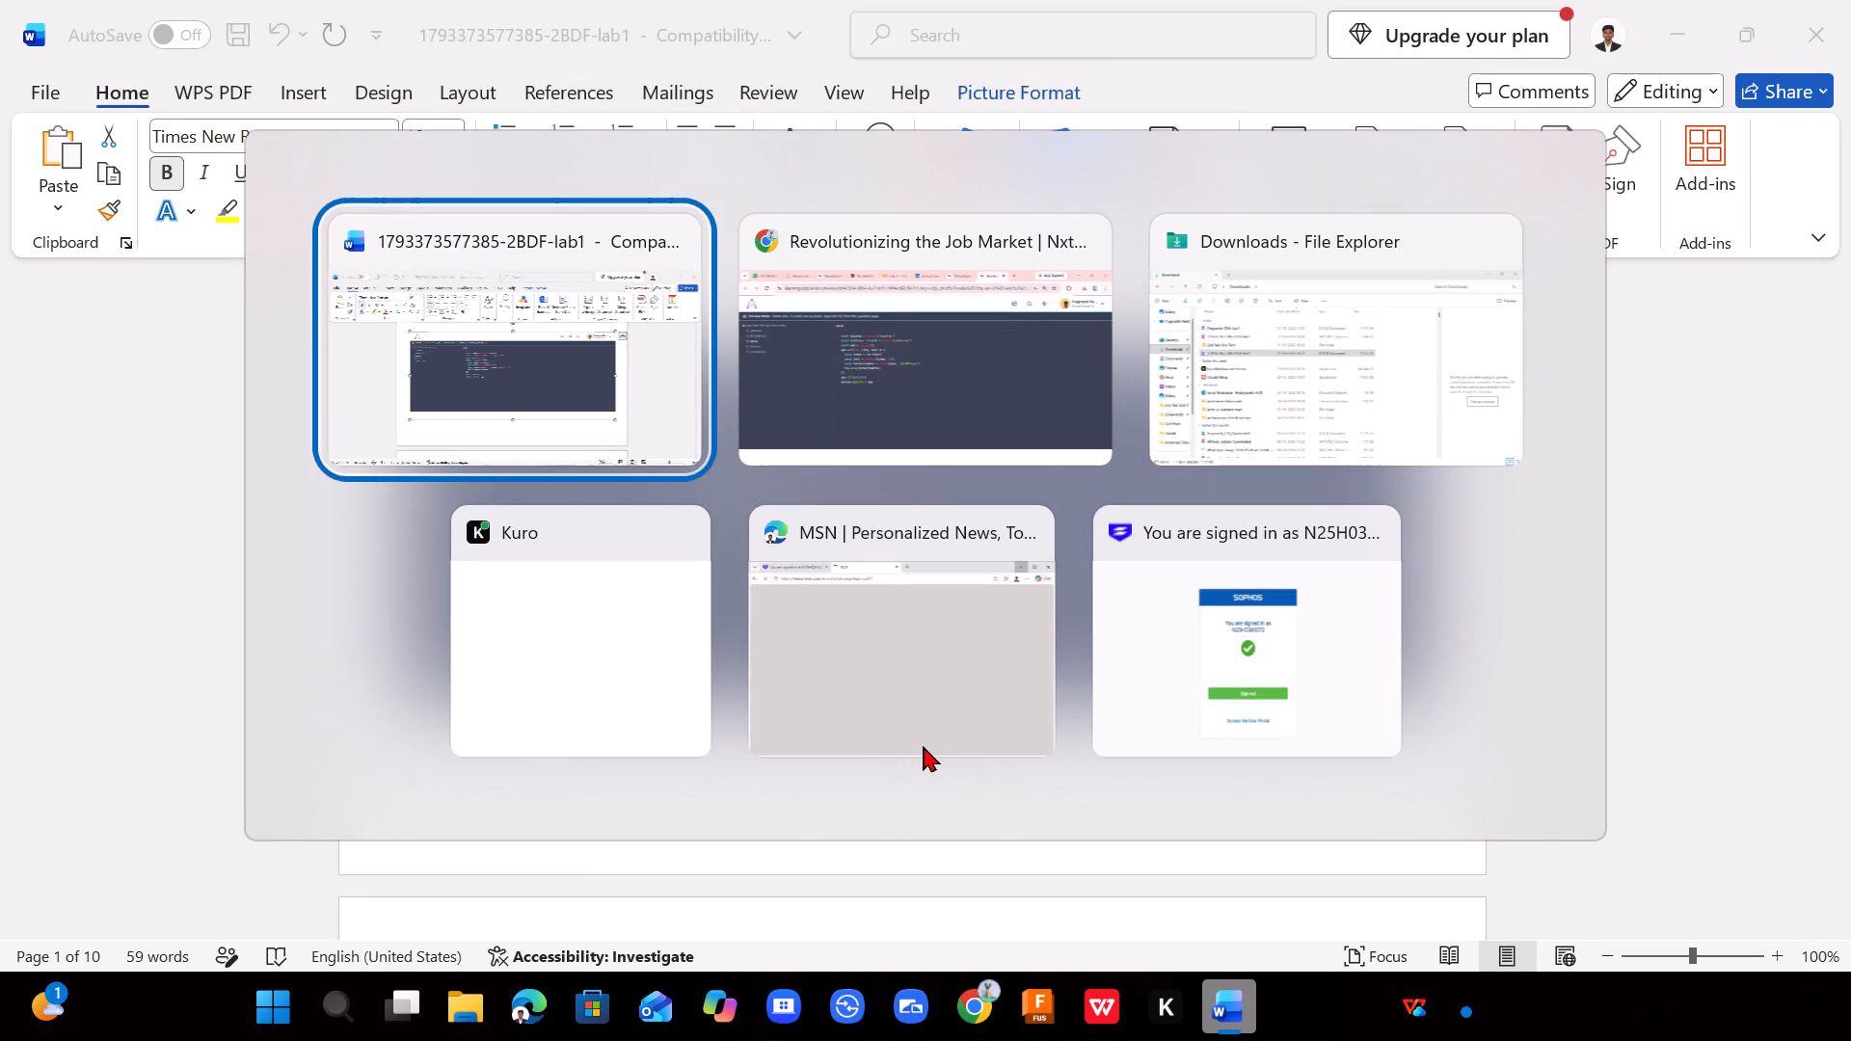
{"action": "key", "text": "alt+Tab"}
{"action": "left_click", "coordinate": [485, 0]}
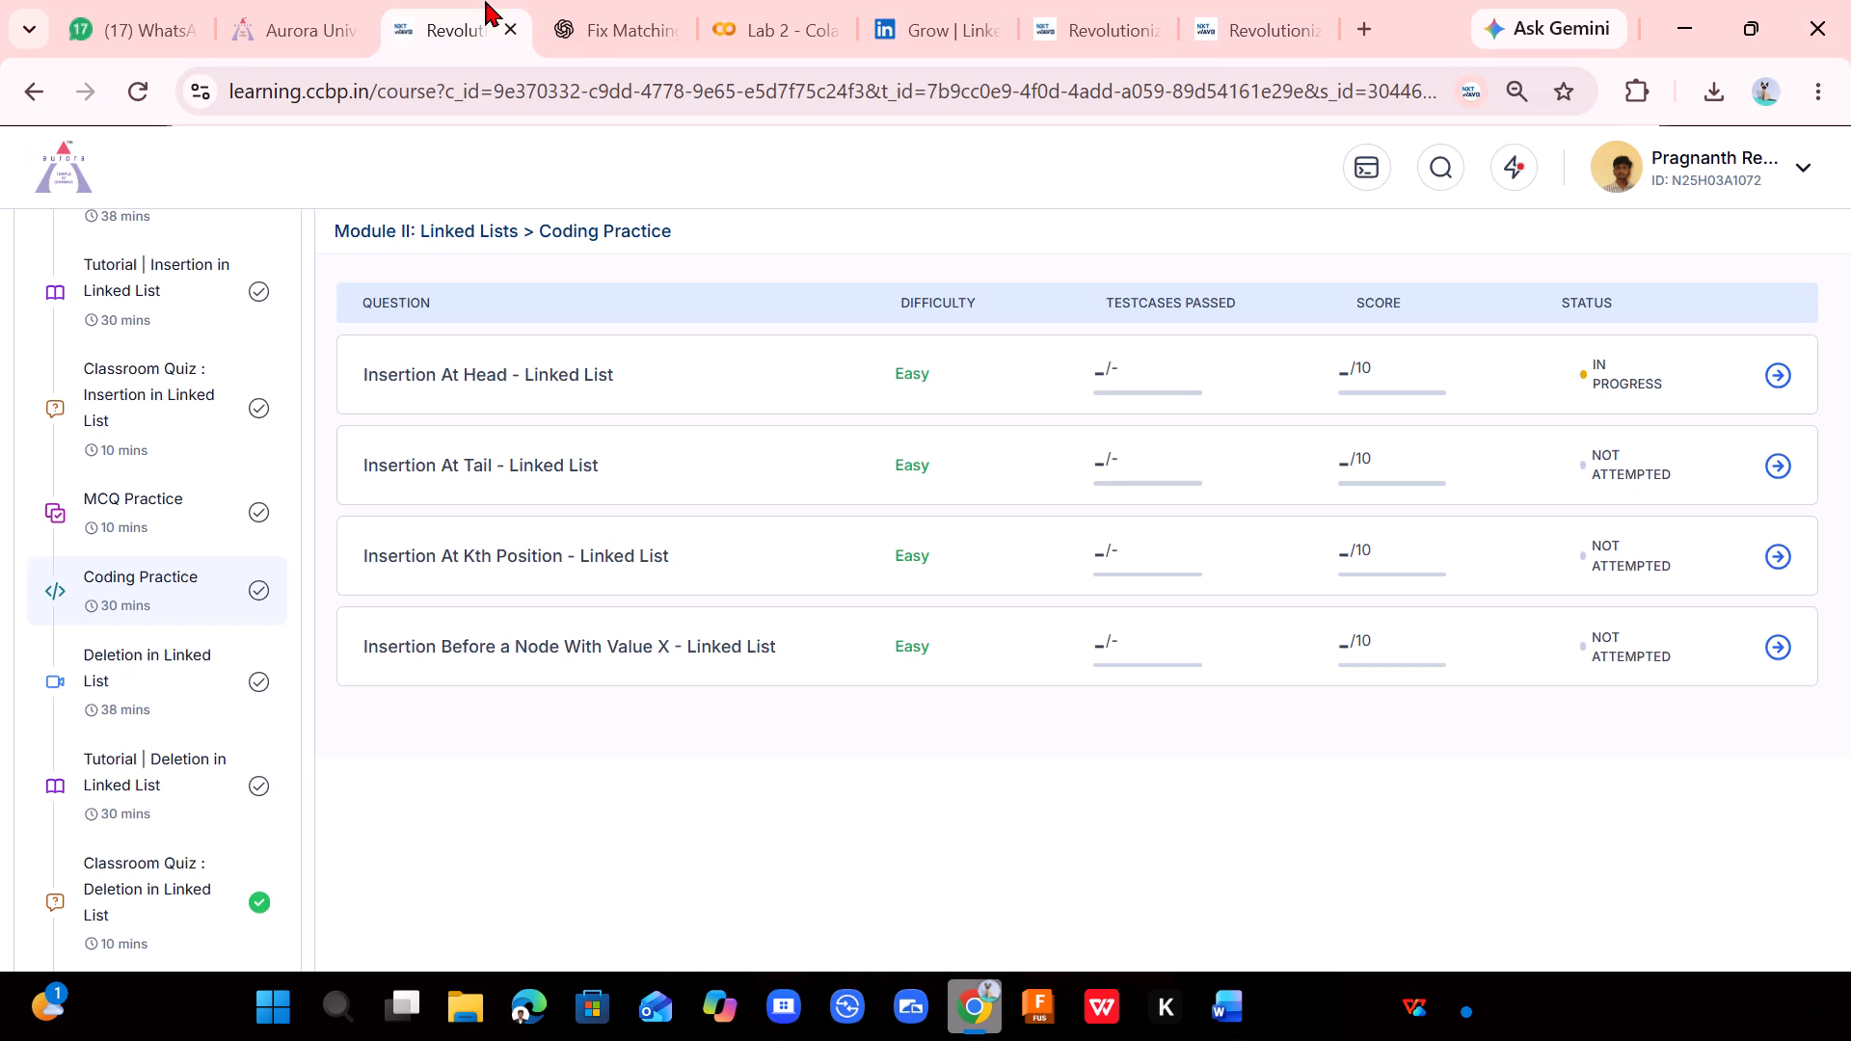
{"action": "left_click", "coordinate": [1293, 385]}
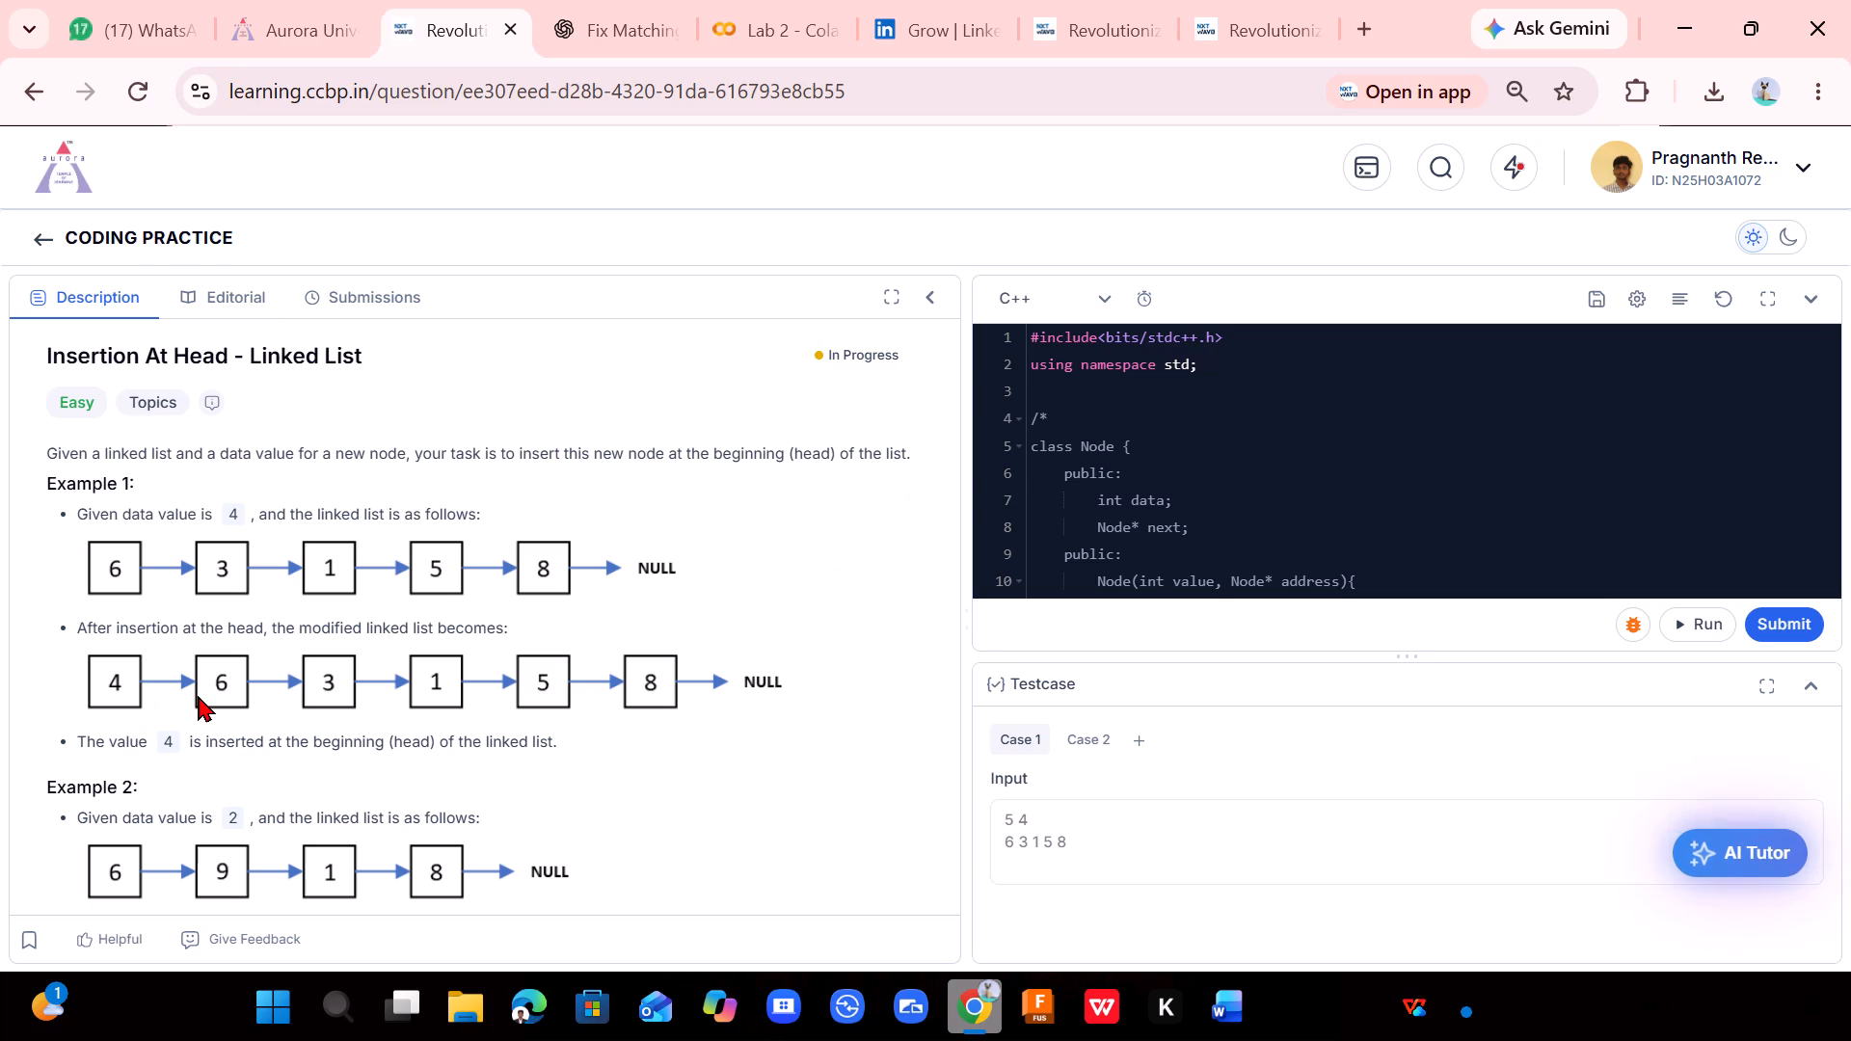
{"action": "scroll", "coordinate": [198, 695], "scroll_direction": "down", "scroll_amount": 4}
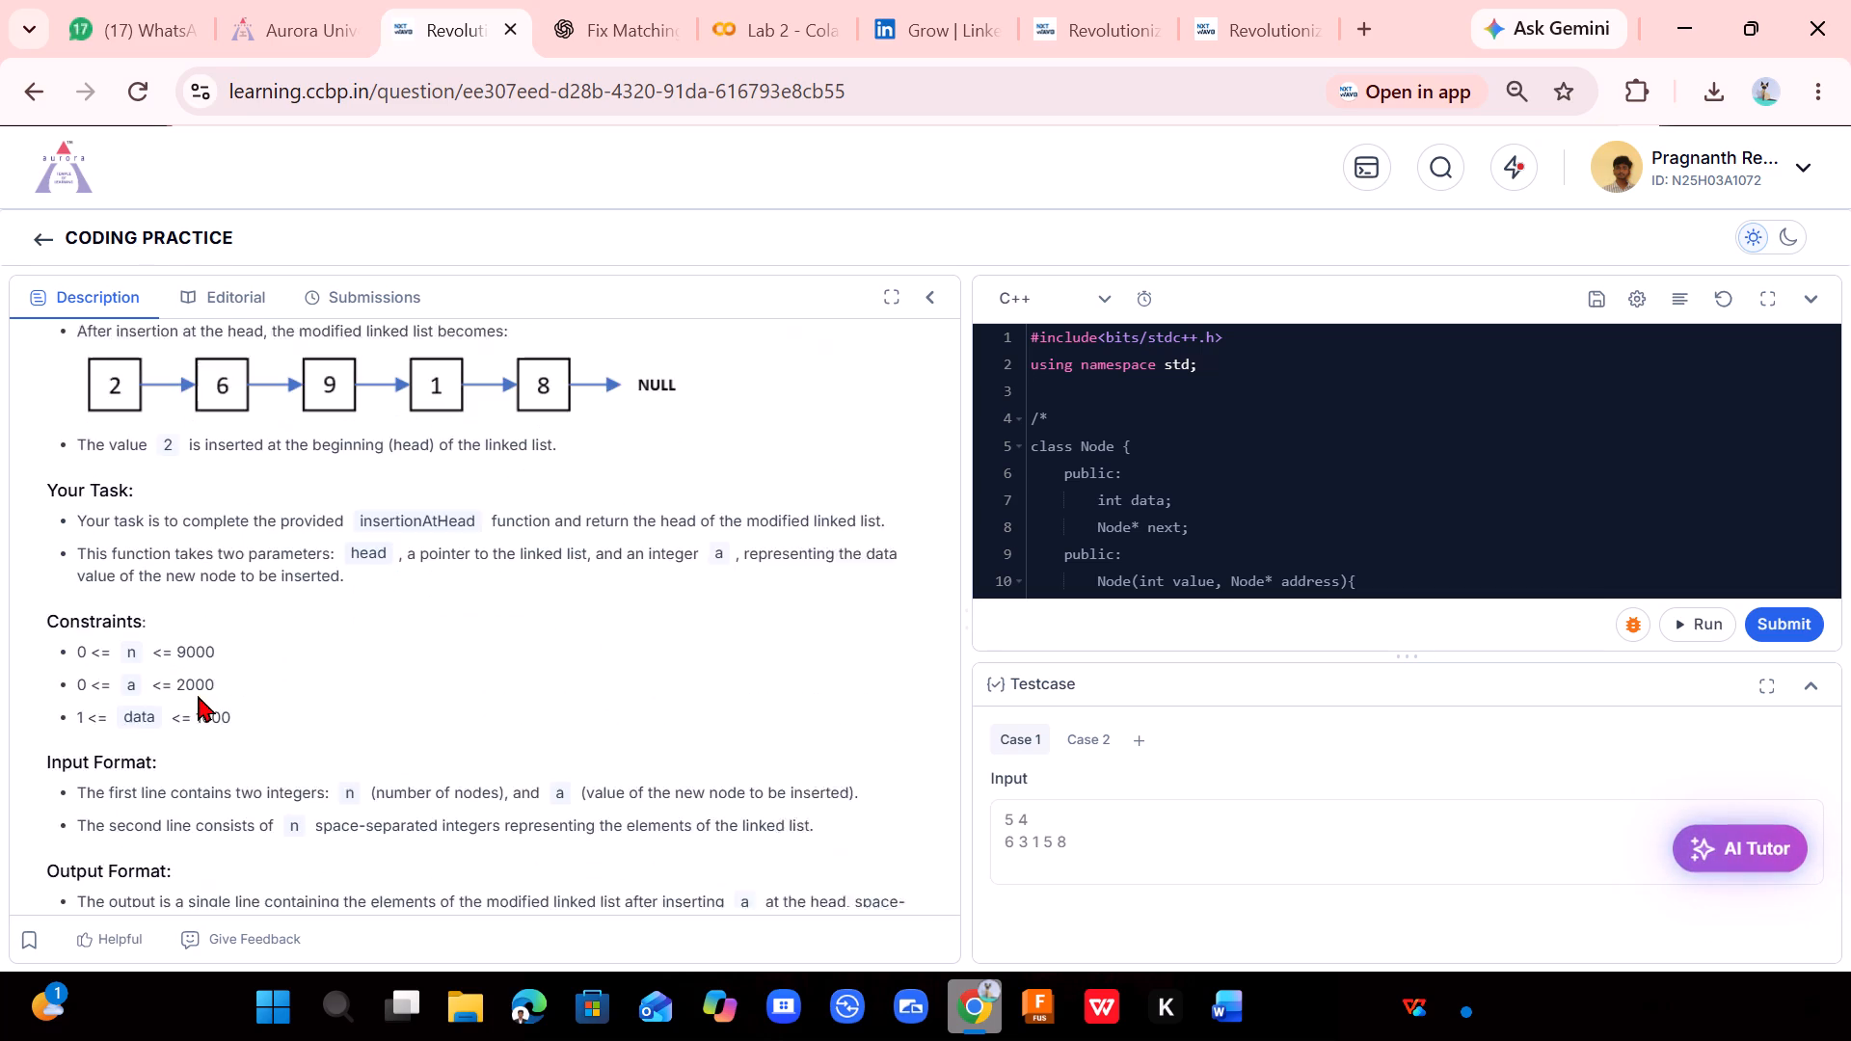
{"action": "scroll", "coordinate": [198, 695], "scroll_direction": "down", "scroll_amount": 4}
{"action": "scroll", "coordinate": [198, 695], "scroll_direction": "up", "scroll_amount": 11}
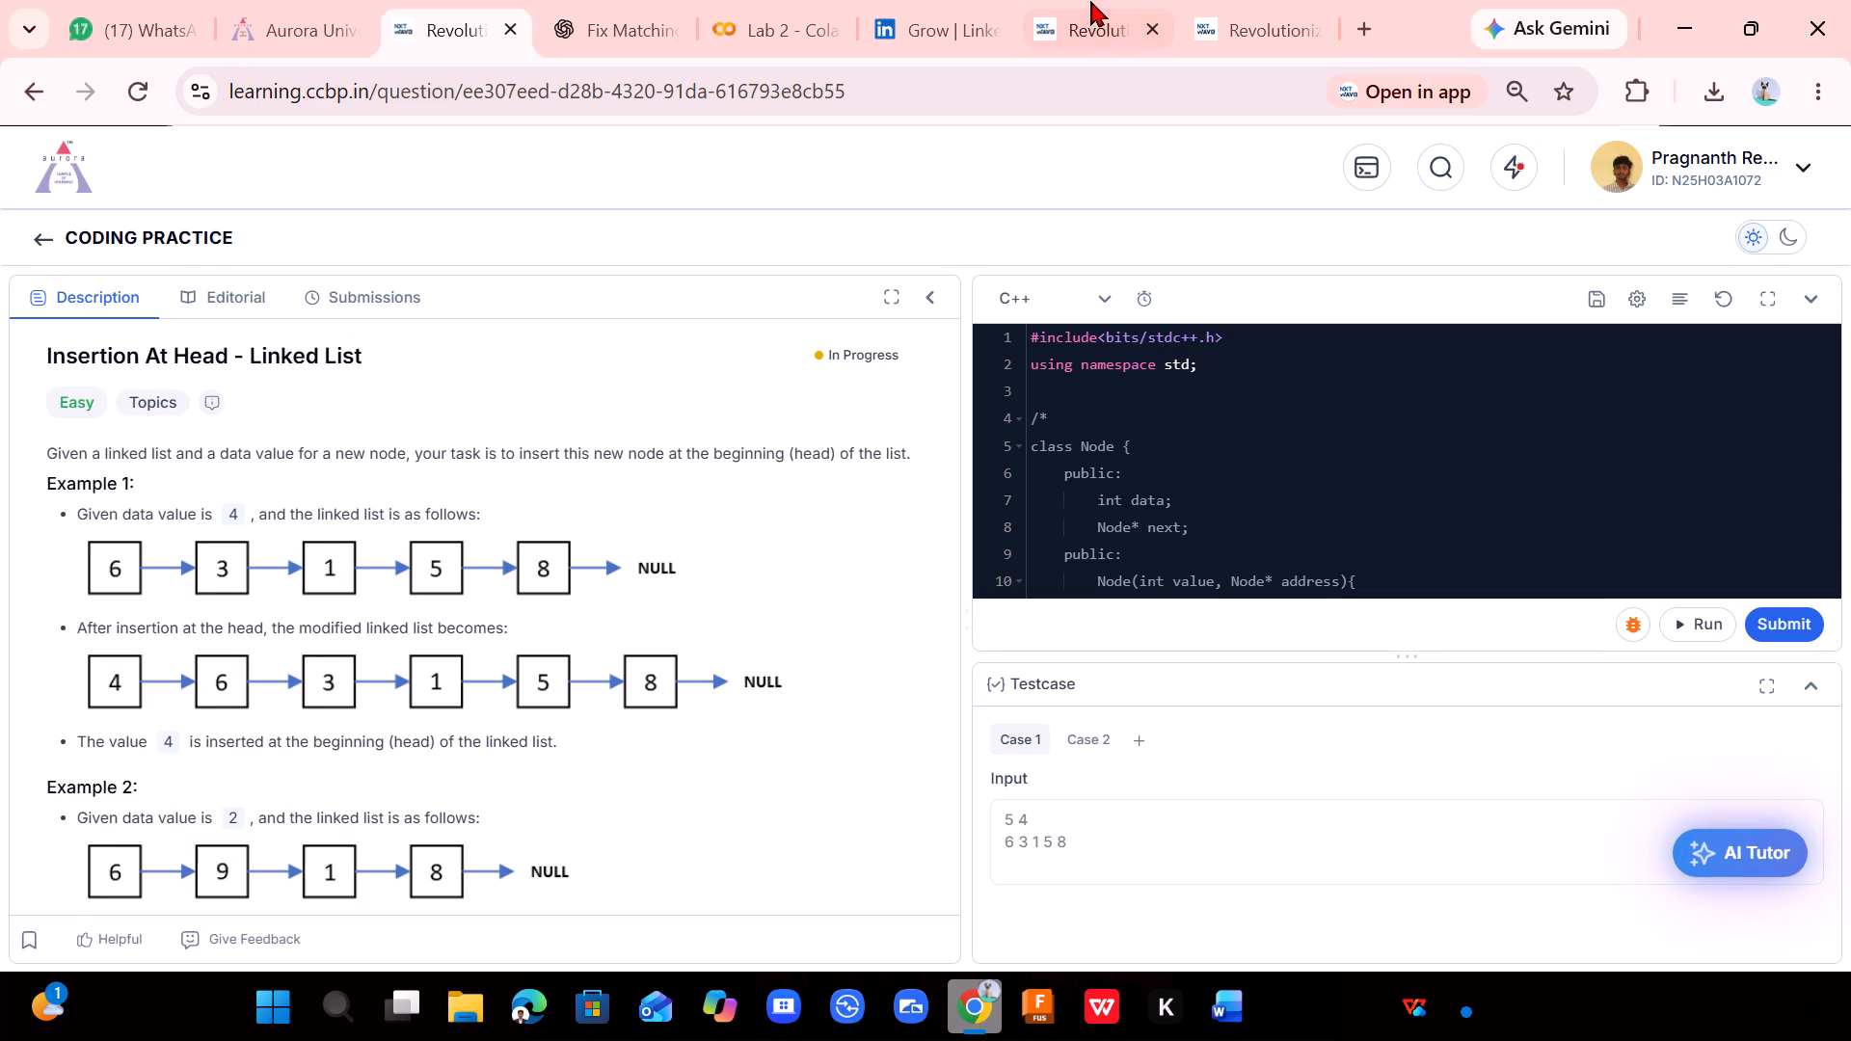
Check the app.js preview, then examine the old code and submission-result screenshots on the second page of the Word report.
{"action": "left_click", "coordinate": [1249, 0]}
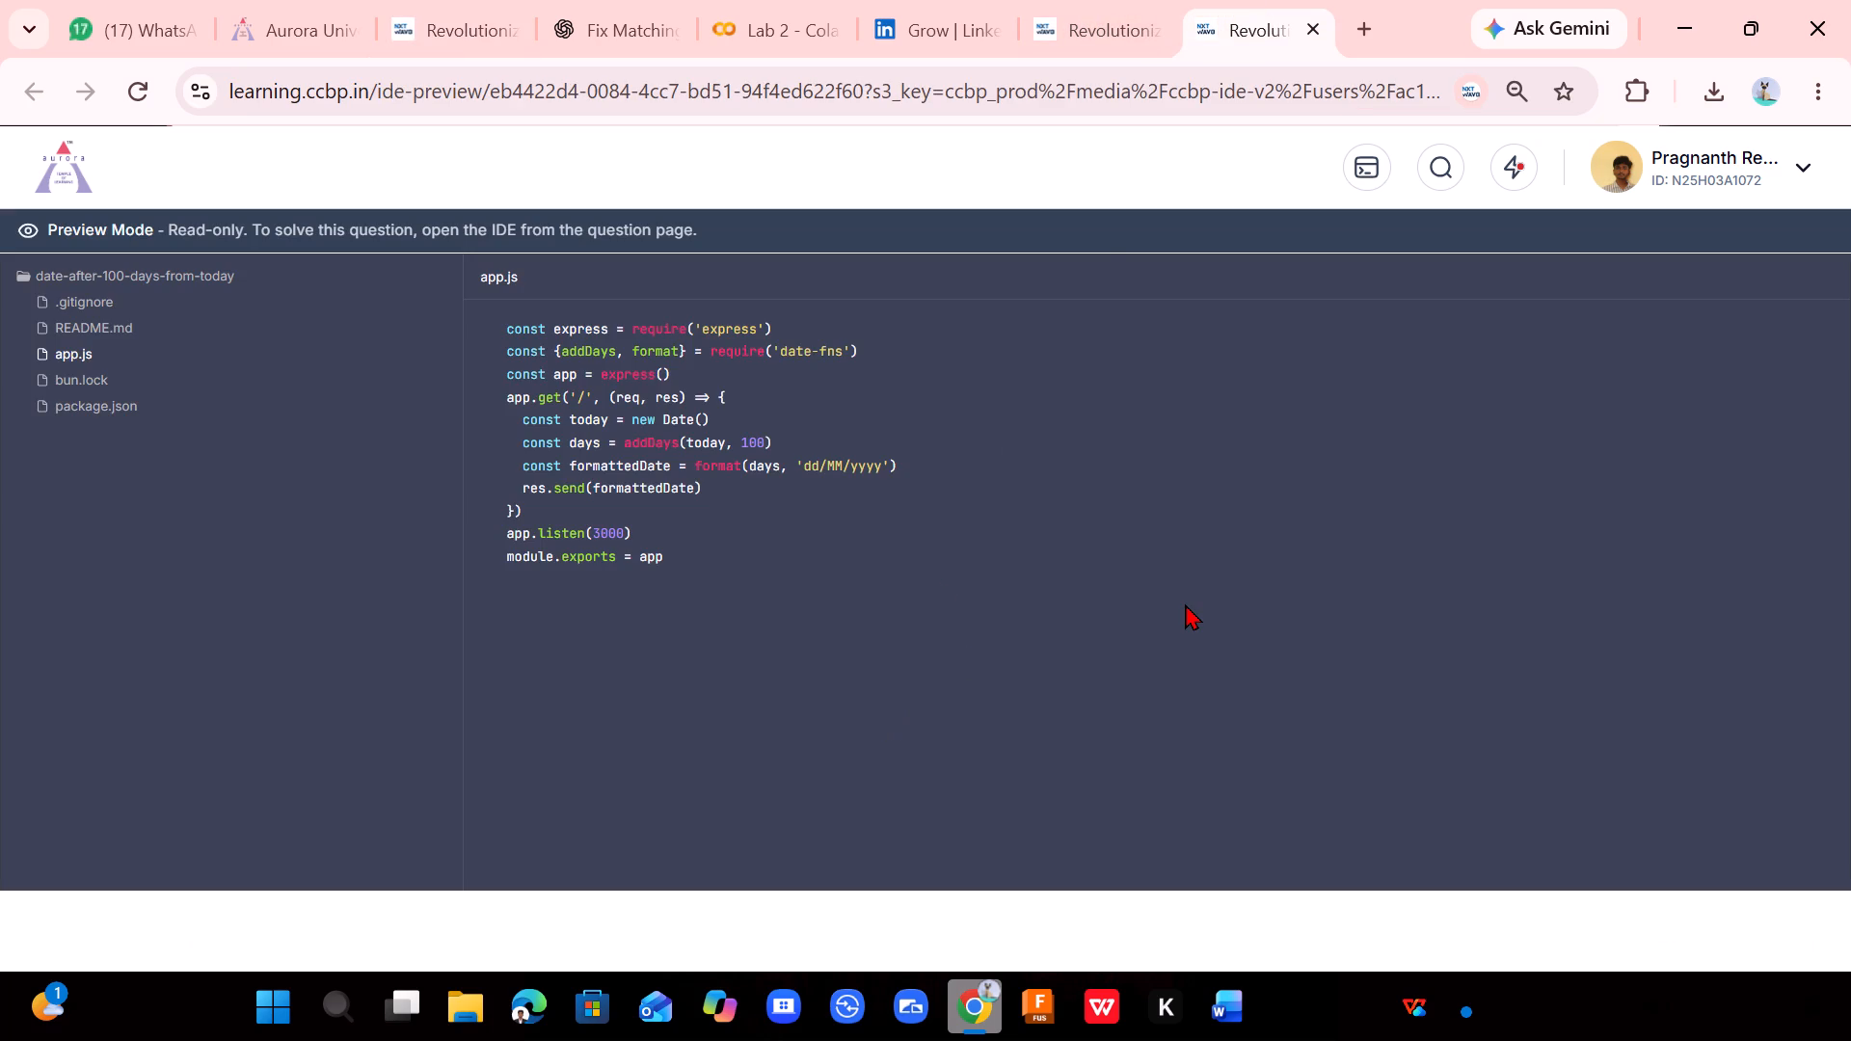
{"action": "left_click", "coordinate": [1185, 603]}
{"action": "left_click_drag", "start_coordinate": [1262, 1021], "coordinate": [1246, 1021]}
{"action": "left_click", "coordinate": [1246, 1021]}
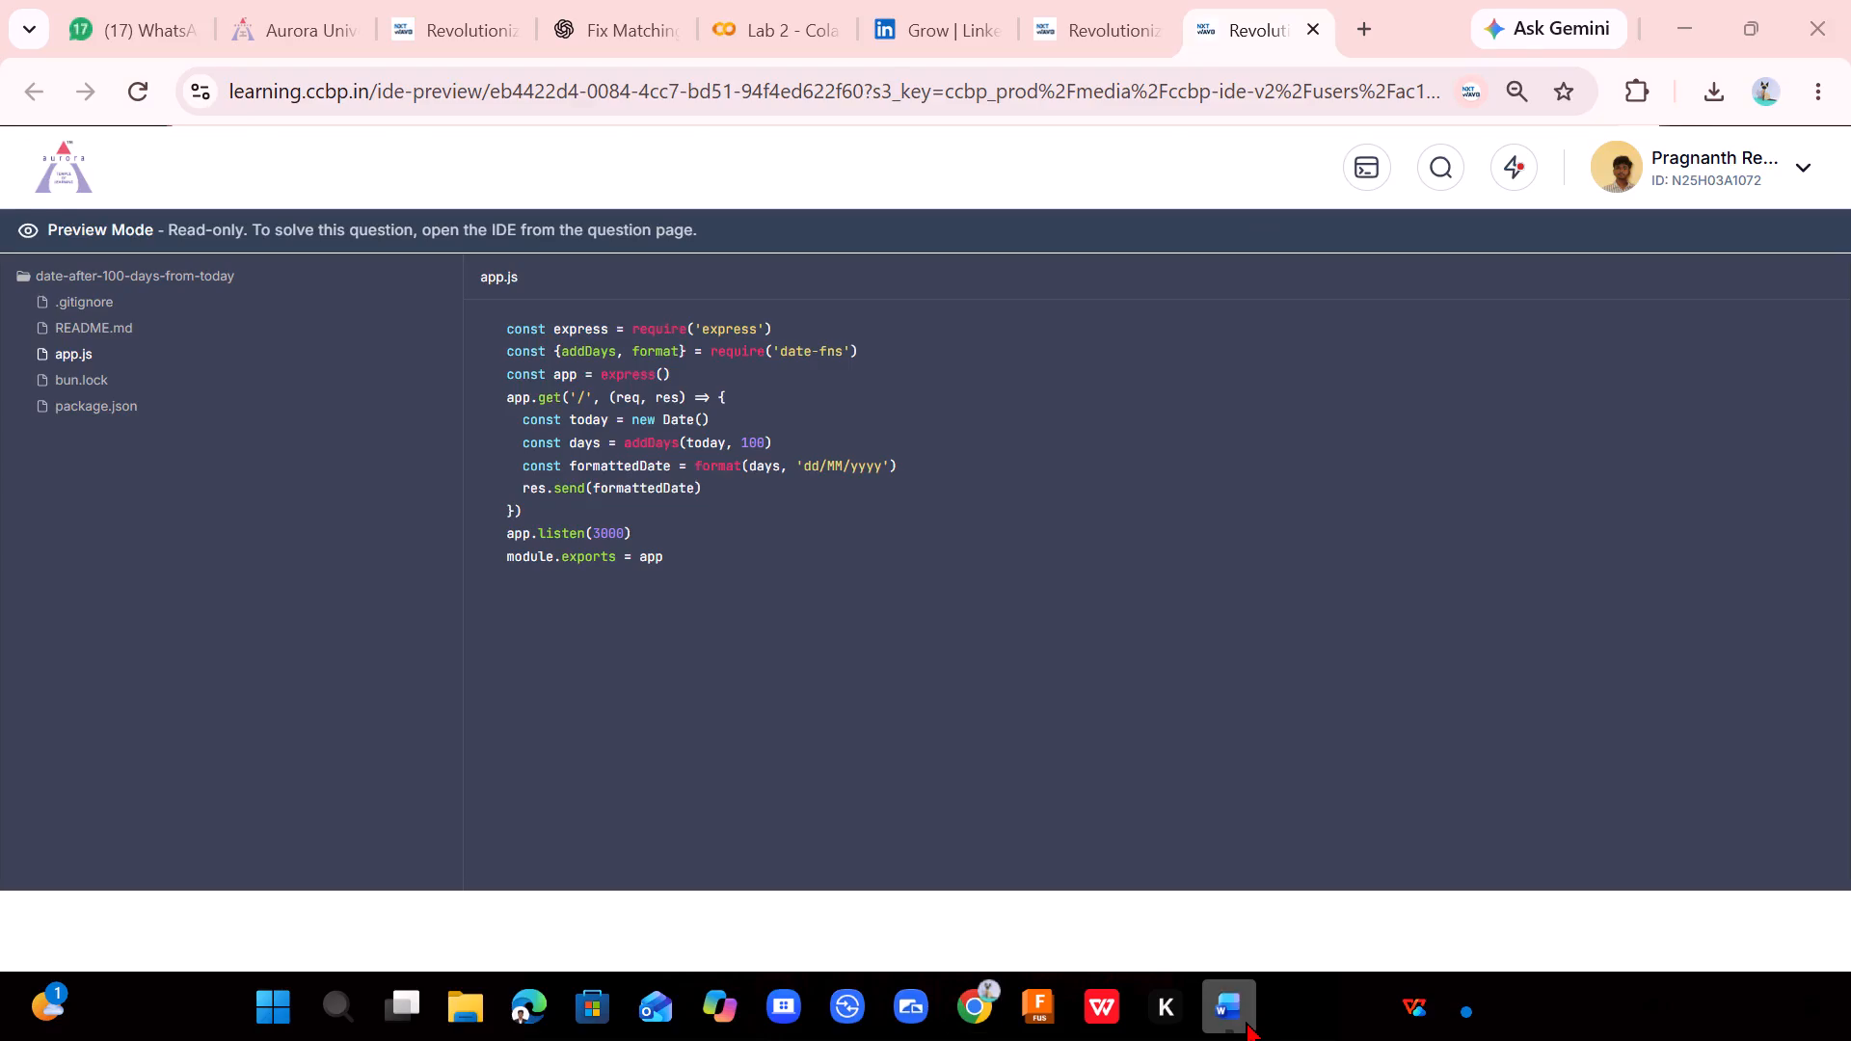
{"action": "scroll", "coordinate": [981, 632], "scroll_direction": "up", "scroll_amount": 2}
{"action": "scroll", "coordinate": [981, 632], "scroll_direction": "down", "scroll_amount": 3}
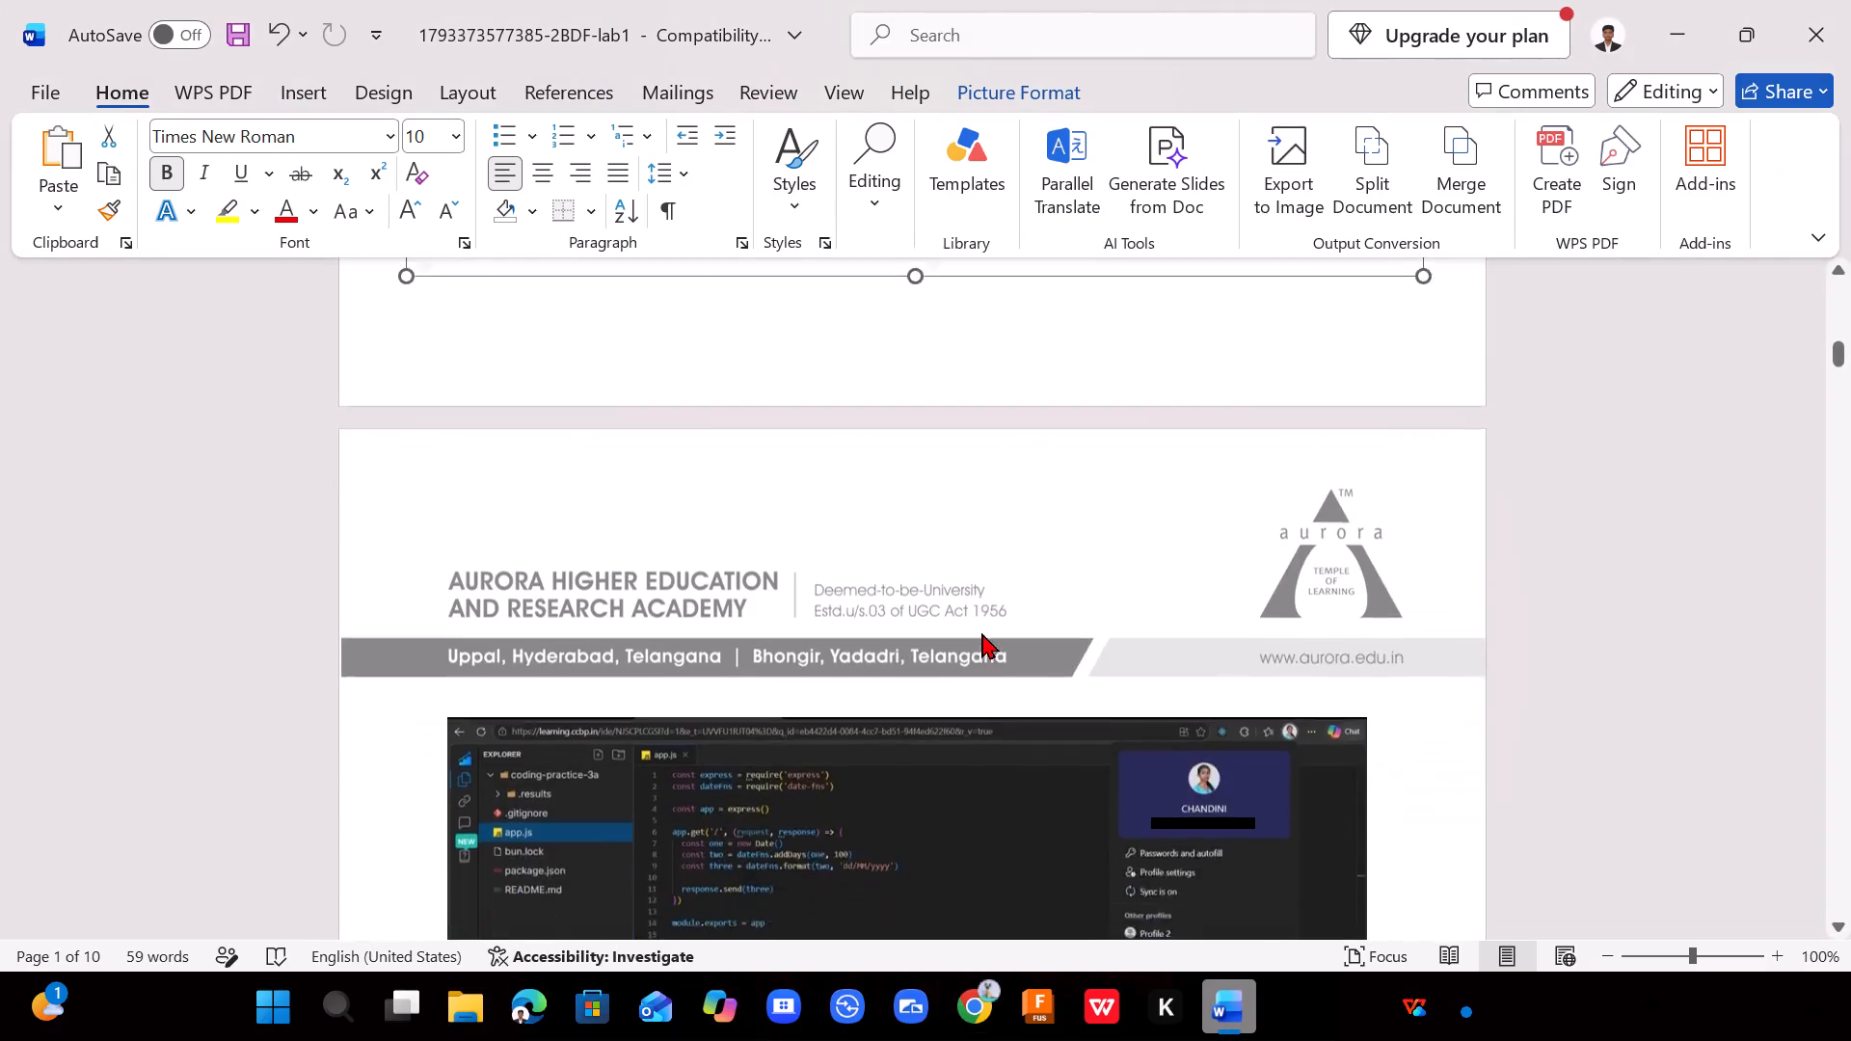
{"action": "scroll", "coordinate": [981, 632], "scroll_direction": "down", "scroll_amount": 1}
{"action": "left_click", "coordinate": [1043, 467]}
{"action": "scroll", "coordinate": [1043, 467], "scroll_direction": "down", "scroll_amount": 1}
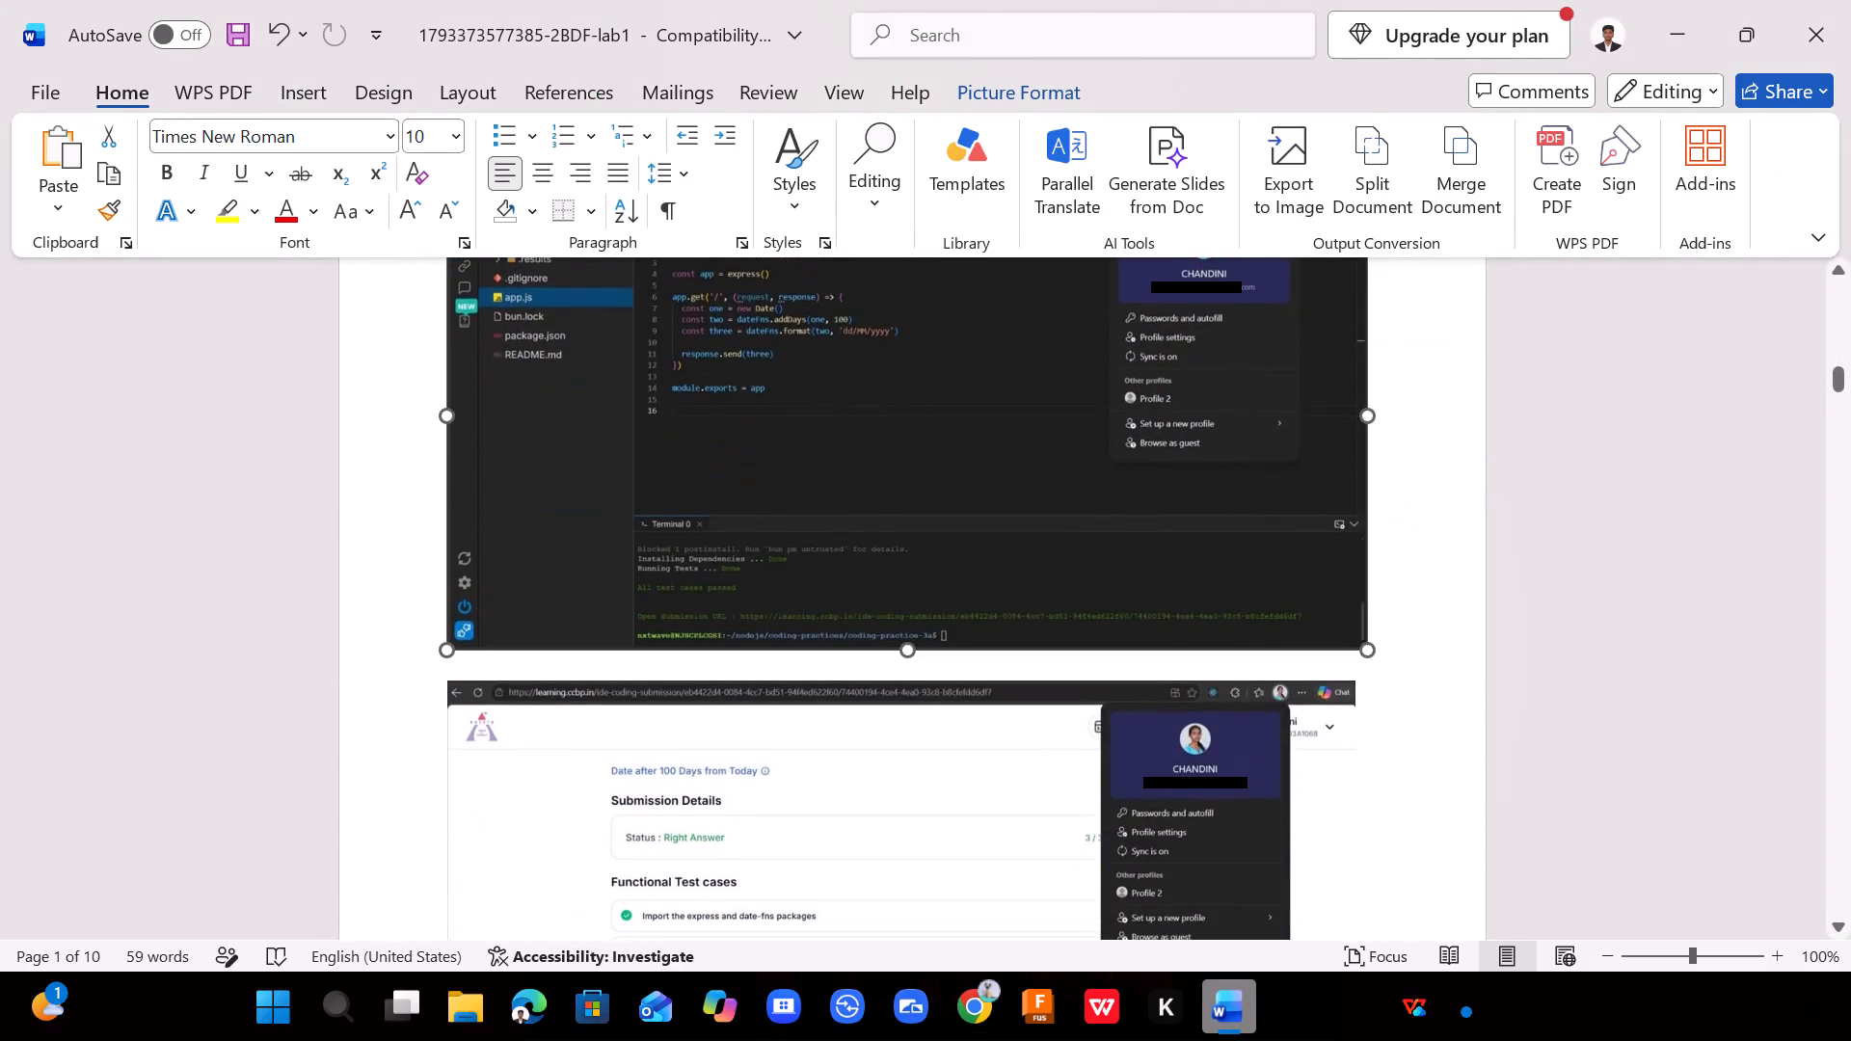
{"action": "scroll", "coordinate": [1043, 467], "scroll_direction": "down", "scroll_amount": 1}
{"action": "scroll", "coordinate": [1043, 467], "scroll_direction": "up", "scroll_amount": 2}
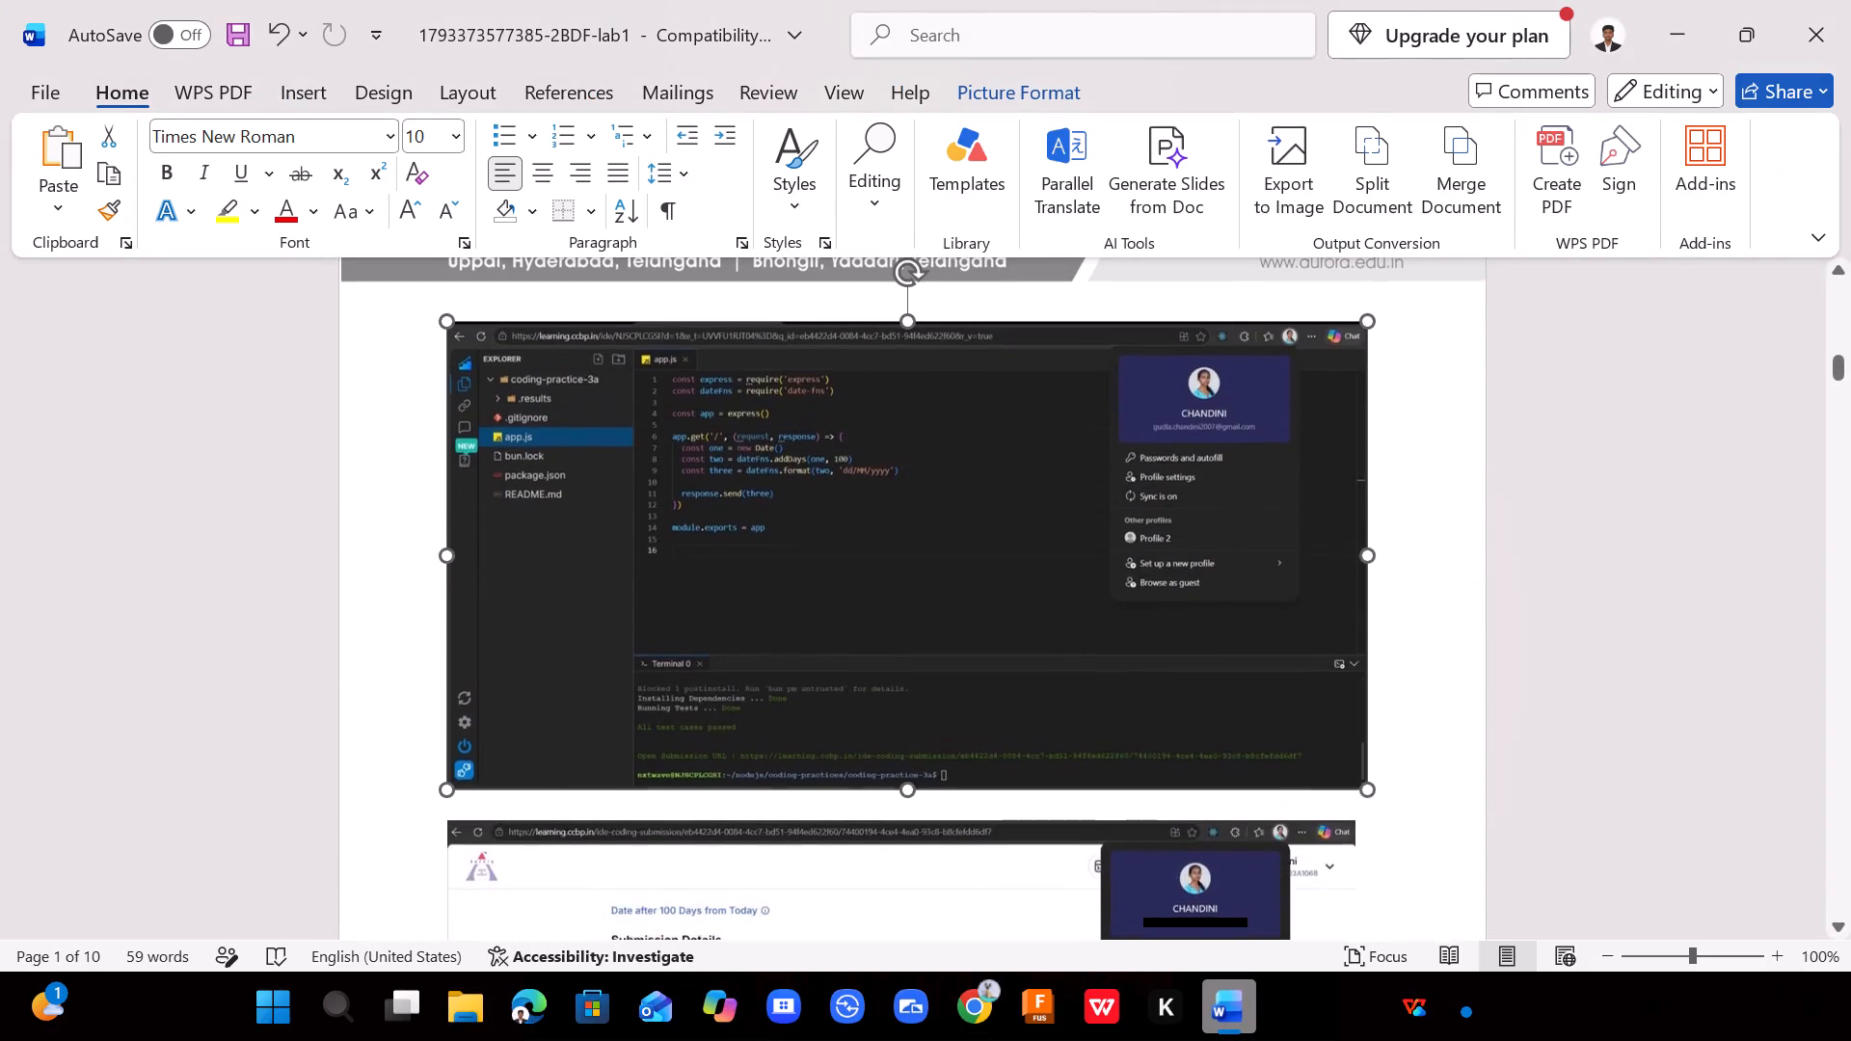
In Chrome, close the app.js preview and open the IDE for Date after 100 Days from Today, closing the other active session.
{"action": "left_click", "coordinate": [982, 979]}
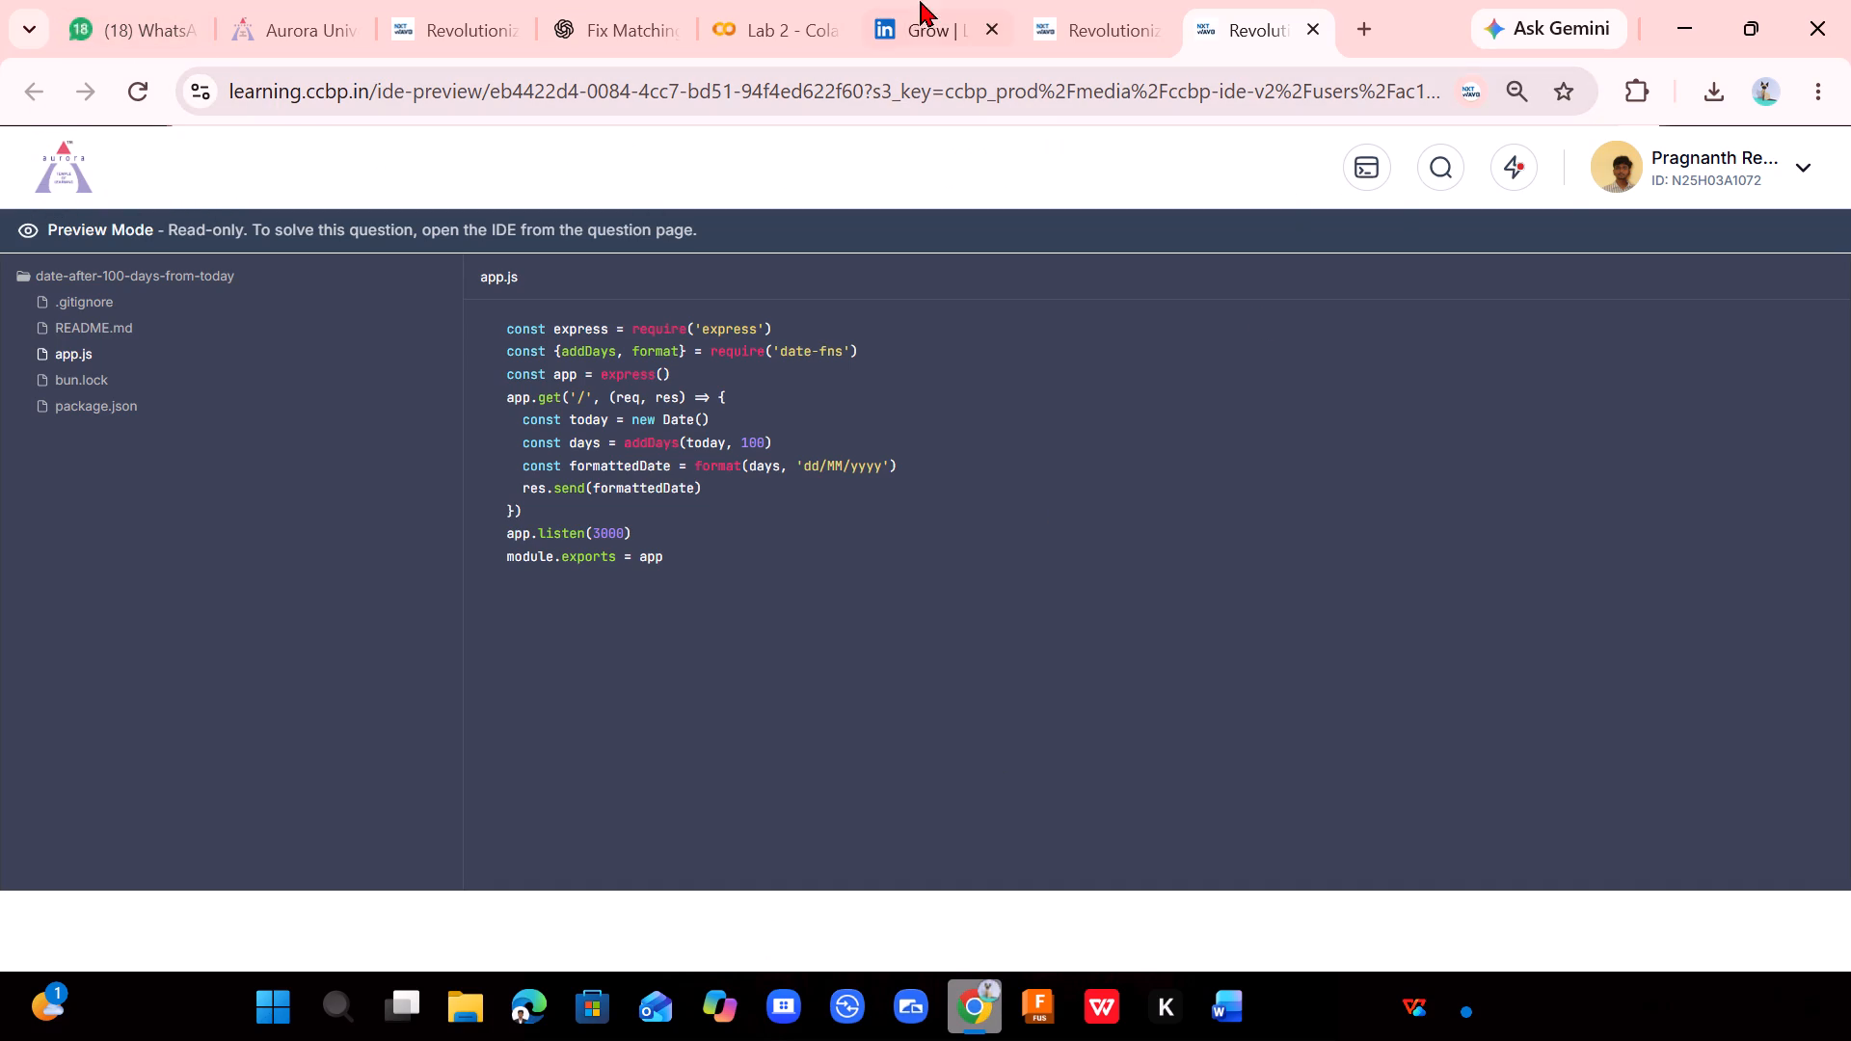
{"action": "left_click", "coordinate": [1312, 28]}
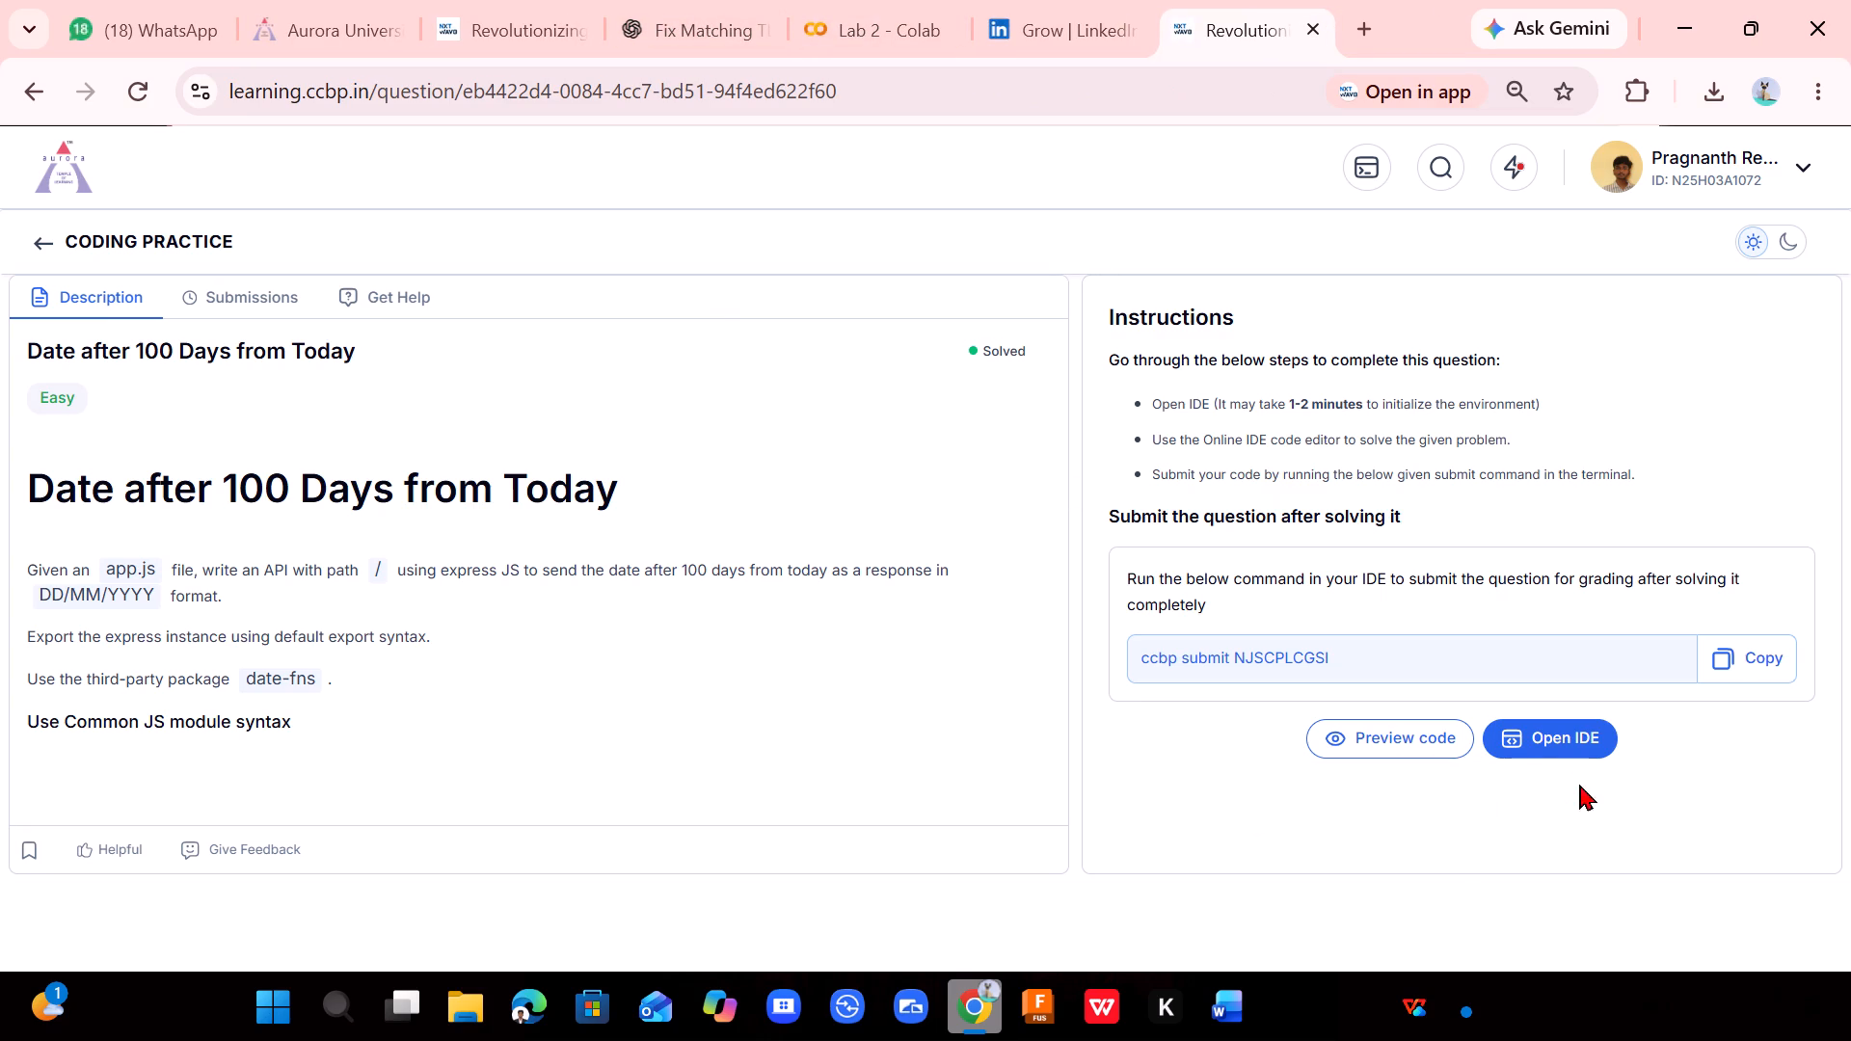
{"action": "left_click", "coordinate": [1577, 731]}
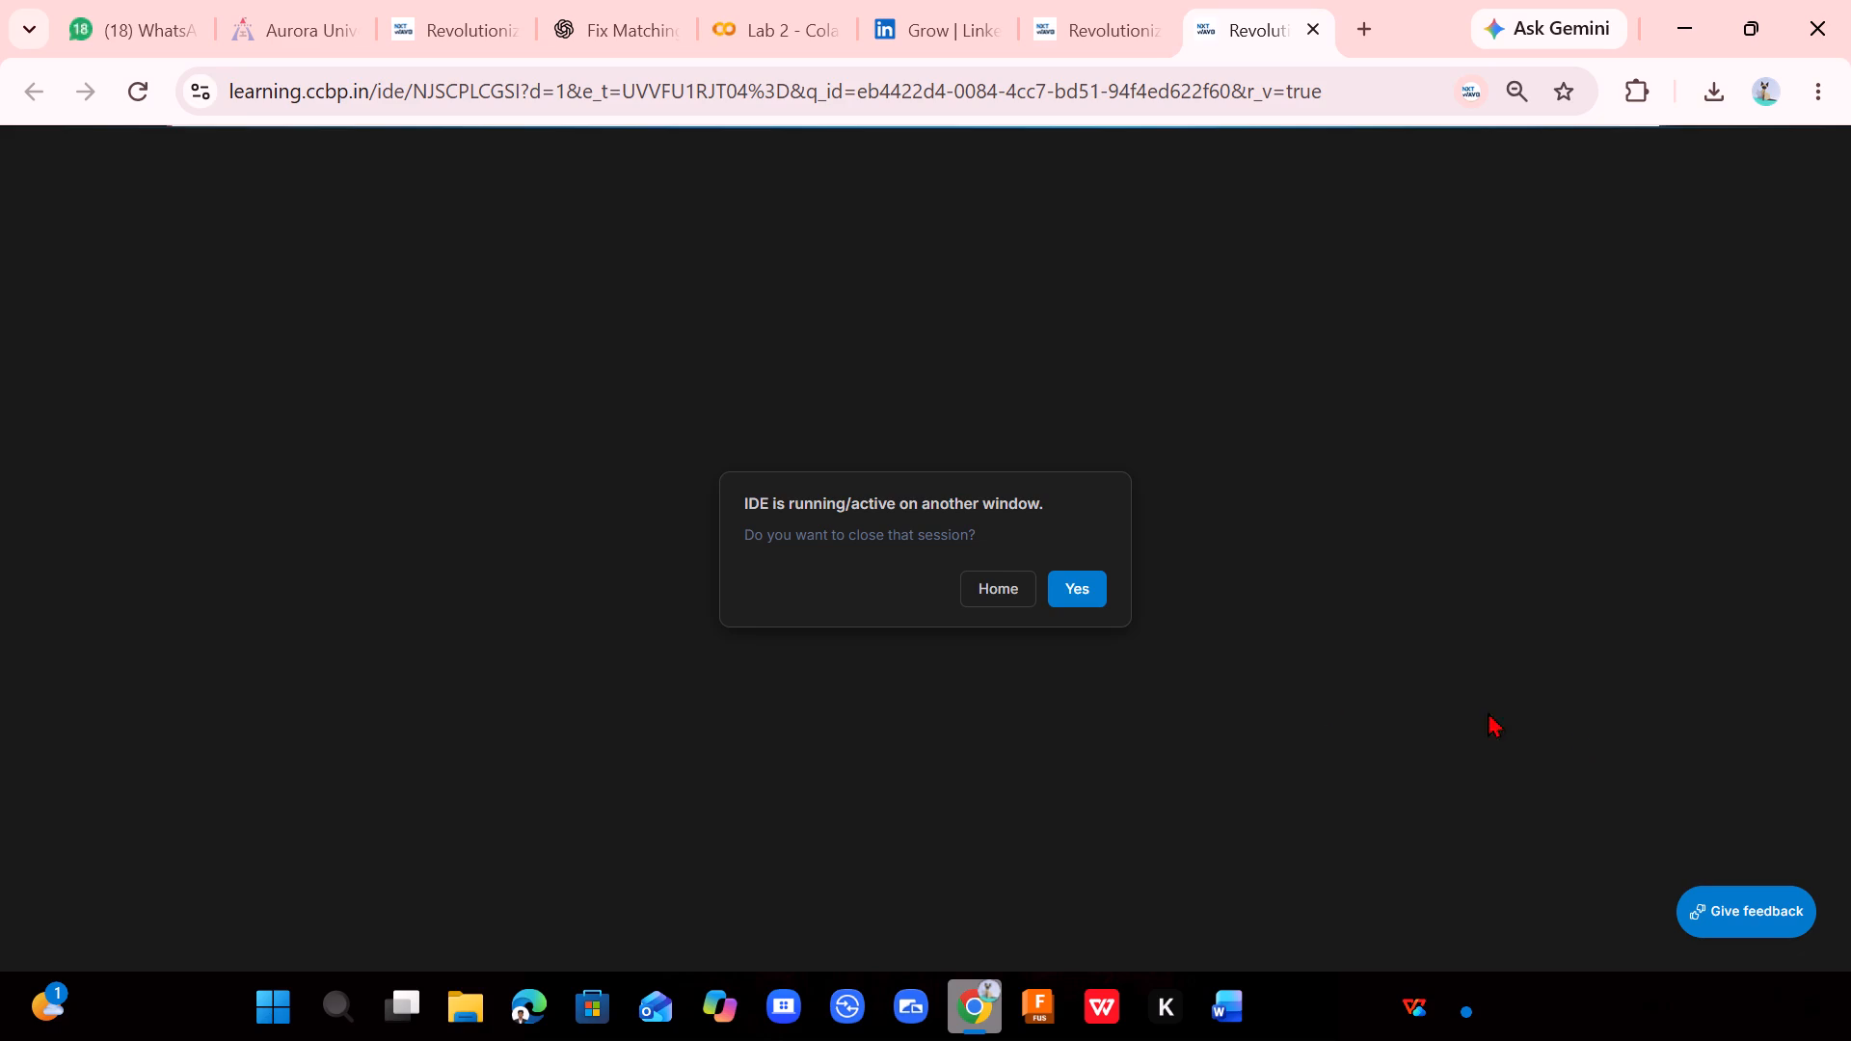
{"action": "left_click", "coordinate": [1077, 586]}
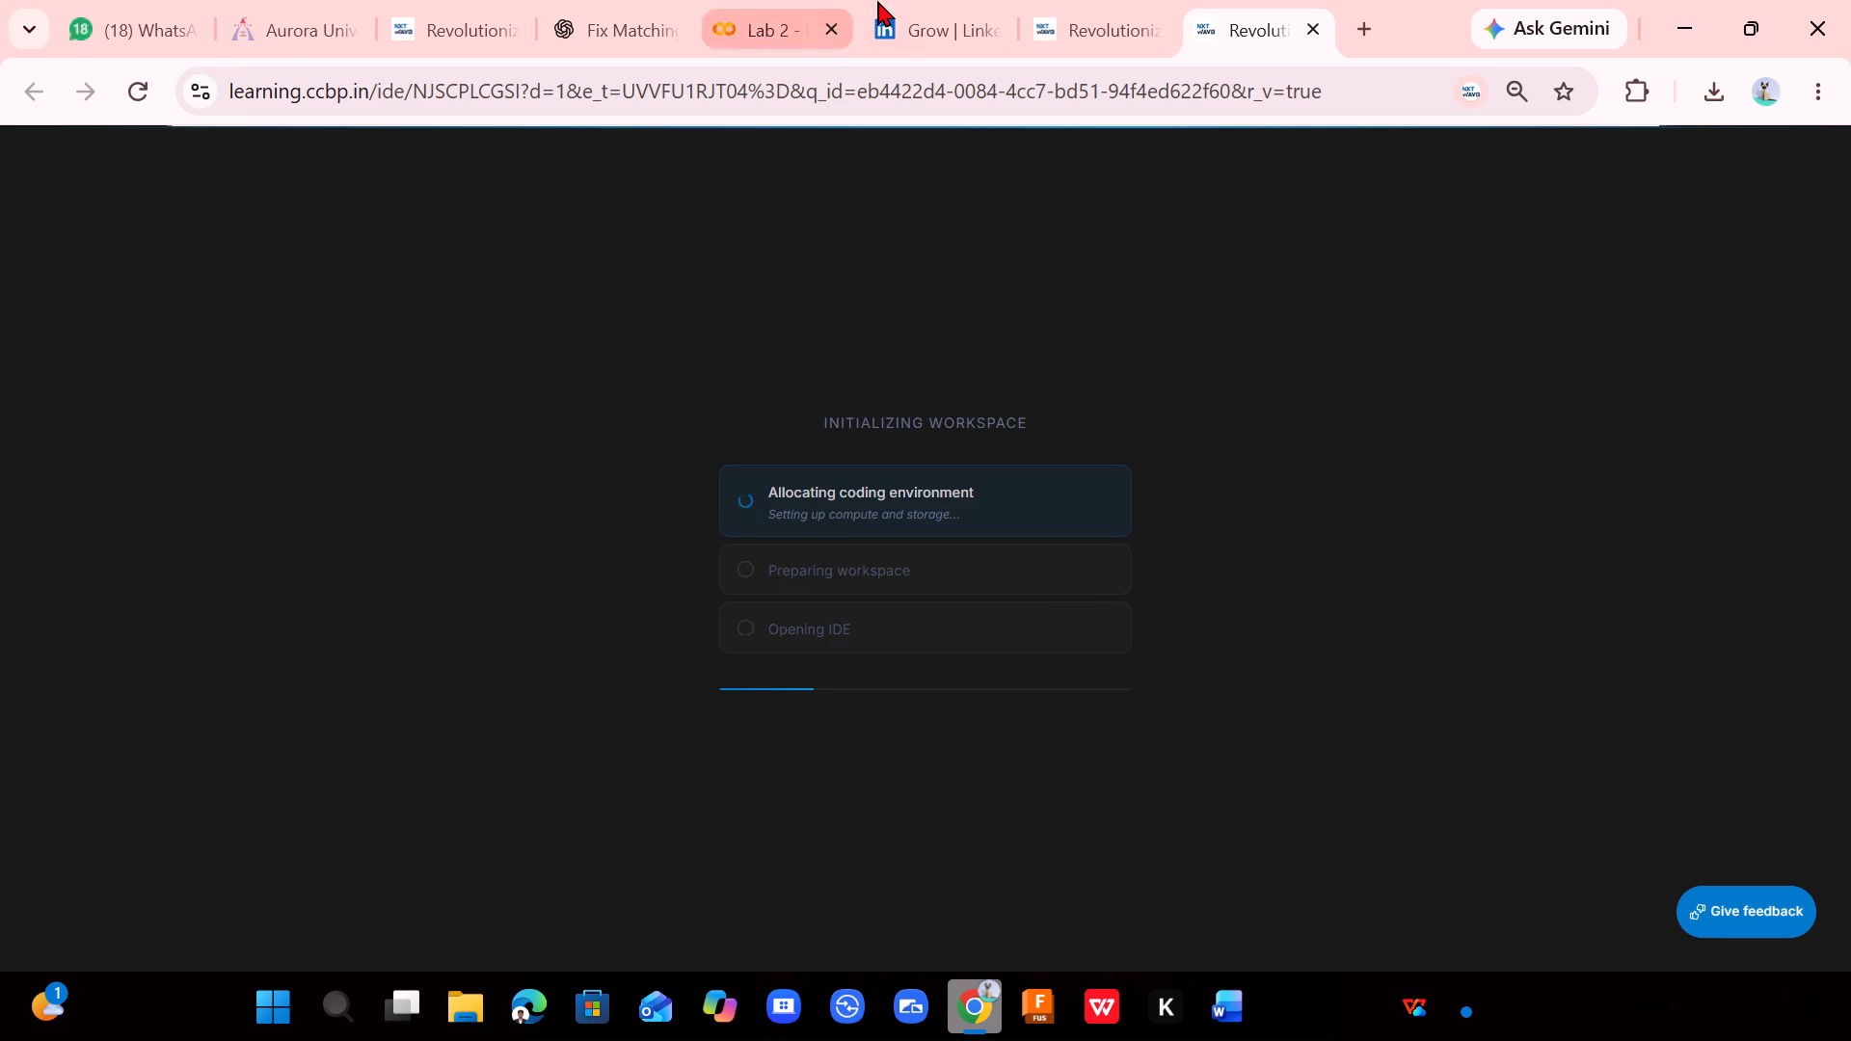
Copy the ccbp submit command from the Date after 100 Days from Today question and run it in the IDE terminal.
{"action": "left_click", "coordinate": [1110, 0]}
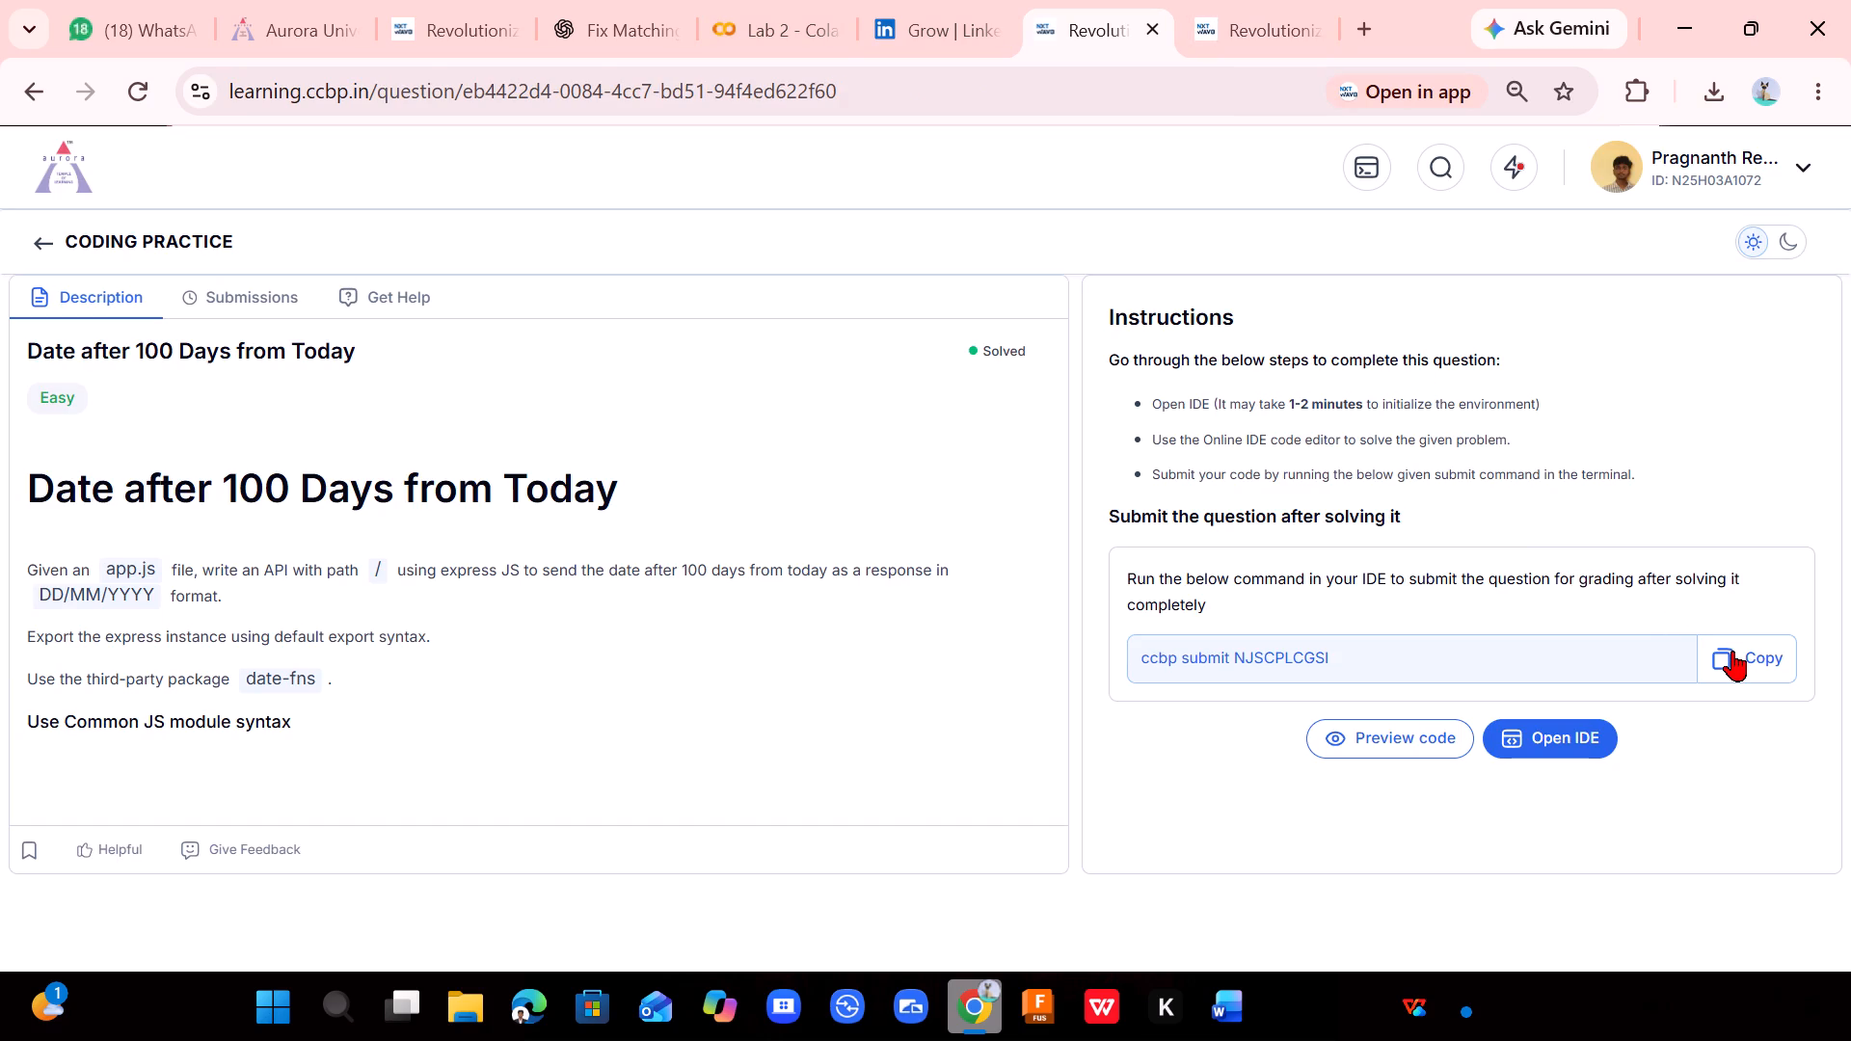
{"action": "left_click", "coordinate": [1732, 651]}
{"action": "double_click", "coordinate": [1732, 651]}
{"action": "left_click", "coordinate": [1221, 0]}
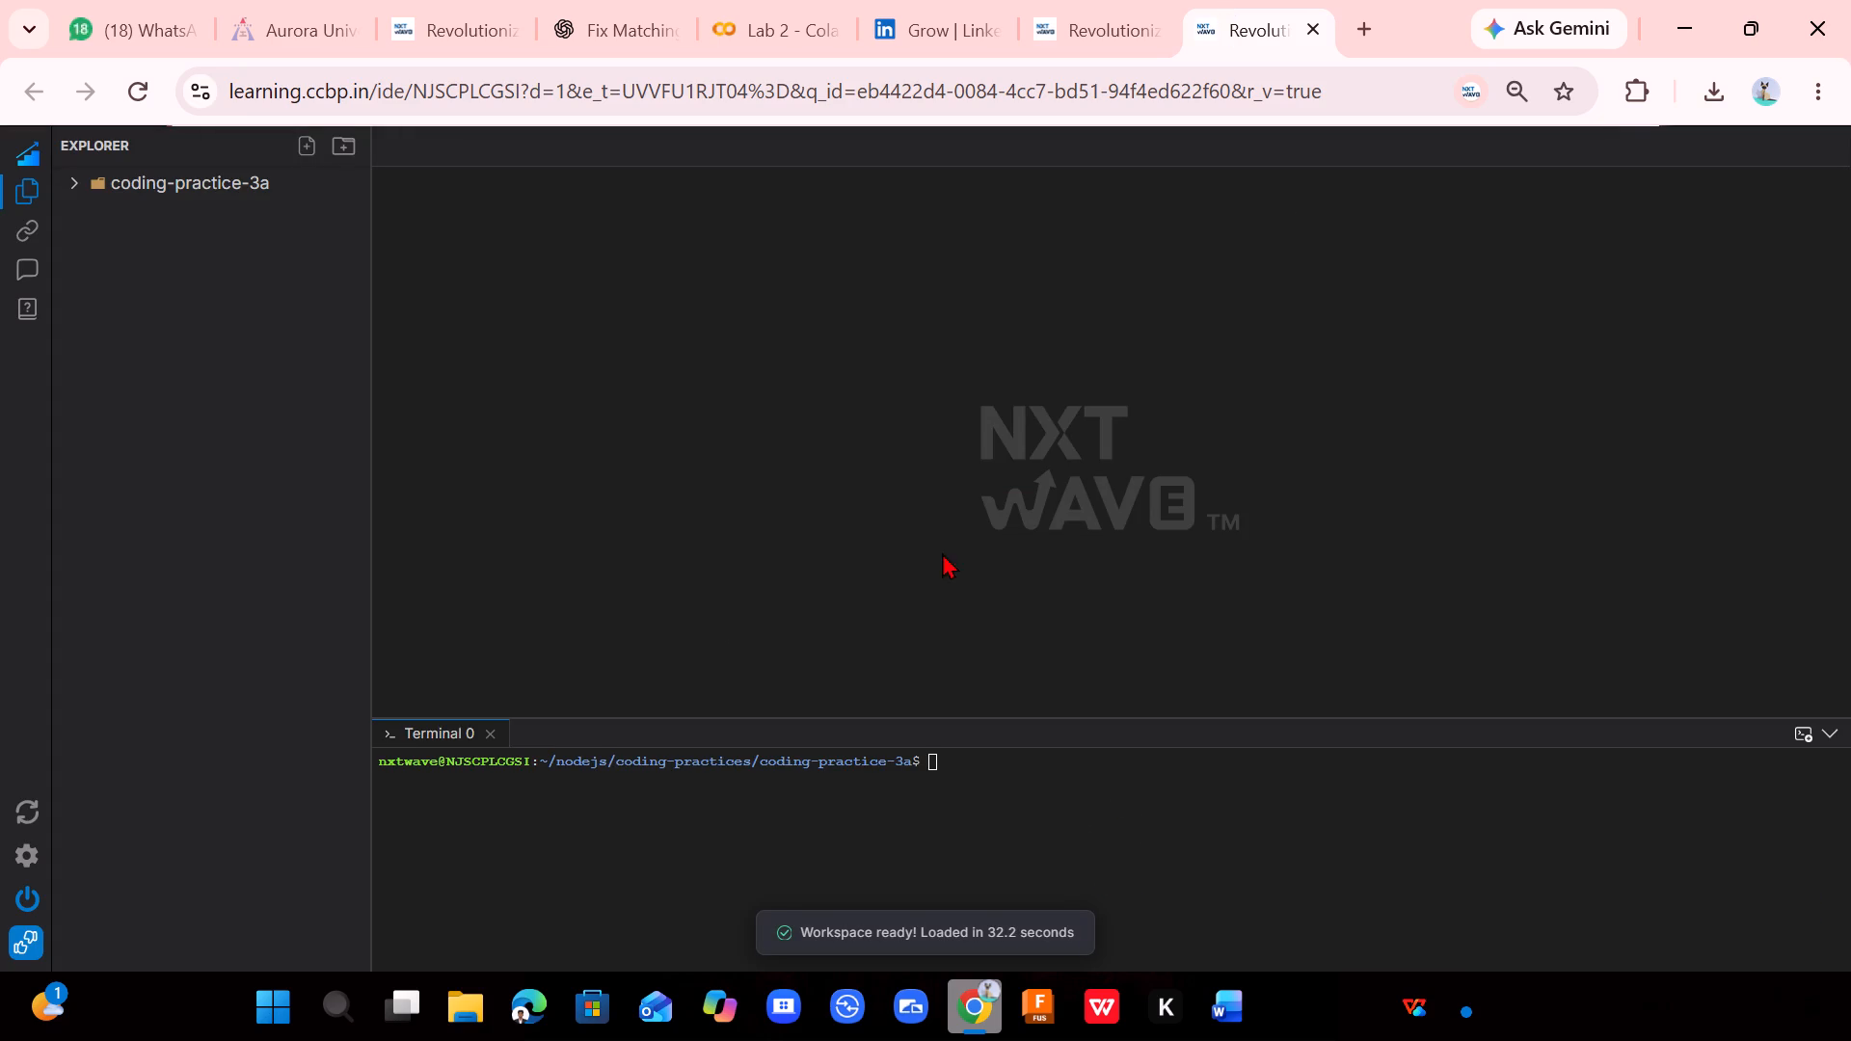
{"action": "left_click", "coordinate": [939, 761]}
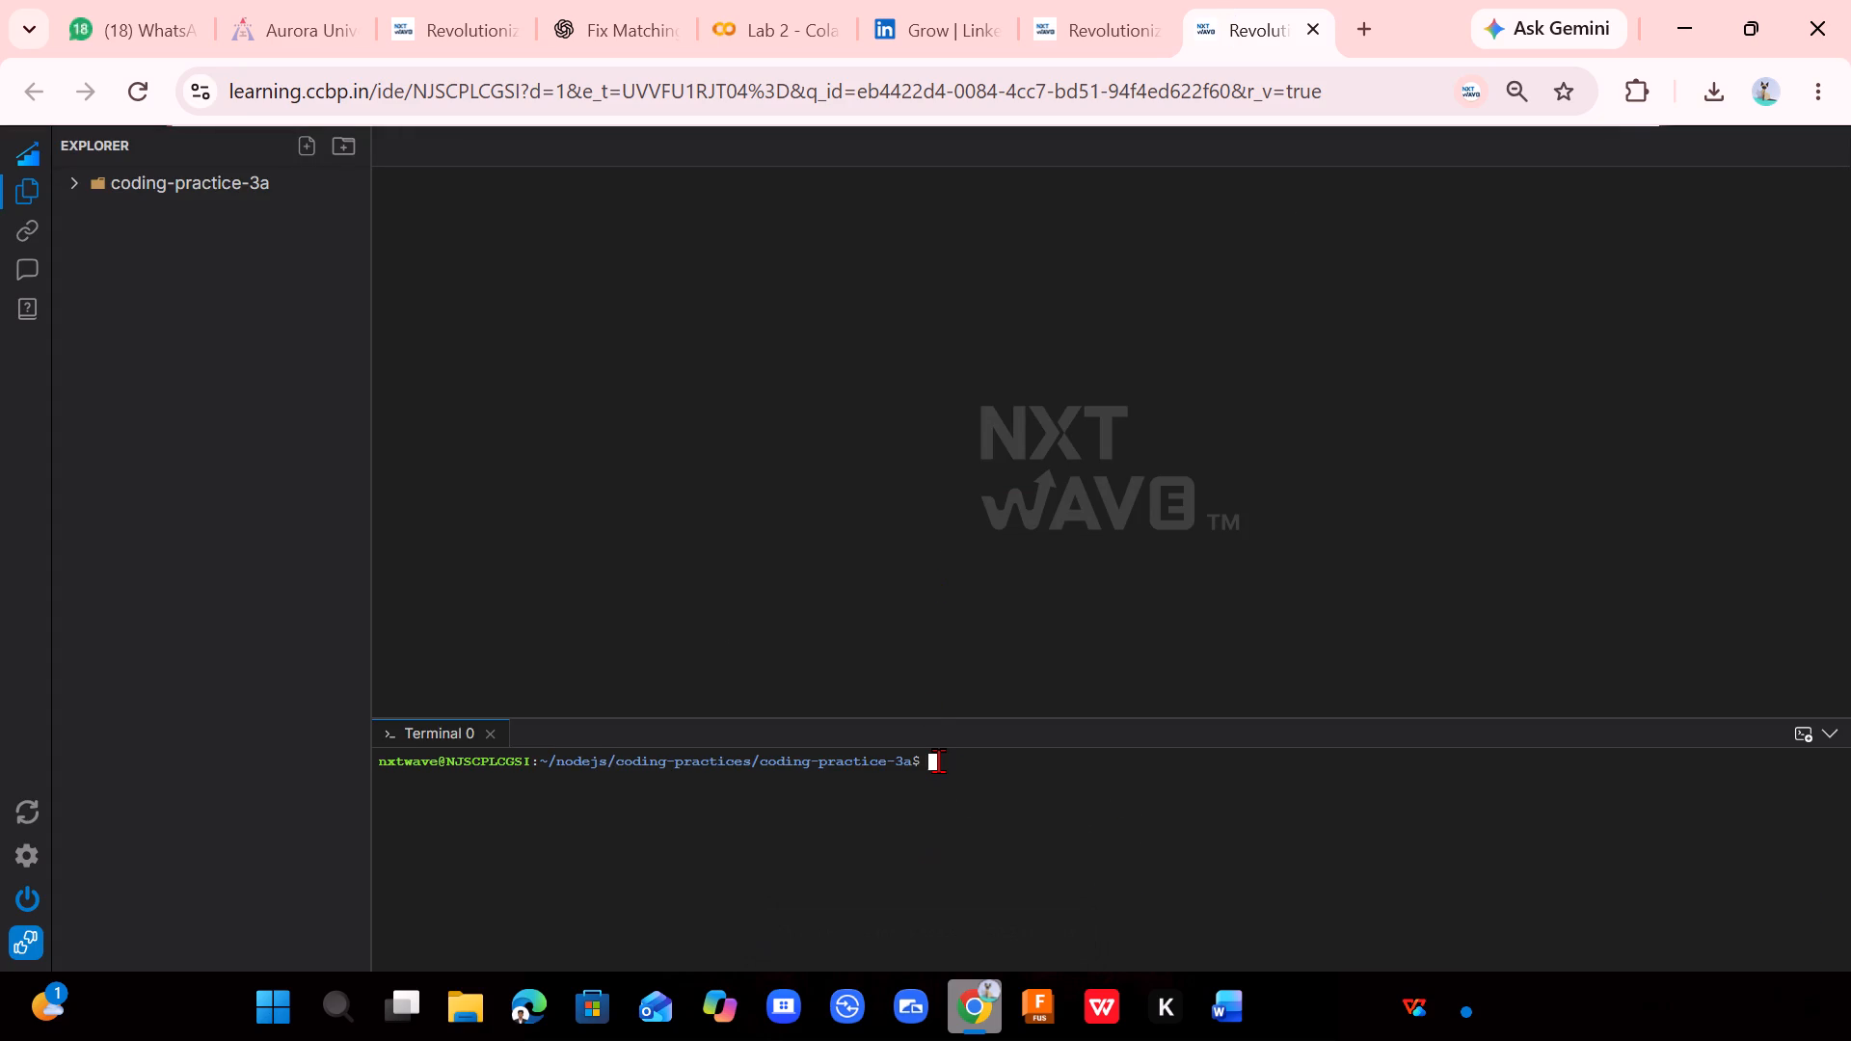
{"action": "key", "text": "ctrl+shift+v"}
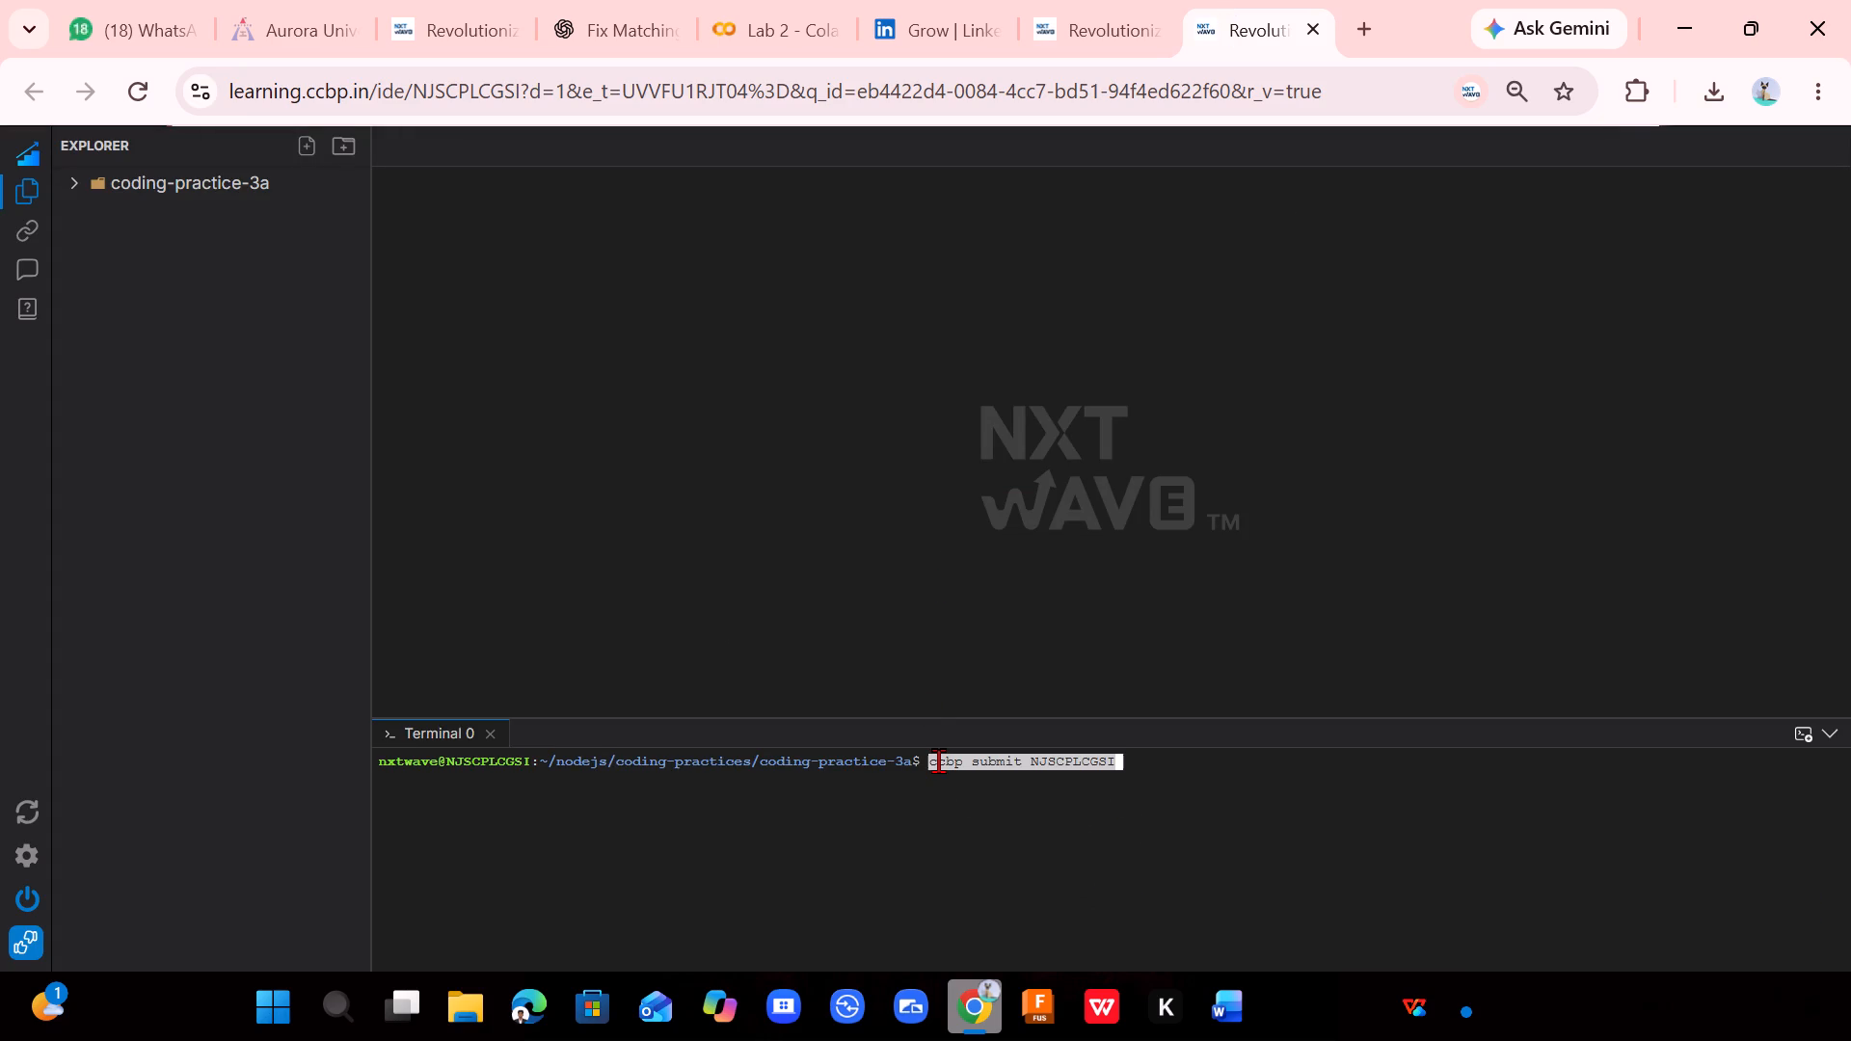
{"action": "key", "text": "Return"}
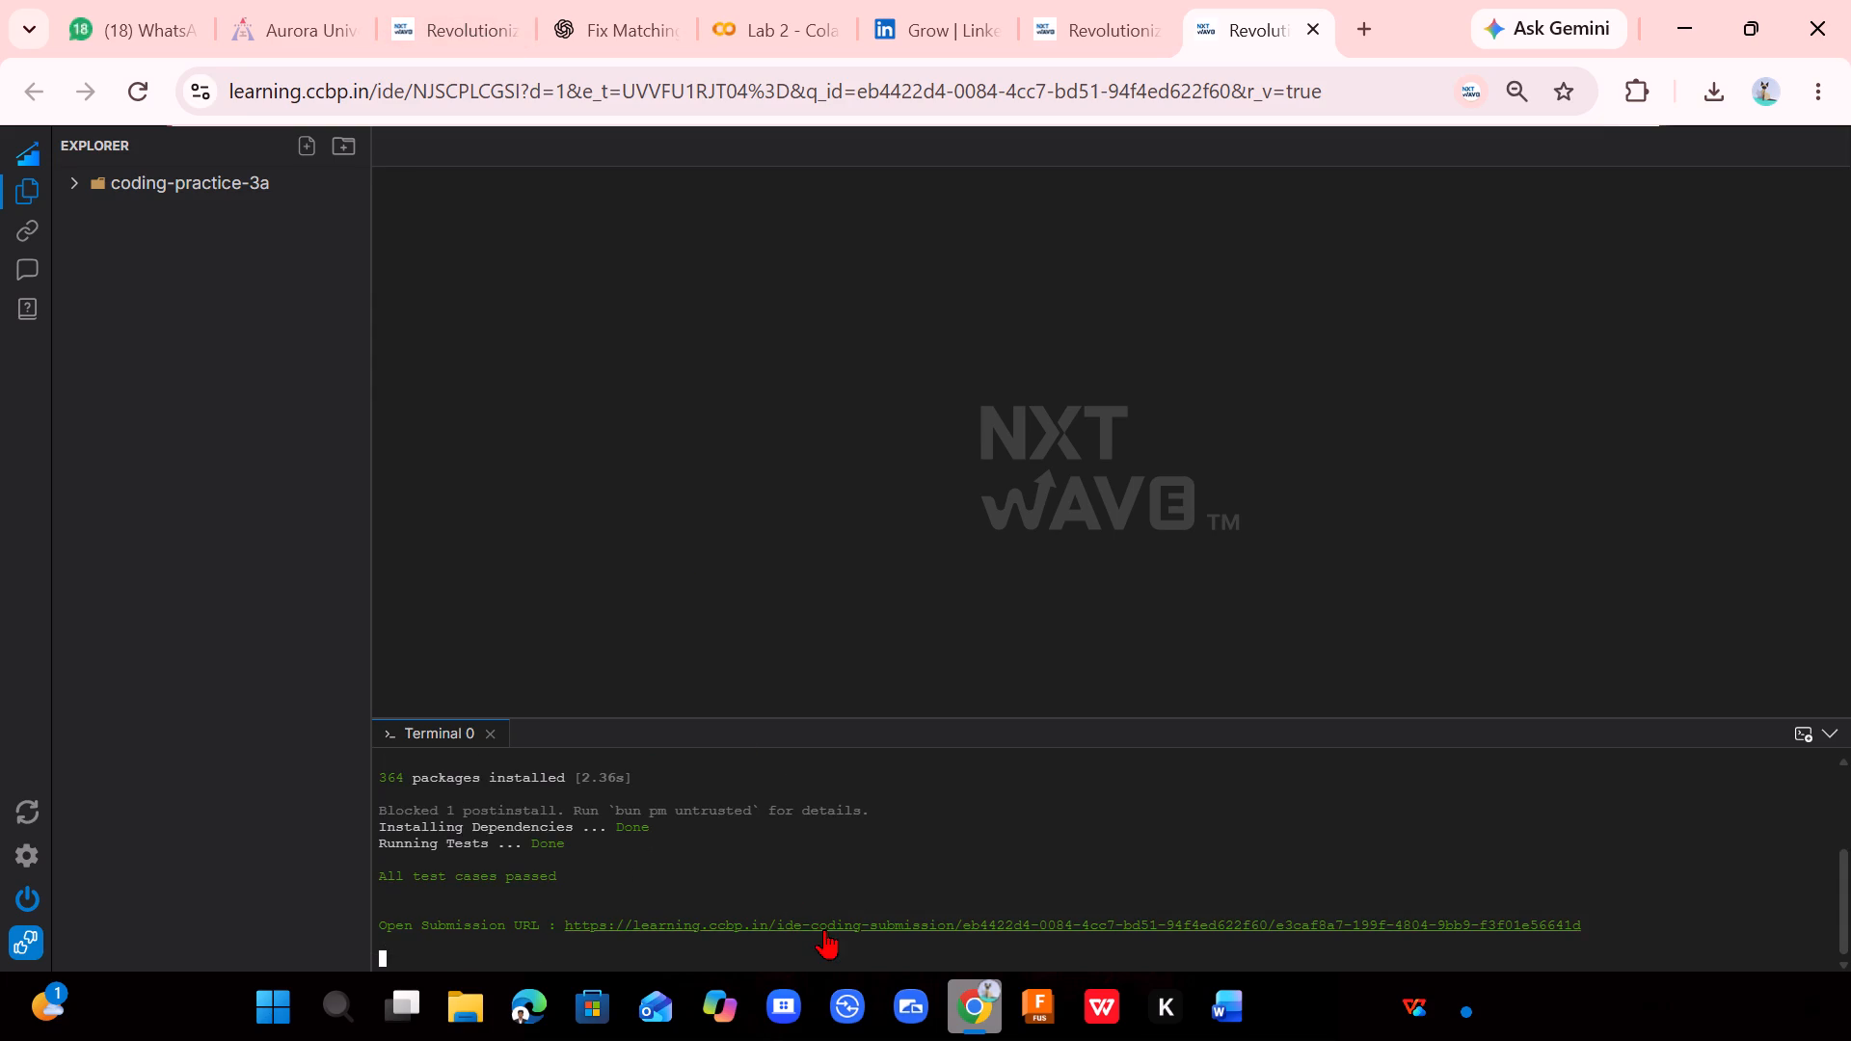
Open the submission URL from the terminal and capture the Submission Details page as a screenshot, including the portal header.
{"action": "left_click", "coordinate": [825, 925]}
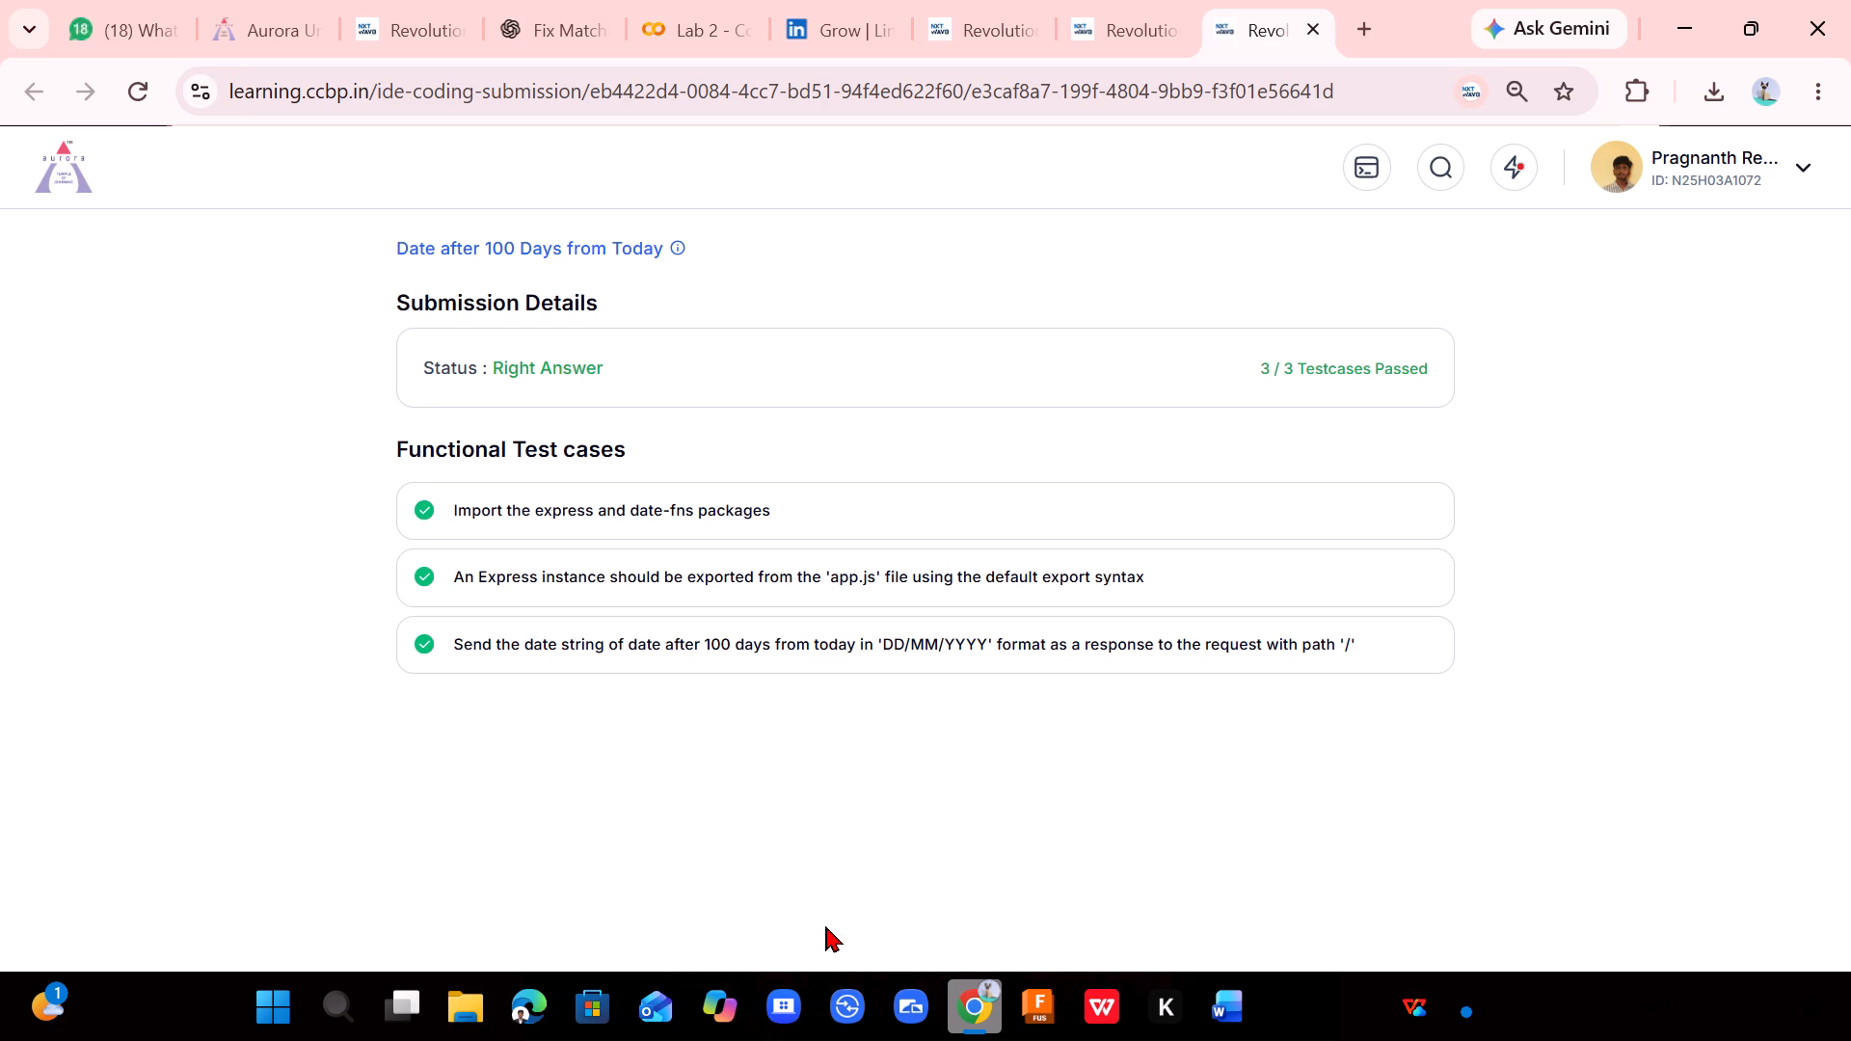
{"action": "key", "text": "shift+super+s"}
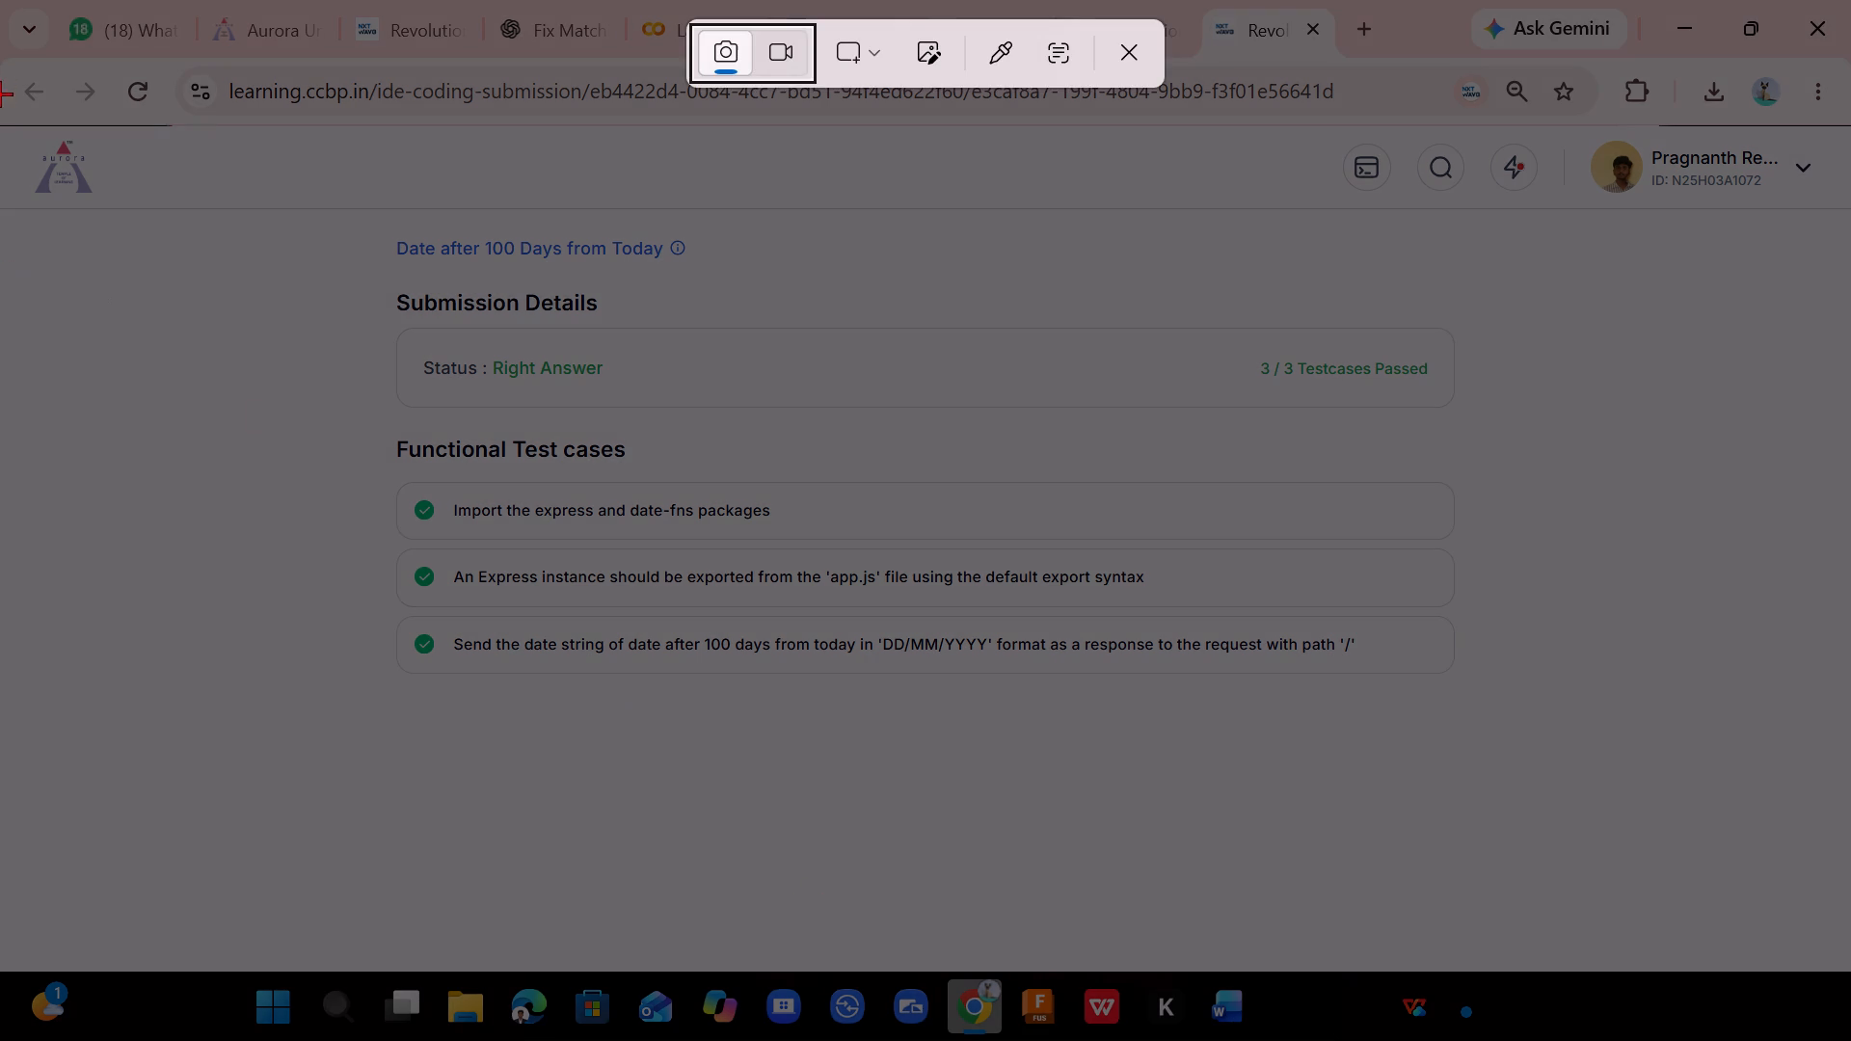
{"action": "left_click_drag", "start_coordinate": [0, 122], "coordinate": [1850, 974]}
Replace the old code and terminal screenshot on the Word report's second page with the captured Submission Details screenshot.
{"action": "left_click", "coordinate": [1267, 1030]}
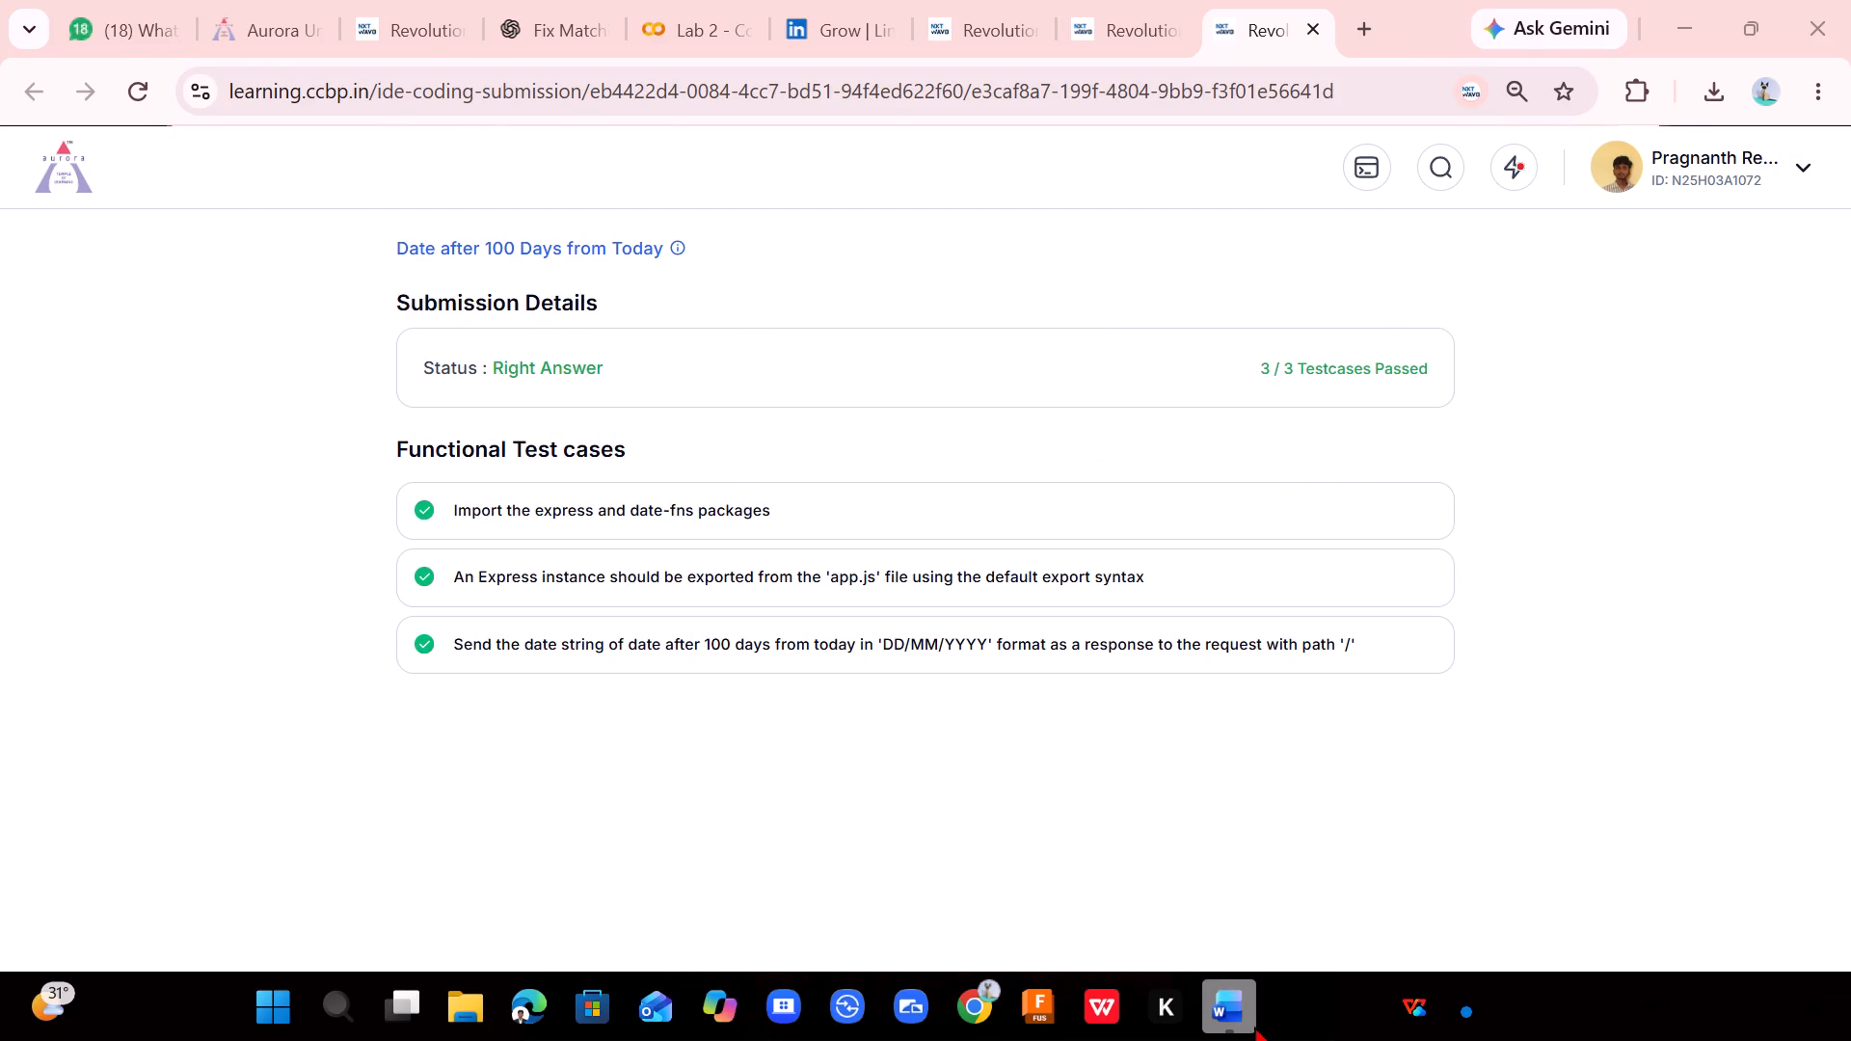
{"action": "left_click", "coordinate": [1254, 1026]}
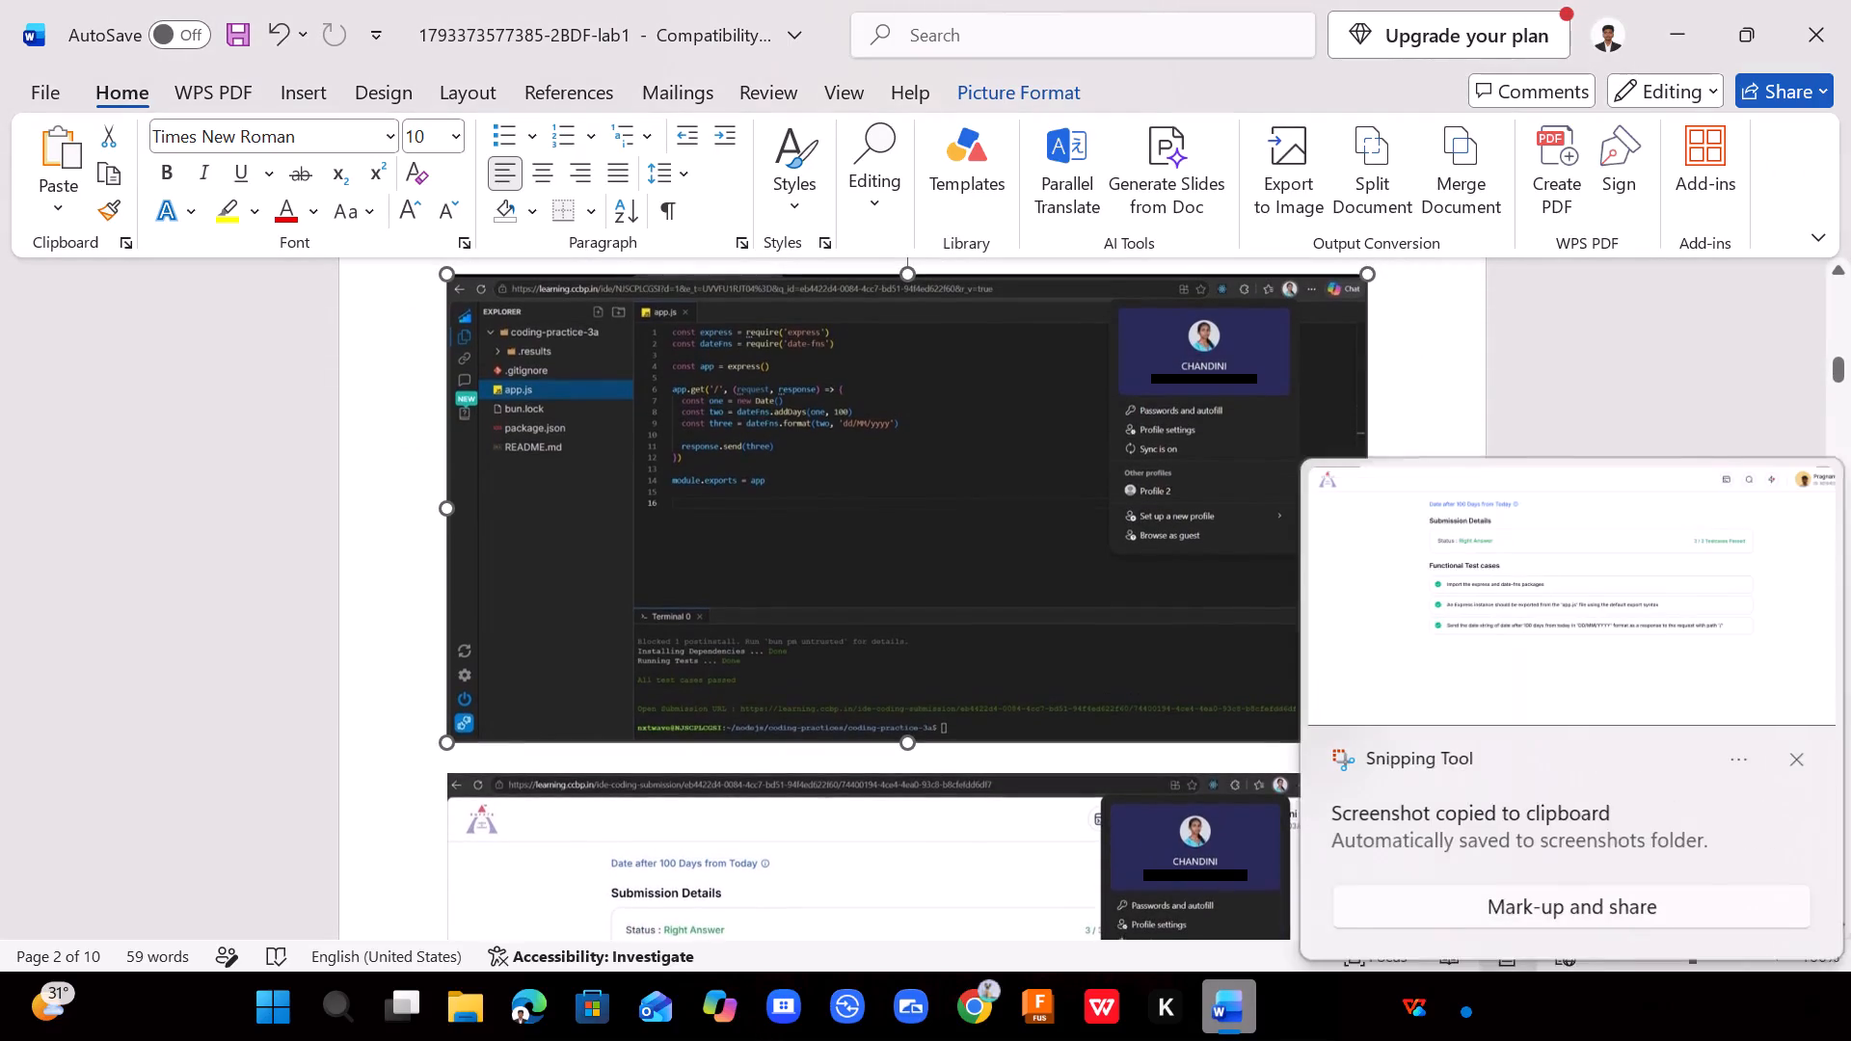
{"action": "left_click", "coordinate": [1046, 601]}
{"action": "key", "text": "BackSpace"}
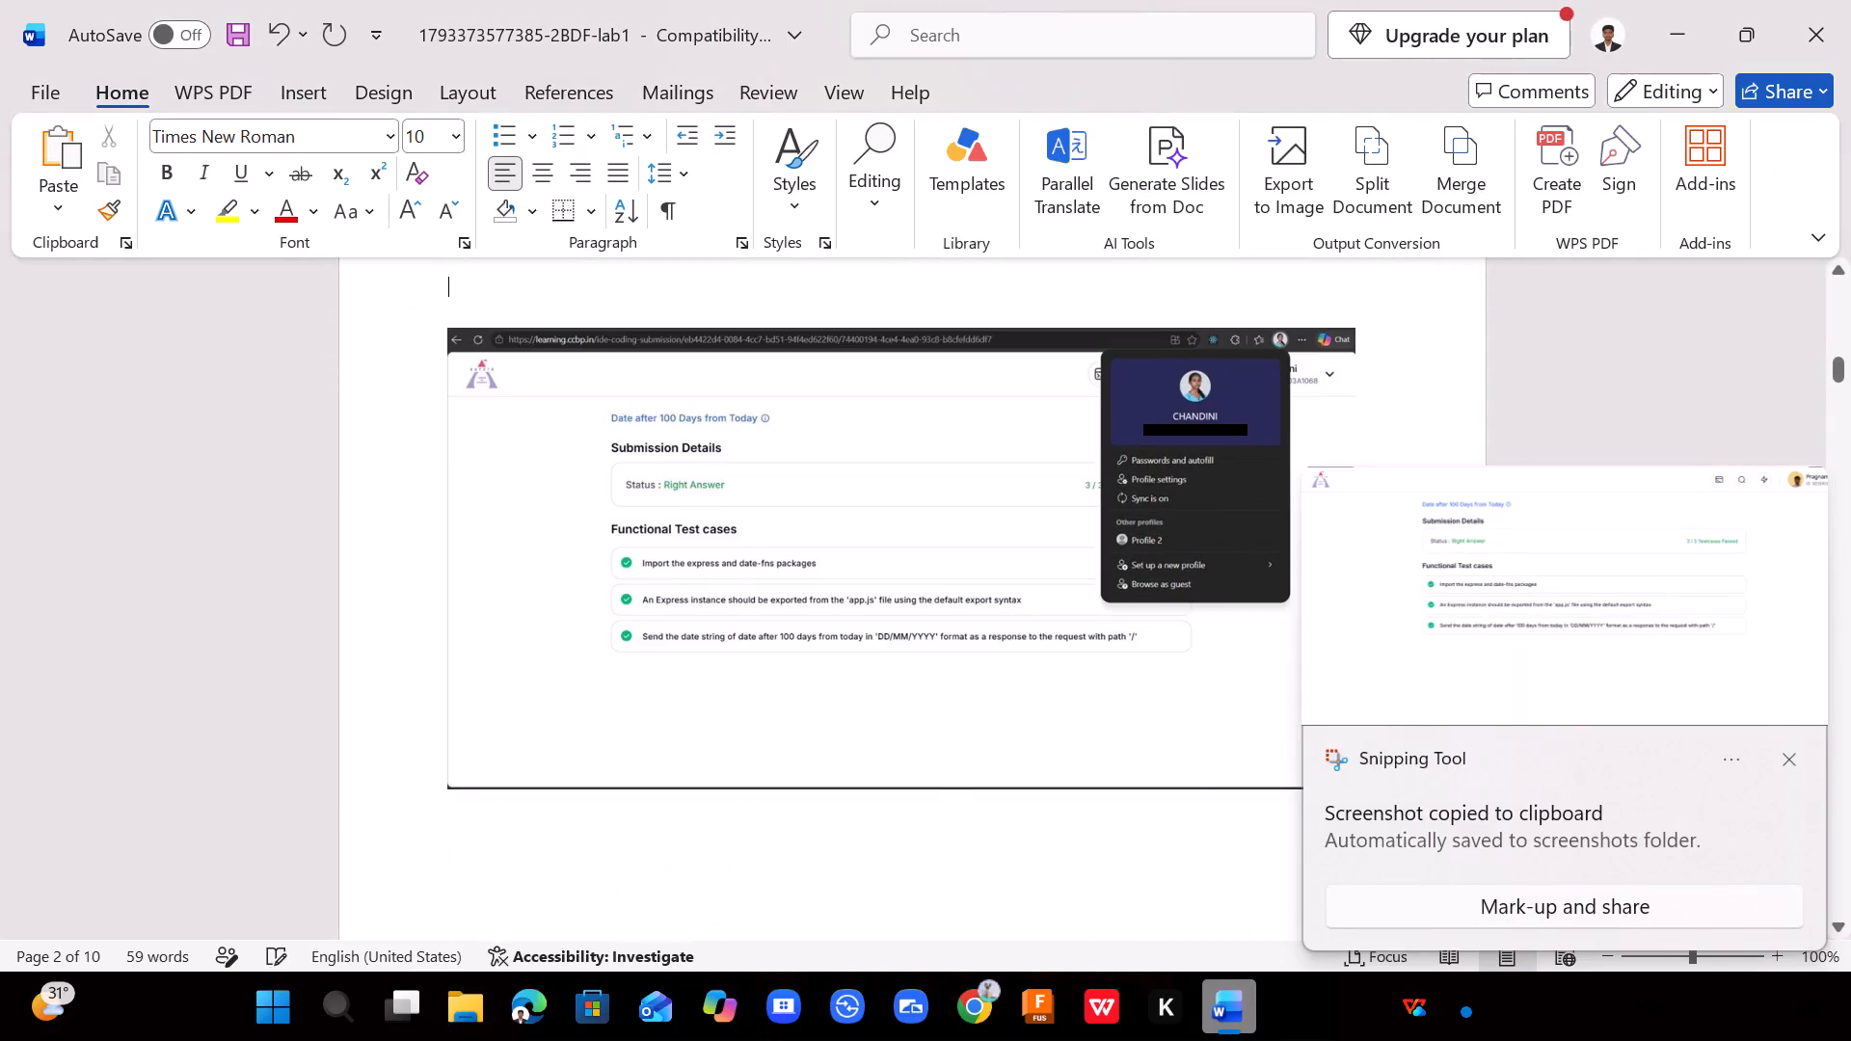
{"action": "key", "text": "ctrl+v"}
{"action": "scroll", "coordinate": [1046, 601], "scroll_direction": "up", "scroll_amount": 8}
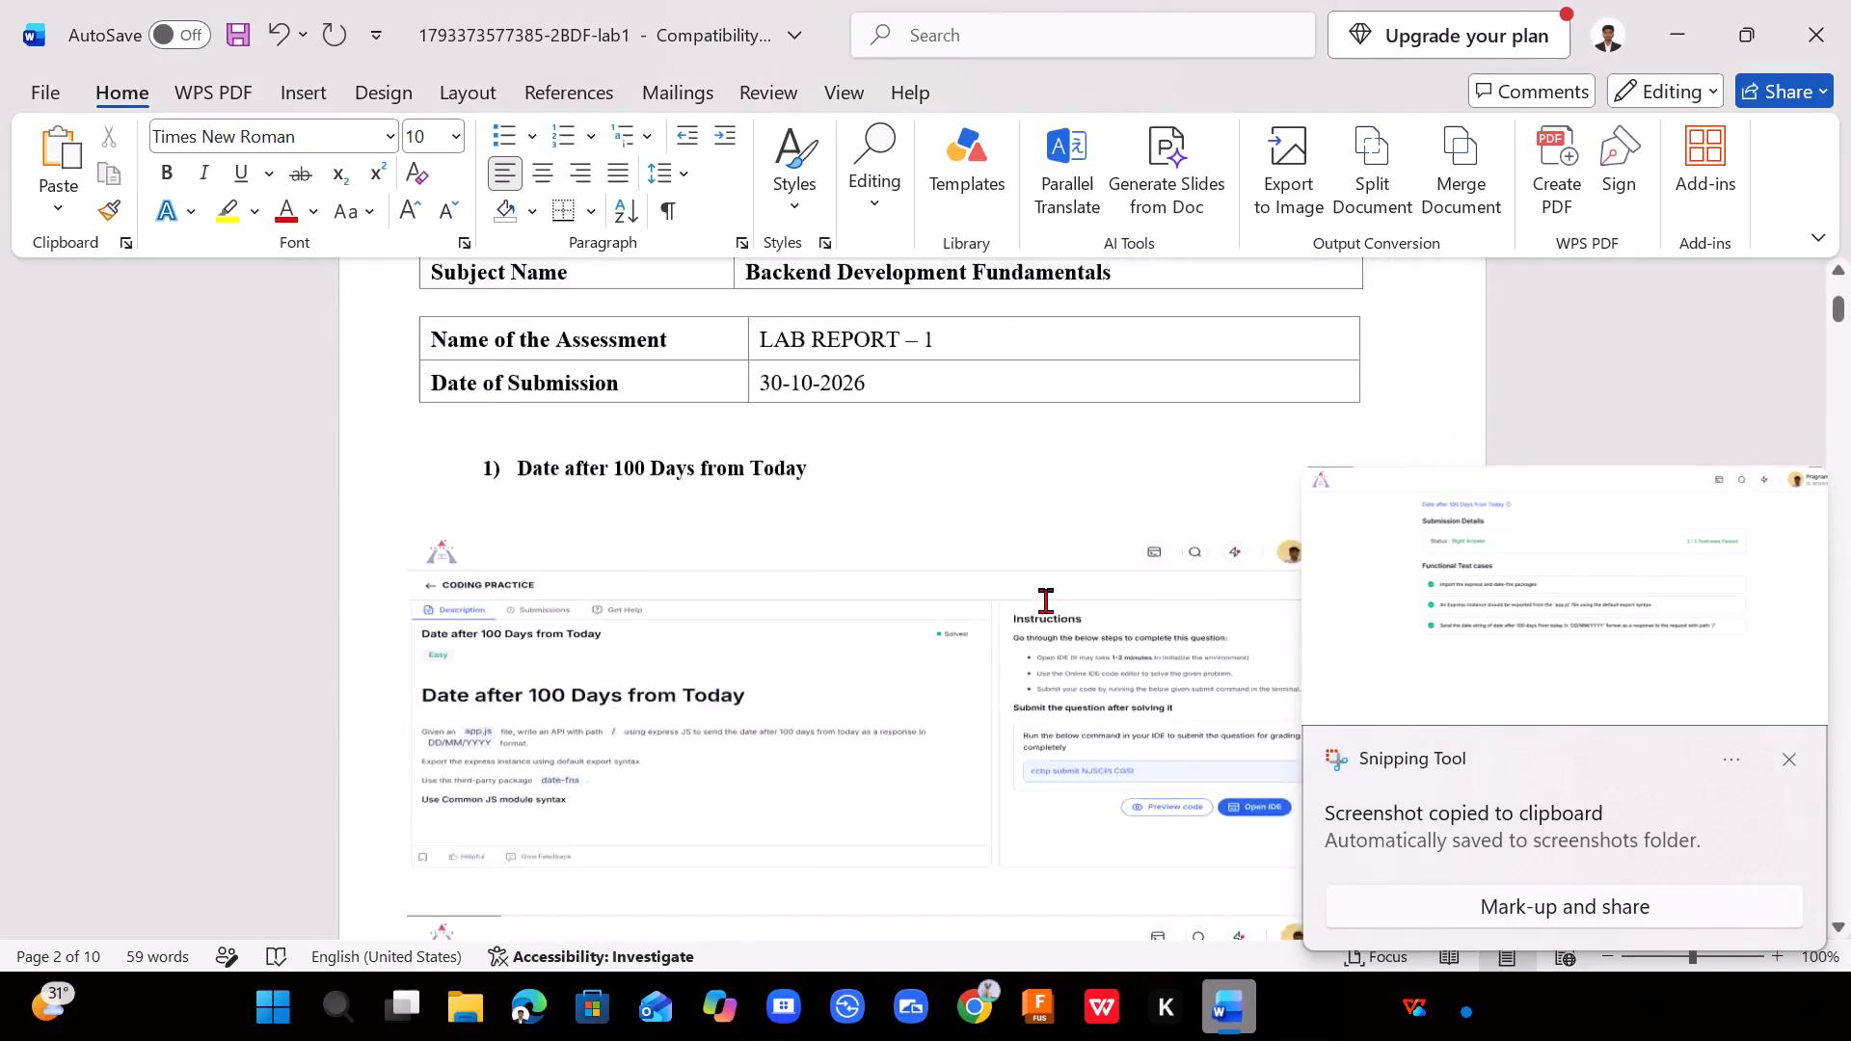
{"action": "scroll", "coordinate": [1046, 601], "scroll_direction": "down", "scroll_amount": 4}
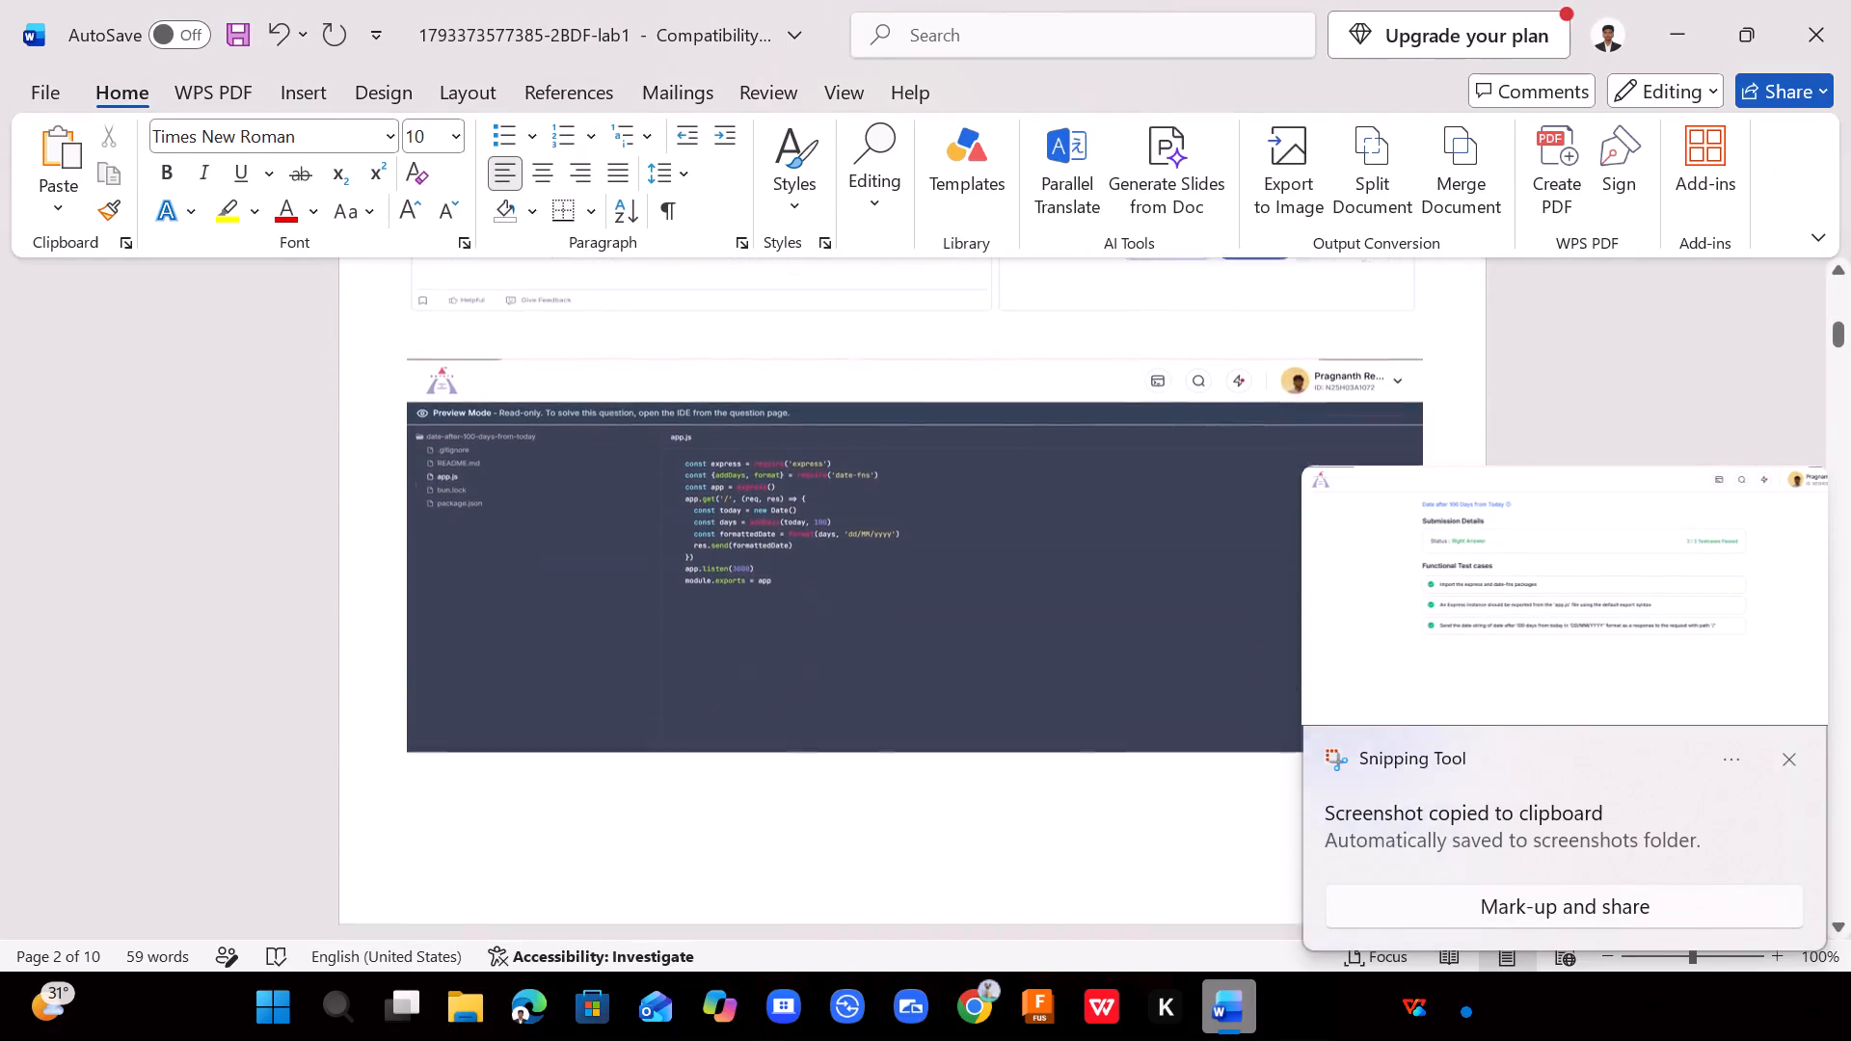
{"action": "scroll", "coordinate": [1046, 601], "scroll_direction": "down", "scroll_amount": 1}
{"action": "scroll", "coordinate": [1102, 662], "scroll_direction": "down", "scroll_amount": 1}
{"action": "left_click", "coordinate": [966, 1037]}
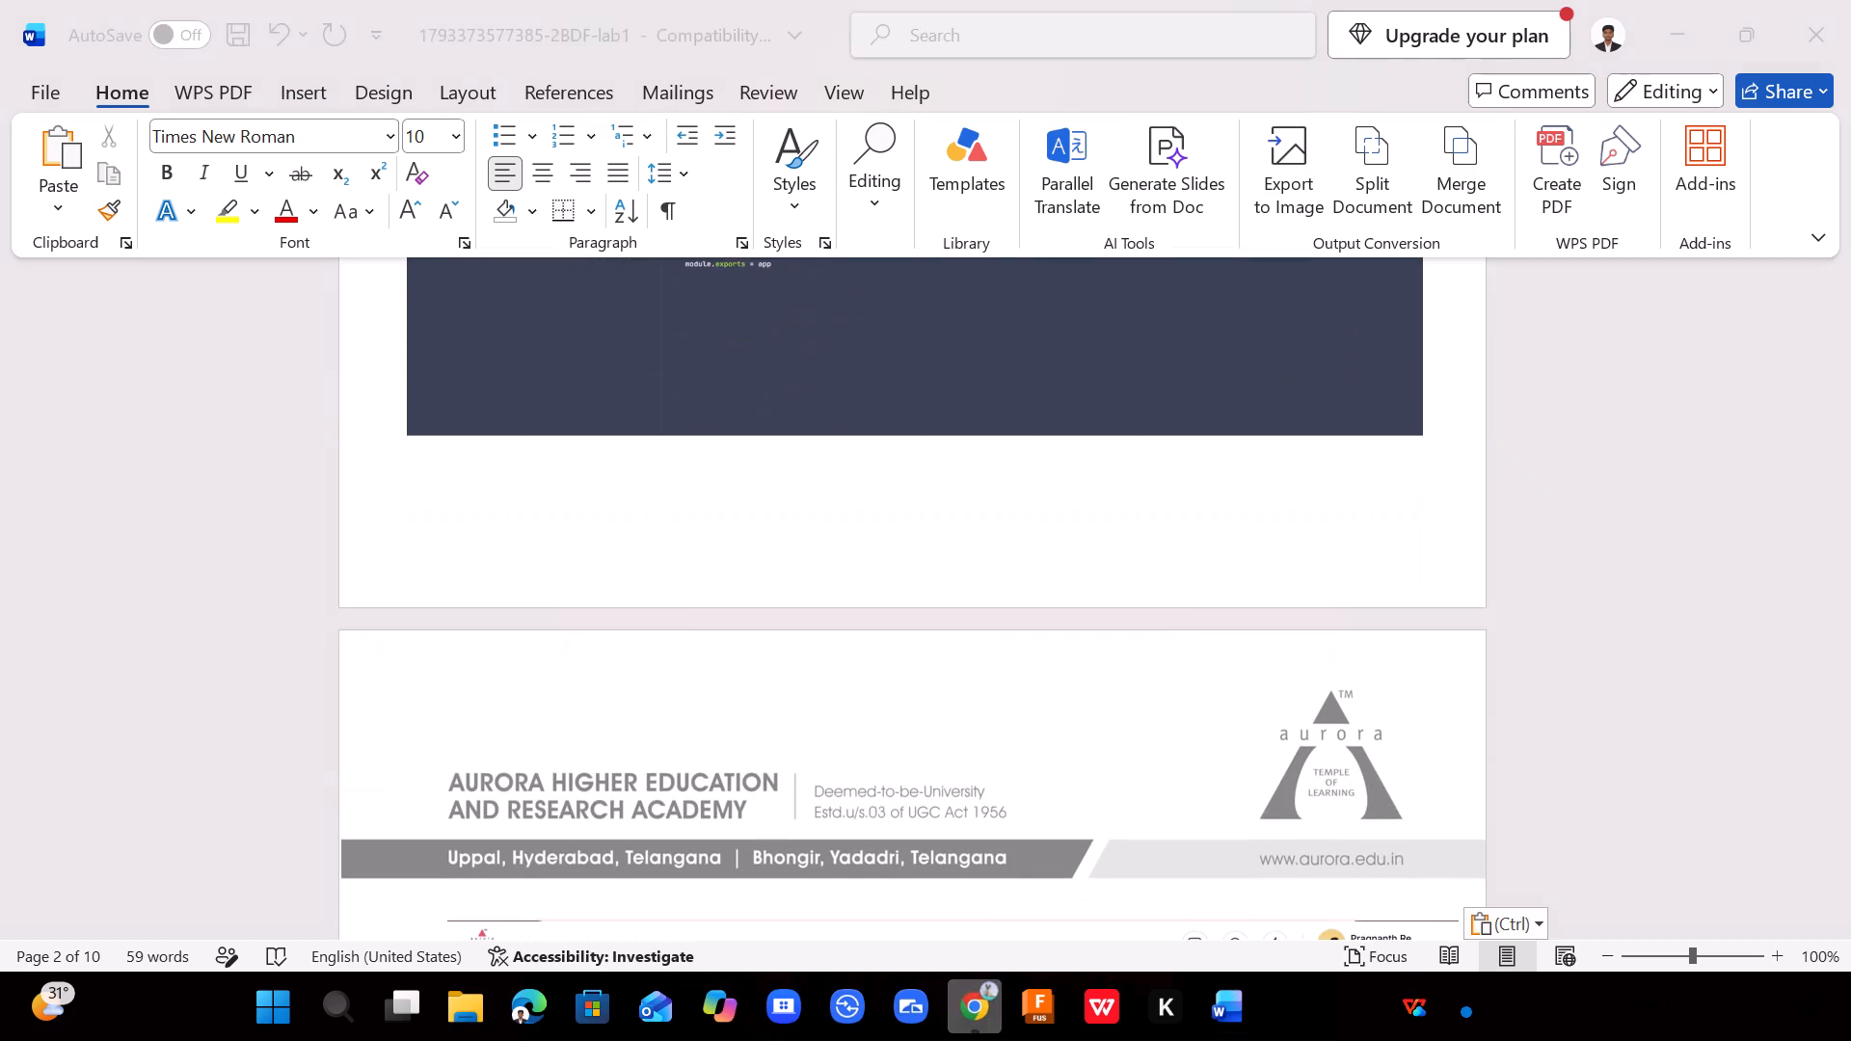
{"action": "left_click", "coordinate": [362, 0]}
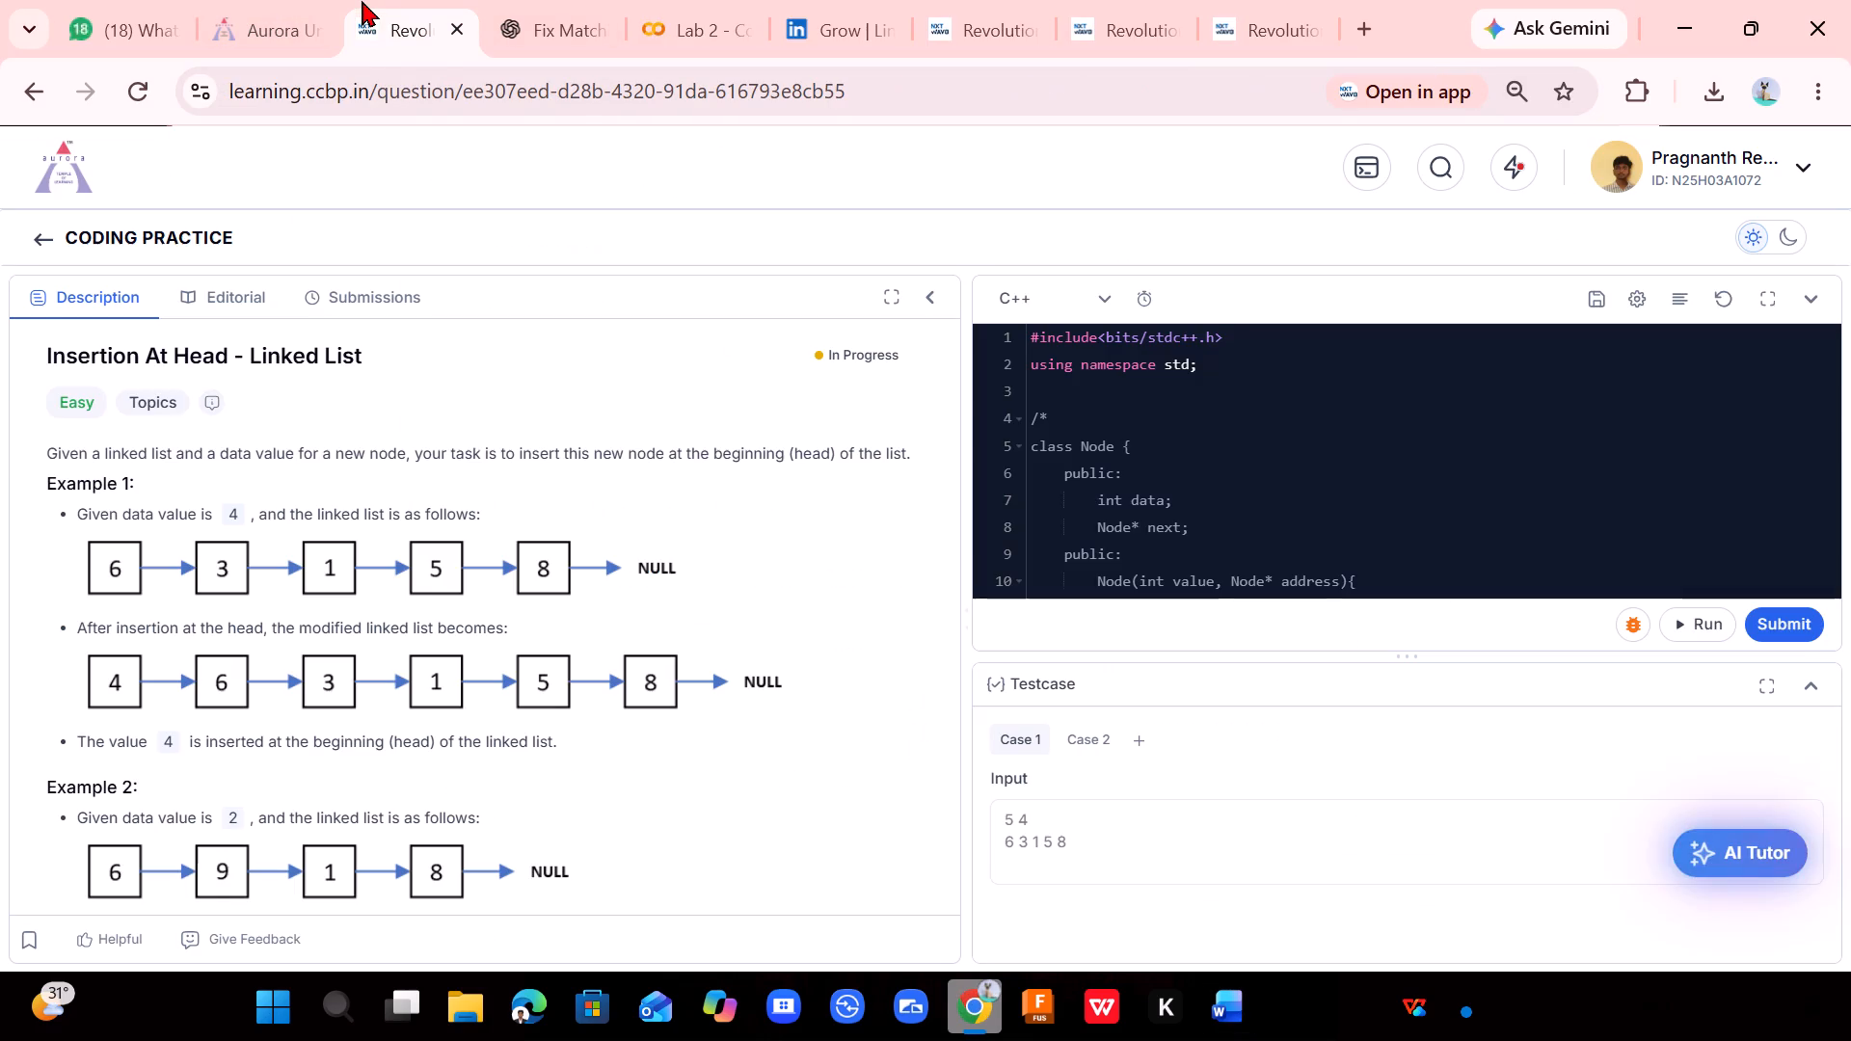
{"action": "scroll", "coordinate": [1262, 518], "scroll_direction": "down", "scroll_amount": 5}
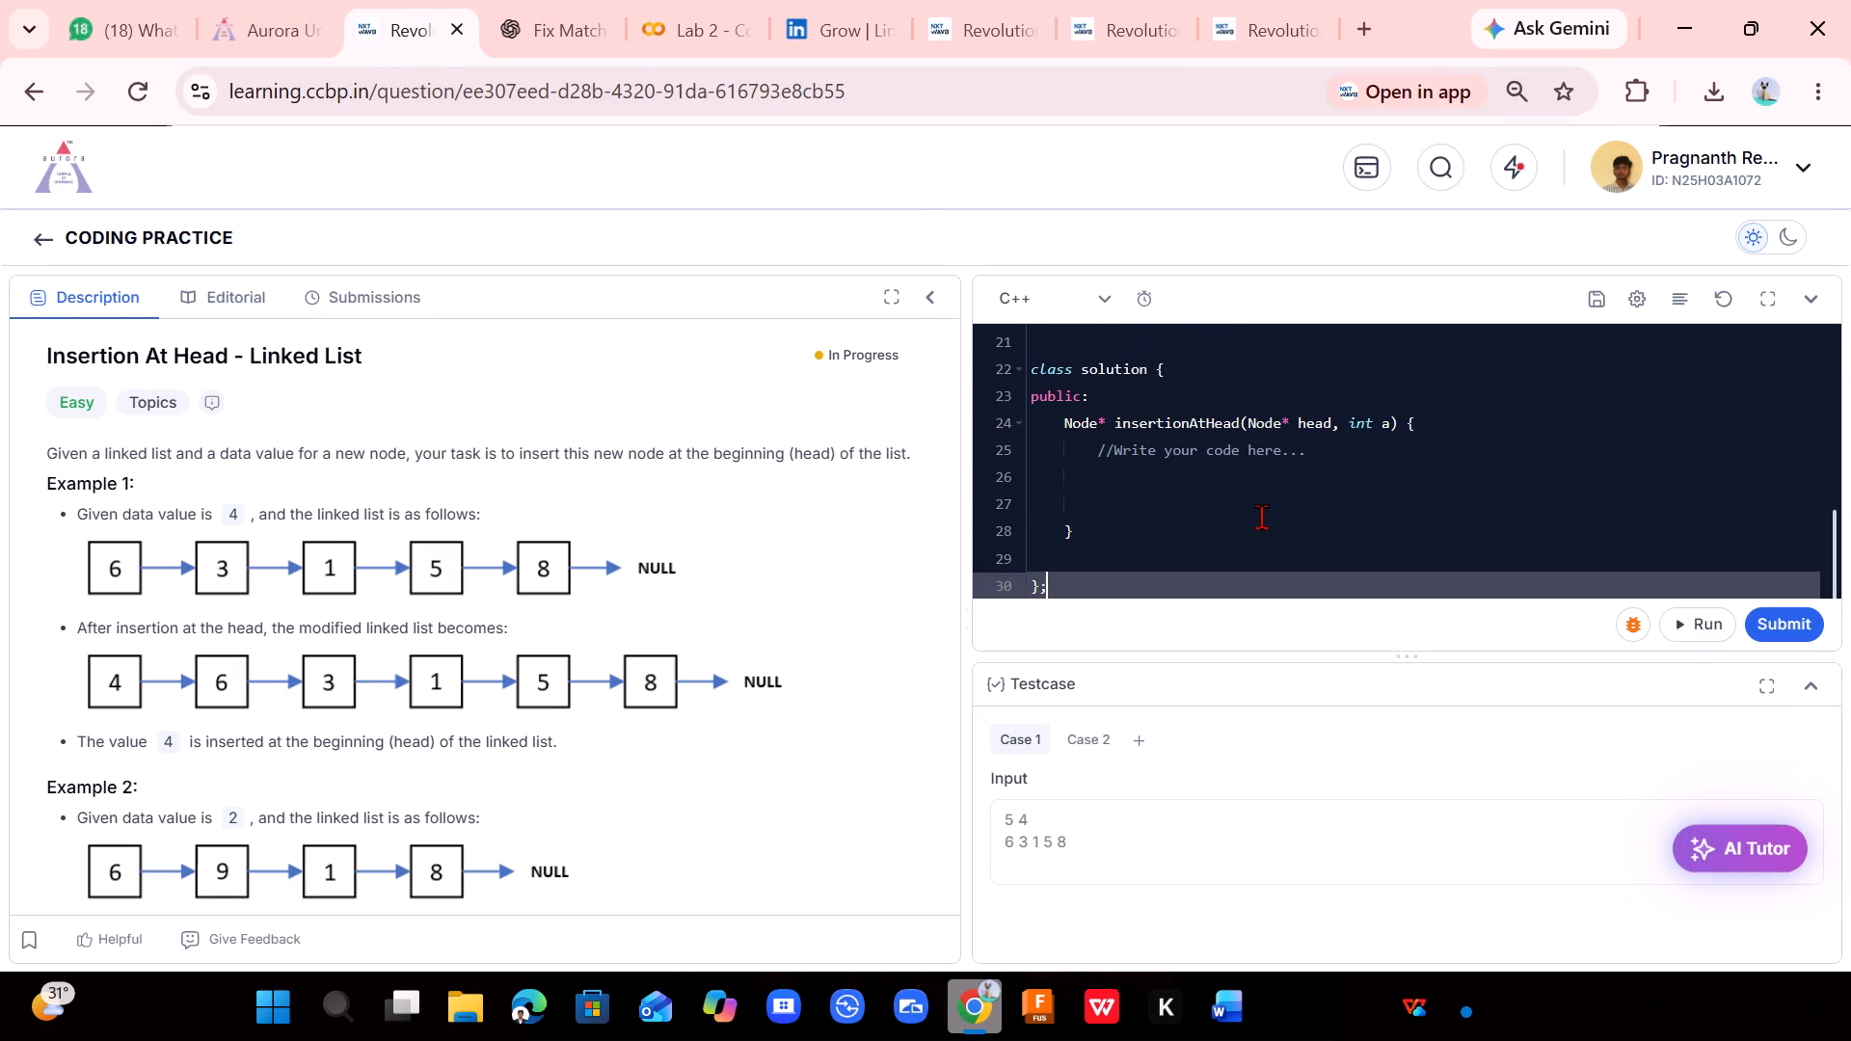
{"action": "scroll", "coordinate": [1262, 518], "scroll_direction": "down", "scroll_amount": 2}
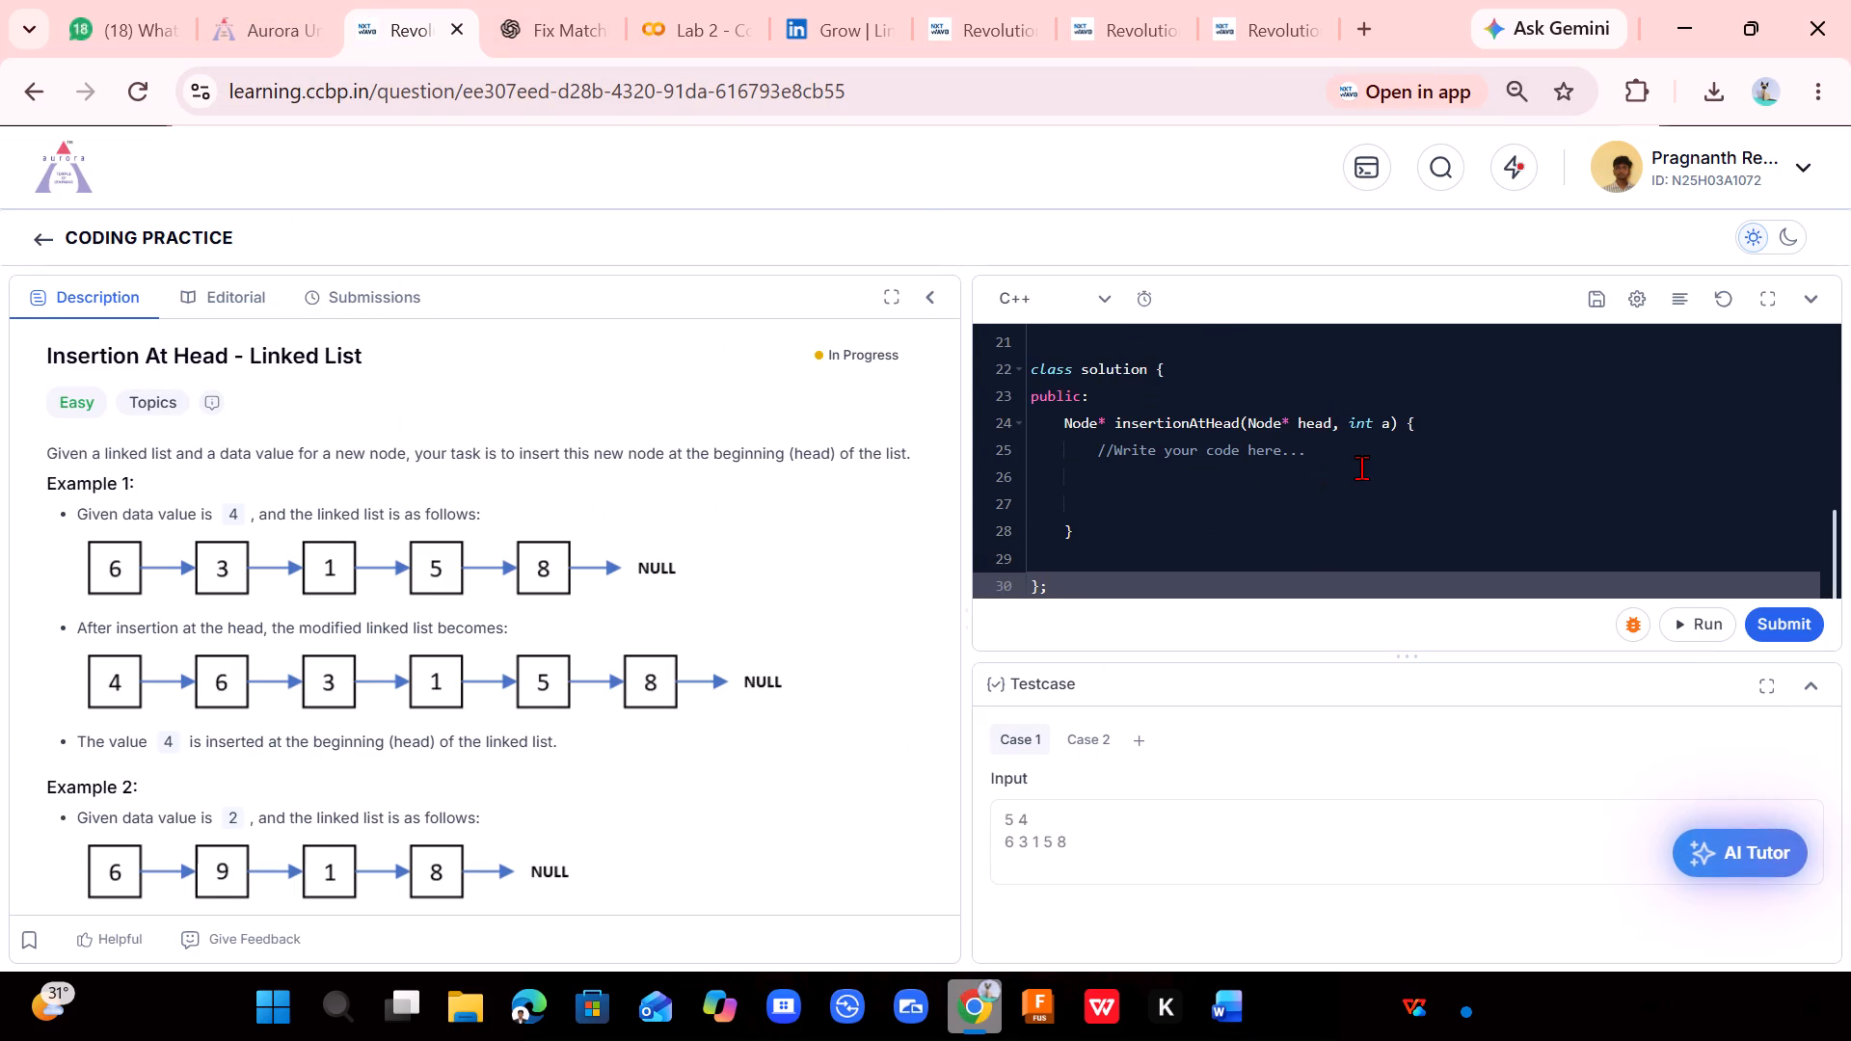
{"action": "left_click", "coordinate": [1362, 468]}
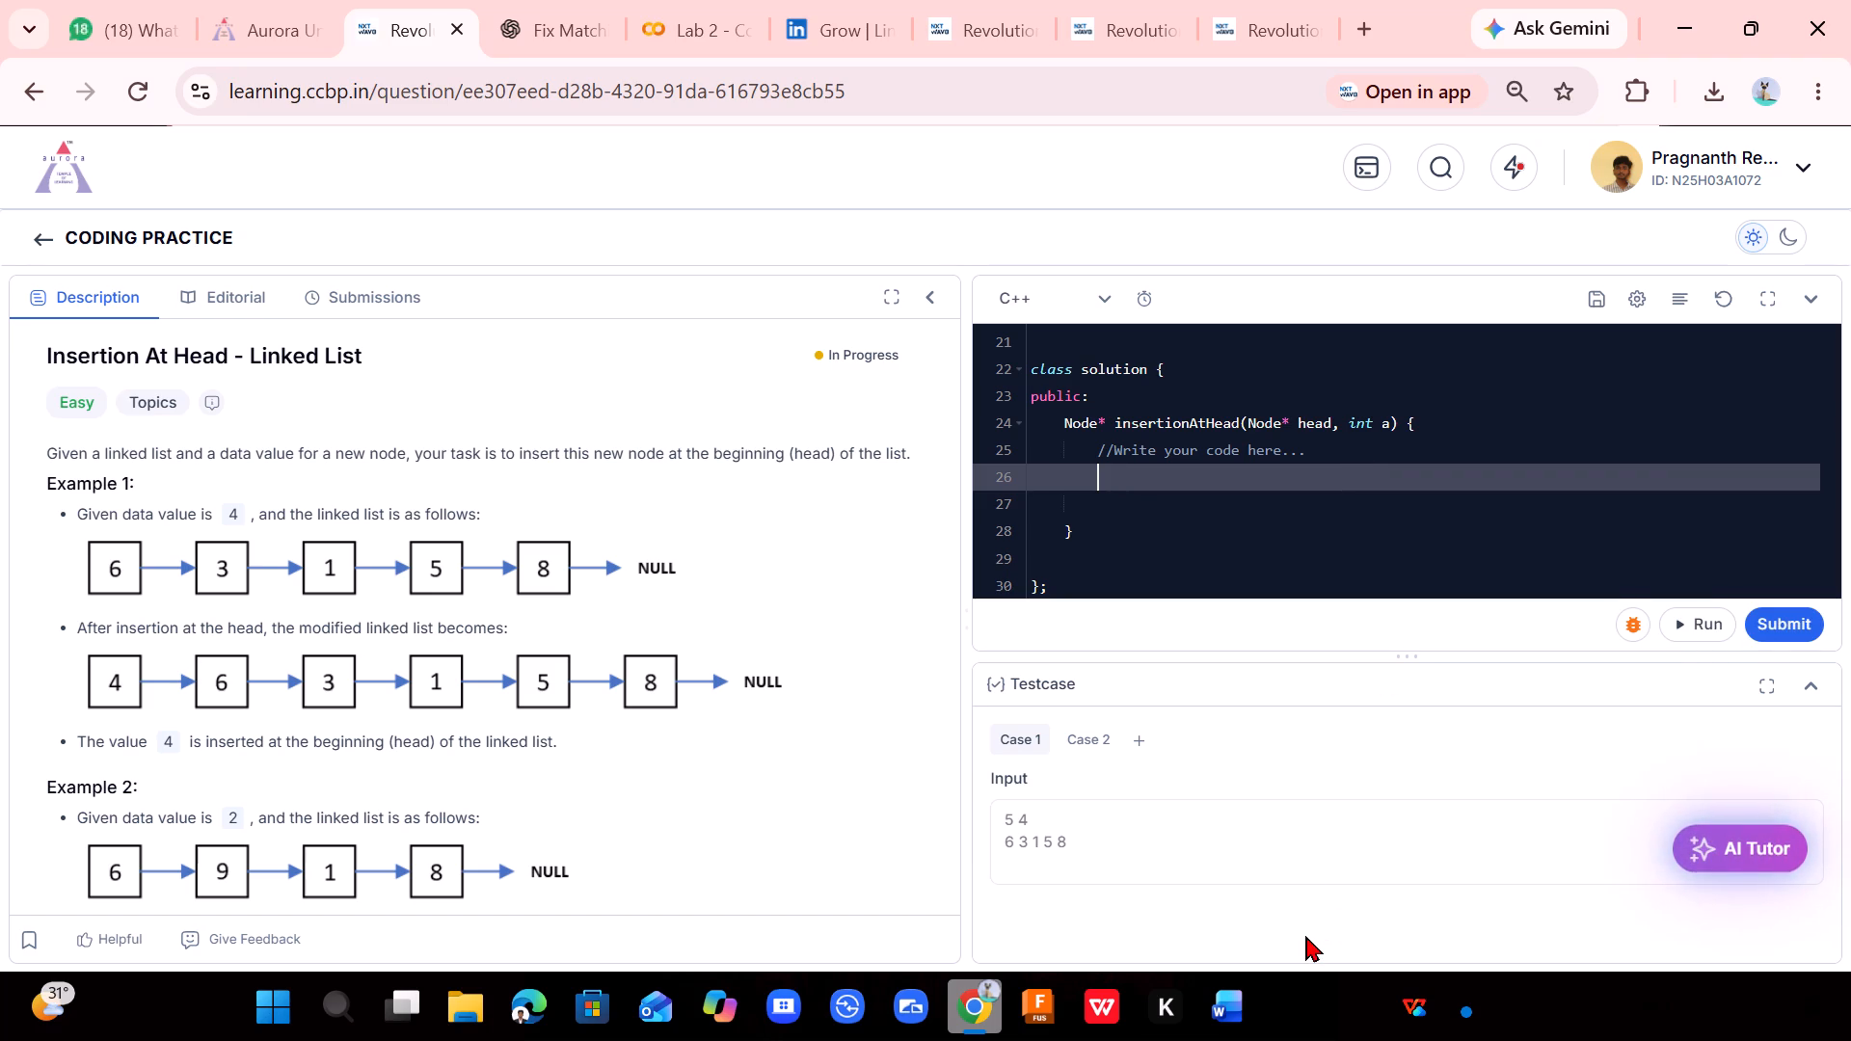
Close the browser tab holding the coding-practice-3a IDE.
{"action": "left_click", "coordinate": [1145, 0]}
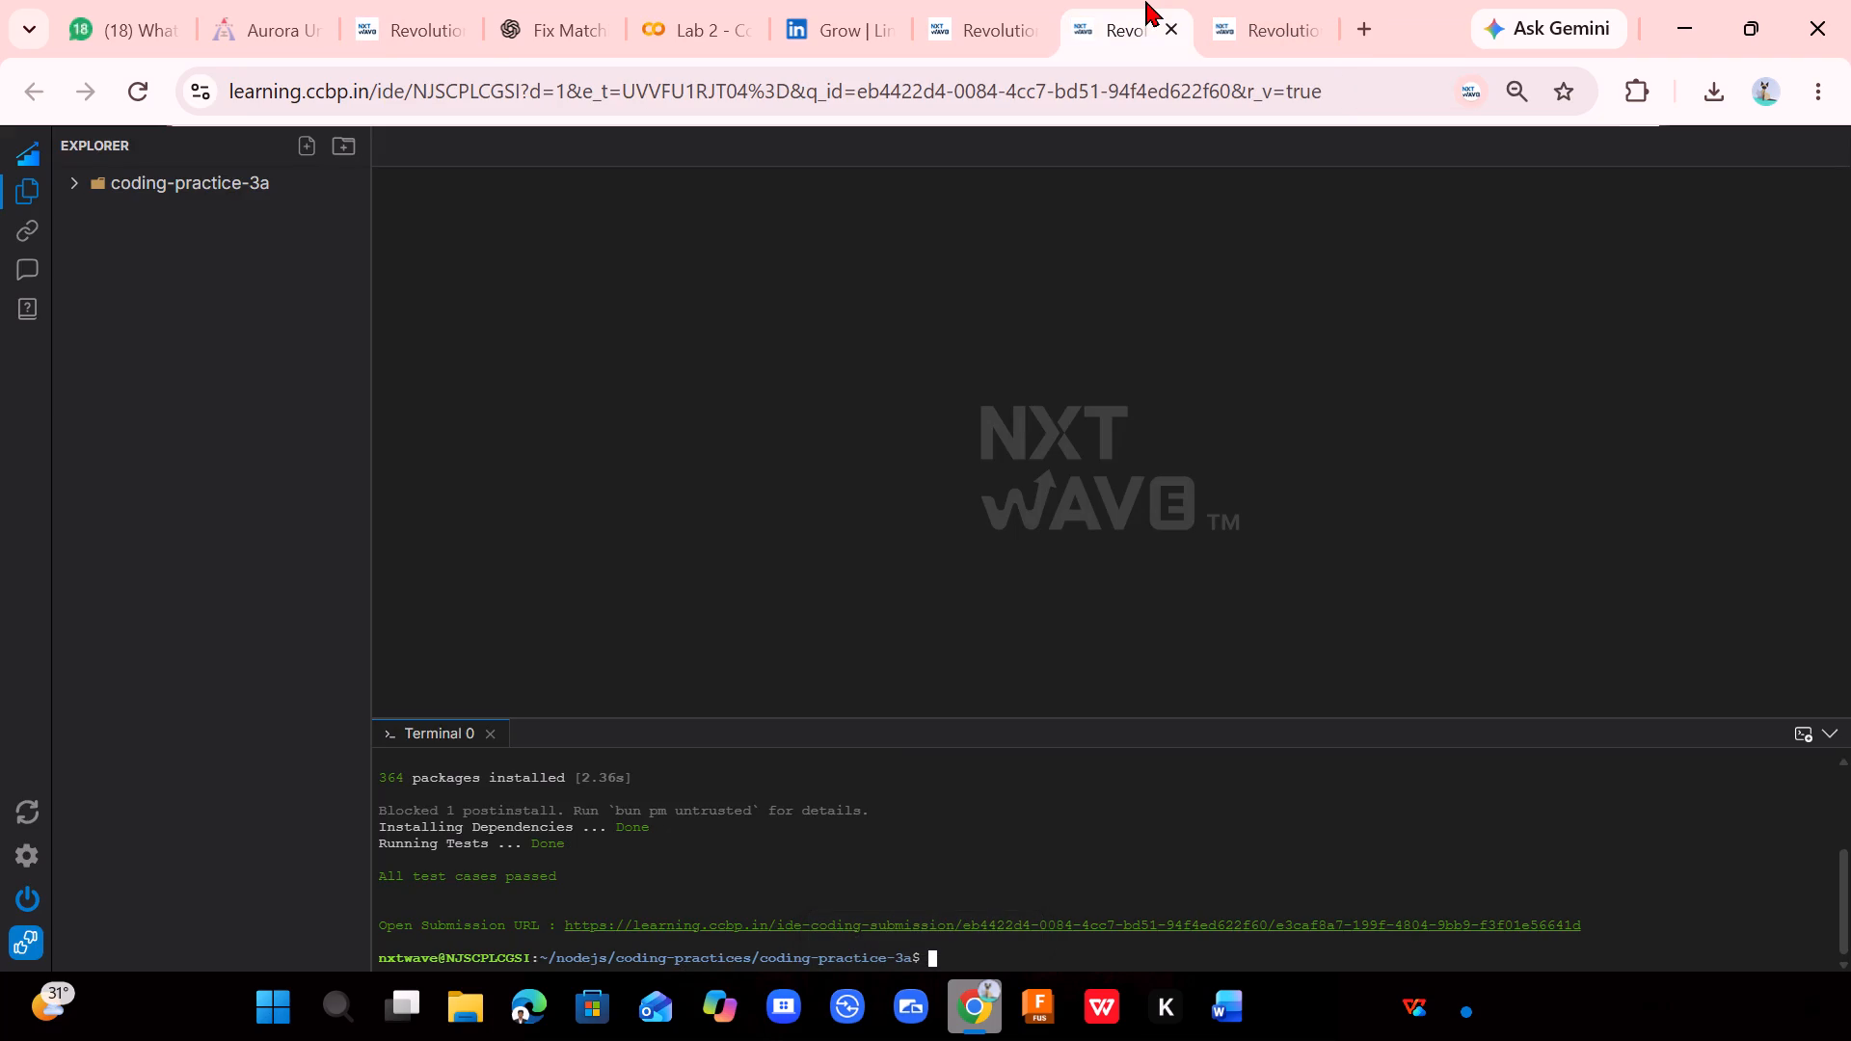
{"action": "left_click", "coordinate": [1175, 21]}
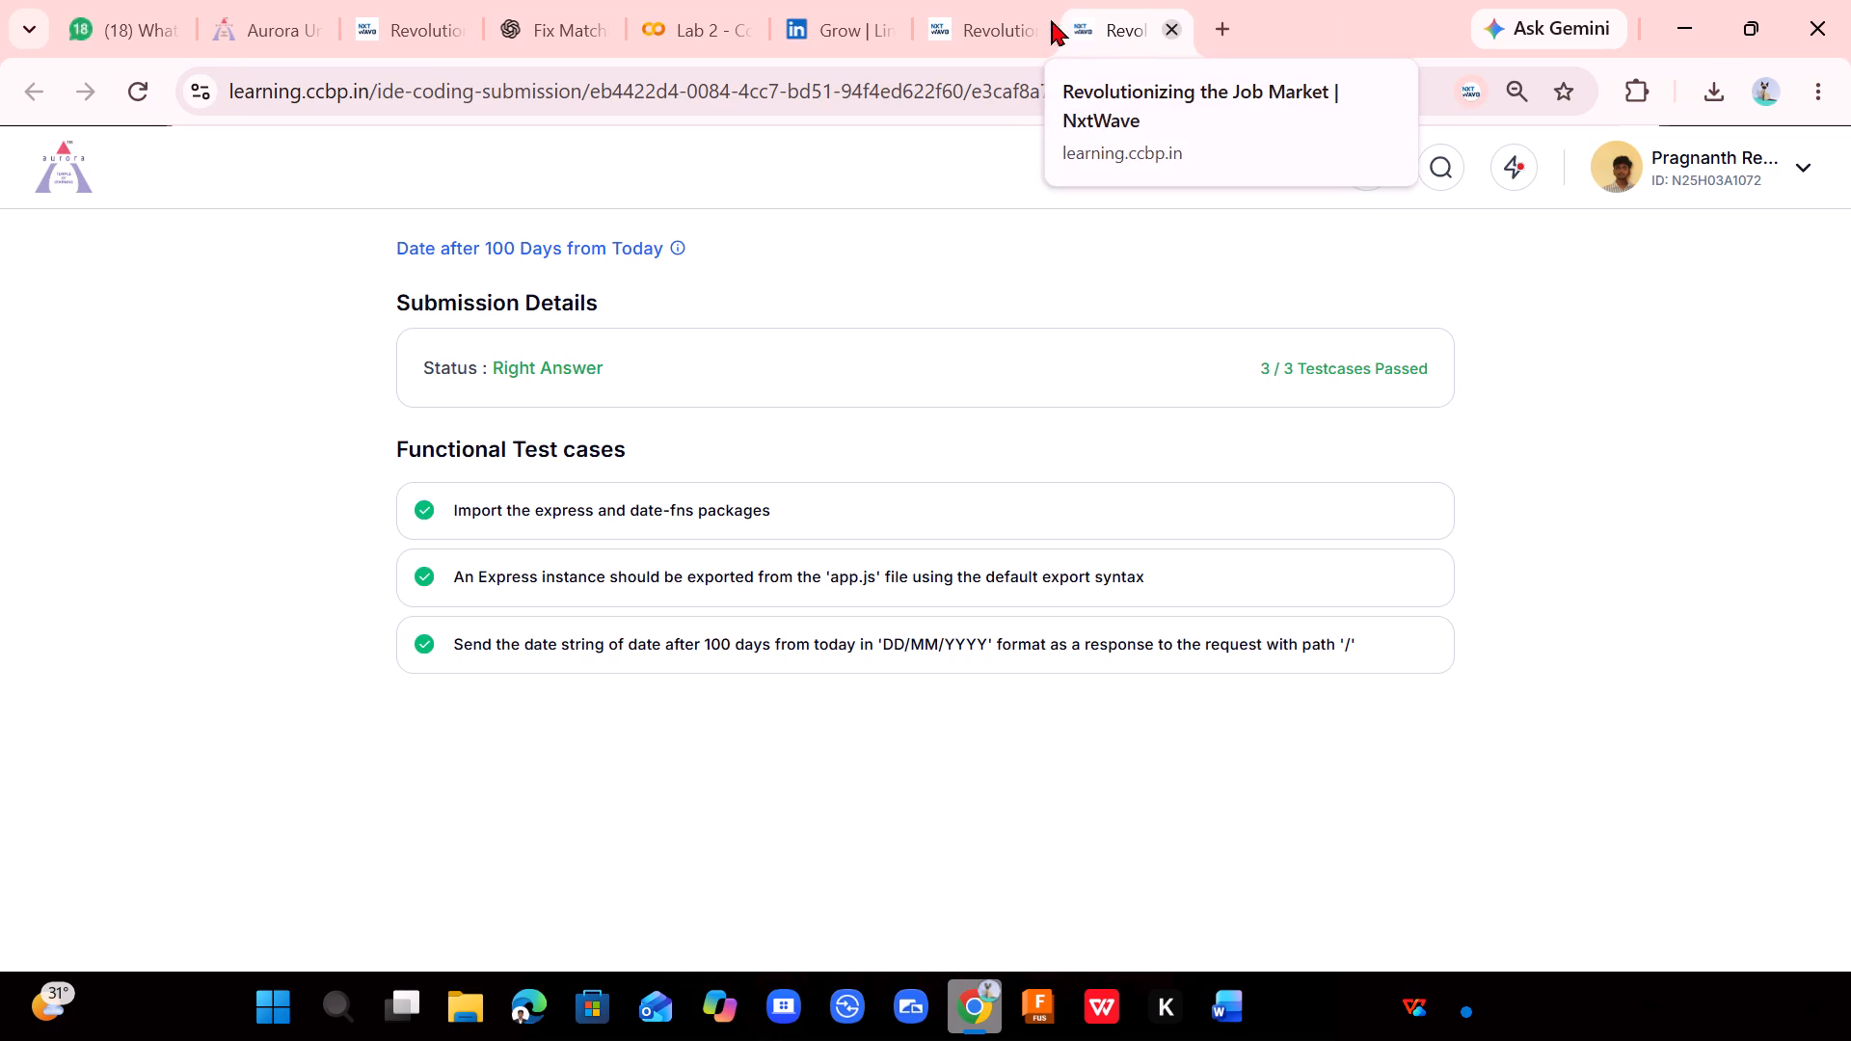
Close the browser tab showing the Submission Details for Date after 100 Days from Today.
{"action": "left_click", "coordinate": [1181, 20]}
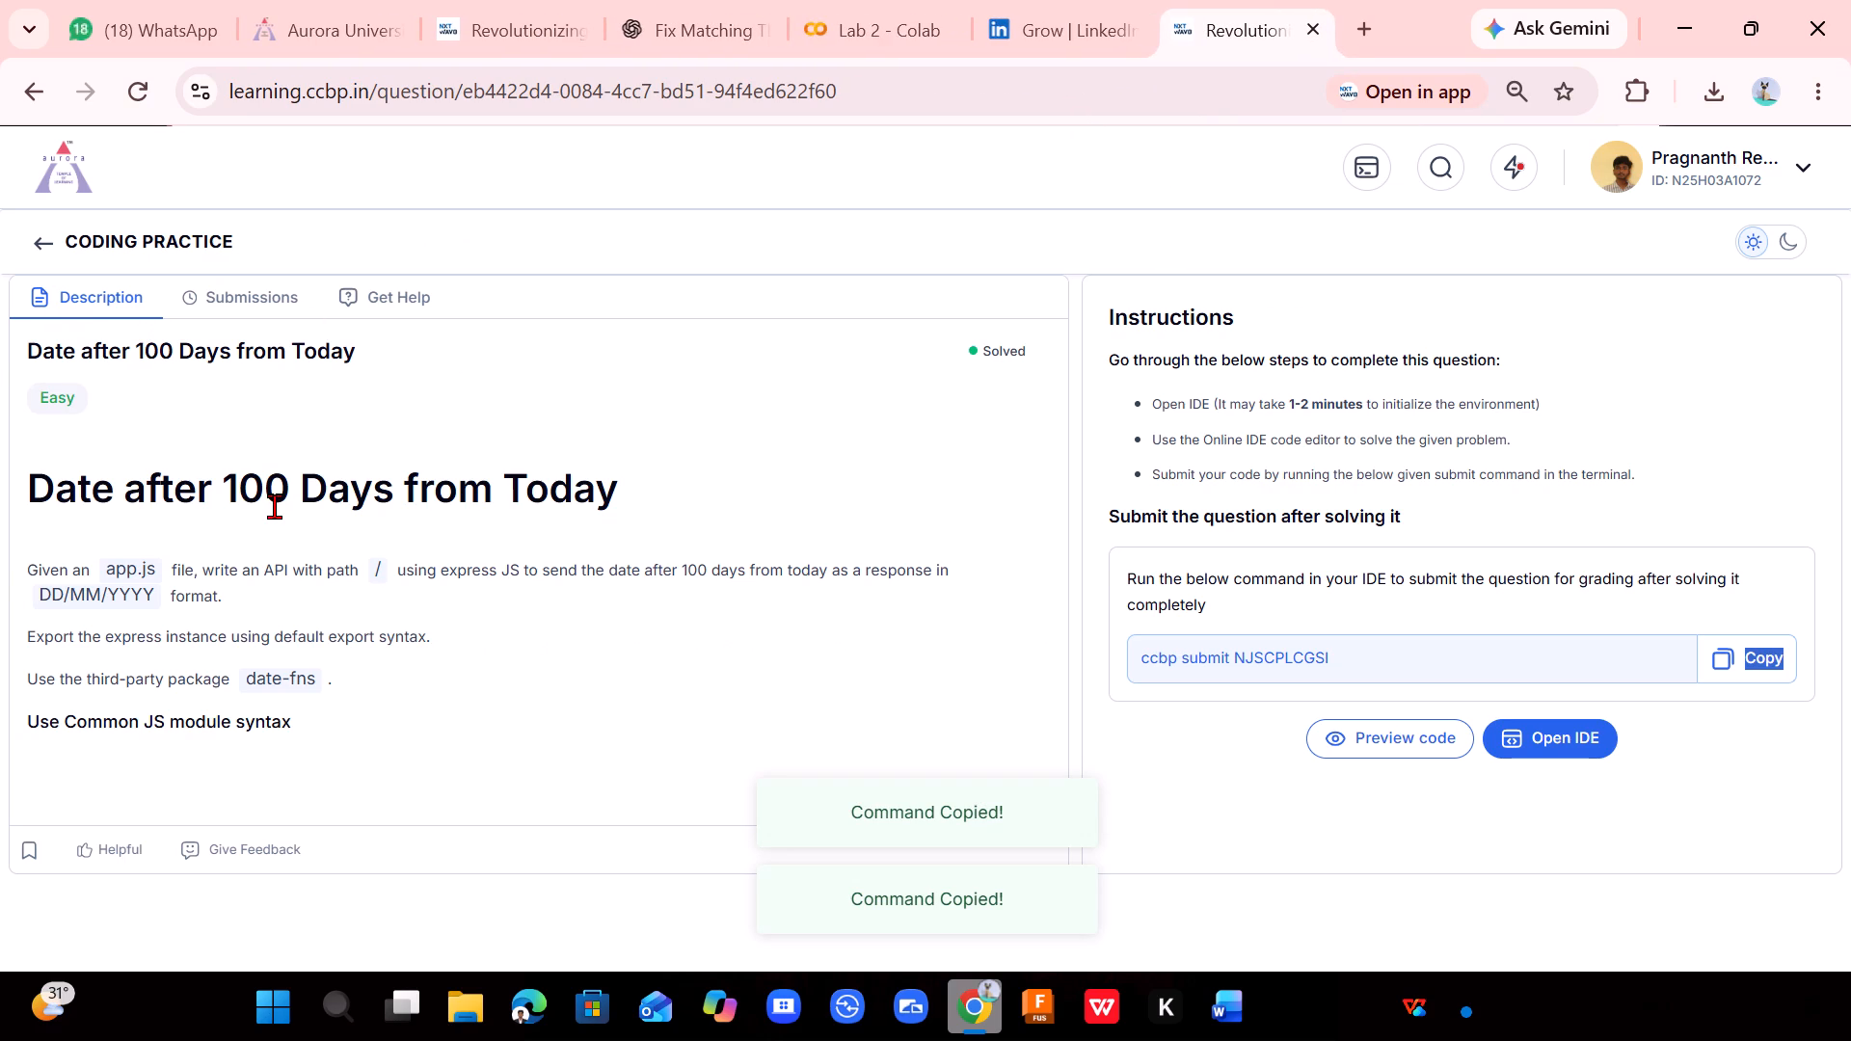
View the latest submission in the Date after 100 Days from Today question's submission history and close its details page.
{"action": "left_click", "coordinate": [228, 312]}
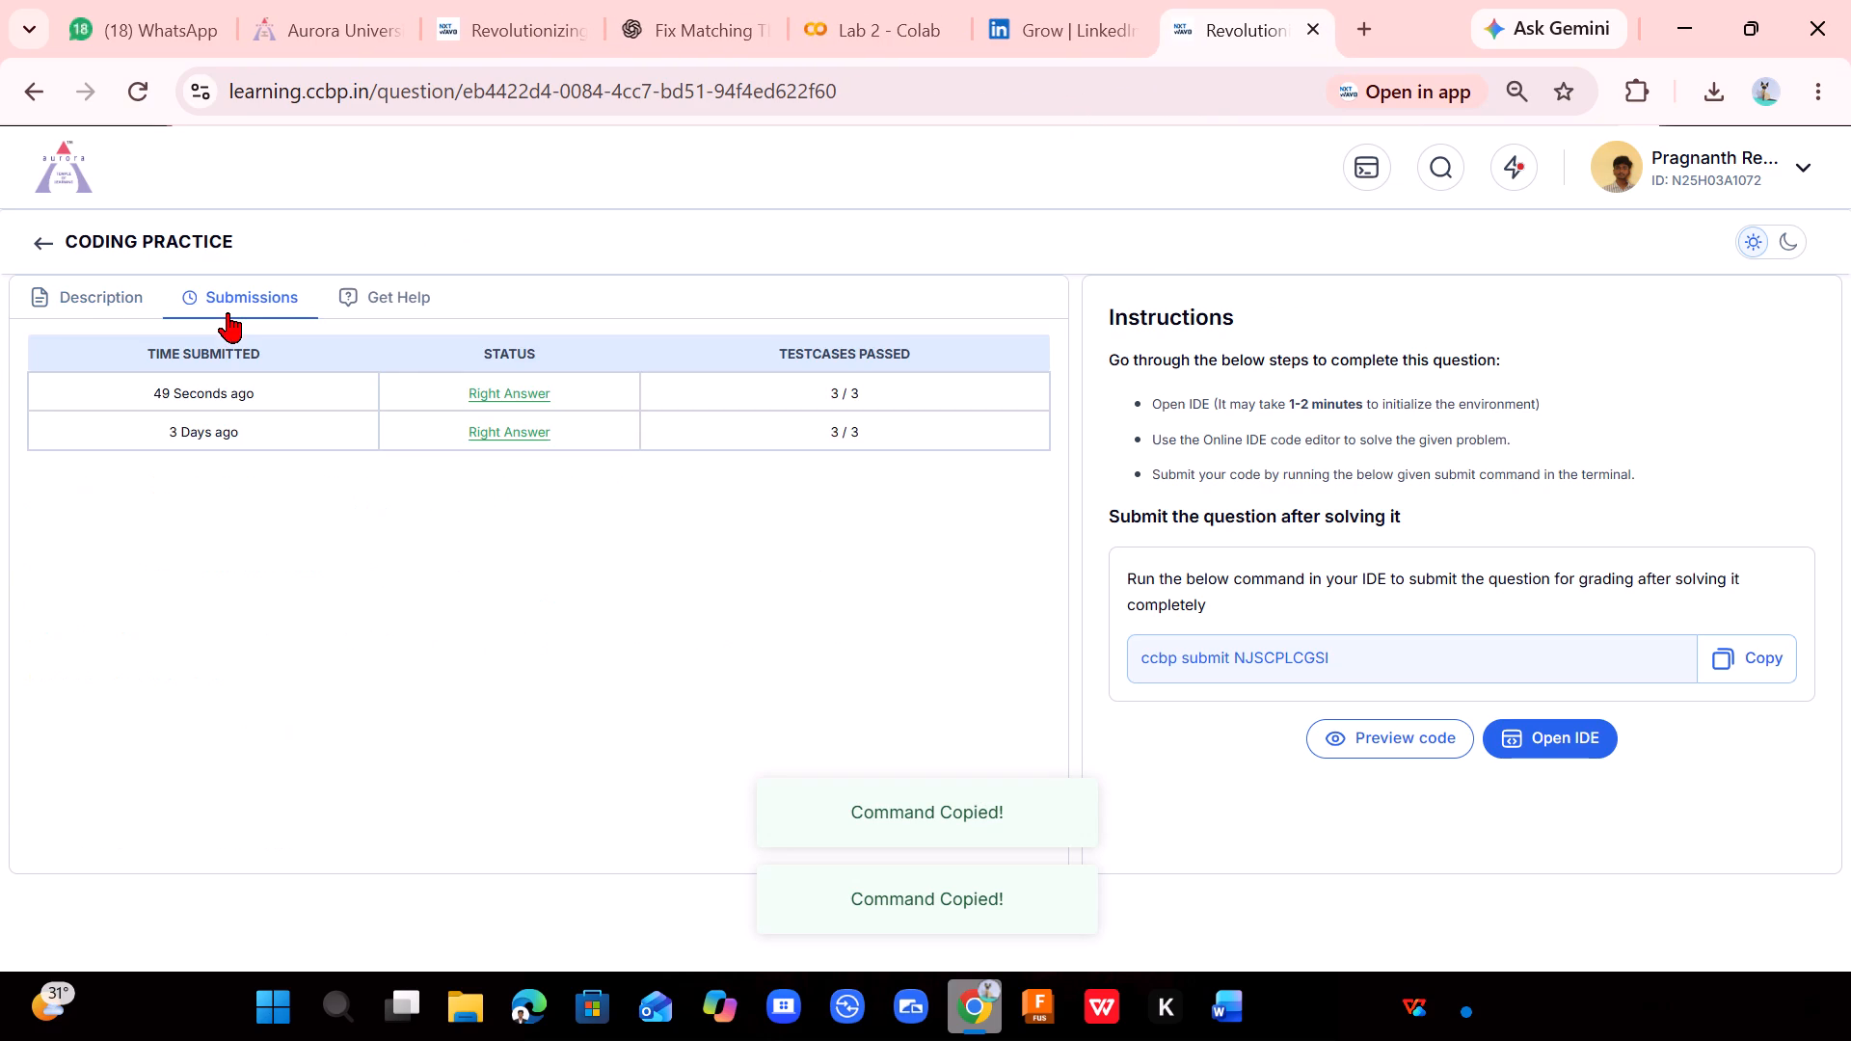
{"action": "left_click", "coordinate": [516, 386]}
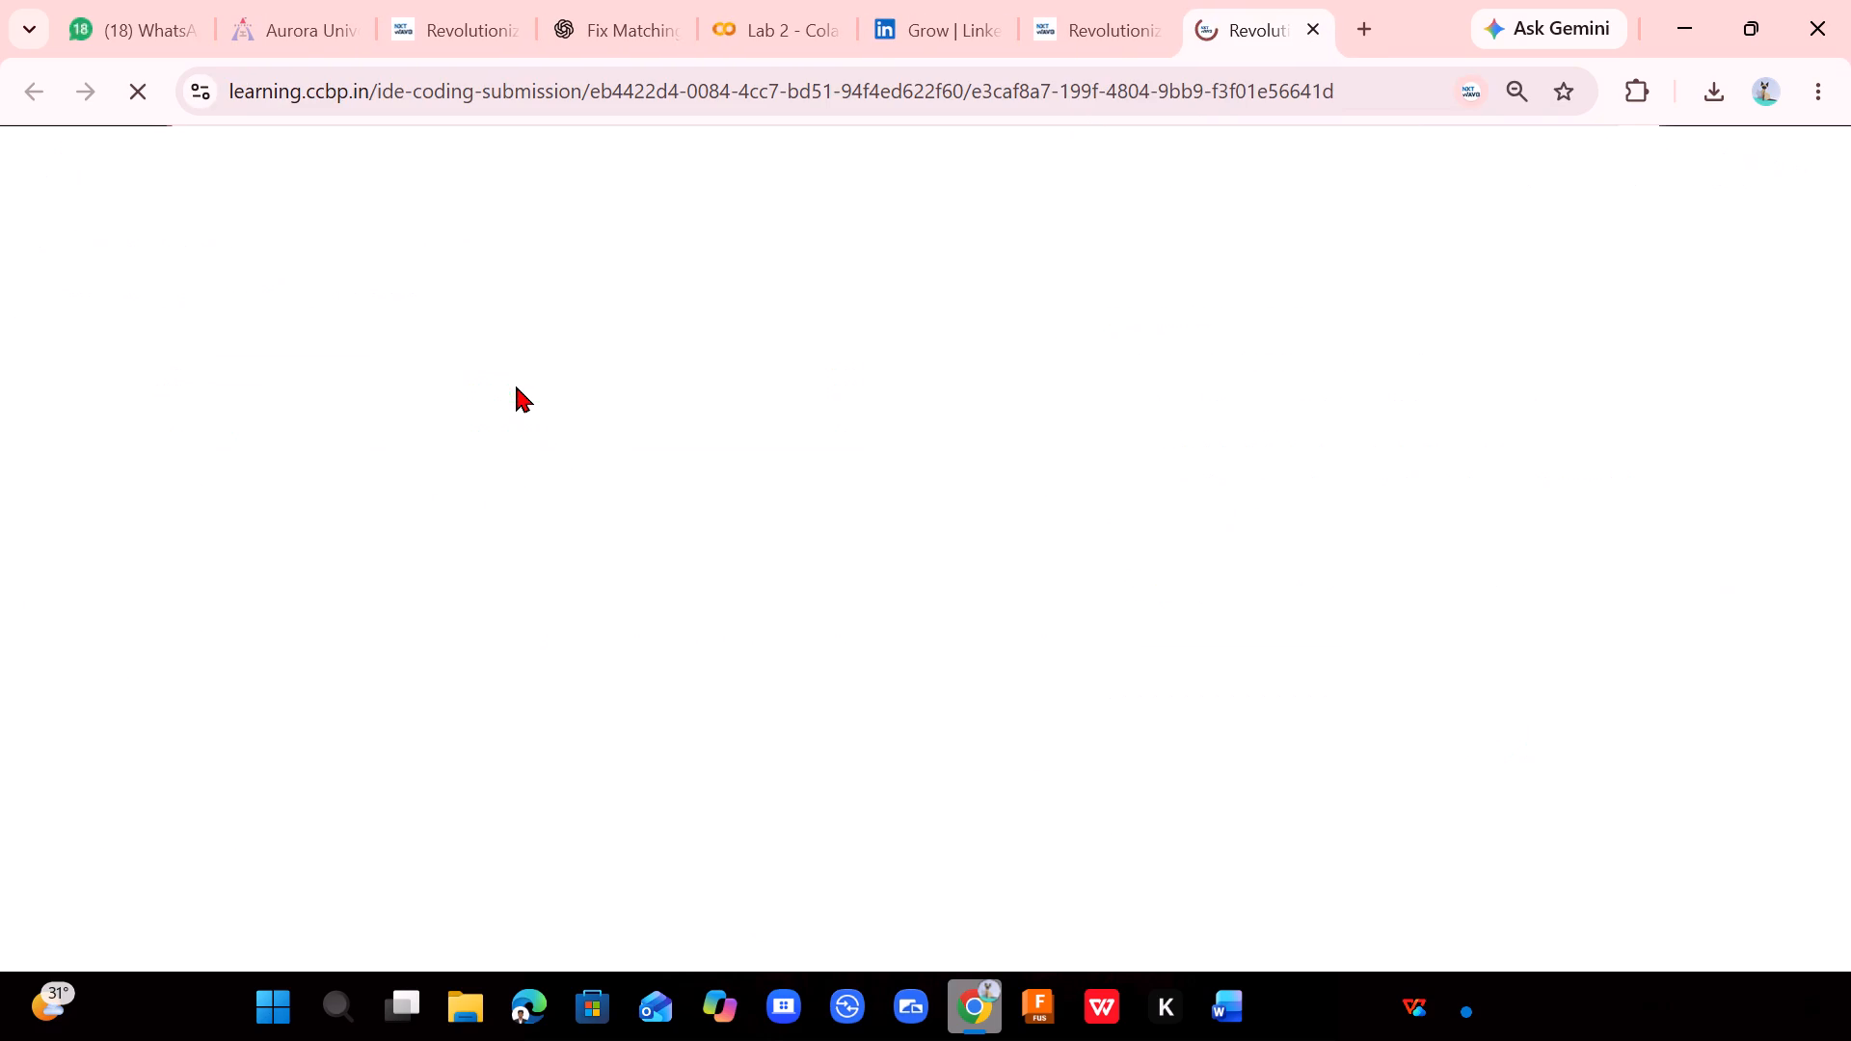
{"action": "left_click", "coordinate": [1313, 26]}
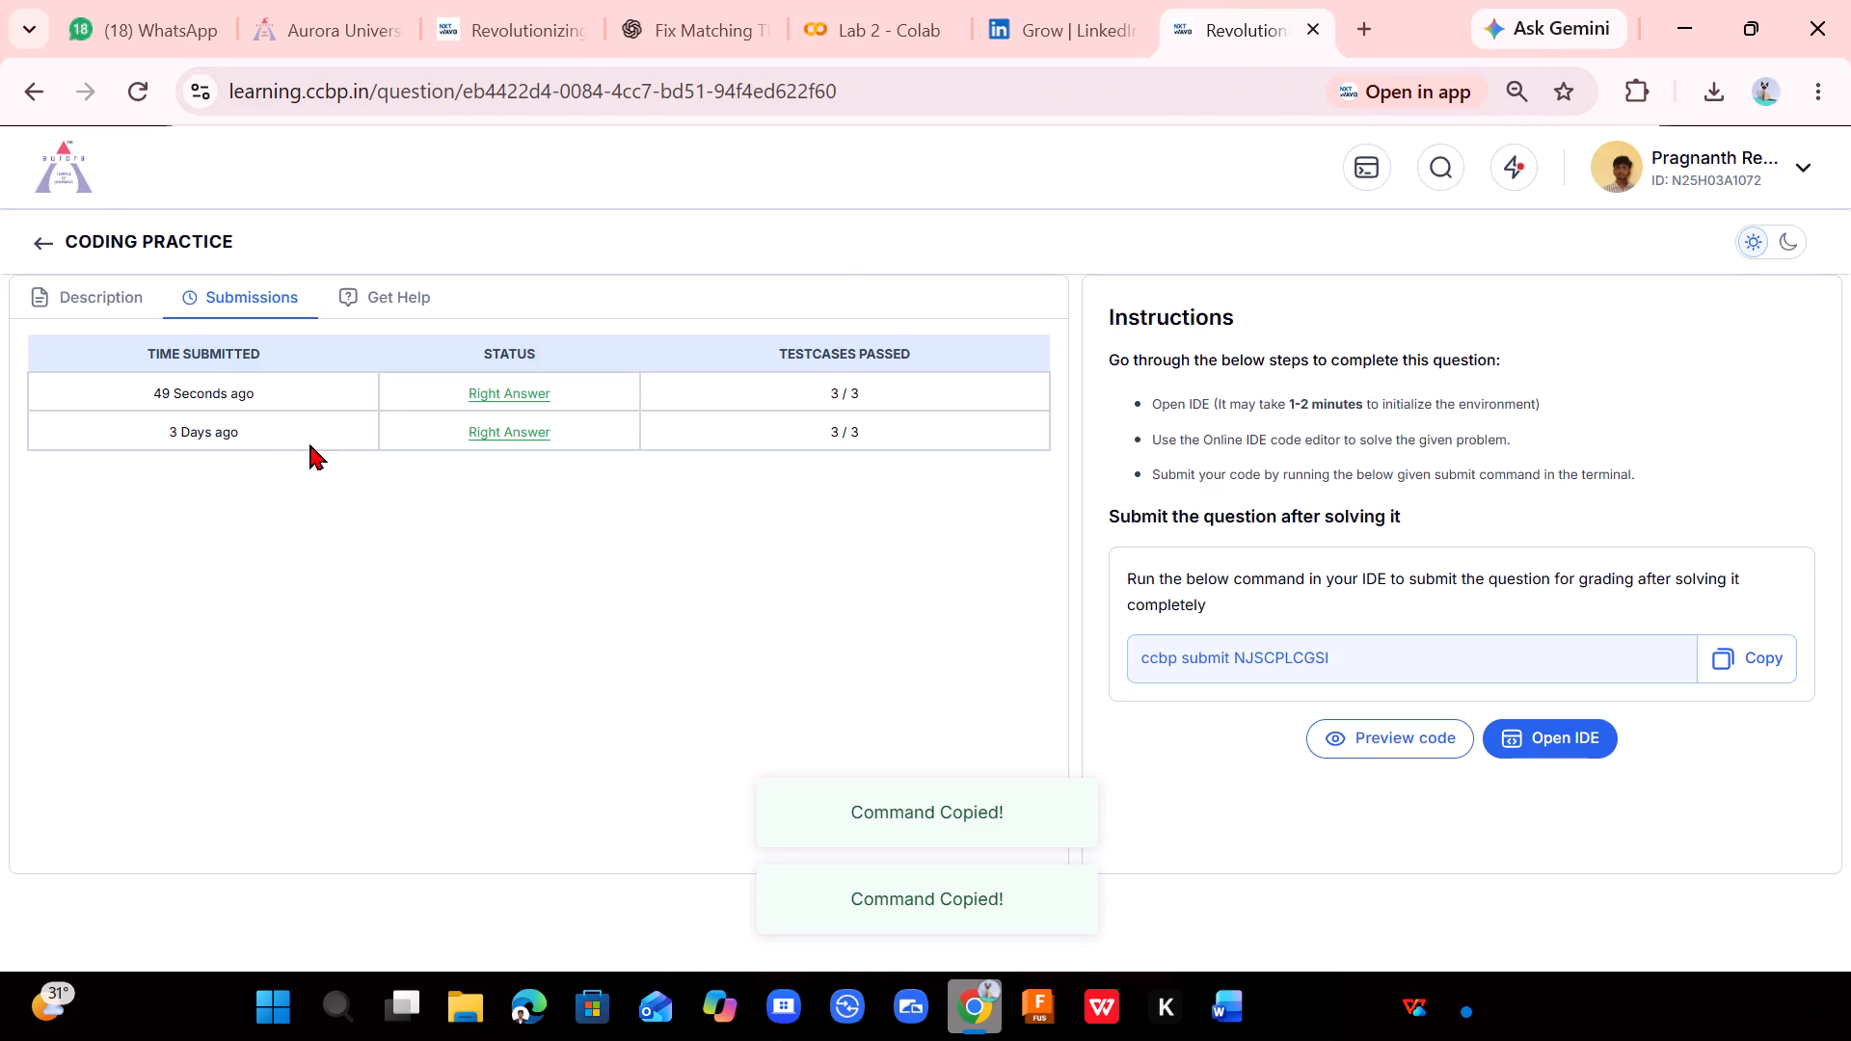
Return to the NodeJS and ExpressJS Coding Practice list and open the Today's Date question.
{"action": "left_click", "coordinate": [153, 247]}
{"action": "left_click", "coordinate": [37, 235]}
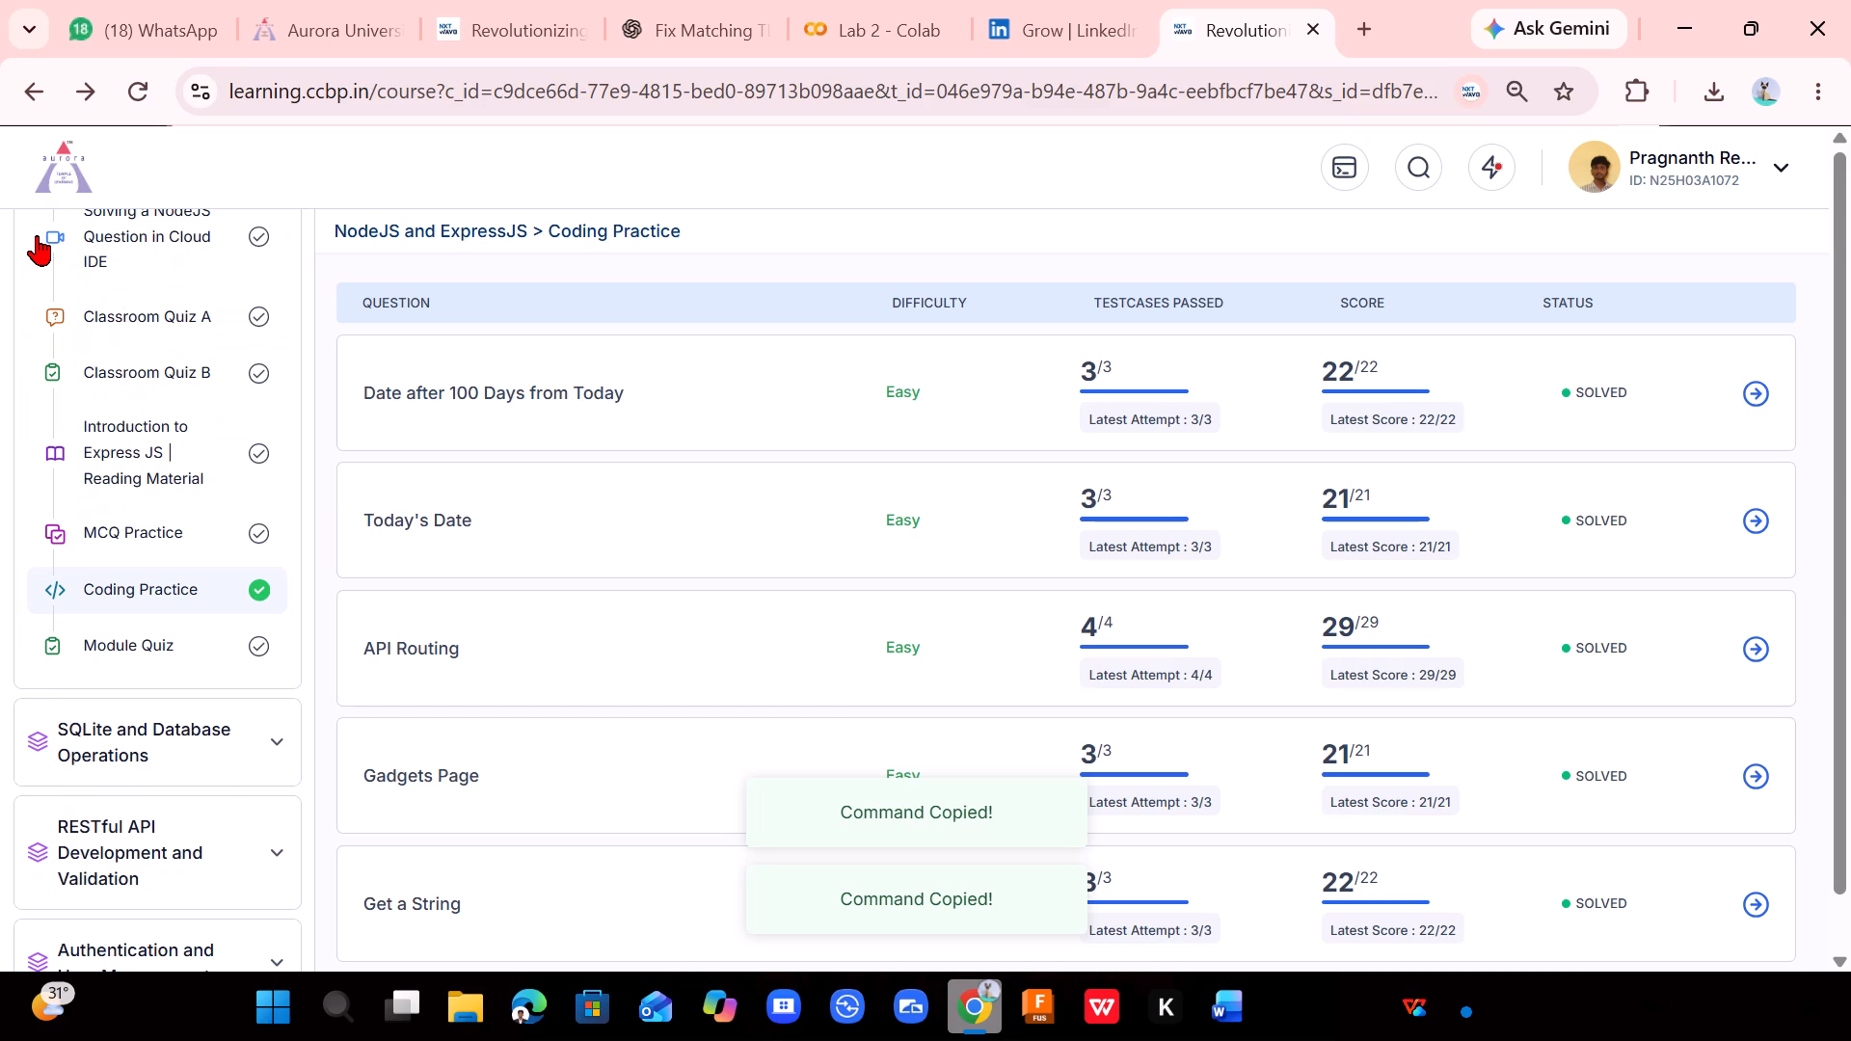
{"action": "scroll", "coordinate": [849, 810], "scroll_direction": "down", "scroll_amount": 2}
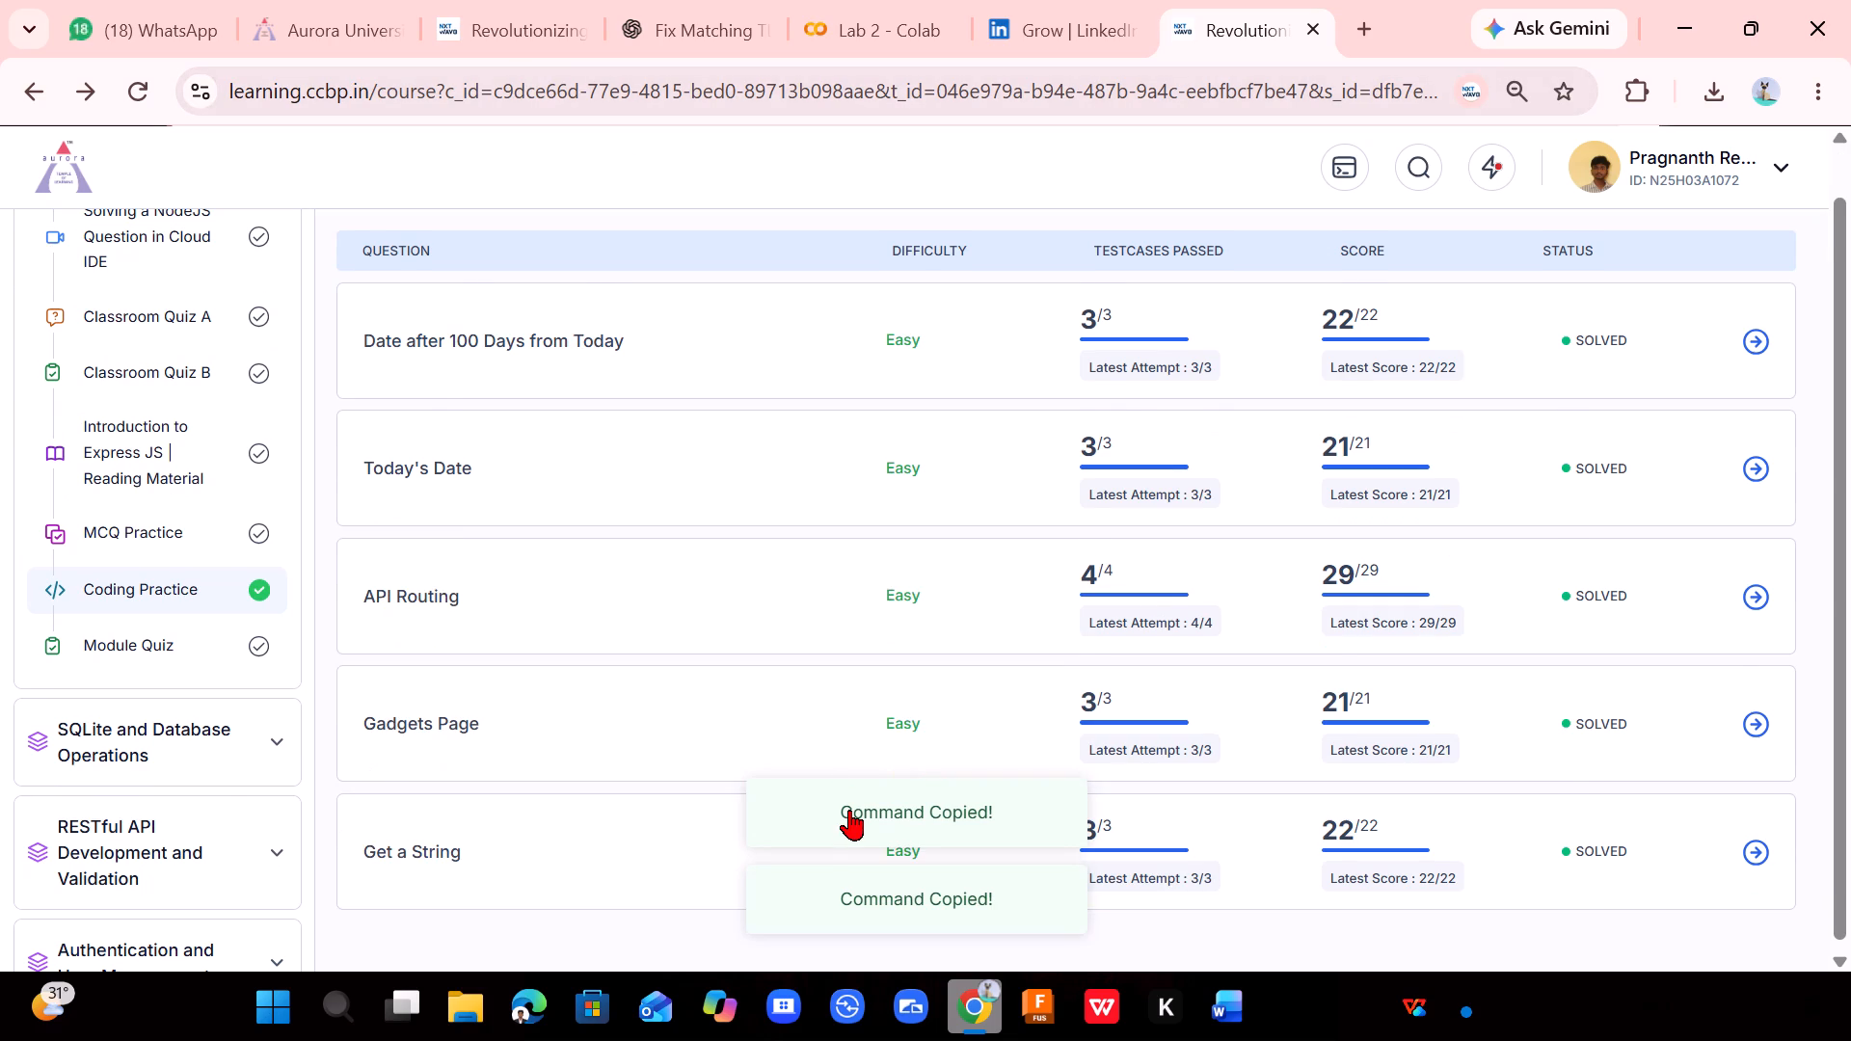
{"action": "left_click", "coordinate": [1150, 404]}
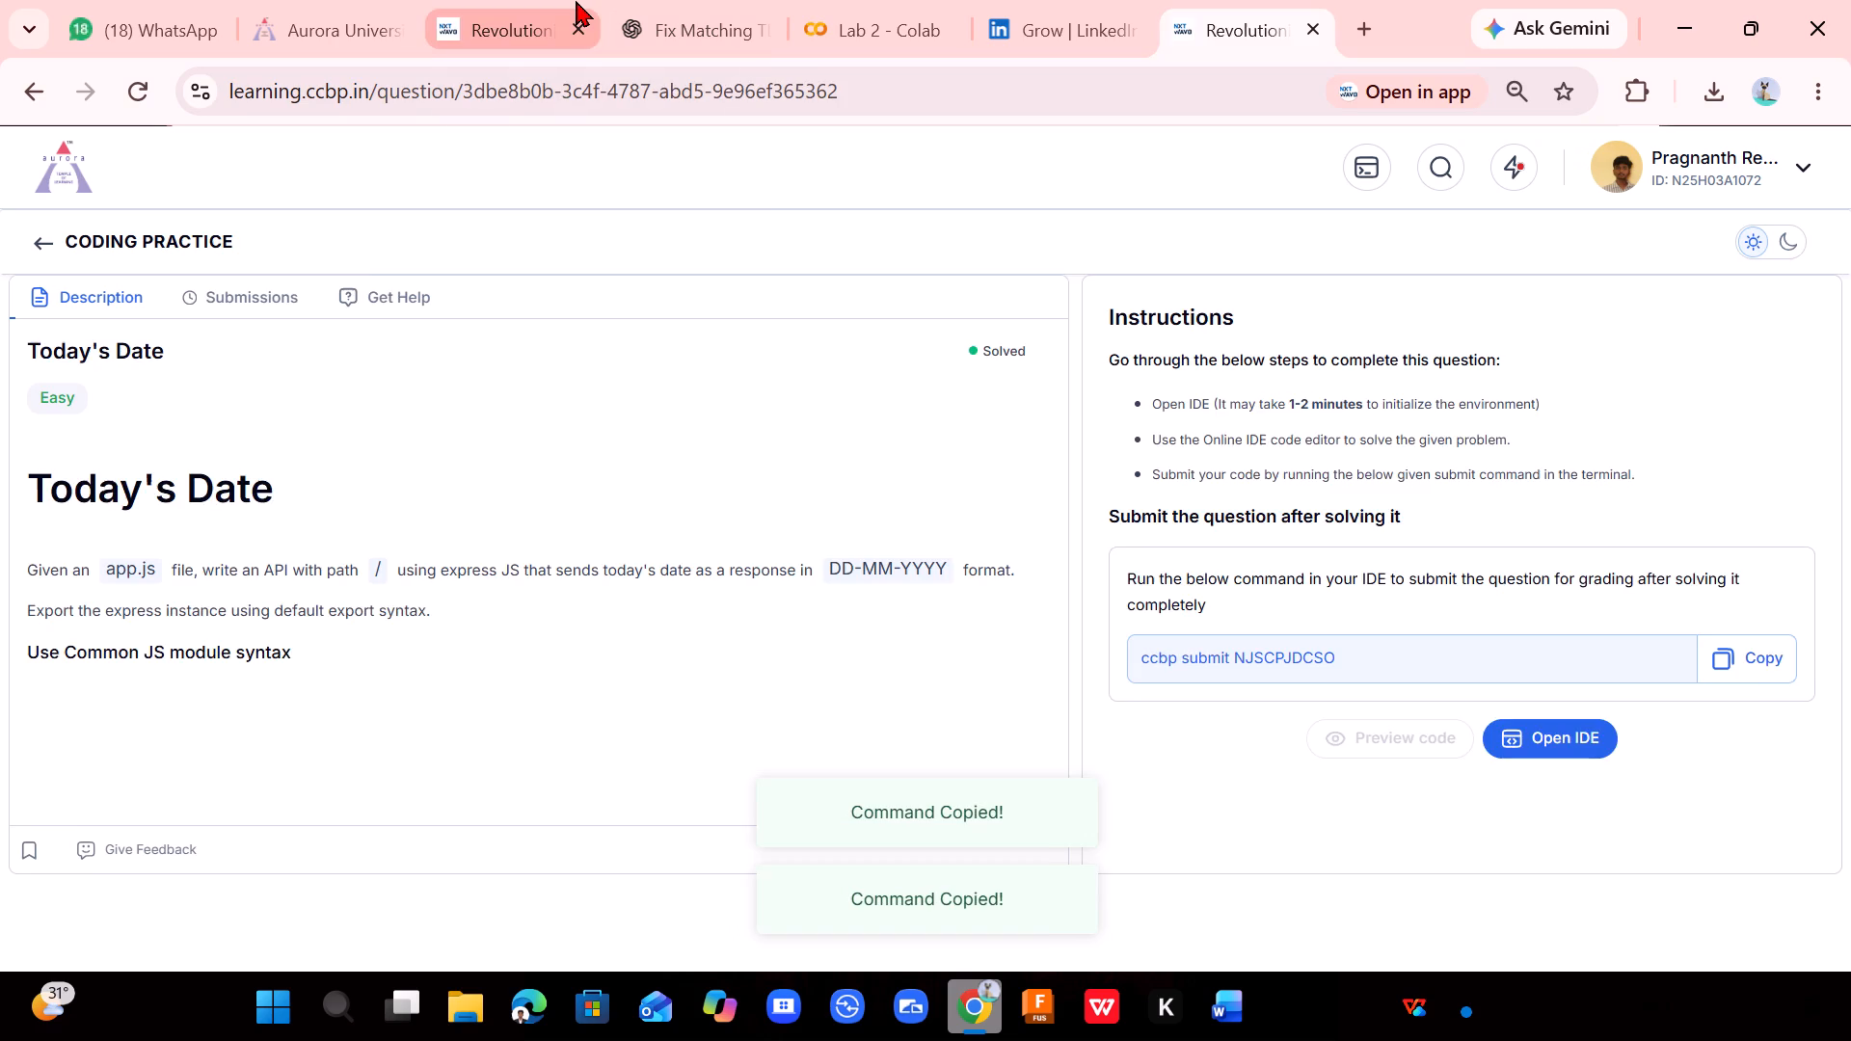
Switch to the browser tab holding the Insertion At Head - Linked List question.
{"action": "left_click", "coordinate": [576, 0]}
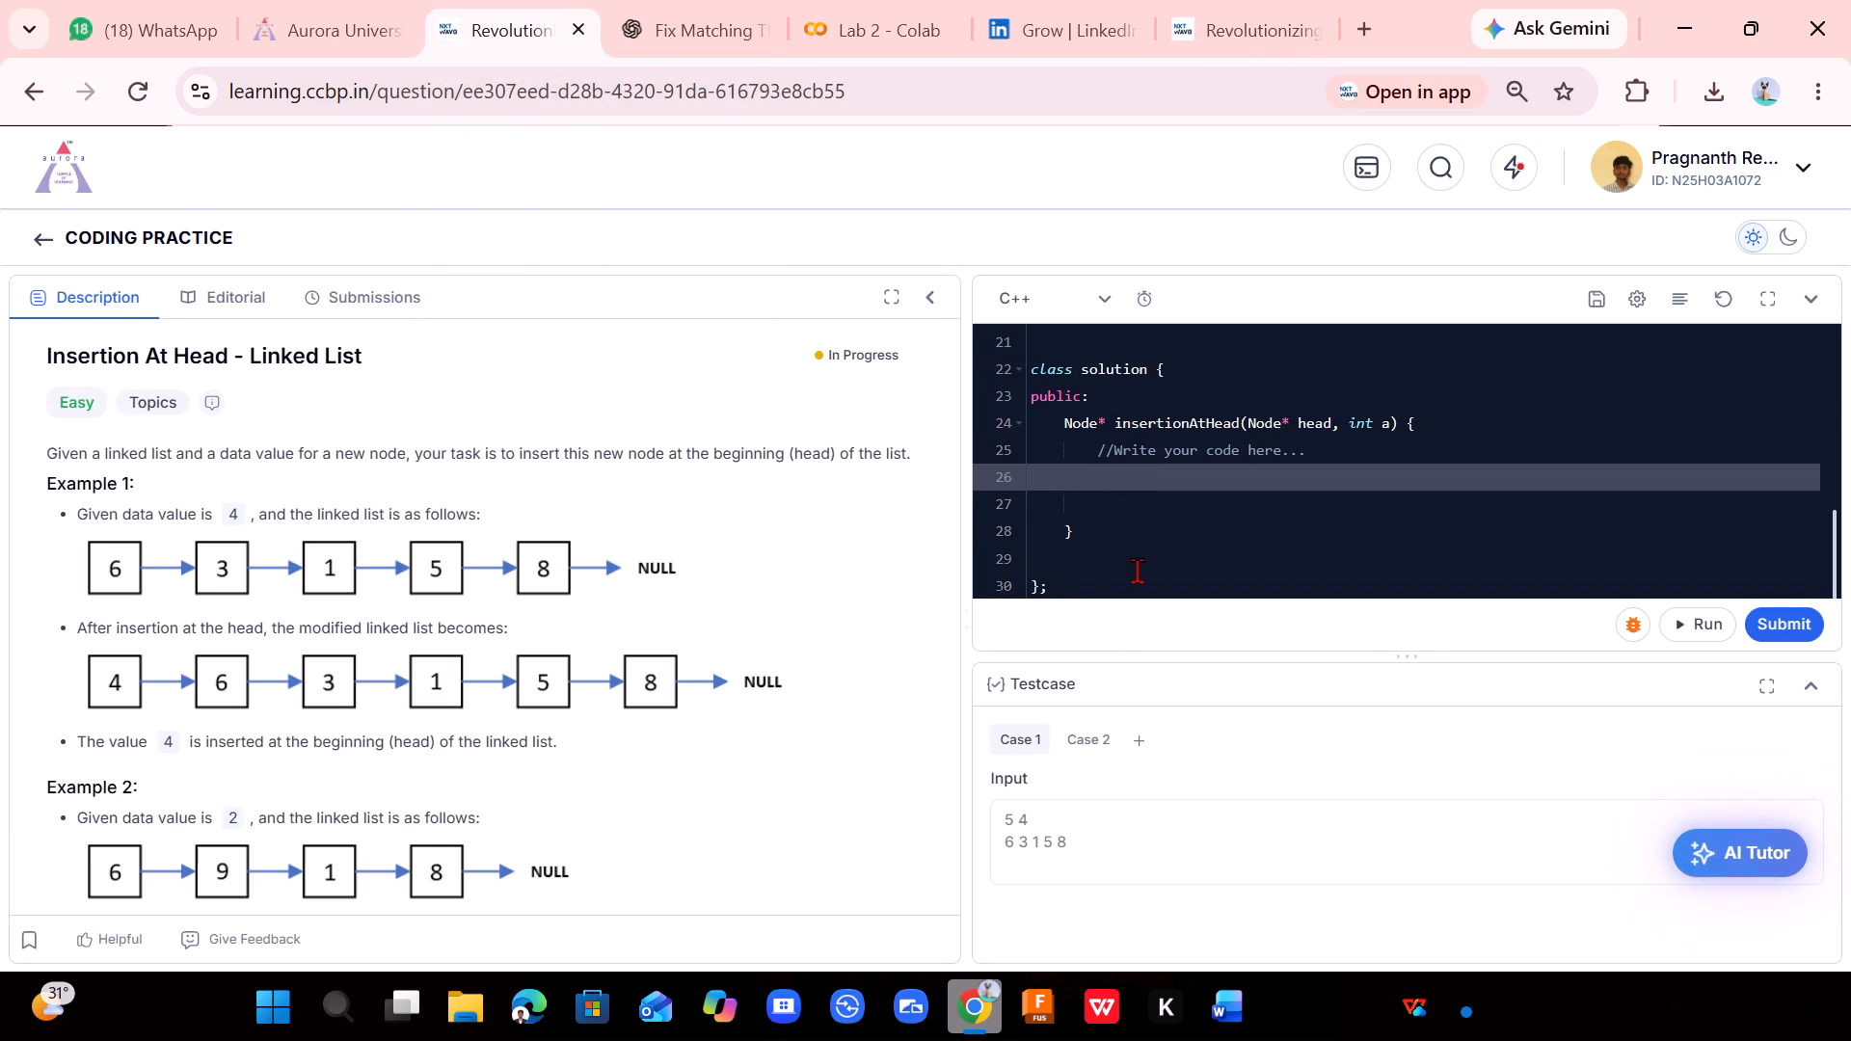
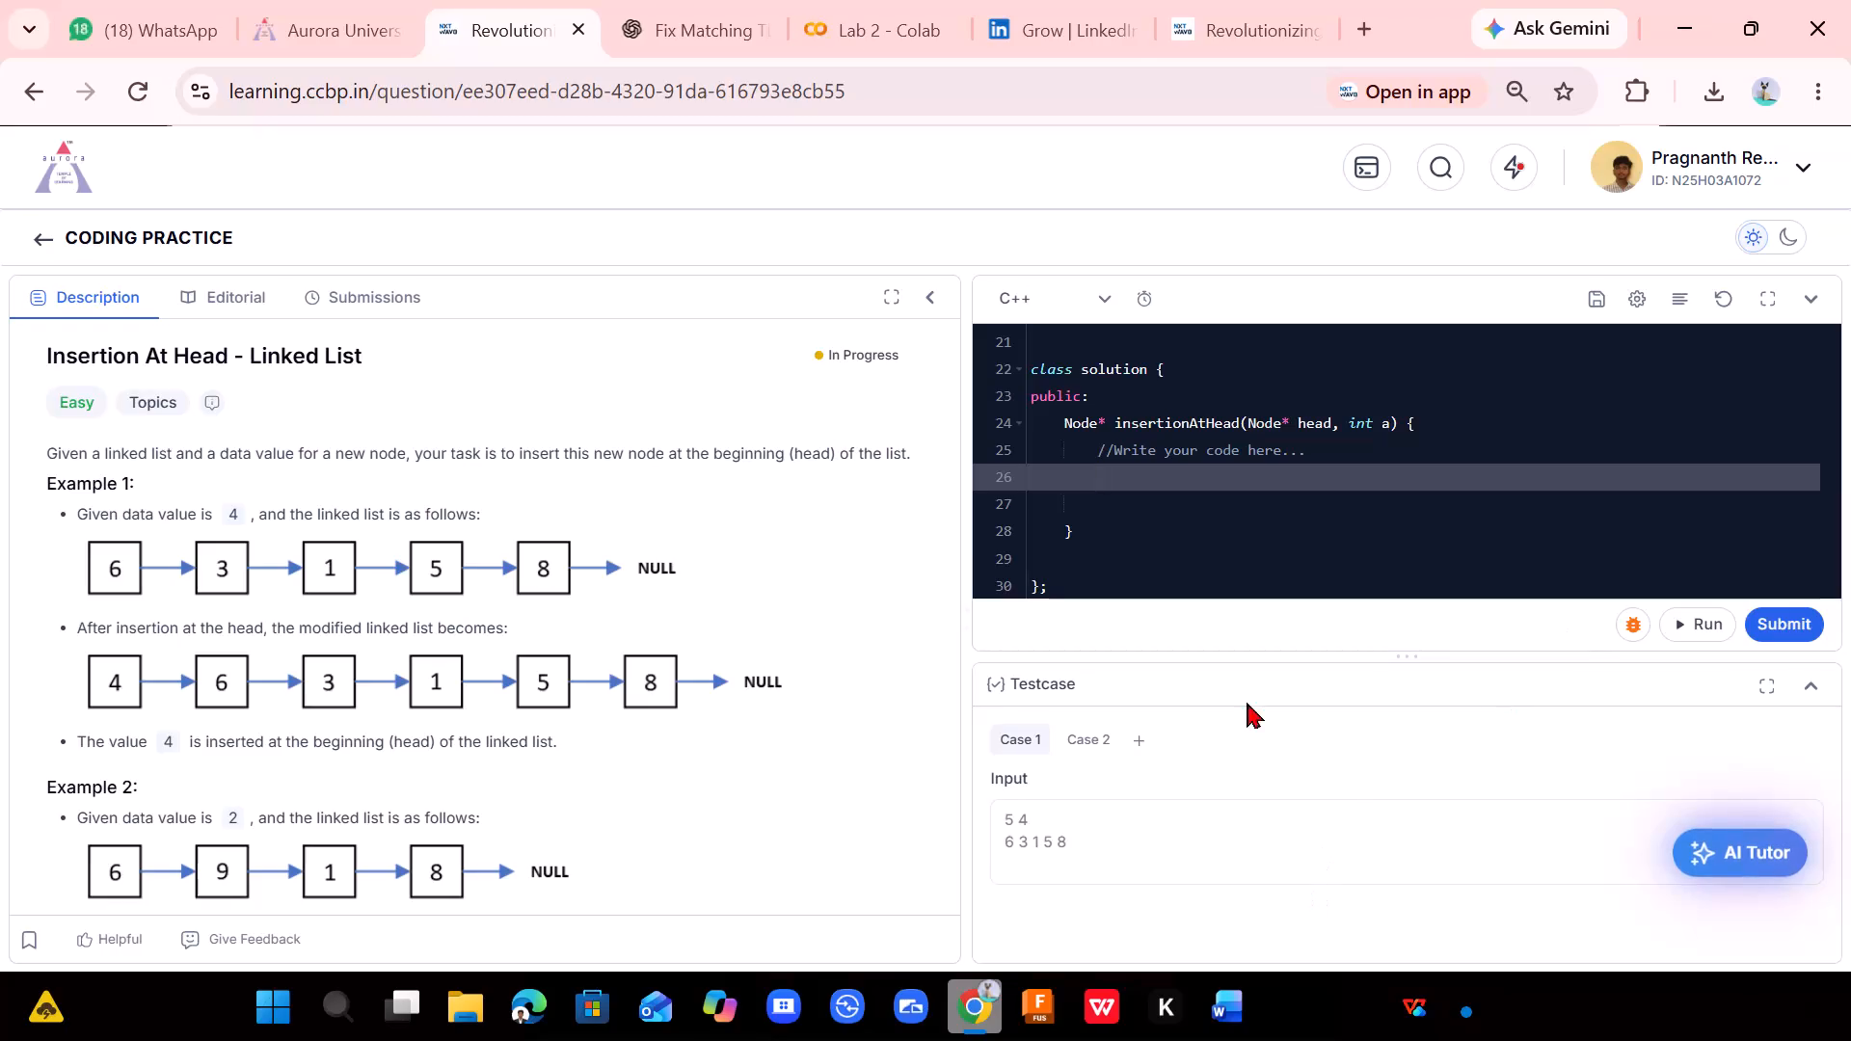
Switch to the browser tab with the Today's Date question and clear the command-copied notifications covering the page.
{"action": "left_click", "coordinate": [1305, 0]}
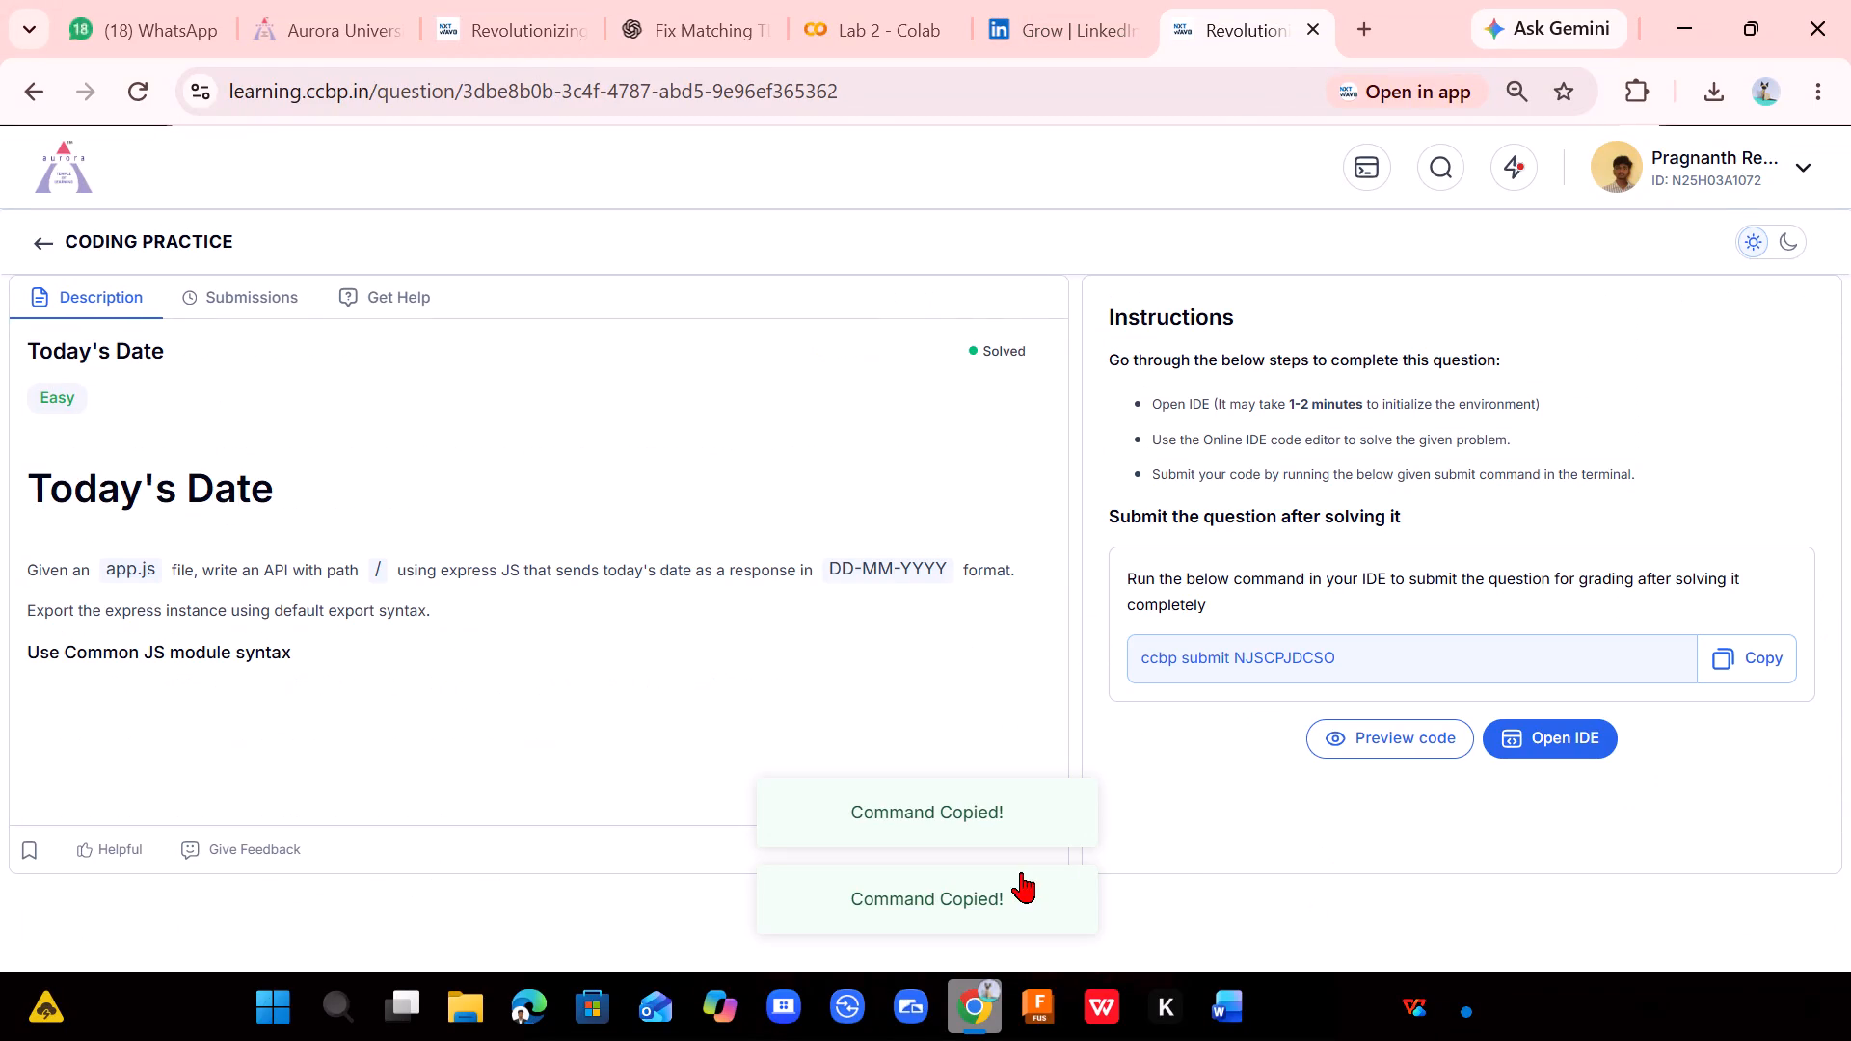
{"action": "left_click", "coordinate": [1240, 886]}
{"action": "left_click", "coordinate": [1045, 814]}
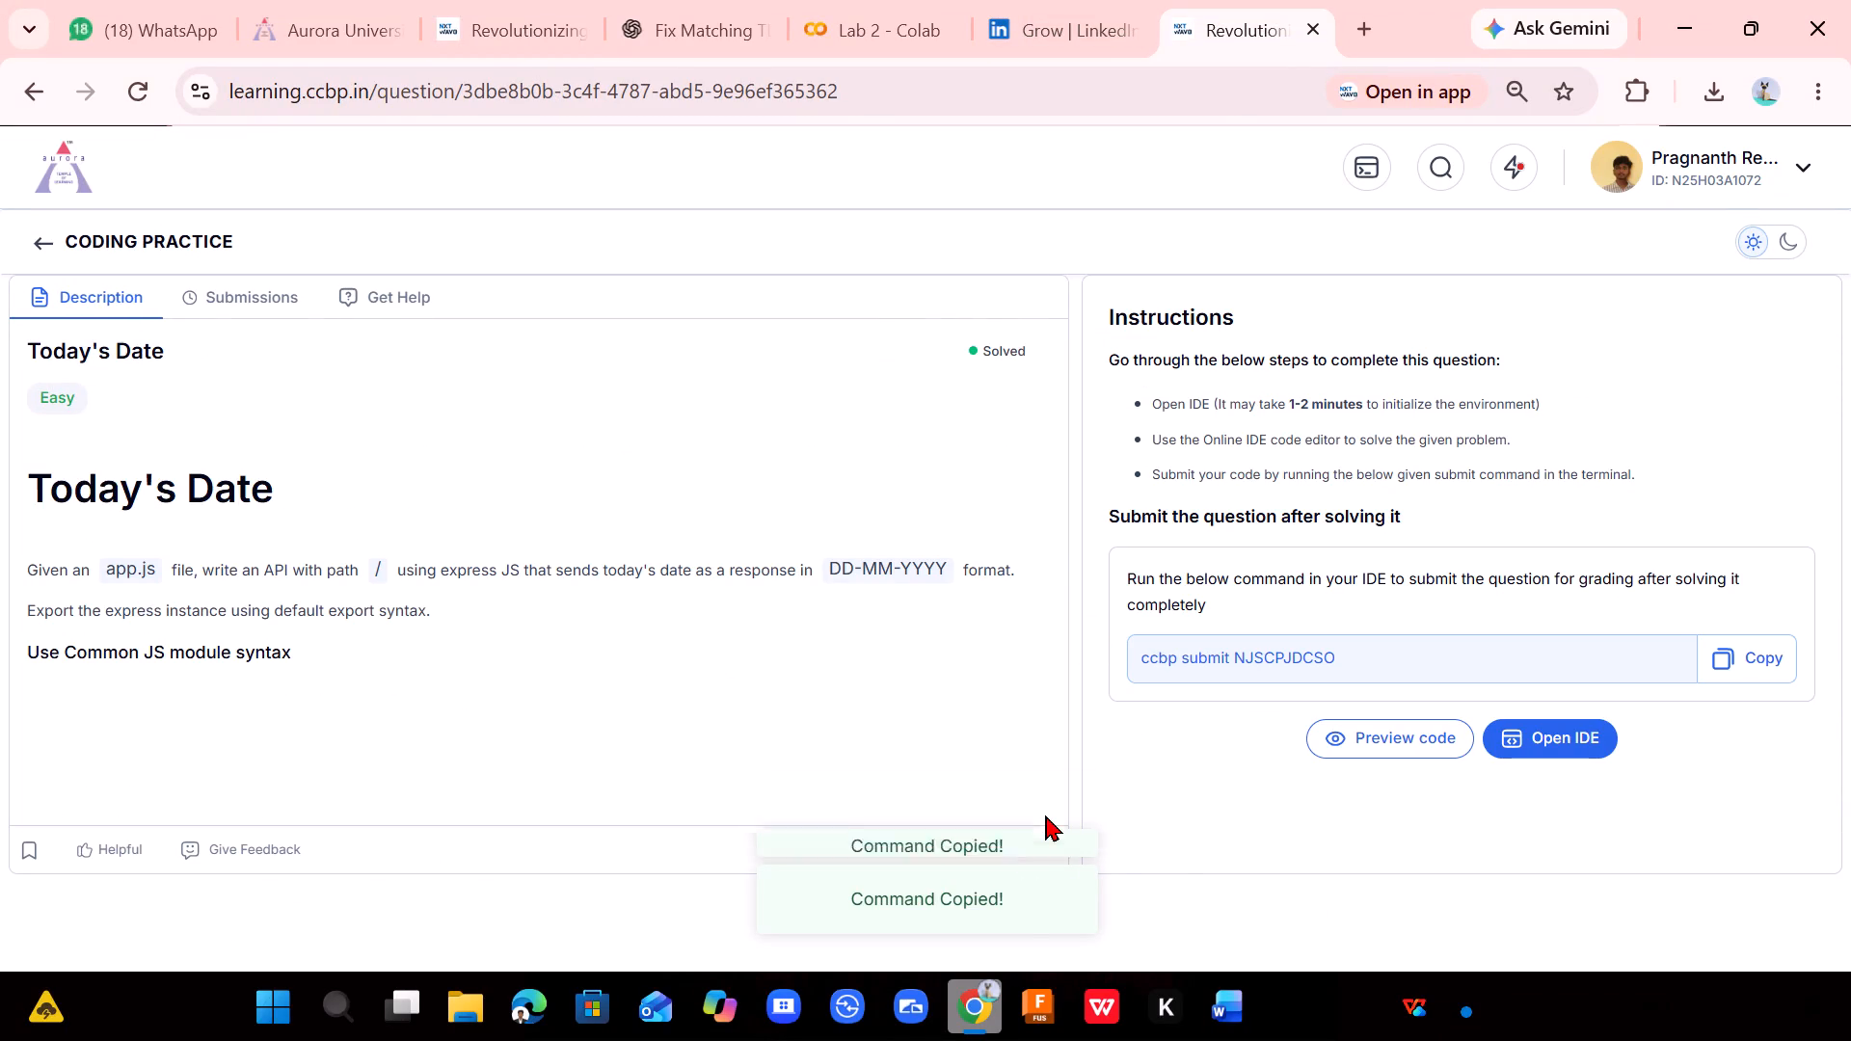
{"action": "left_click", "coordinate": [1045, 814]}
{"action": "left_click", "coordinate": [1025, 894]}
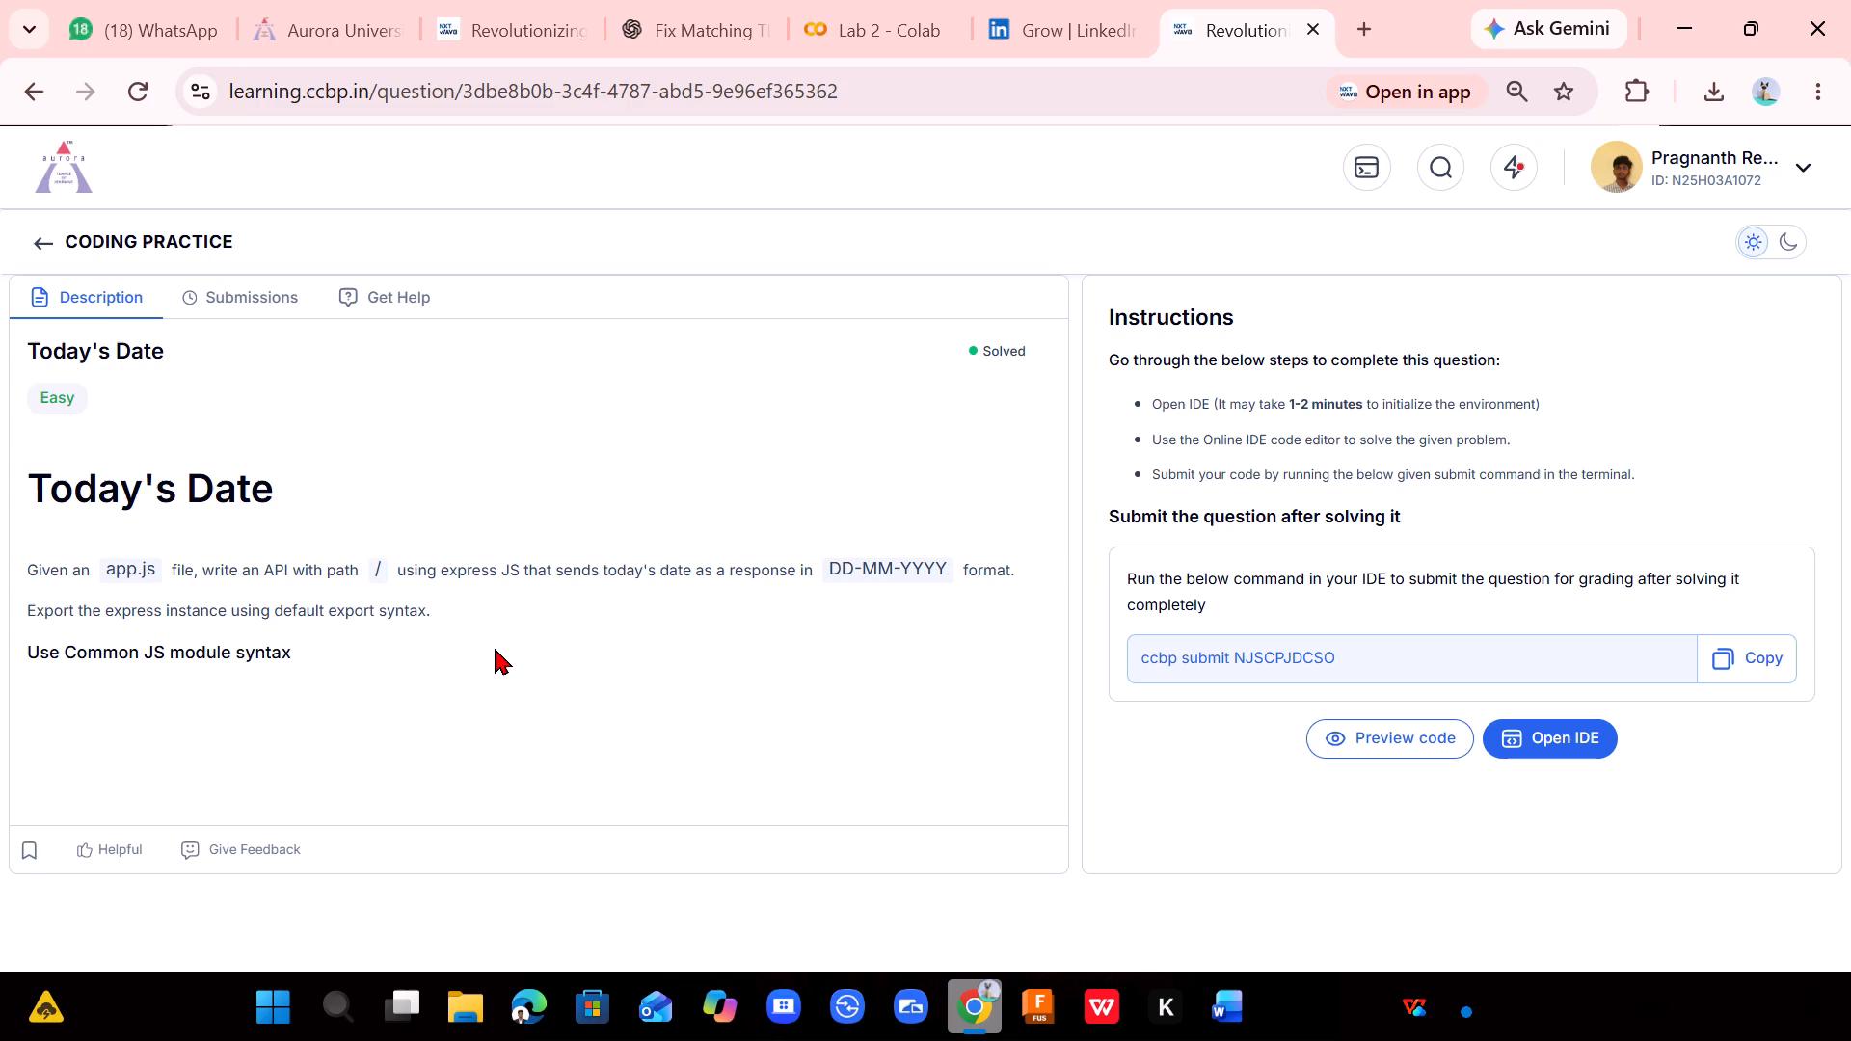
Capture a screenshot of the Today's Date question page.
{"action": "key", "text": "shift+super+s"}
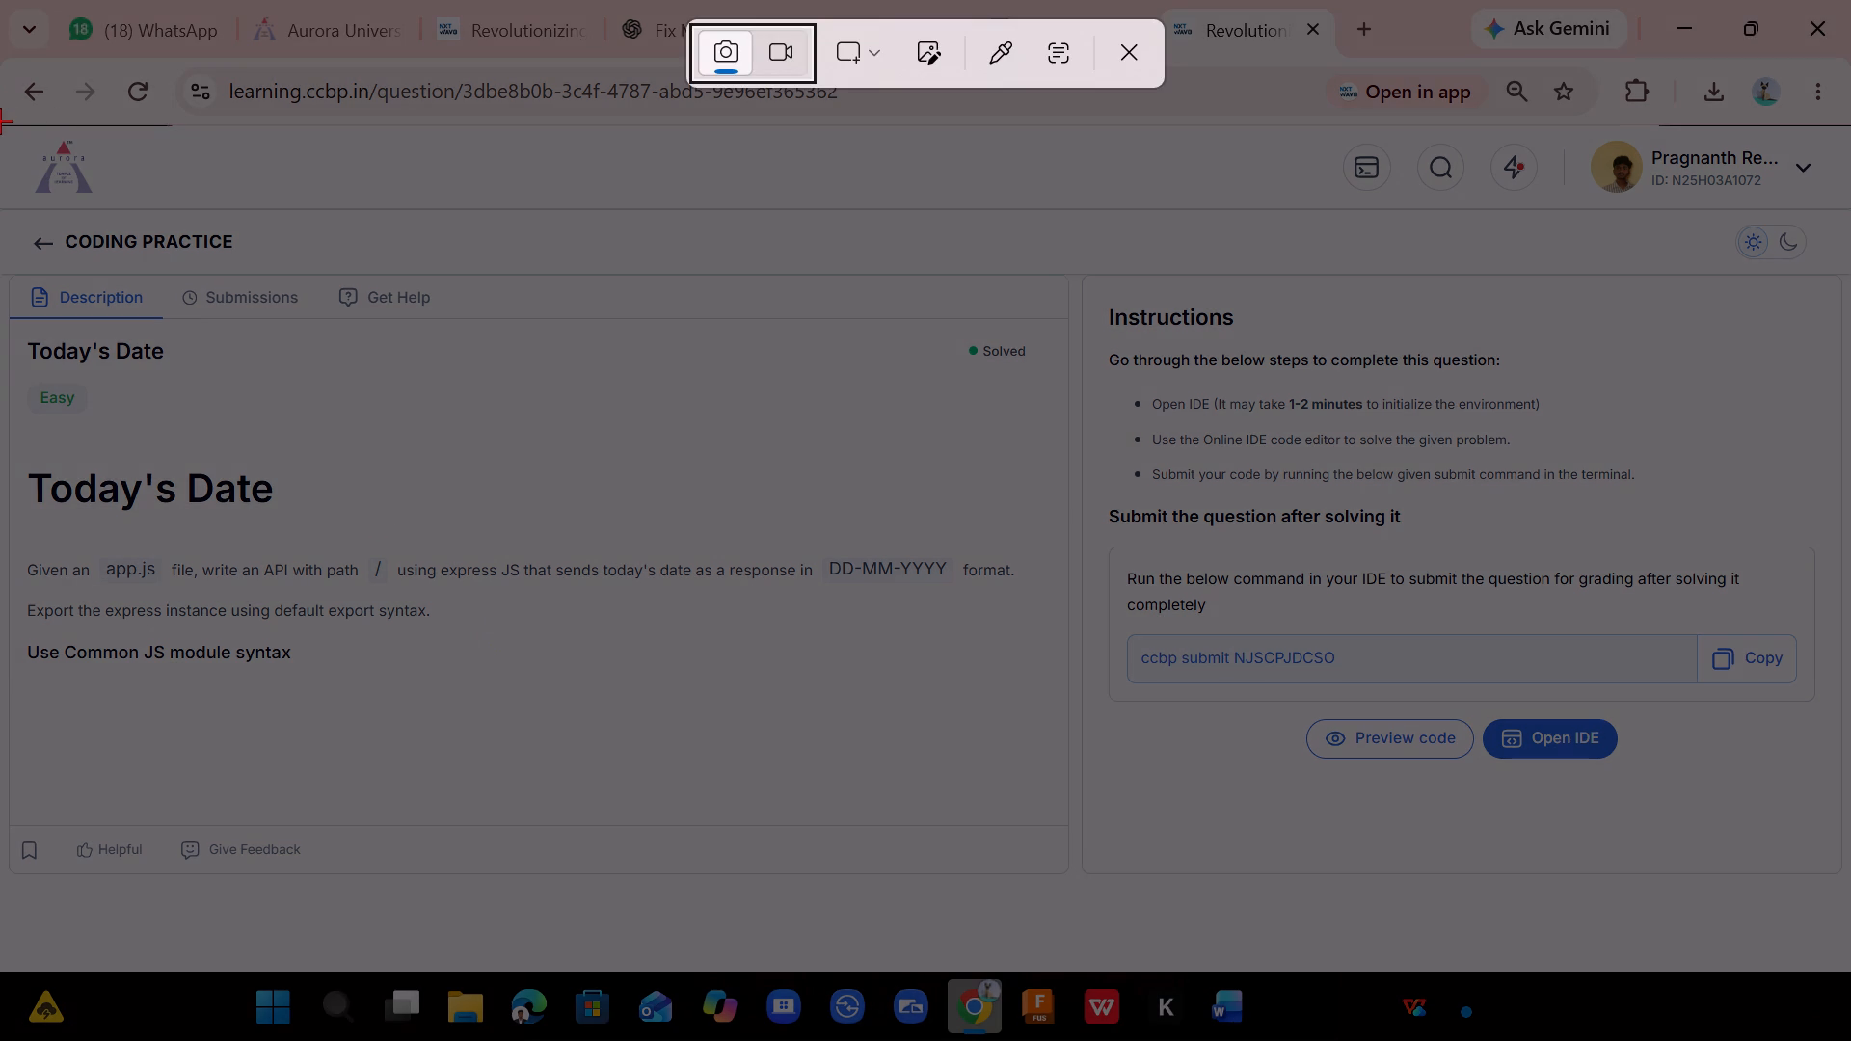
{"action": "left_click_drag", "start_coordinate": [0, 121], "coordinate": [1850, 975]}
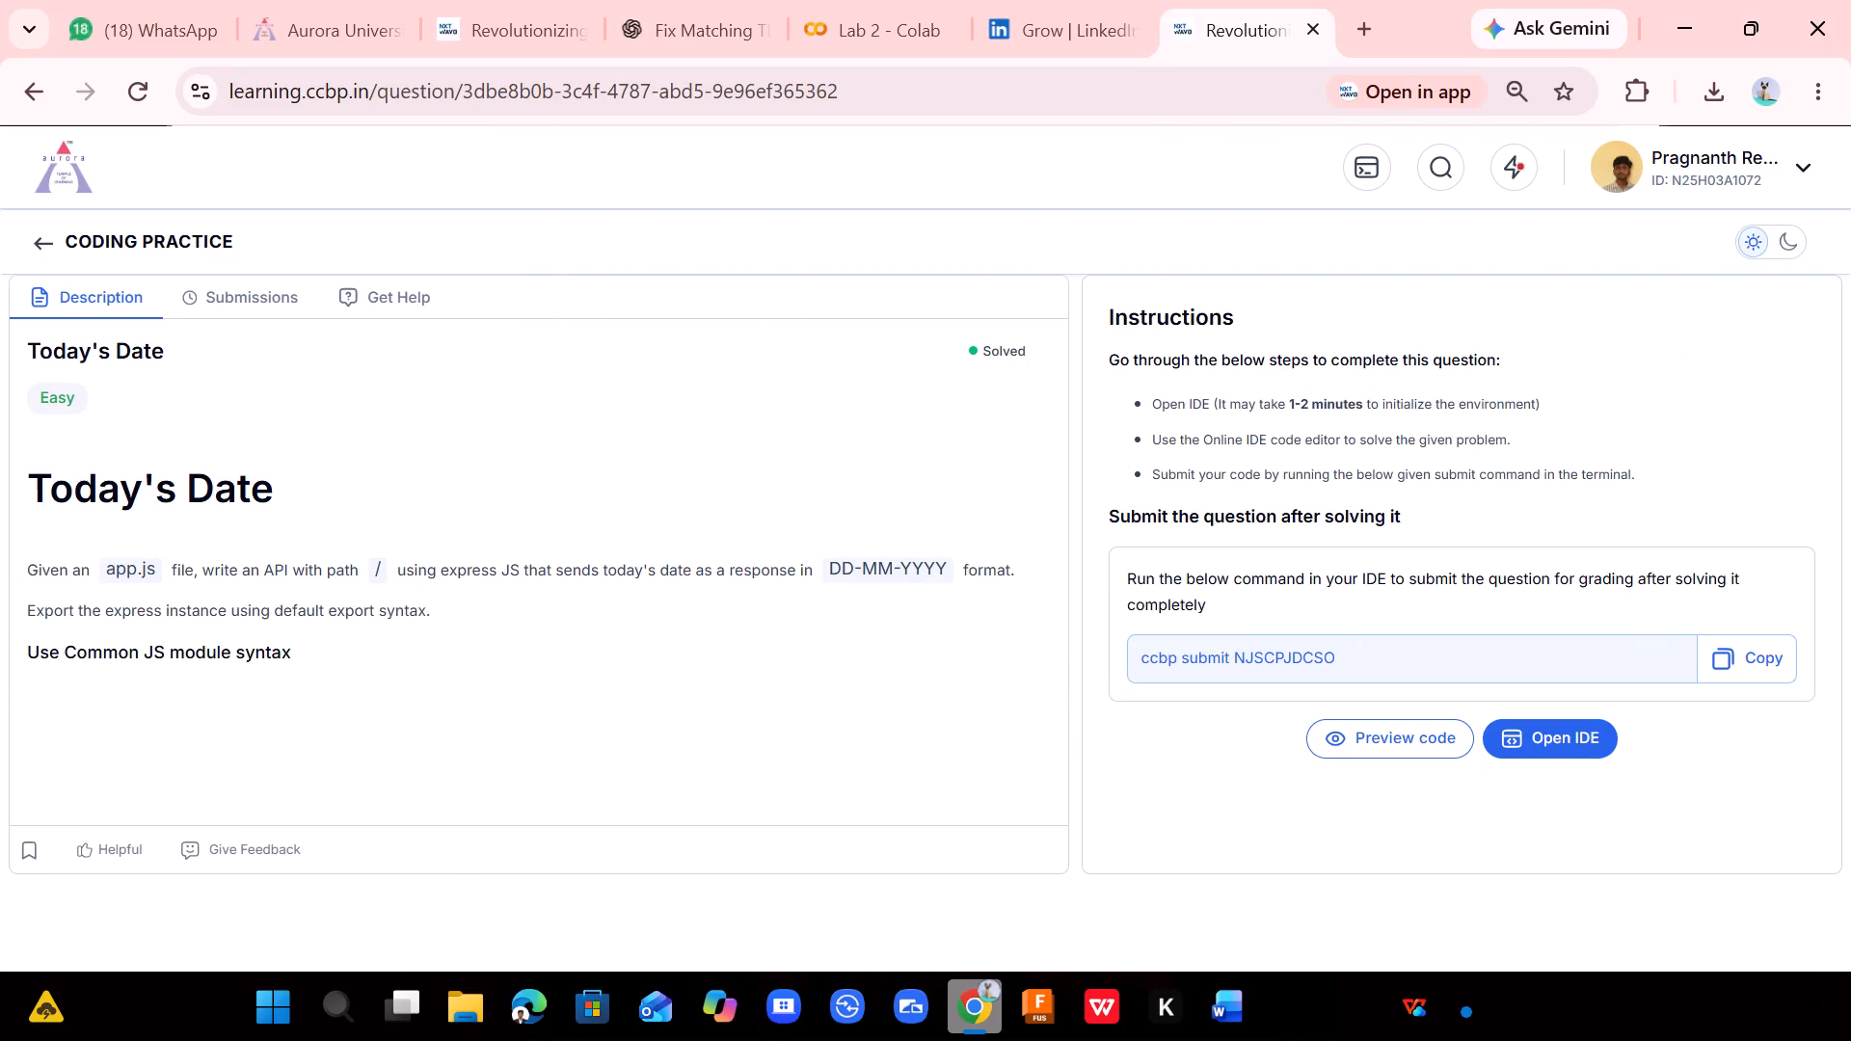
Switch to the lab report in Word and delete the previous student's Date after 100 Days from Today submission screenshot.
{"action": "left_click", "coordinate": [1247, 1020]}
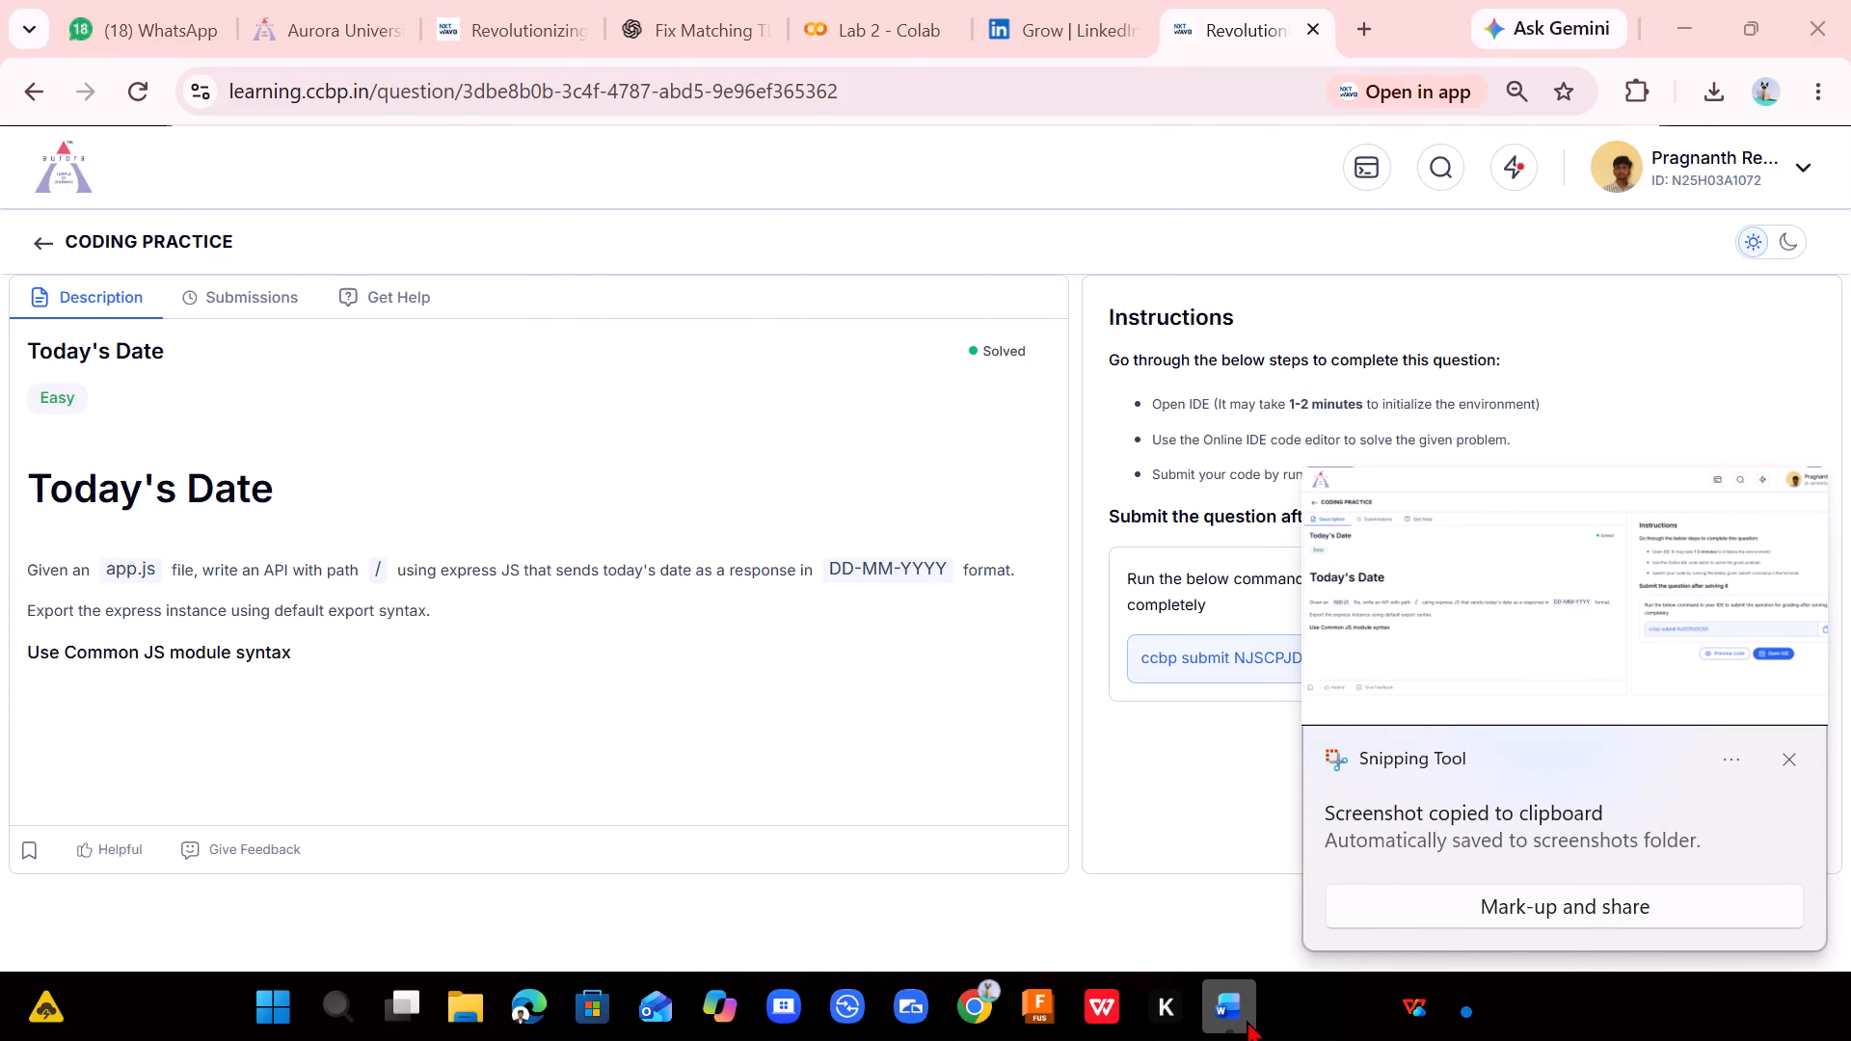
{"action": "scroll", "coordinate": [625, 638], "scroll_direction": "up", "scroll_amount": 3}
{"action": "scroll", "coordinate": [625, 638], "scroll_direction": "down", "scroll_amount": 4}
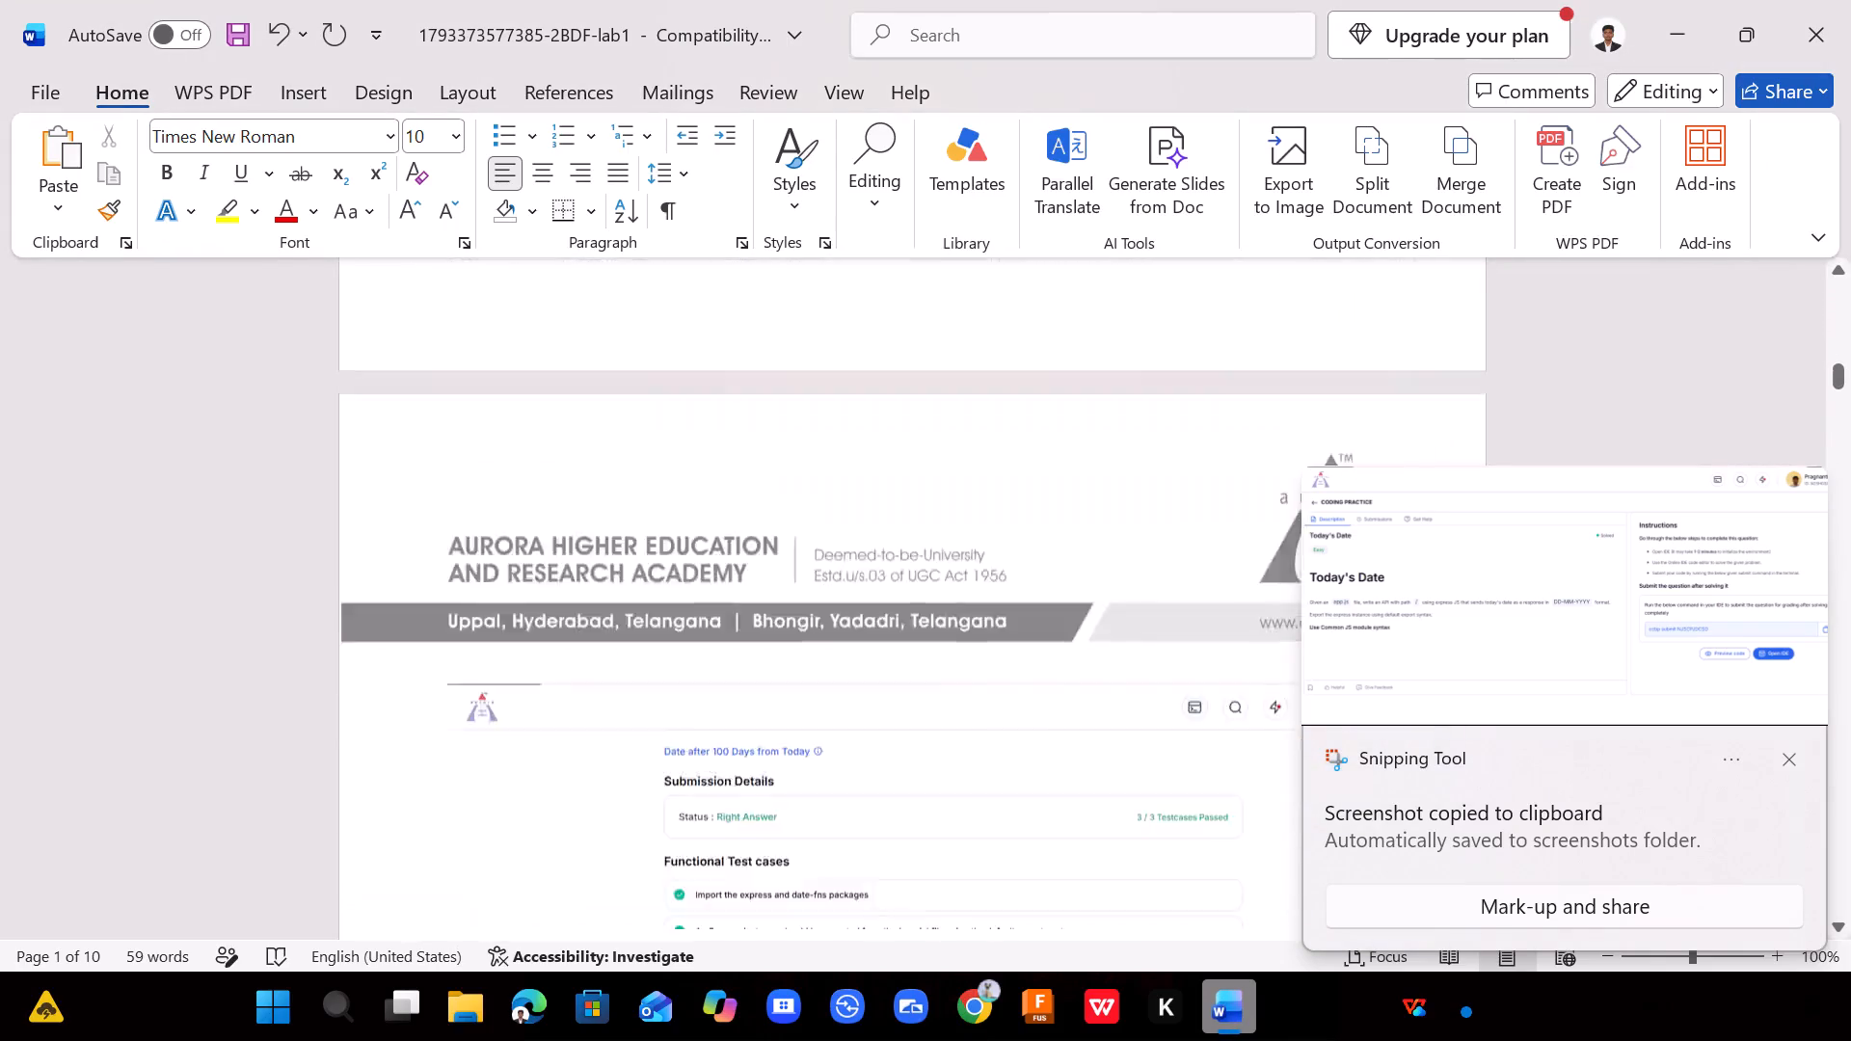
{"action": "scroll", "coordinate": [625, 638], "scroll_direction": "down", "scroll_amount": 2}
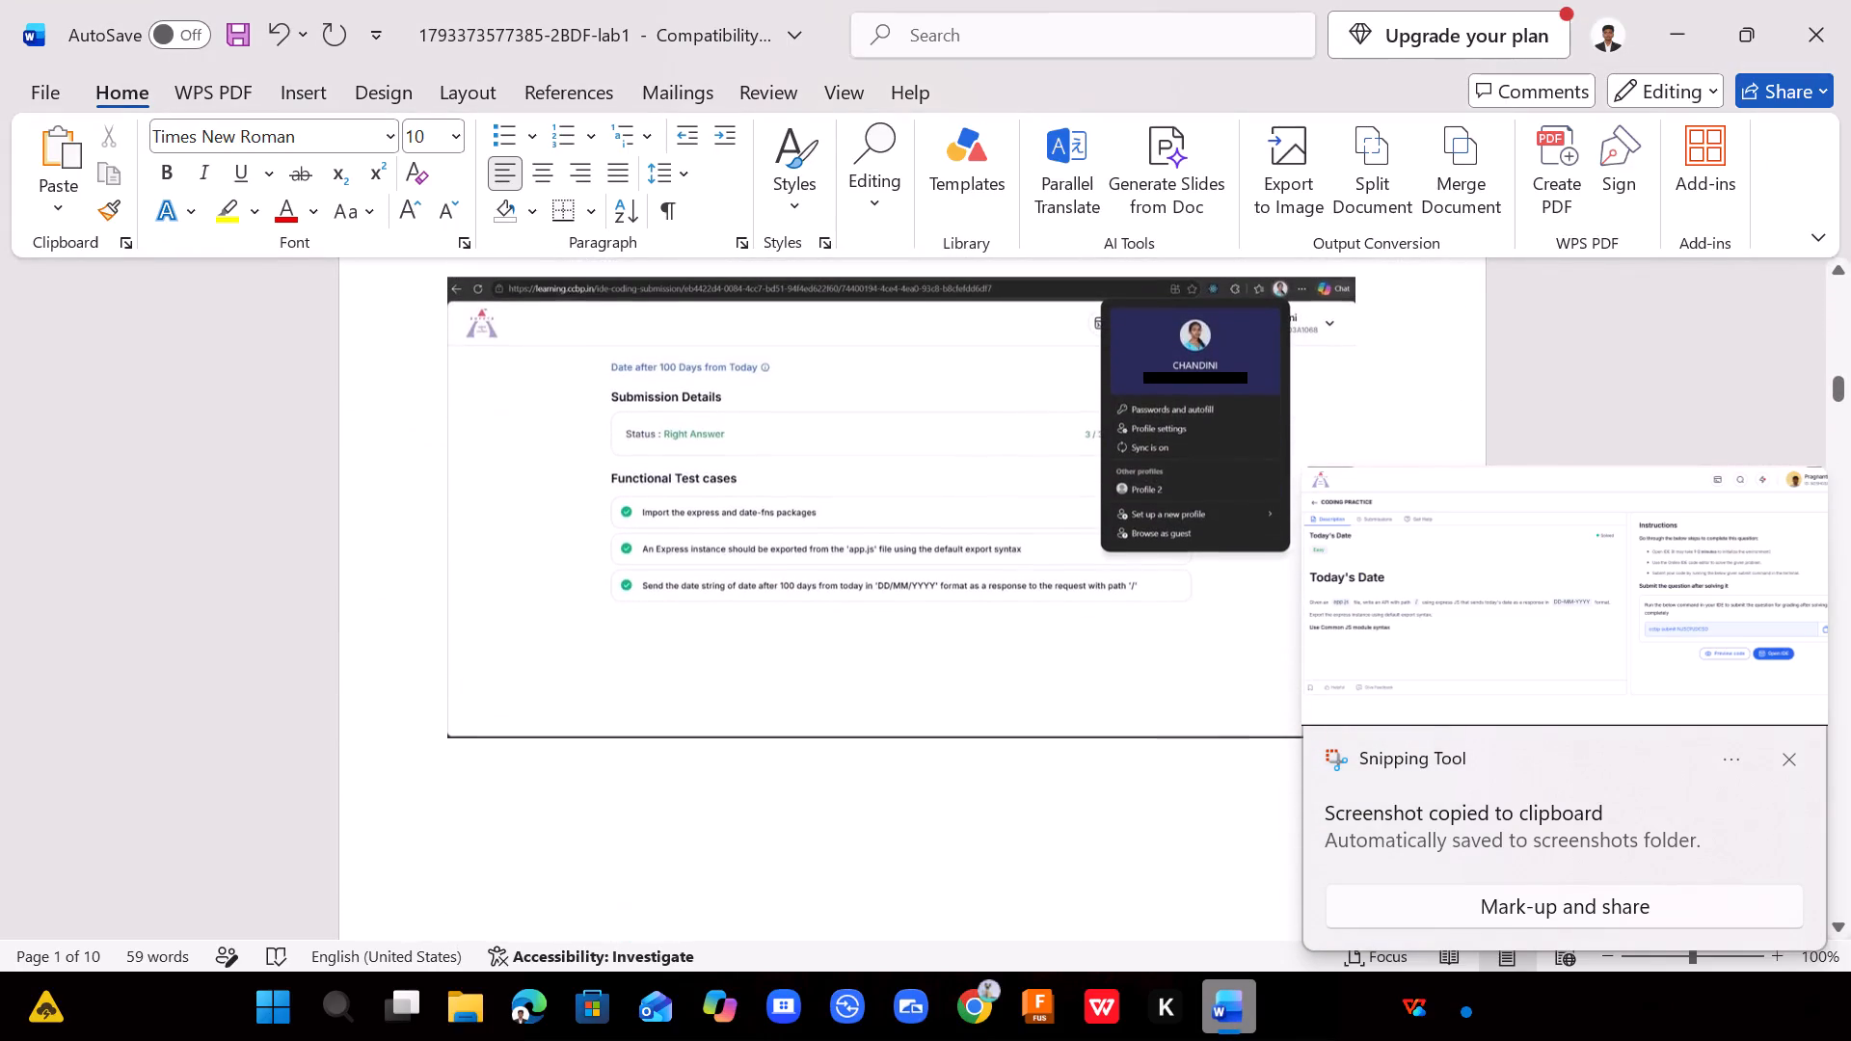
{"action": "left_click", "coordinate": [738, 582]}
{"action": "key", "text": "BackSpace"}
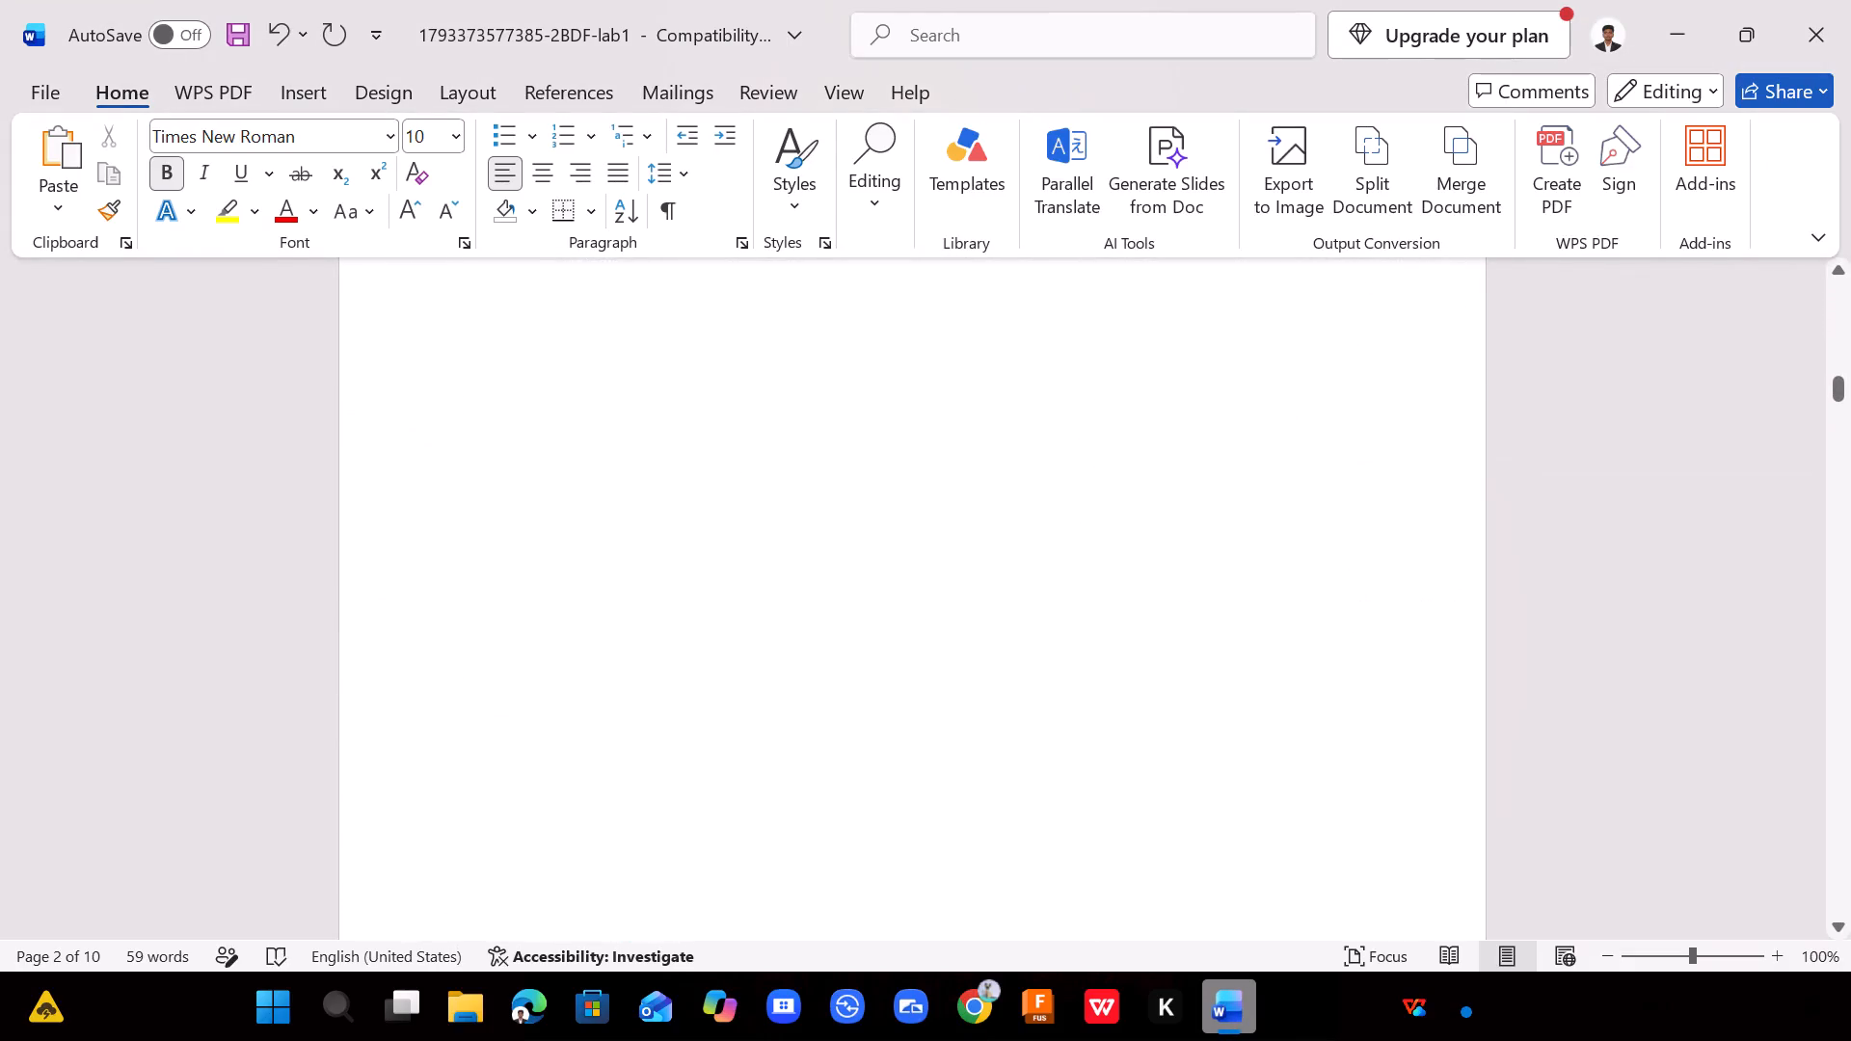
Remove the list number and indentation from the existing Today's Date heading at the top of the page.
{"action": "scroll", "coordinate": [801, 701], "scroll_direction": "down", "scroll_amount": 4}
{"action": "scroll", "coordinate": [801, 701], "scroll_direction": "up", "scroll_amount": 1}
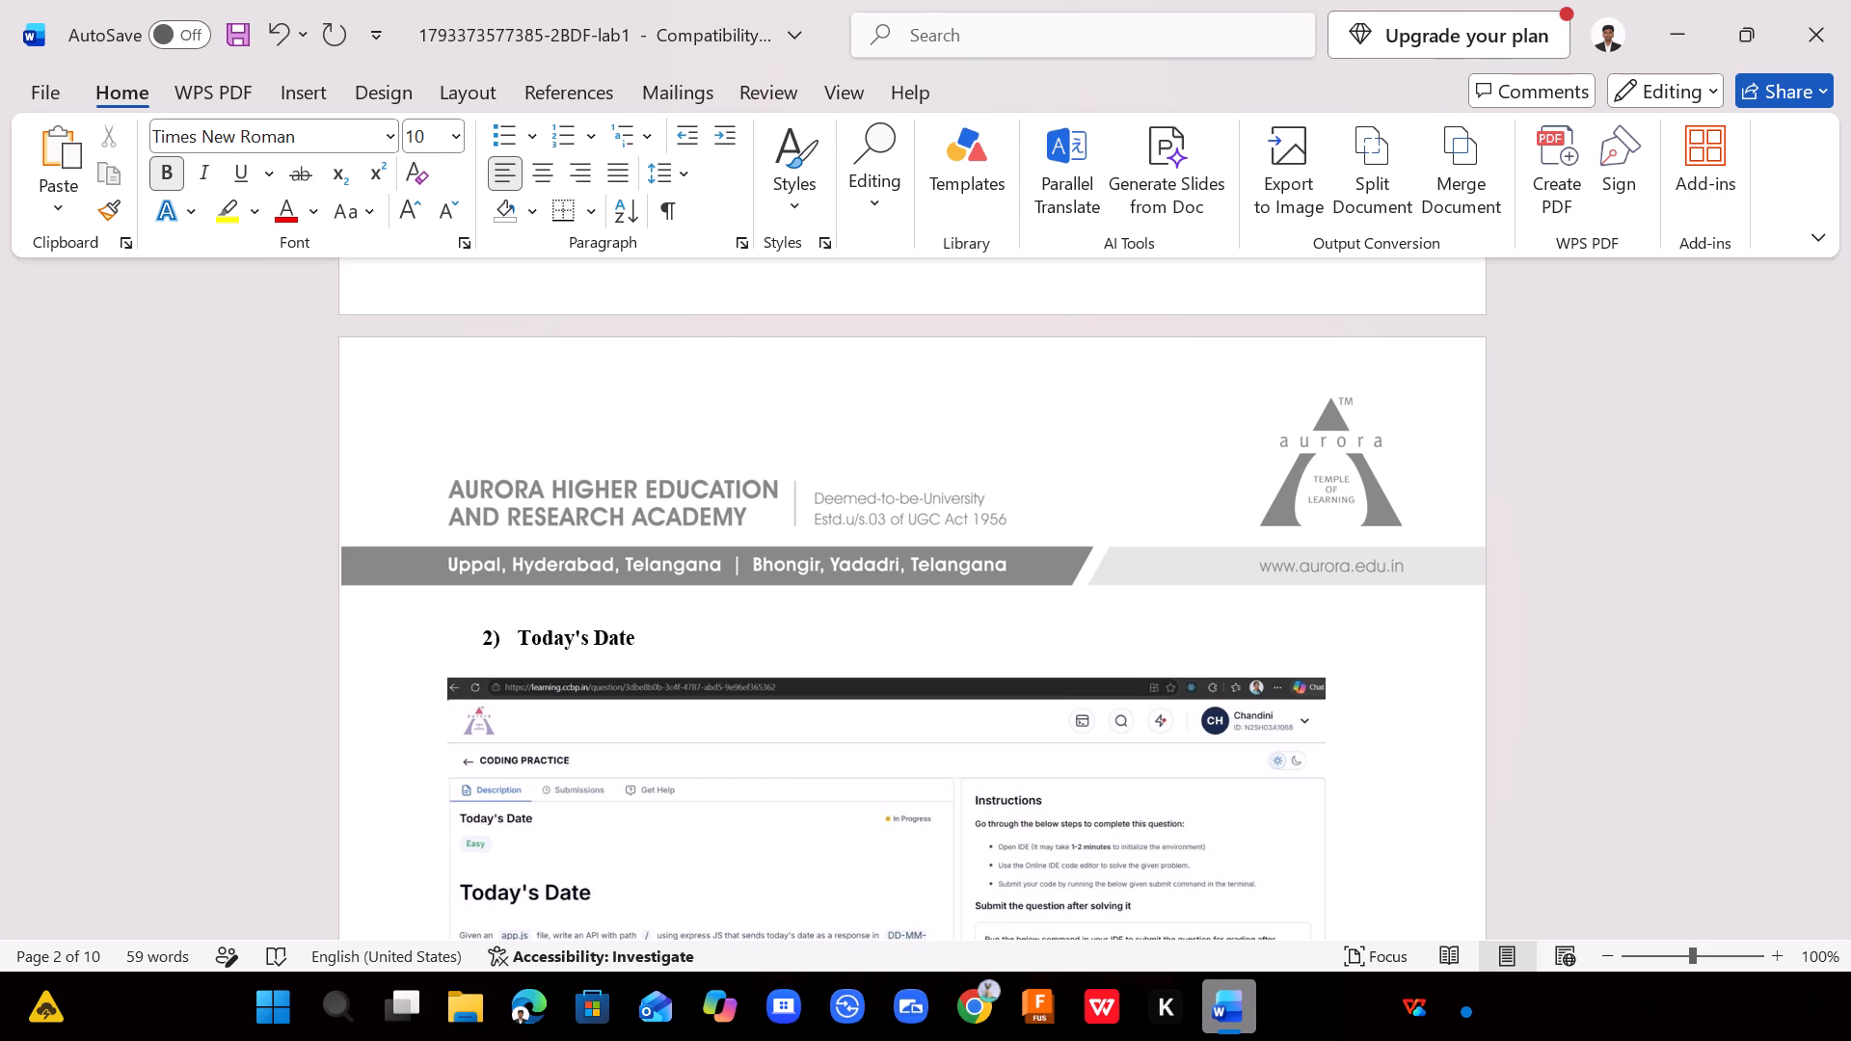
{"action": "left_click", "coordinate": [477, 636]}
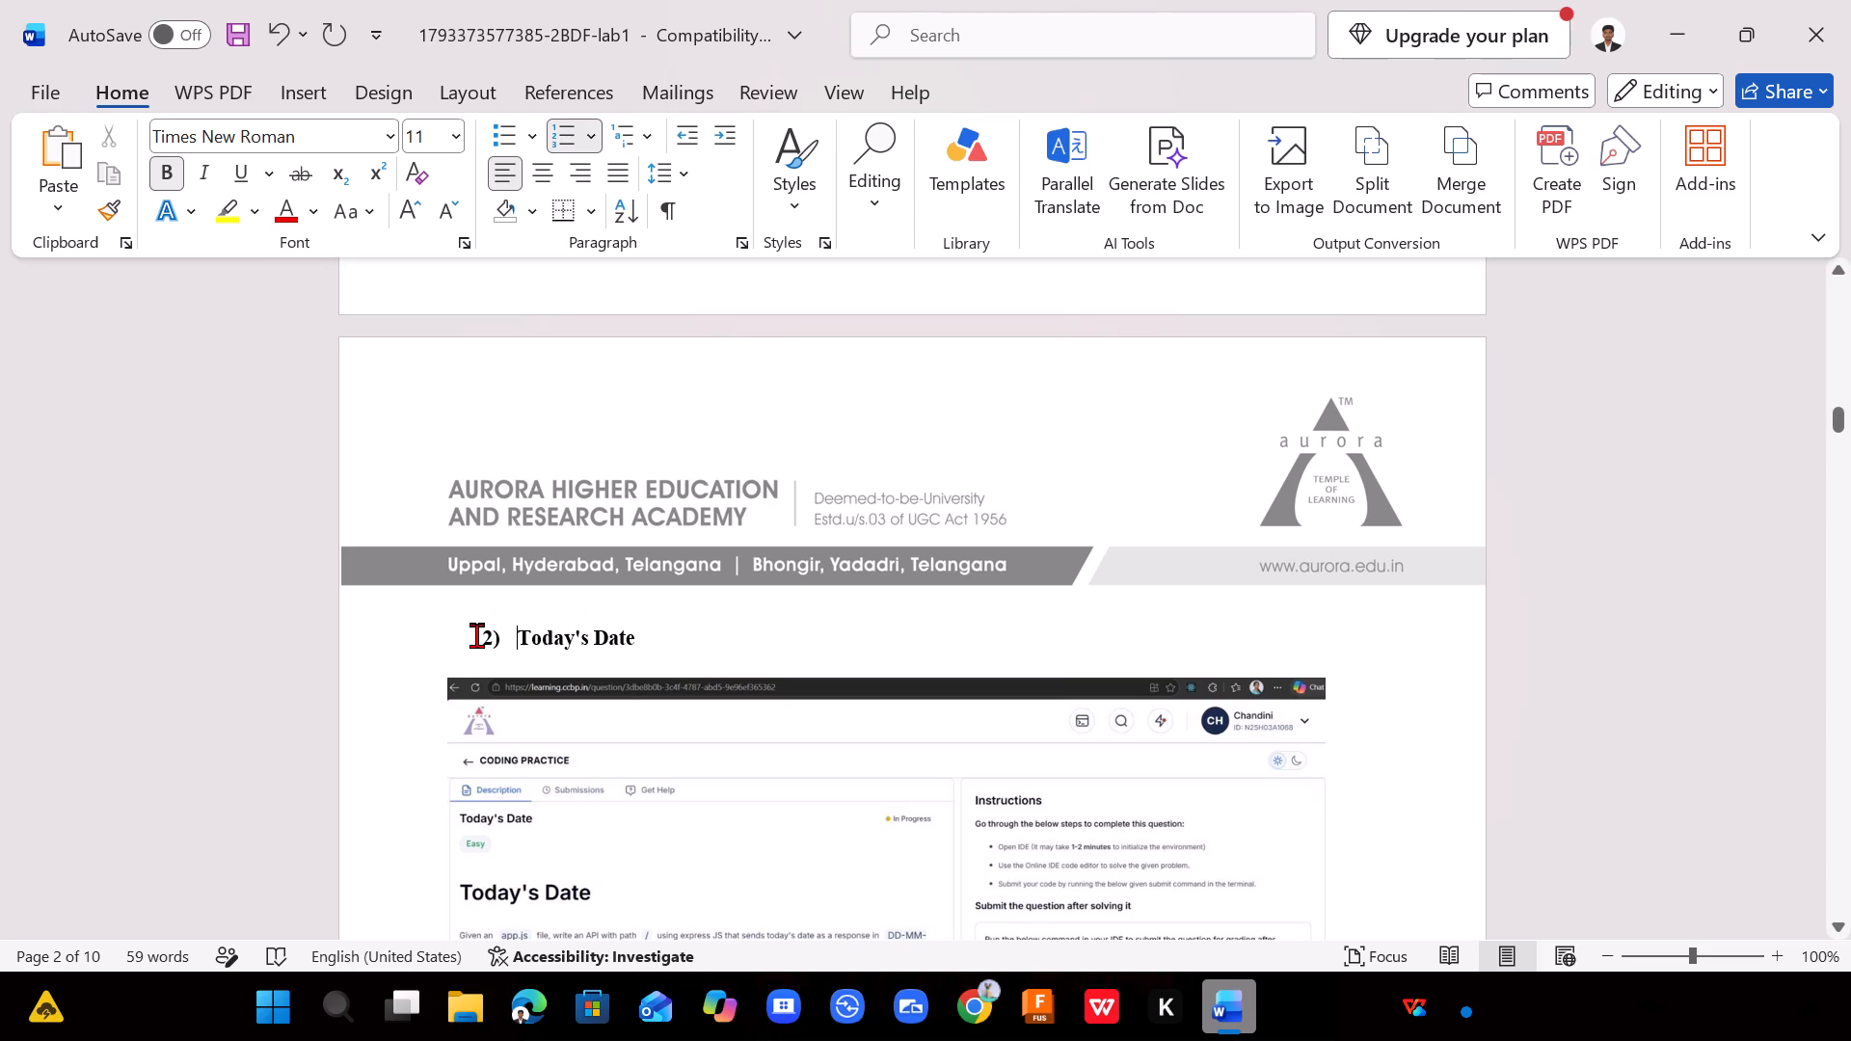
{"action": "key", "text": "Left"}
{"action": "key", "text": "Right"}
{"action": "key", "text": "BackSpace"}
{"action": "key", "text": "BackSpace"}
{"action": "key", "text": "BackSpace"}
{"action": "key", "text": "BackSpace"}
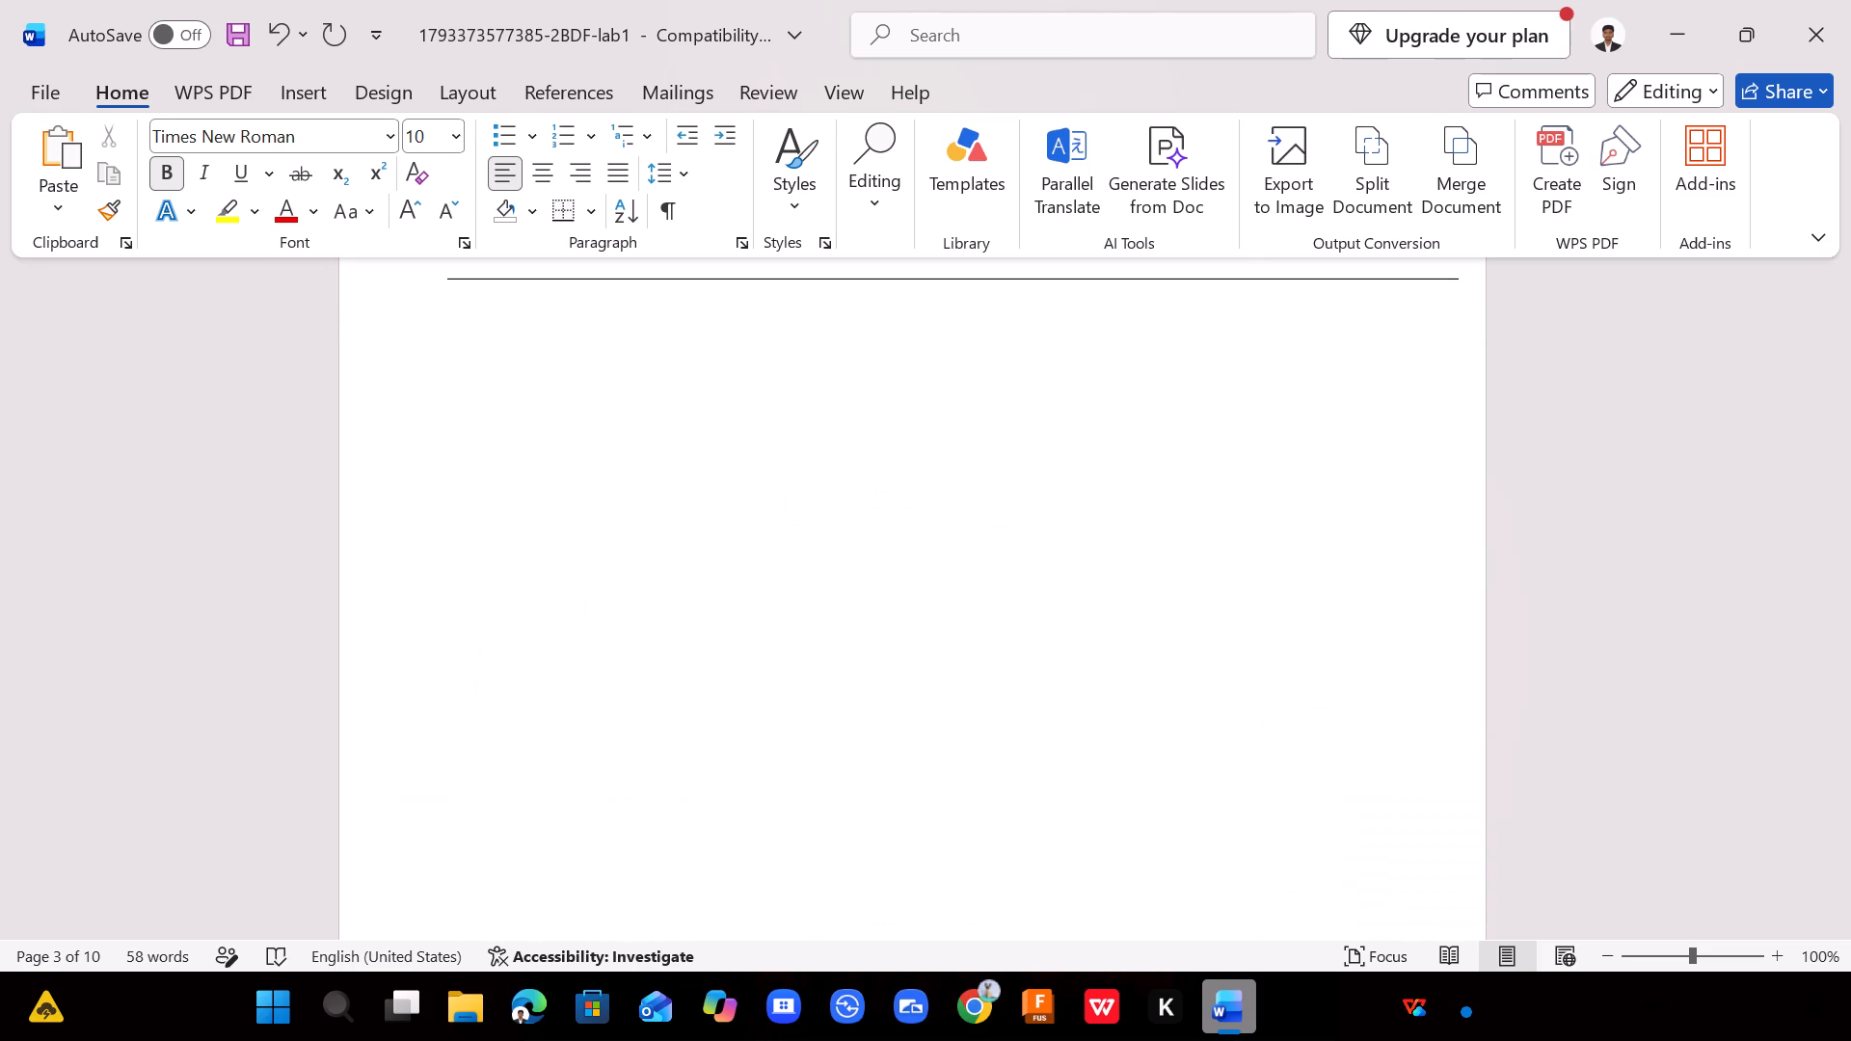
Remove the blank line above the Date after 100 Days from Today submission screenshot.
{"action": "scroll", "coordinate": [477, 636], "scroll_direction": "down", "scroll_amount": 1}
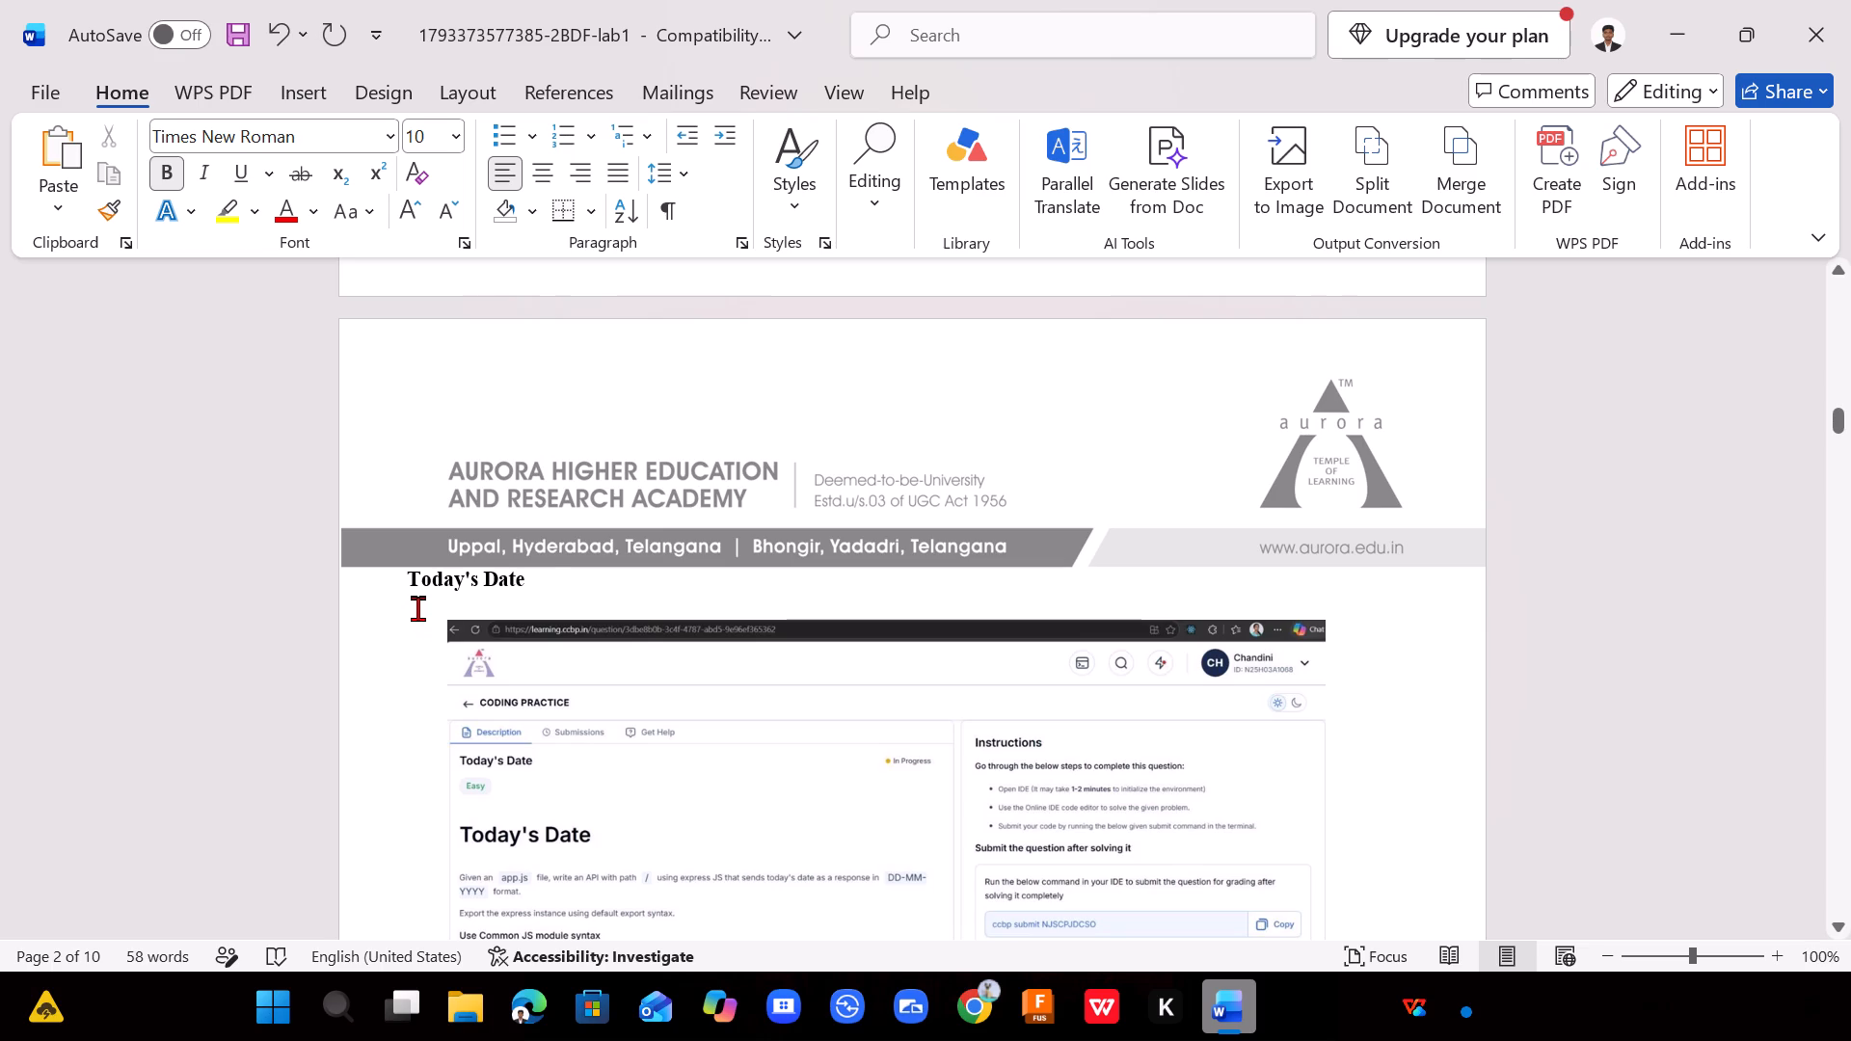
{"action": "scroll", "coordinate": [553, 579], "scroll_direction": "up", "scroll_amount": 6}
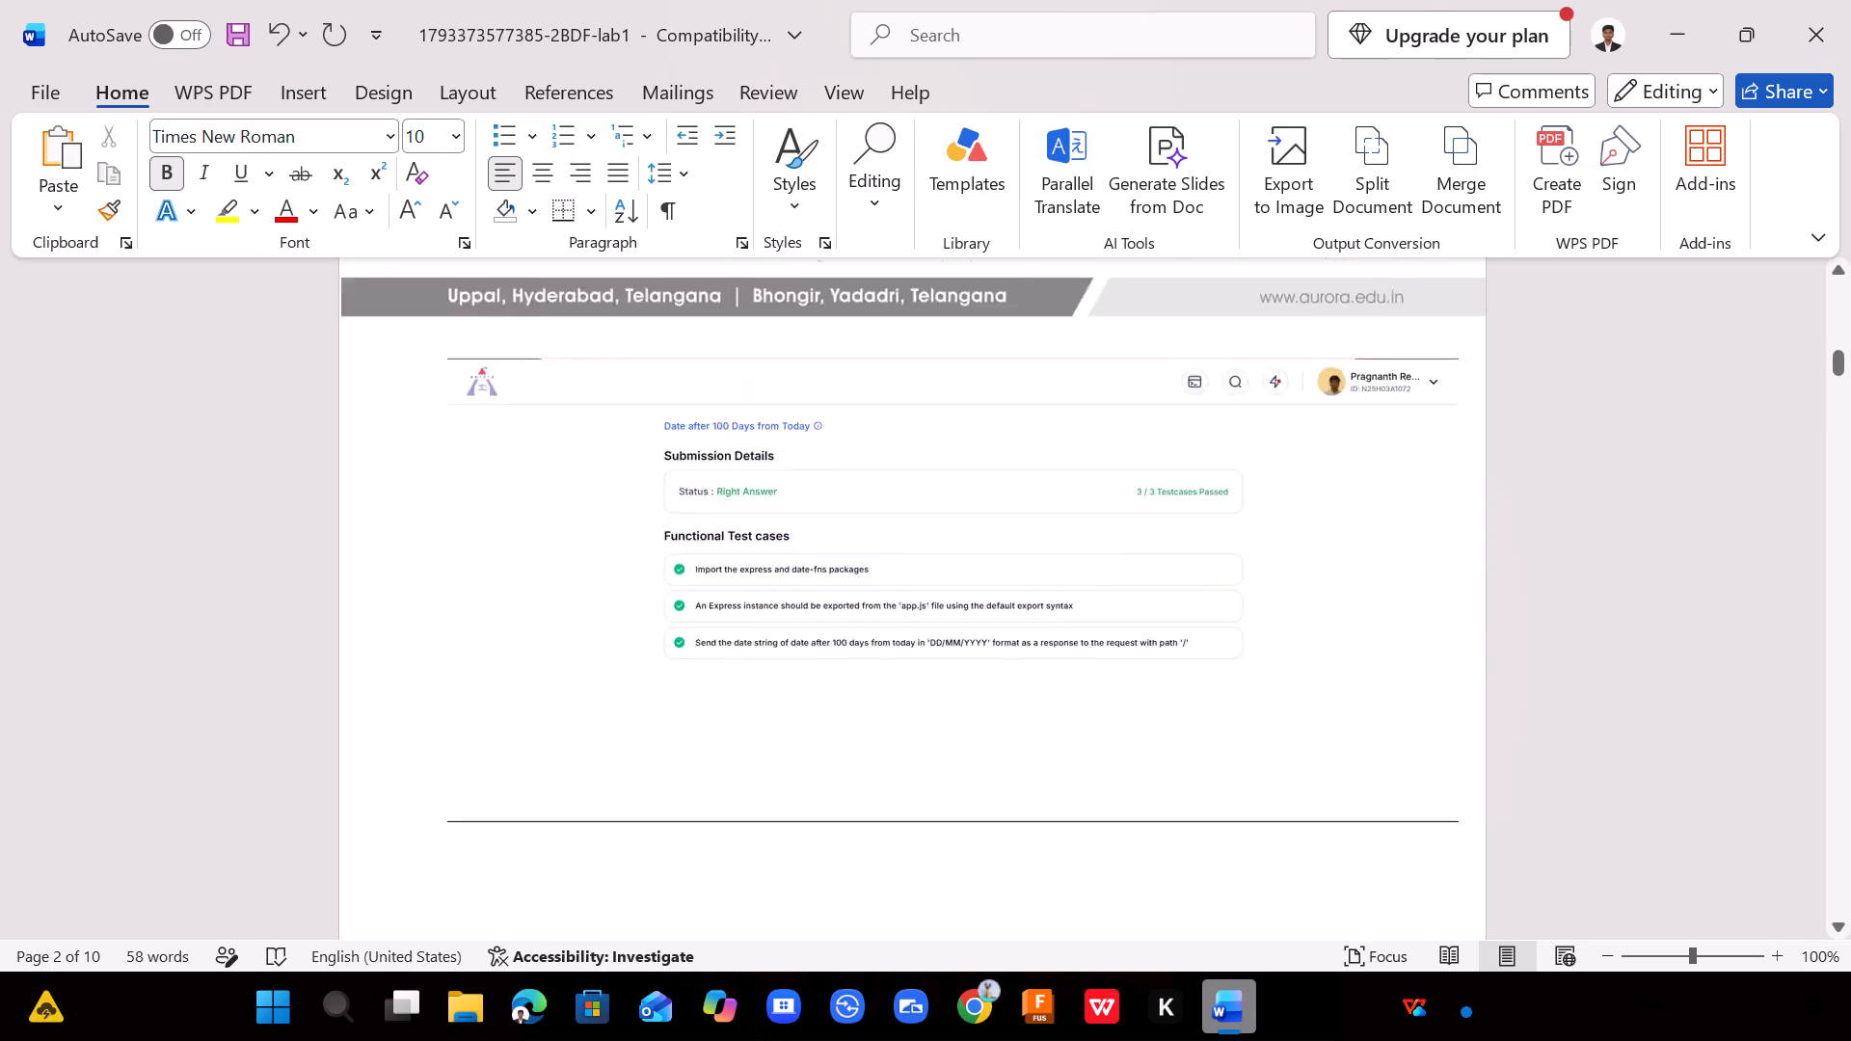
{"action": "scroll", "coordinate": [553, 579], "scroll_direction": "down", "scroll_amount": 2}
{"action": "left_click", "coordinate": [471, 437]}
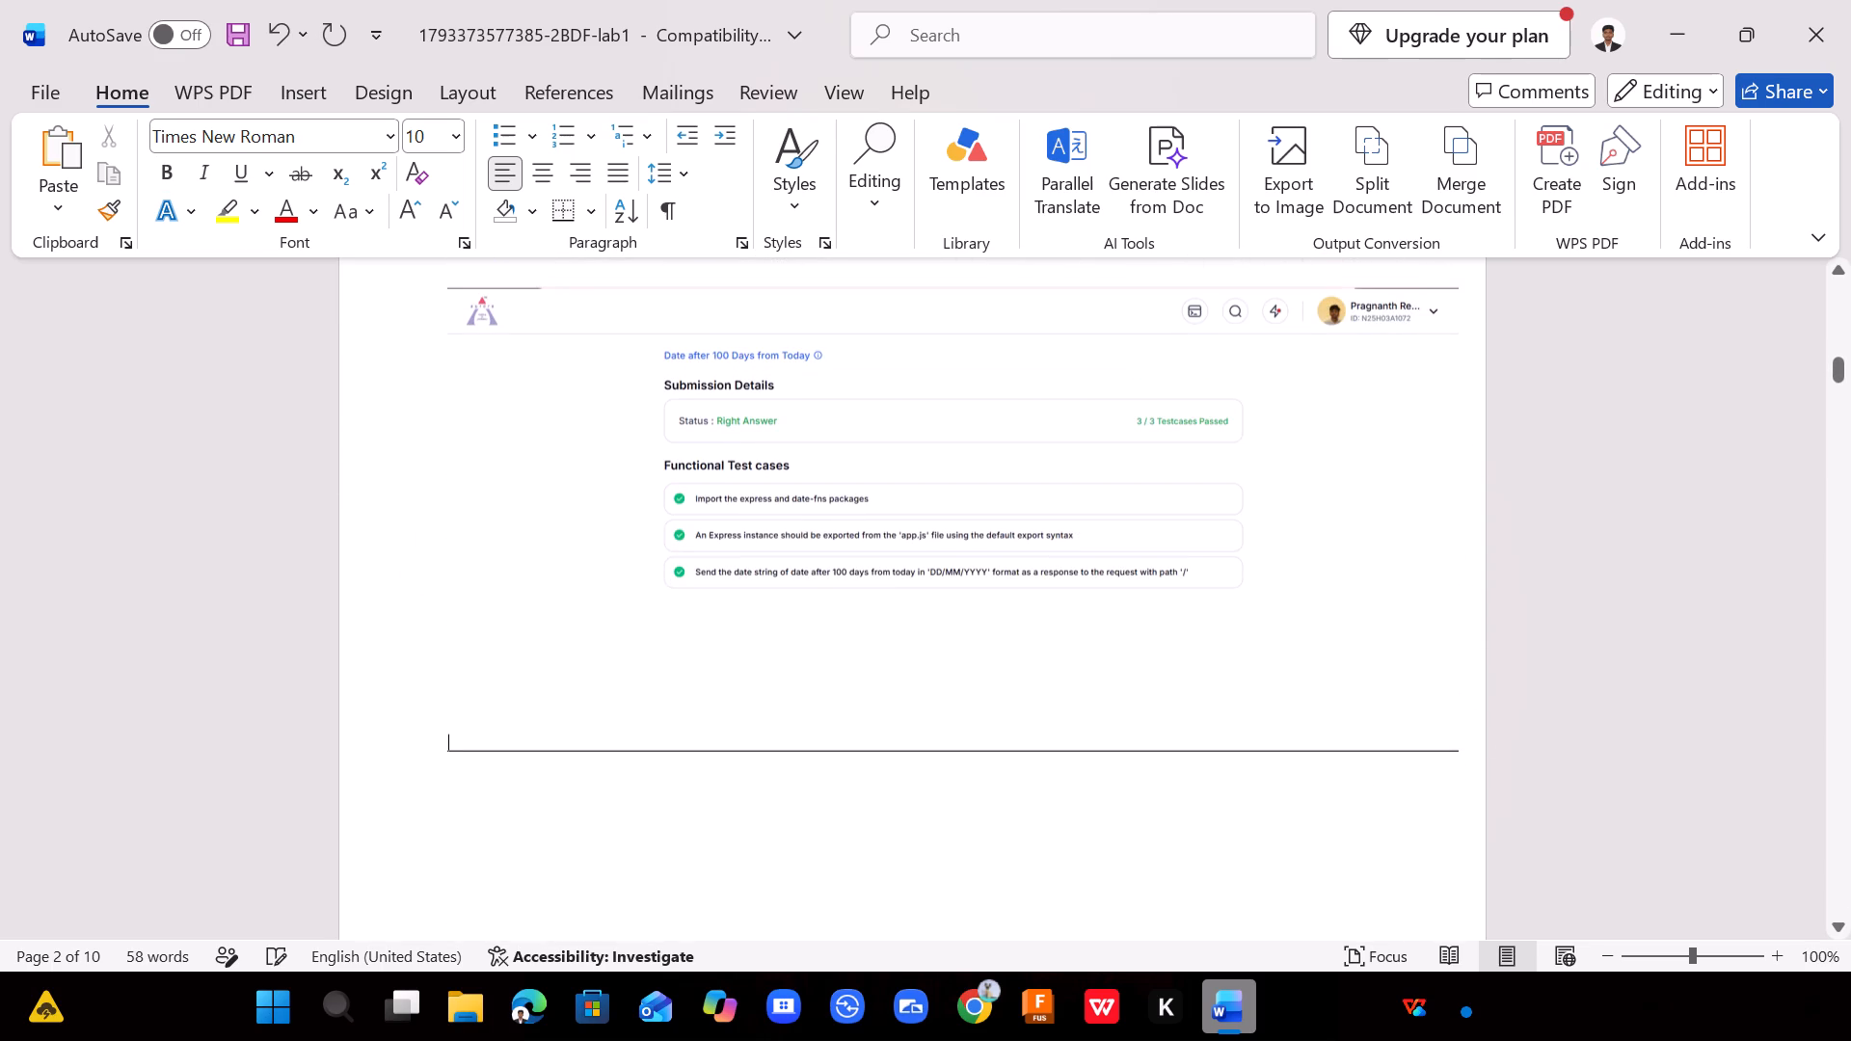
{"action": "key", "text": "Return"}
{"action": "key", "text": "Return"}
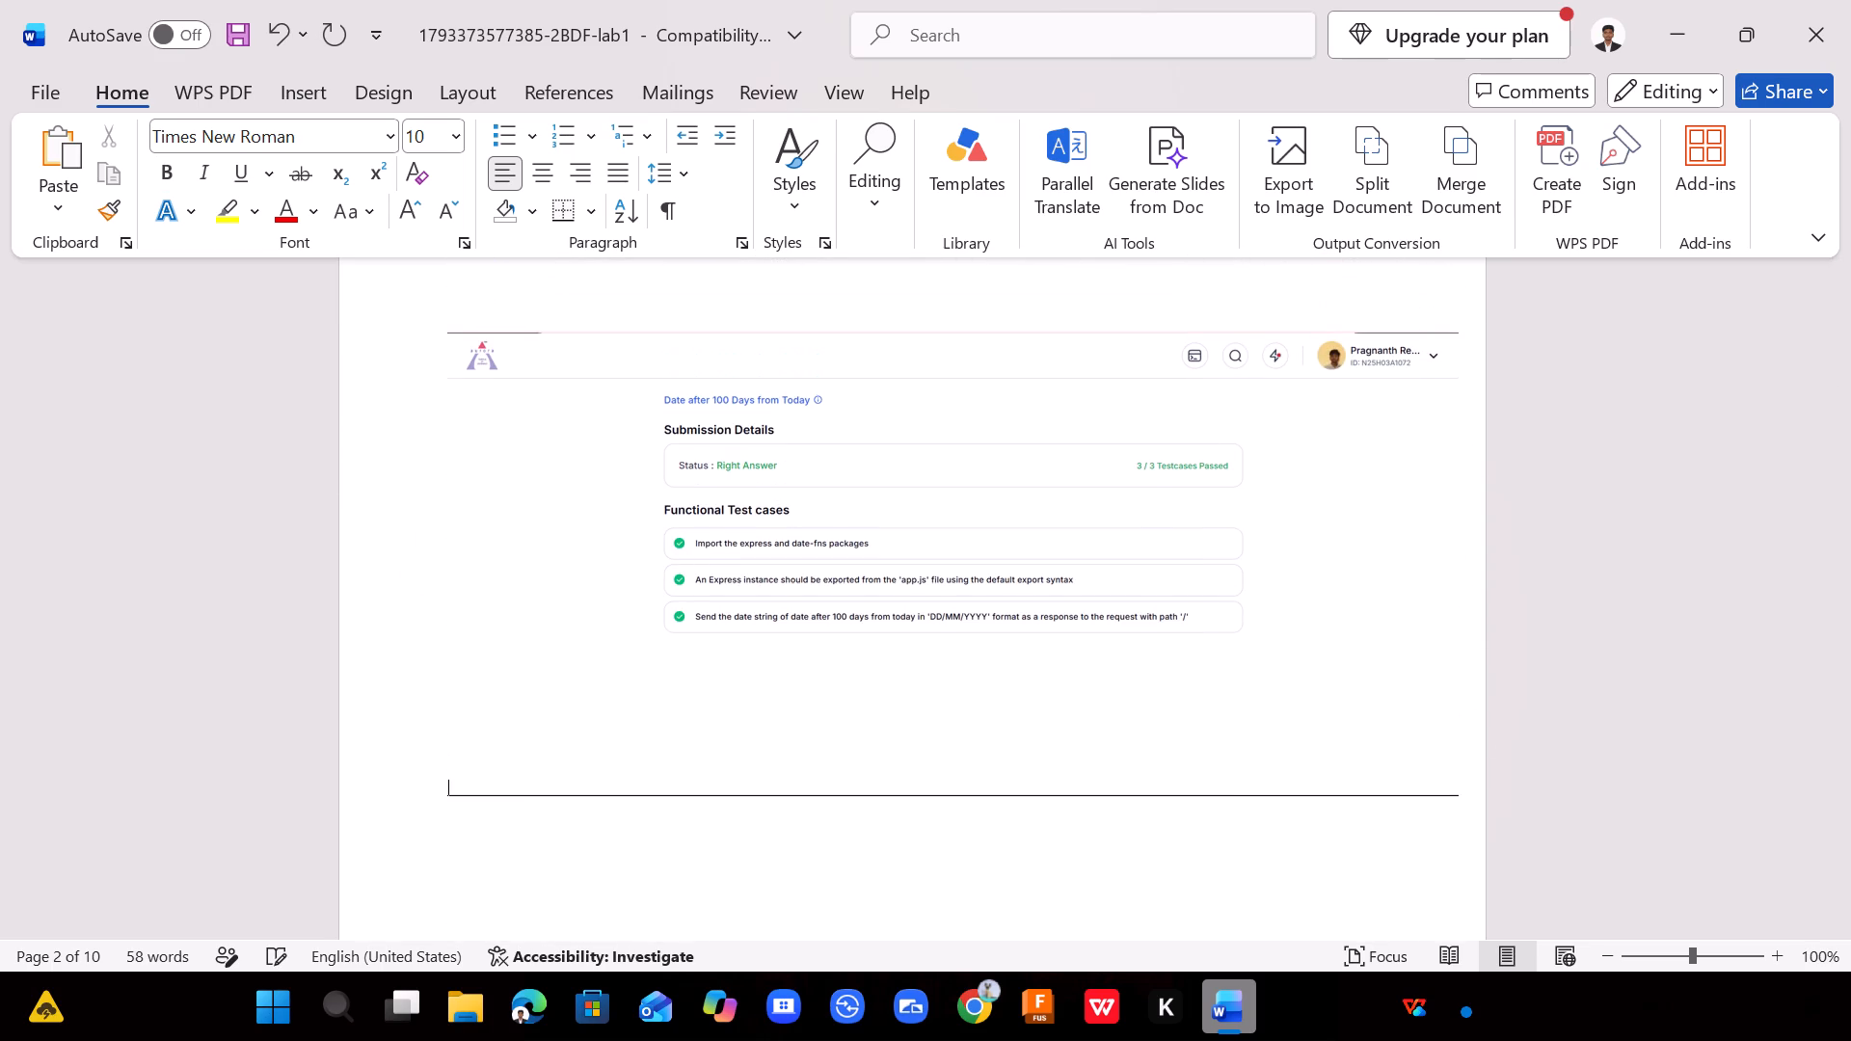
{"action": "key", "text": "BackSpace"}
{"action": "key", "text": "BackSpace"}
{"action": "key", "text": "BackSpace"}
Add the heading "2.Todays date" on a new line below the submission screenshot, followed by blank lines.
{"action": "key", "text": "Right"}
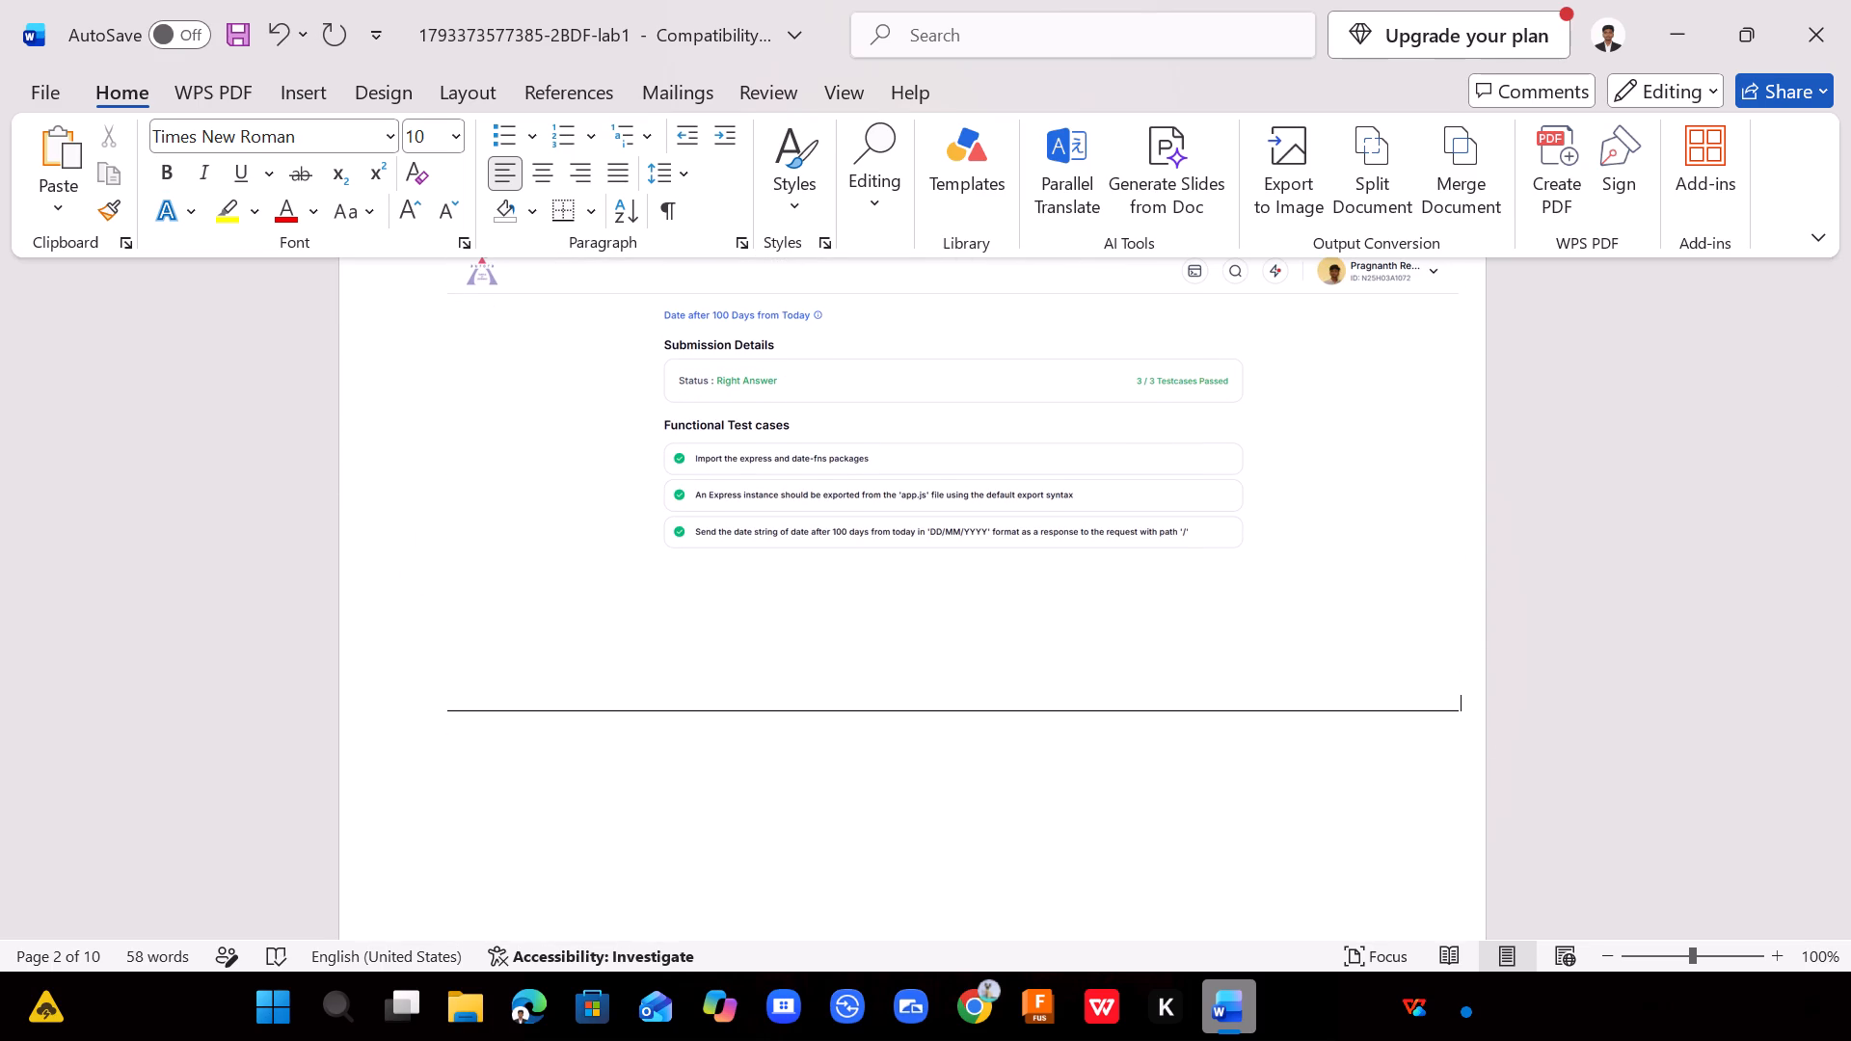
{"action": "key", "text": "Right"}
{"action": "key", "text": "Return"}
{"action": "key", "text": "space"}
{"action": "key", "text": "space"}
{"action": "type", "text": "2."}
{"action": "type", "text": "odays date"}
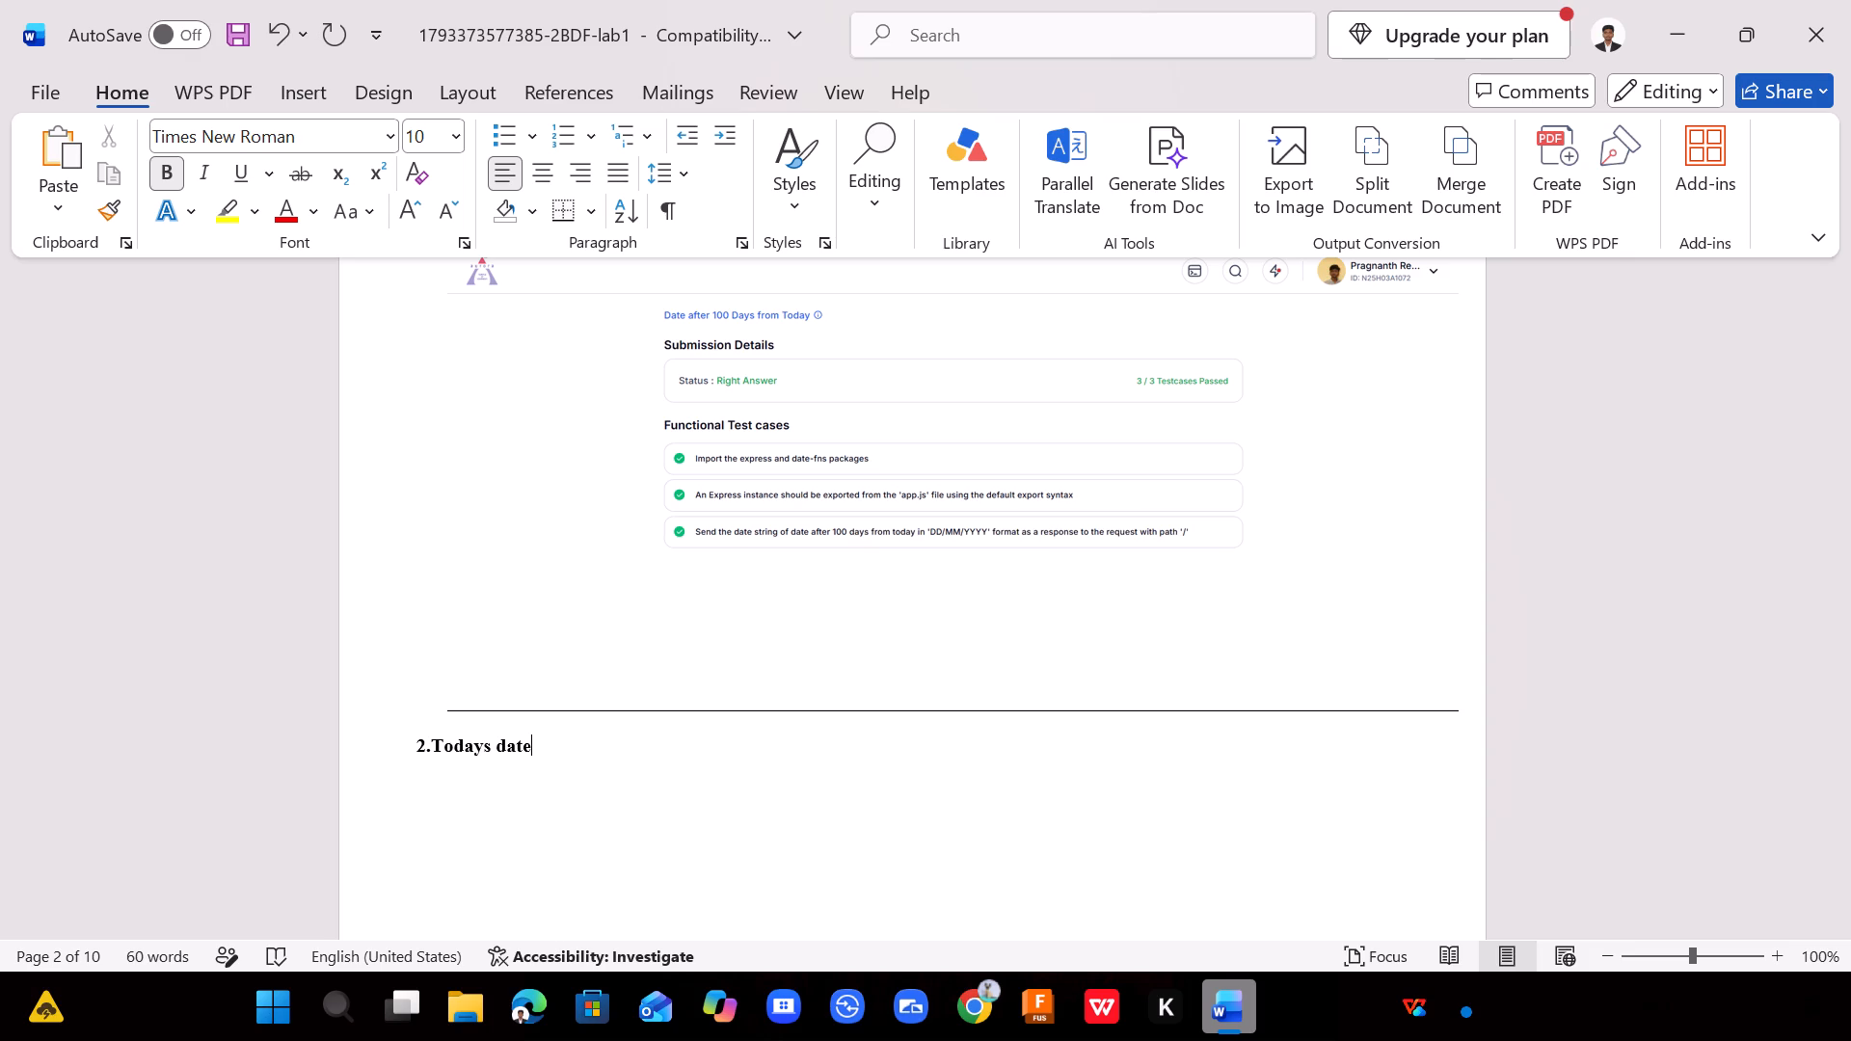
{"action": "key", "text": "Return"}
{"action": "key", "text": "Return"}
{"action": "key", "text": "Return"}
Capture the Today's Date question page in the browser and paste it under the "2.Todays date" heading in the report.
{"action": "scroll", "coordinate": [780, 779], "scroll_direction": "down", "scroll_amount": 3}
{"action": "left_click", "coordinate": [960, 1033]}
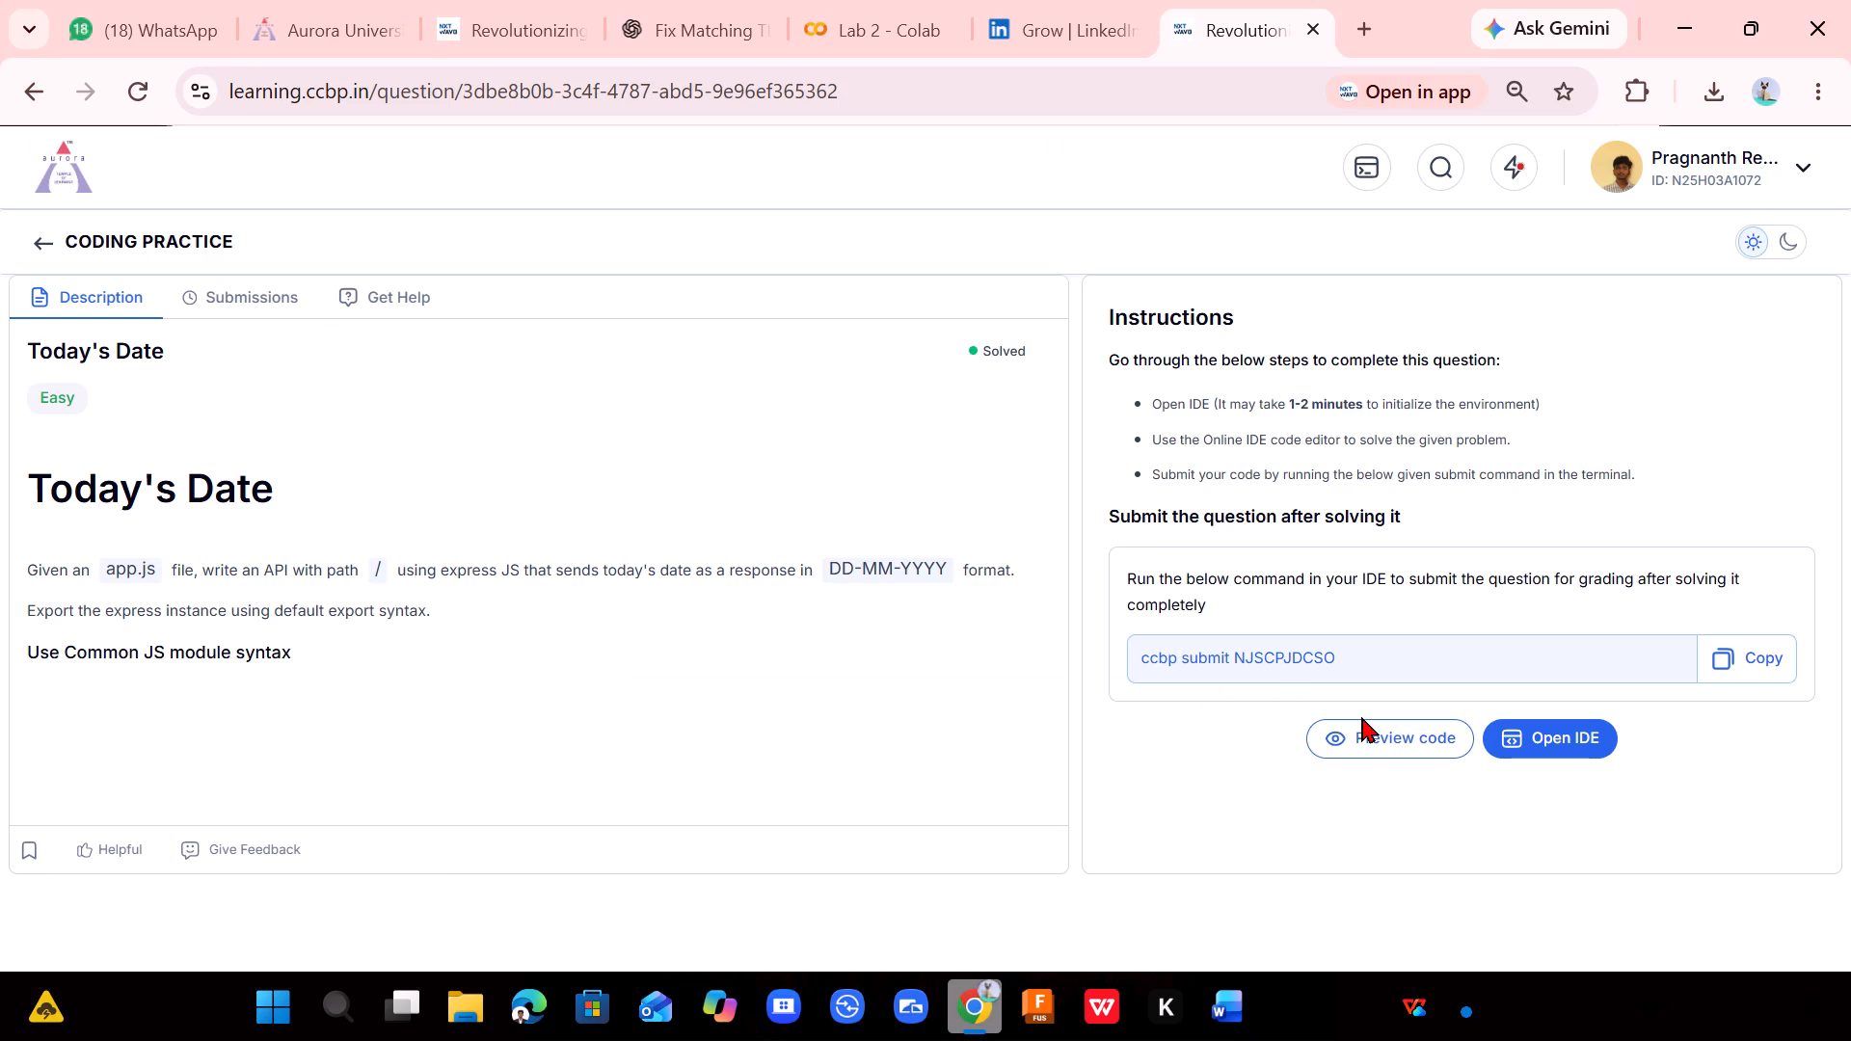
{"action": "scroll", "coordinate": [1517, 518], "scroll_direction": "up", "scroll_amount": 2}
{"action": "scroll", "coordinate": [754, 561], "scroll_direction": "up", "scroll_amount": 2}
{"action": "key", "text": "shift+super+s"}
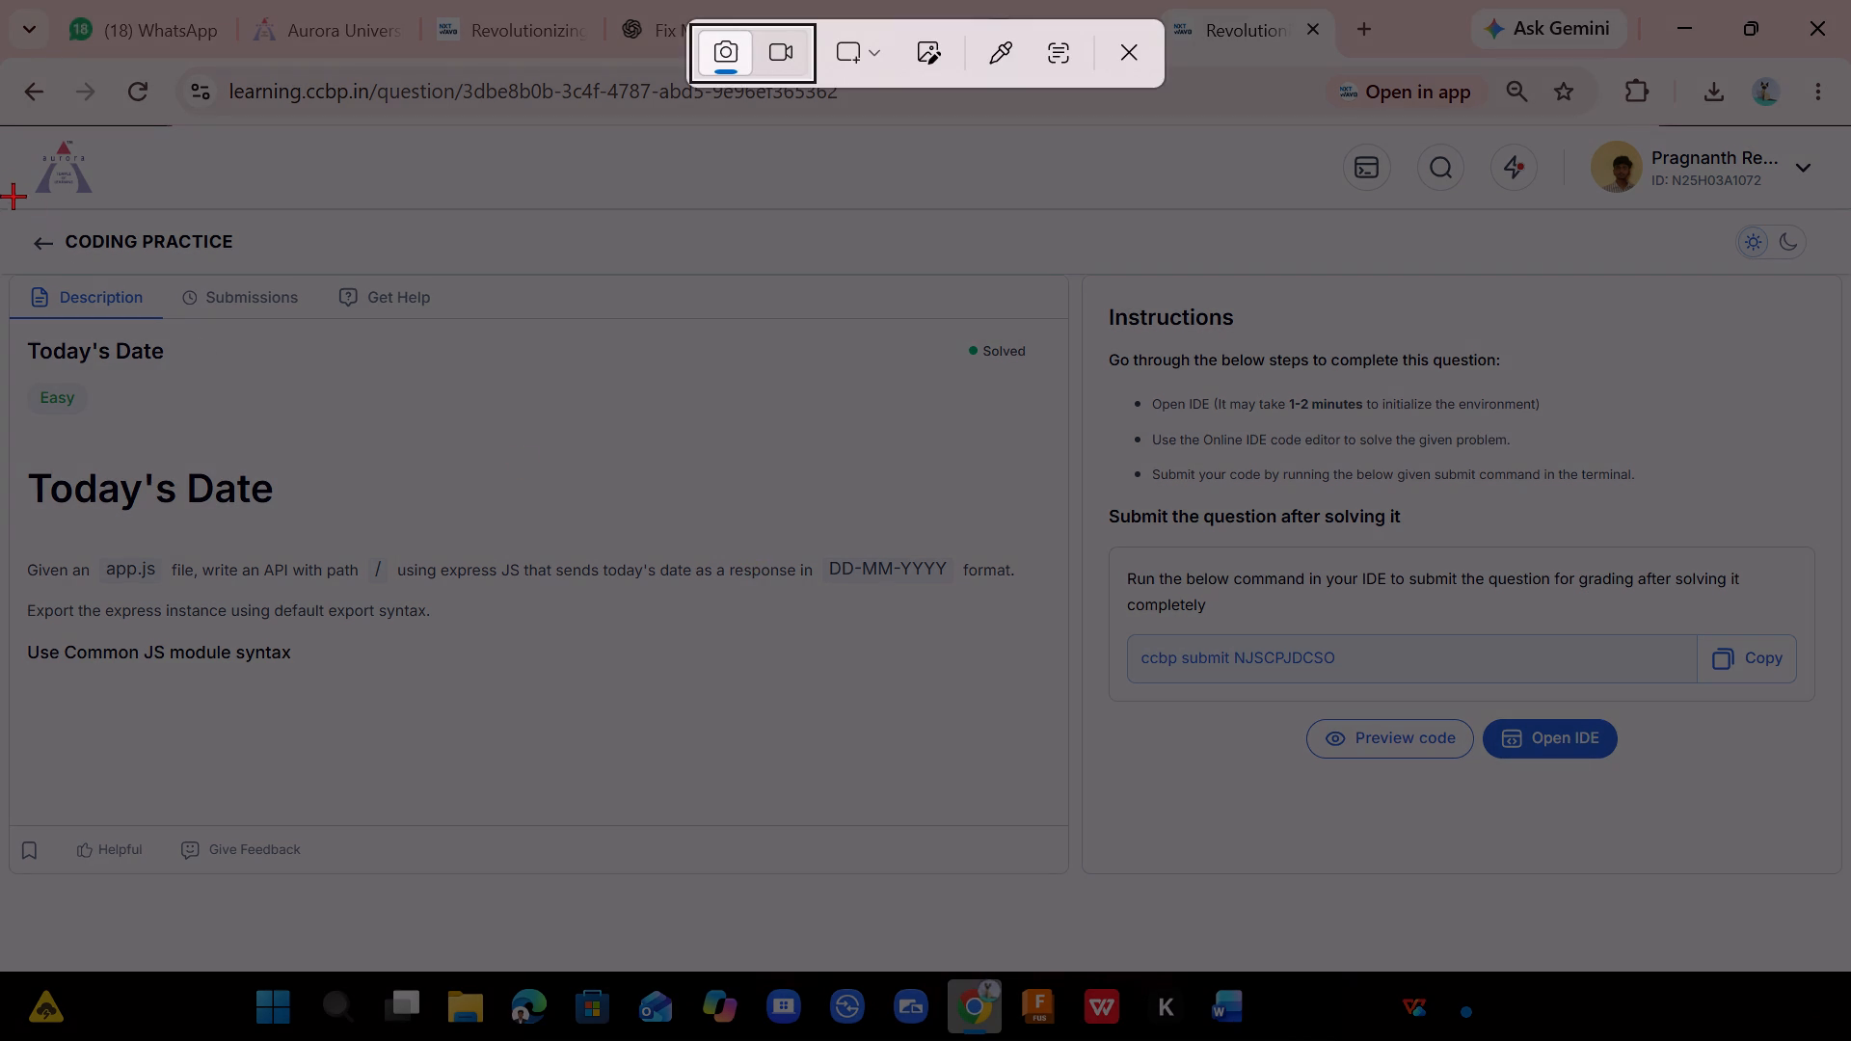
{"action": "left_click_drag", "start_coordinate": [0, 130], "coordinate": [1850, 969]}
{"action": "left_click", "coordinate": [1217, 1023]}
{"action": "scroll", "coordinate": [889, 816], "scroll_direction": "up", "scroll_amount": 2}
{"action": "key", "text": "ctrl+v"}
Delete the old "Today's Date" heading text above the previous student's question screenshot.
{"action": "scroll", "coordinate": [675, 757], "scroll_direction": "down", "scroll_amount": 1}
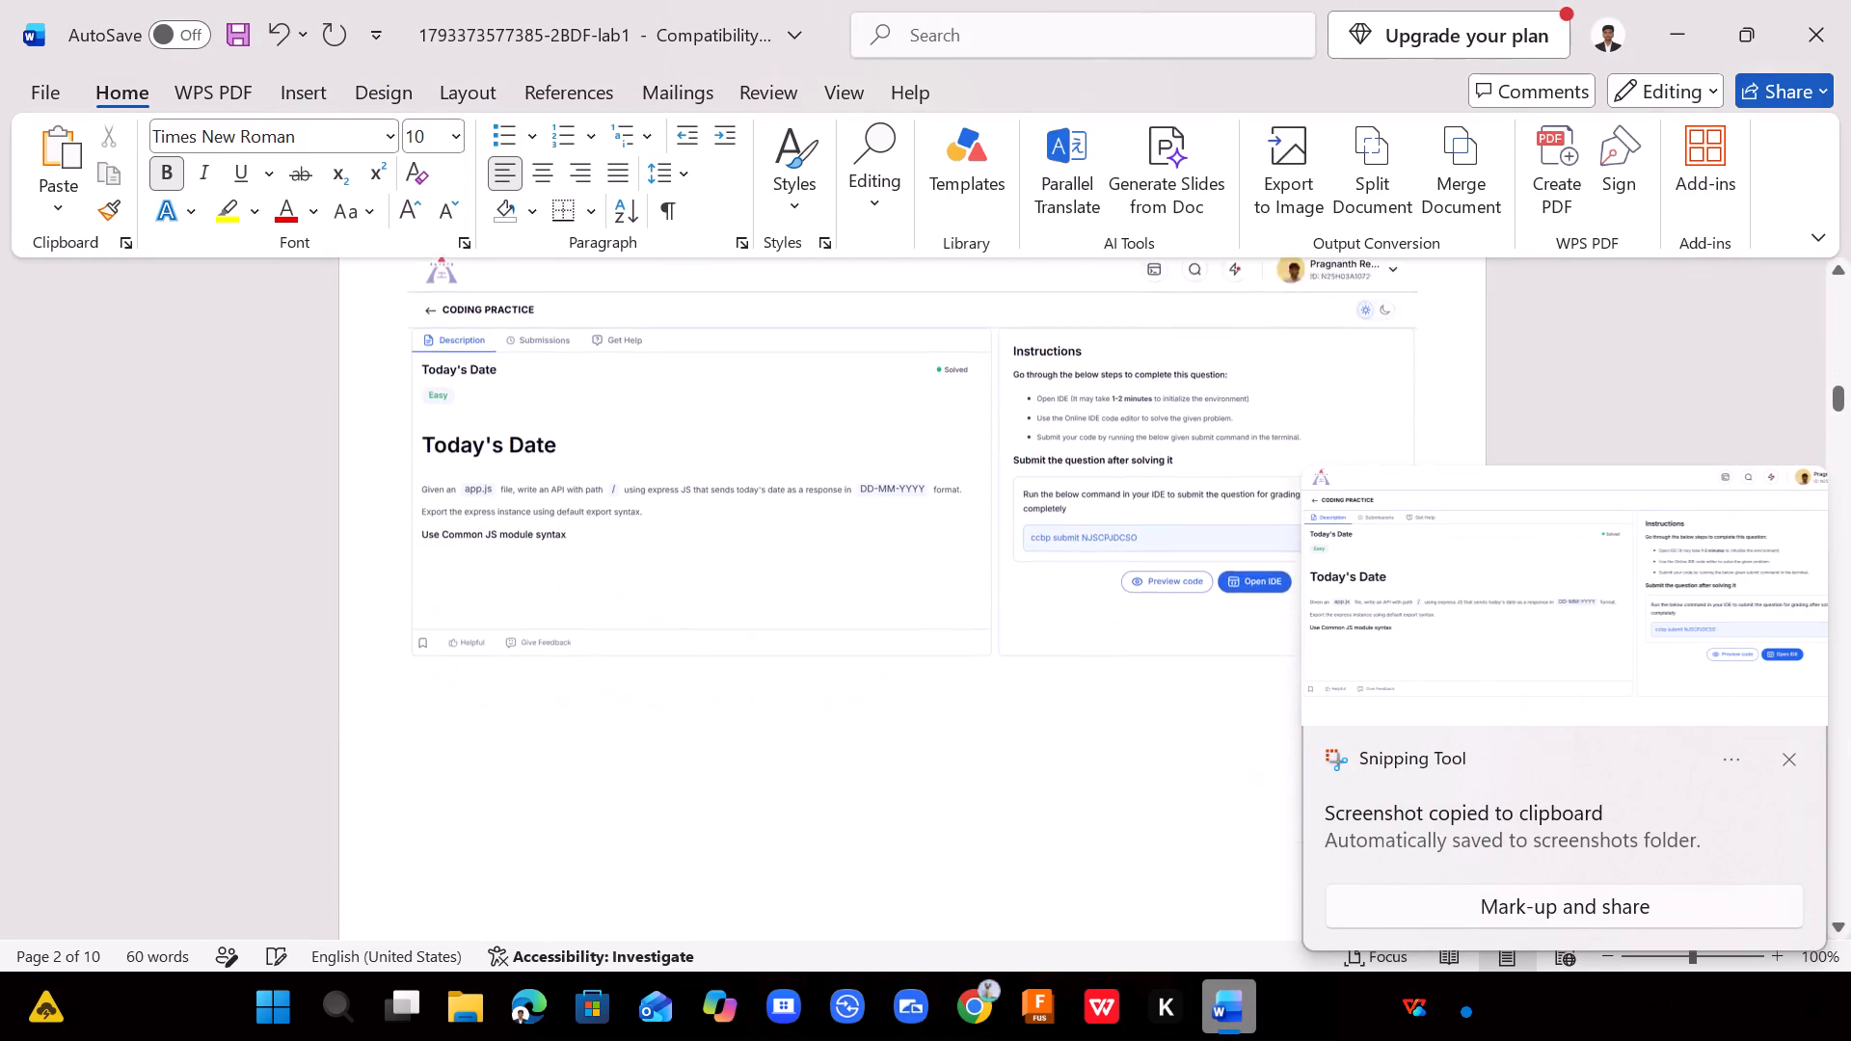
{"action": "scroll", "coordinate": [675, 757], "scroll_direction": "down", "scroll_amount": 3}
{"action": "scroll", "coordinate": [675, 757], "scroll_direction": "up", "scroll_amount": 1}
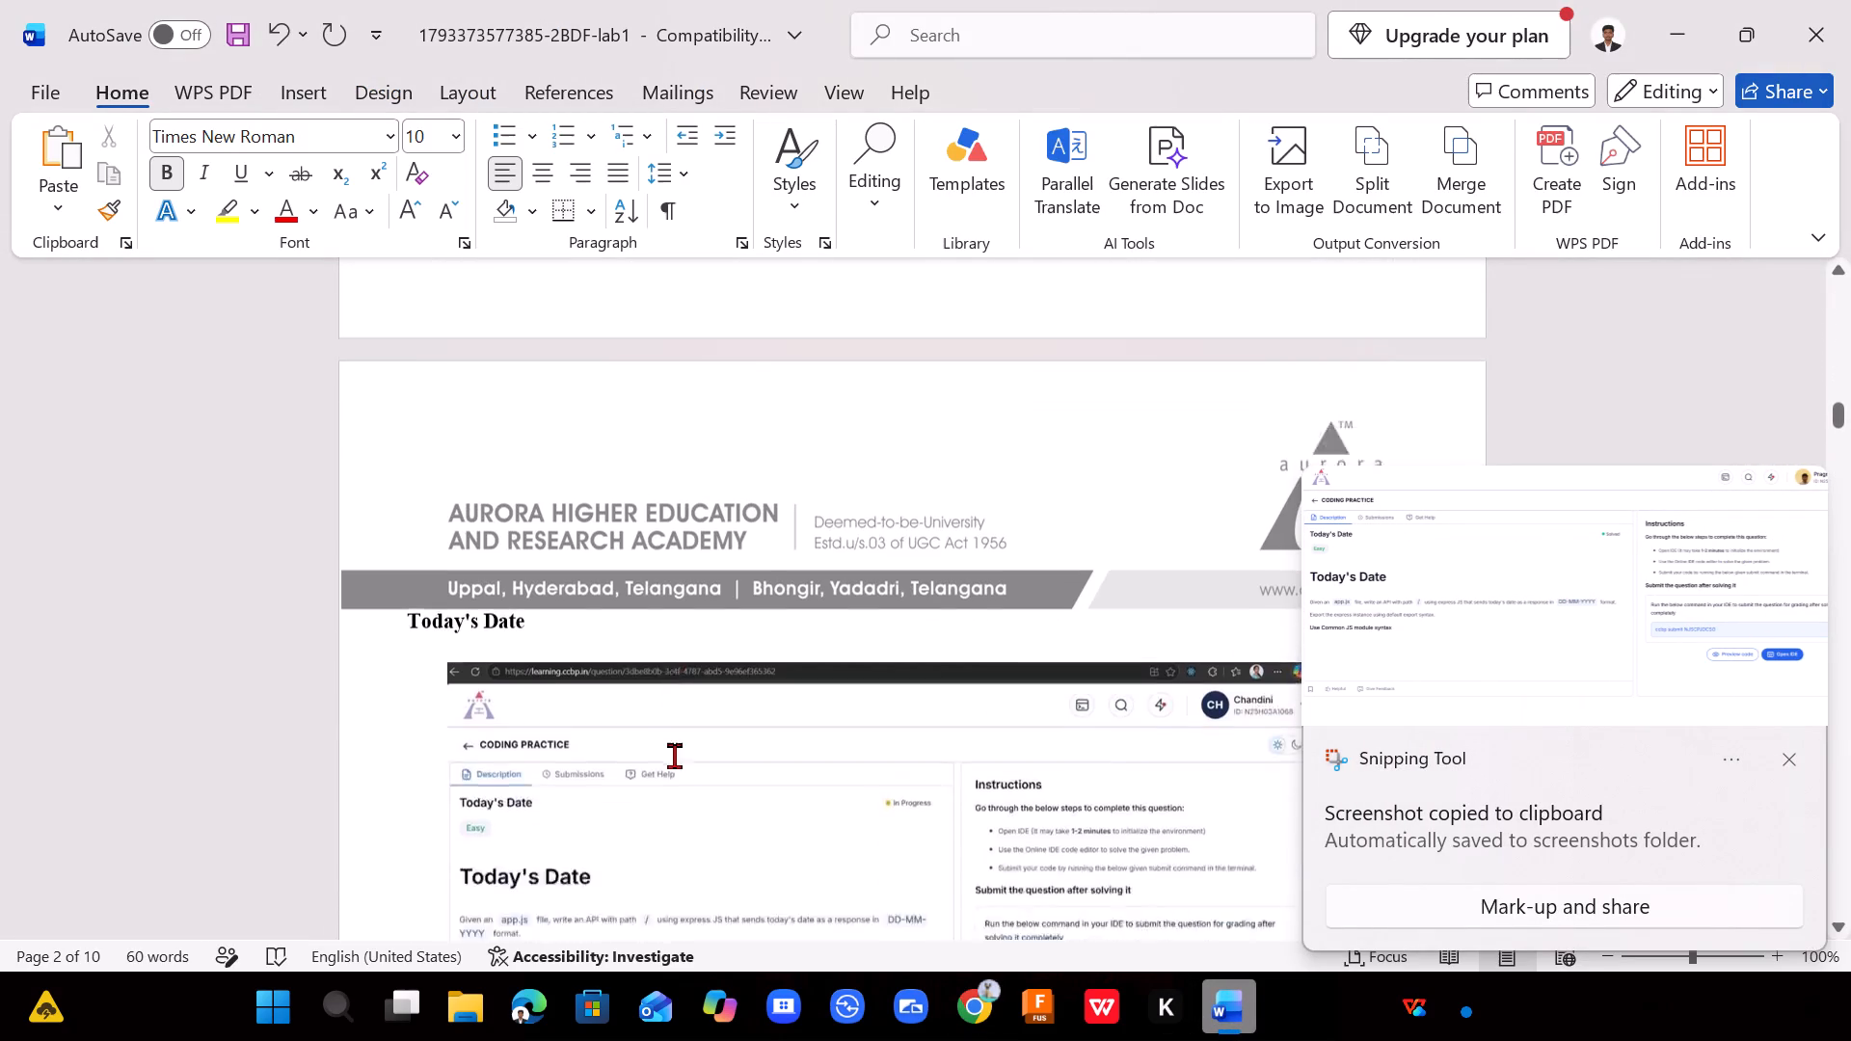
{"action": "left_click", "coordinate": [557, 737]}
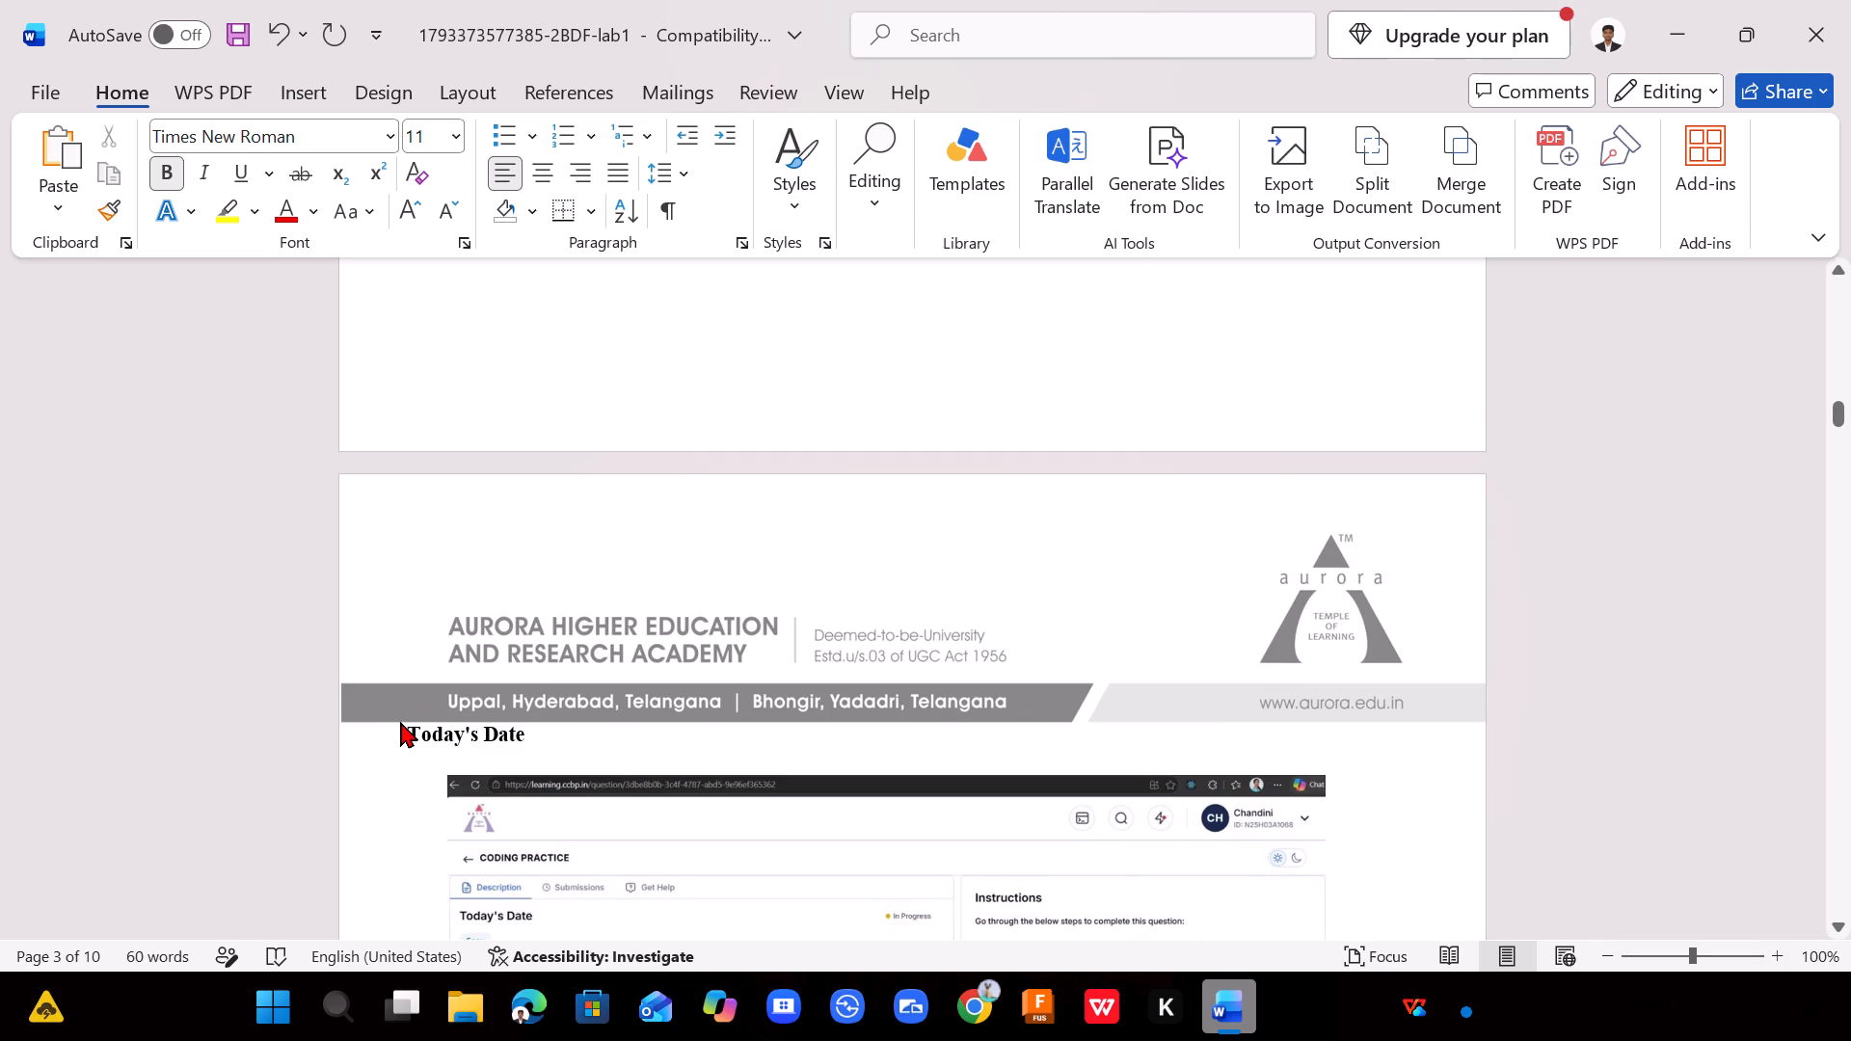
{"action": "key", "text": "BackSpace"}
{"action": "key", "text": "BackSpace"}
{"action": "key", "text": "BackSpace"}
{"action": "key", "text": "BackSpace"}
{"action": "key", "text": "BackSpace"}
{"action": "key", "text": "BackSpace"}
{"action": "key", "text": "BackSpace"}
{"action": "key", "text": "BackSpace"}
{"action": "key", "text": "BackSpace"}
{"action": "key", "text": "BackSpace"}
{"action": "key", "text": "BackSpace"}
{"action": "key", "text": "BackSpace"}
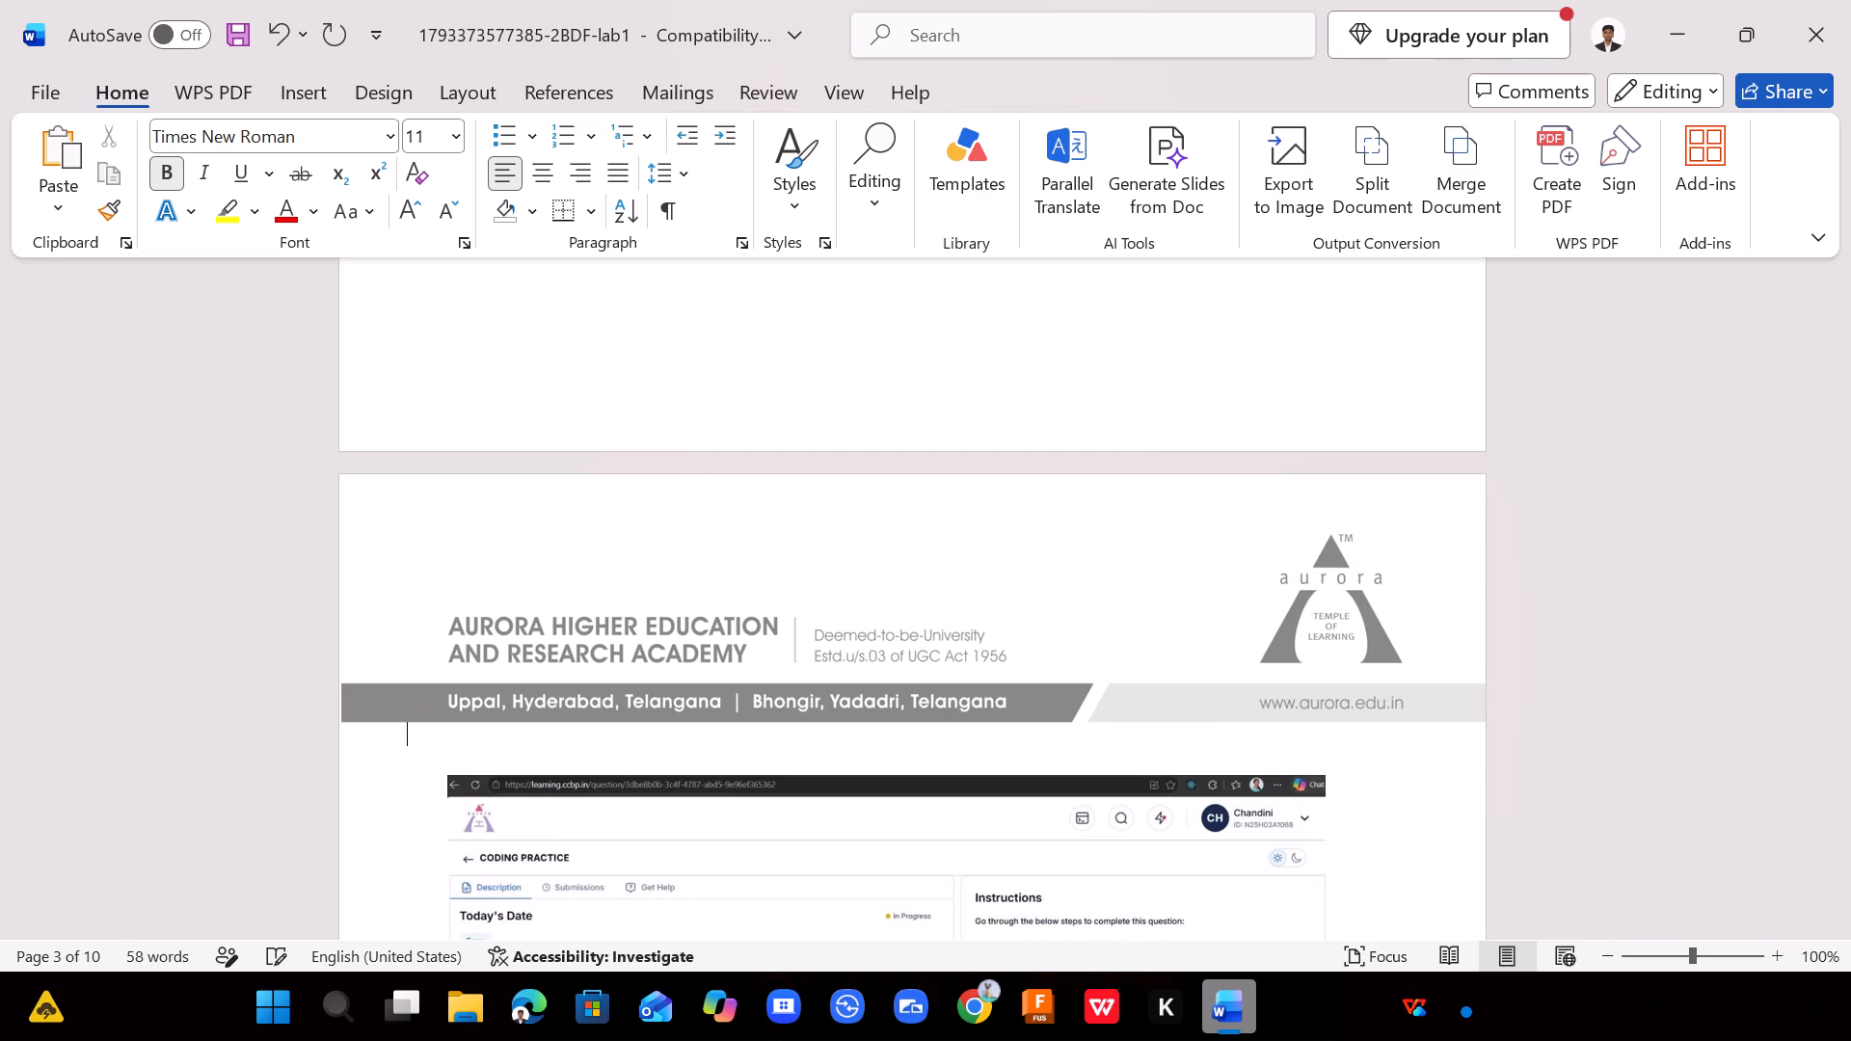
Open the code preview of the Today's Date question in the browser and capture the page showing app.js.
{"action": "scroll", "coordinate": [400, 721], "scroll_direction": "down", "scroll_amount": 1}
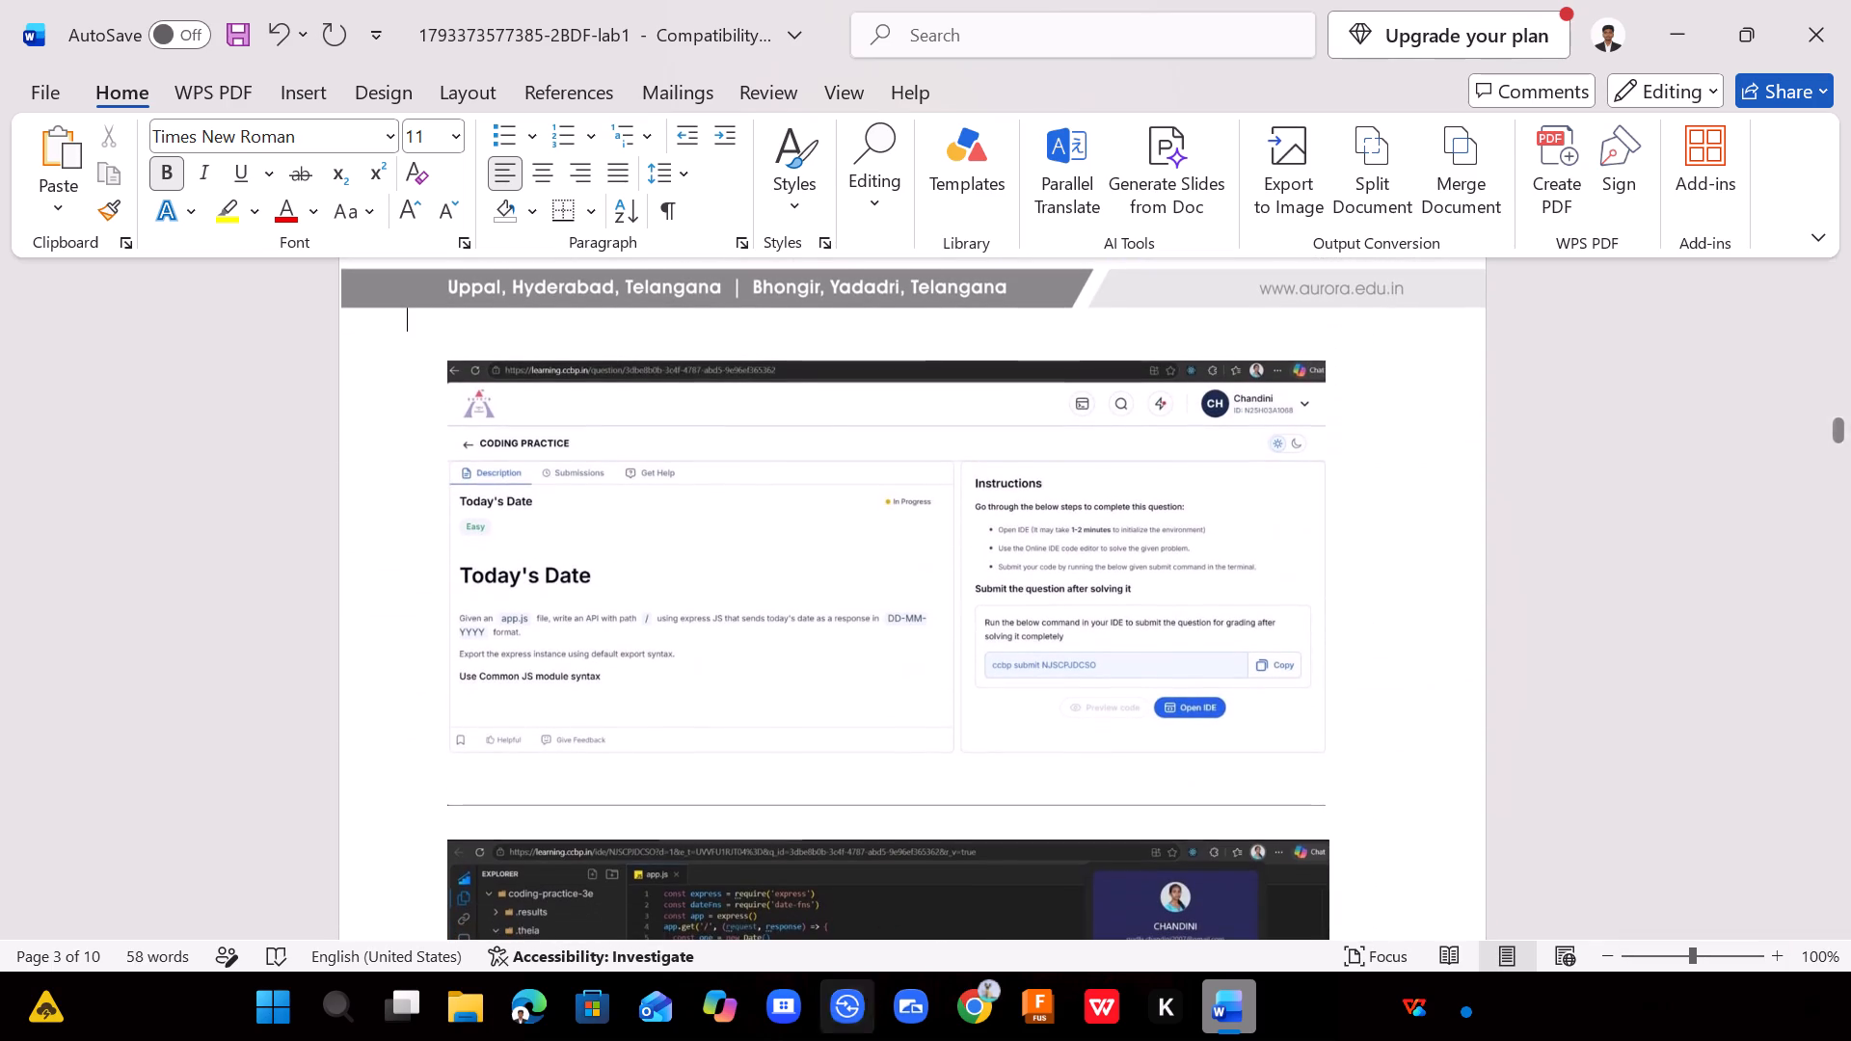
{"action": "left_click", "coordinate": [976, 997]}
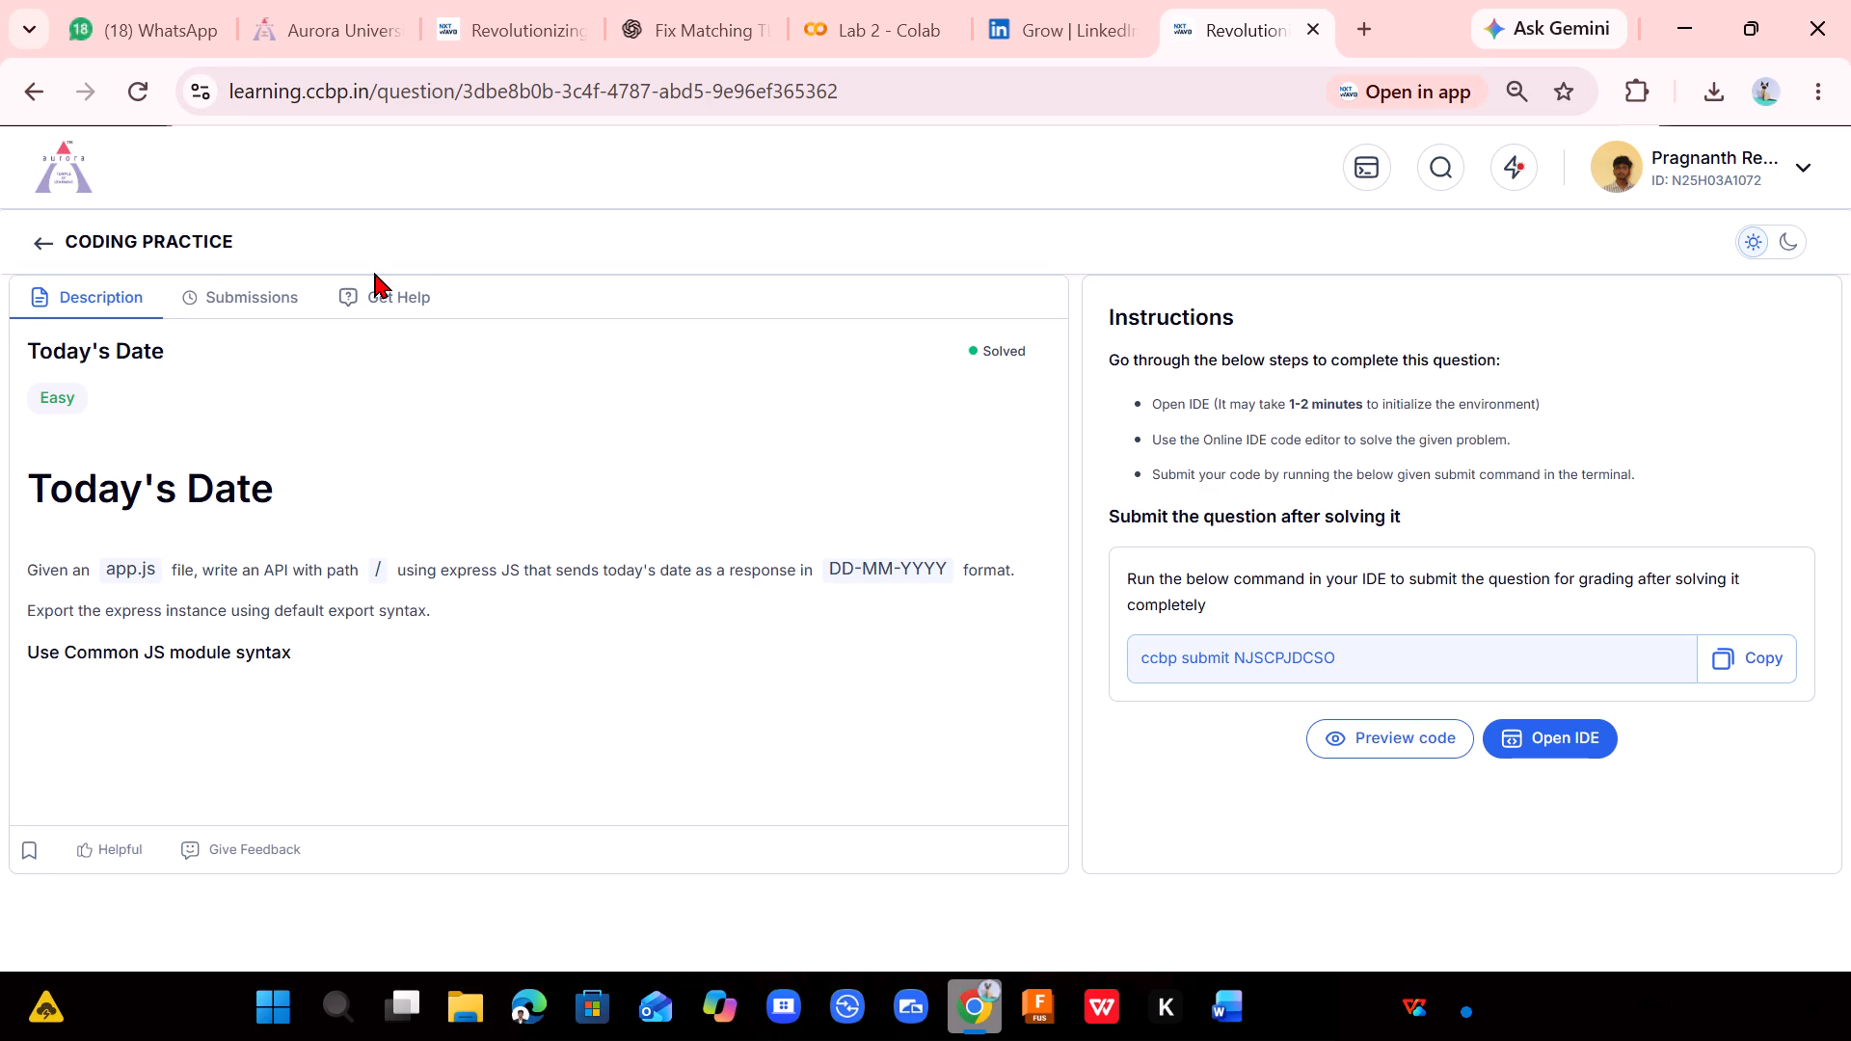
{"action": "left_click", "coordinate": [1386, 739]}
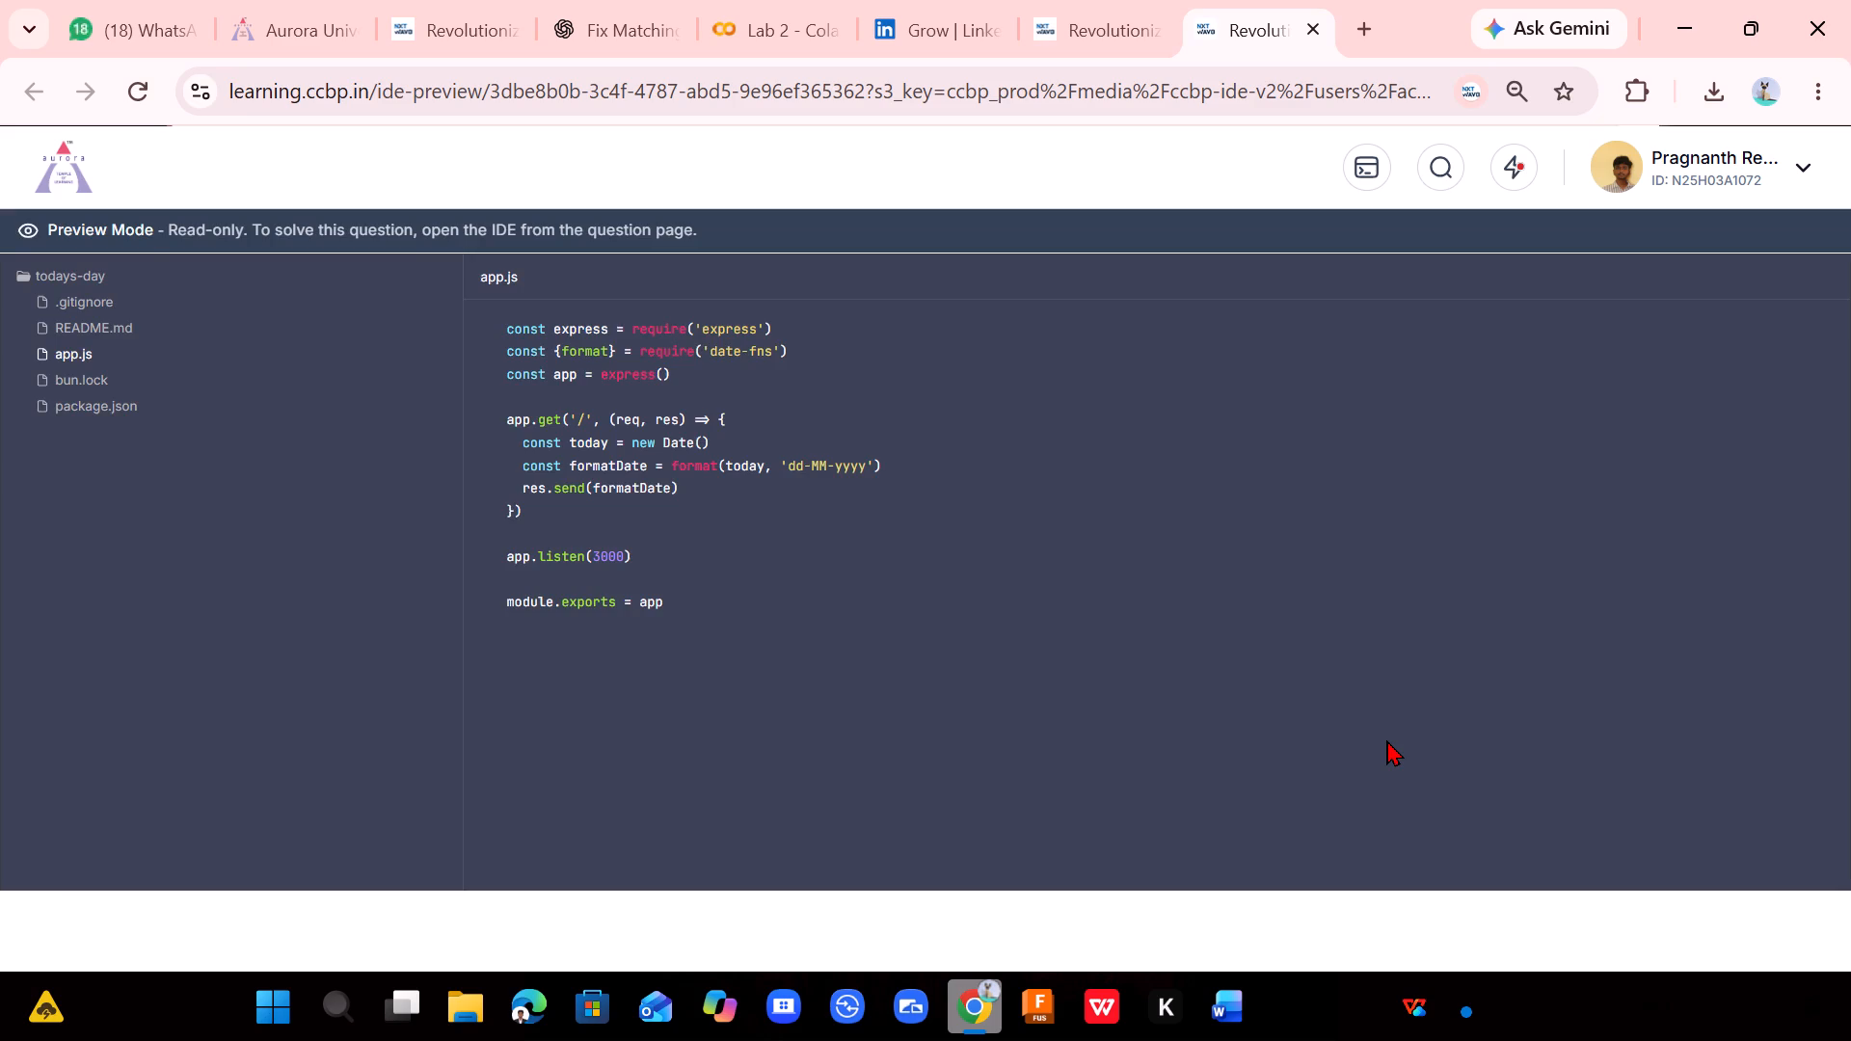
{"action": "key", "text": "shift+super+s"}
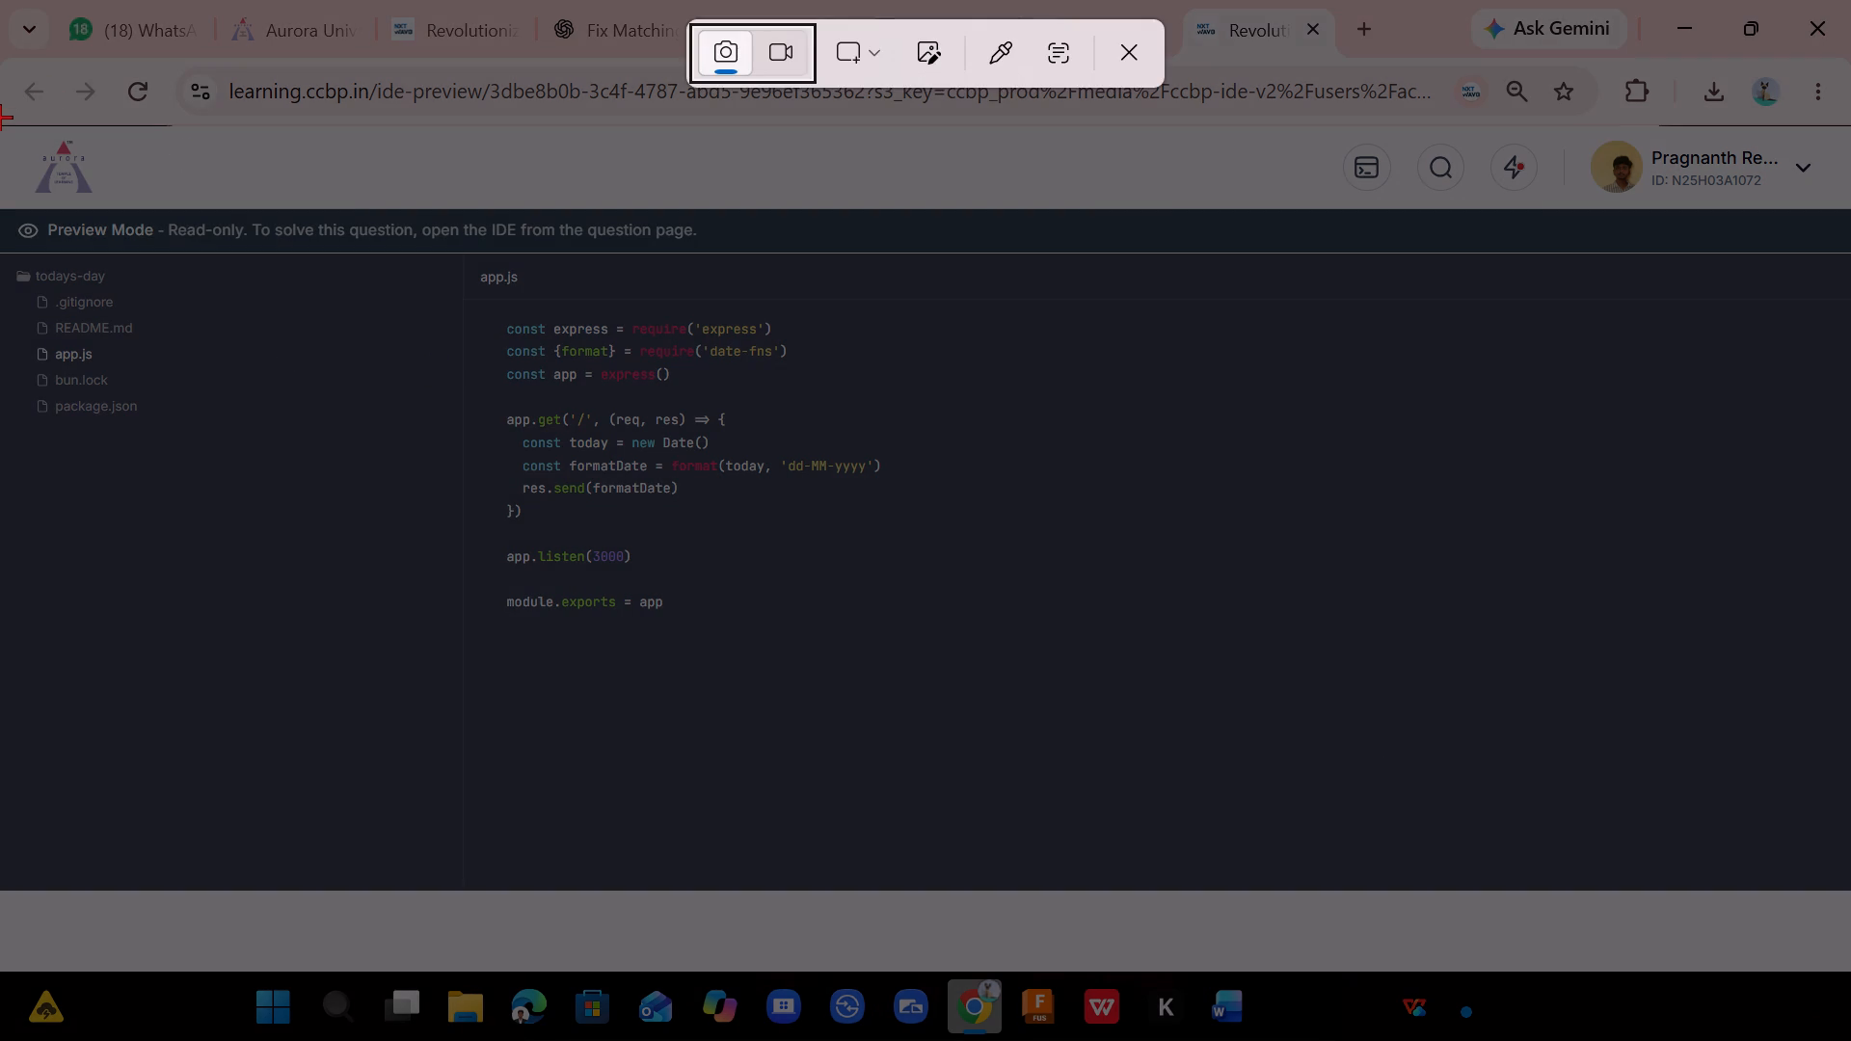
{"action": "left_click_drag", "start_coordinate": [0, 120], "coordinate": [1850, 979]}
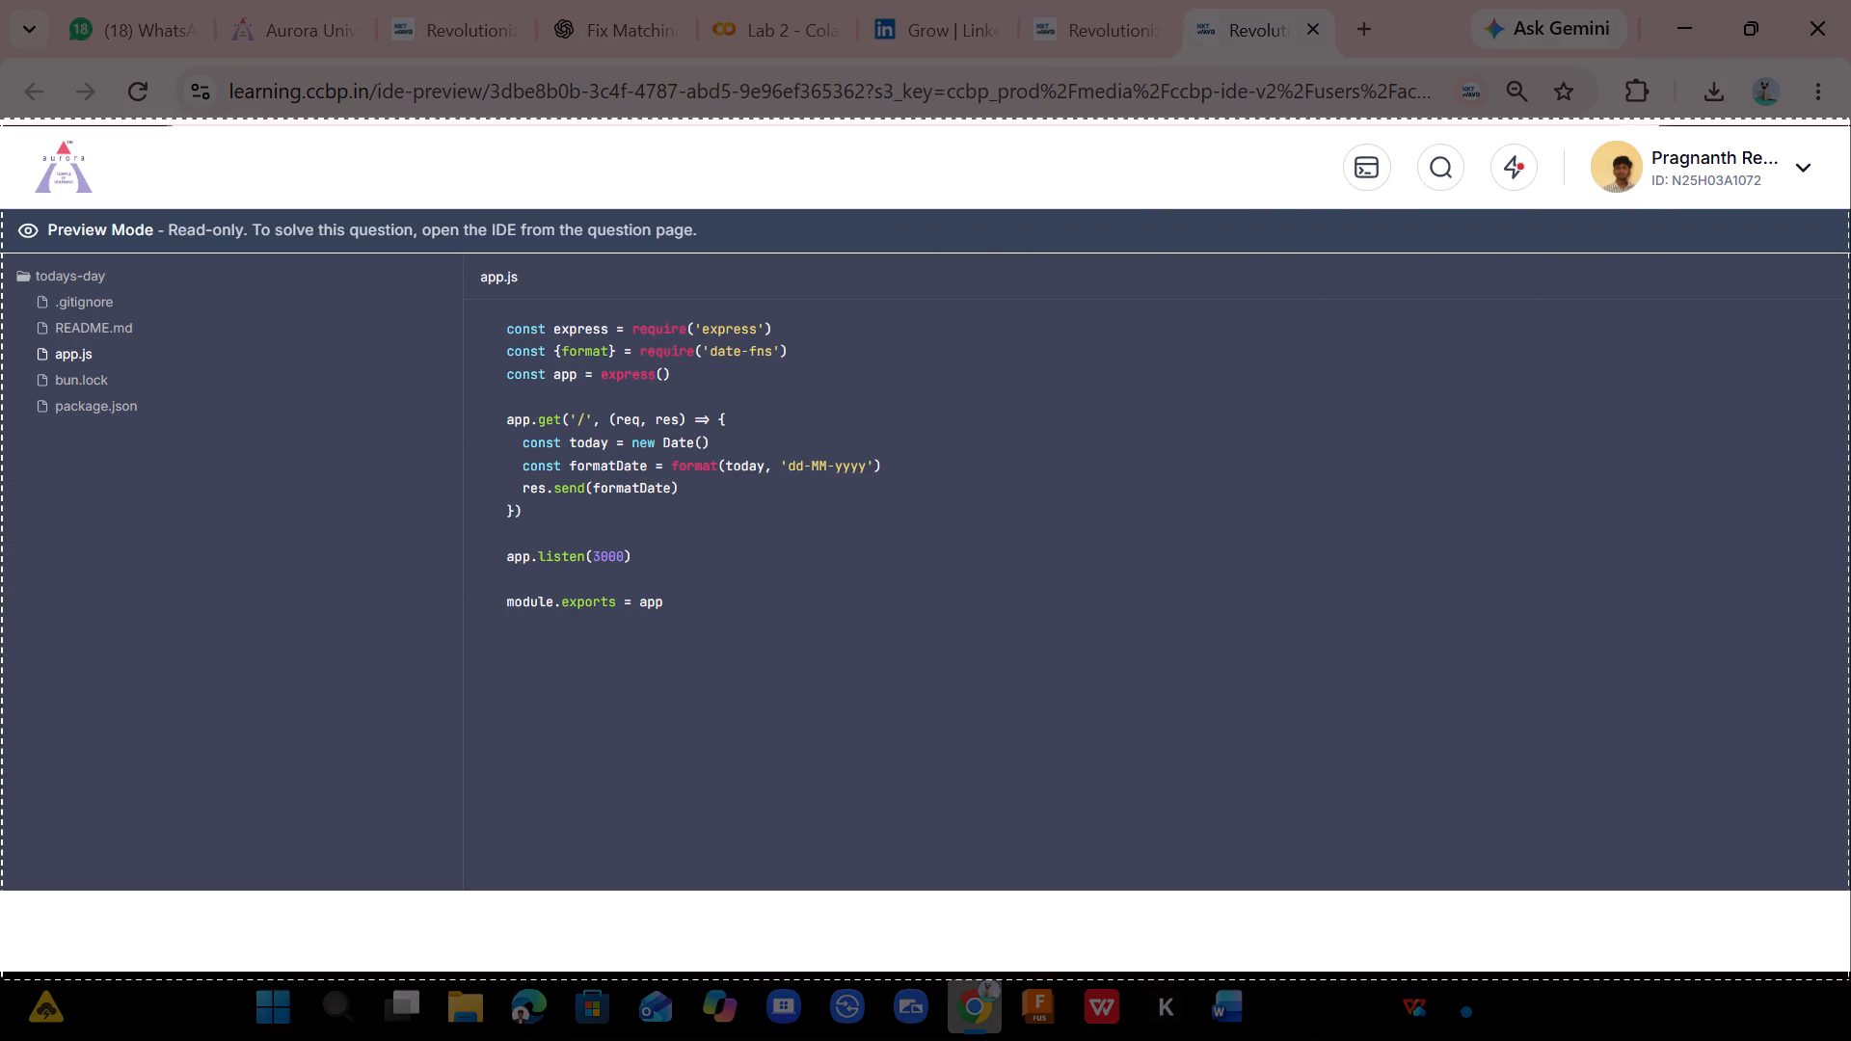
Finish the app.js preview capture and paste it into the report in place of the previous student's Today's Date question screenshot.
{"action": "left_click_drag", "start_coordinate": [1850, 979], "coordinate": [1850, 971]}
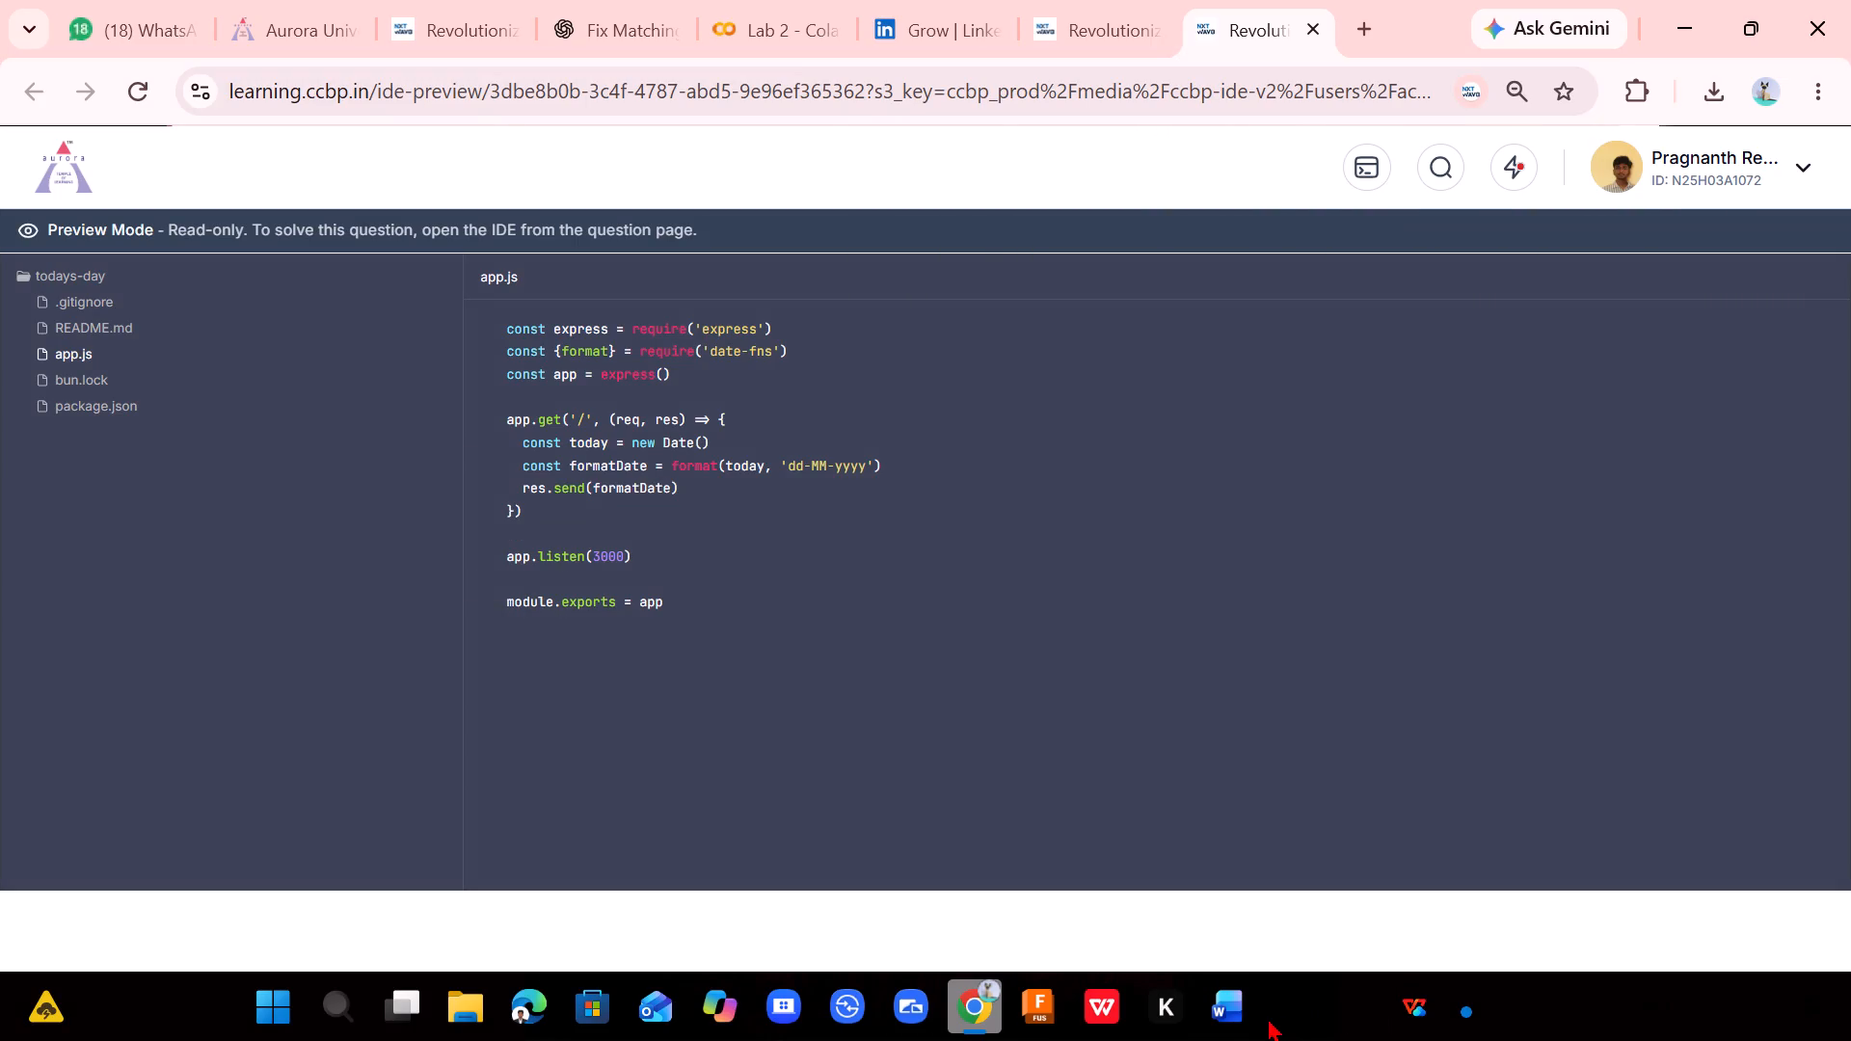
{"action": "left_click", "coordinate": [1210, 1014]}
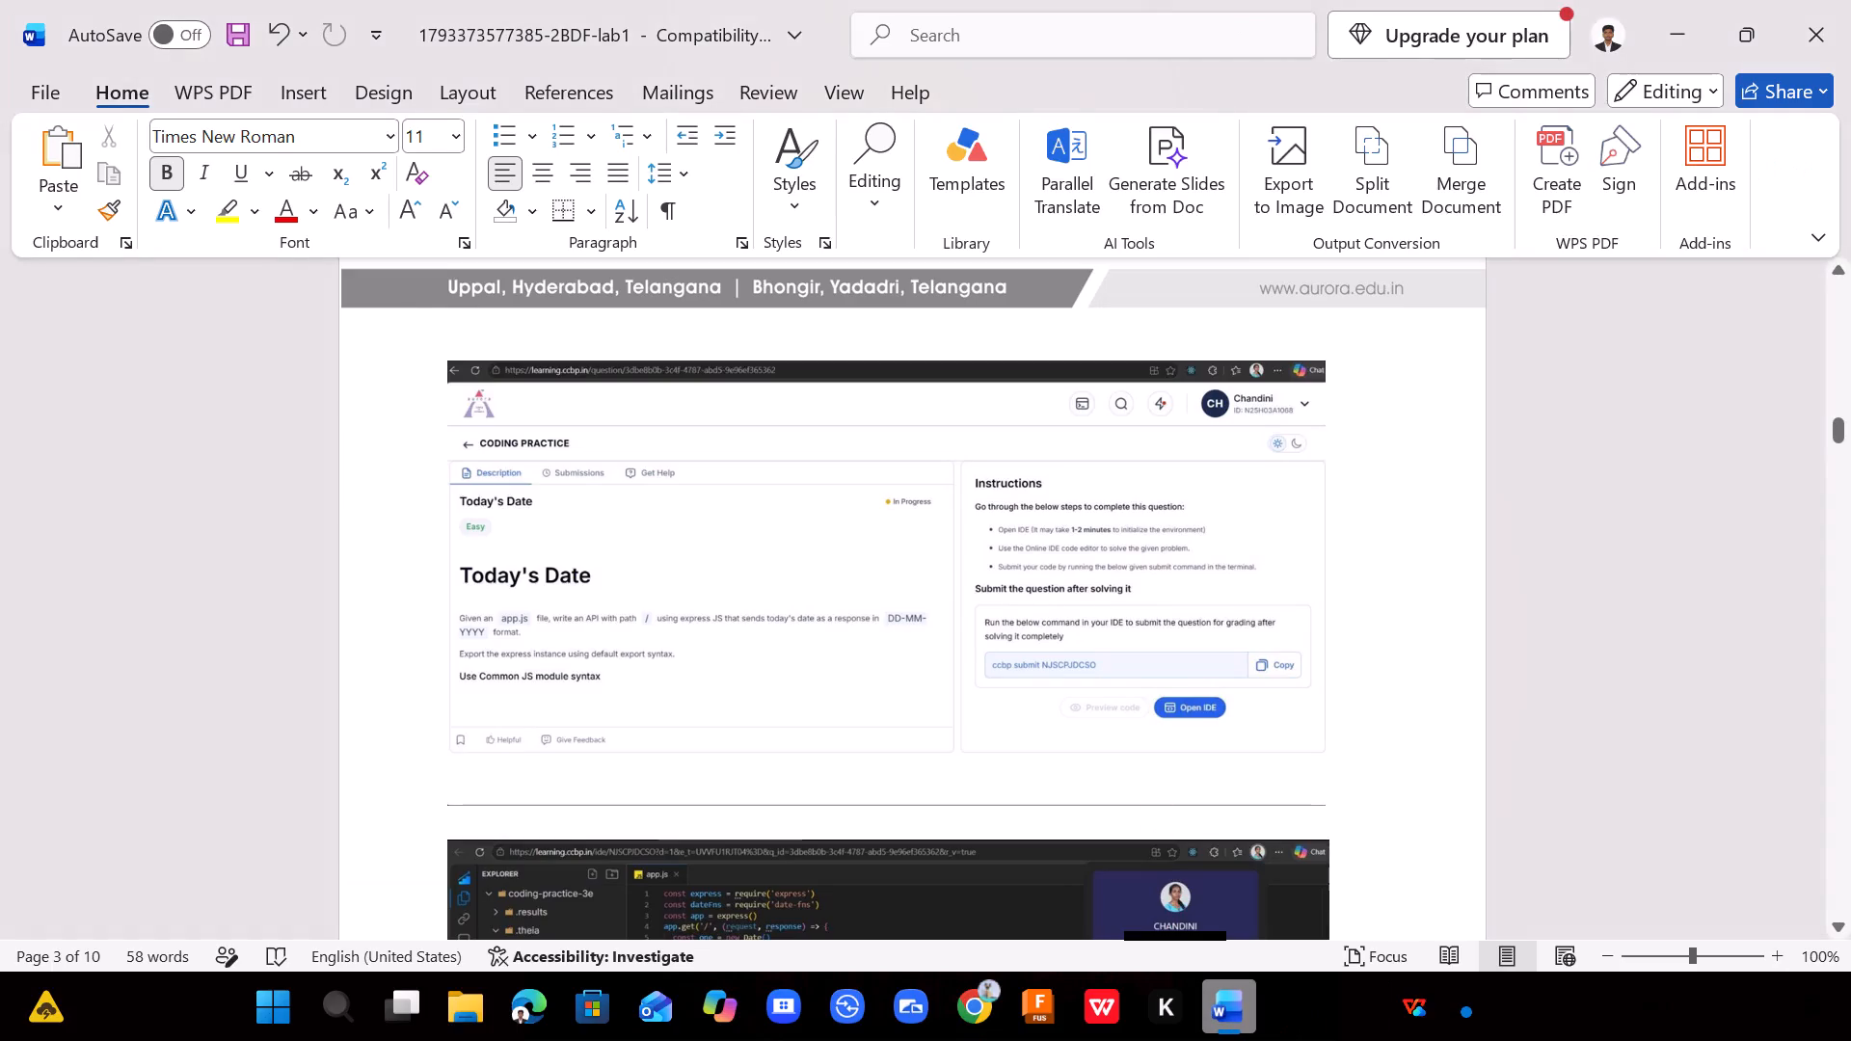
{"action": "left_click", "coordinate": [1089, 645]}
{"action": "key", "text": "BackSpace"}
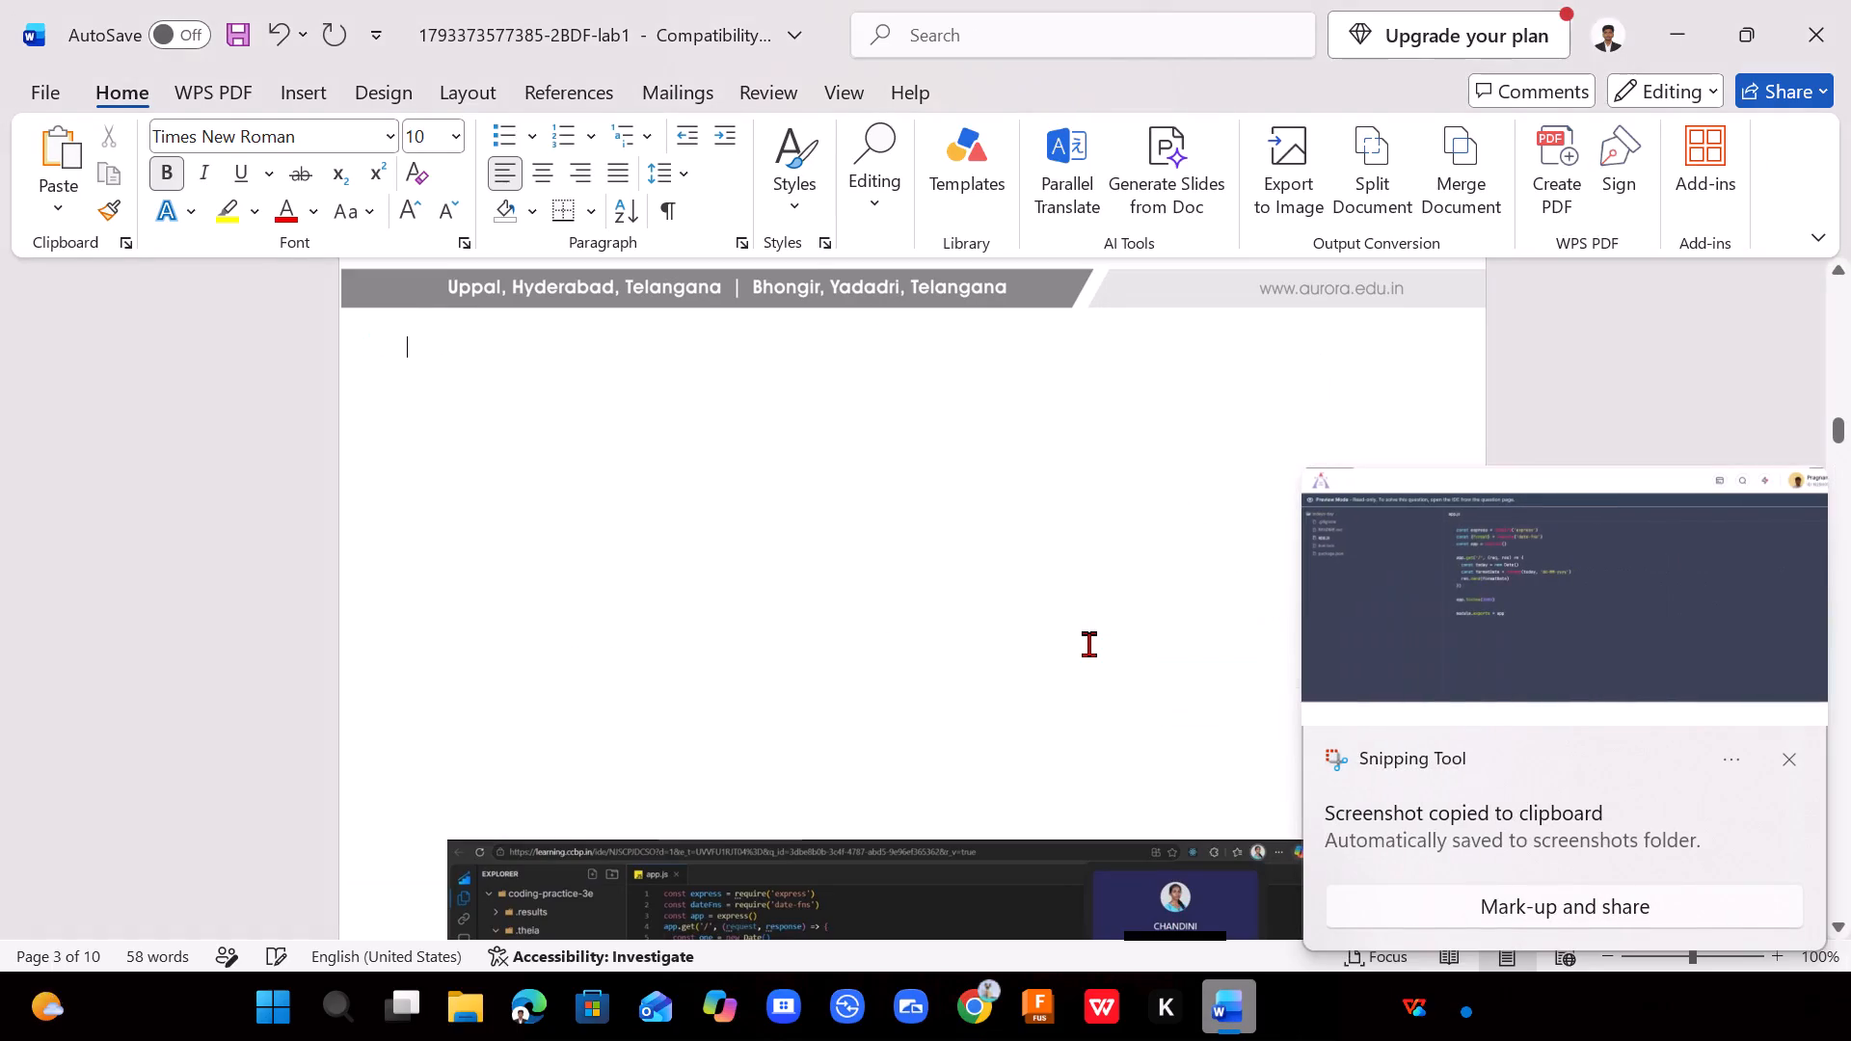
{"action": "key", "text": "ctrl+v"}
{"action": "scroll", "coordinate": [986, 741], "scroll_direction": "down", "scroll_amount": 1}
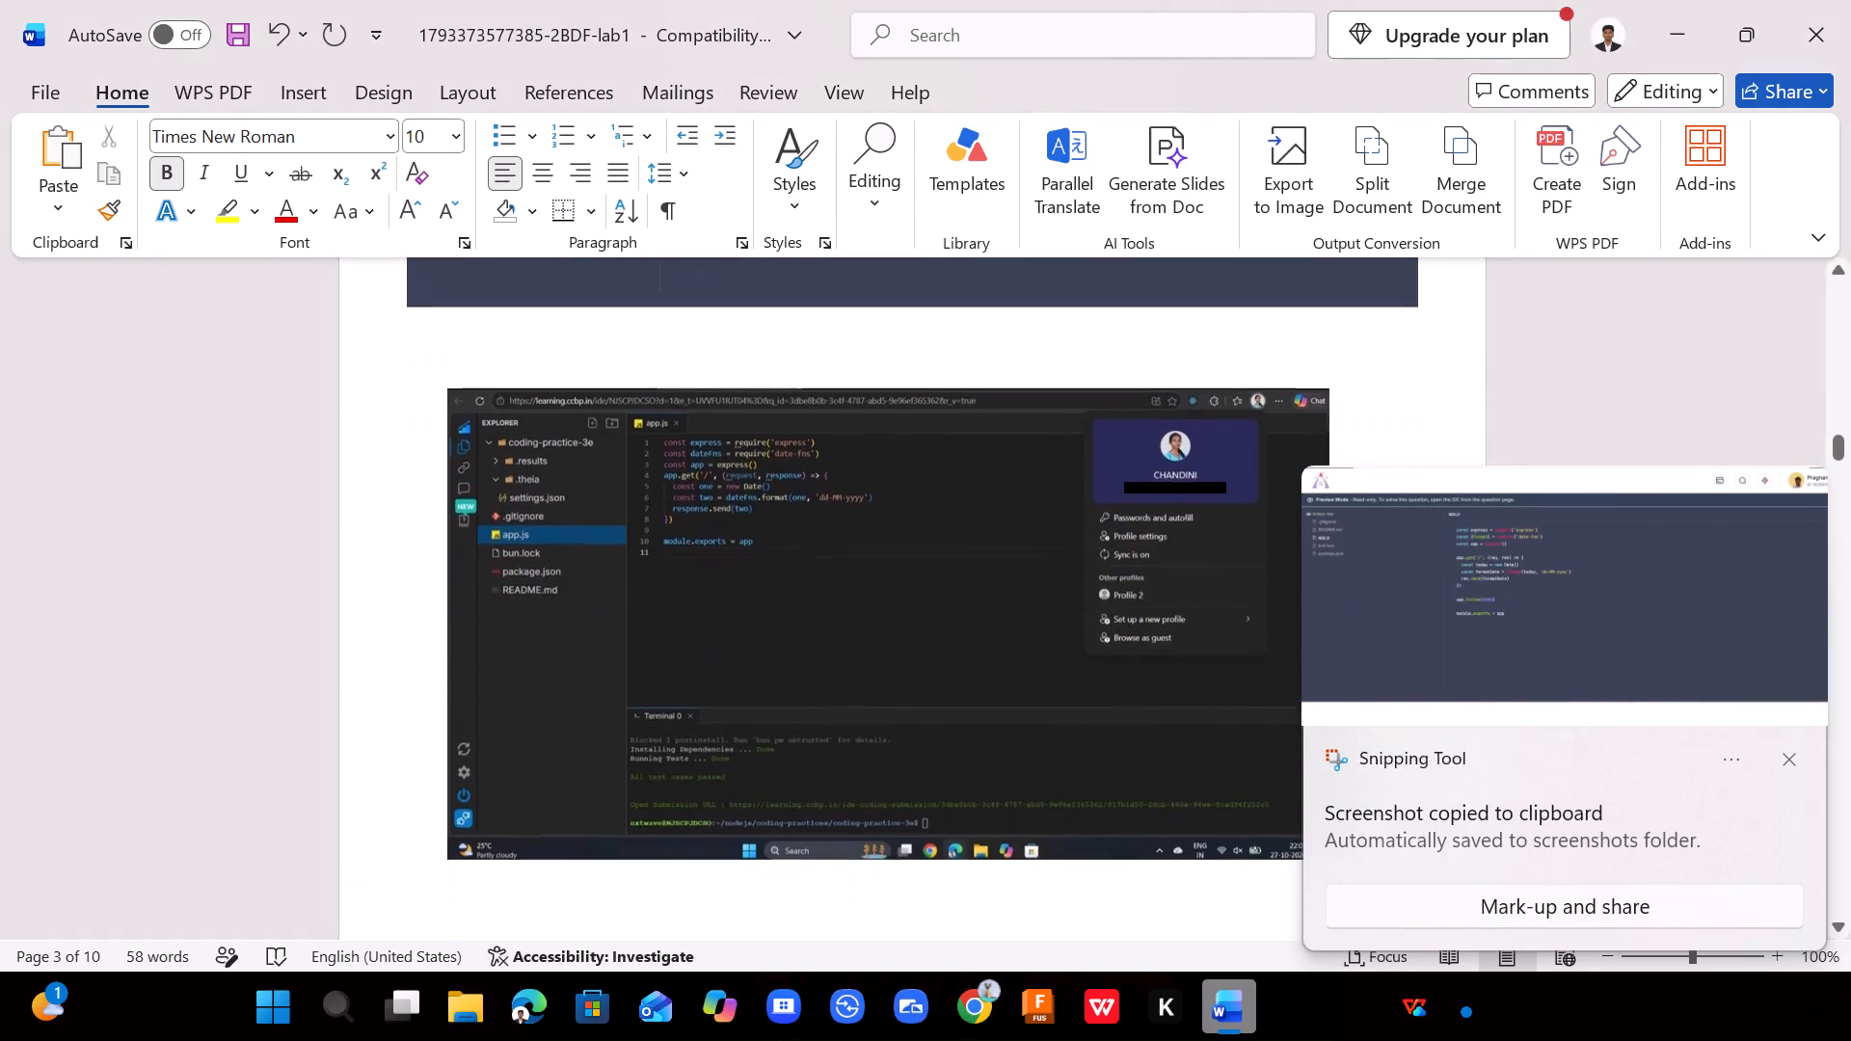
{"action": "scroll", "coordinate": [986, 741], "scroll_direction": "up", "scroll_amount": 1}
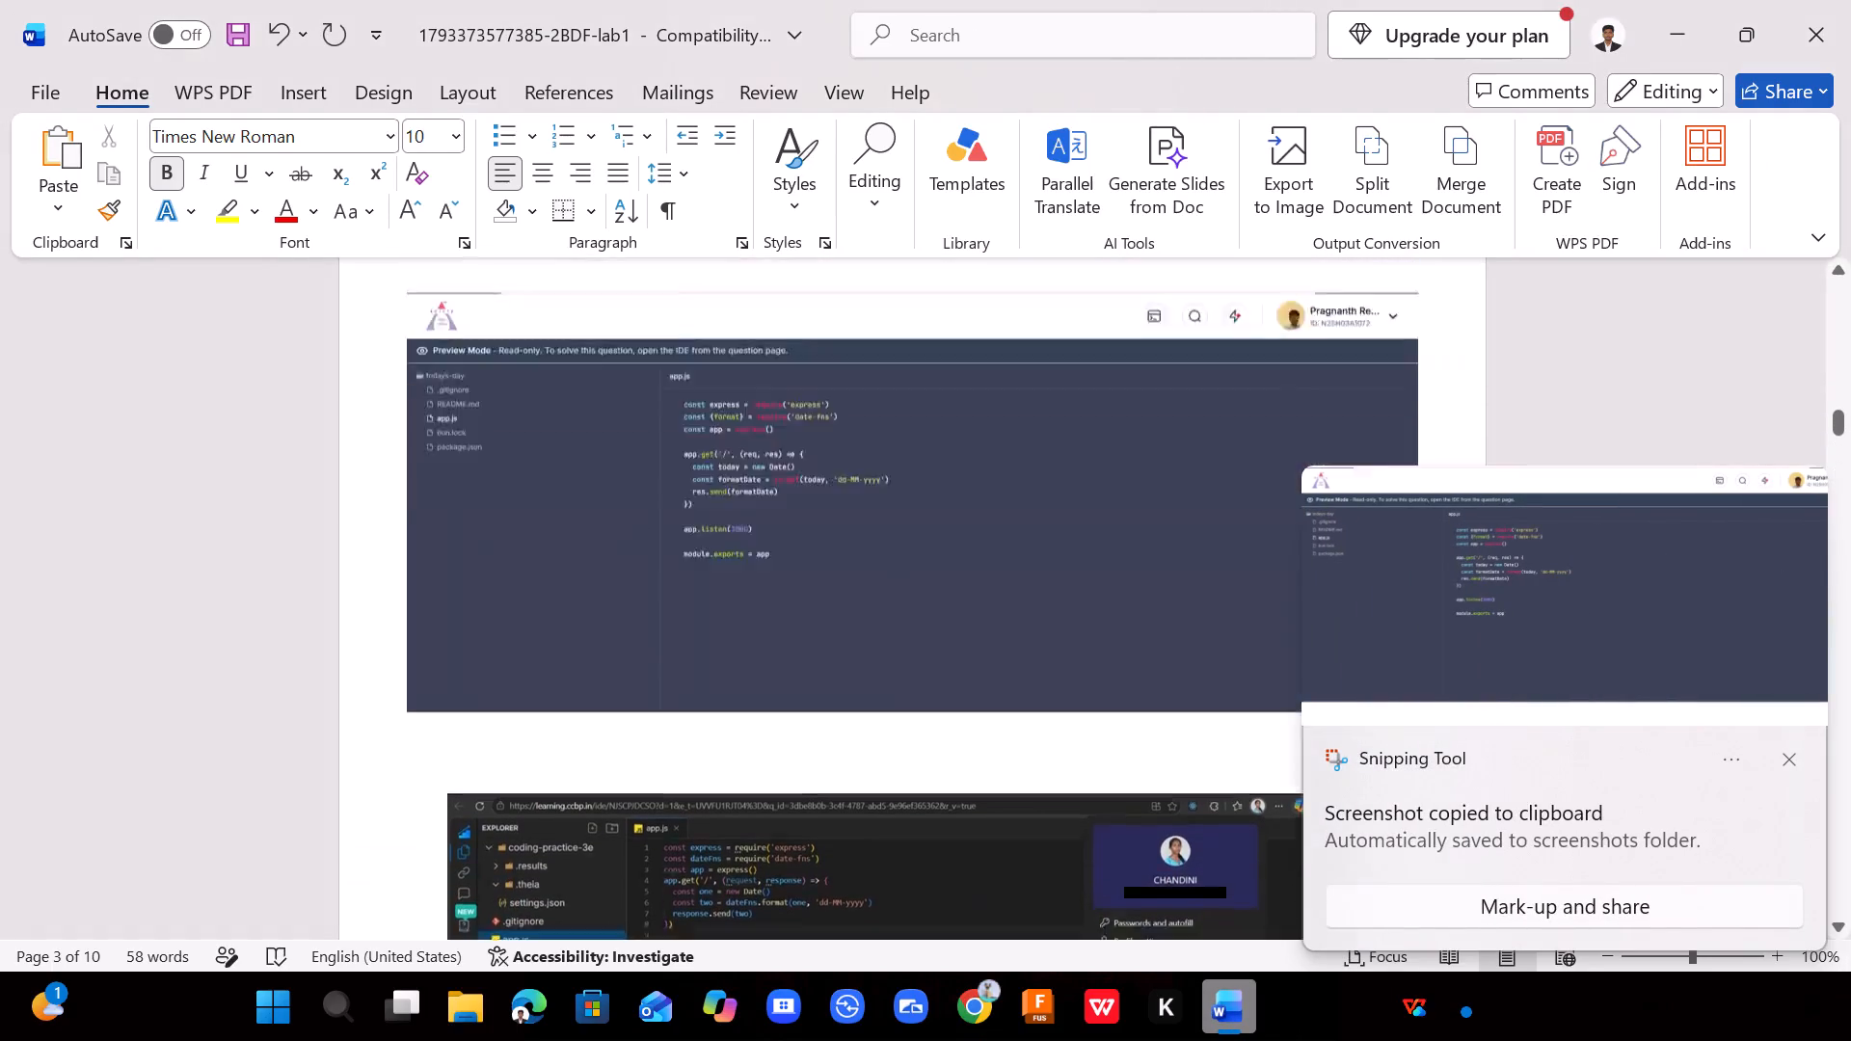
{"action": "scroll", "coordinate": [986, 741], "scroll_direction": "up", "scroll_amount": 1}
{"action": "scroll", "coordinate": [872, 757], "scroll_direction": "down", "scroll_amount": 1}
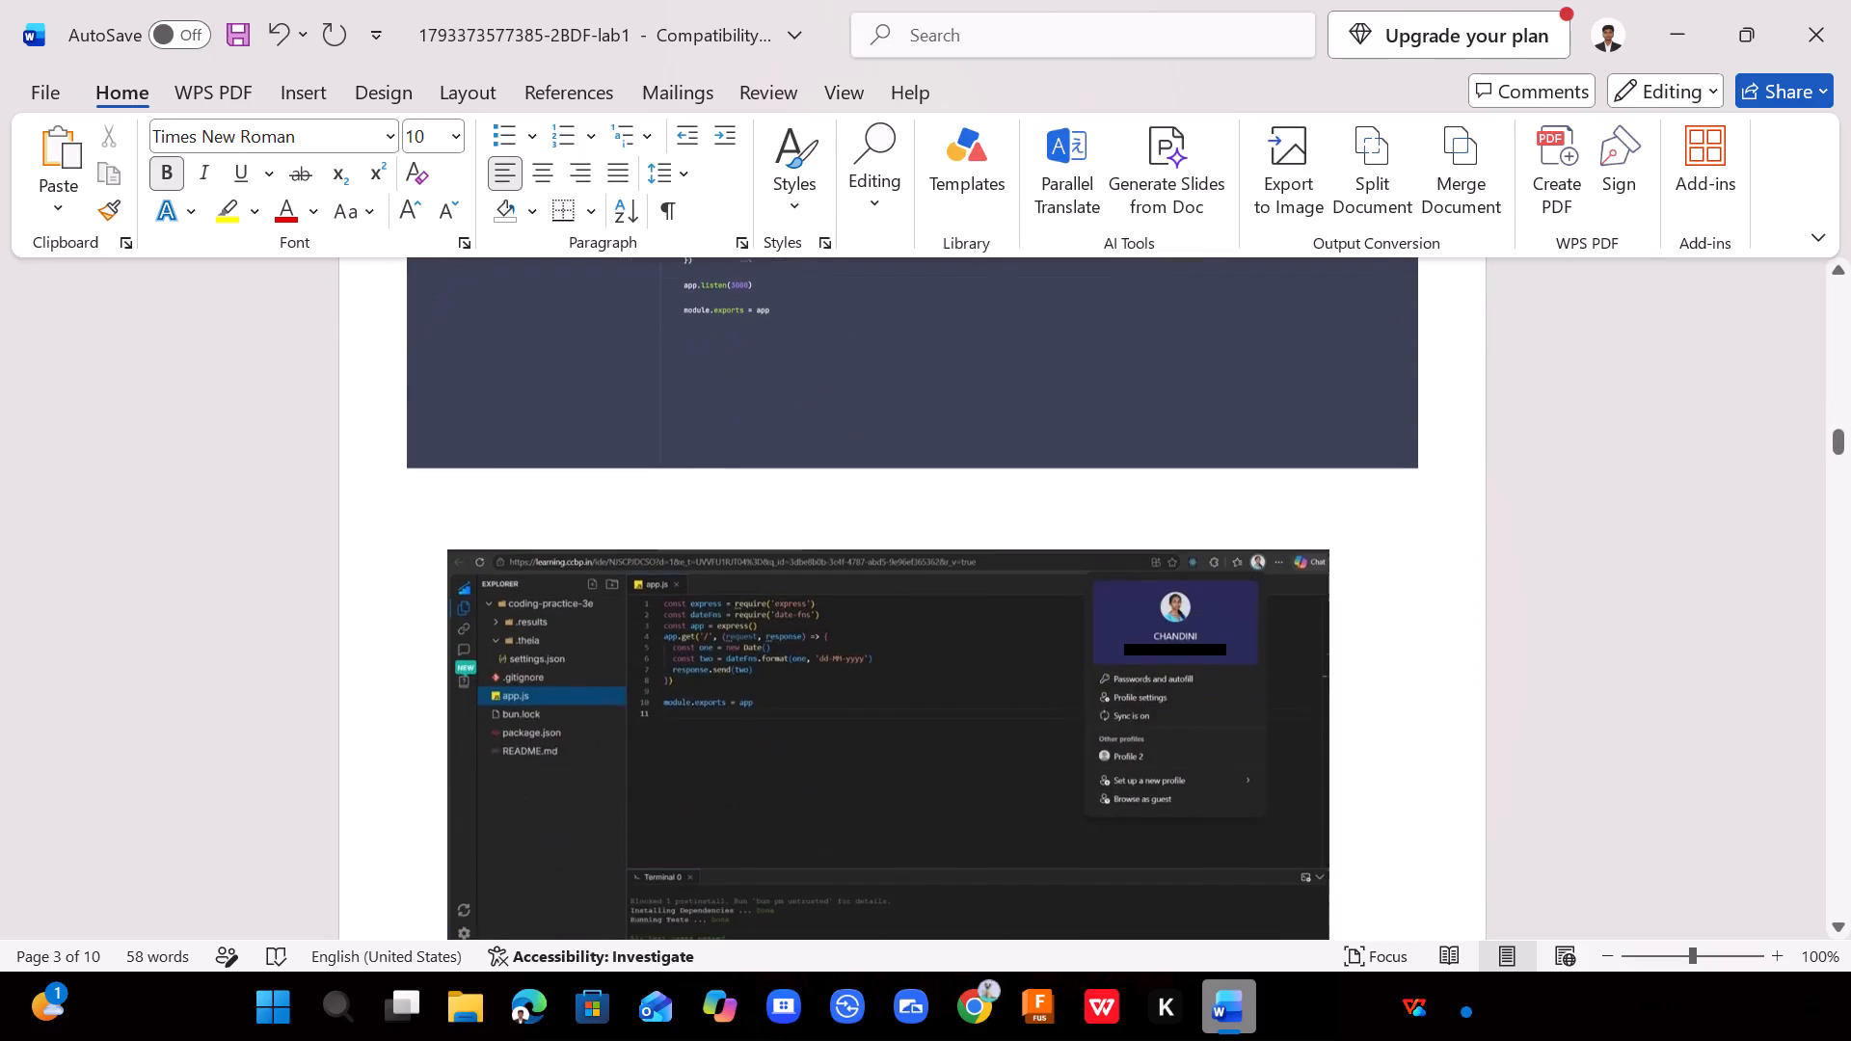
Open the Right Answer submission of the Today's Date question in the browser and capture its submission details page.
{"action": "left_click", "coordinate": [982, 1012]}
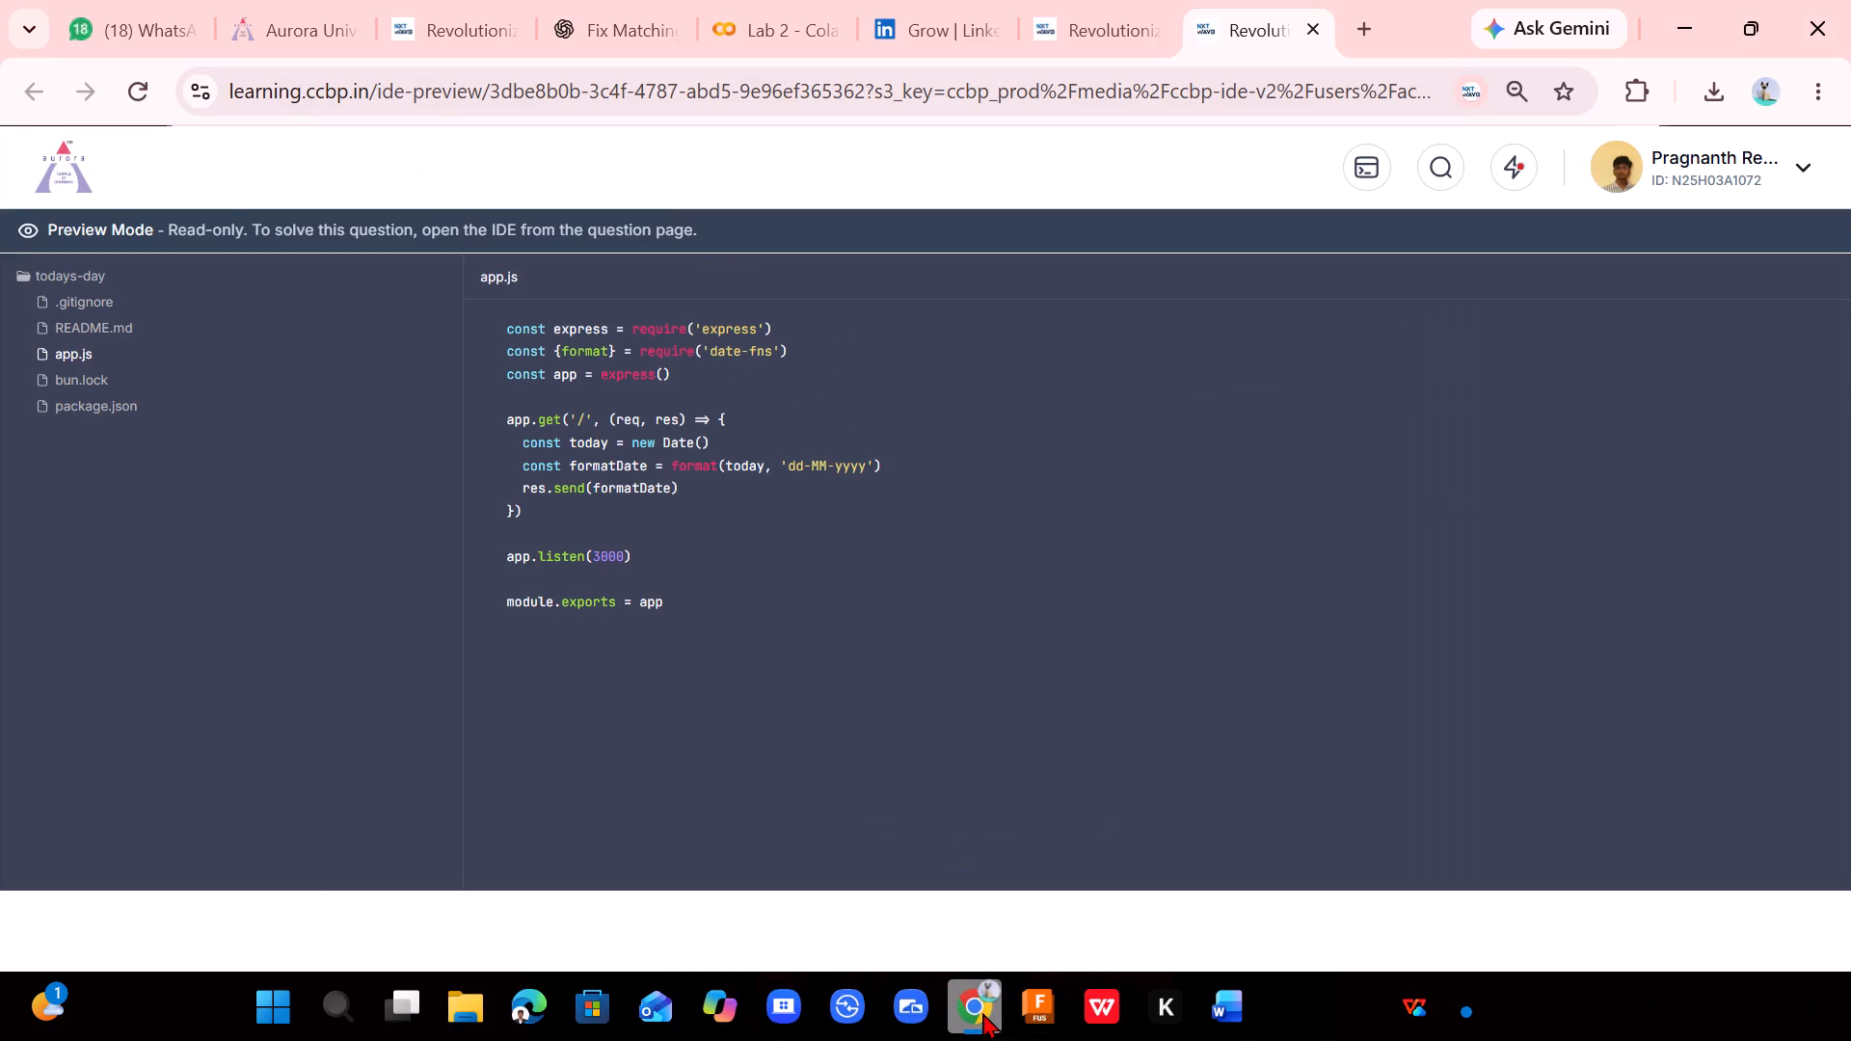
{"action": "left_click", "coordinate": [1111, 0]}
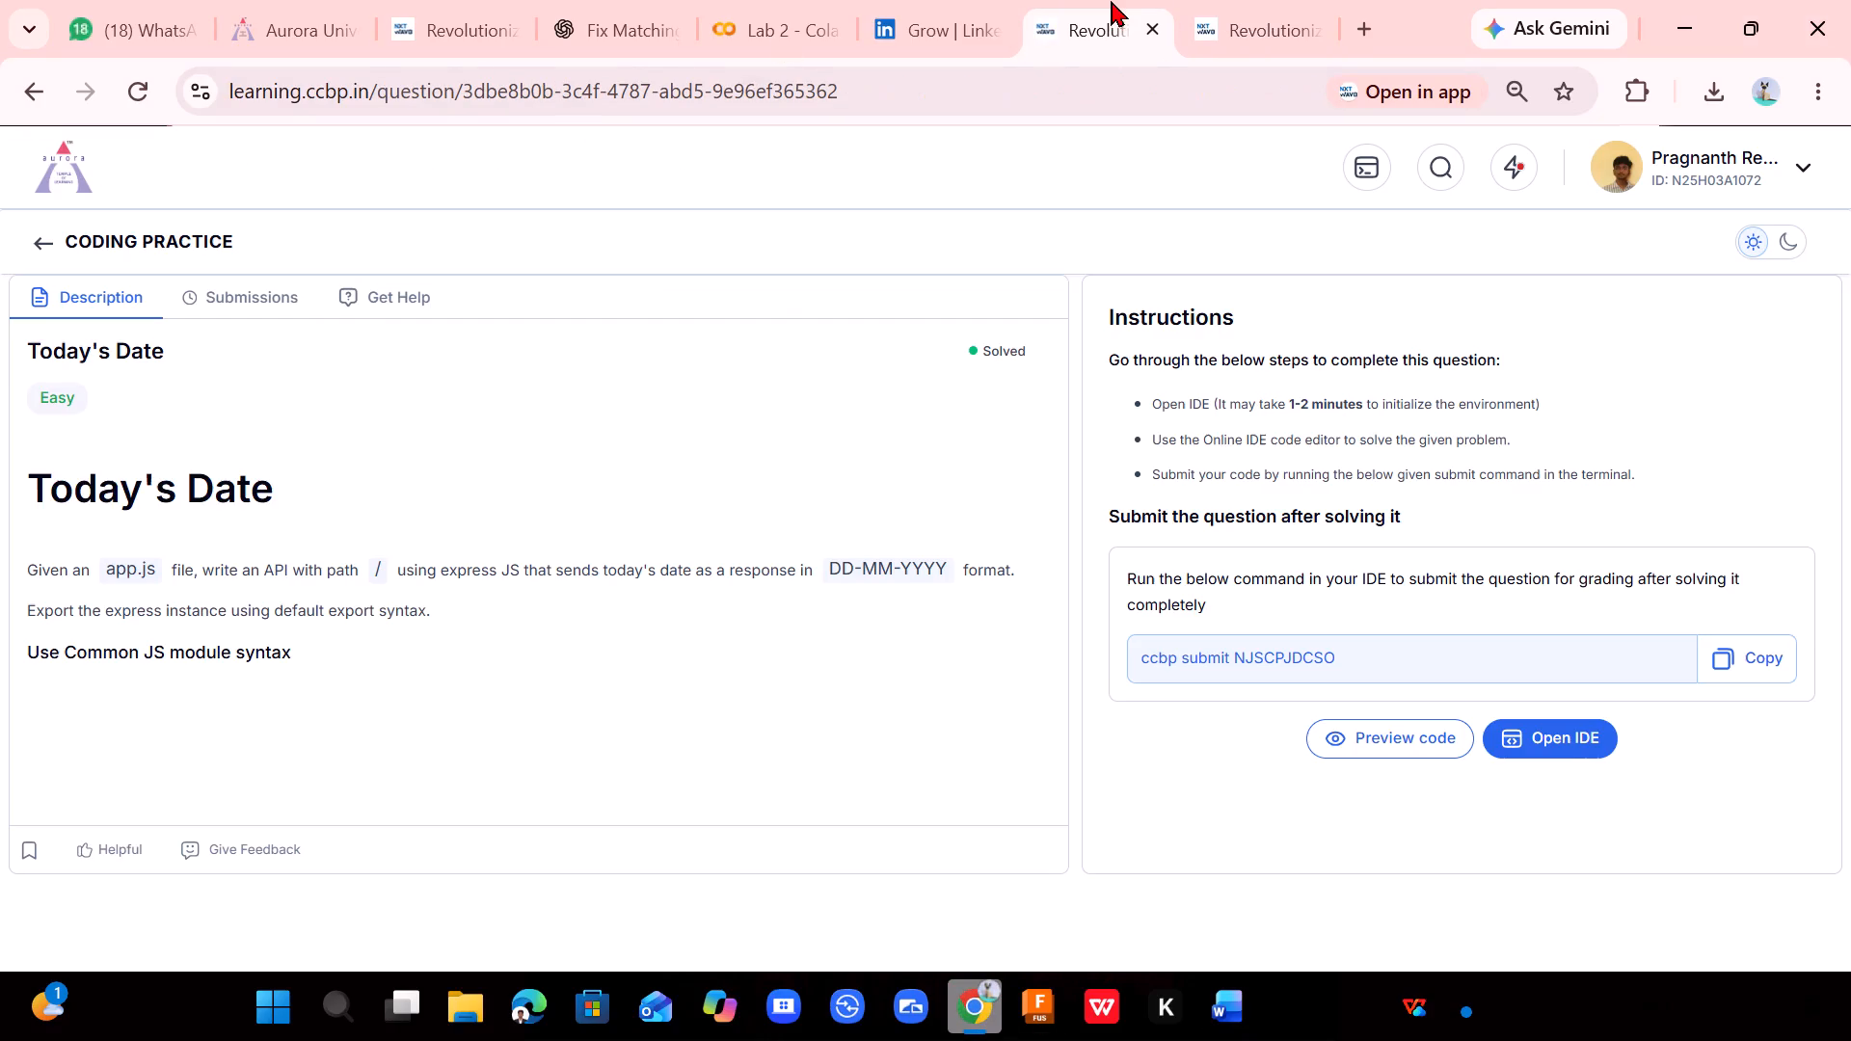
{"action": "left_click", "coordinate": [291, 290]}
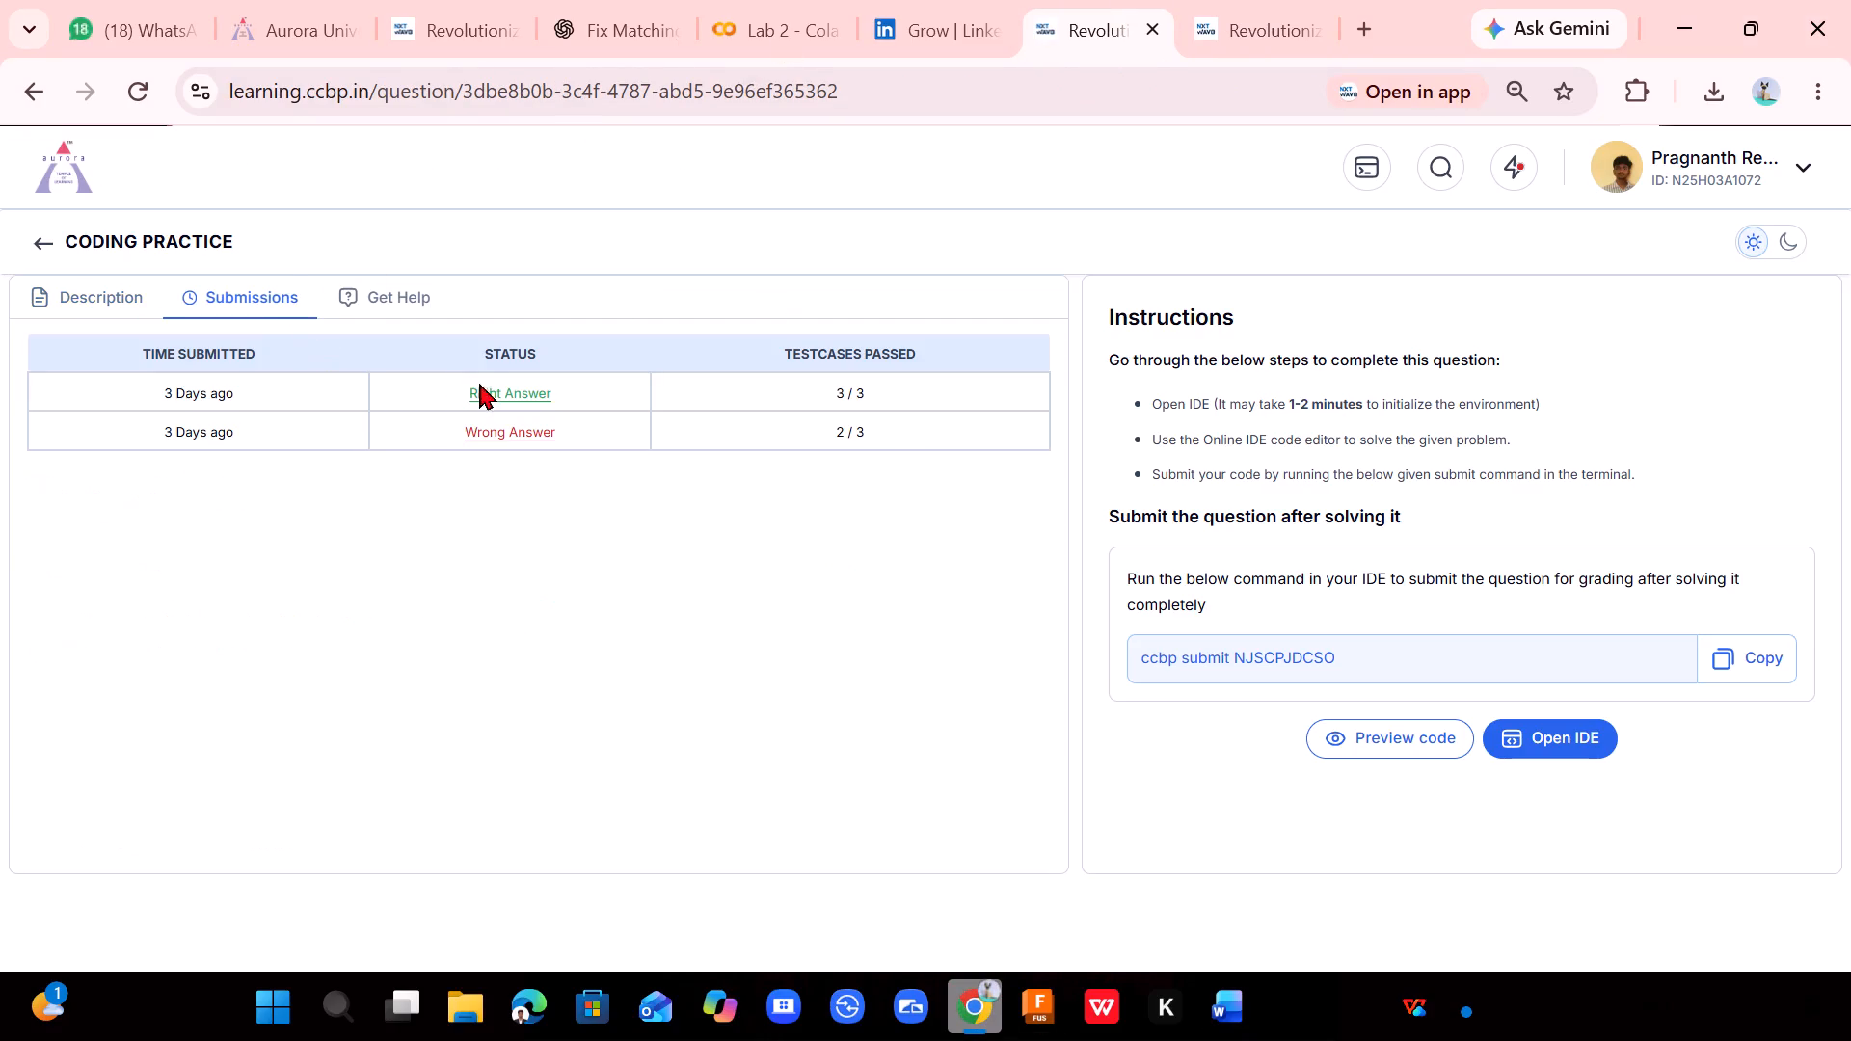
{"action": "left_click", "coordinate": [506, 388]}
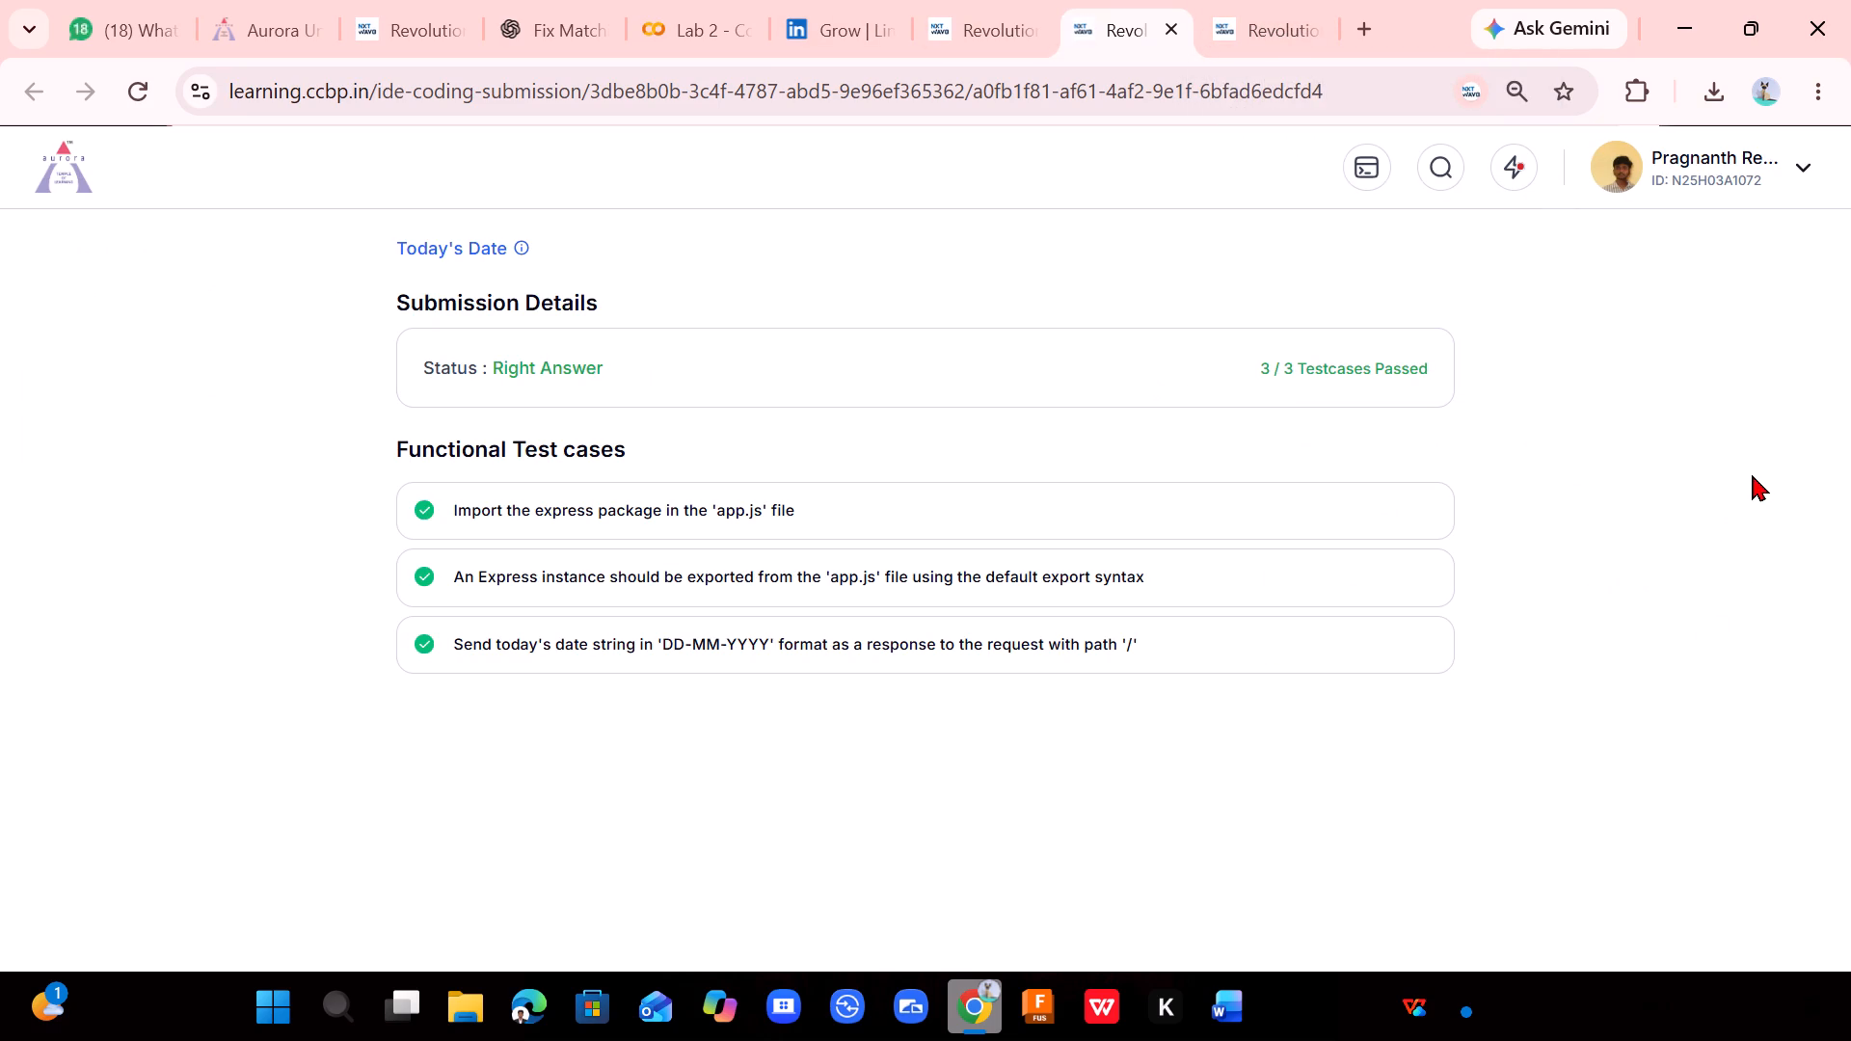
{"action": "key", "text": "shift+super+s"}
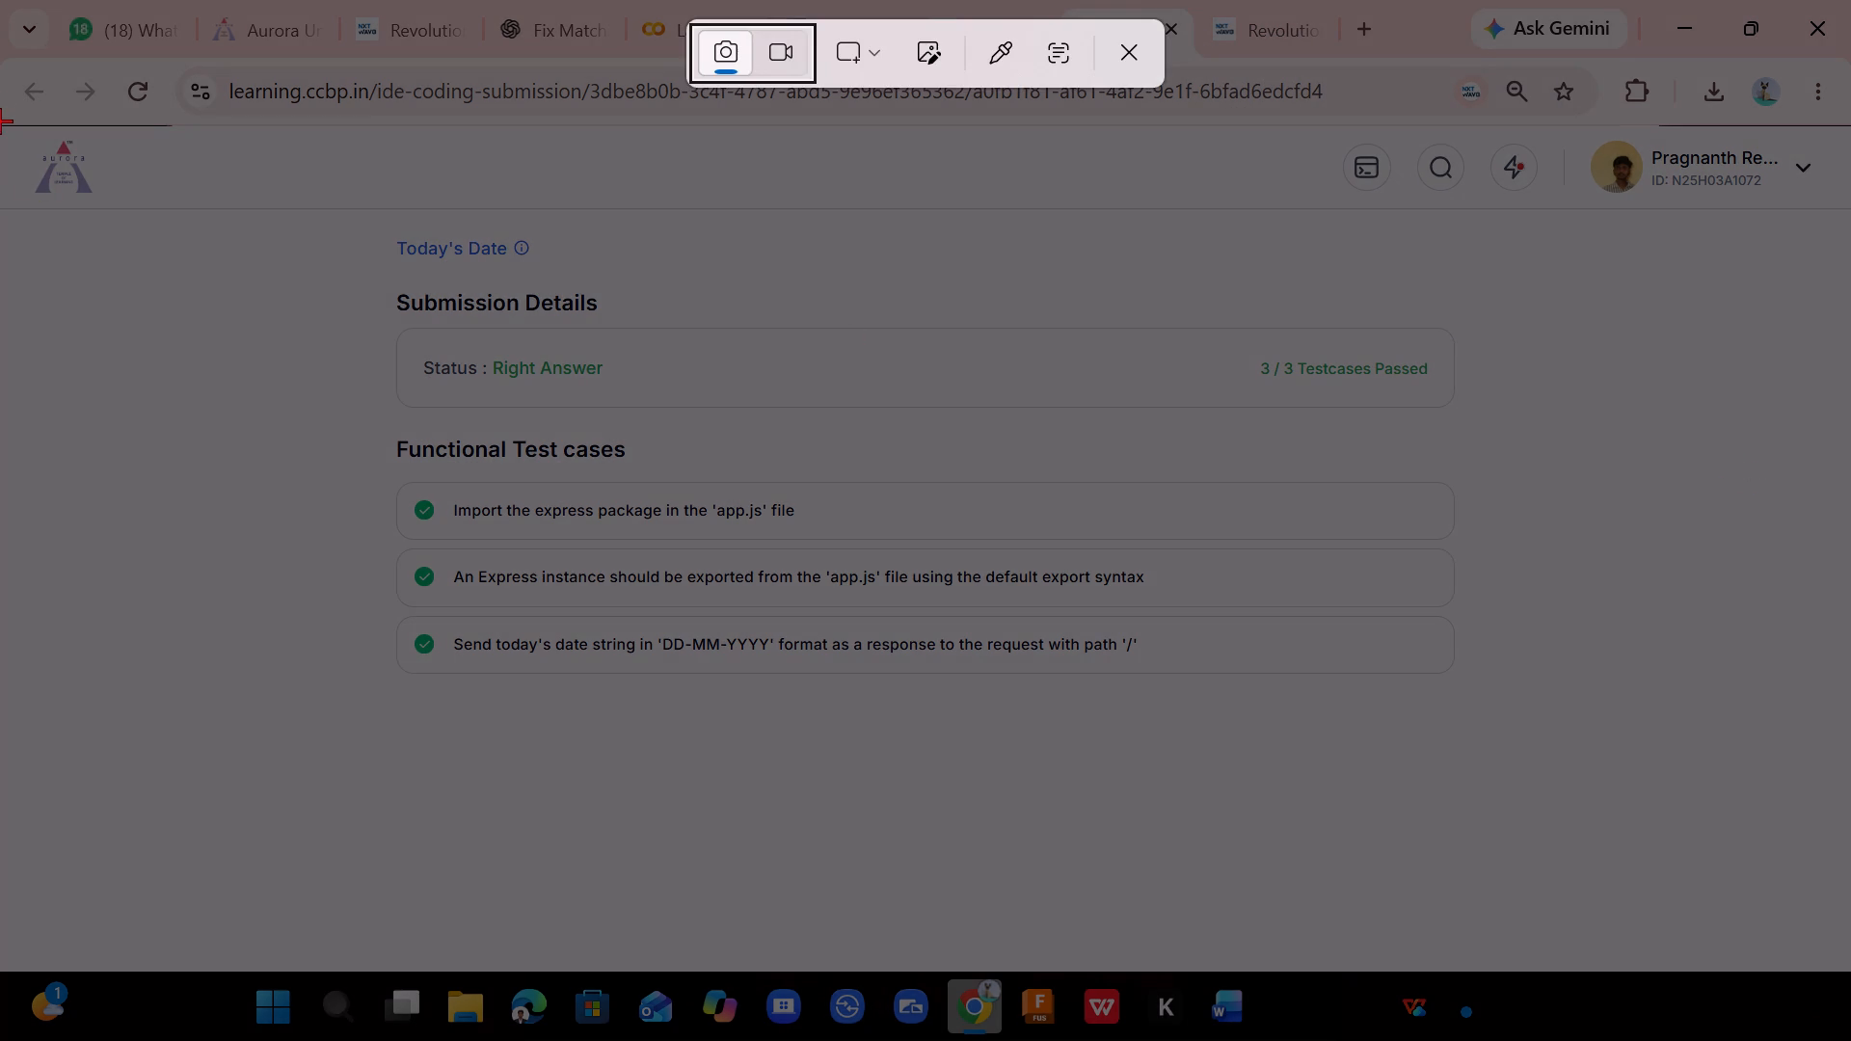
{"action": "left_click_drag", "start_coordinate": [0, 121], "coordinate": [1850, 979]}
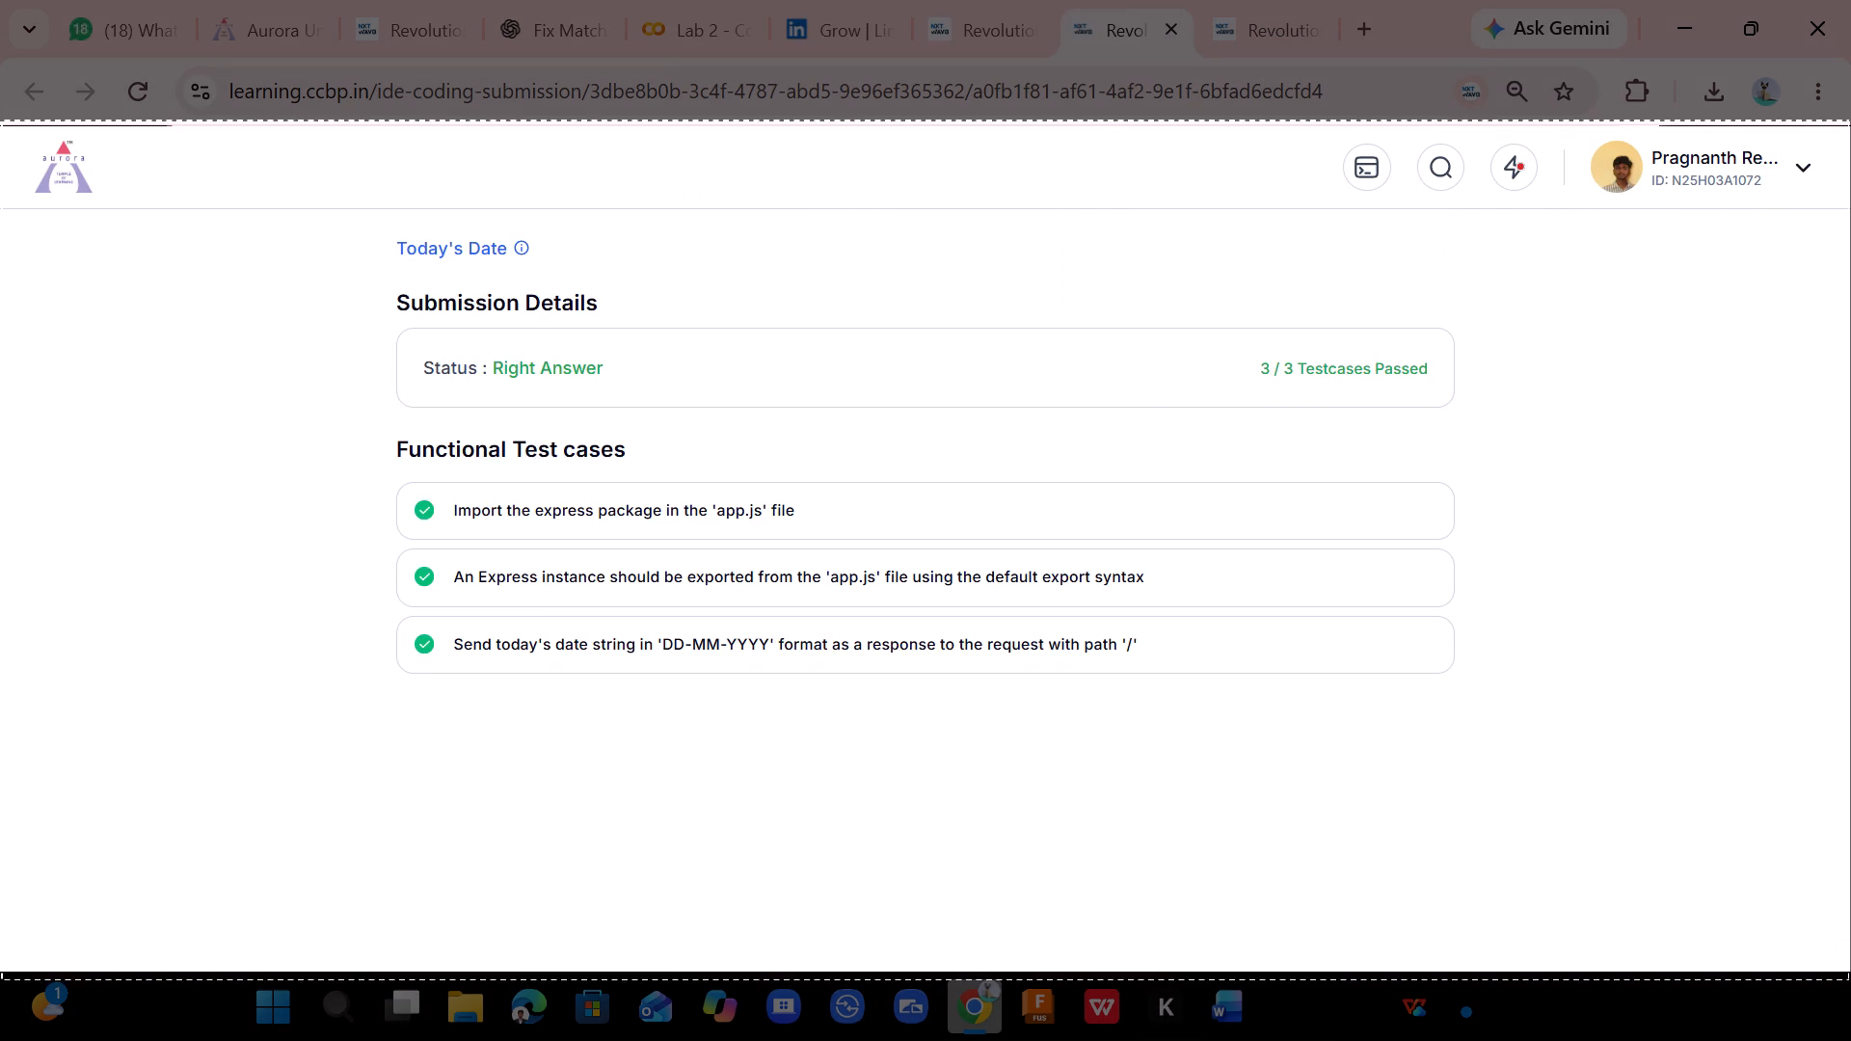
{"action": "left_click_drag", "start_coordinate": [1850, 979], "coordinate": [1850, 945]}
Replace the previous student's IDE screenshot below the app.js preview in the report with the captured Today's Date submission details.
{"action": "left_click", "coordinate": [1249, 1040]}
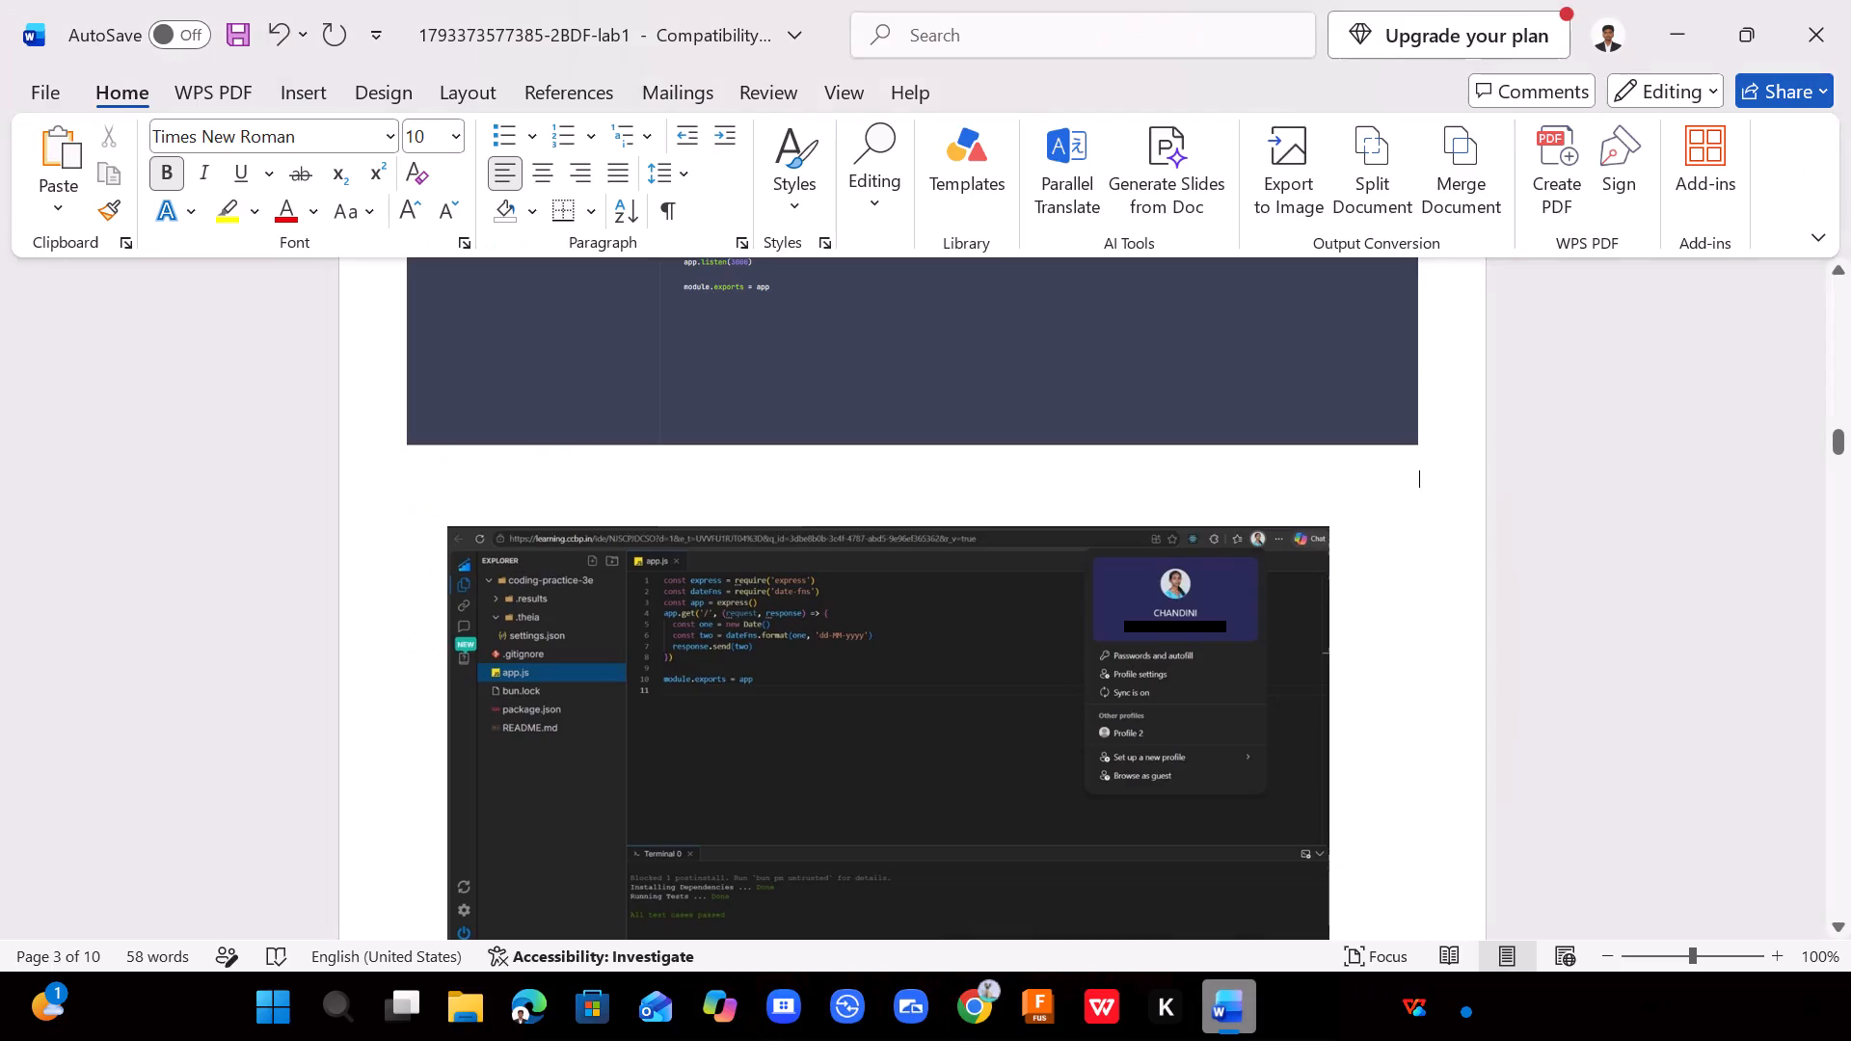
{"action": "left_click", "coordinate": [1041, 761]}
{"action": "scroll", "coordinate": [1041, 761], "scroll_direction": "down", "scroll_amount": 2}
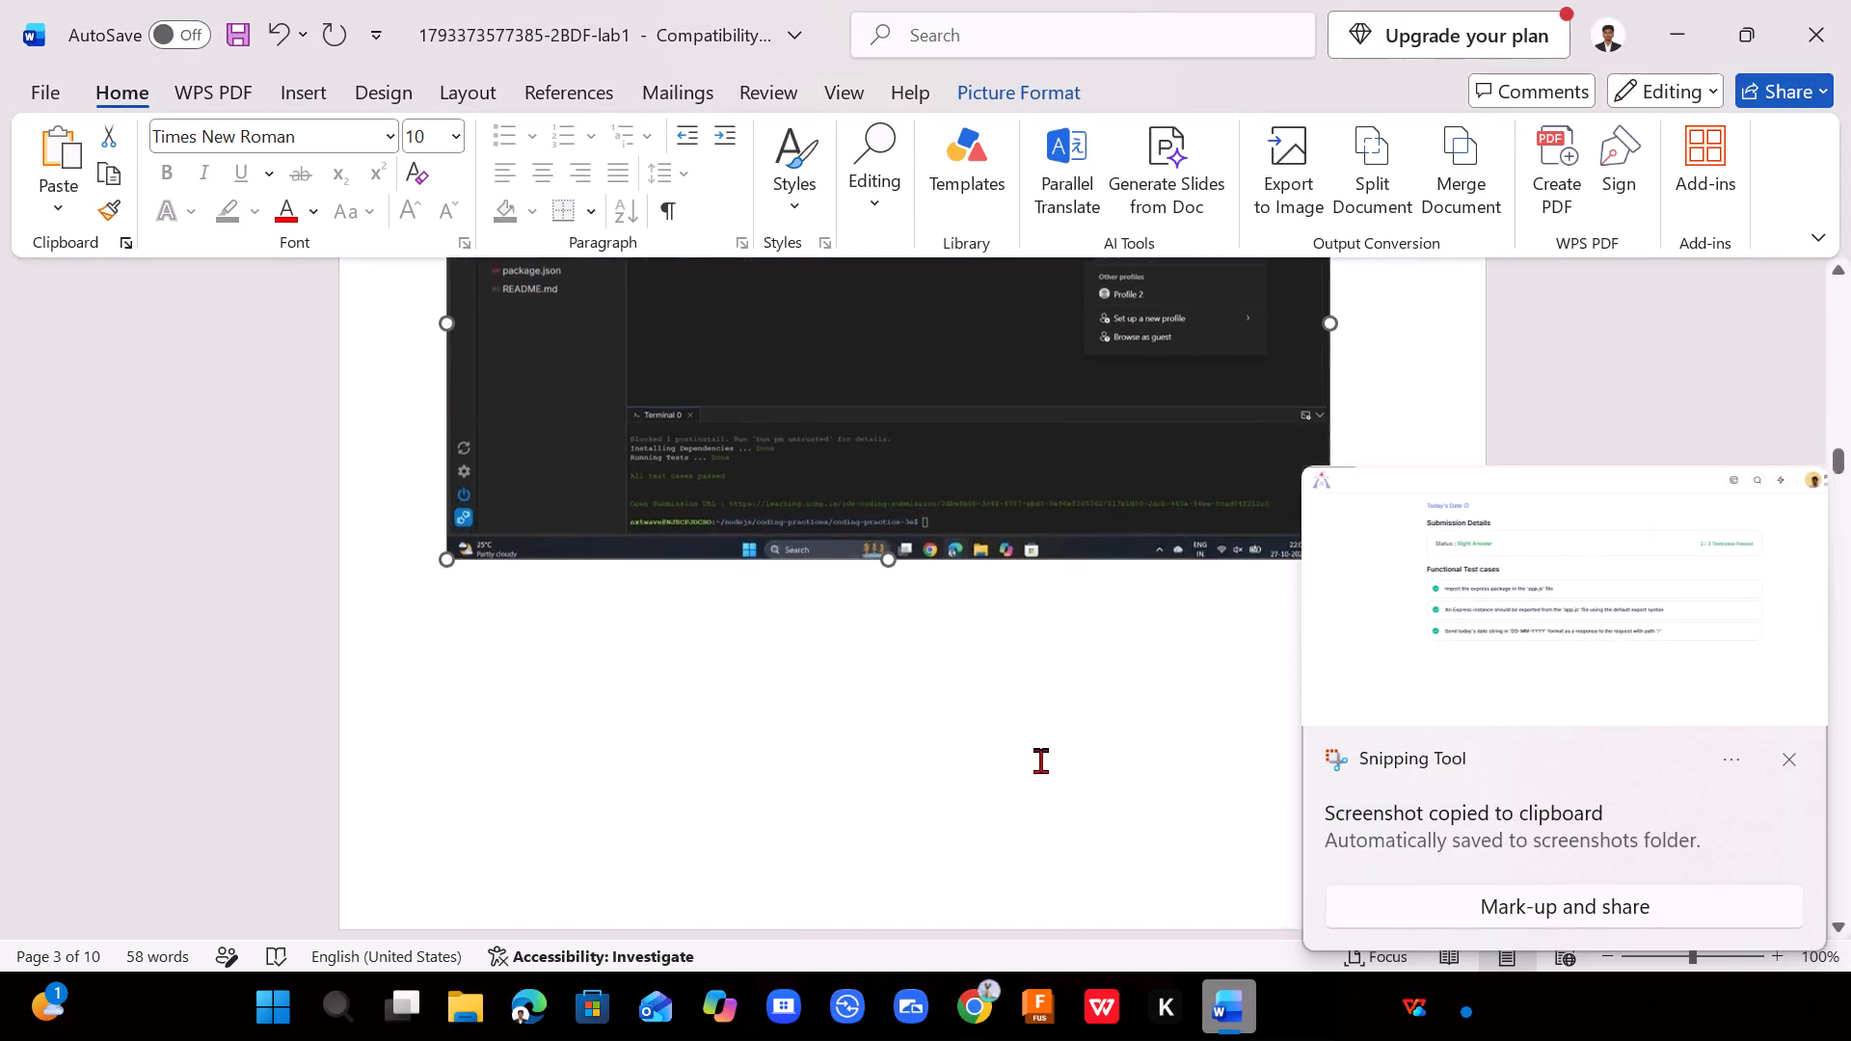
{"action": "scroll", "coordinate": [1041, 761], "scroll_direction": "down", "scroll_amount": 3}
{"action": "scroll", "coordinate": [1041, 761], "scroll_direction": "up", "scroll_amount": 6}
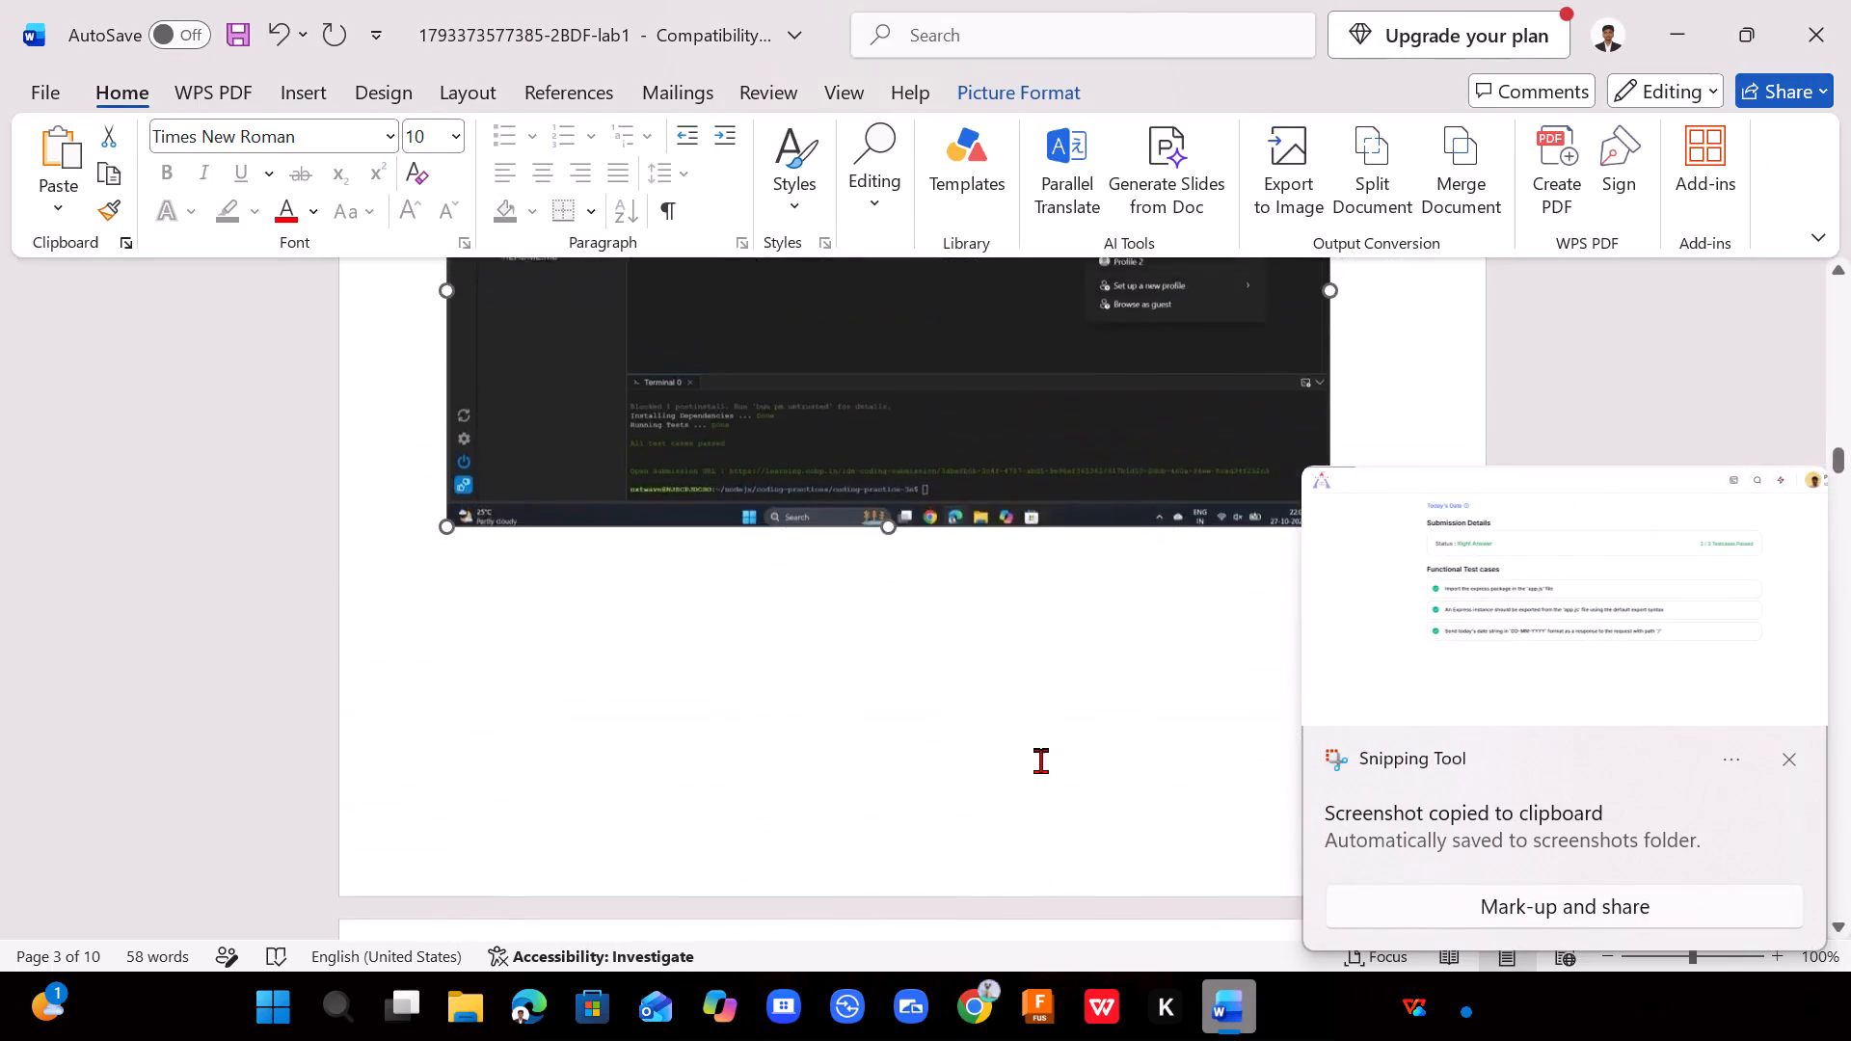
{"action": "scroll", "coordinate": [1041, 761], "scroll_direction": "up", "scroll_amount": 2}
{"action": "scroll", "coordinate": [1041, 761], "scroll_direction": "down", "scroll_amount": 1}
{"action": "scroll", "coordinate": [1041, 761], "scroll_direction": "up", "scroll_amount": 1}
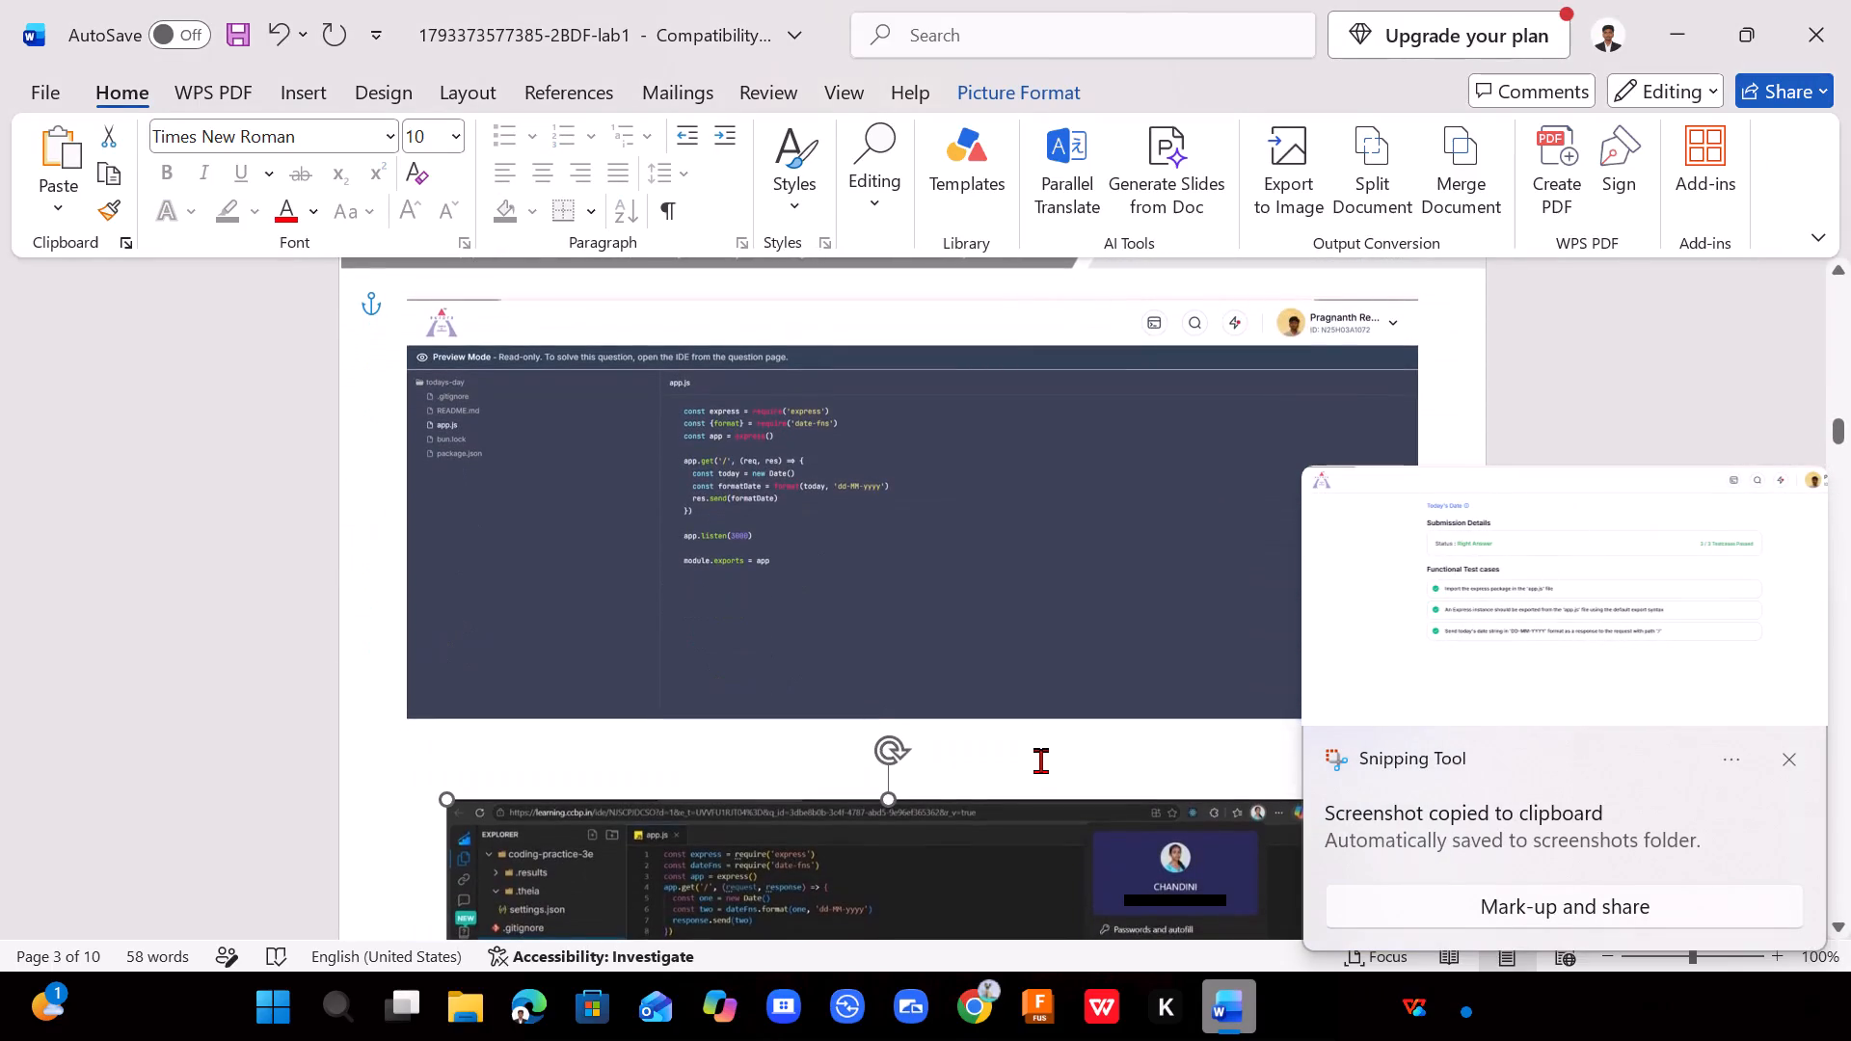
{"action": "scroll", "coordinate": [1041, 761], "scroll_direction": "up", "scroll_amount": 1}
{"action": "scroll", "coordinate": [1041, 761], "scroll_direction": "down", "scroll_amount": 1}
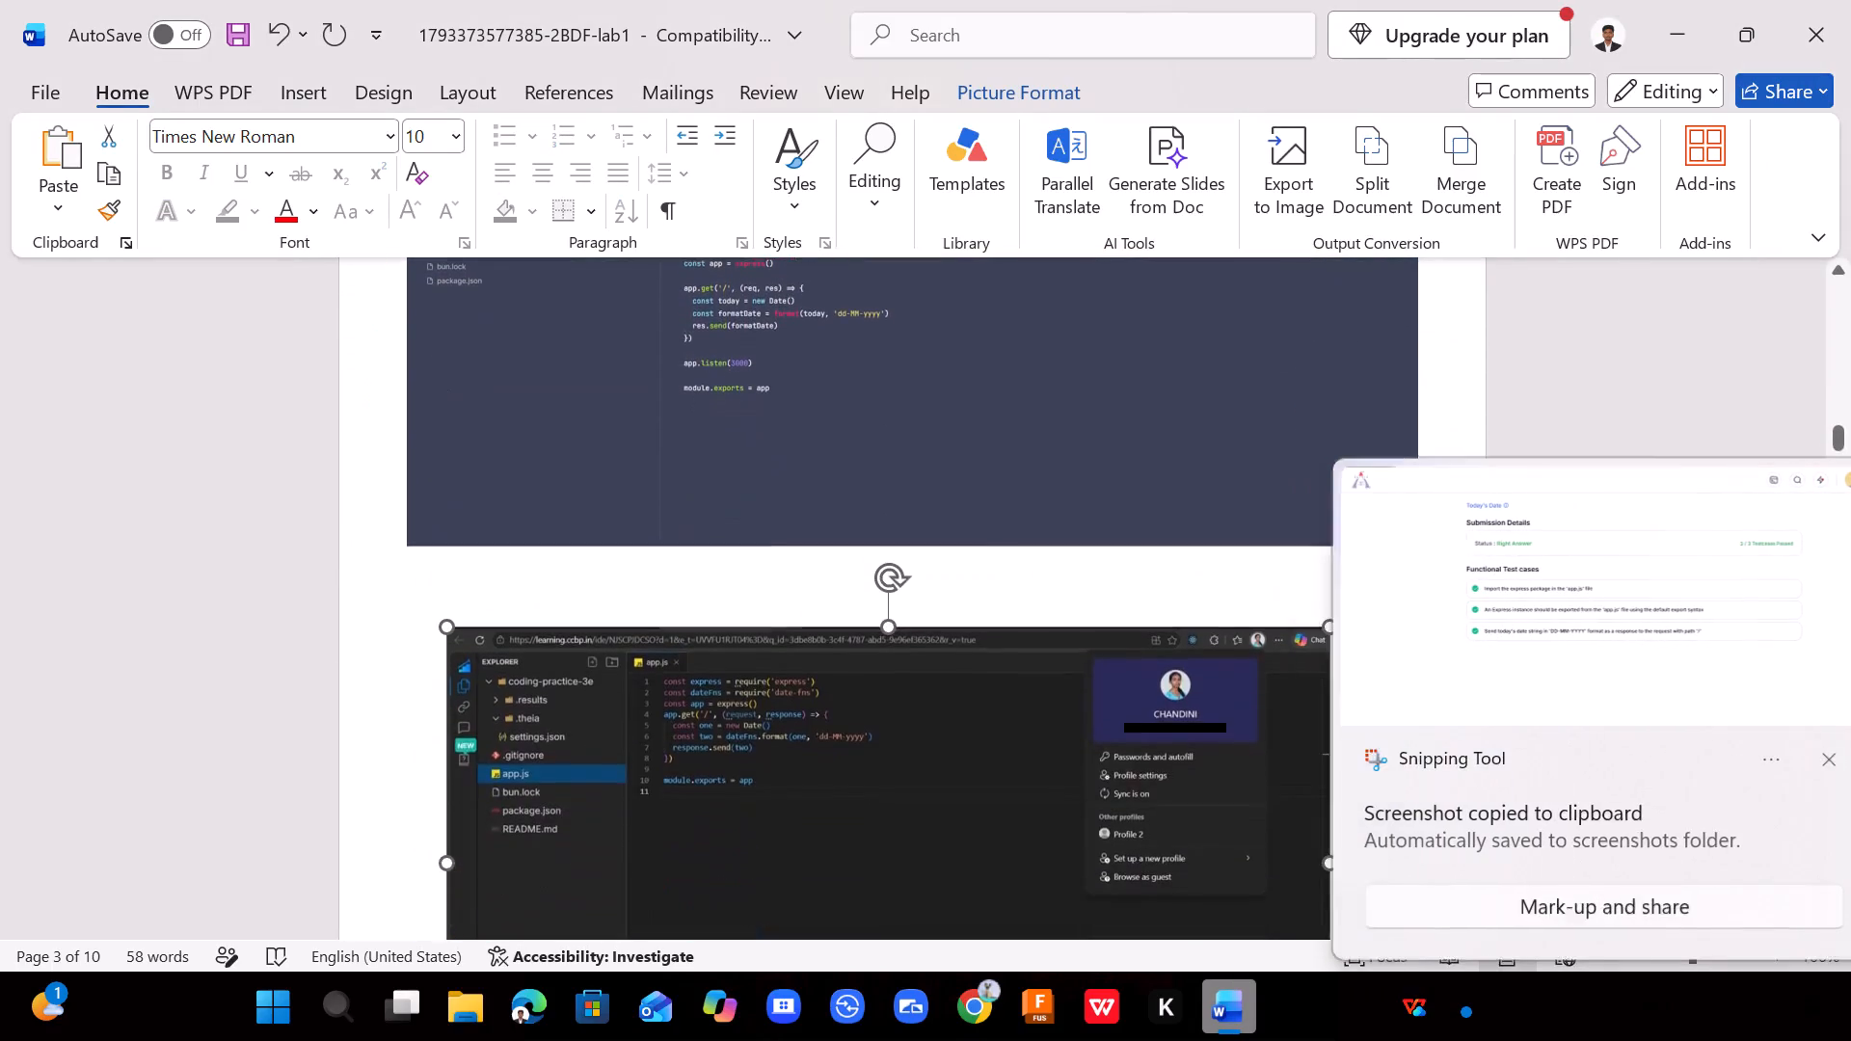
{"action": "key", "text": "BackSpace"}
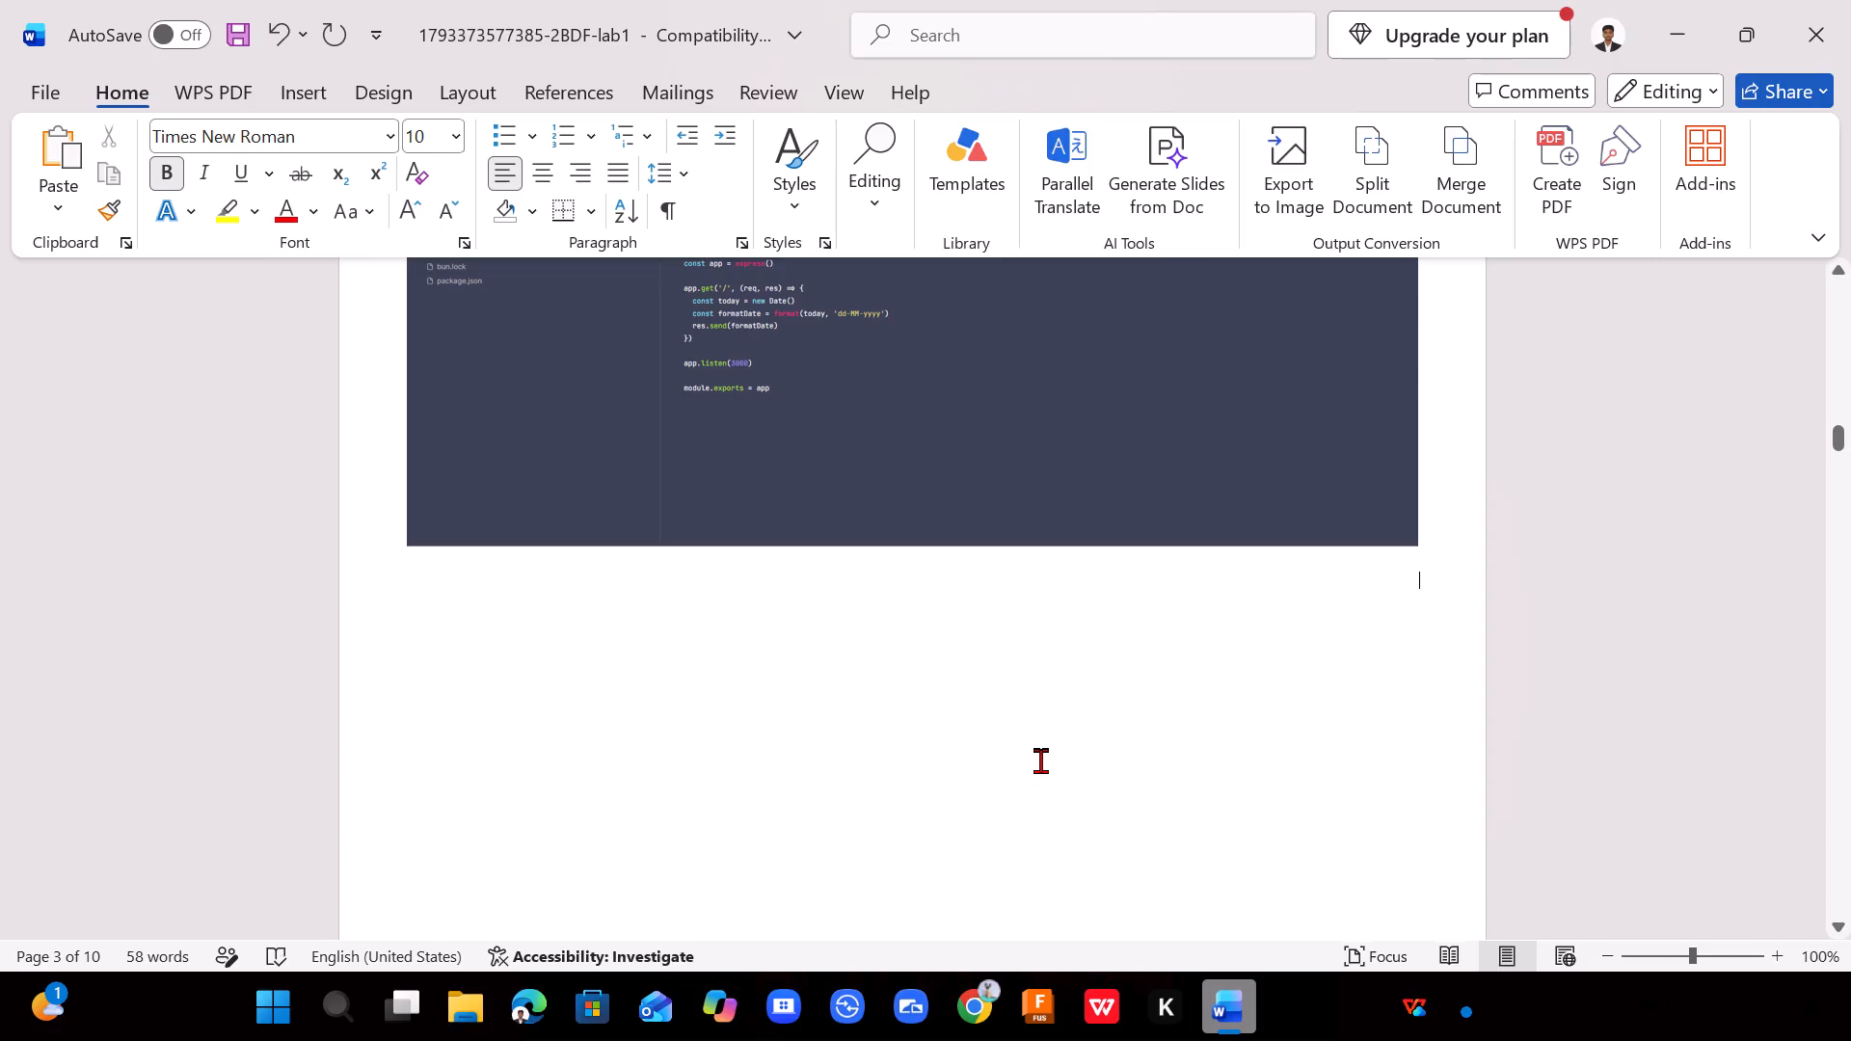
{"action": "left_click", "coordinate": [1041, 761]}
{"action": "key", "text": "BackSpace"}
{"action": "key", "text": "Return"}
{"action": "key", "text": "ctrl+v"}
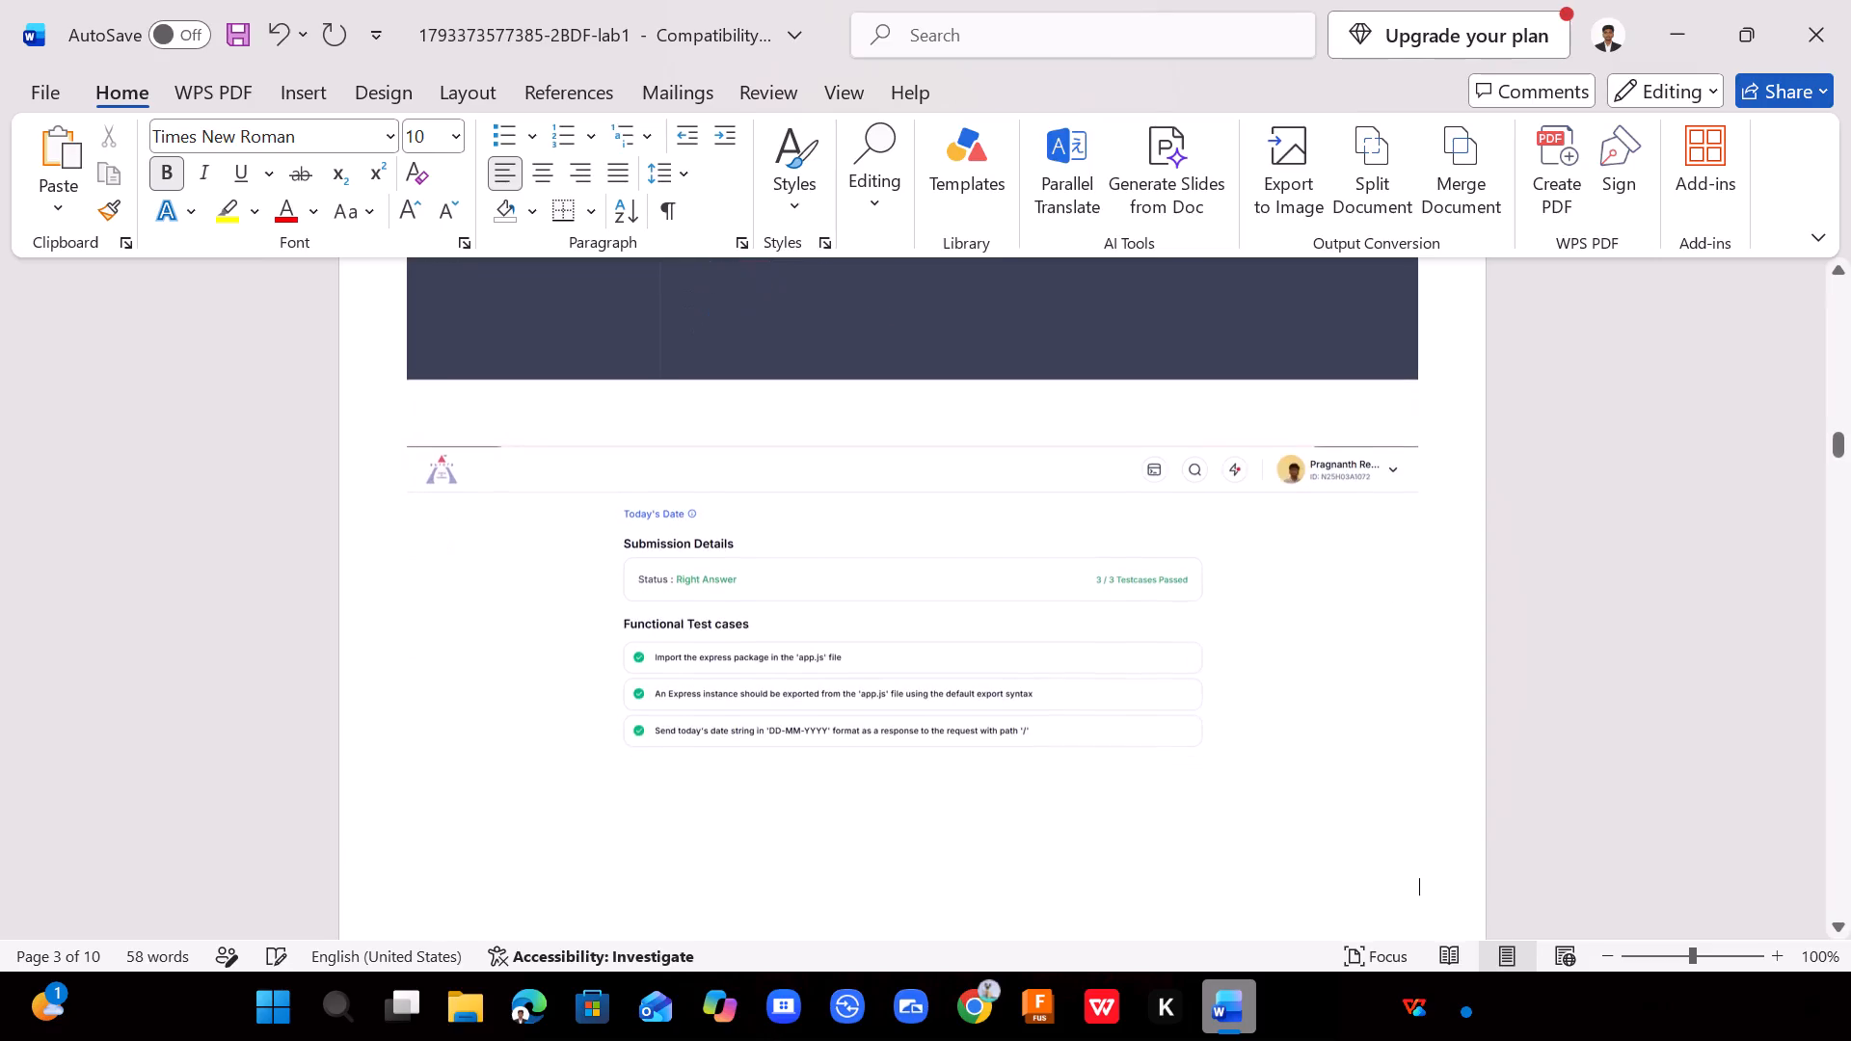
Locate the previous student's Today's Date submission screenshot above the "API Routing" heading in the report.
{"action": "scroll", "coordinate": [1041, 761], "scroll_direction": "down", "scroll_amount": 2}
{"action": "scroll", "coordinate": [1041, 761], "scroll_direction": "up", "scroll_amount": 2}
{"action": "scroll", "coordinate": [1041, 761], "scroll_direction": "down", "scroll_amount": 2}
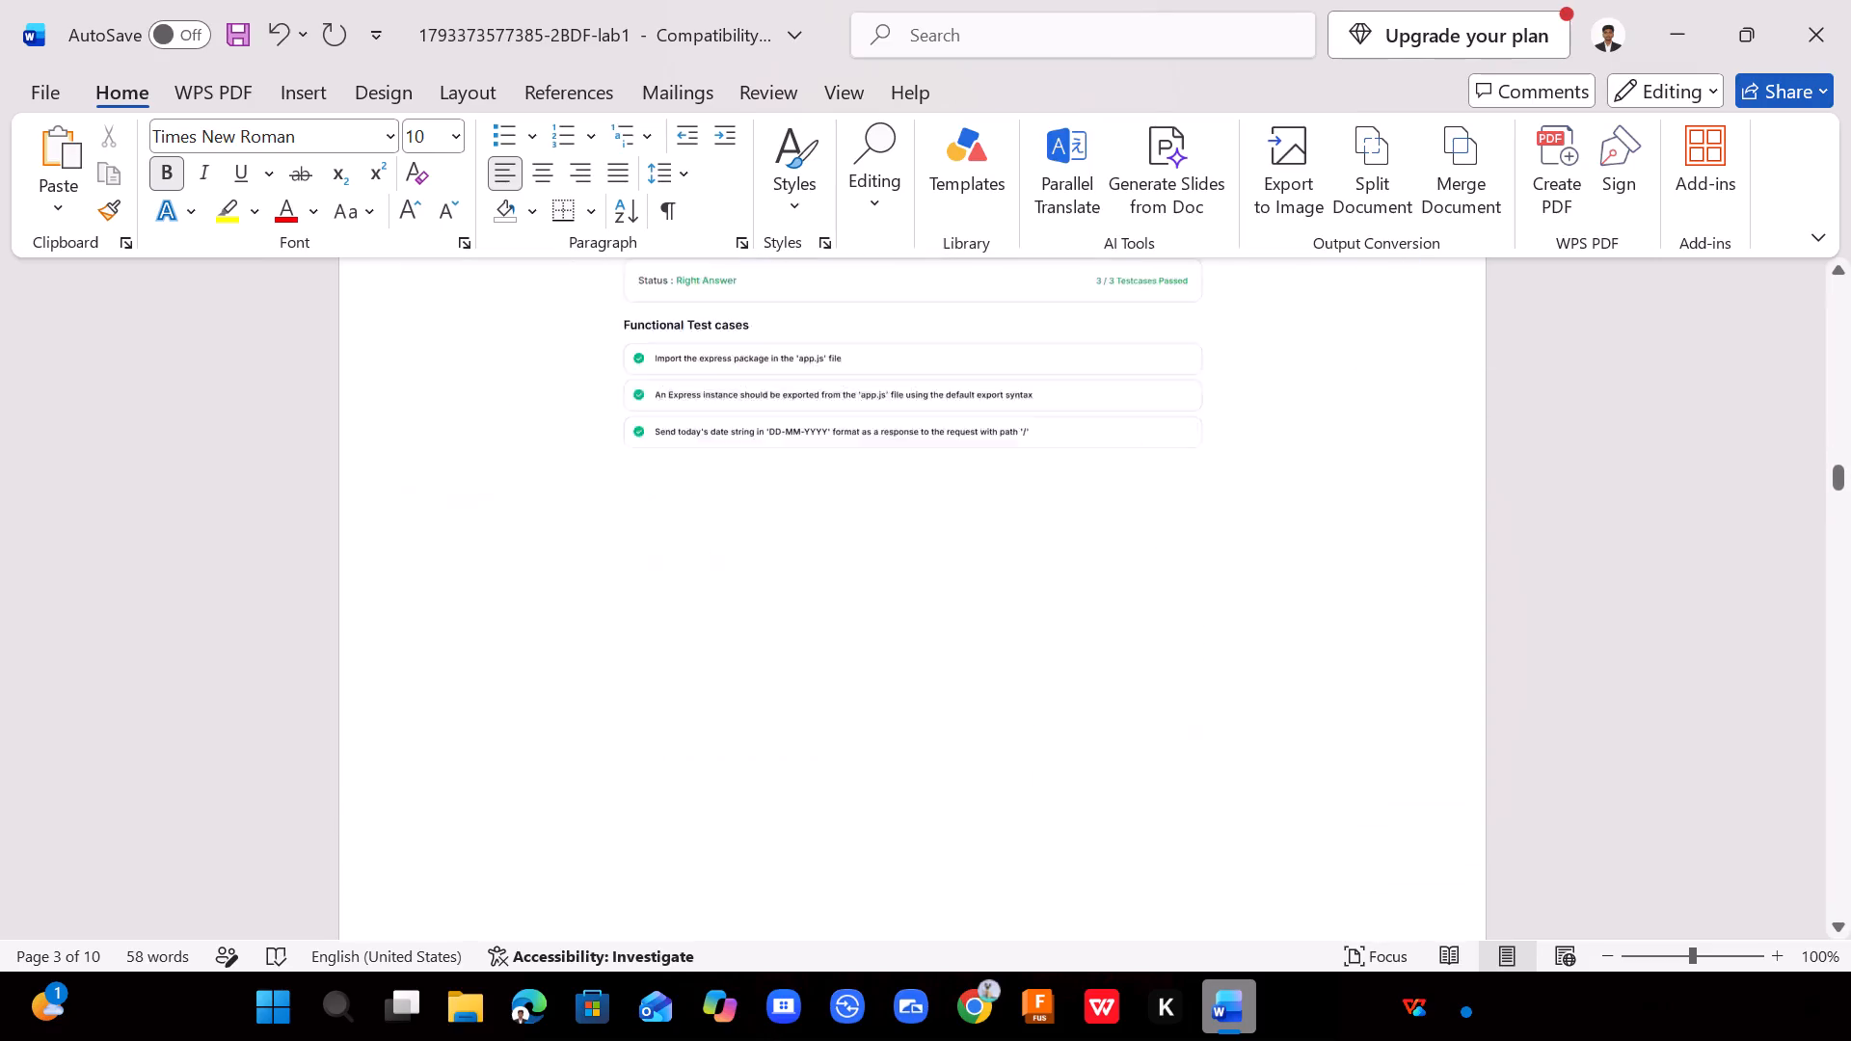
{"action": "scroll", "coordinate": [1041, 761], "scroll_direction": "down", "scroll_amount": 2}
{"action": "scroll", "coordinate": [1041, 761], "scroll_direction": "up", "scroll_amount": 3}
{"action": "scroll", "coordinate": [1041, 761], "scroll_direction": "down", "scroll_amount": 2}
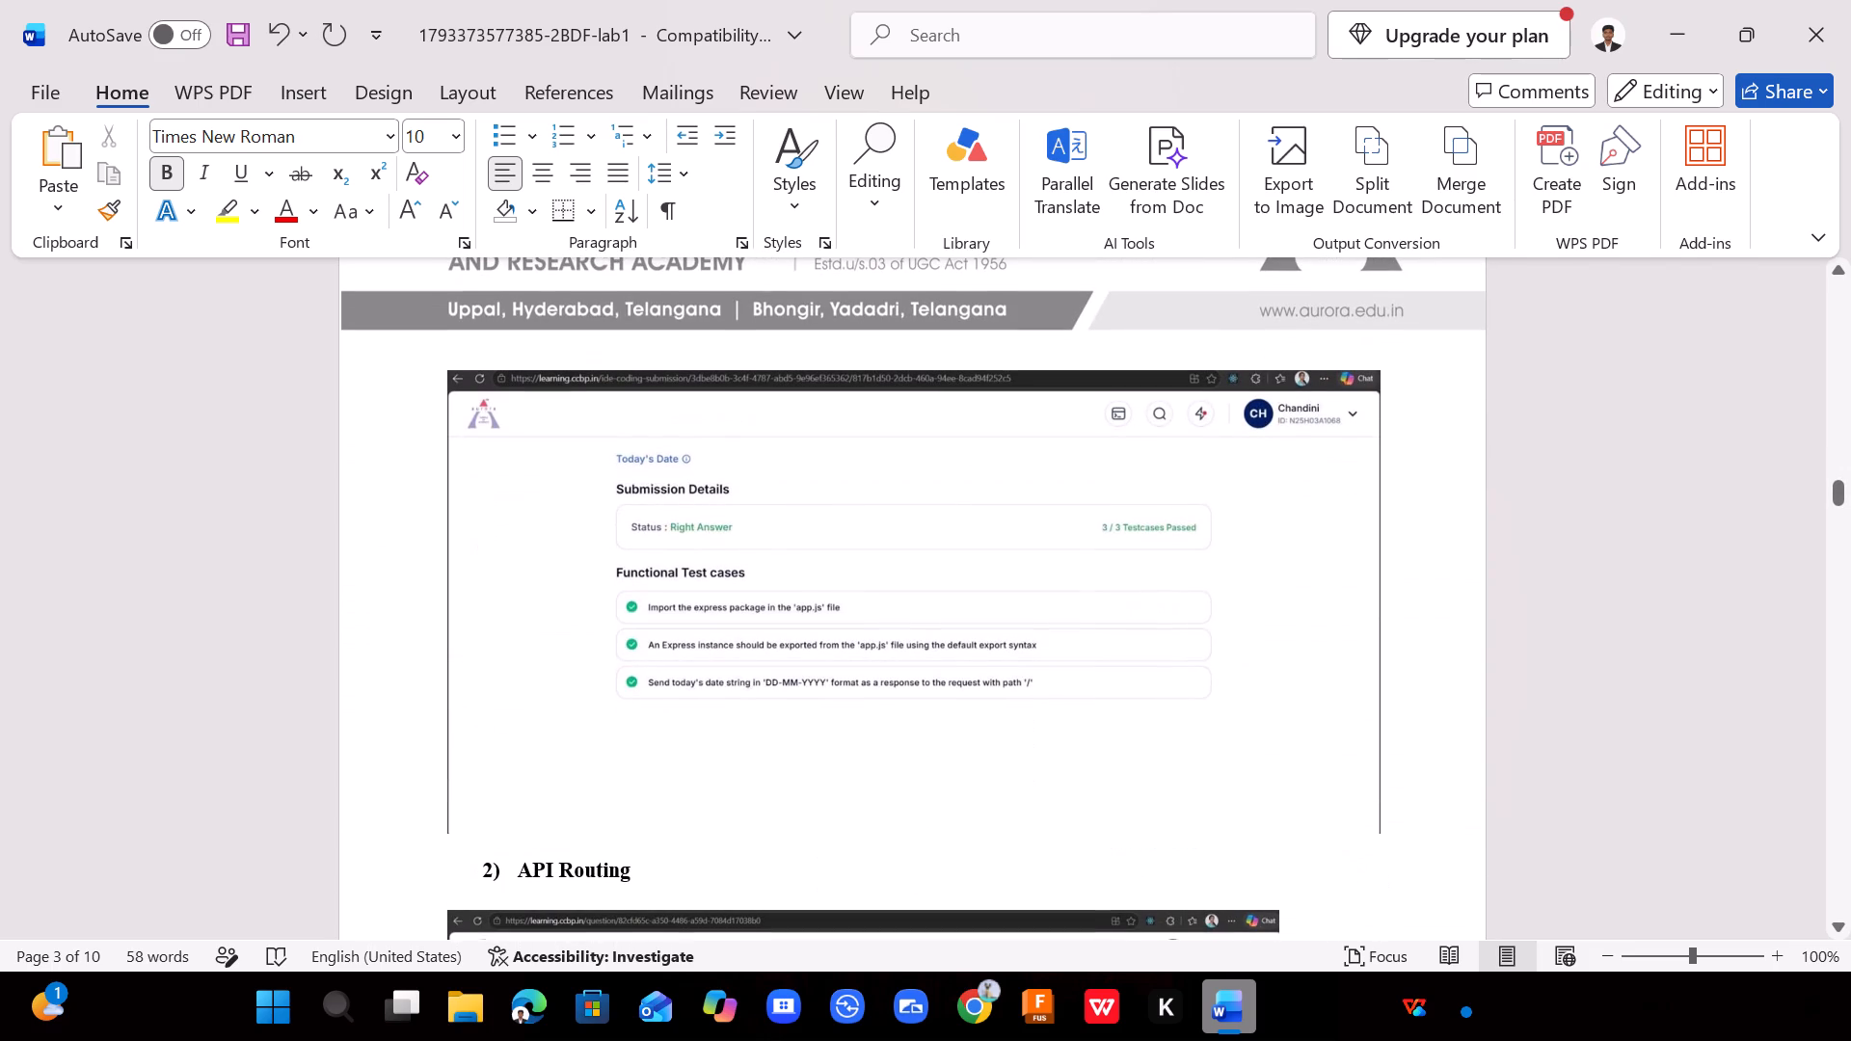
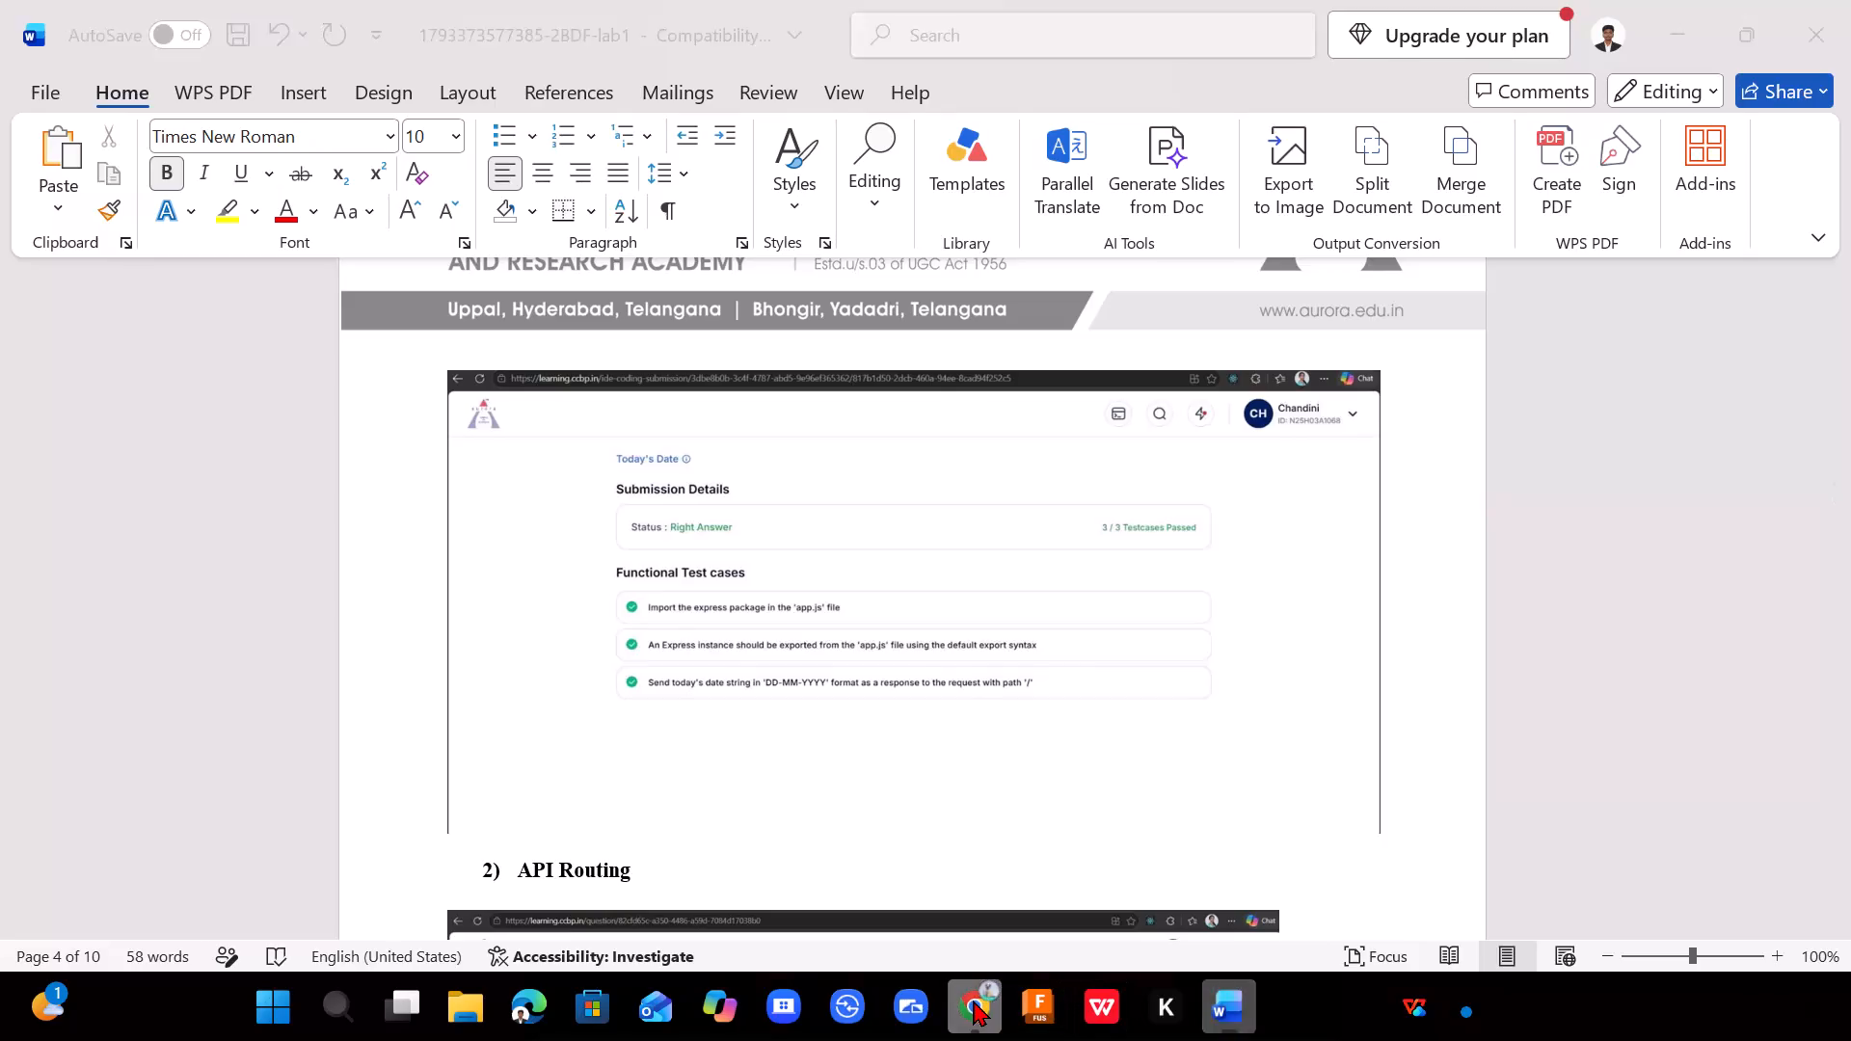
Look through the portal schedule for Friday, October 30, 2026, including the session resources of Introduction to Doubly Linked List.
{"action": "left_click", "coordinate": [390, 0]}
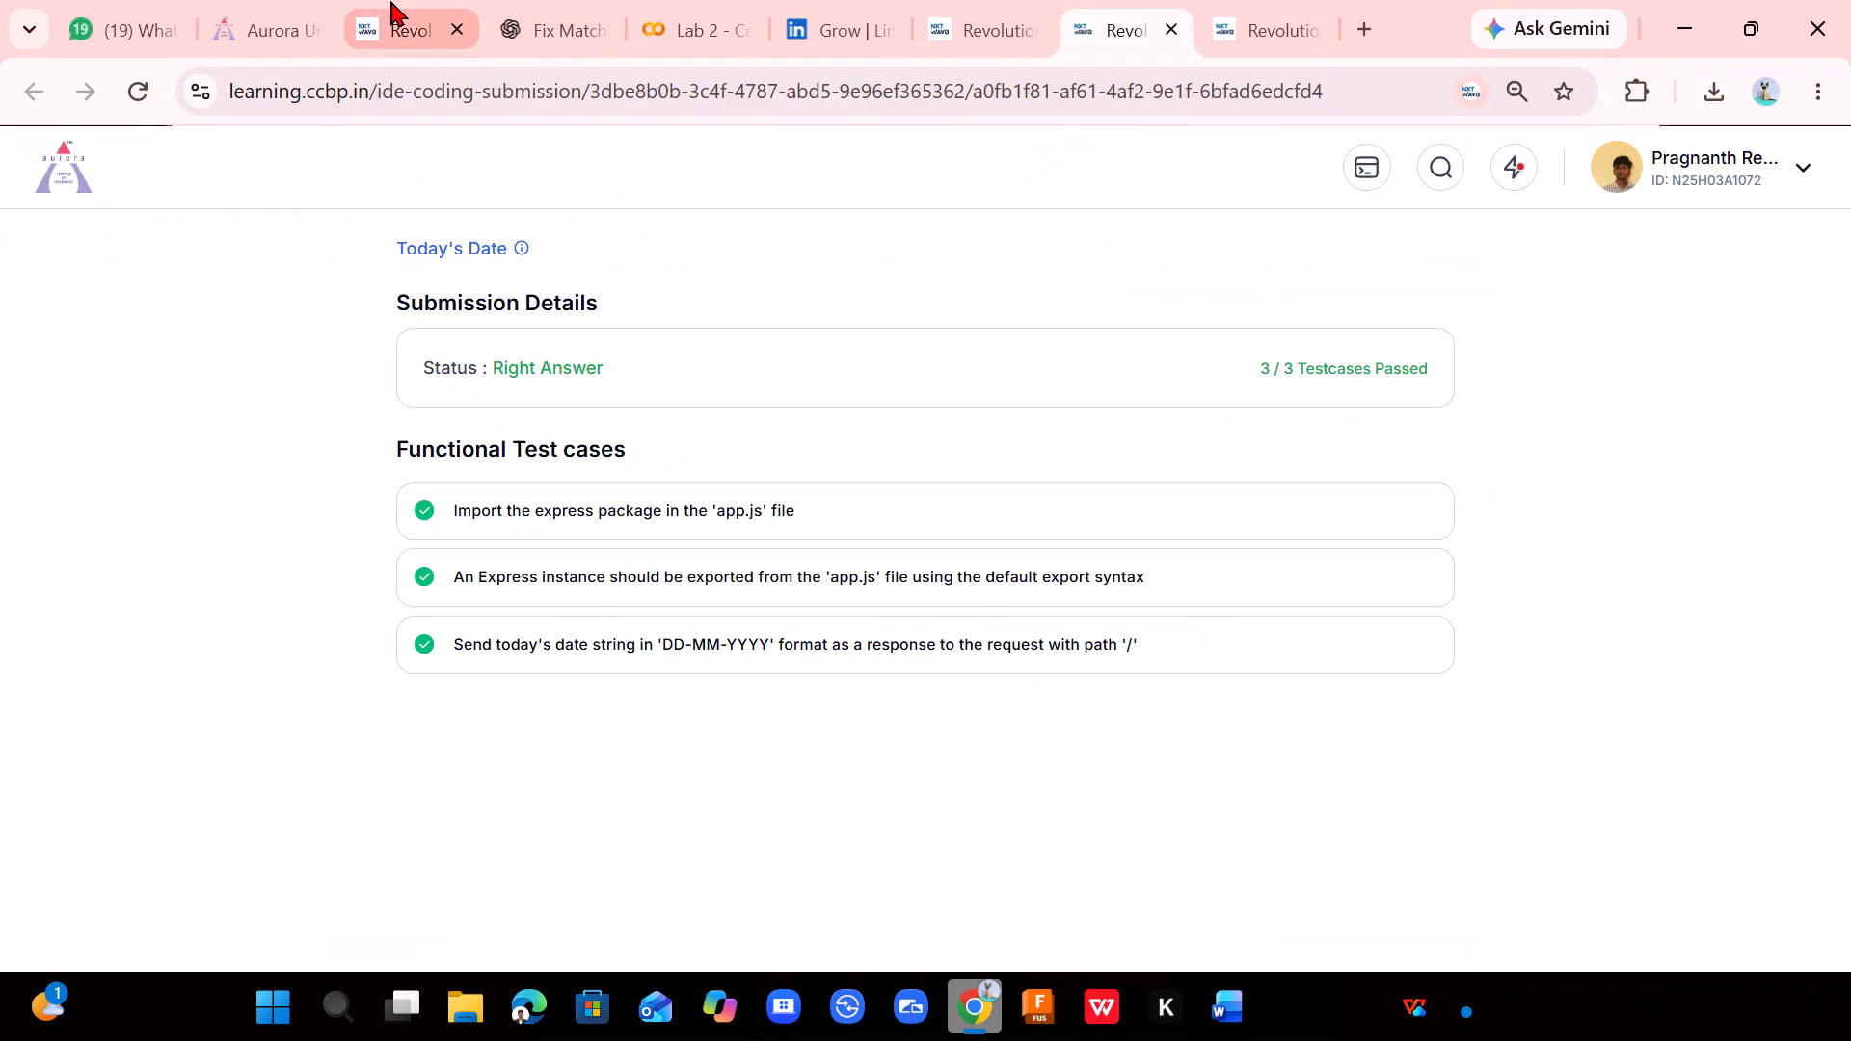
{"action": "left_click", "coordinate": [41, 144]}
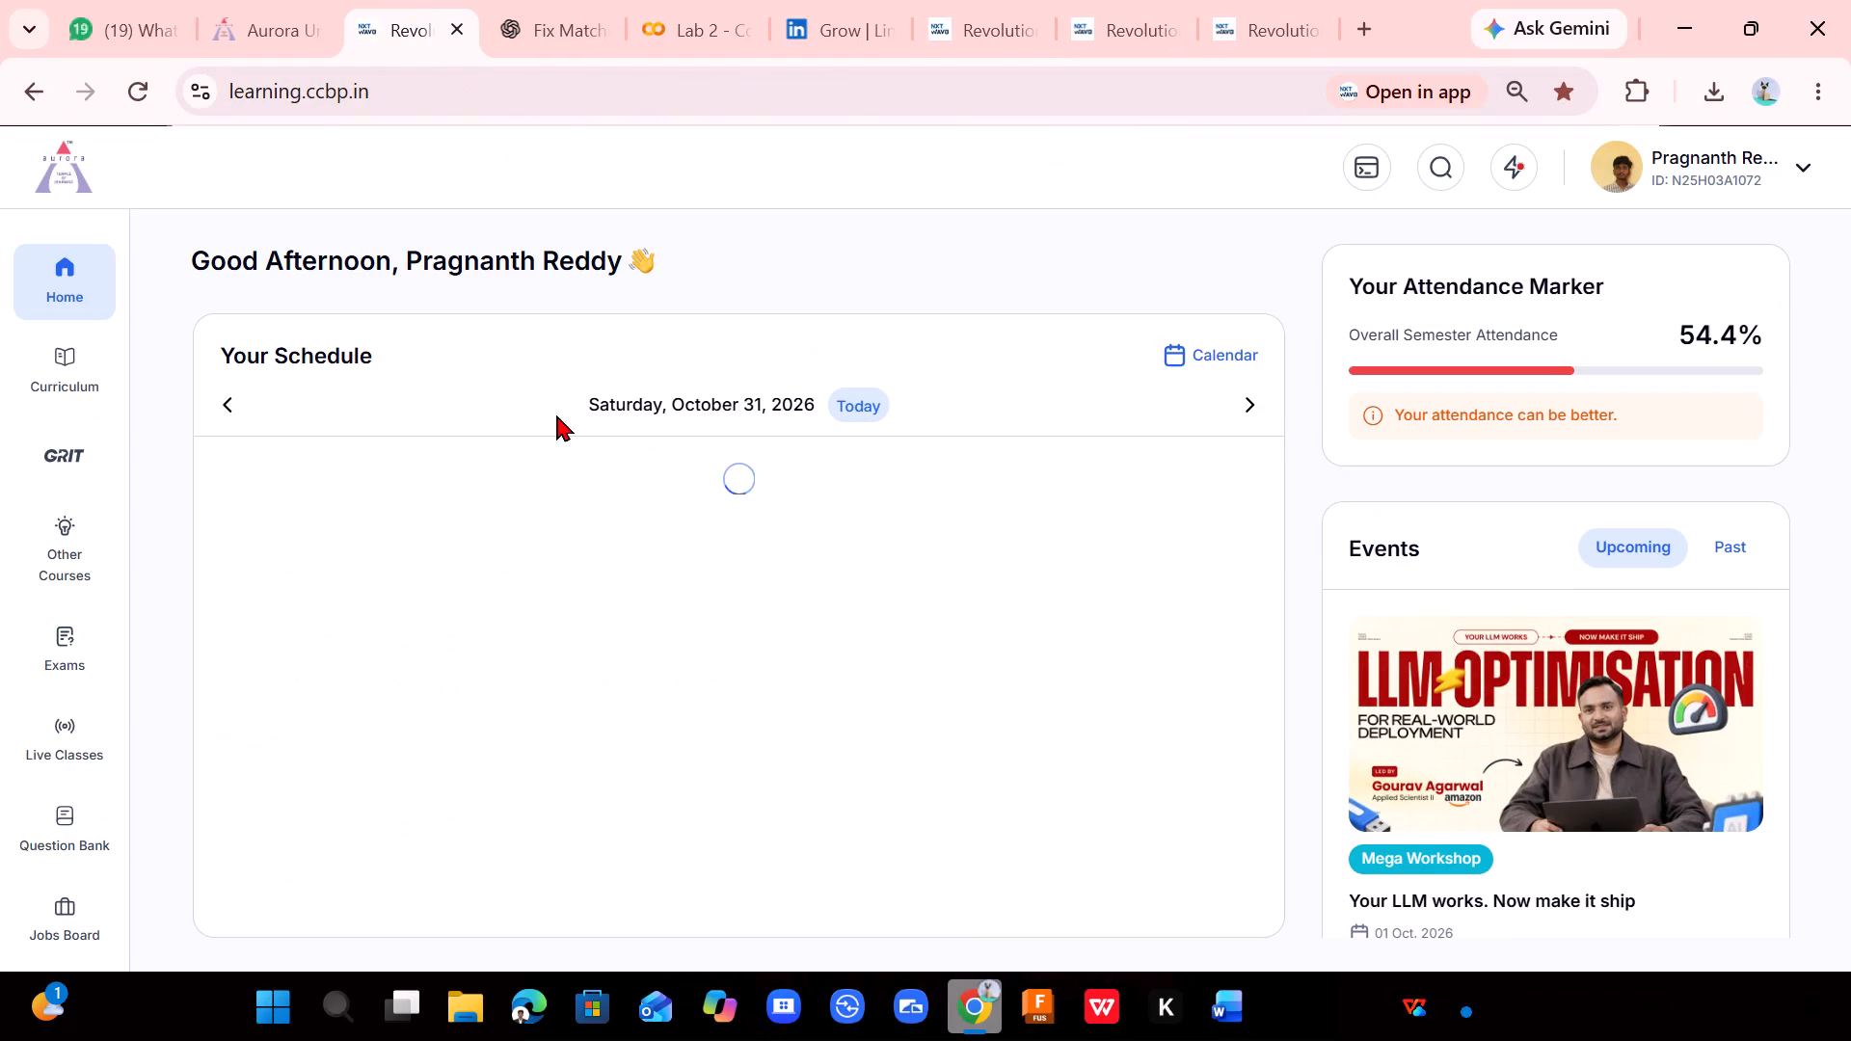
{"action": "scroll", "coordinate": [327, 391], "scroll_direction": "up", "scroll_amount": 9}
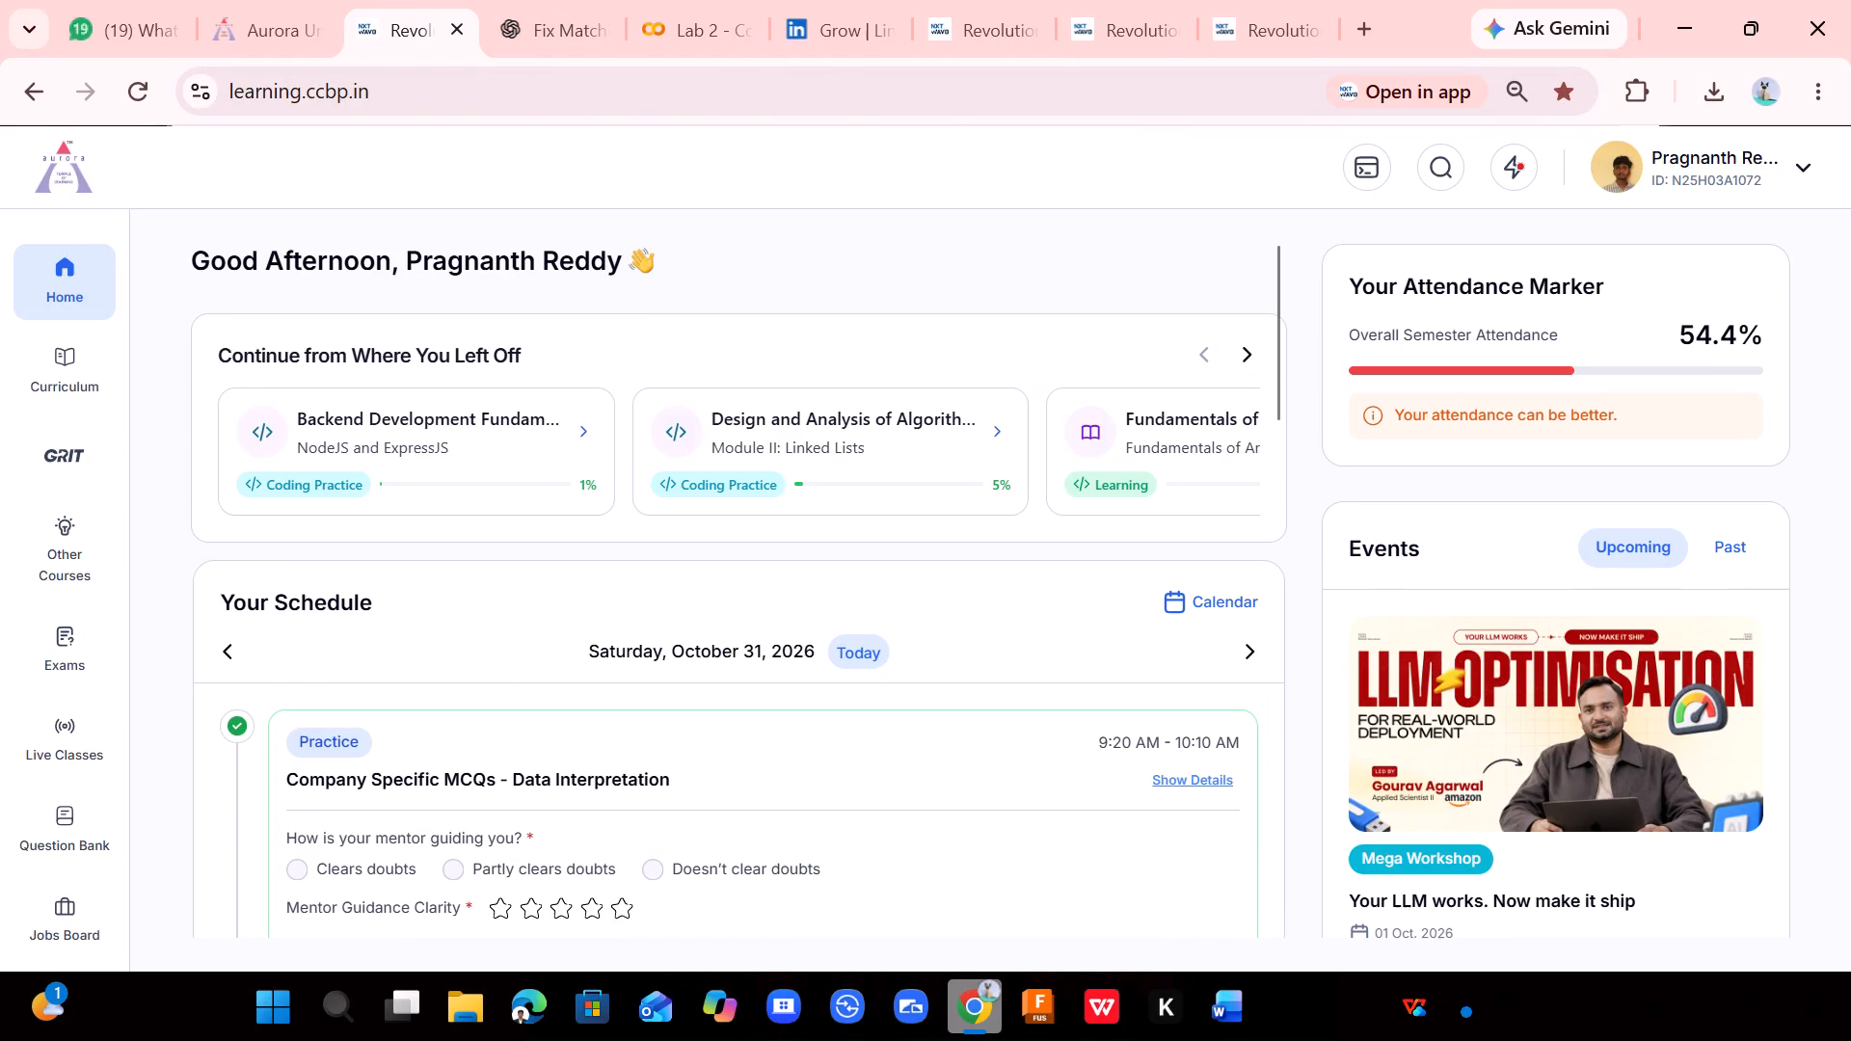
{"action": "left_click", "coordinate": [230, 648]}
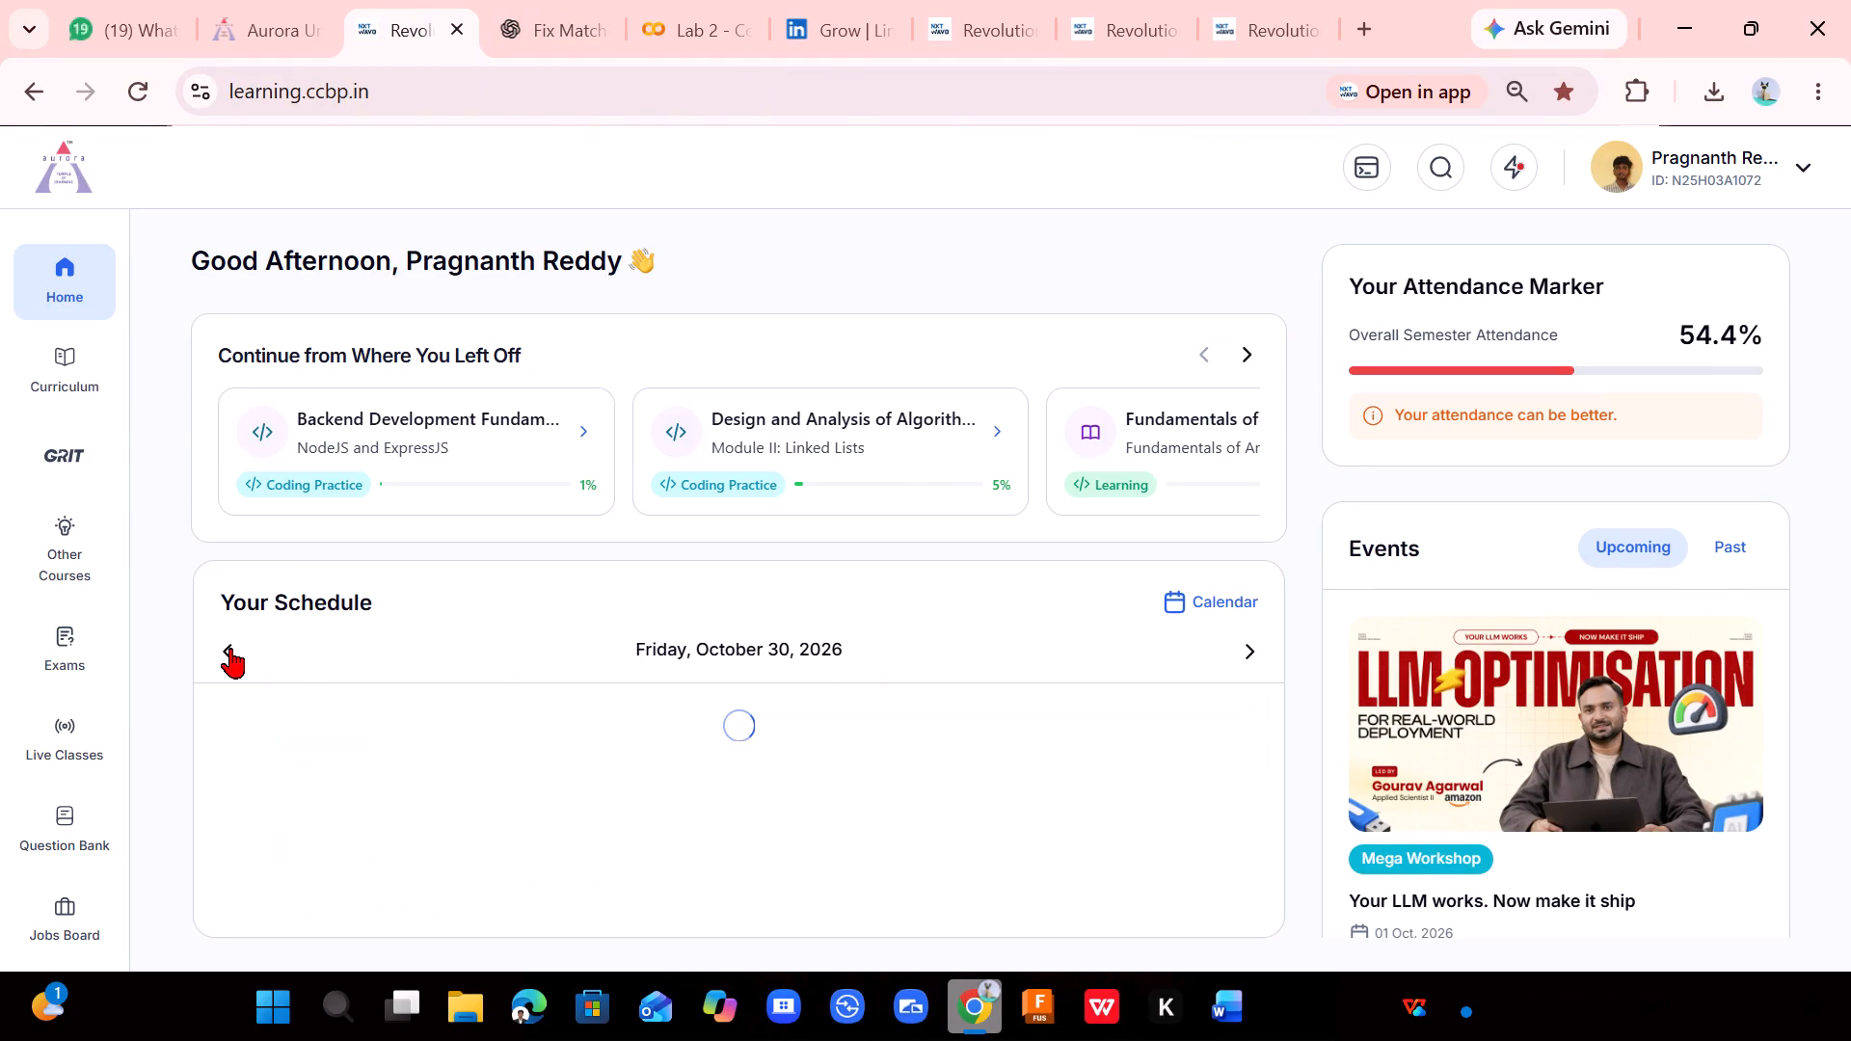
{"action": "scroll", "coordinate": [1009, 755], "scroll_direction": "down", "scroll_amount": 15}
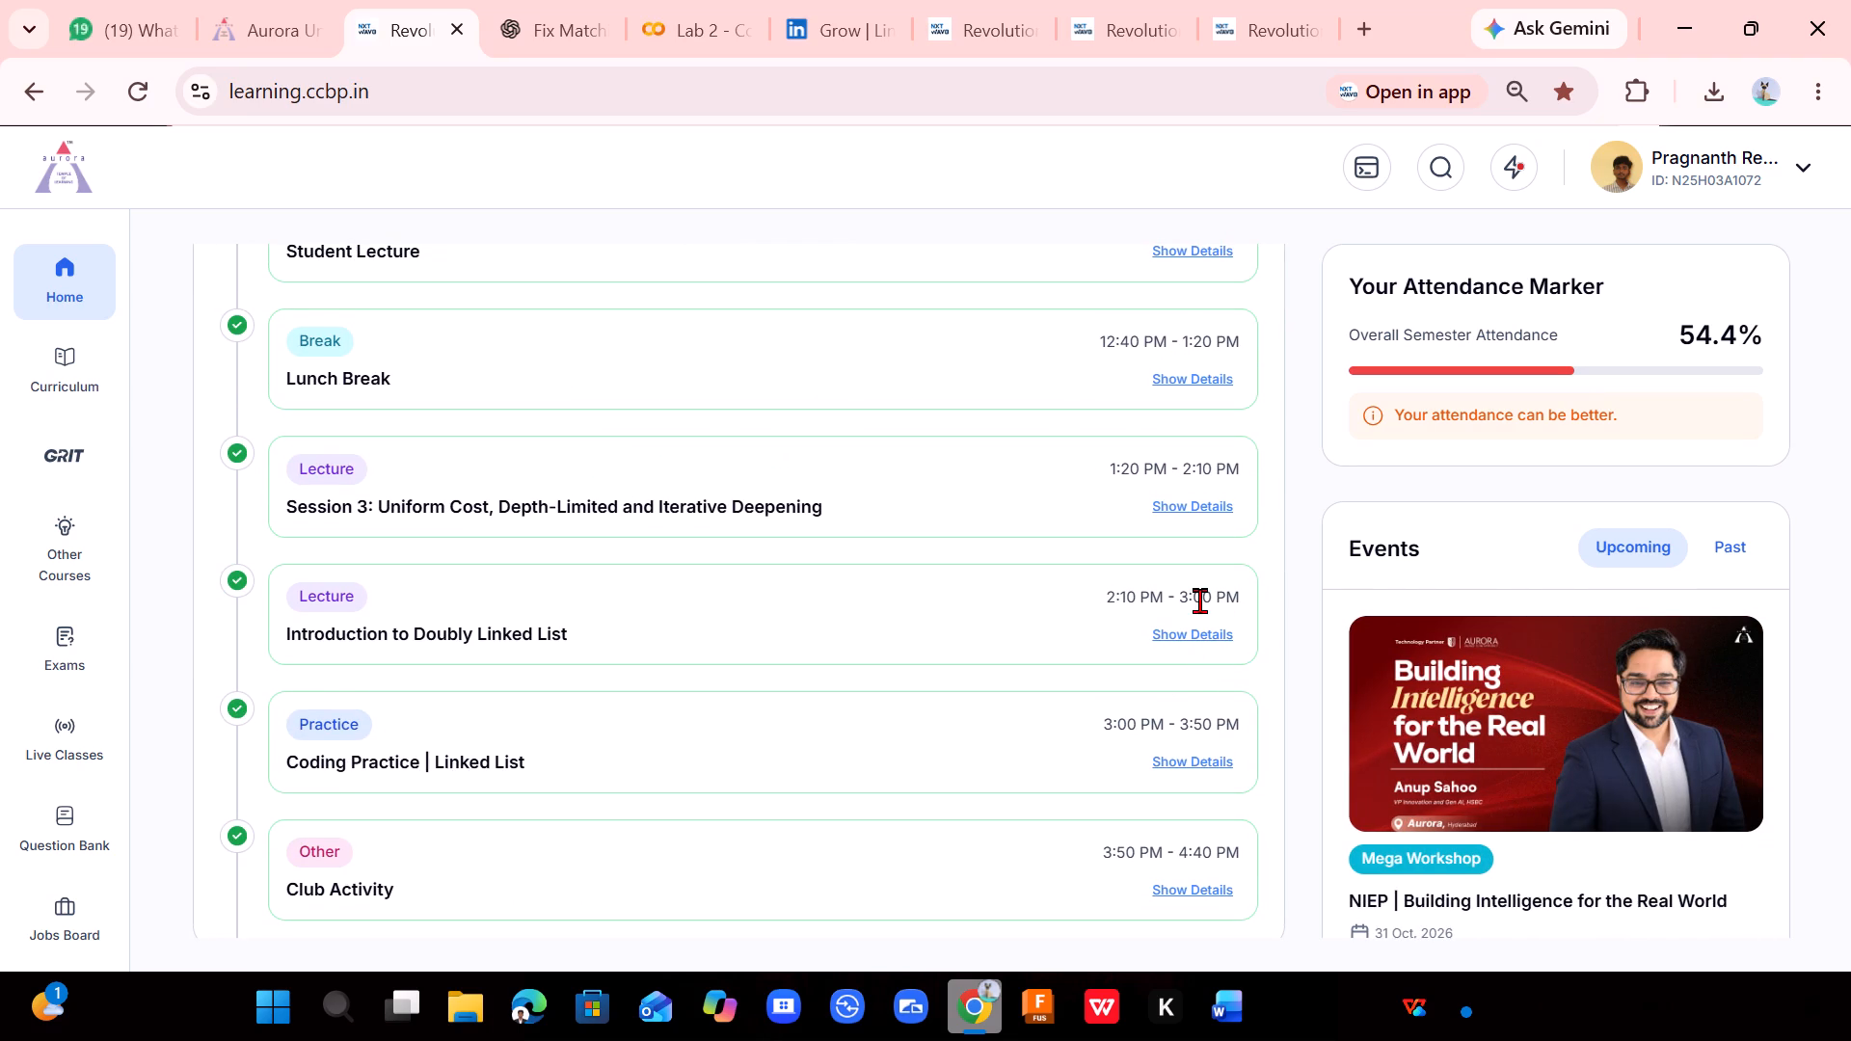
{"action": "left_click", "coordinate": [1224, 635]}
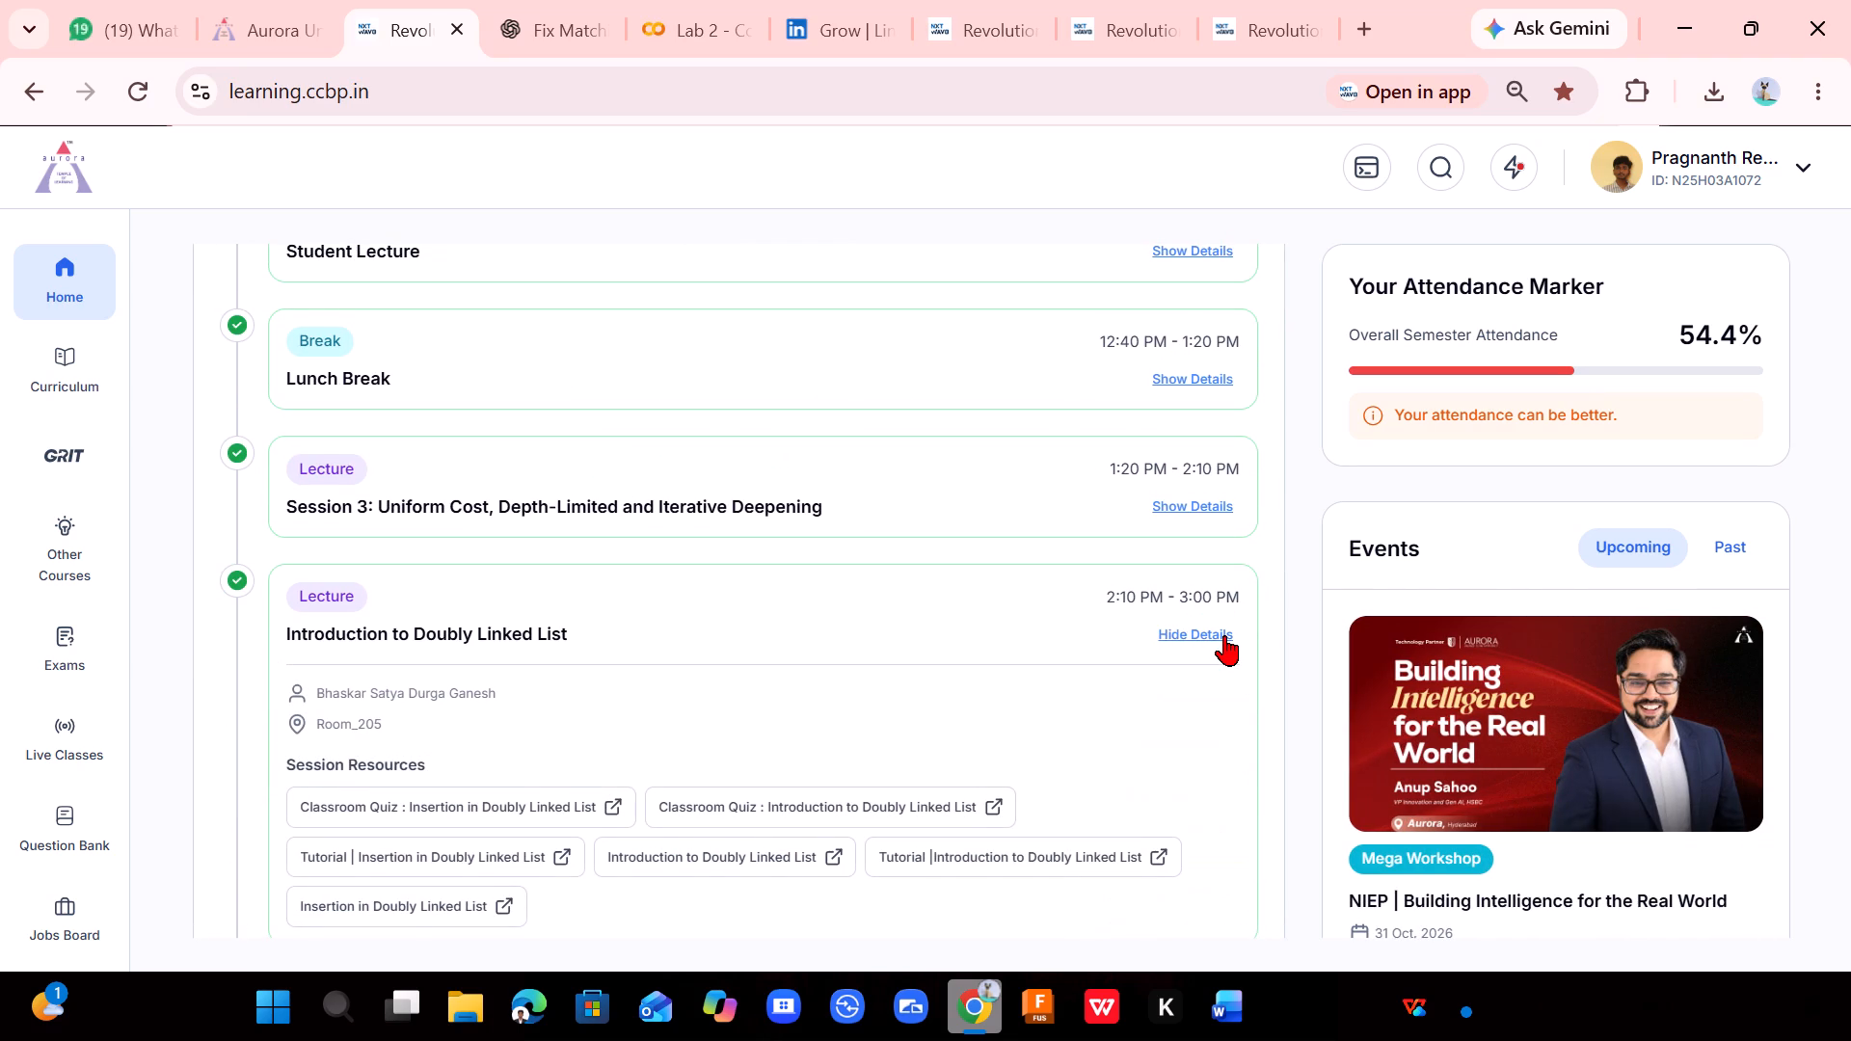
{"action": "scroll", "coordinate": [1225, 626], "scroll_direction": "down", "scroll_amount": 2}
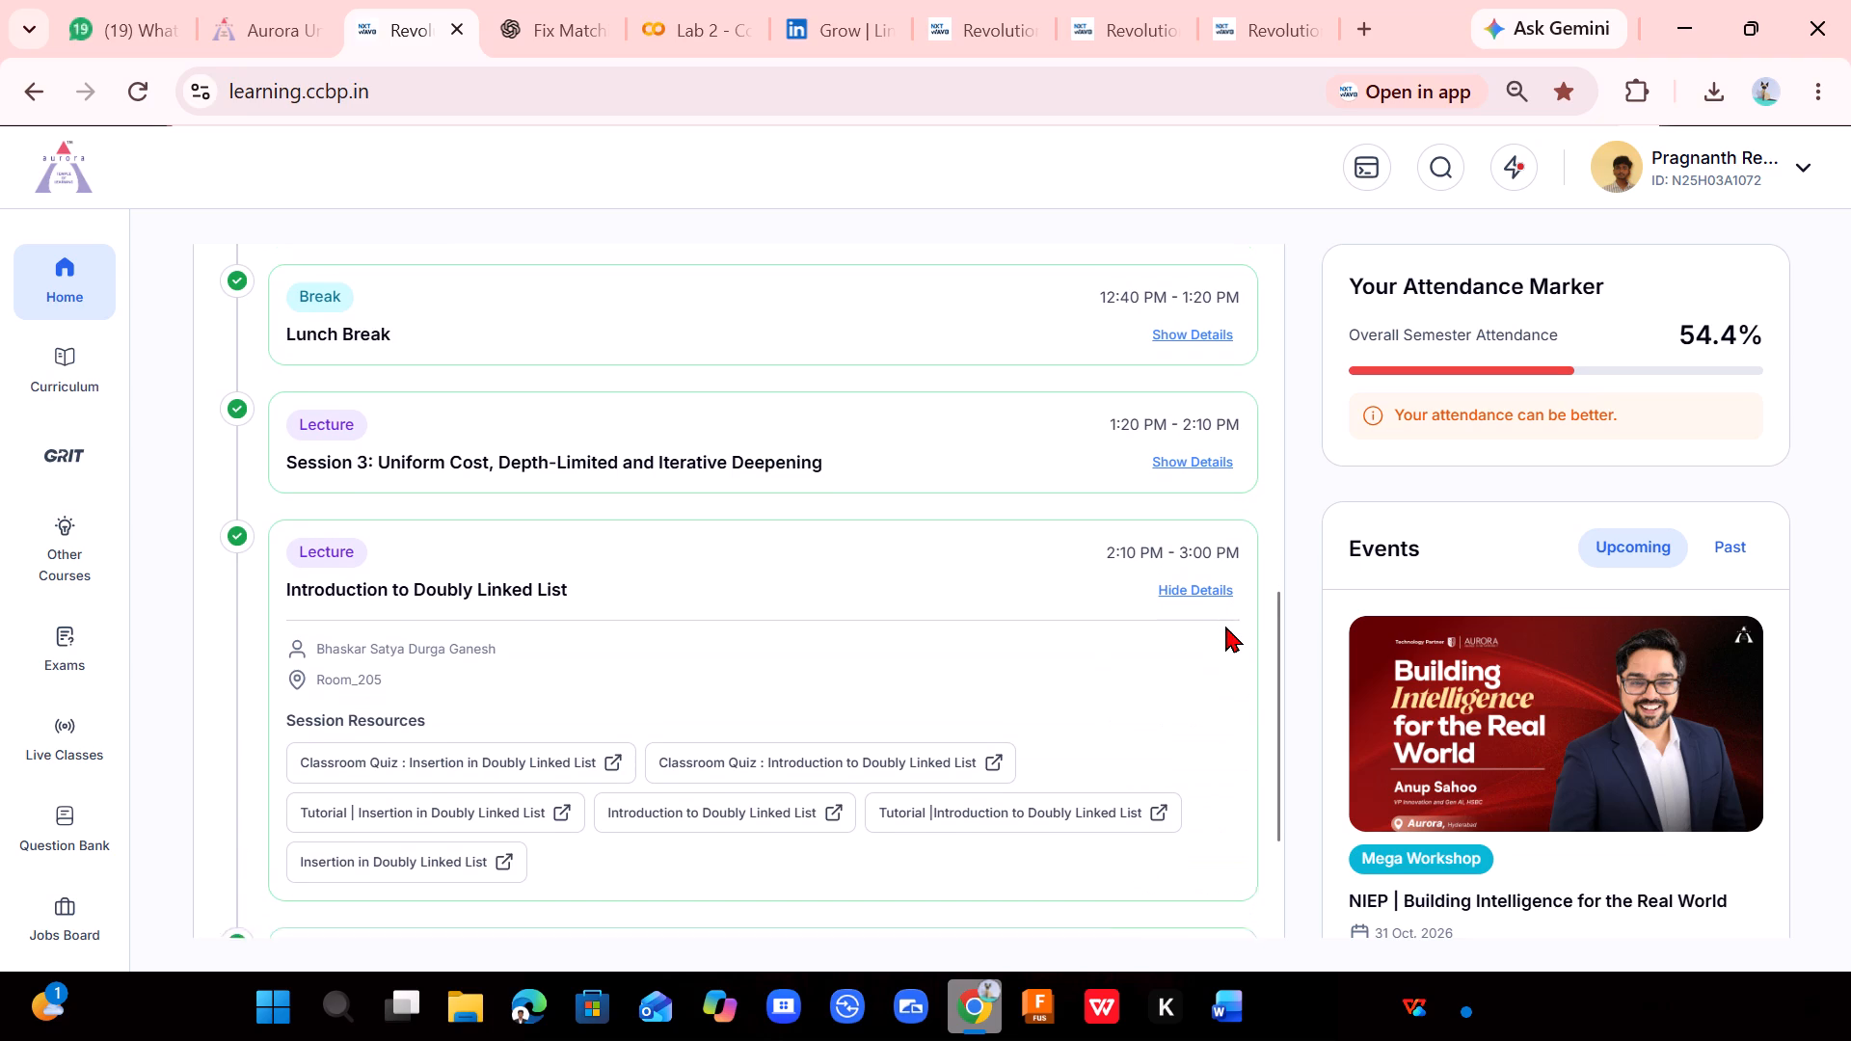
{"action": "scroll", "coordinate": [1225, 626], "scroll_direction": "down", "scroll_amount": 2}
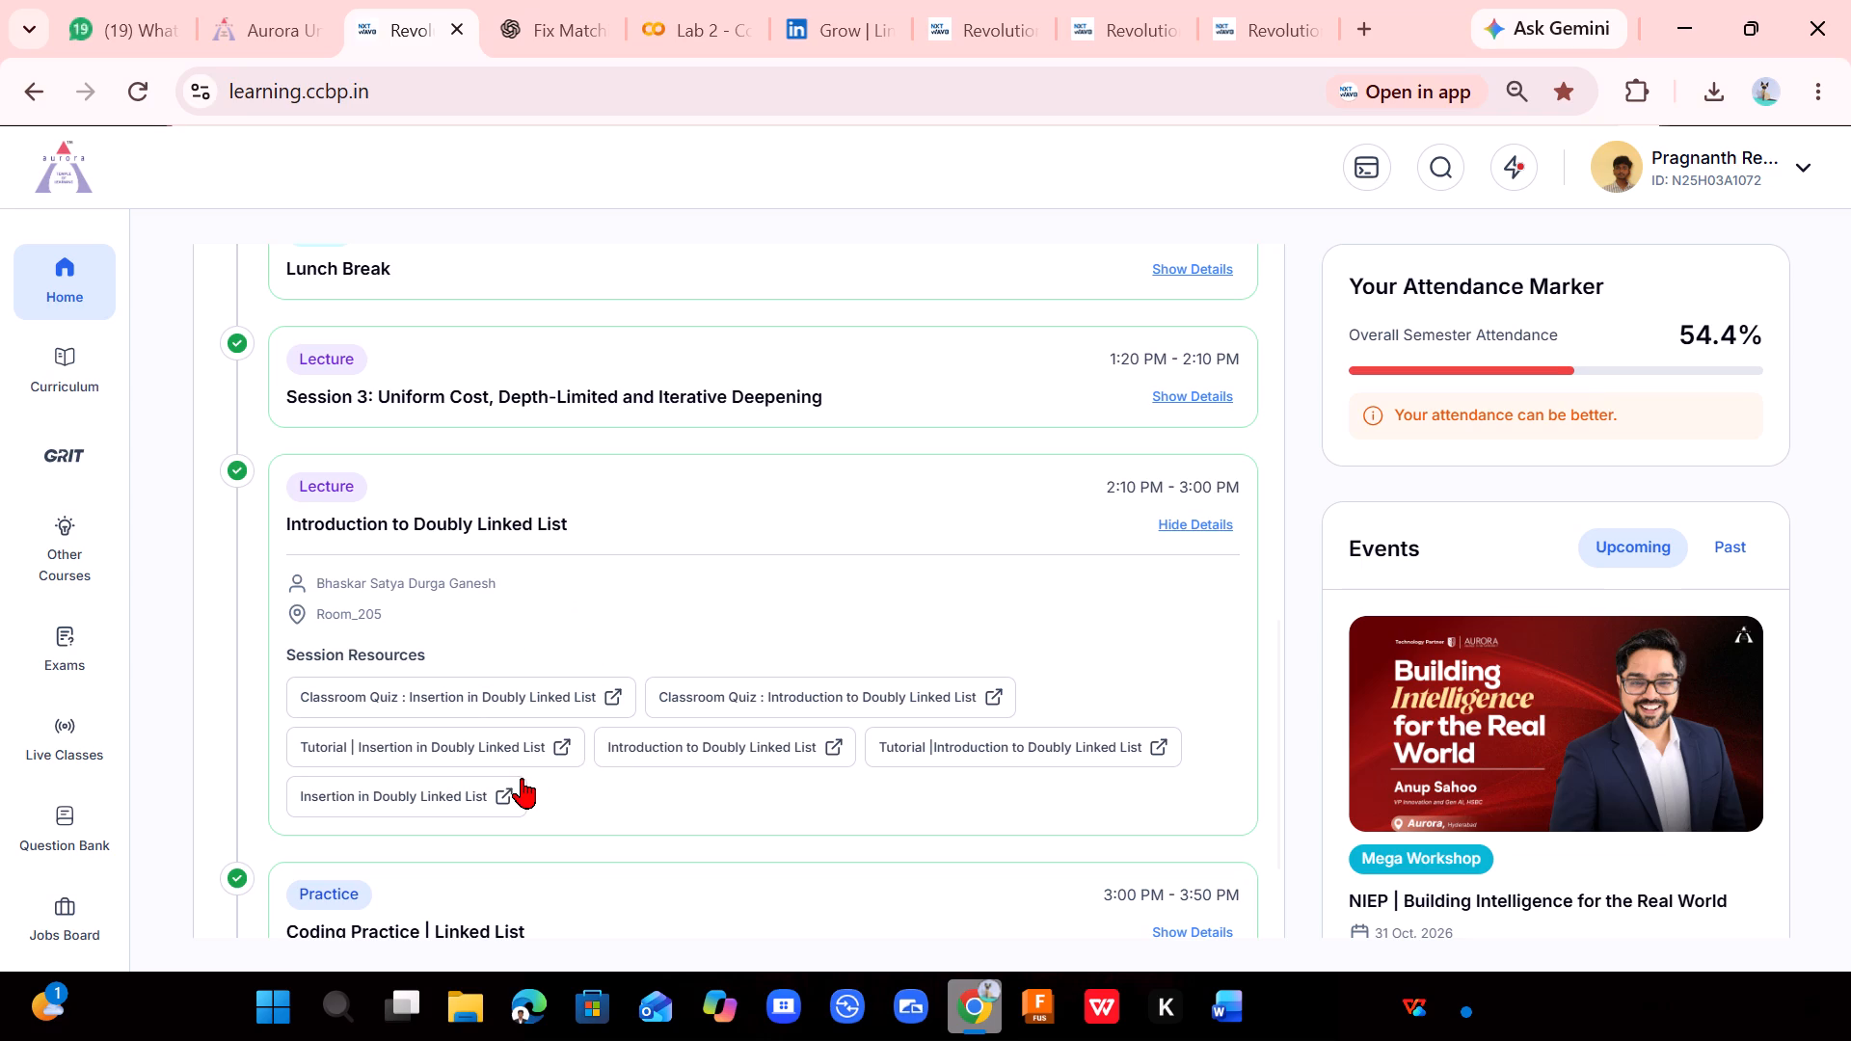
{"action": "scroll", "coordinate": [522, 778], "scroll_direction": "down", "scroll_amount": 6}
{"action": "scroll", "coordinate": [522, 778], "scroll_direction": "up", "scroll_amount": 9}
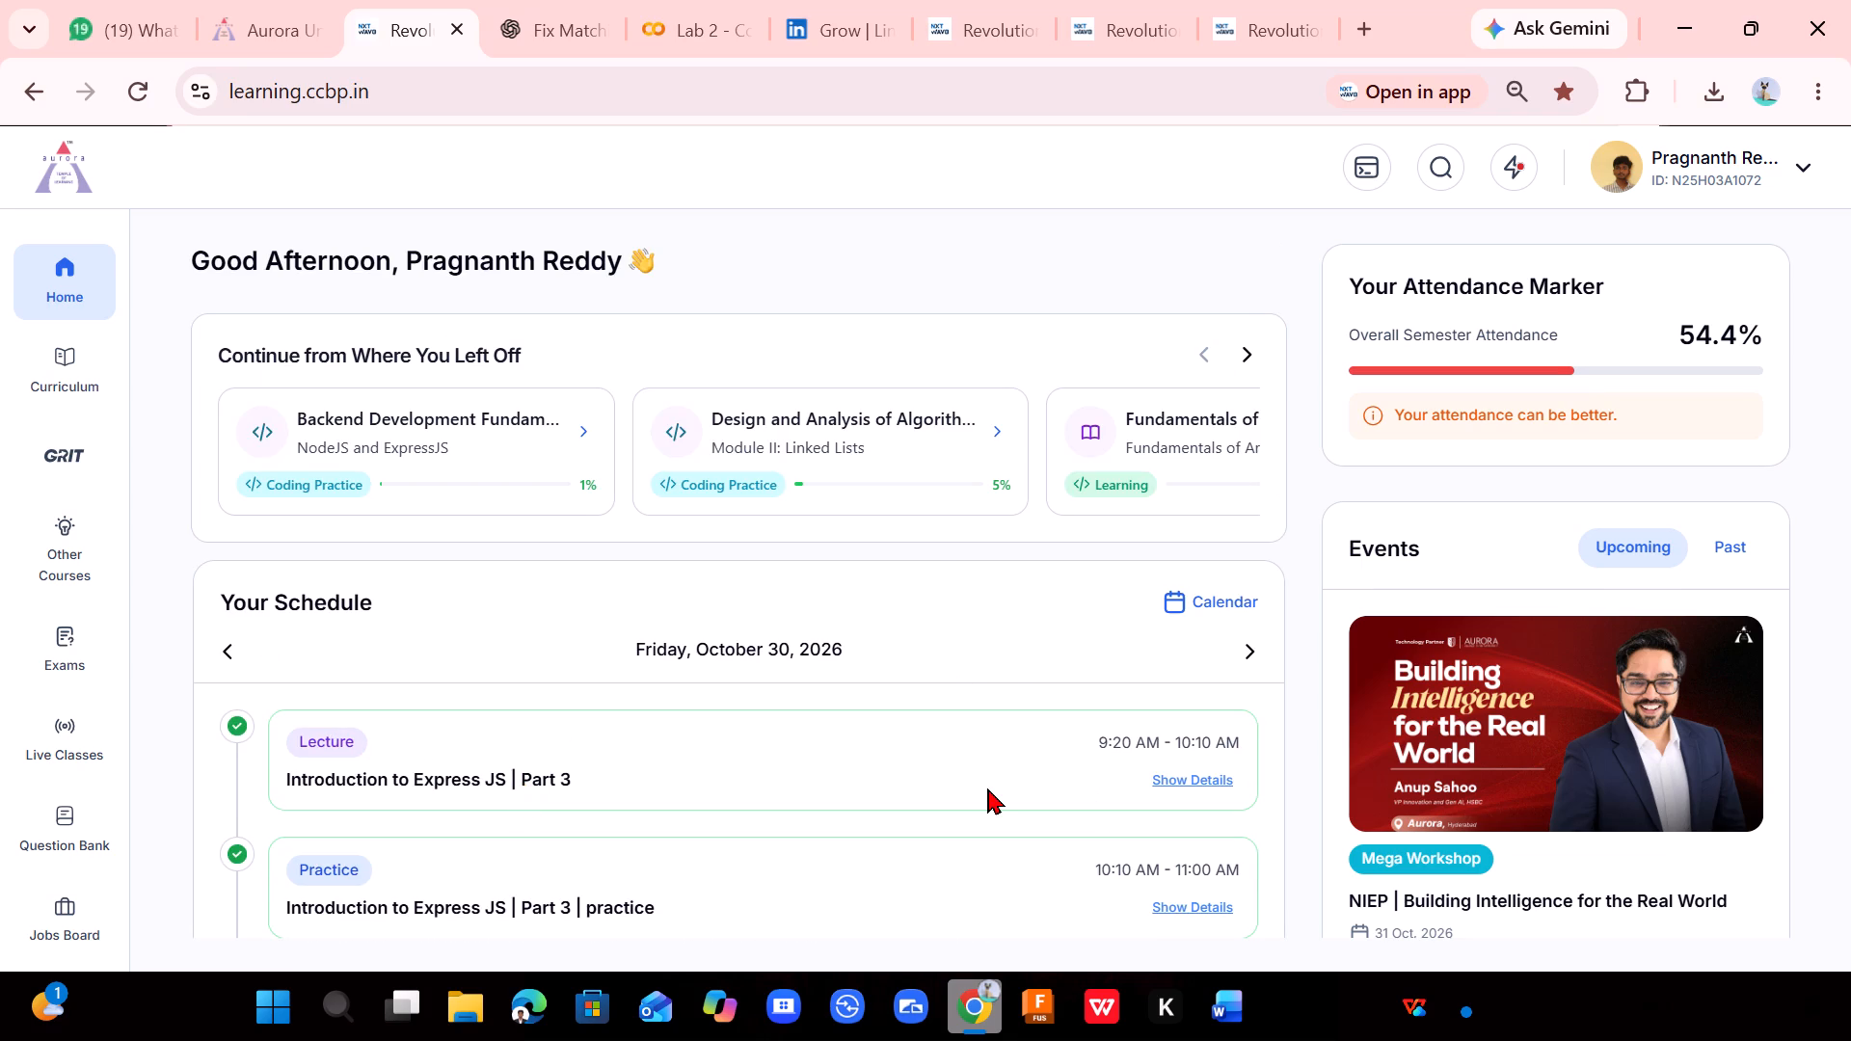
Close the app.js preview page and the Today's Date submission details page, keeping the Coding Practice question page open.
{"action": "left_click", "coordinate": [1204, 0]}
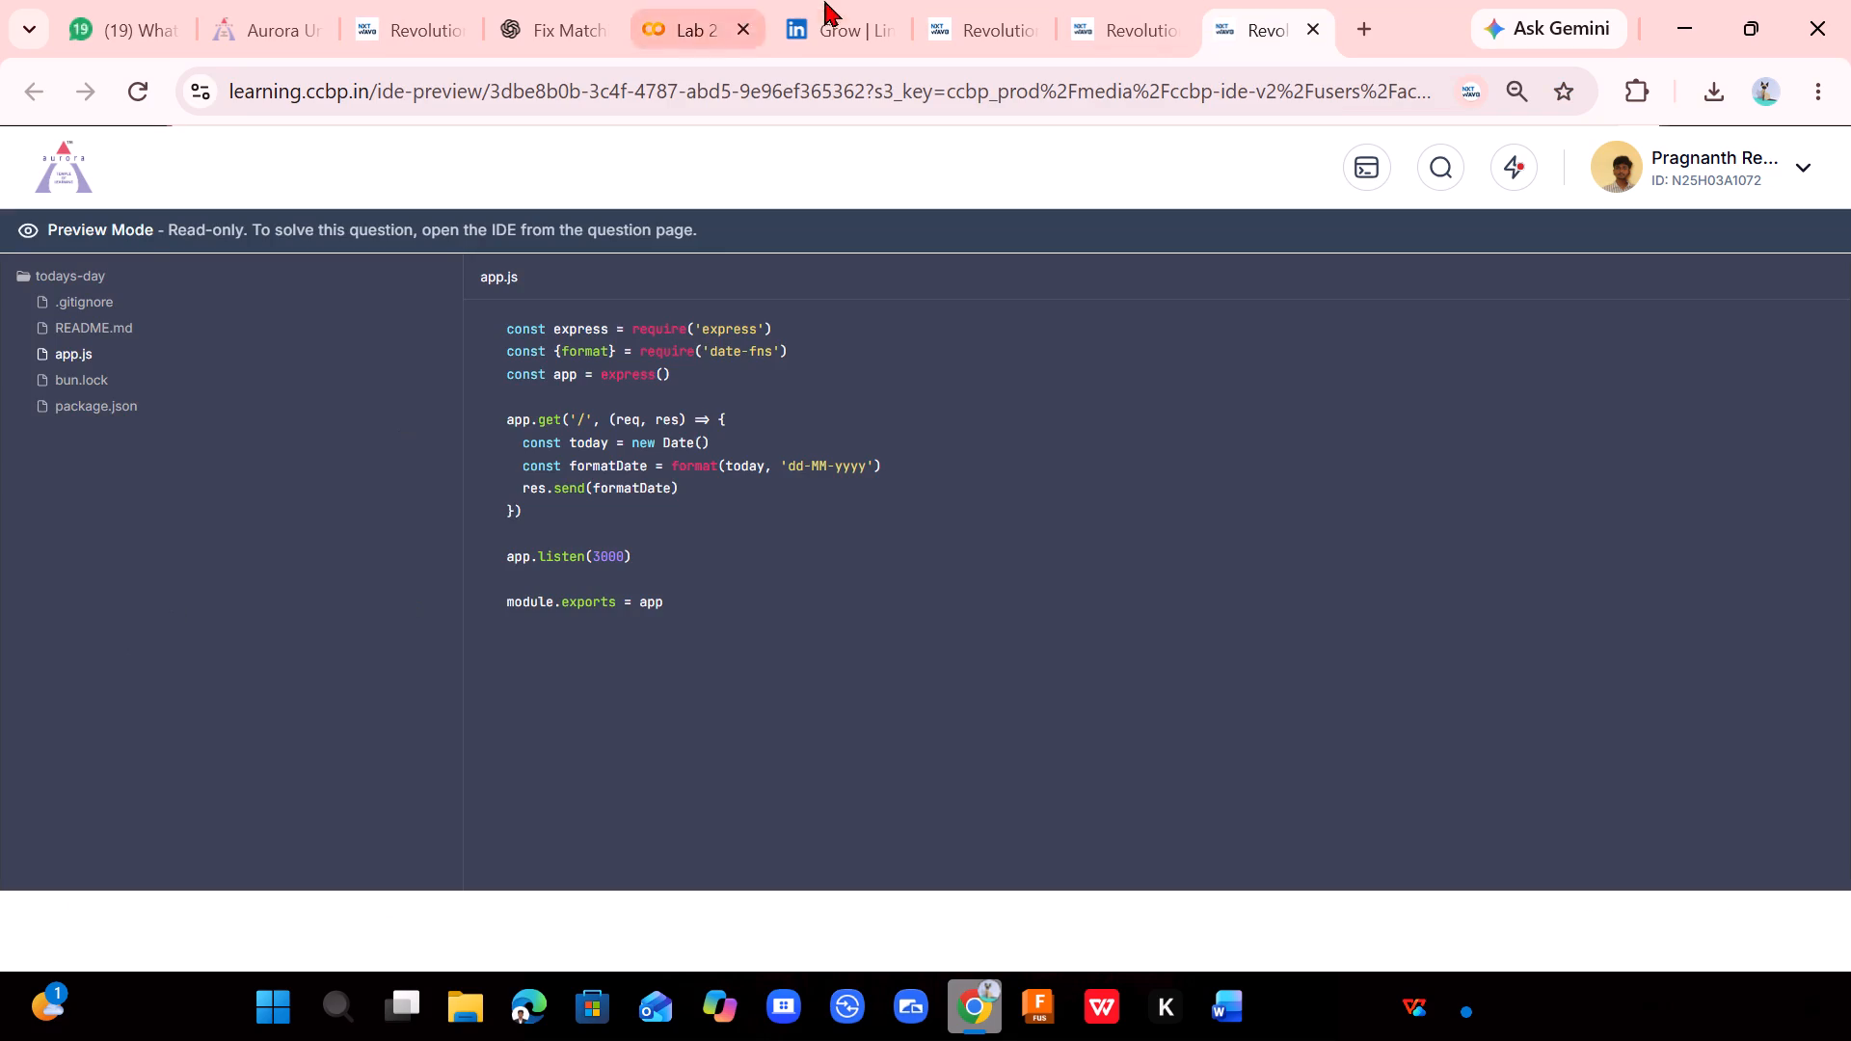
{"action": "left_click", "coordinate": [1006, 0]}
{"action": "left_click", "coordinate": [1151, 0]}
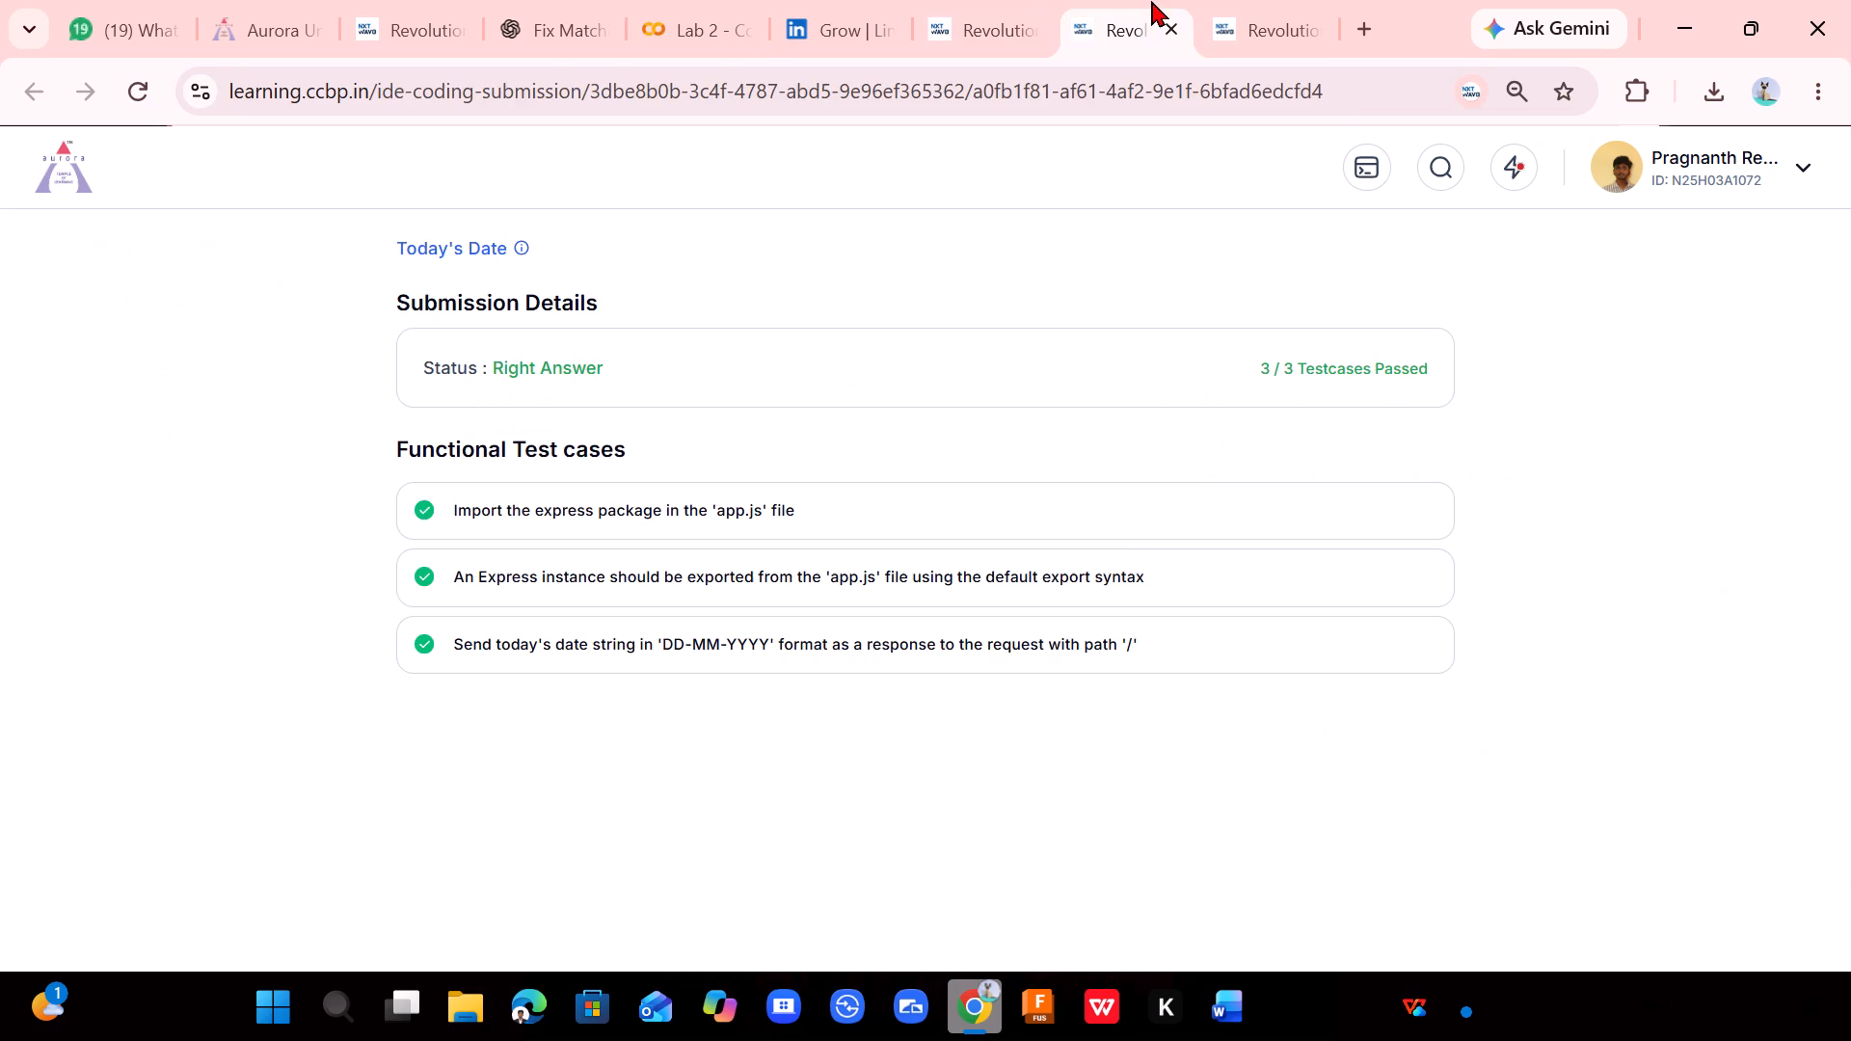
{"action": "left_click", "coordinate": [1314, 30]}
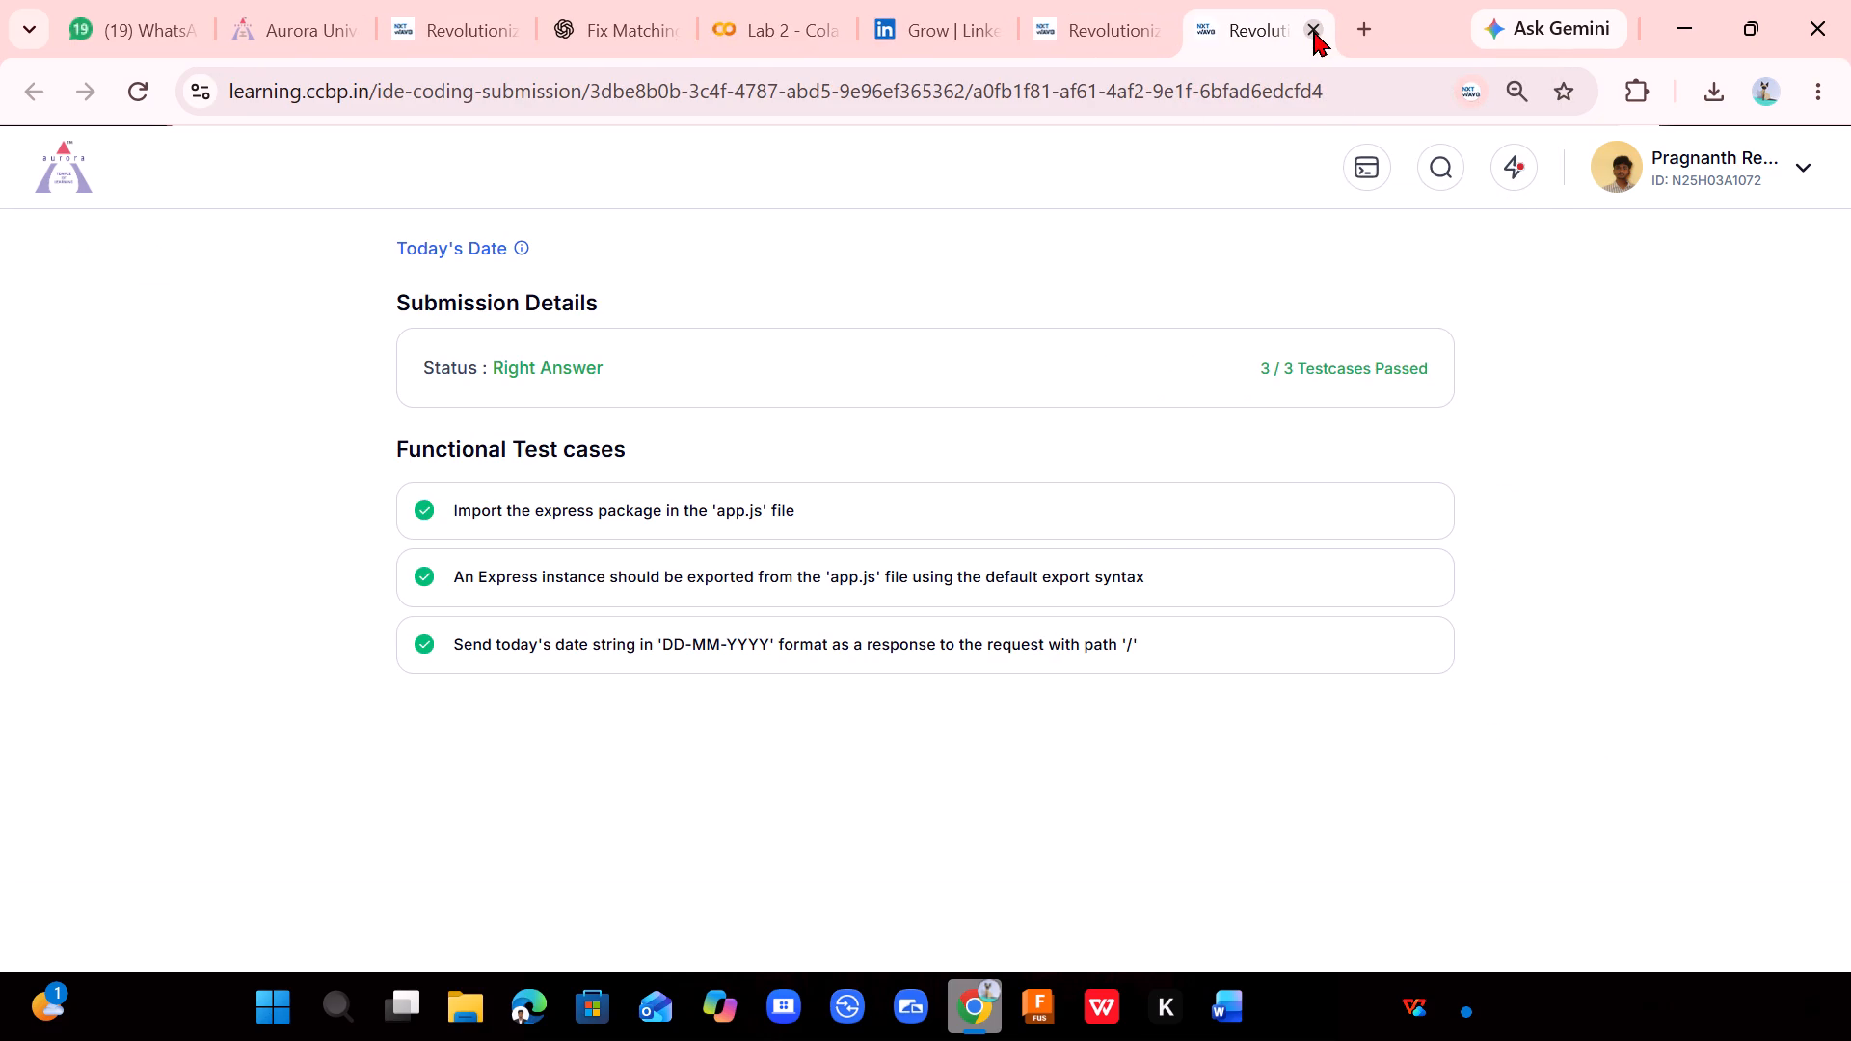
{"action": "left_click", "coordinate": [1313, 30]}
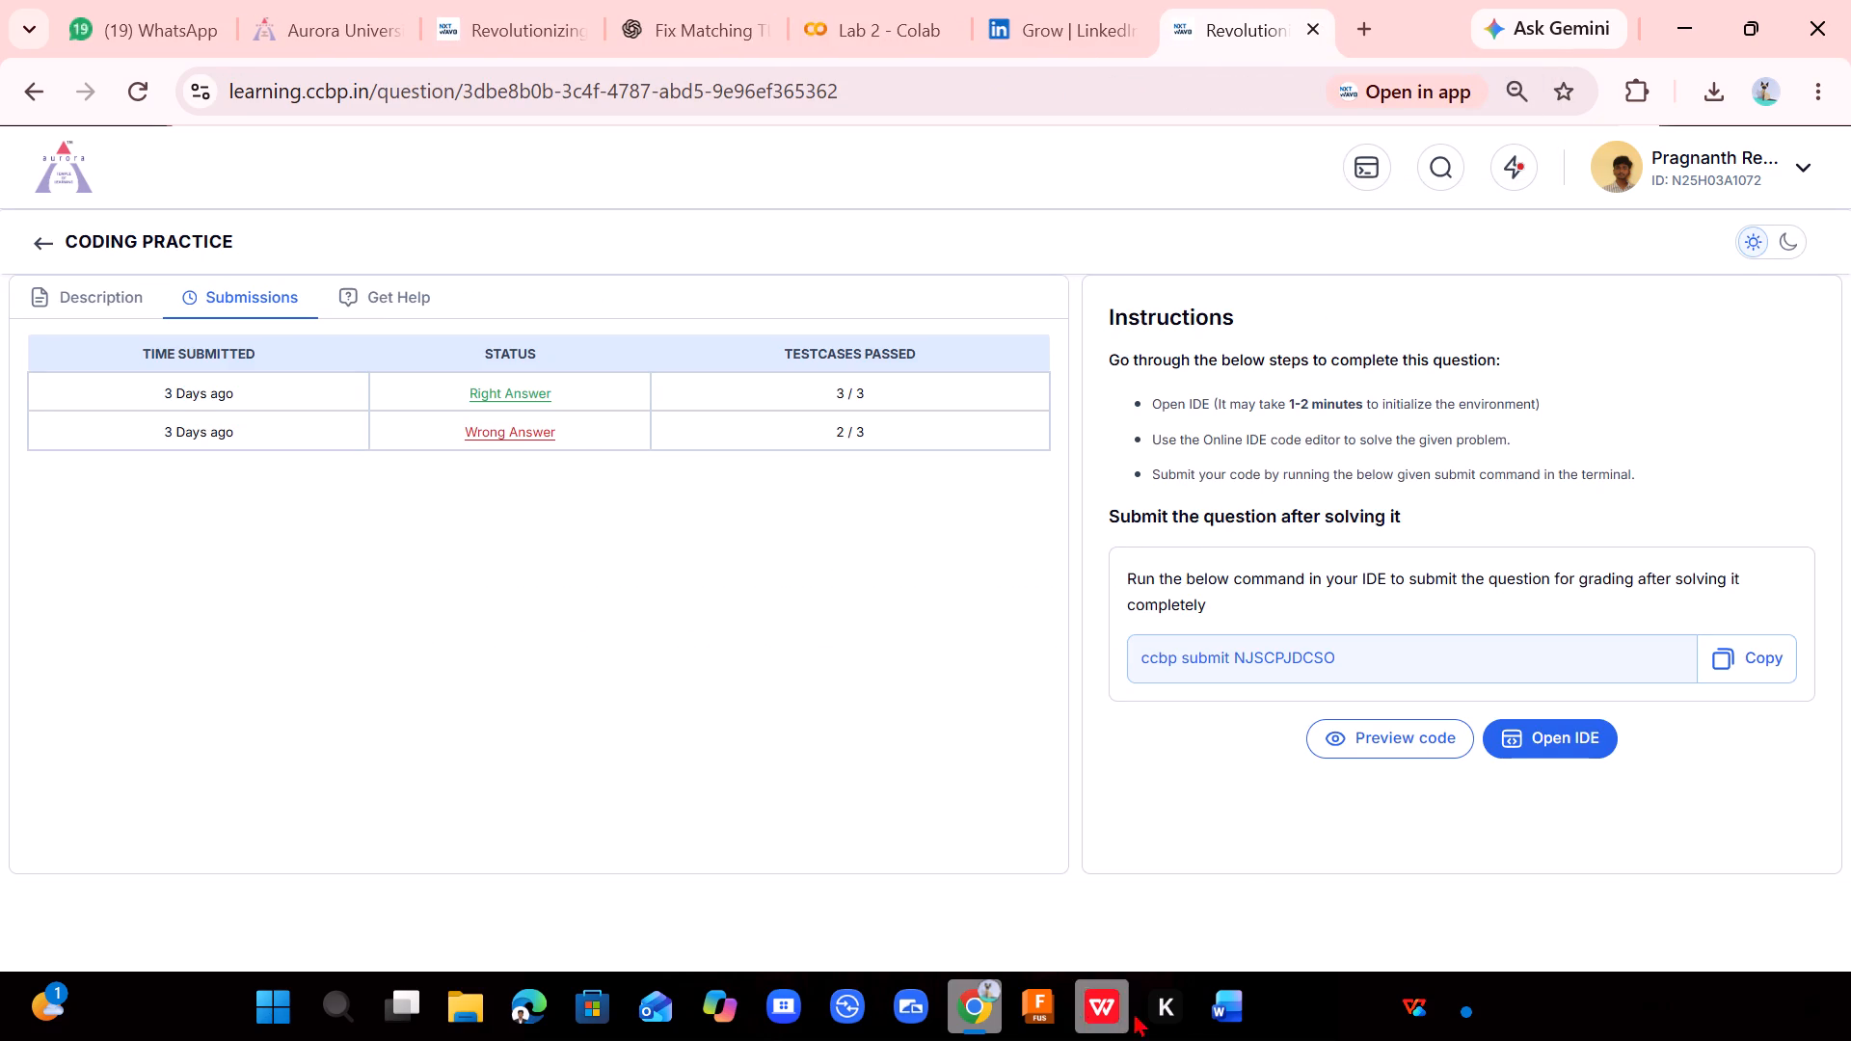
Delete the previous student's Today's Date submission screenshot above the "API Routing" heading in the Word report.
{"action": "left_click", "coordinate": [1215, 1003]}
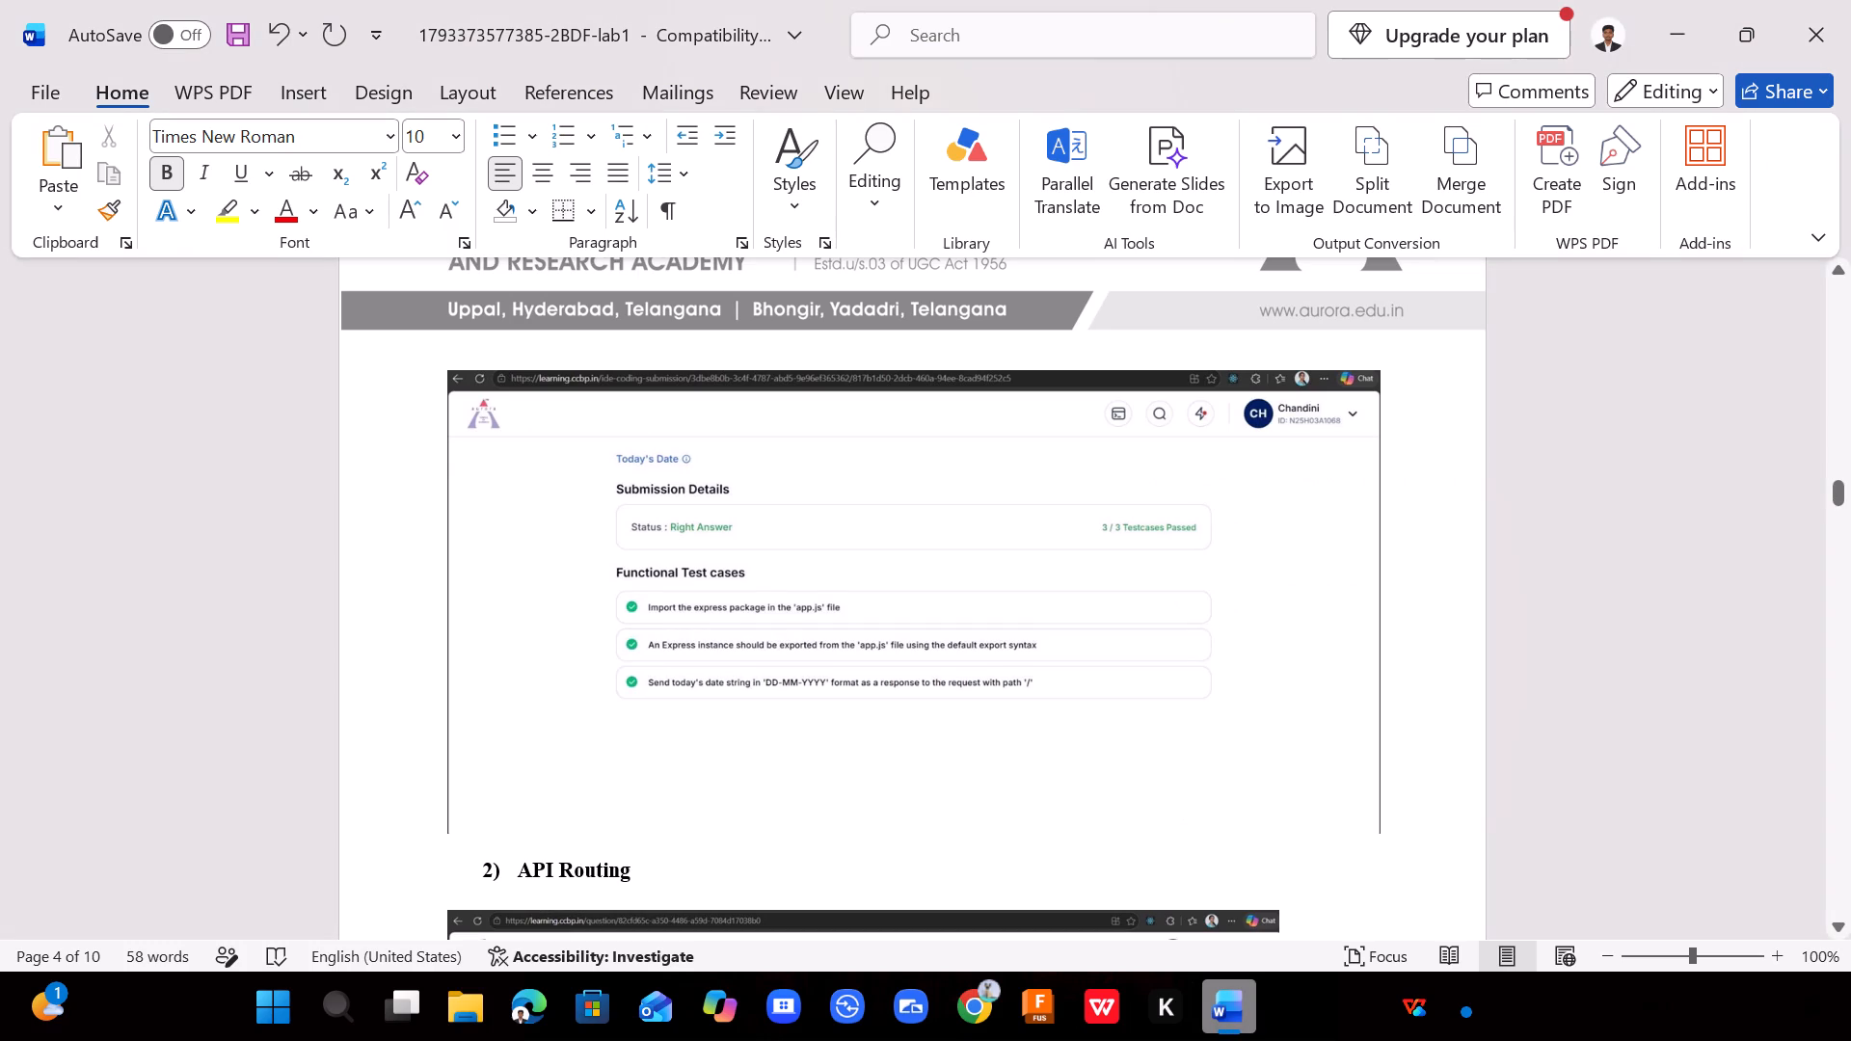
{"action": "scroll", "coordinate": [1072, 696], "scroll_direction": "up", "scroll_amount": 4}
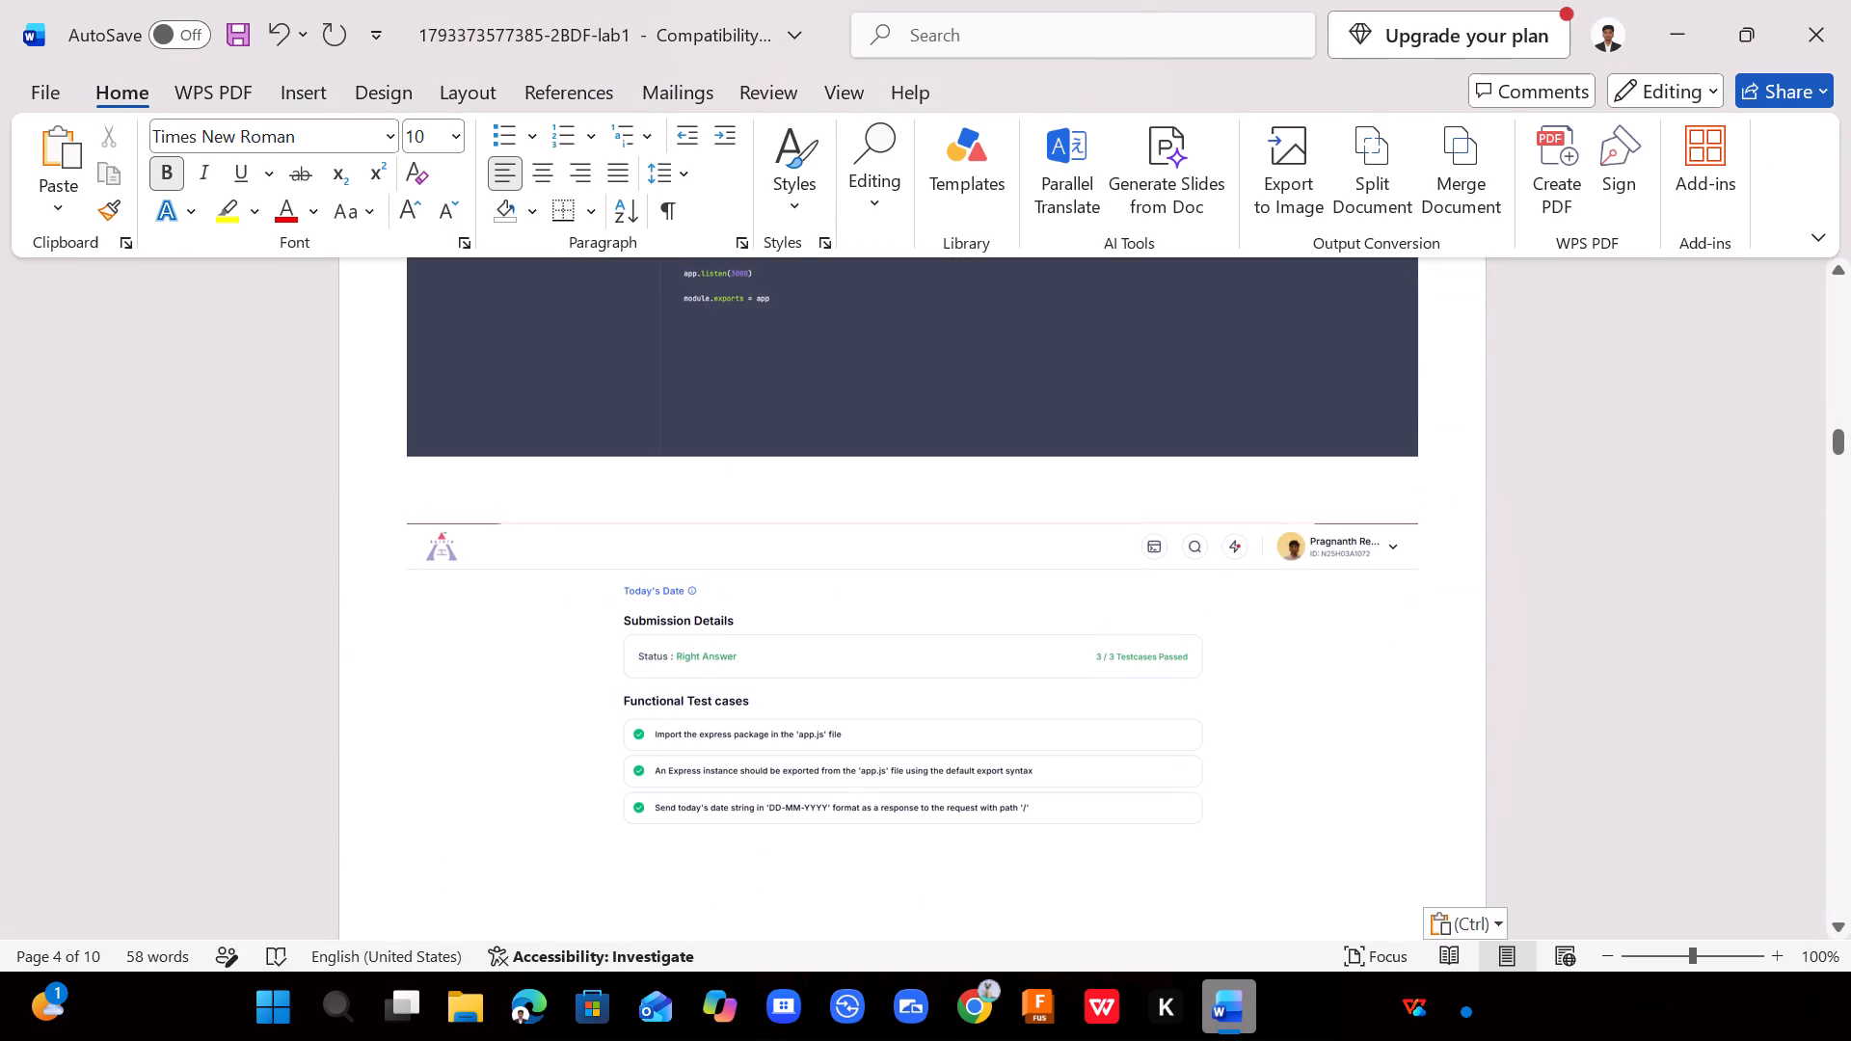
{"action": "scroll", "coordinate": [1072, 696], "scroll_direction": "up", "scroll_amount": 4}
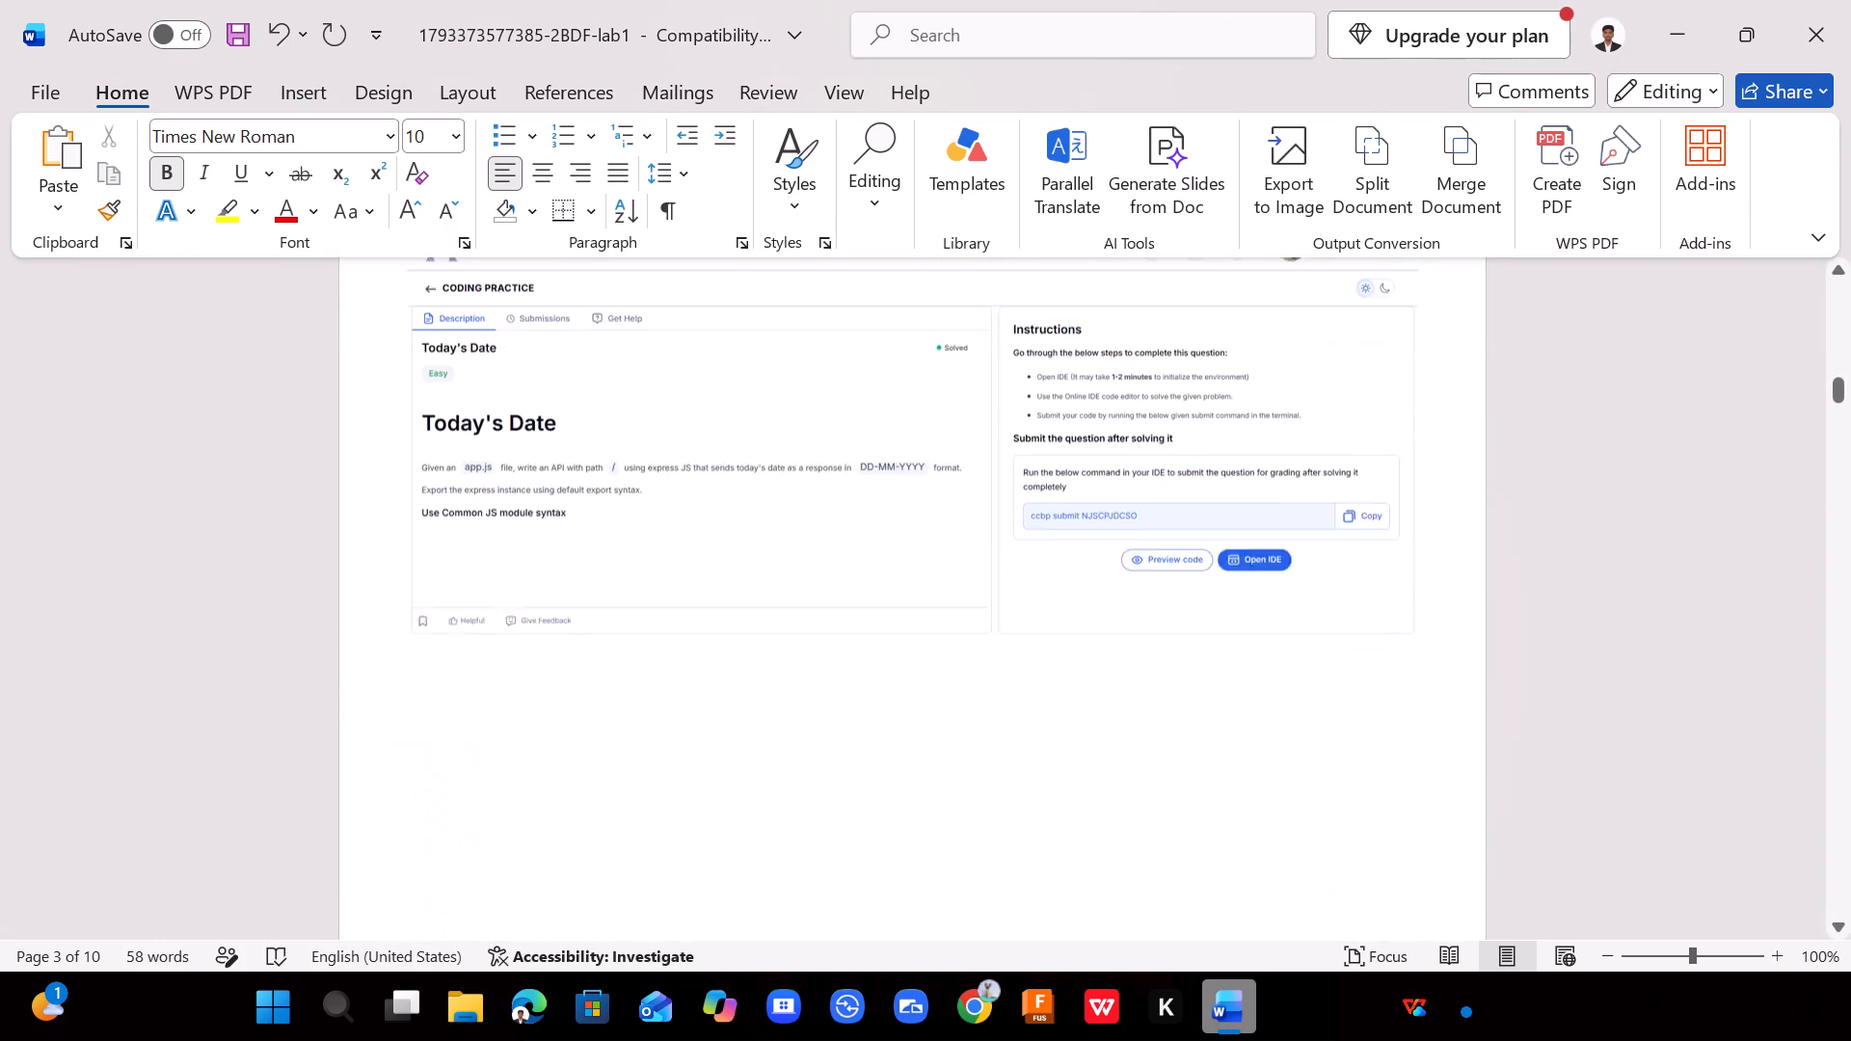
{"action": "scroll", "coordinate": [1072, 696], "scroll_direction": "up", "scroll_amount": 1}
{"action": "scroll", "coordinate": [1072, 696], "scroll_direction": "down", "scroll_amount": 5}
{"action": "scroll", "coordinate": [1072, 696], "scroll_direction": "up", "scroll_amount": 2}
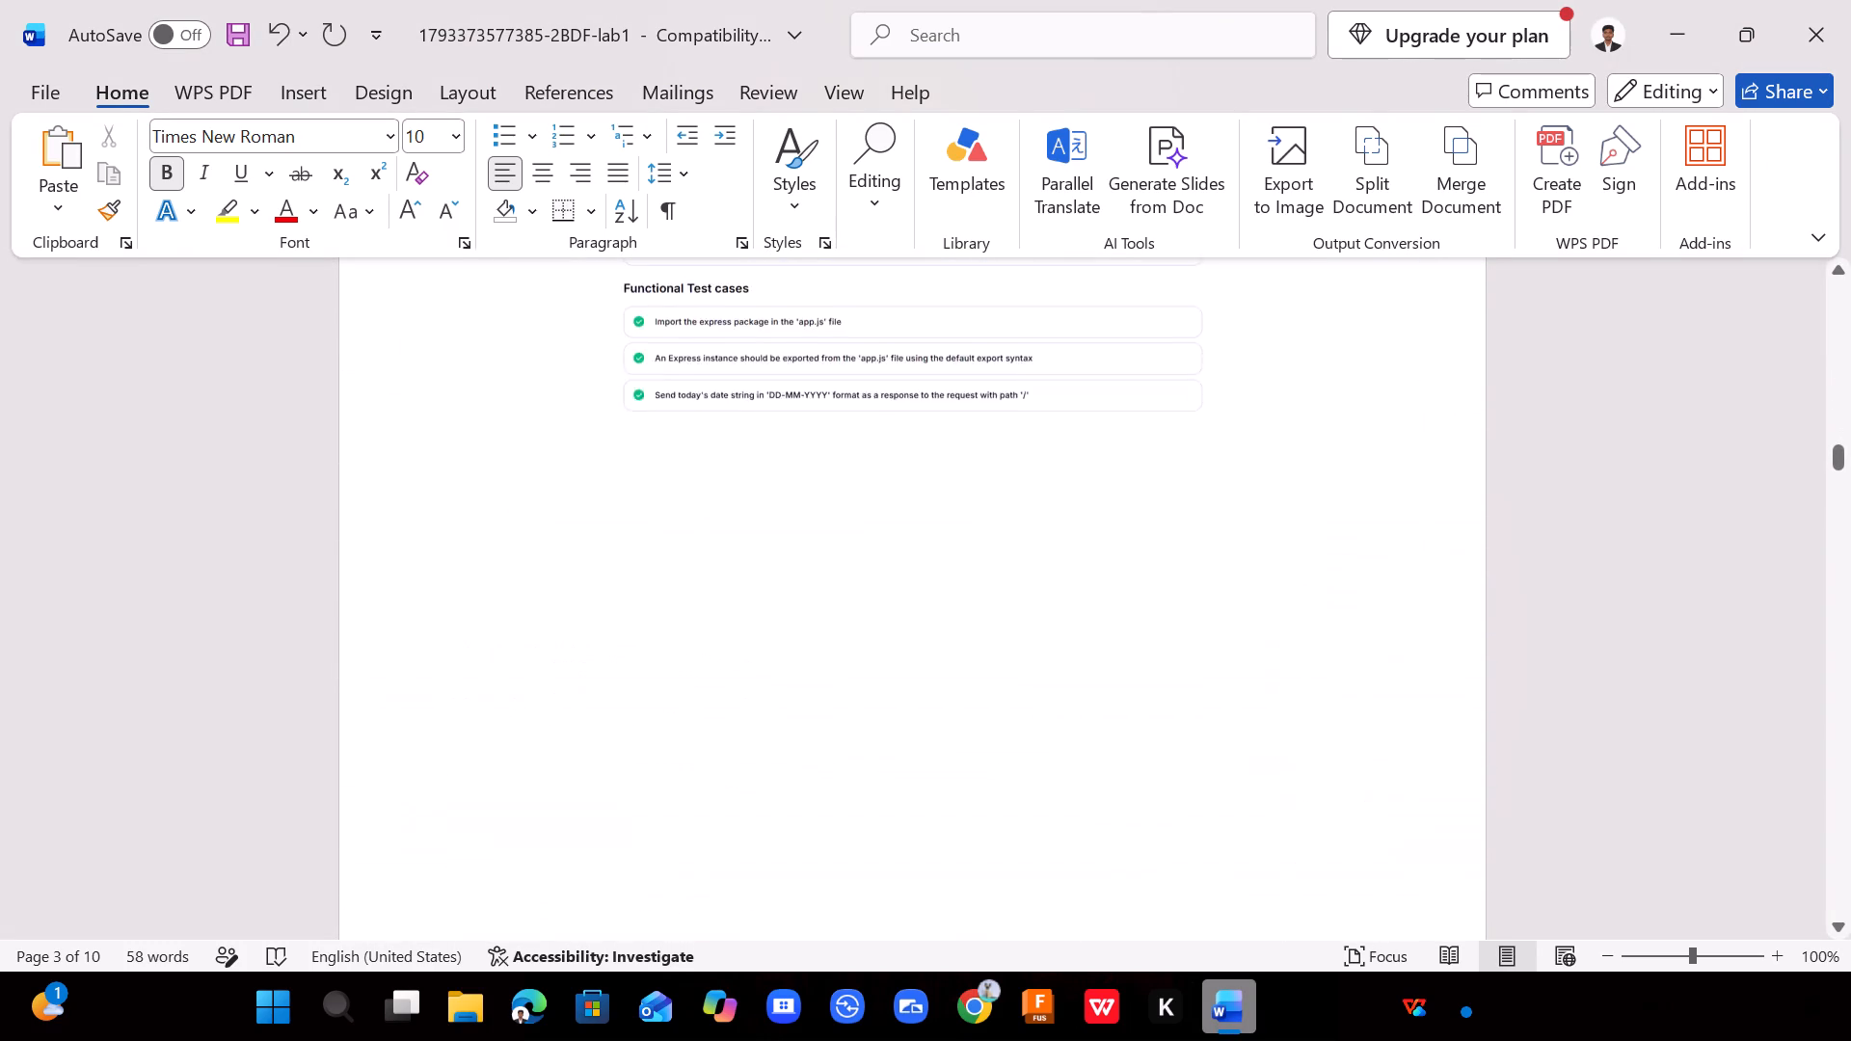
{"action": "scroll", "coordinate": [1072, 696], "scroll_direction": "down", "scroll_amount": 2}
{"action": "left_click", "coordinate": [1072, 696]}
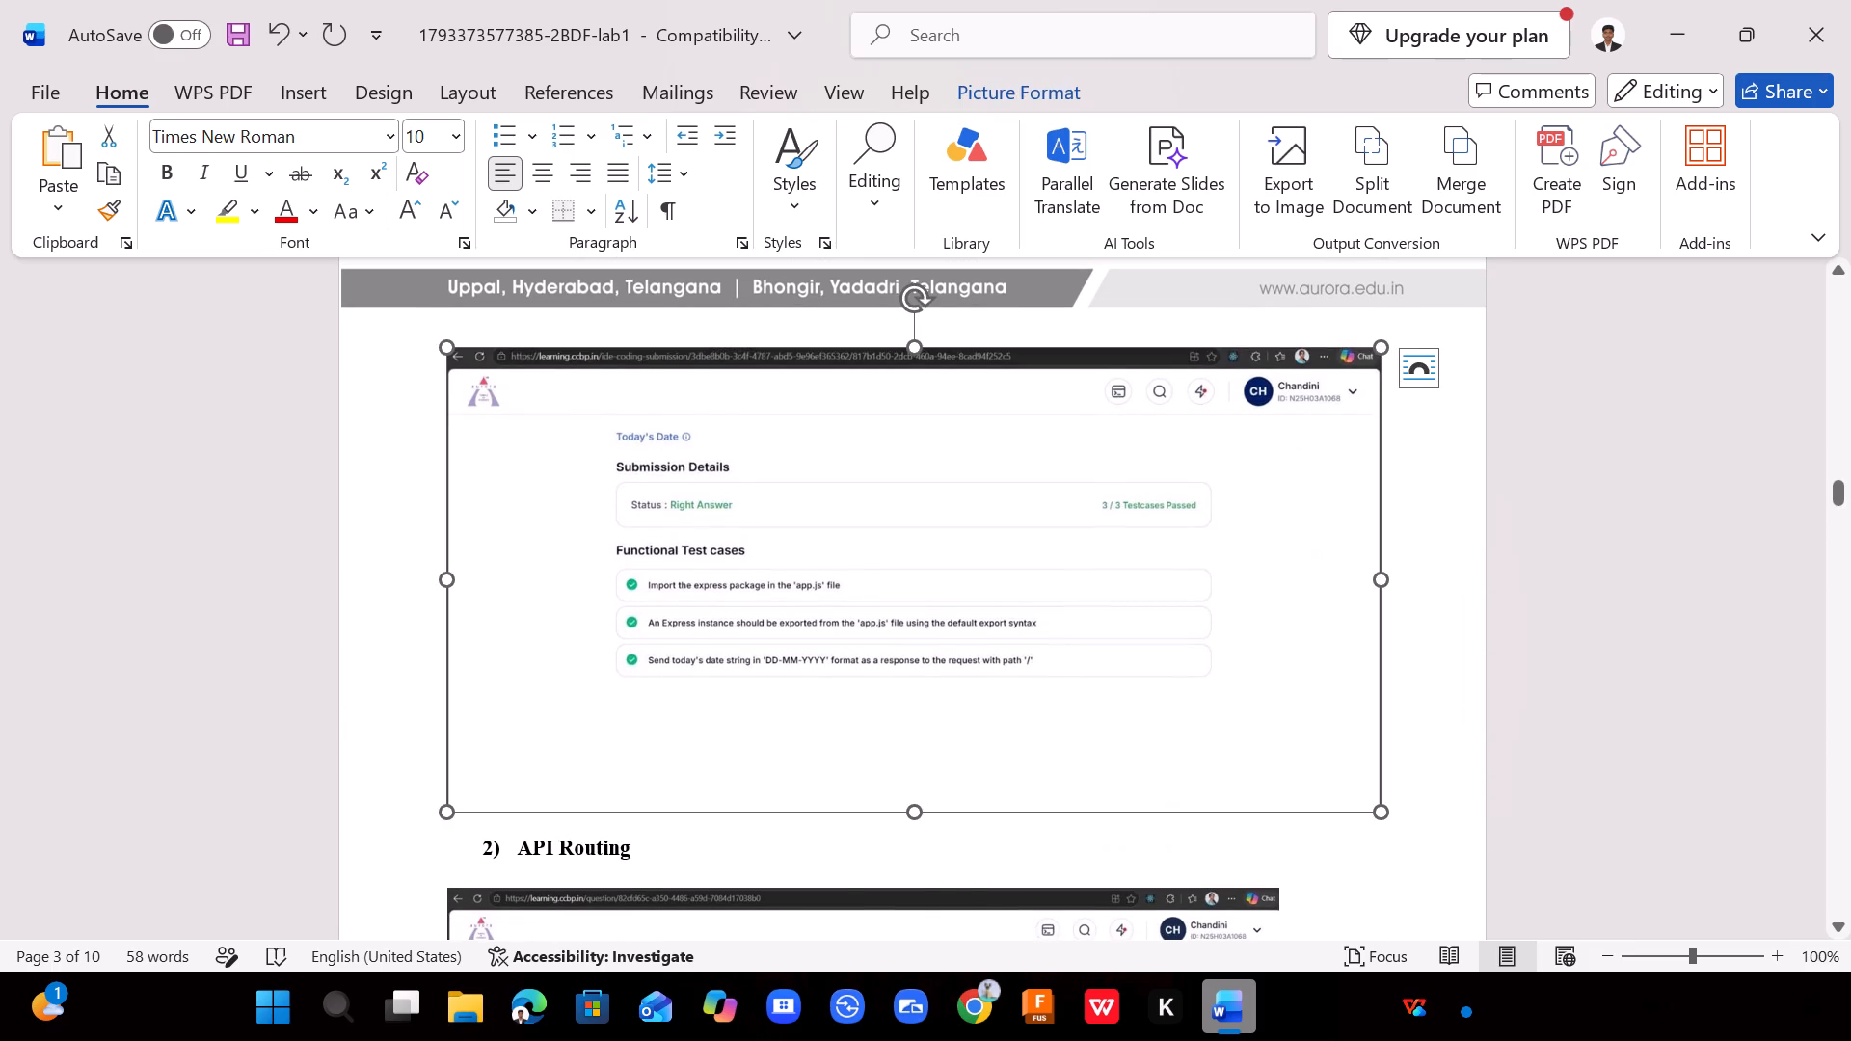
{"action": "key", "text": "BackSpace"}
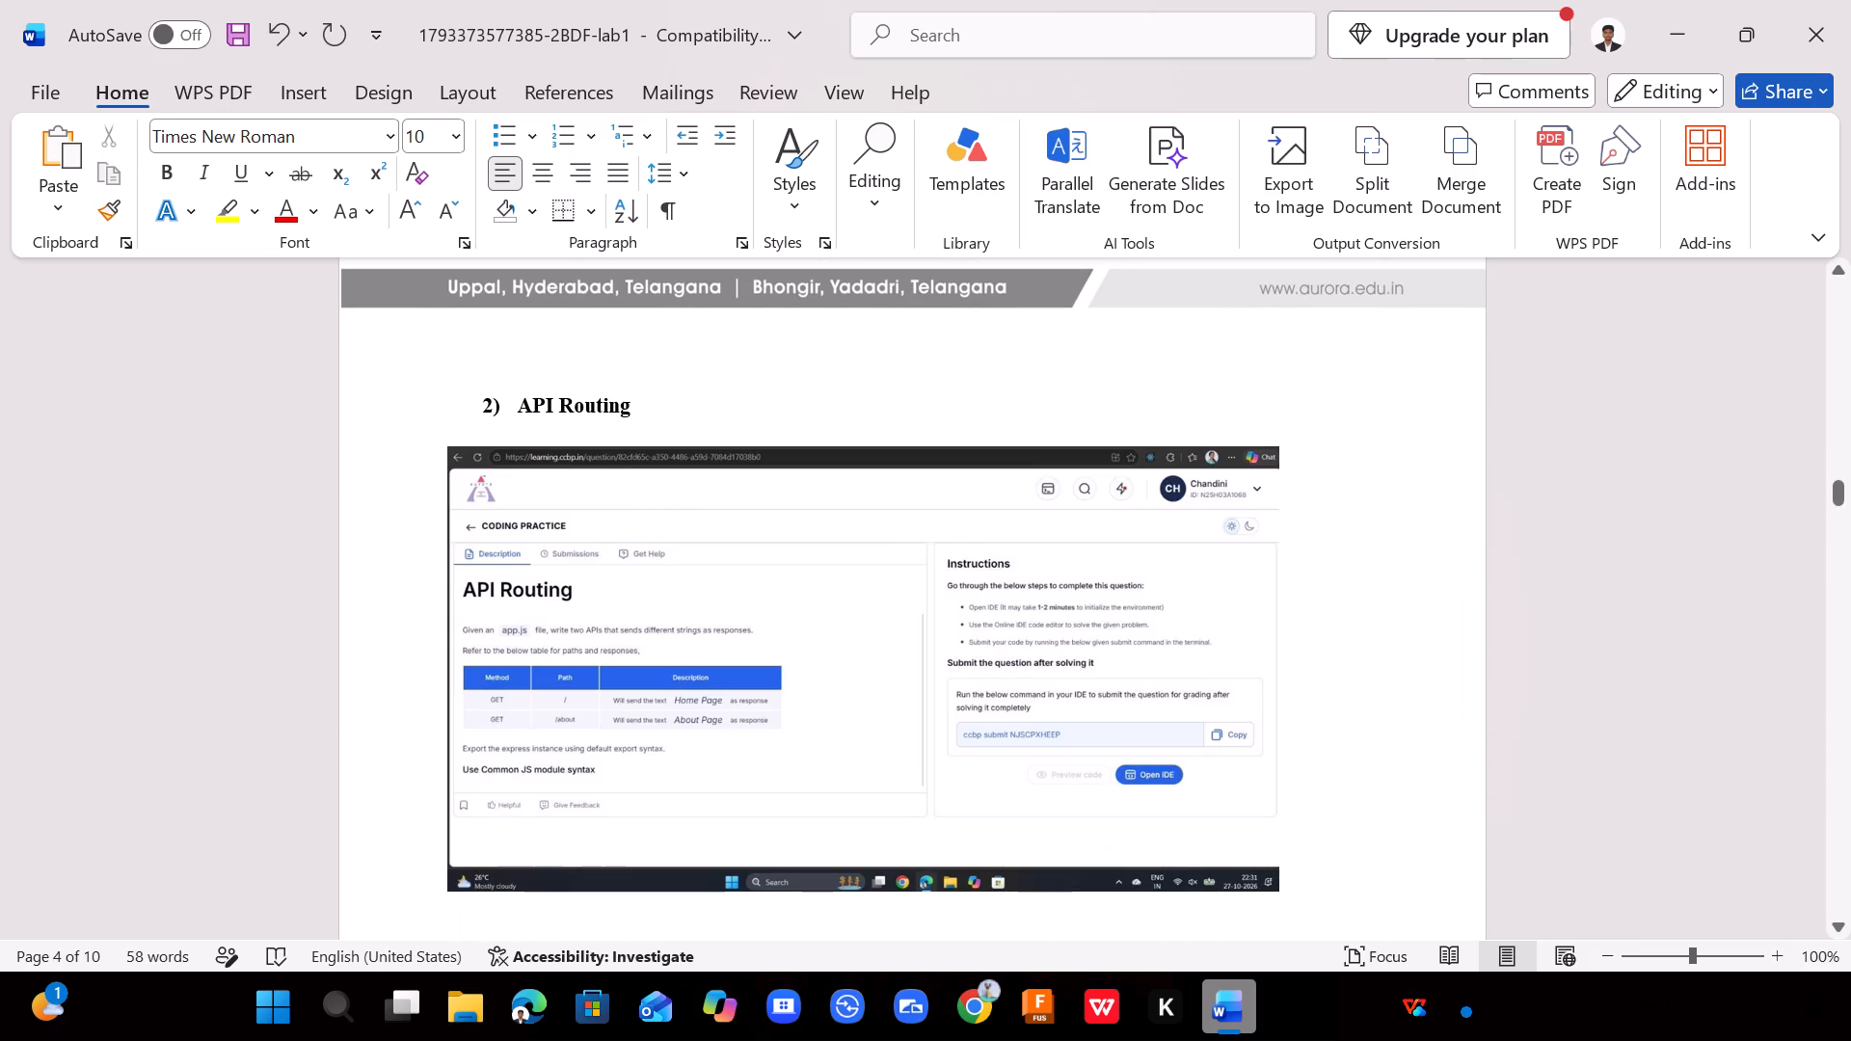
Enter the heading "3.API ROUTING" on the line above the old "2) API Routing" heading.
{"action": "key", "text": "3"}
{"action": "key", "text": "period"}
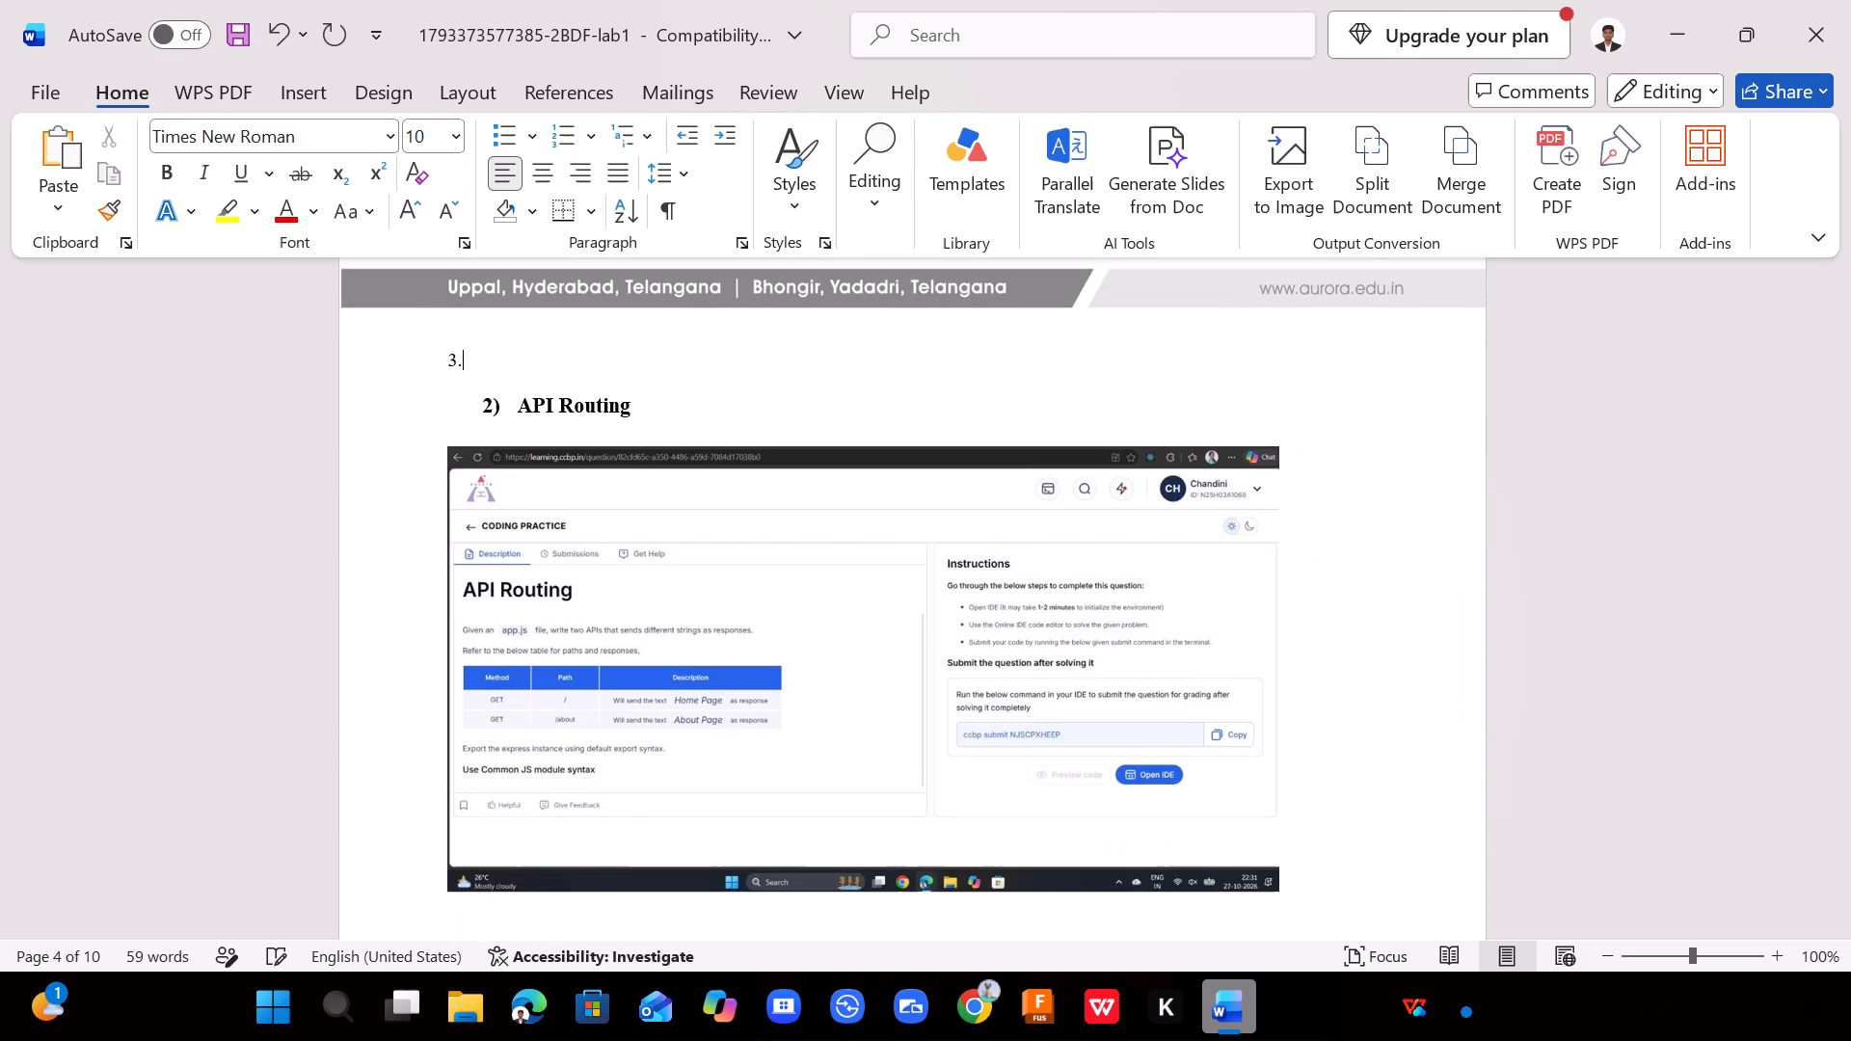
{"action": "type", "text": "API ROUTIN"}
{"action": "key", "text": "g"}
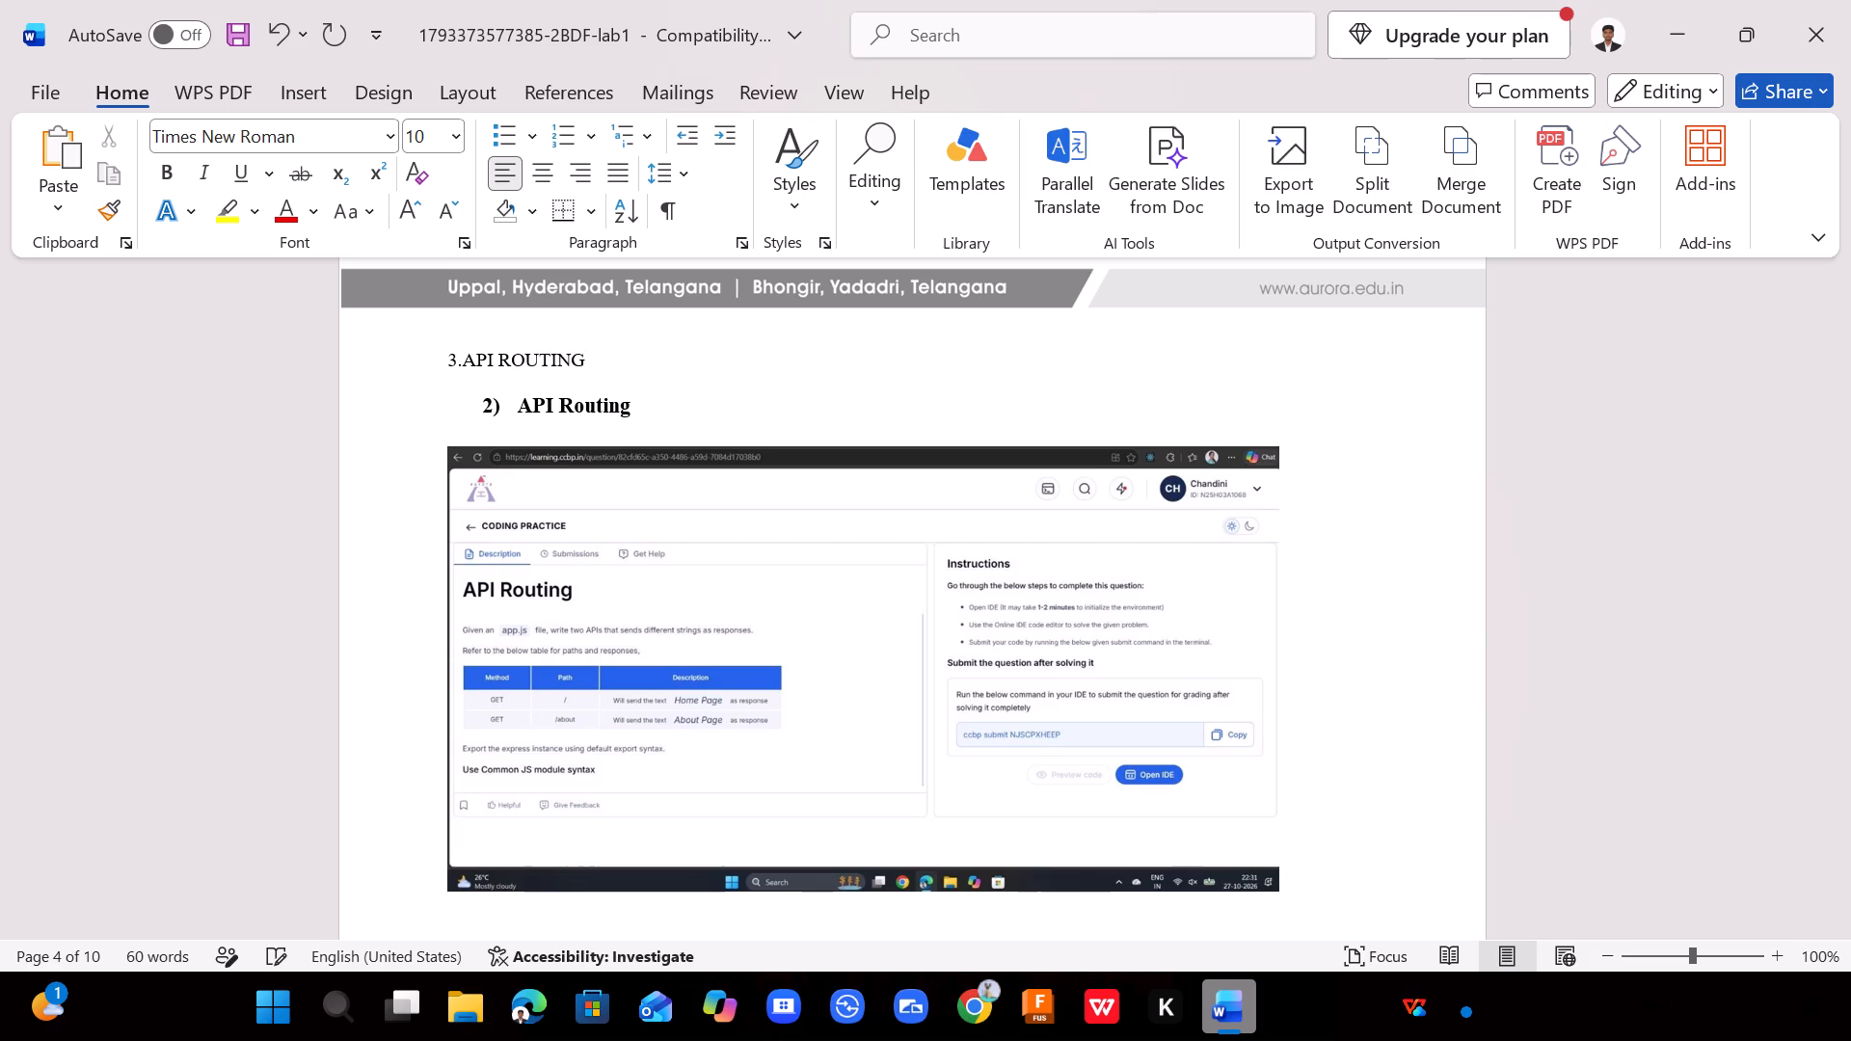
Open the API Routing question from the coding practice list in the browser and capture its description page.
{"action": "left_click", "coordinate": [955, 1036]}
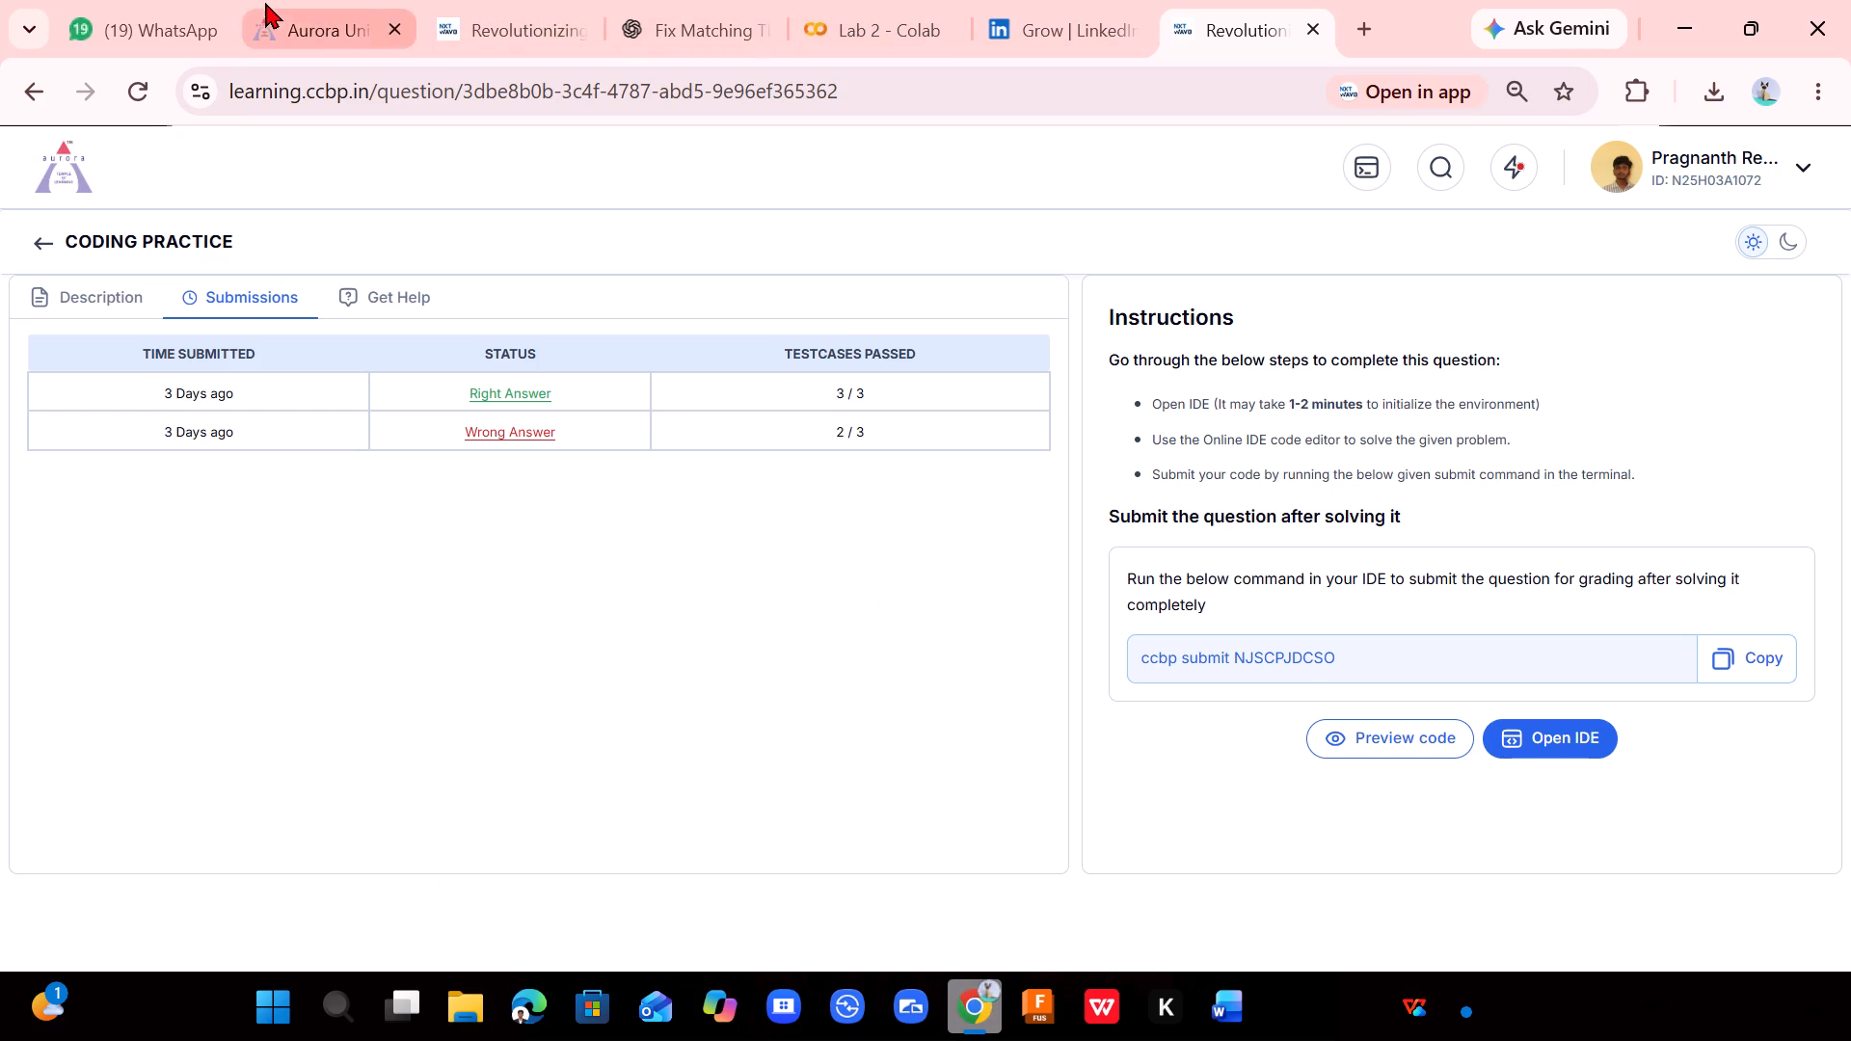
{"action": "left_click", "coordinate": [46, 248]}
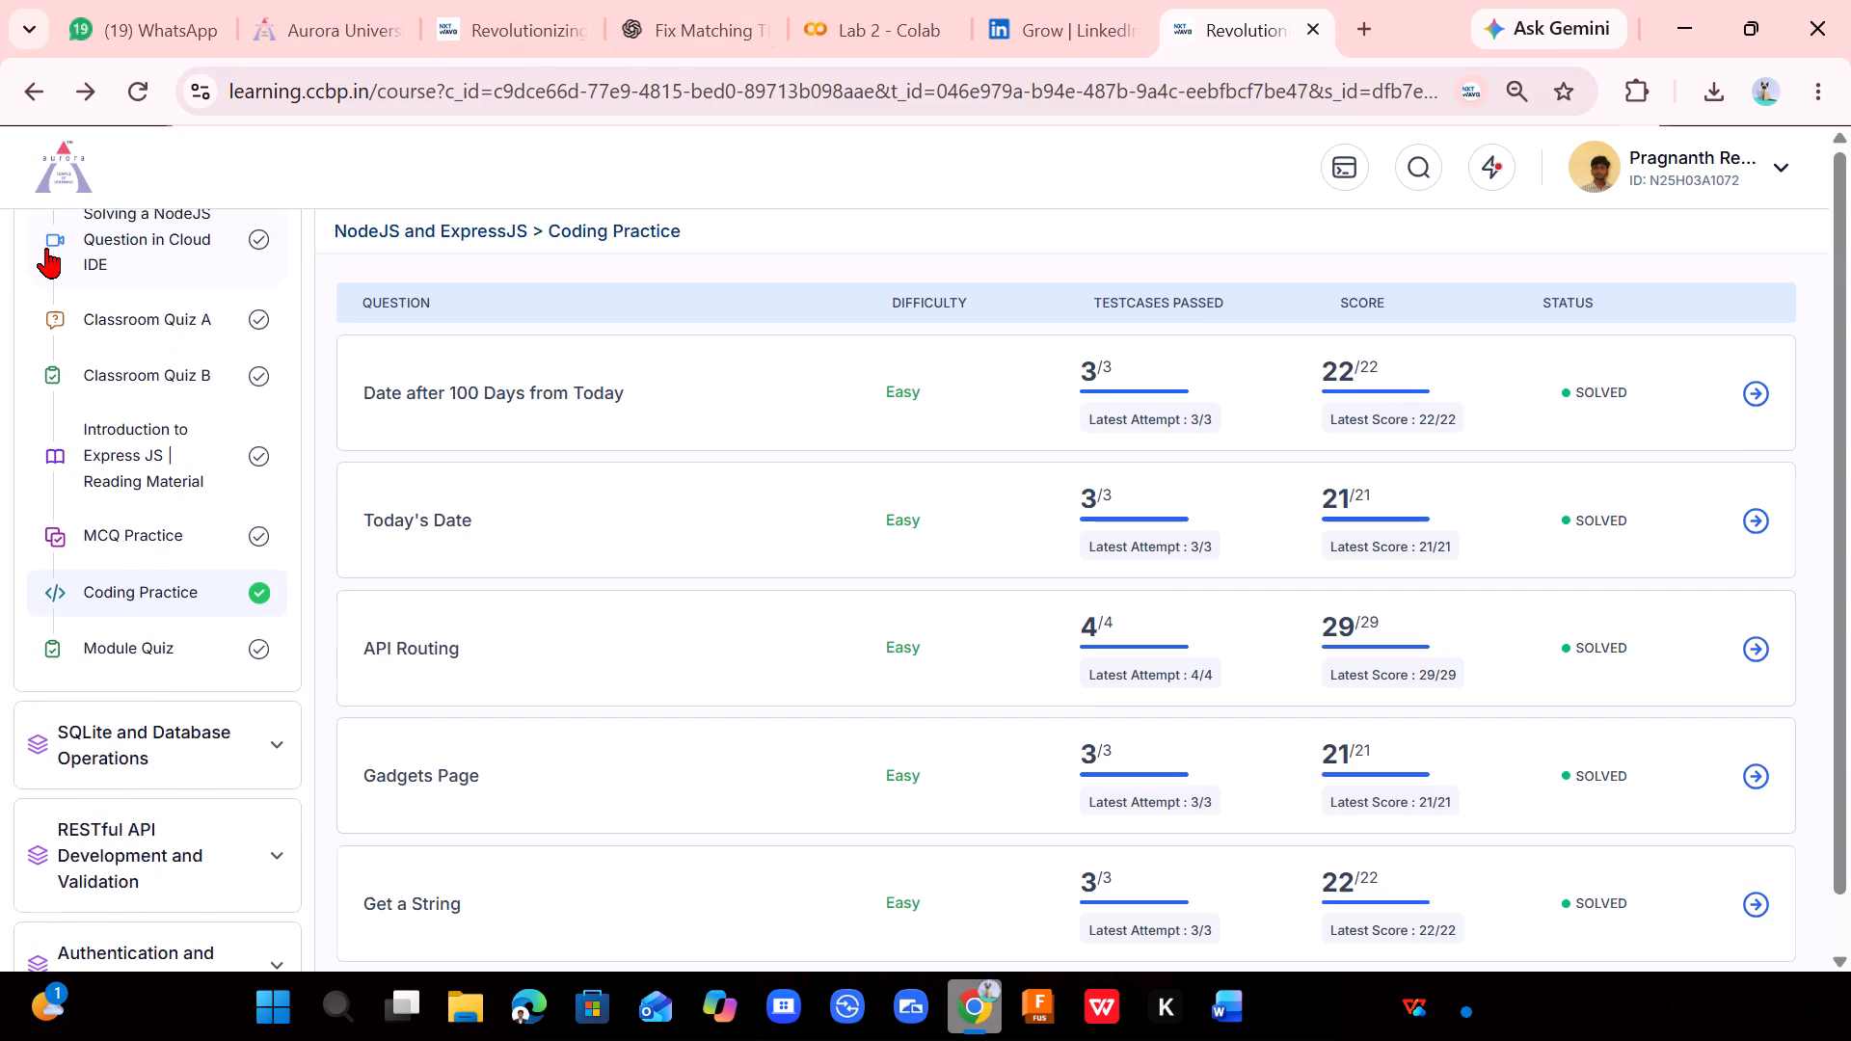
{"action": "scroll", "coordinate": [712, 735], "scroll_direction": "down", "scroll_amount": 2}
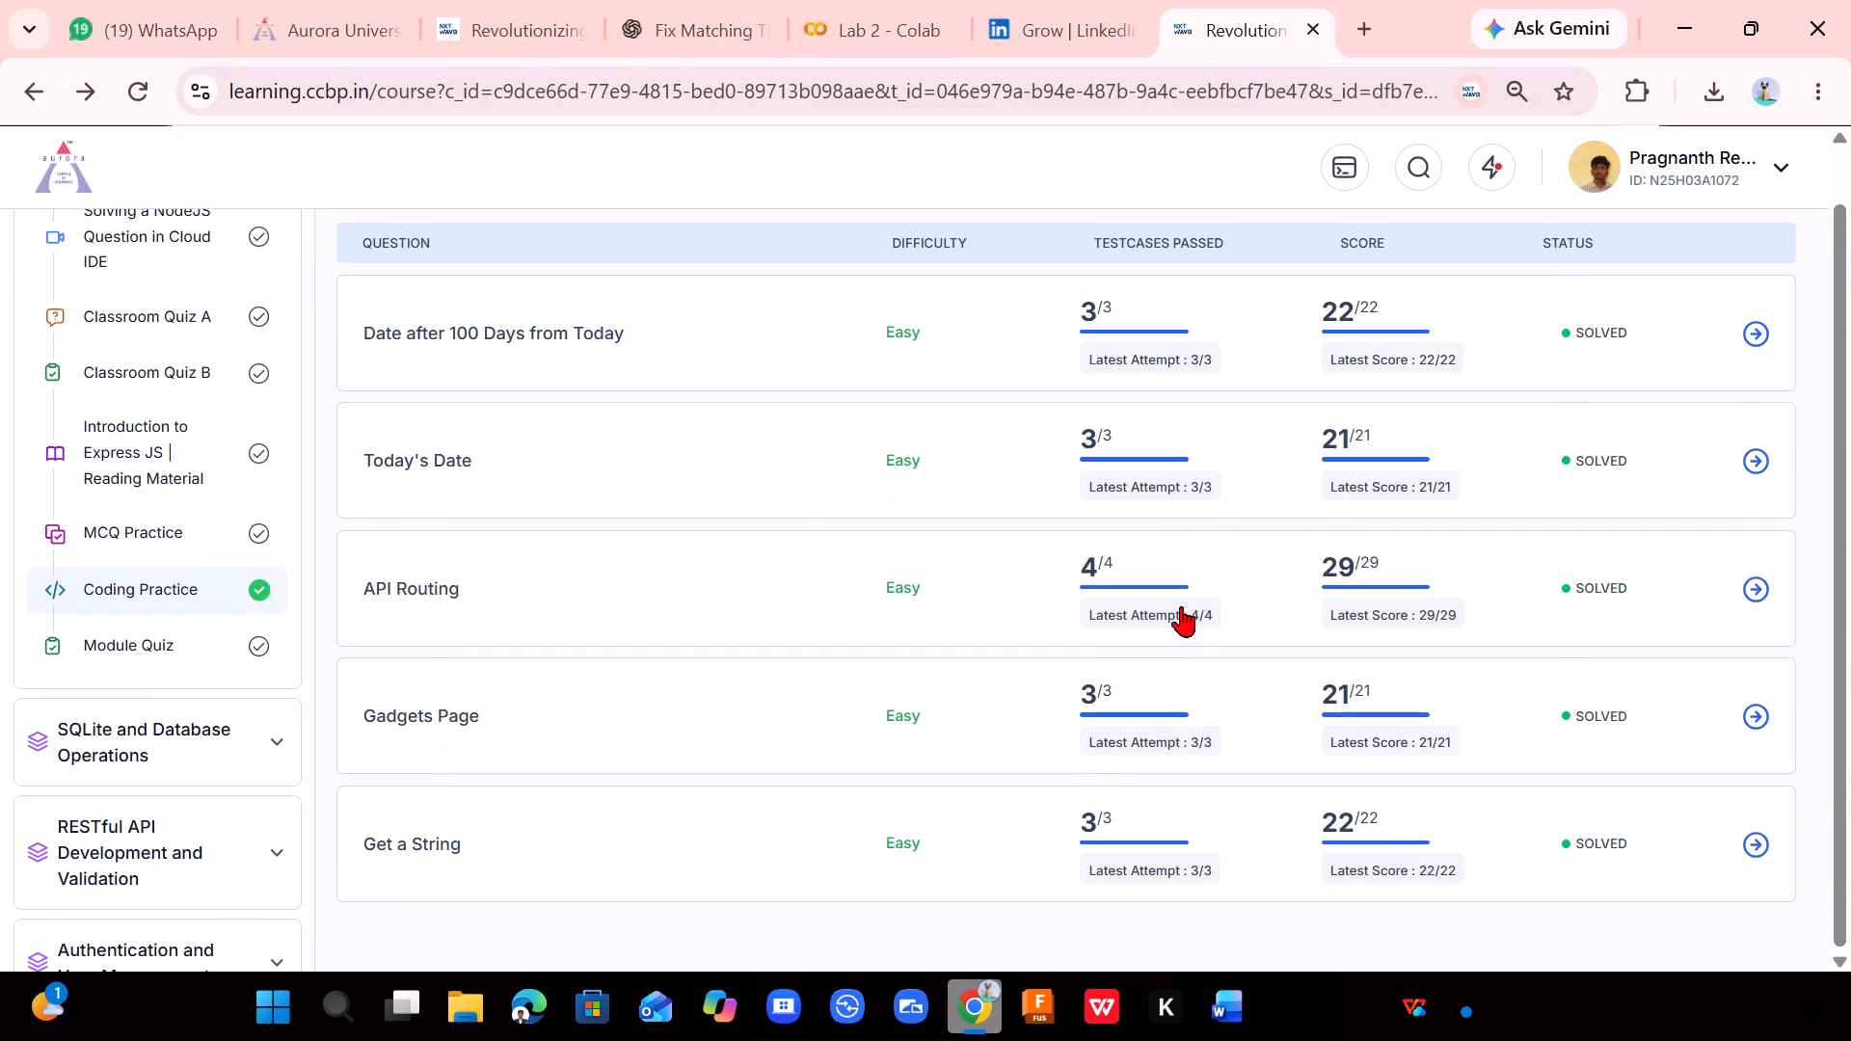
{"action": "left_click", "coordinate": [1181, 607]}
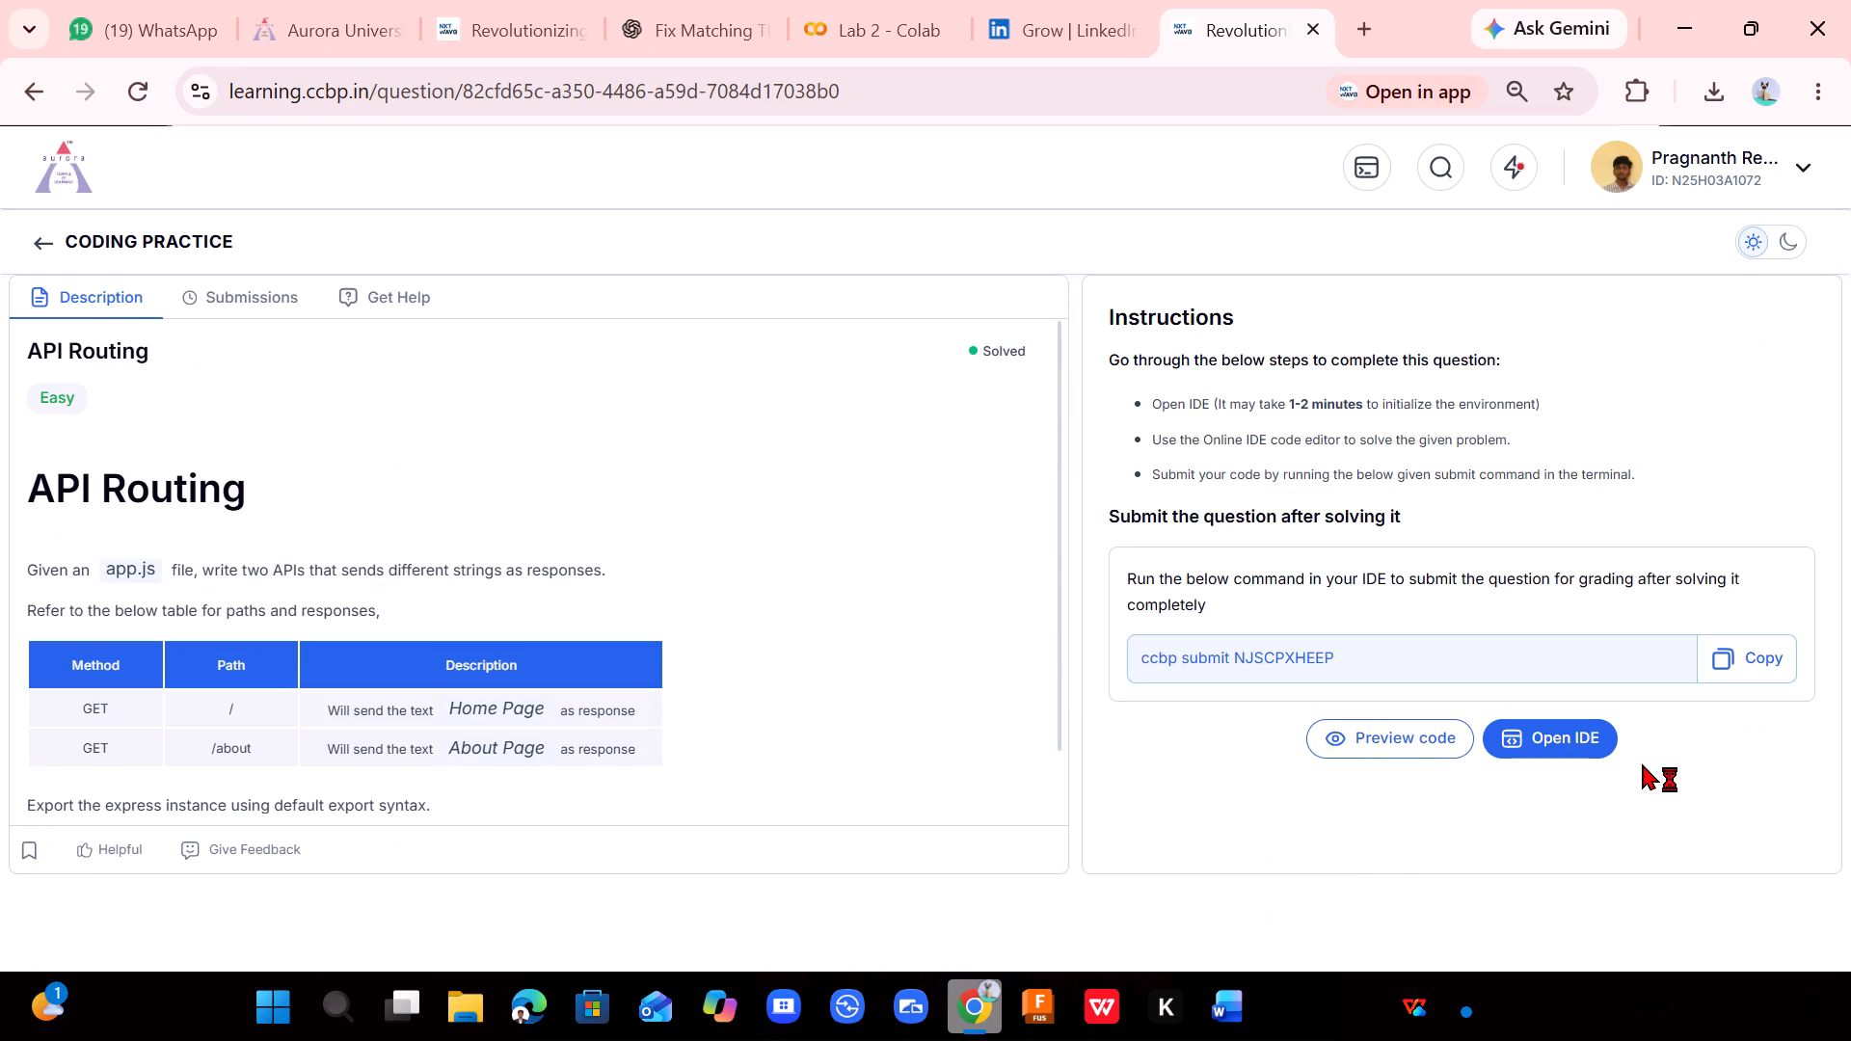
{"action": "key", "text": "shift+super+s"}
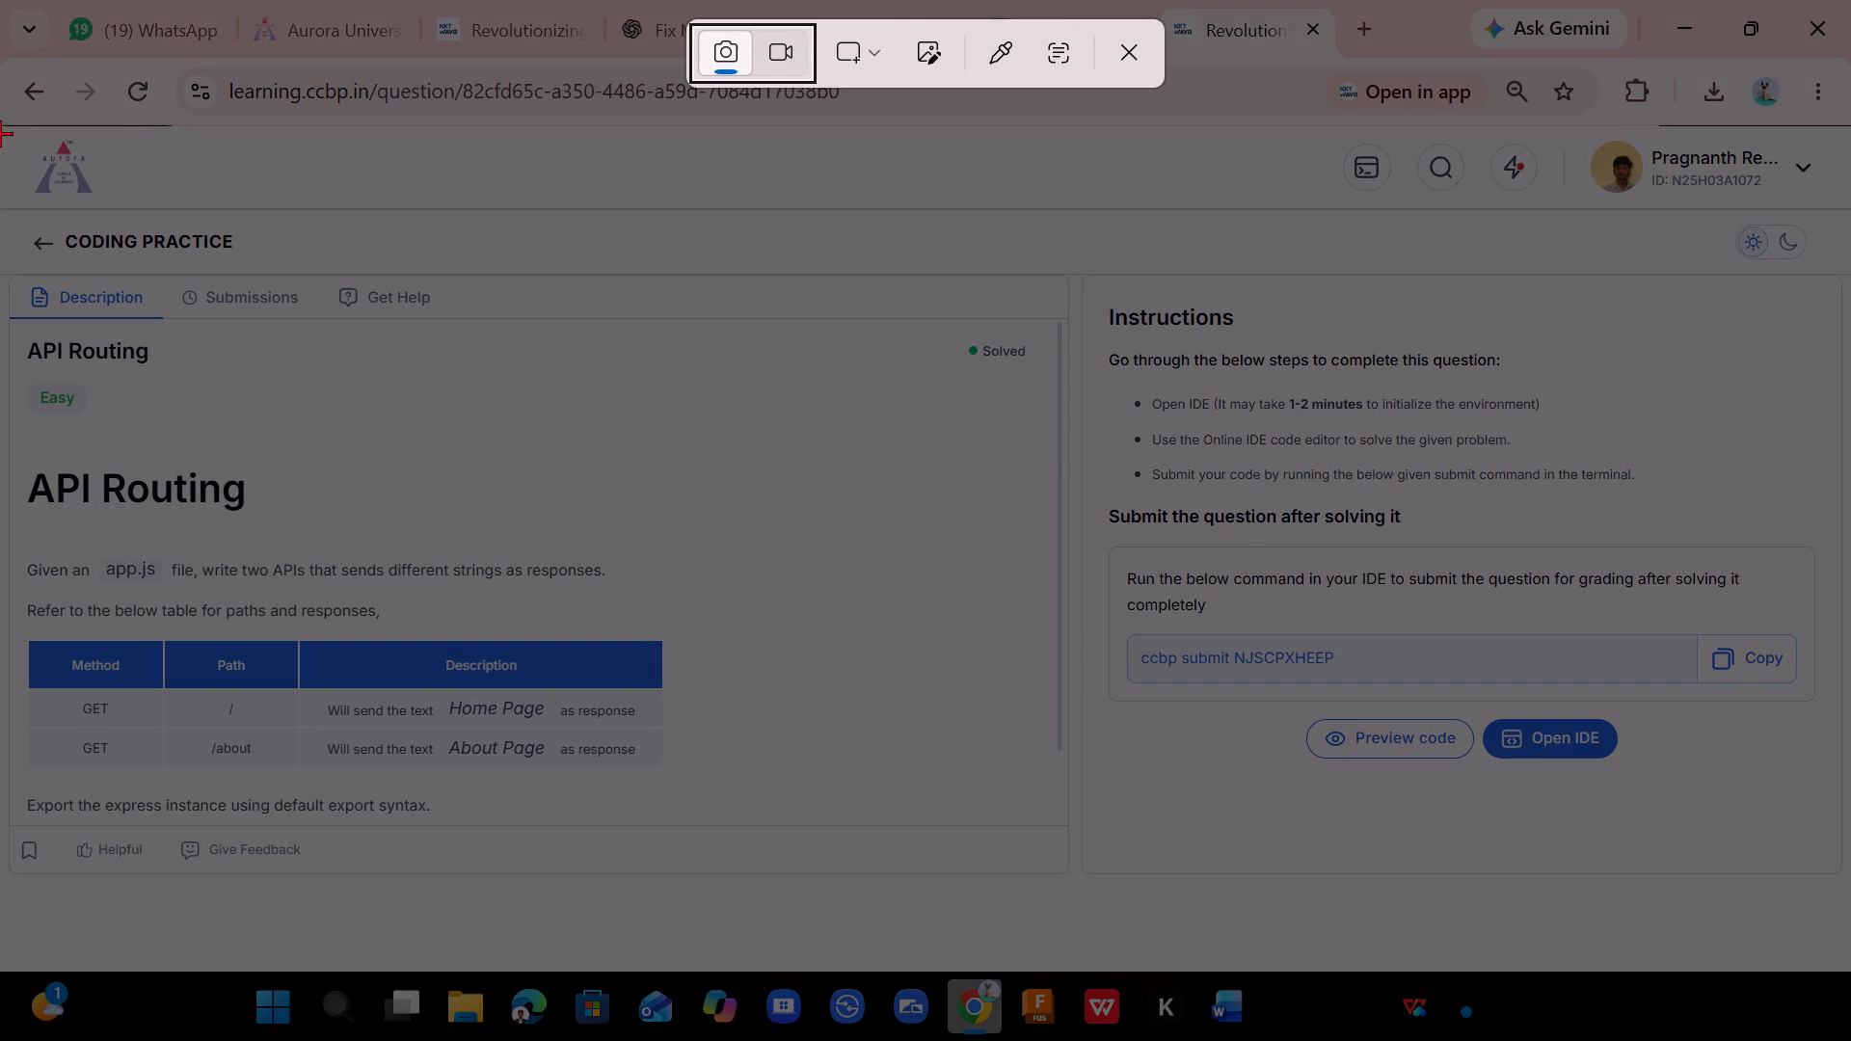
{"action": "left_click_drag", "start_coordinate": [0, 118], "coordinate": [1850, 966]}
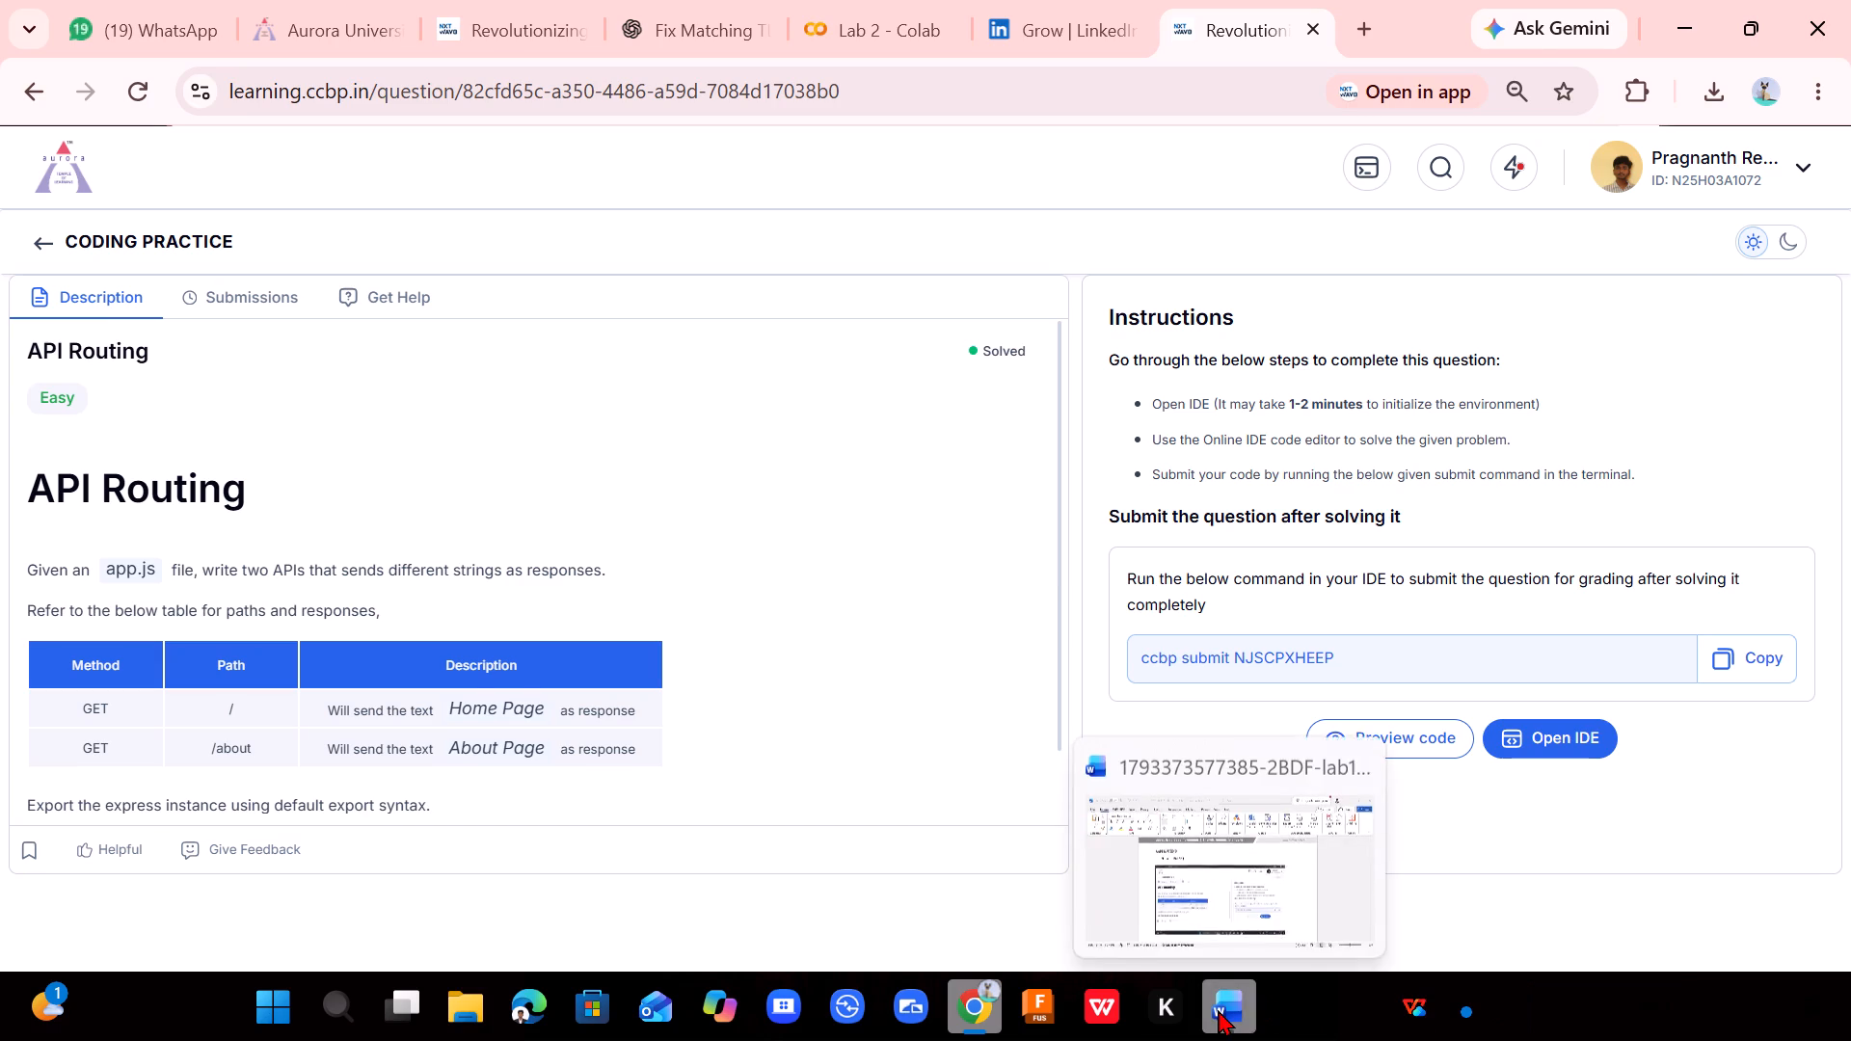
Replace the old "2) API Routing" heading and the previous student's question screenshot with the captured API Routing page, below "3.API ROUTING".
{"action": "left_click", "coordinate": [1218, 1009]}
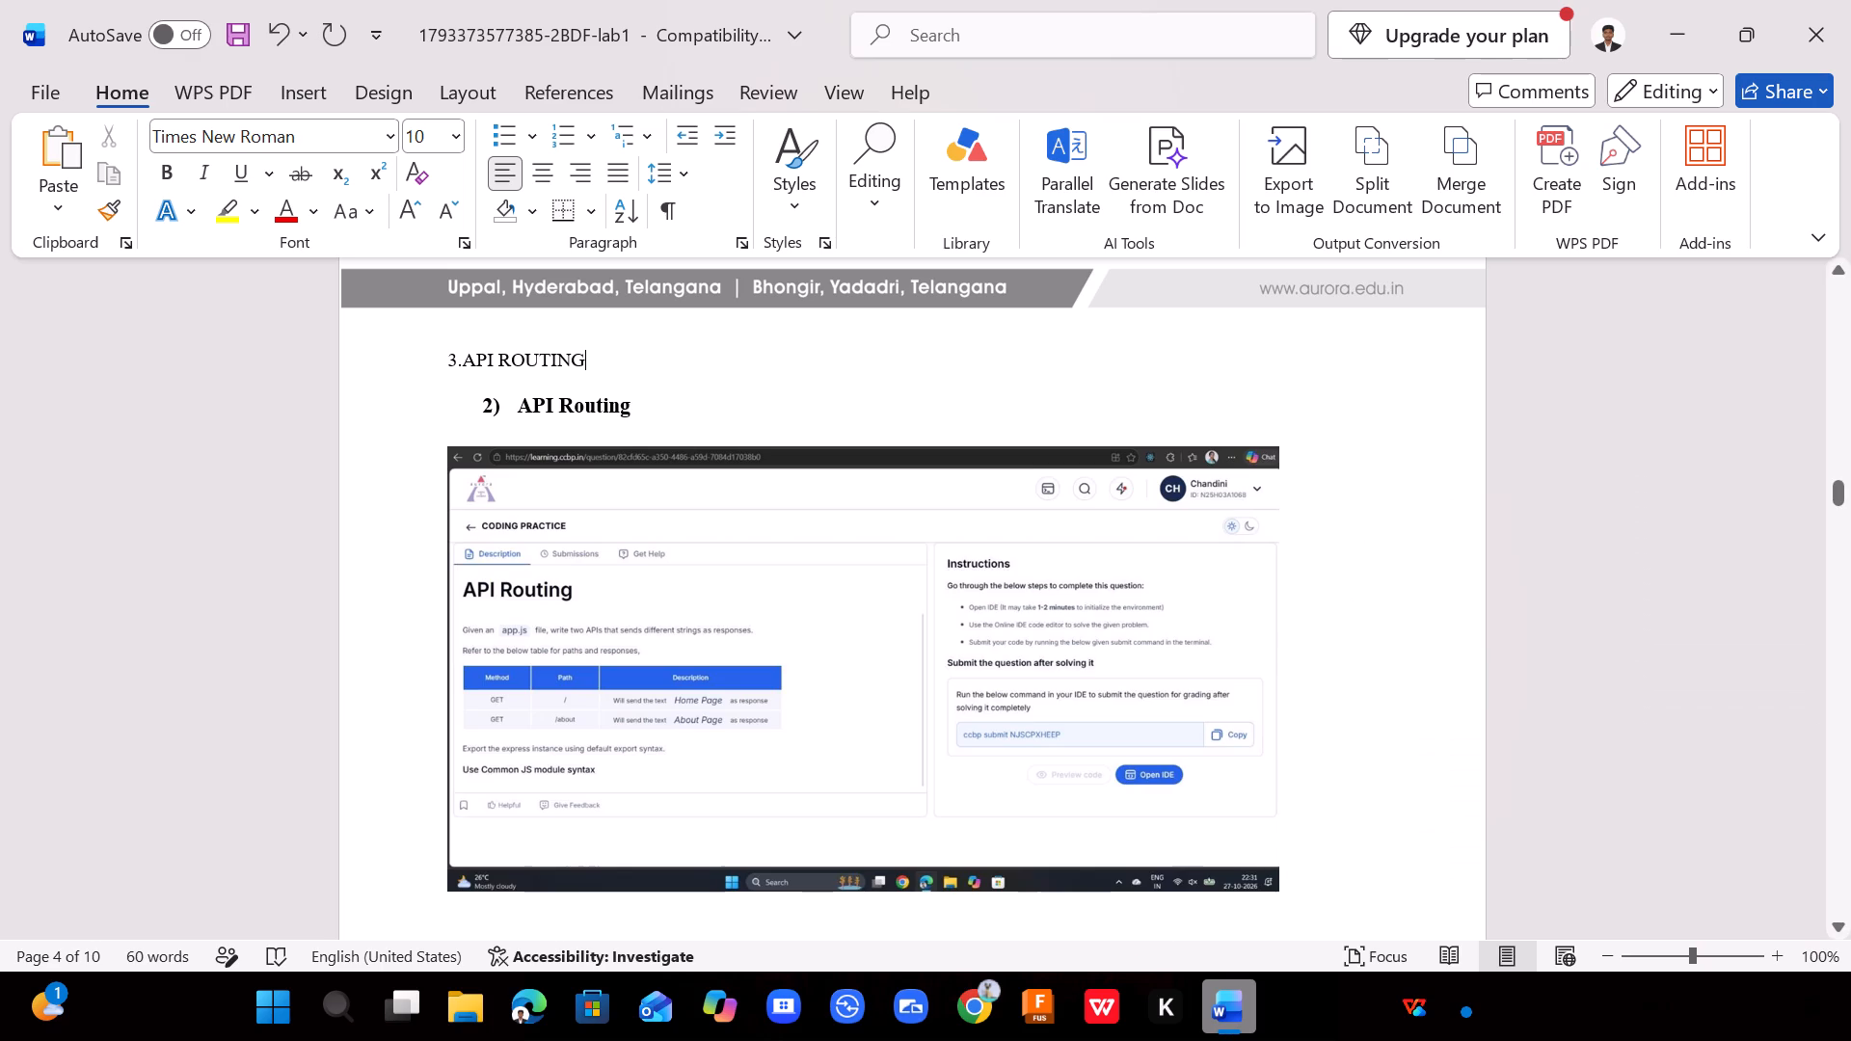
{"action": "left_click_drag", "start_coordinate": [680, 431], "coordinate": [630, 384]}
{"action": "scroll", "coordinate": [621, 428], "scroll_direction": "left", "scroll_amount": 1}
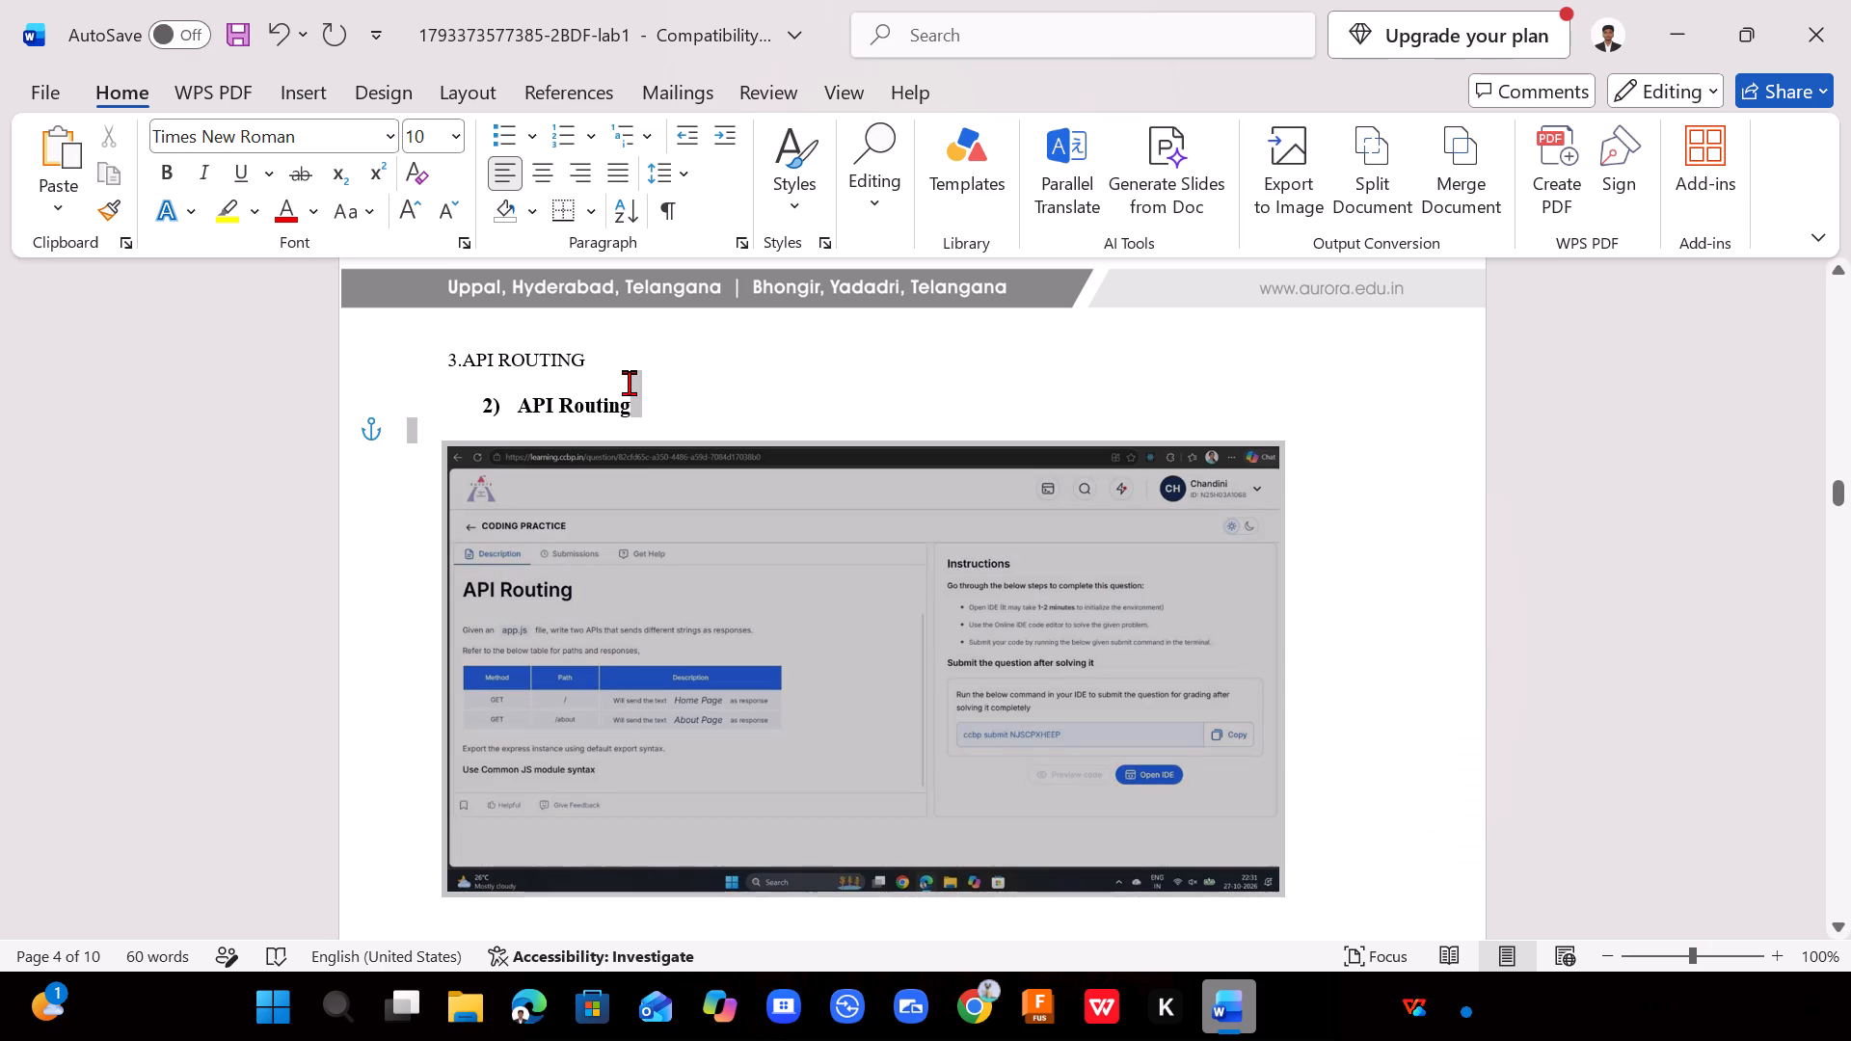
{"action": "left_click_drag", "start_coordinate": [630, 384], "coordinate": [478, 408]}
{"action": "scroll", "coordinate": [630, 384], "scroll_direction": "left", "scroll_amount": 1}
{"action": "key", "text": "BackSpace"}
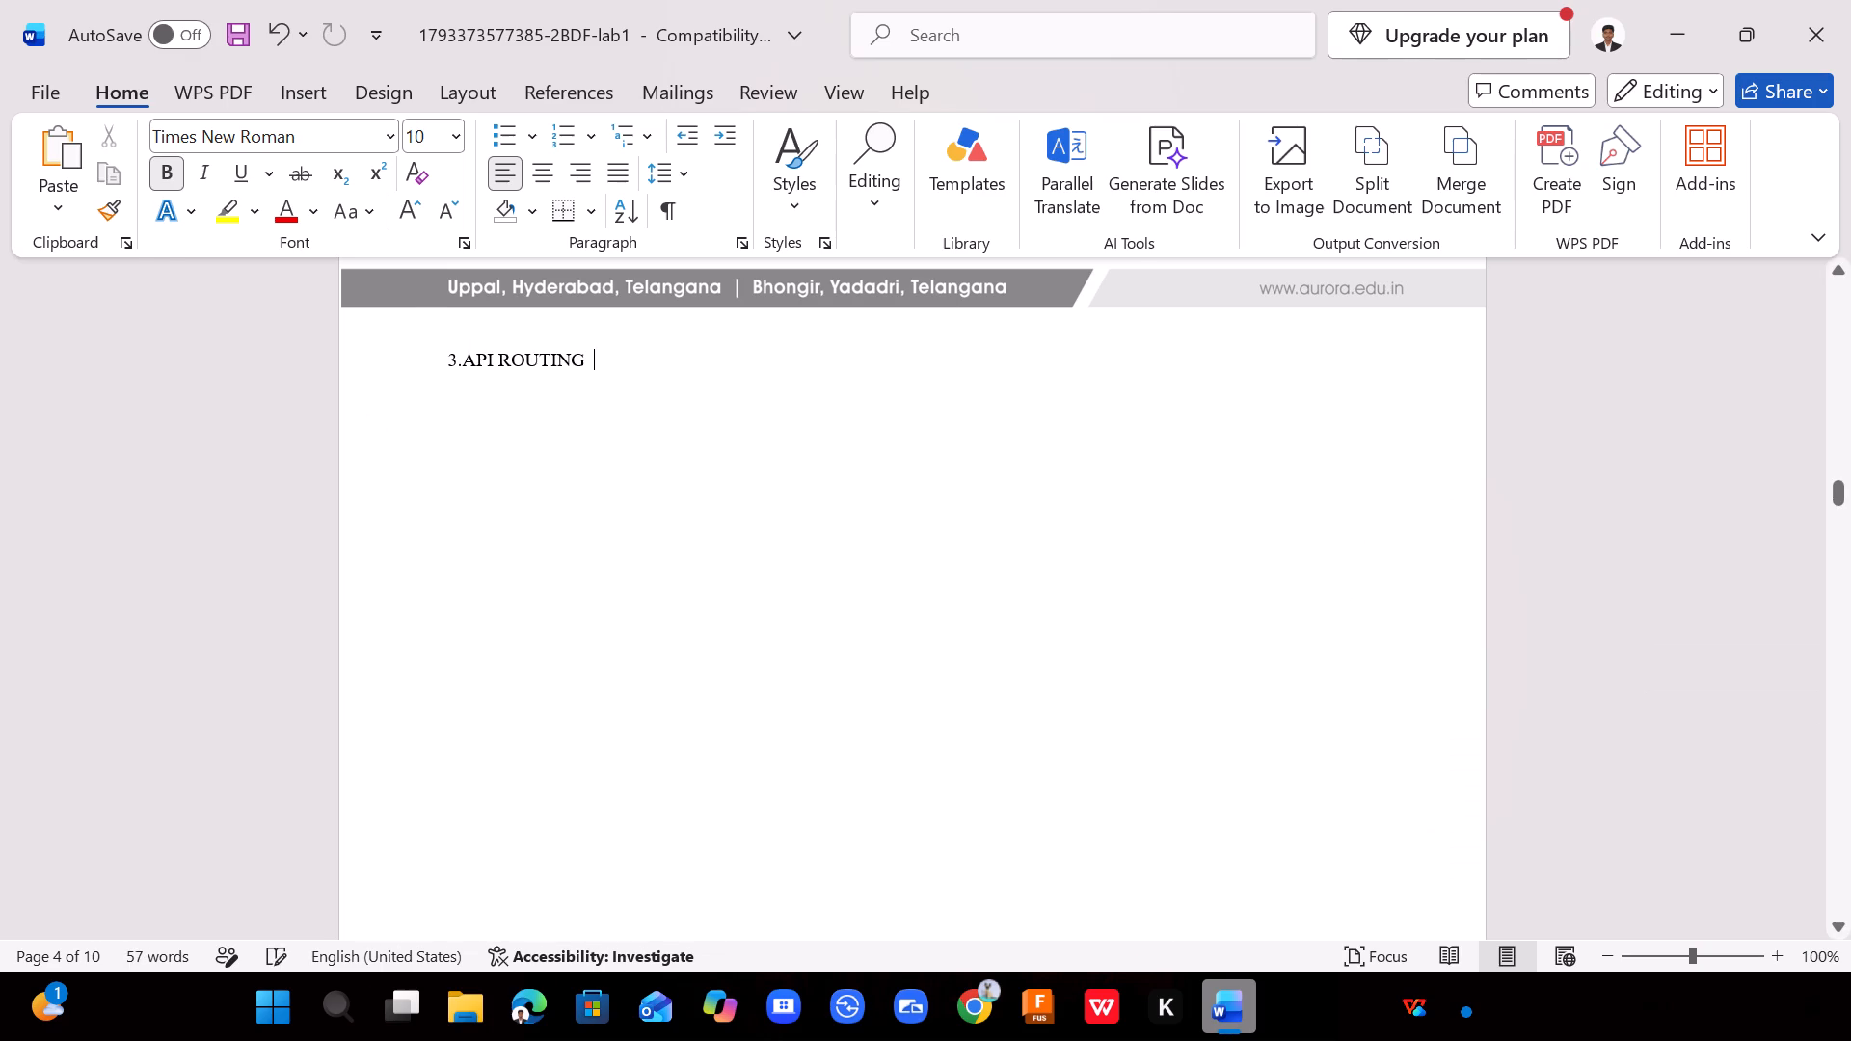
{"action": "key", "text": "Return"}
{"action": "key", "text": "Return"}
{"action": "key", "text": "Return"}
{"action": "key", "text": "ctrl+v"}
{"action": "scroll", "coordinate": [478, 408], "scroll_direction": "up", "scroll_amount": 1}
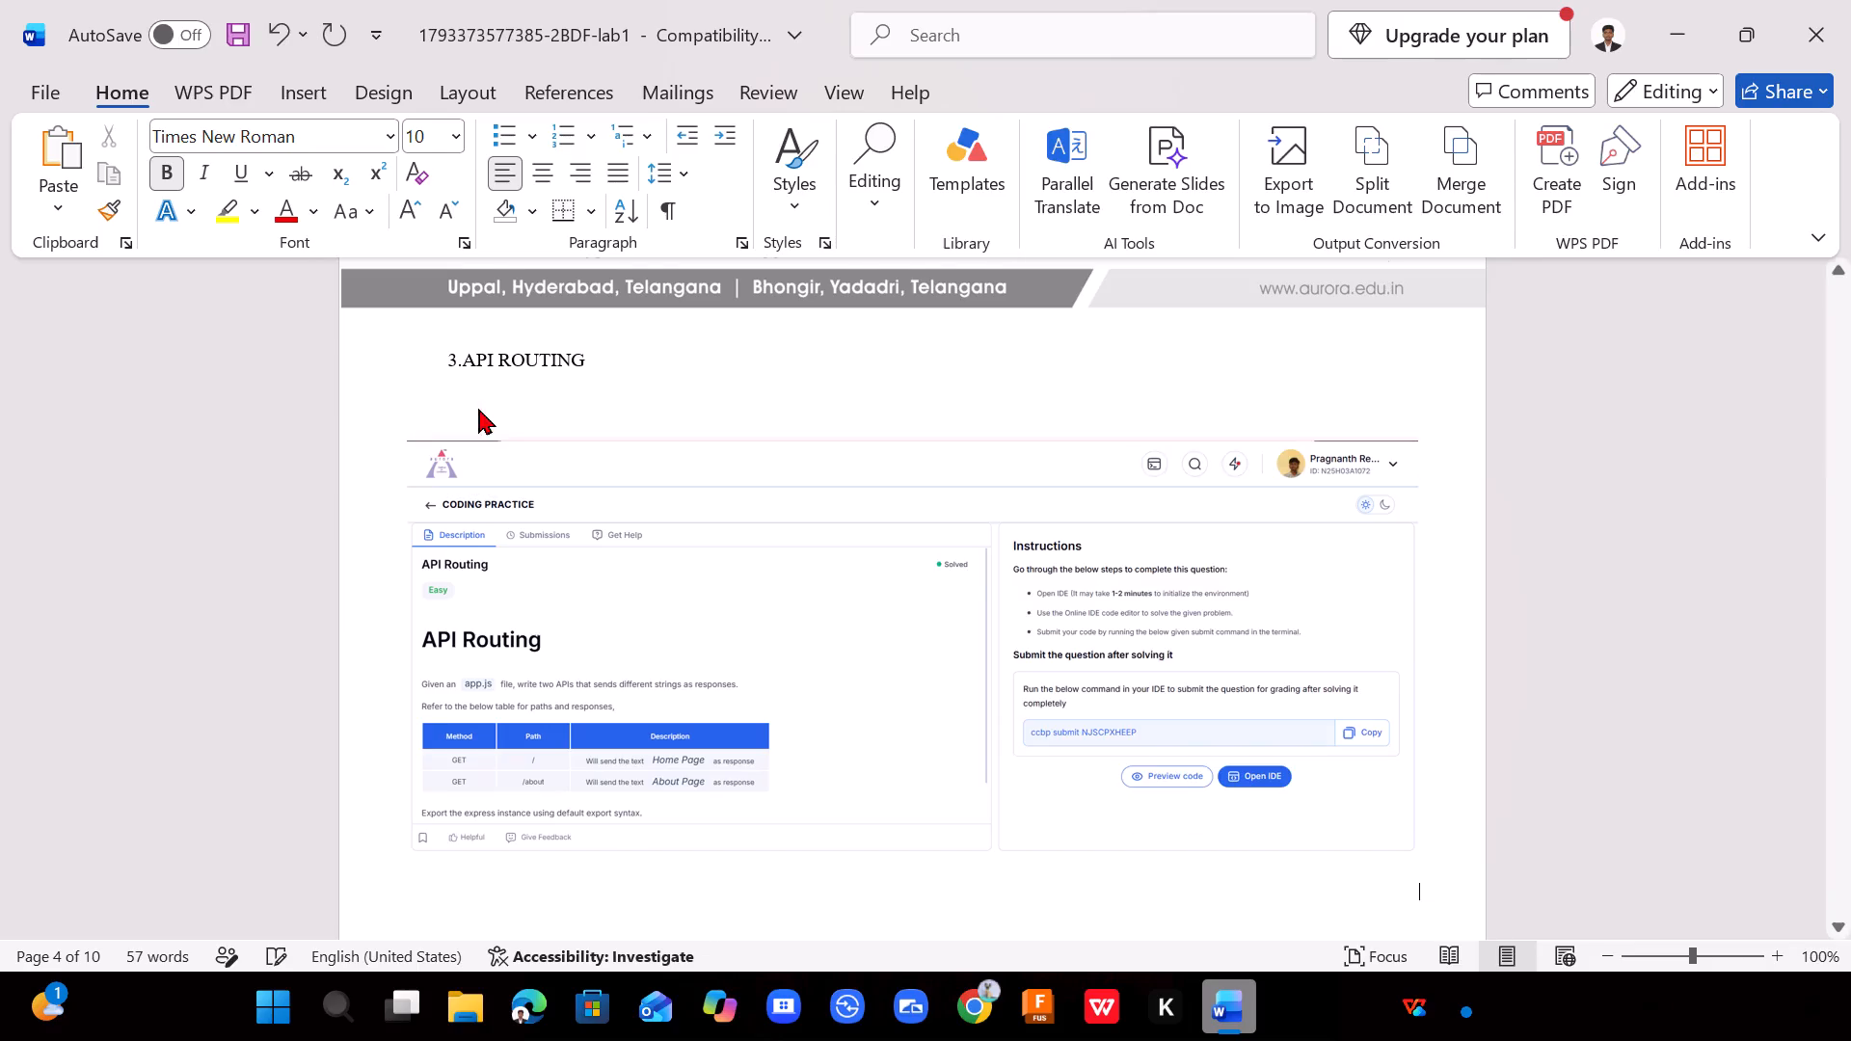
{"action": "scroll", "coordinate": [478, 408], "scroll_direction": "up", "scroll_amount": 3}
{"action": "scroll", "coordinate": [478, 408], "scroll_direction": "down", "scroll_amount": 4}
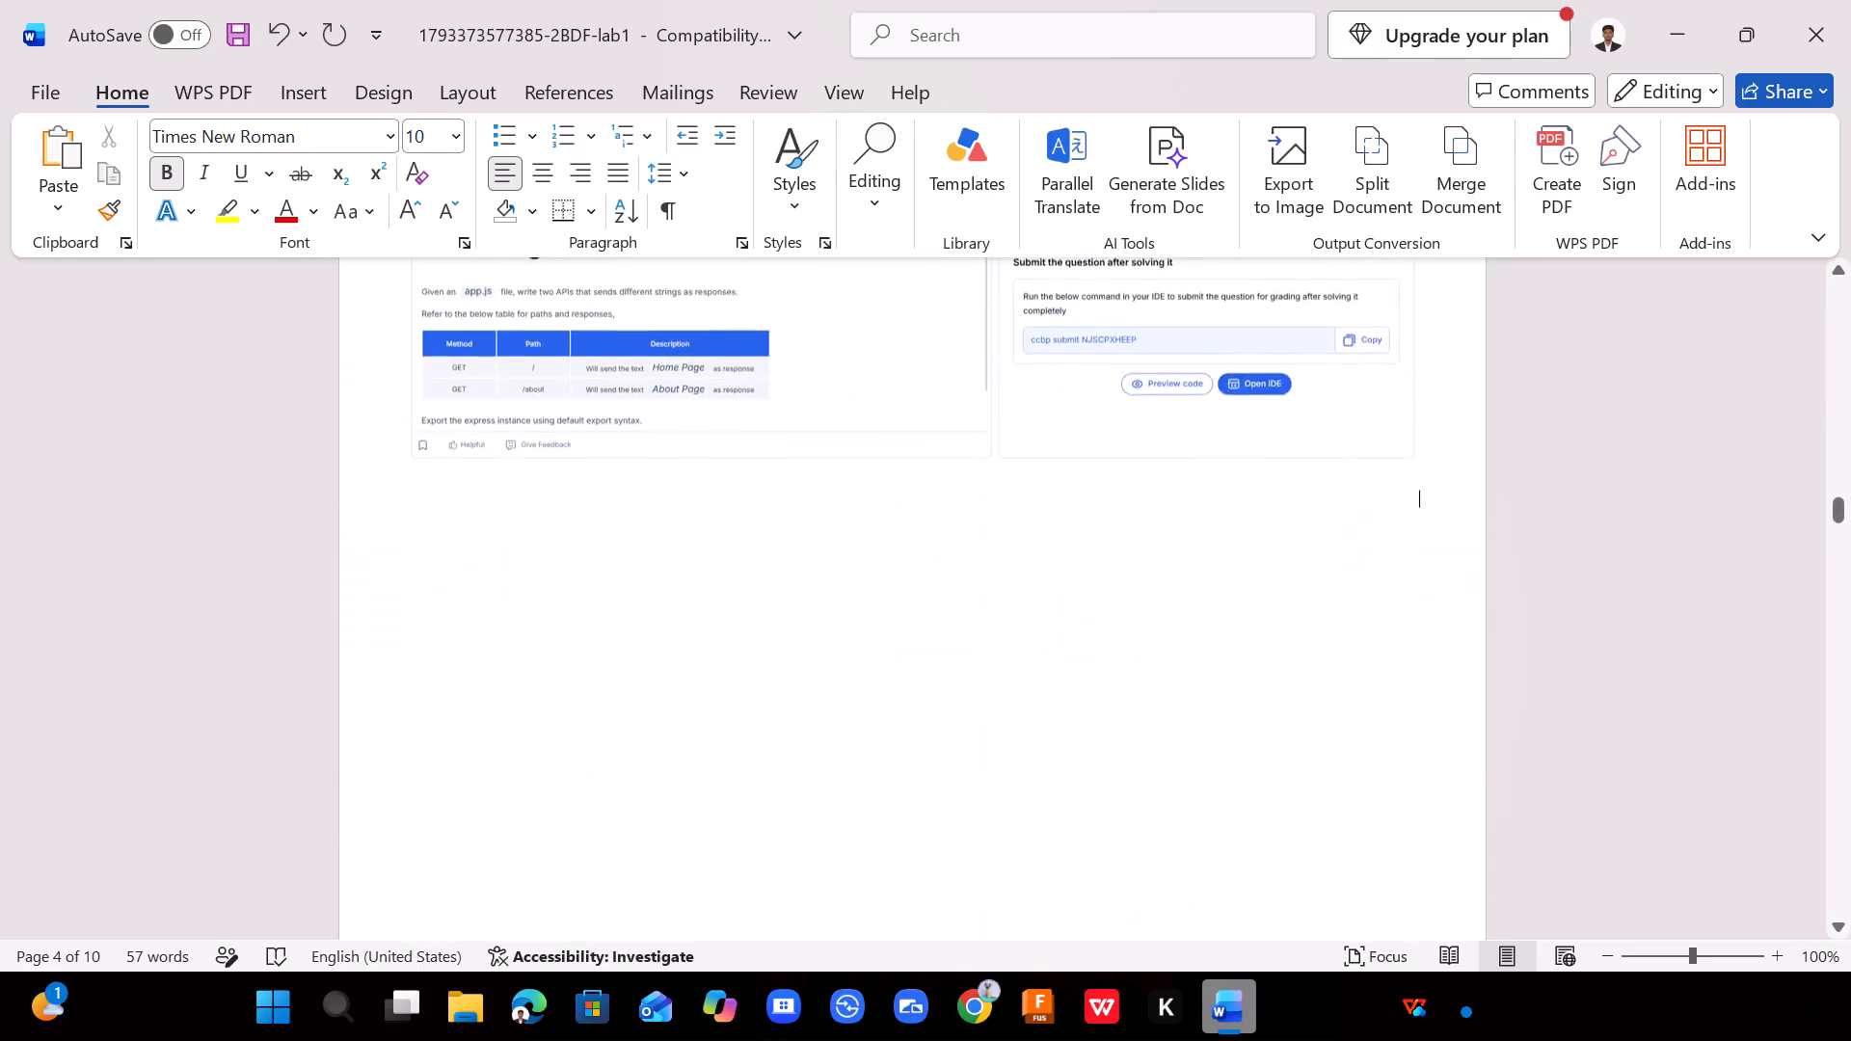
{"action": "scroll", "coordinate": [478, 408], "scroll_direction": "up", "scroll_amount": 2}
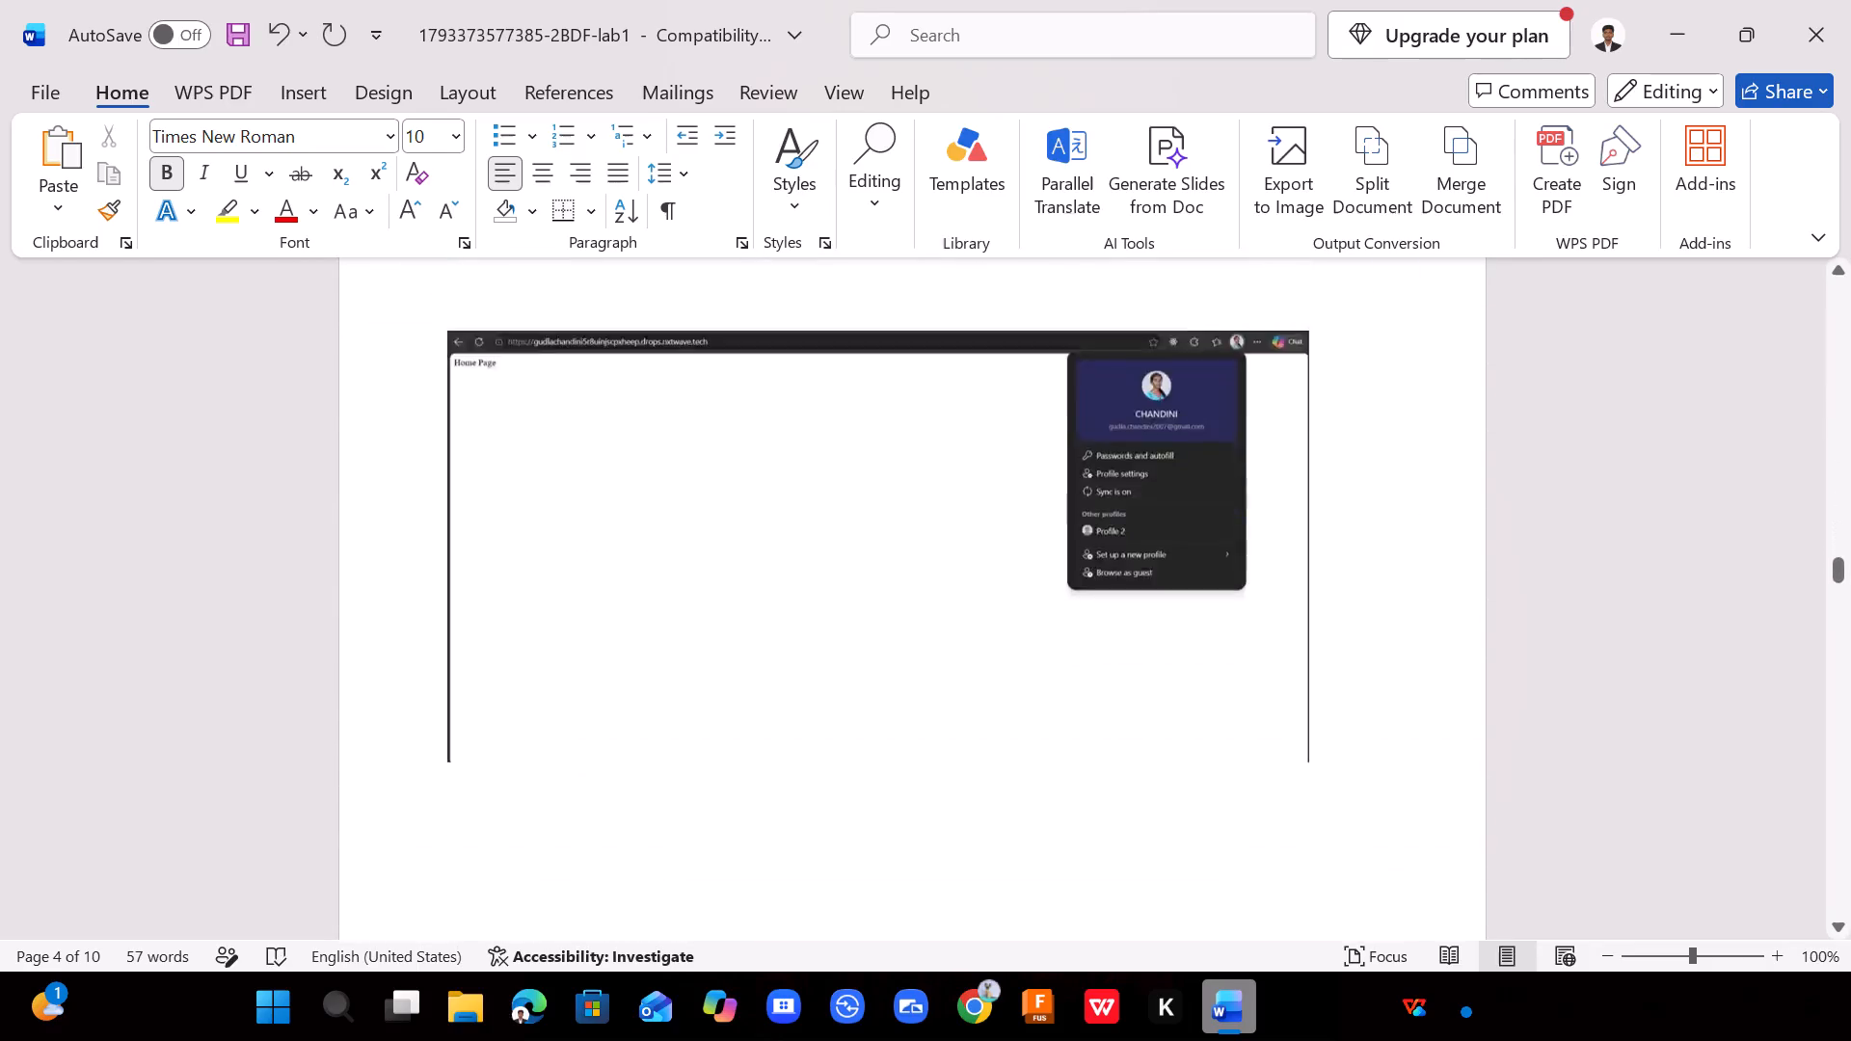
{"action": "scroll", "coordinate": [478, 408], "scroll_direction": "up", "scroll_amount": 3}
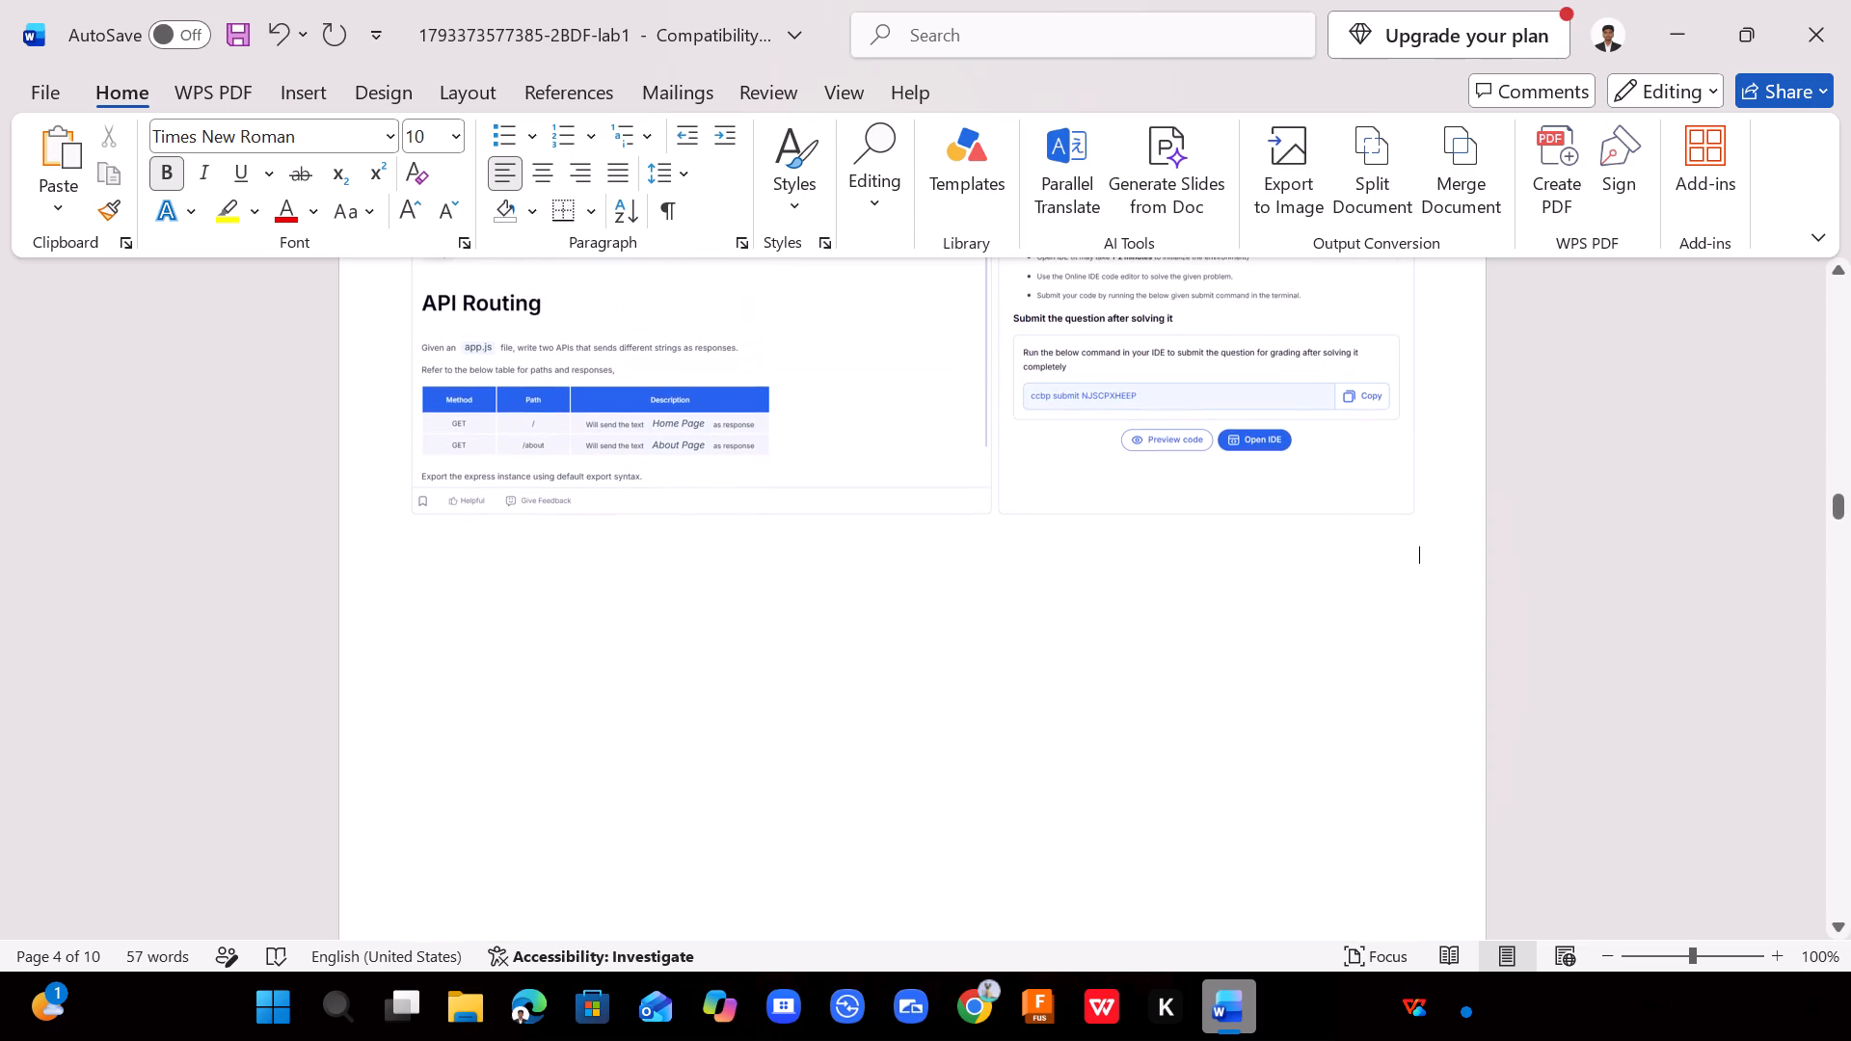
Capture the API Routing app.js code preview in the browser and insert it in the Word report below the API Routing question screenshot.
{"action": "key", "text": "Return"}
{"action": "key", "text": "Return"}
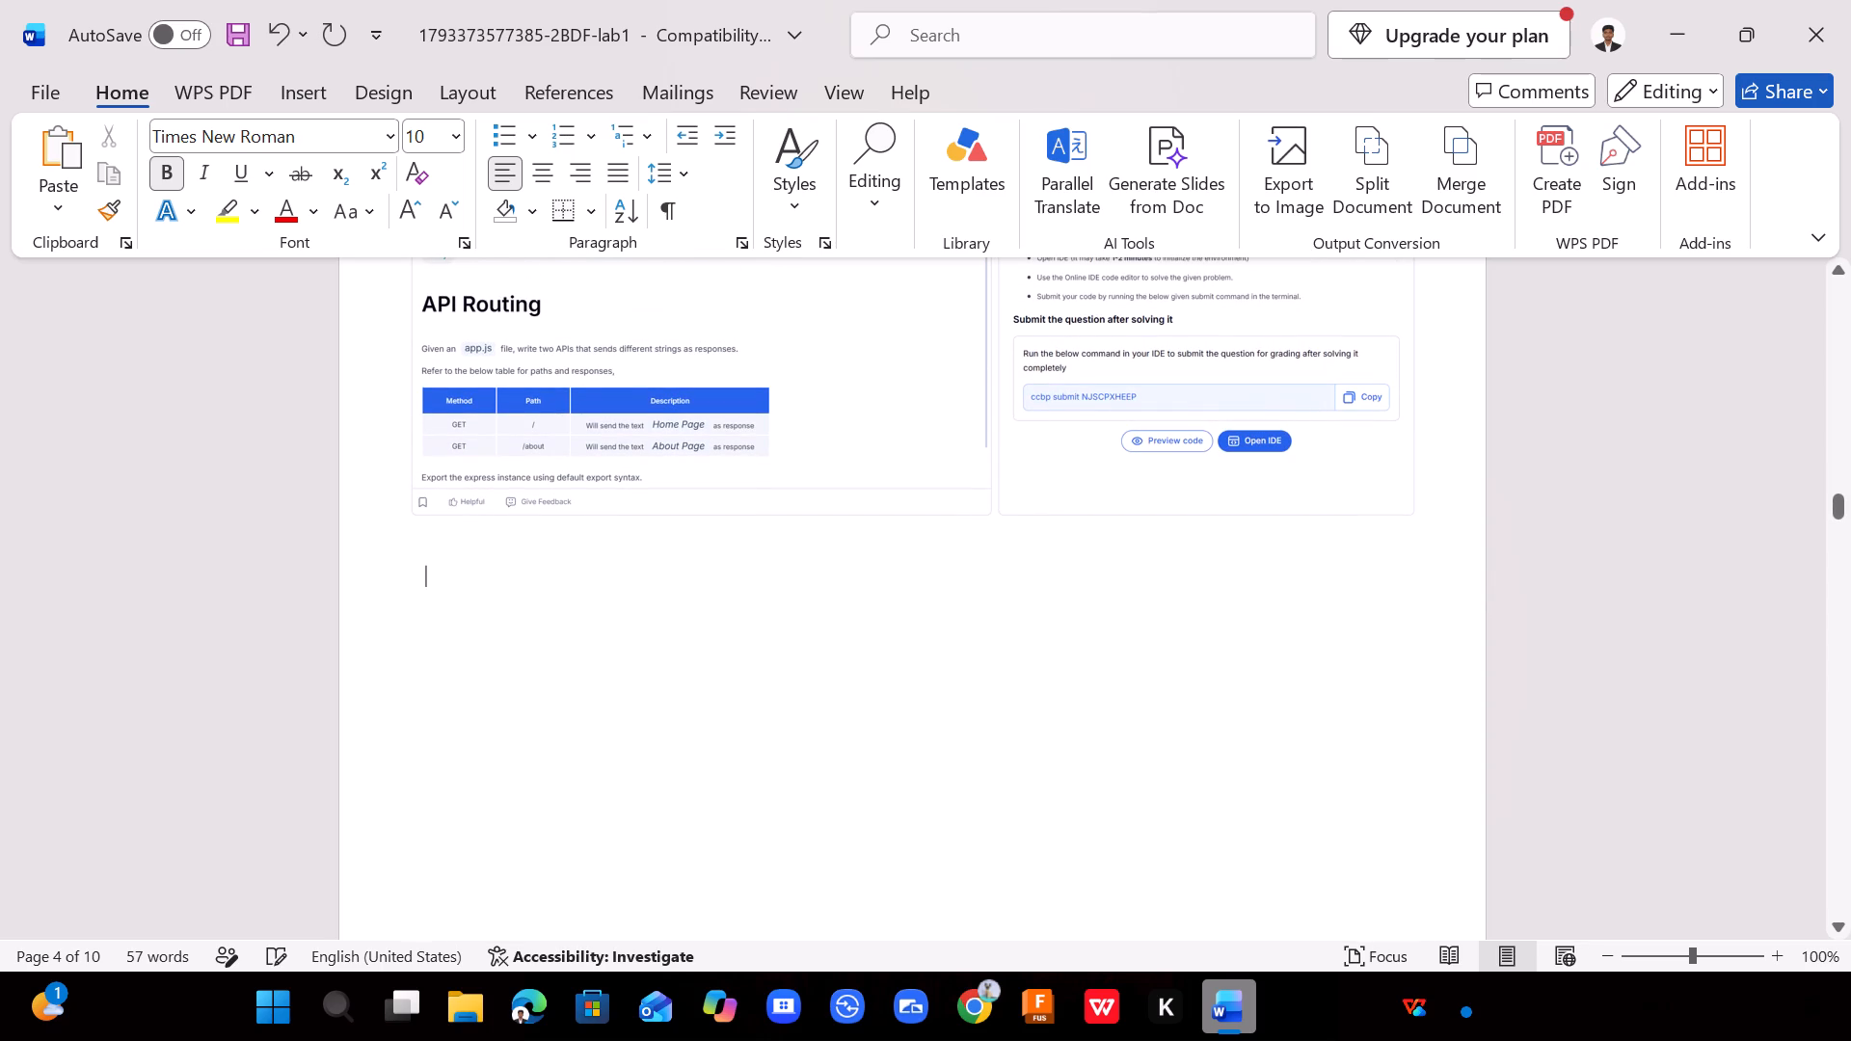
{"action": "scroll", "coordinate": [478, 408], "scroll_direction": "up", "scroll_amount": 1}
{"action": "left_click", "coordinate": [990, 997]}
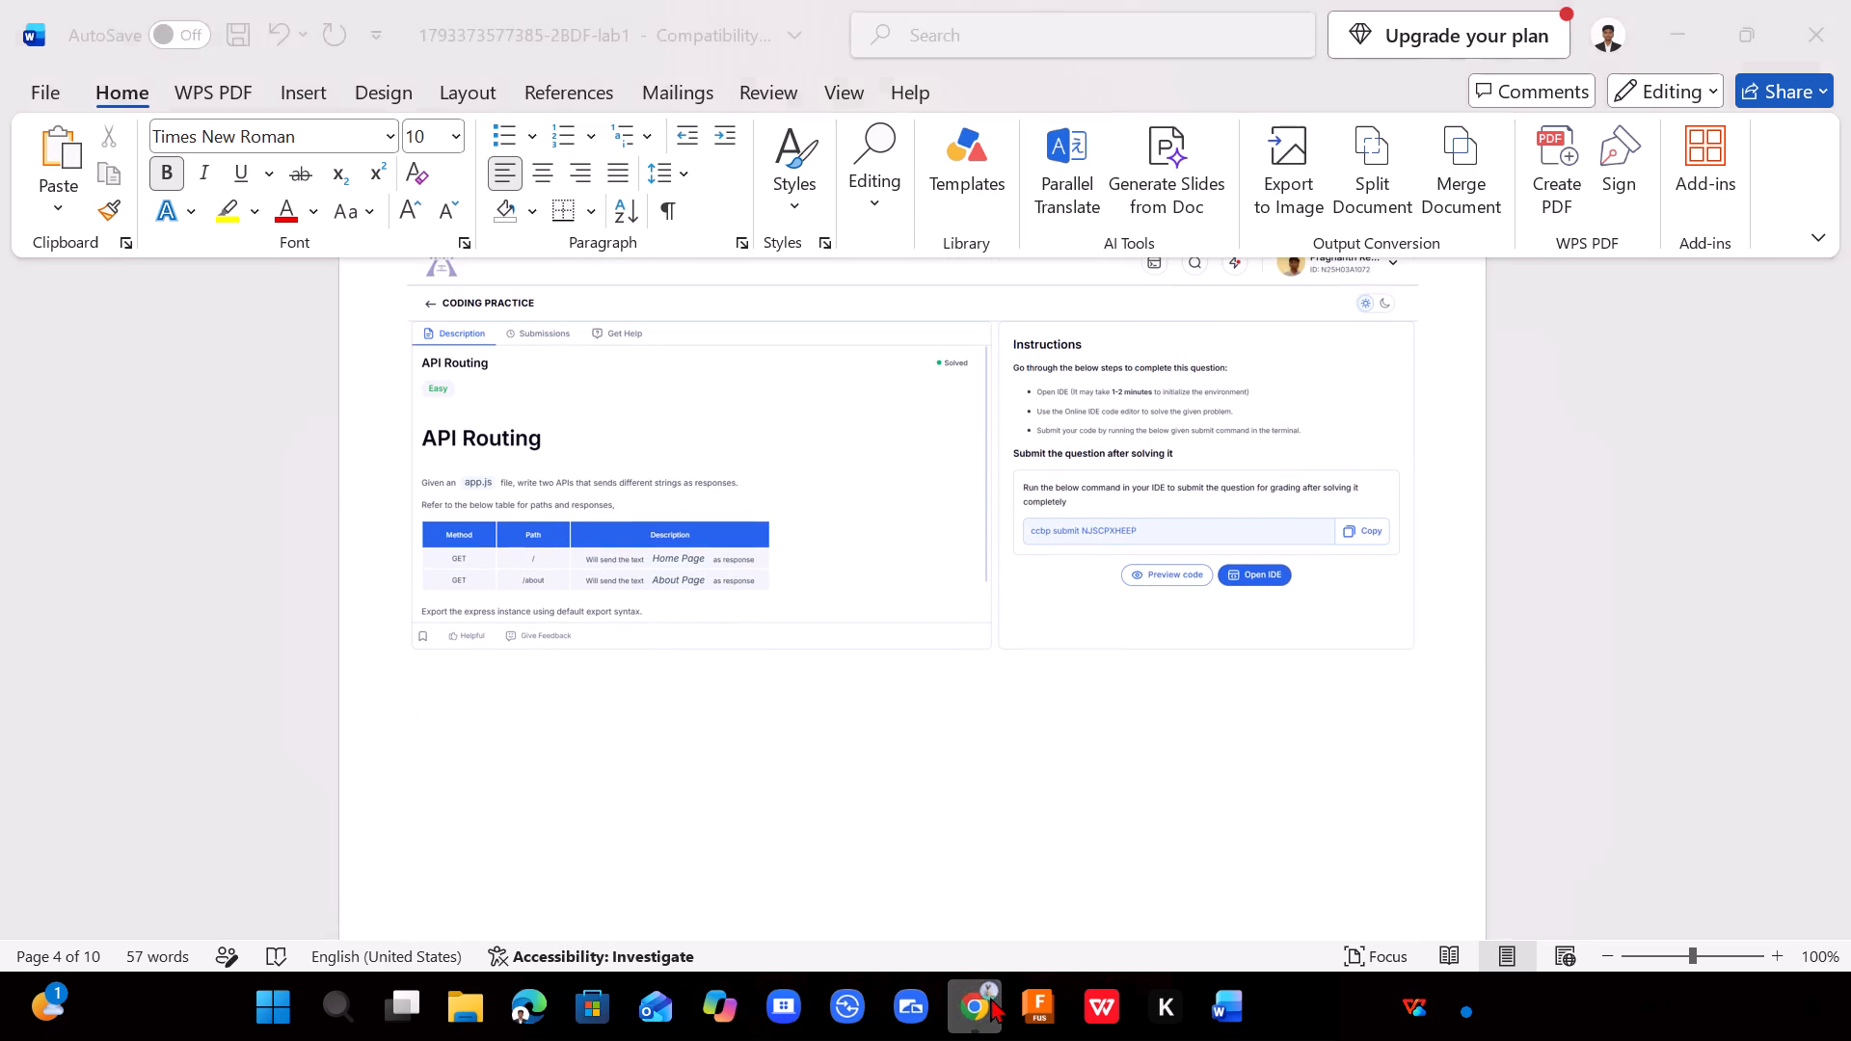
{"action": "left_click", "coordinate": [1415, 740]}
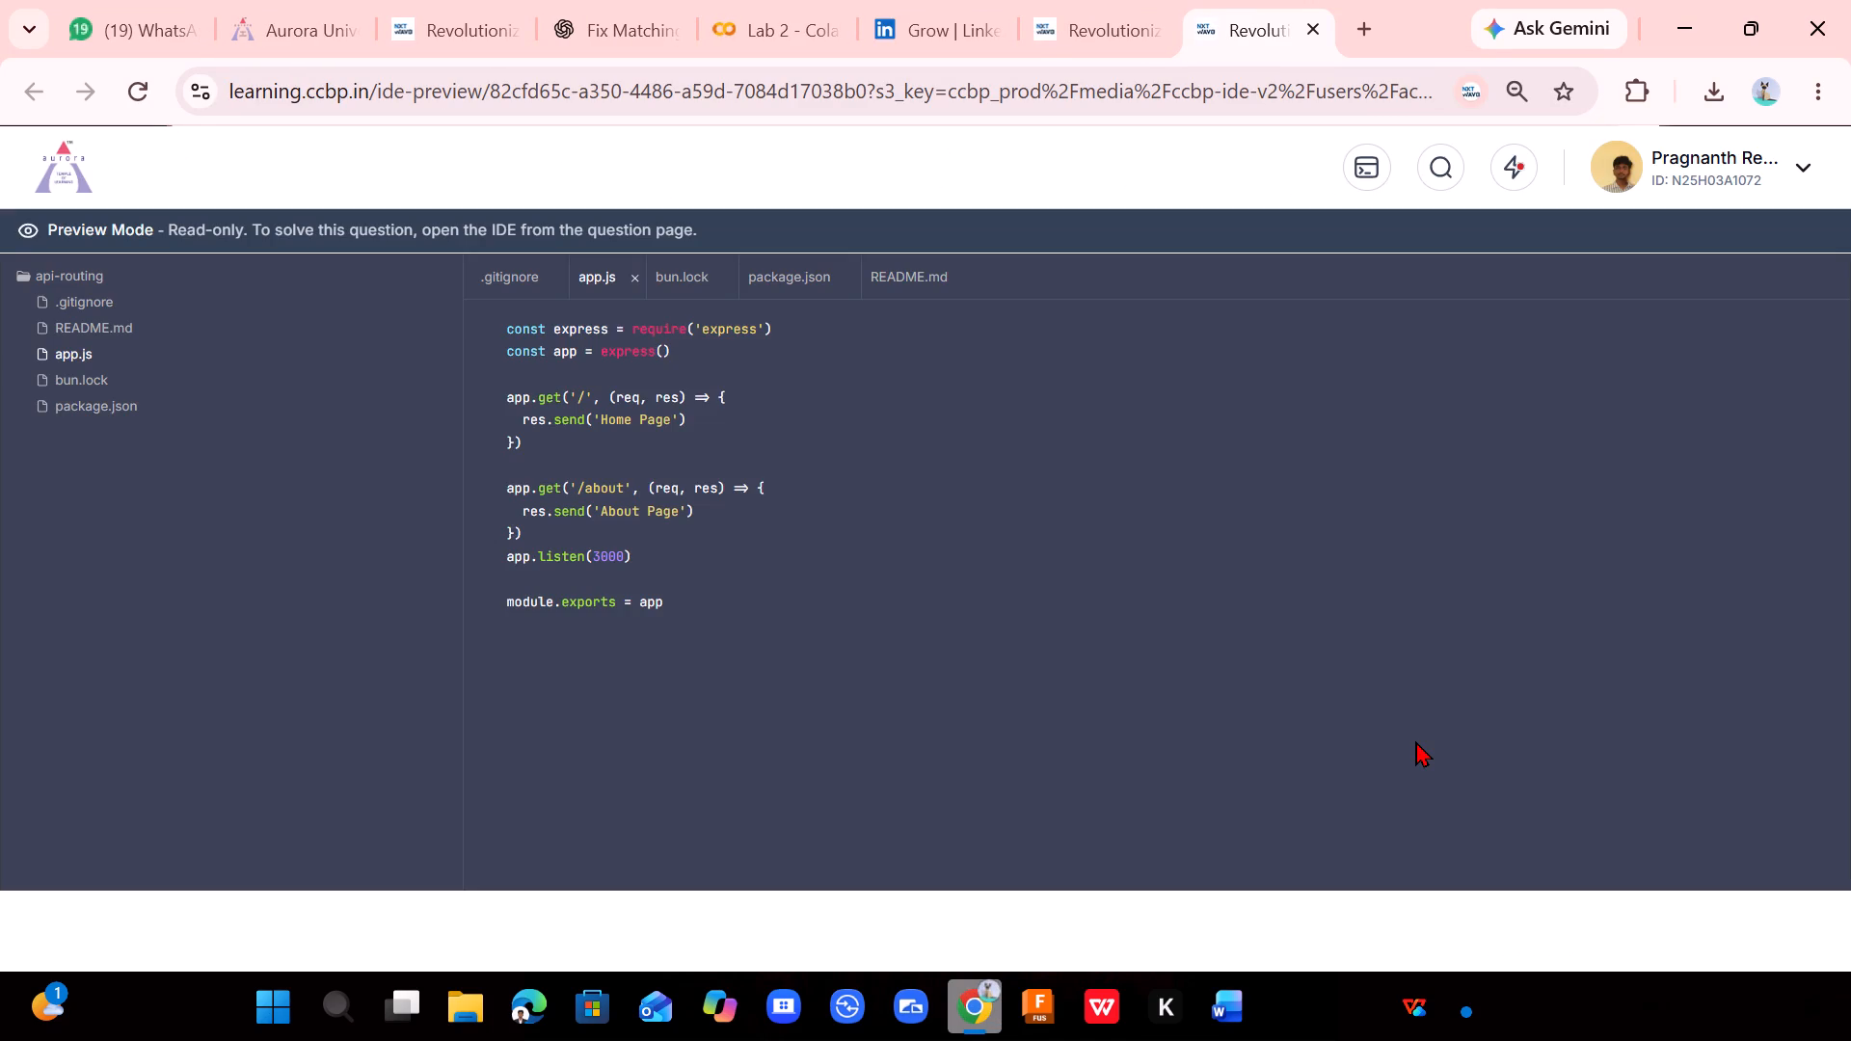
{"action": "key", "text": "shift+super+s"}
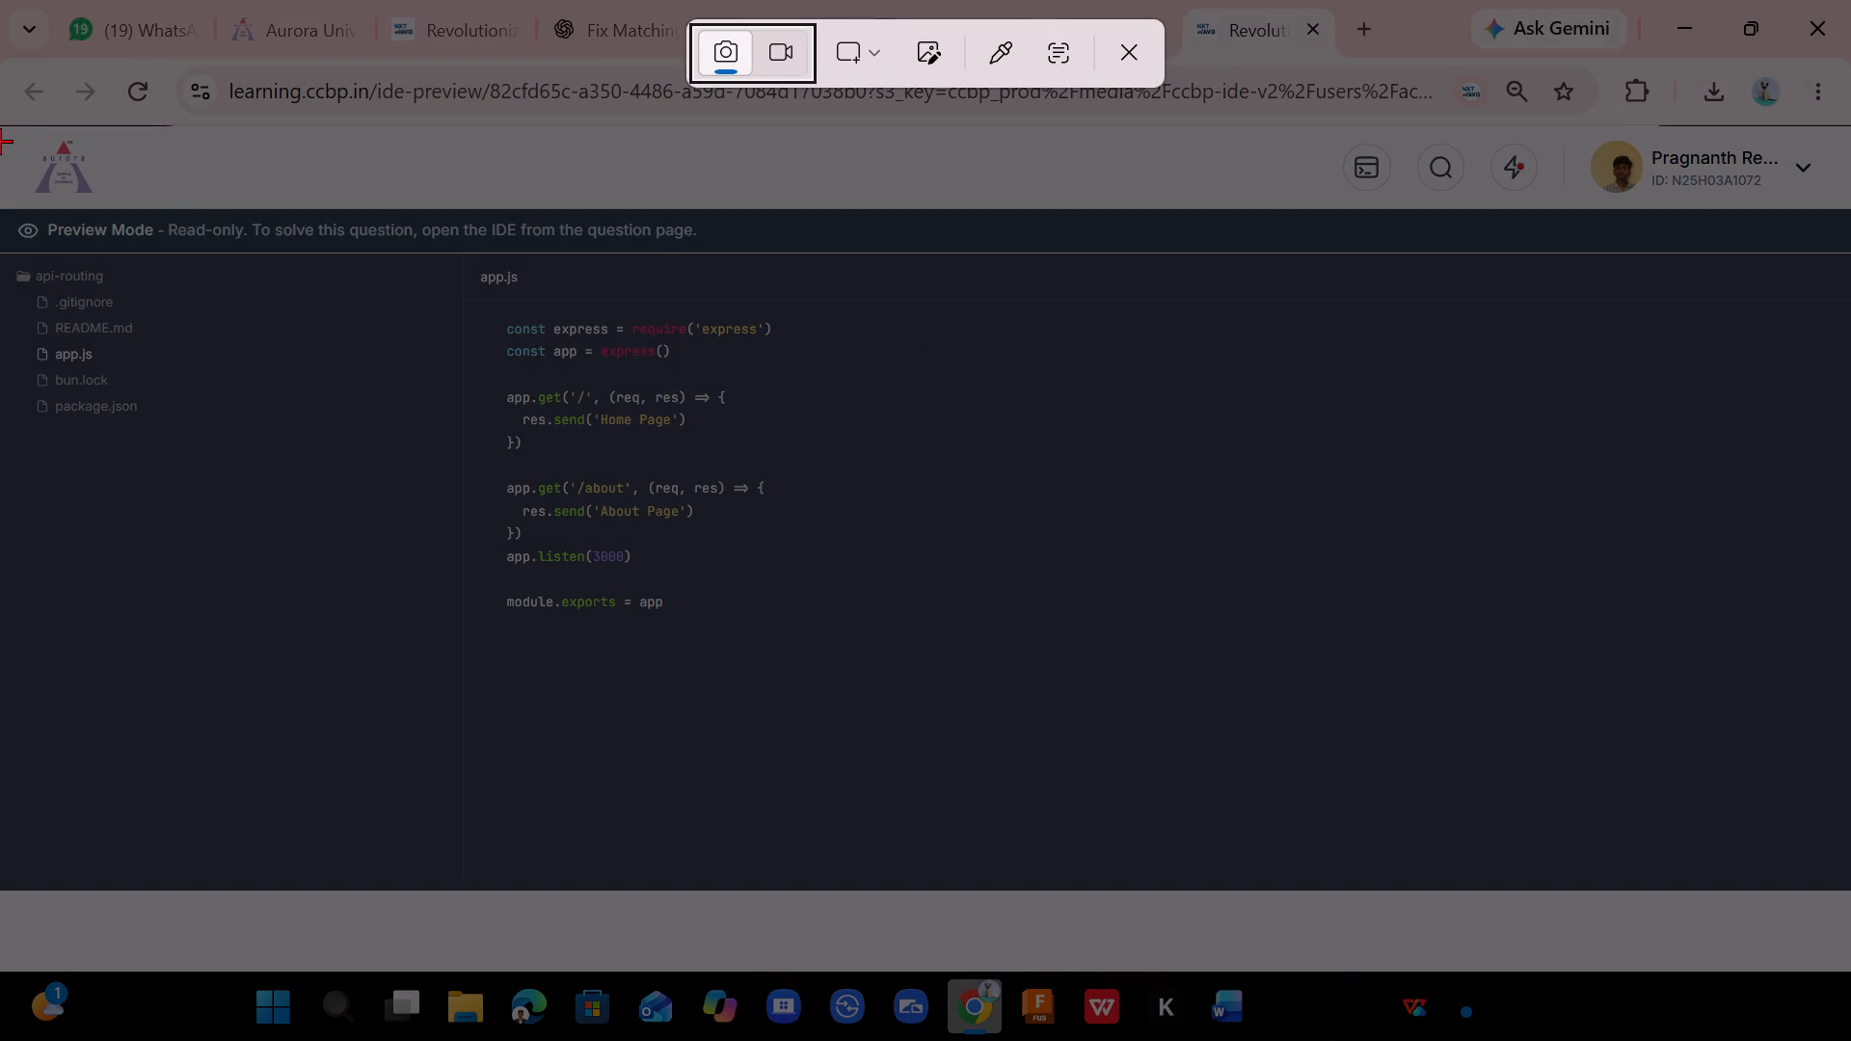
{"action": "left_click_drag", "start_coordinate": [0, 121], "coordinate": [1850, 783]}
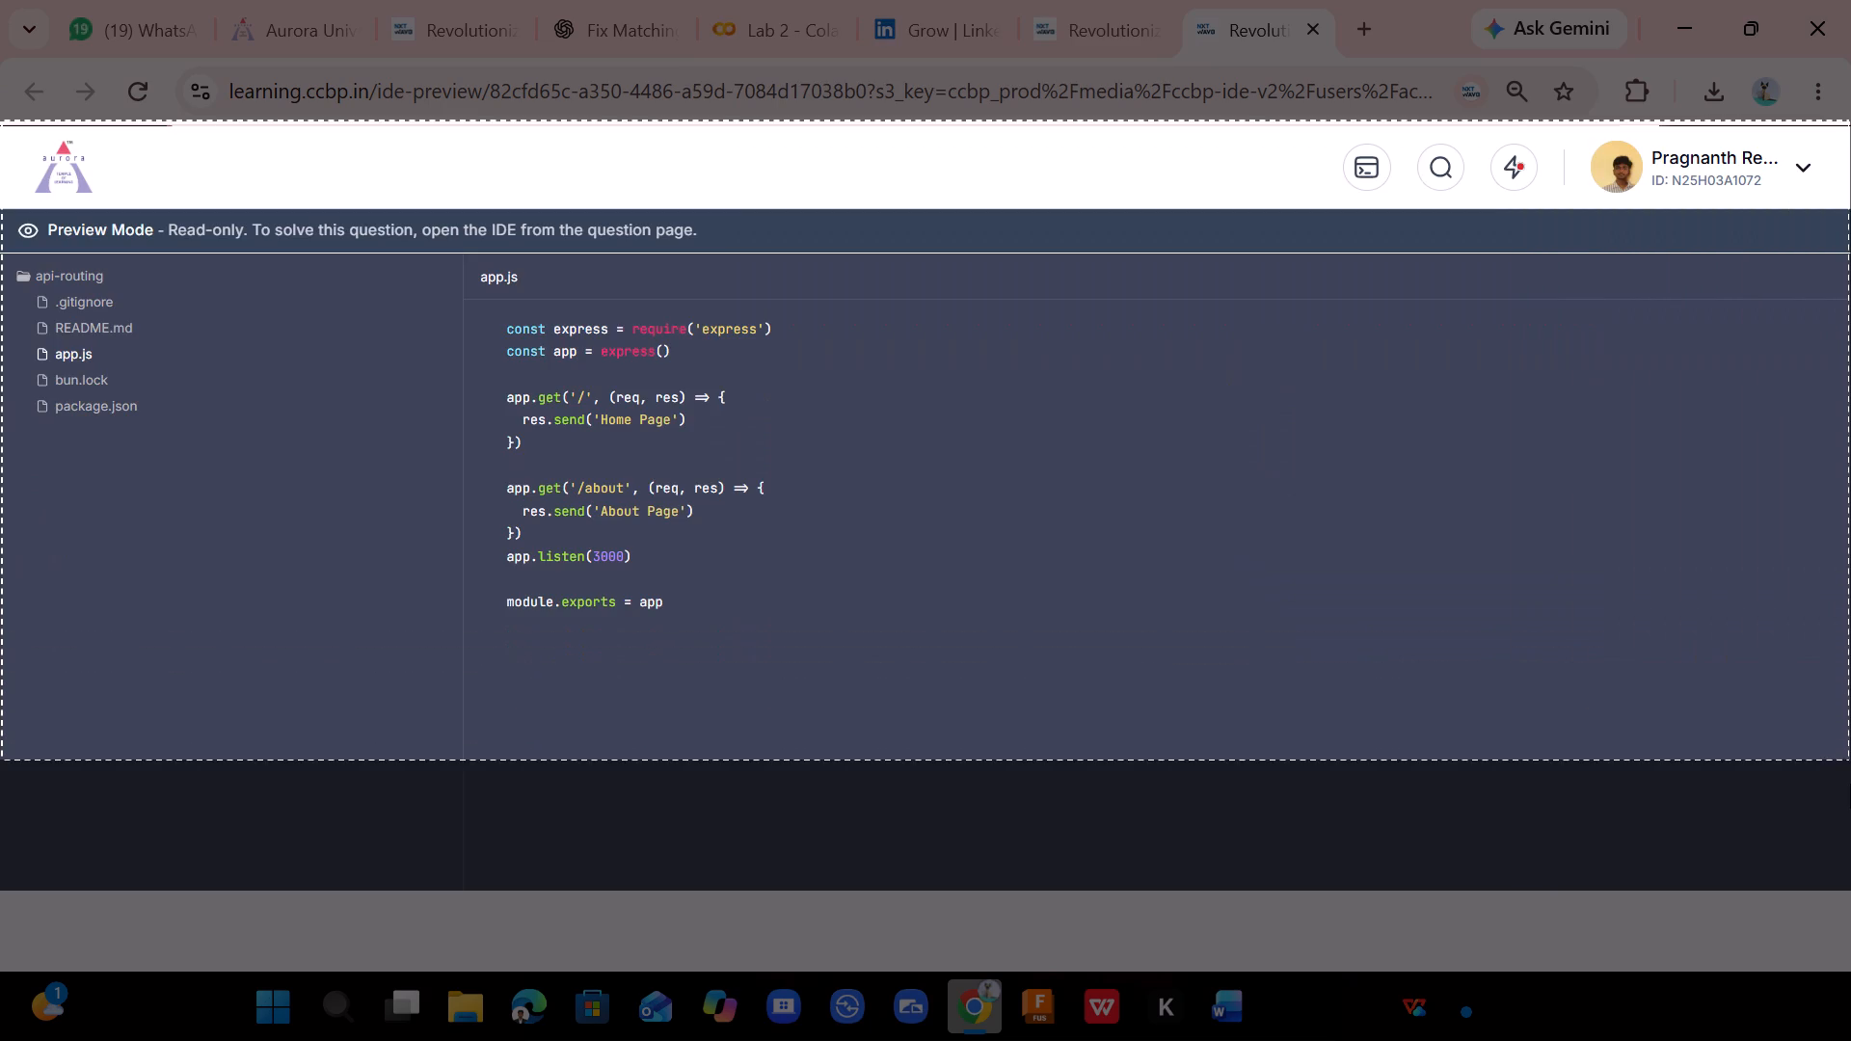
{"action": "left_click_drag", "start_coordinate": [1850, 783], "coordinate": [1850, 970]}
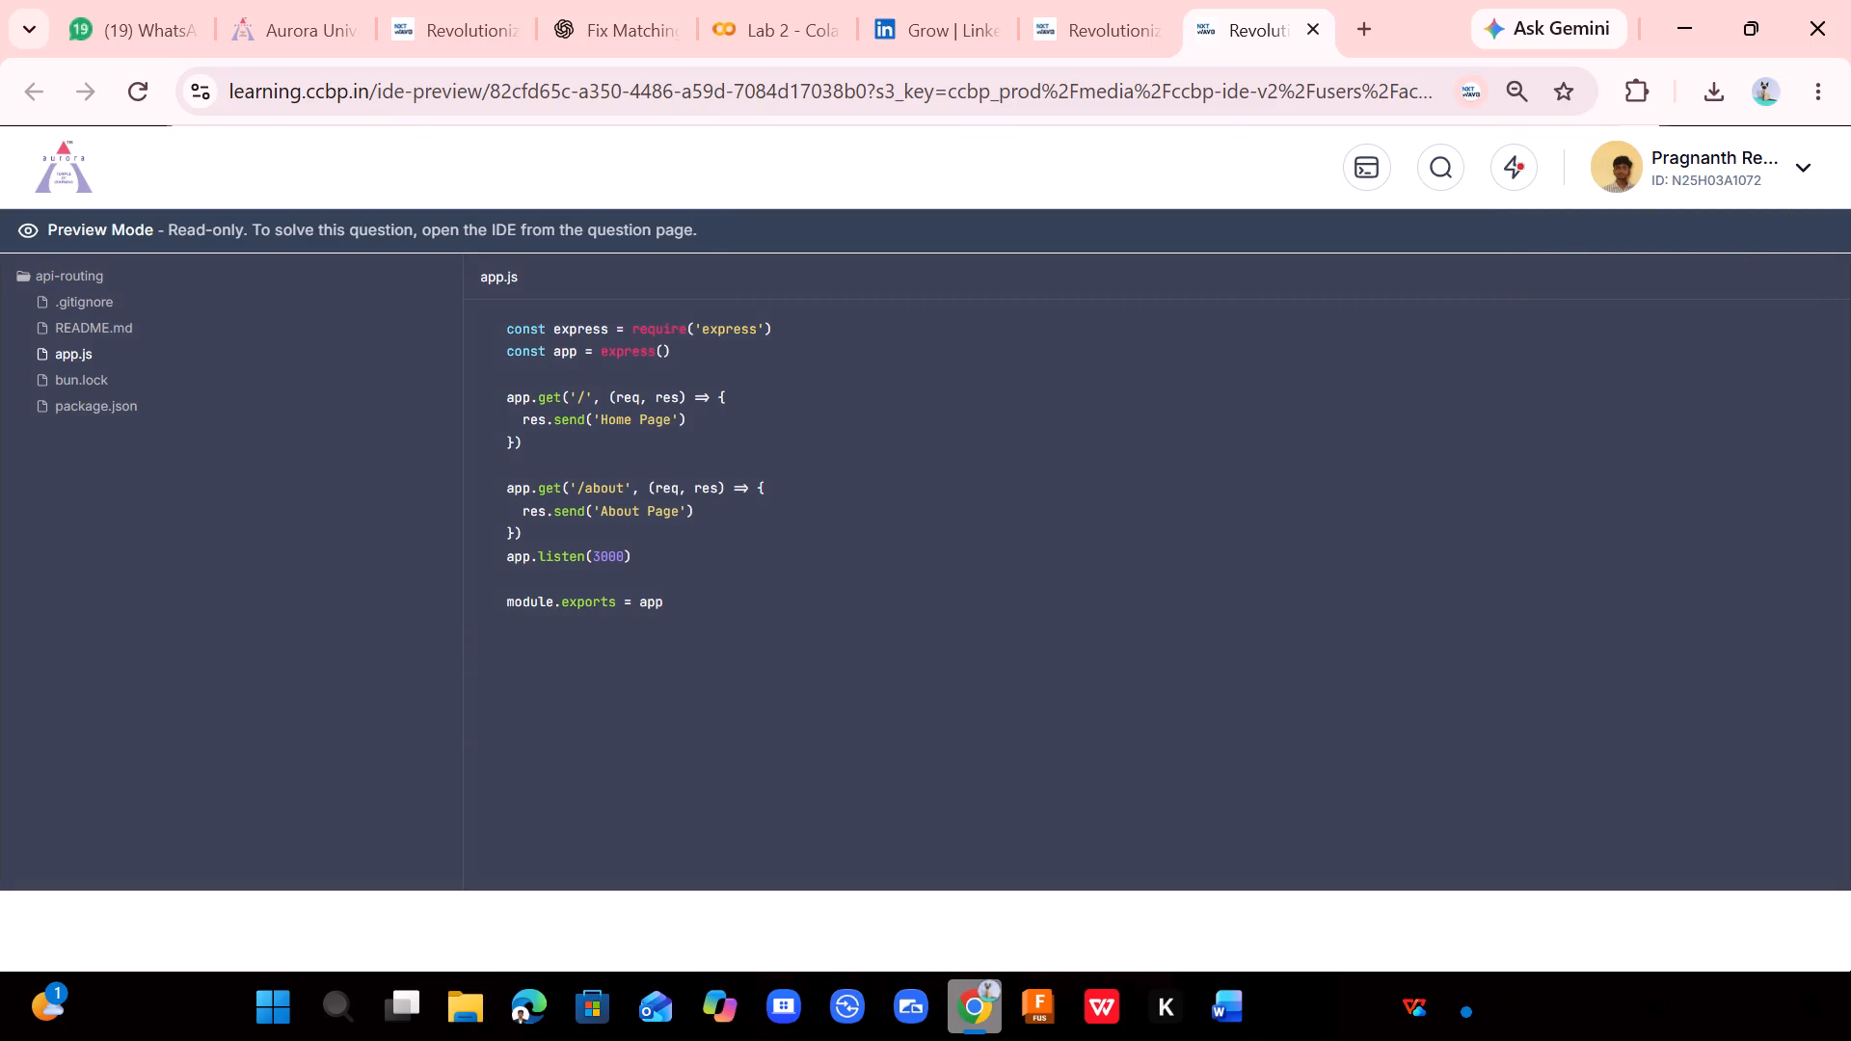
{"action": "left_click", "coordinate": [1230, 983]}
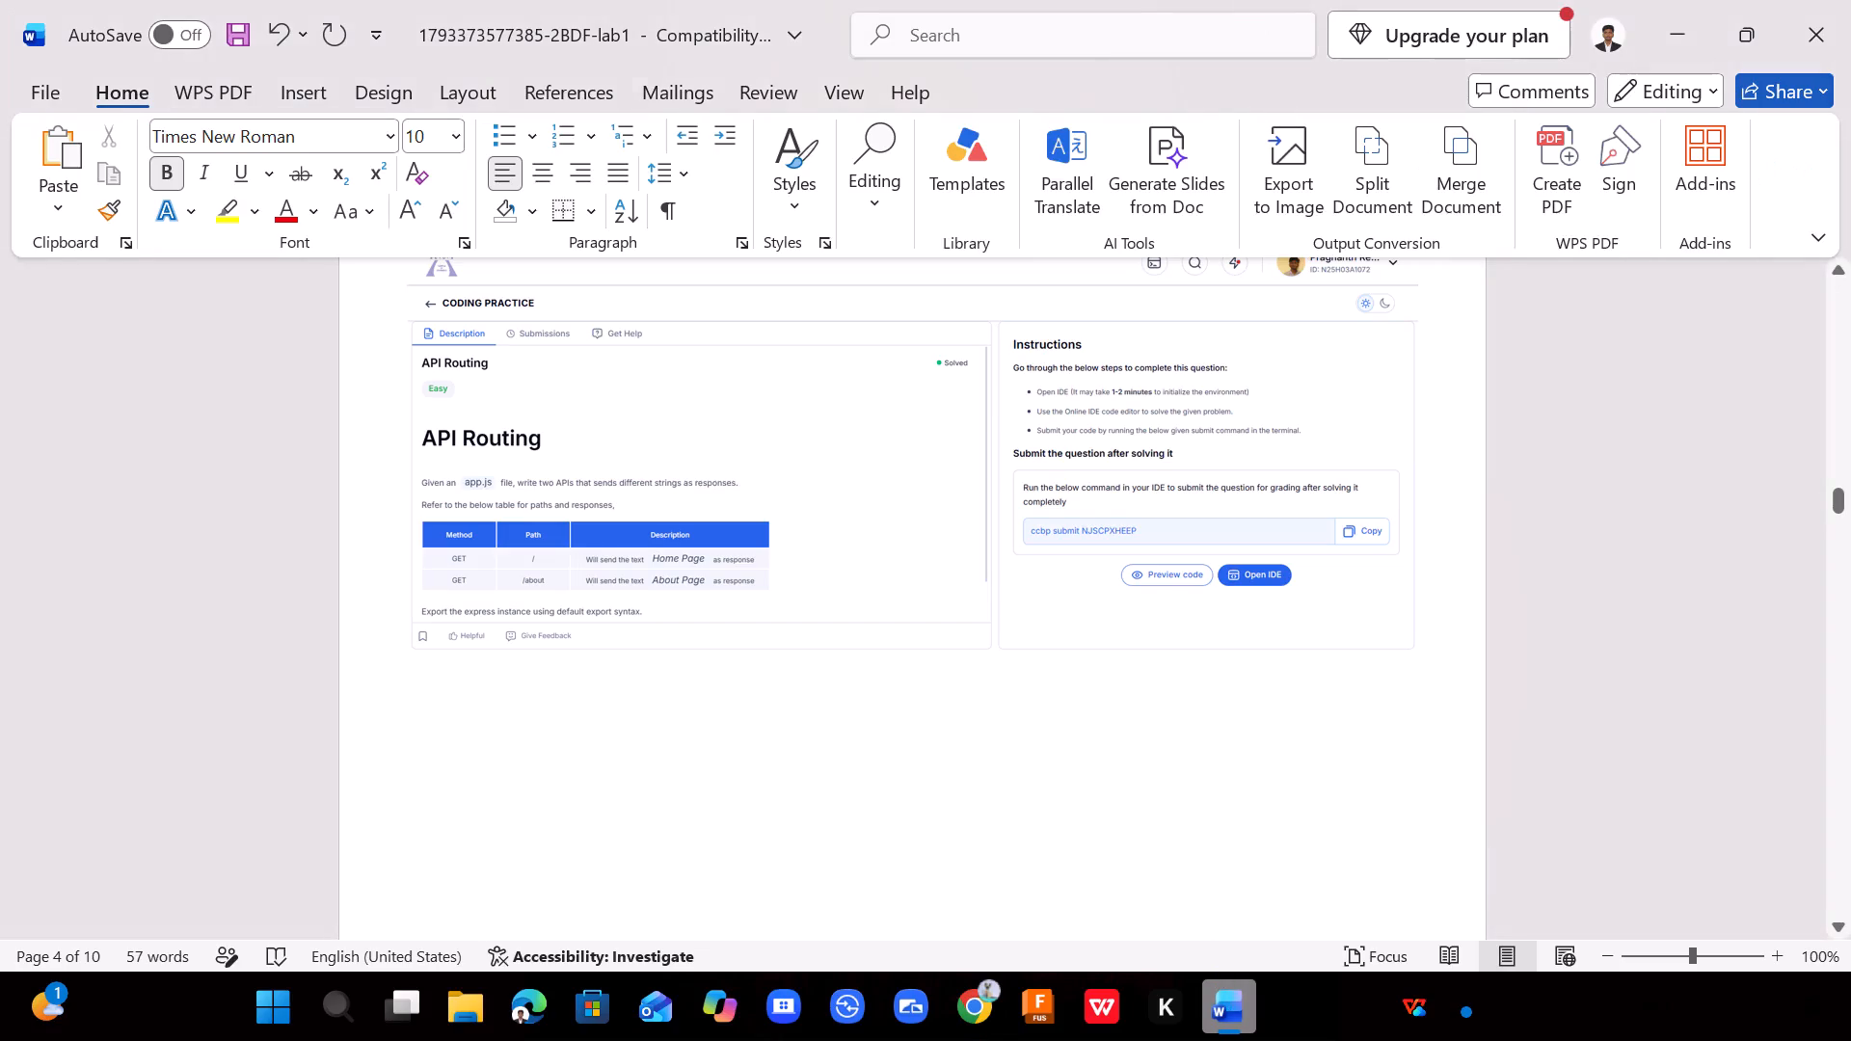
{"action": "key", "text": "ctrl+v"}
Delete the previous student's API Routing code screenshot from the page after the inserted code capture.
{"action": "scroll", "coordinate": [1118, 720], "scroll_direction": "down", "scroll_amount": 1}
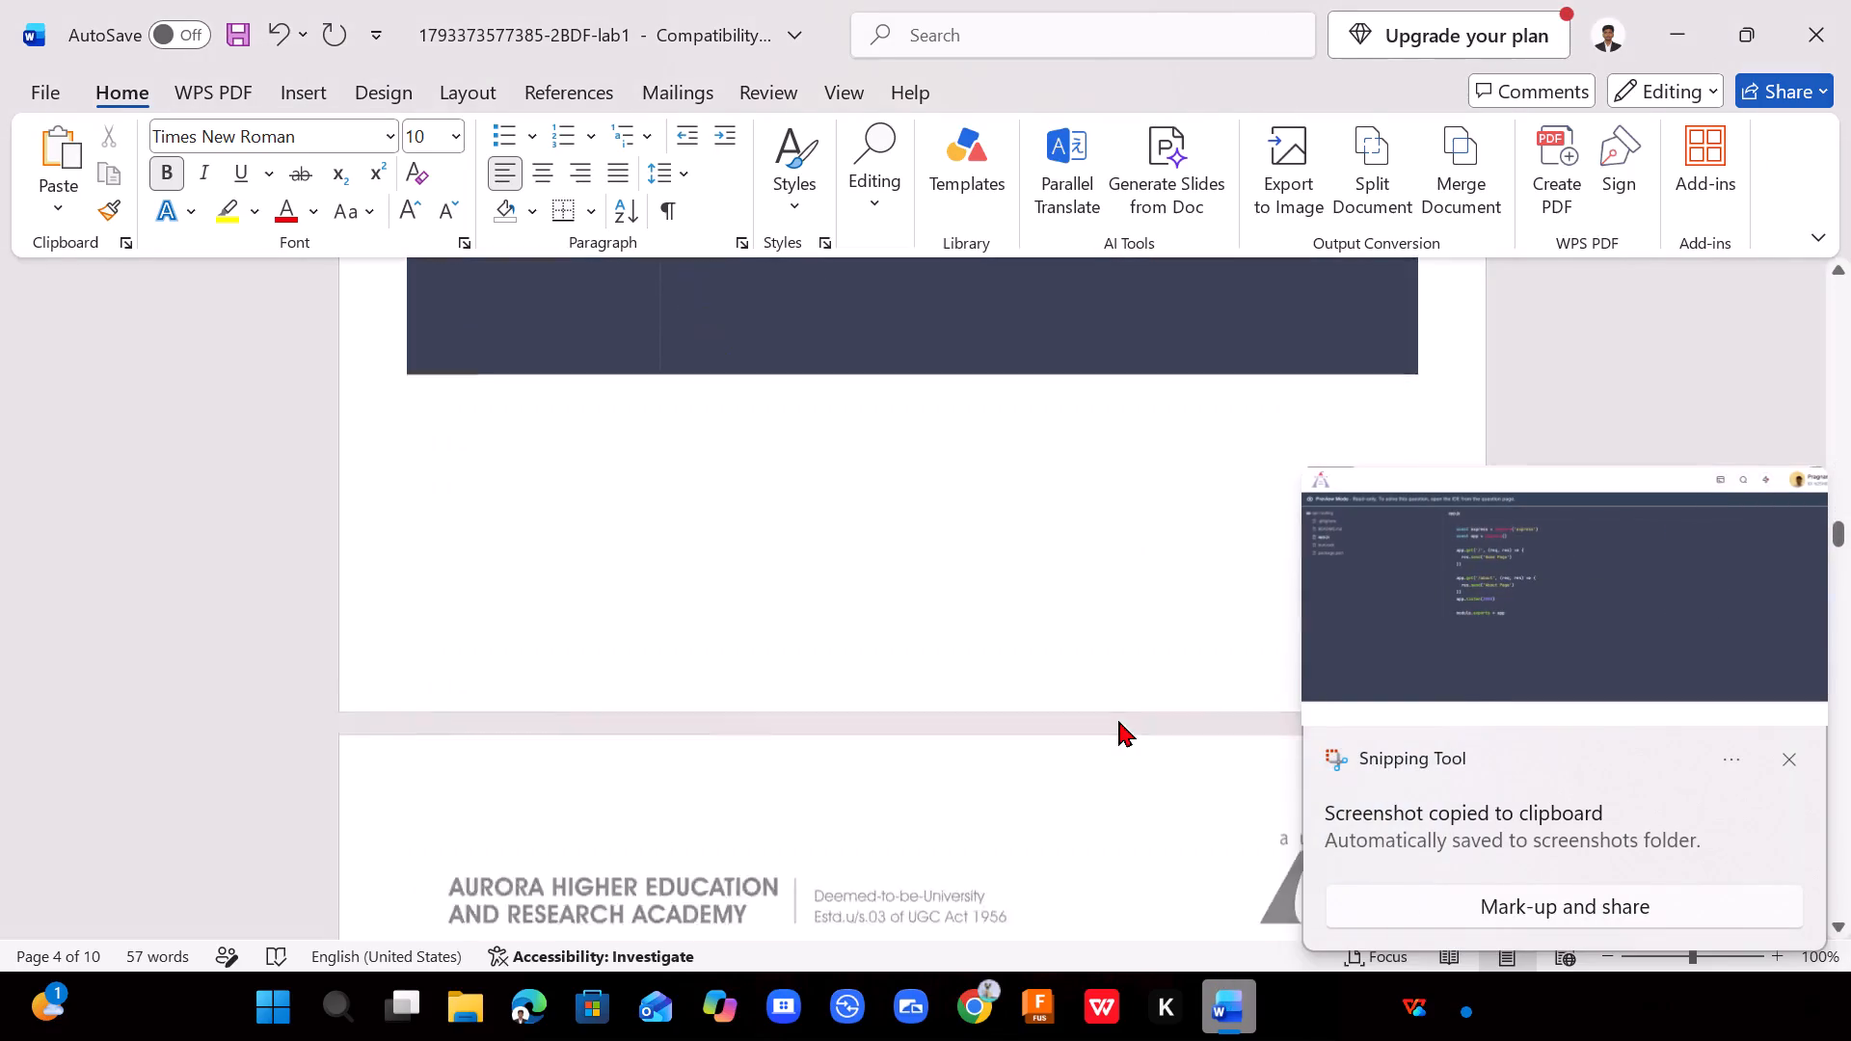
{"action": "scroll", "coordinate": [1118, 720], "scroll_direction": "down", "scroll_amount": 2}
{"action": "left_click", "coordinate": [933, 710]}
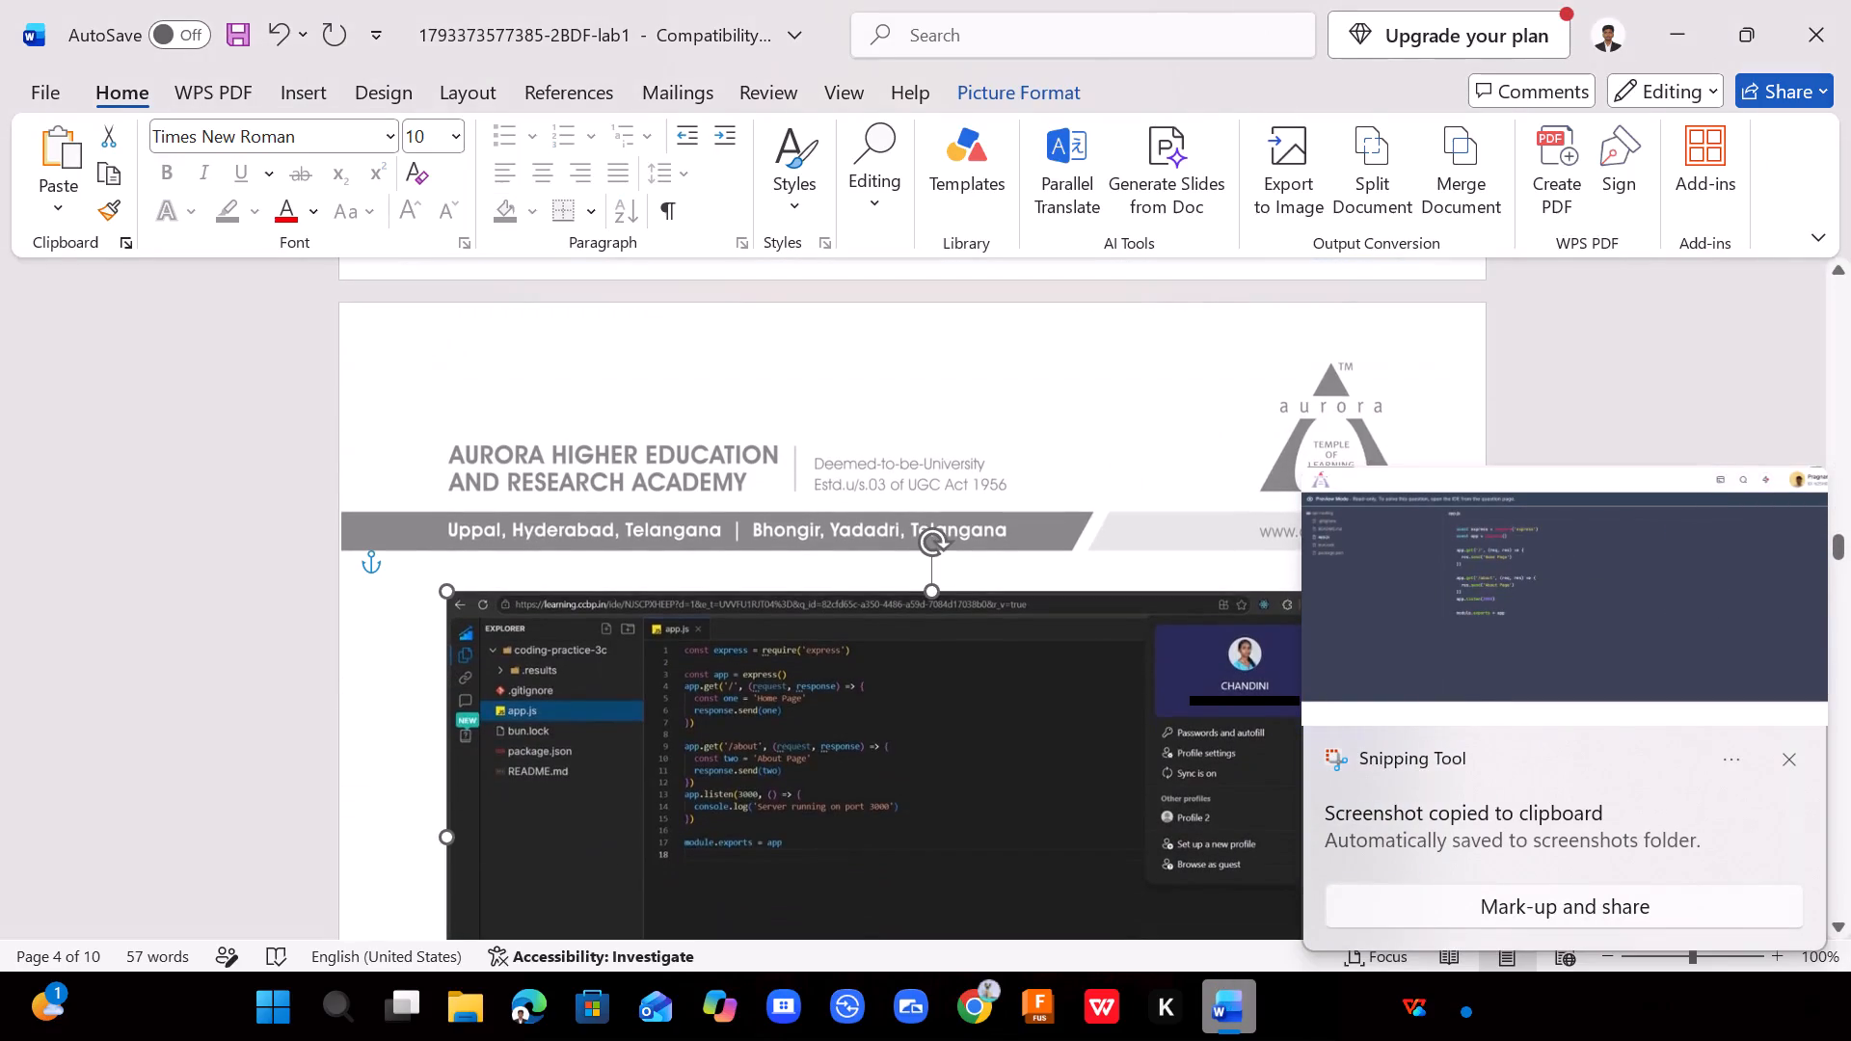
{"action": "key", "text": "BackSpace"}
Capture the submission details of the API Routing "Right Answer" entry in the browser and insert them in Word where the old code screenshot was.
{"action": "key", "text": "Return"}
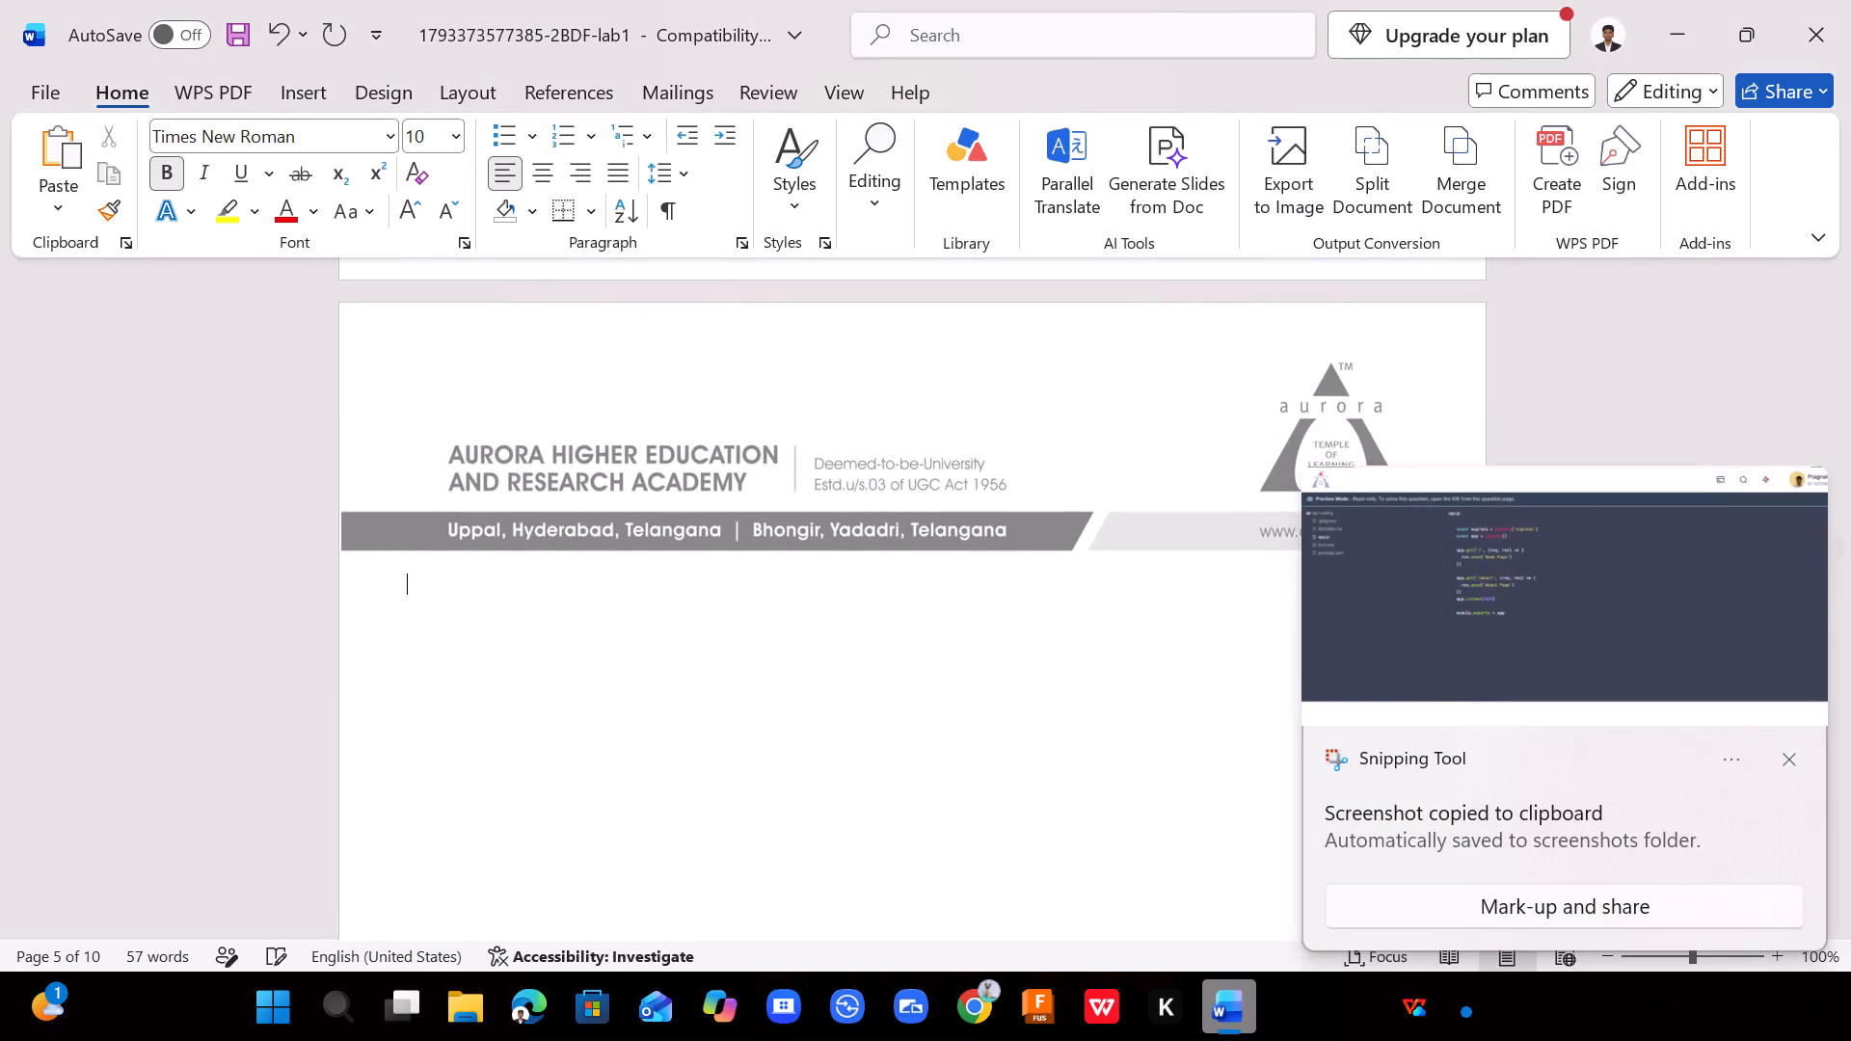
{"action": "key", "text": "Return"}
{"action": "left_click", "coordinate": [967, 1019]}
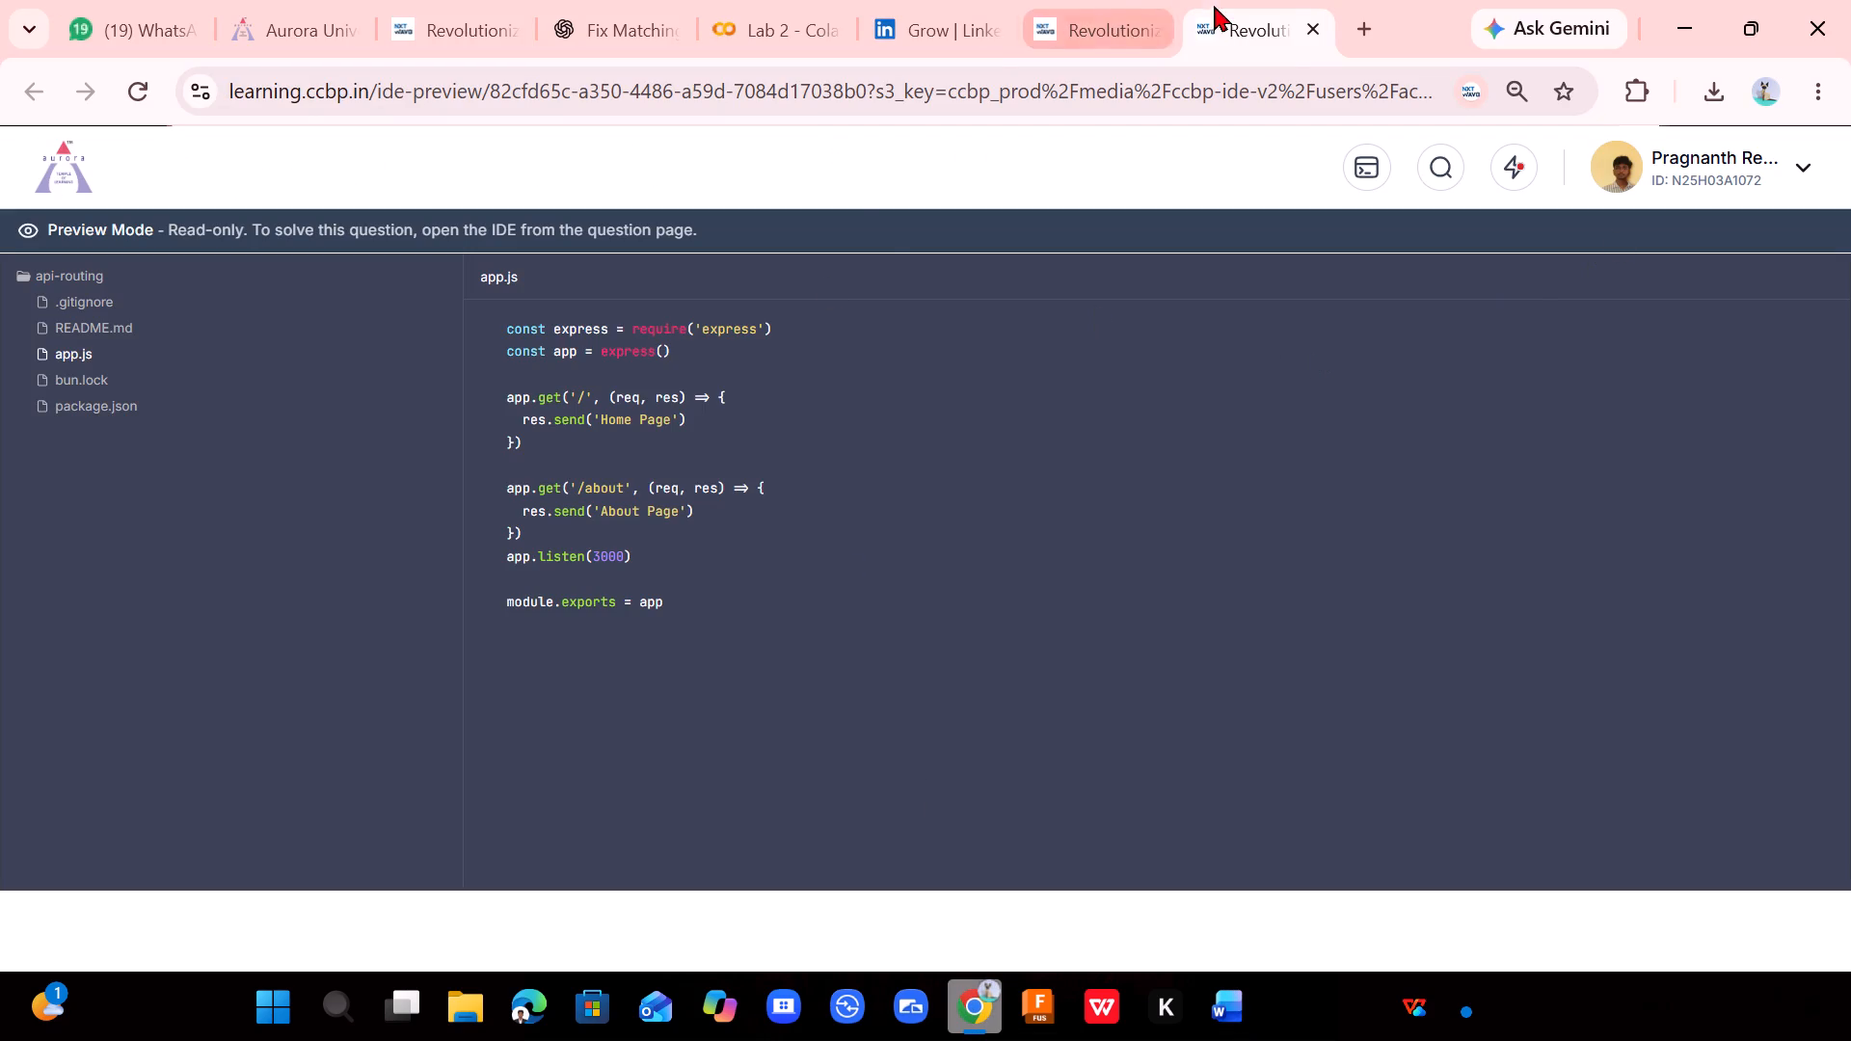
{"action": "left_click", "coordinate": [1312, 32]}
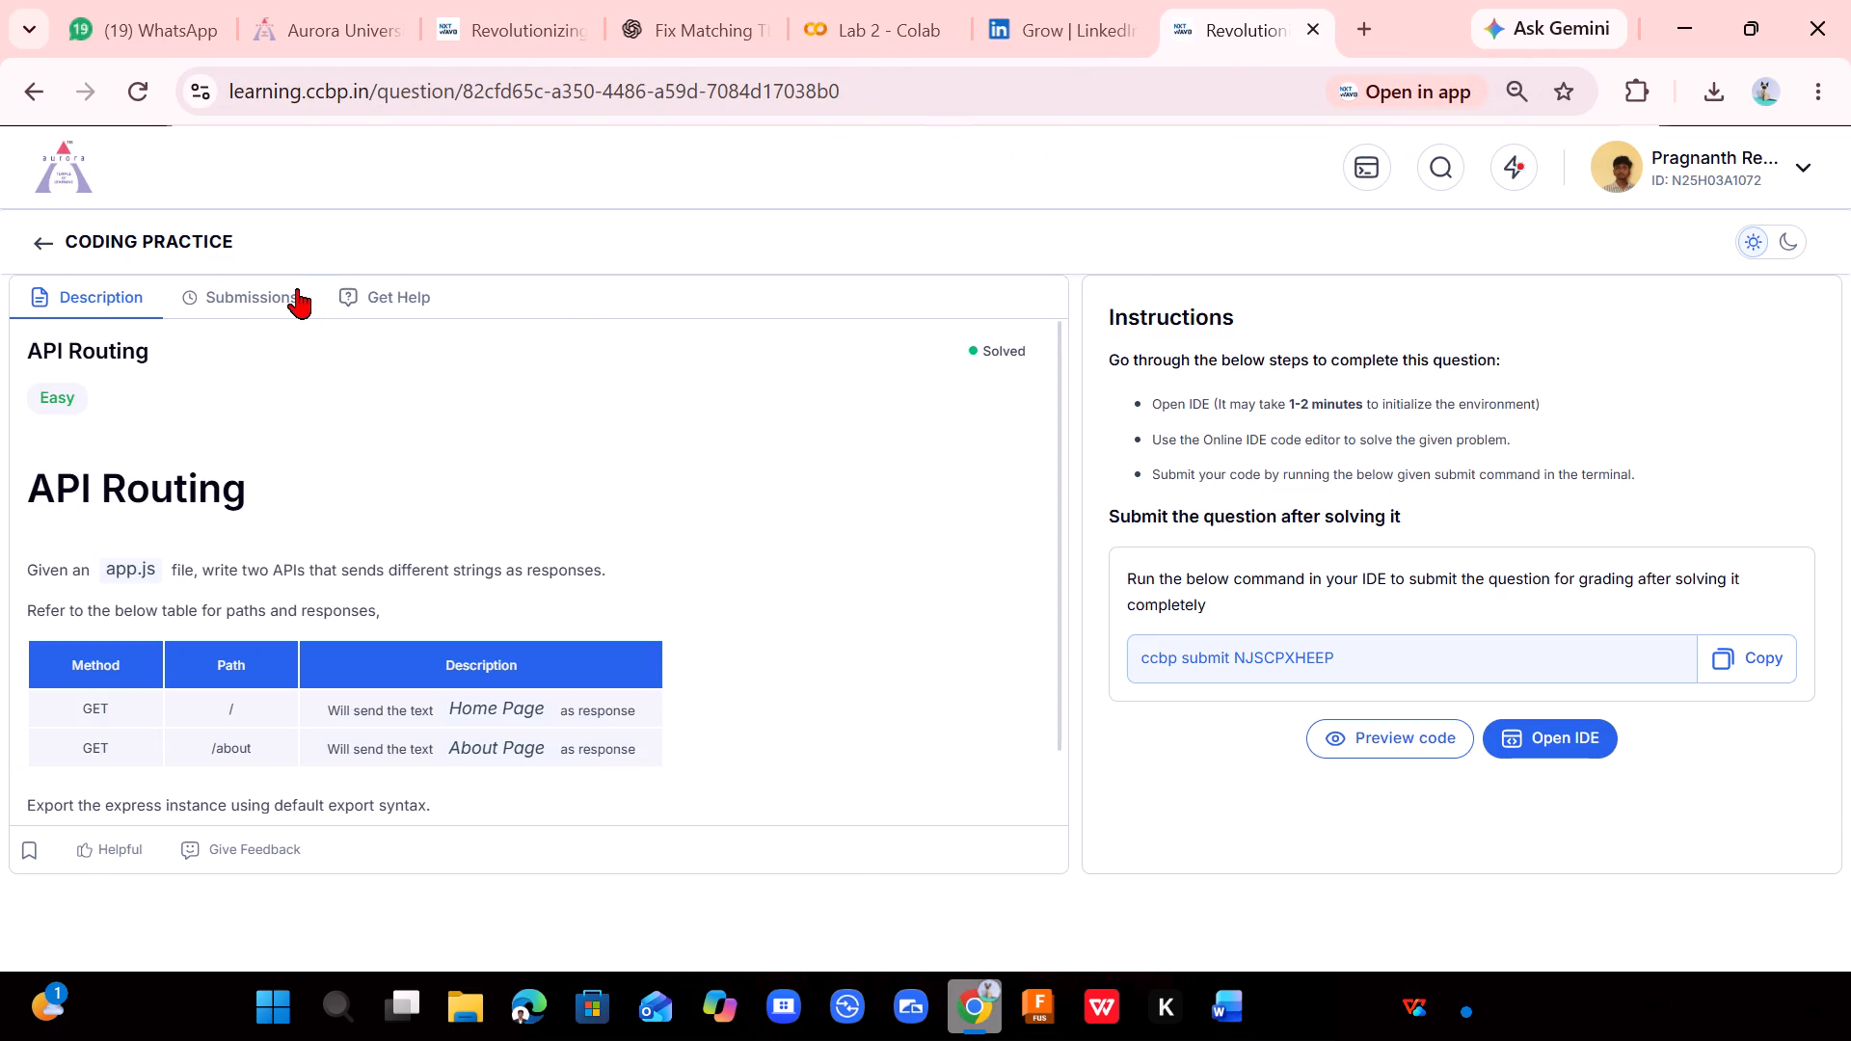
{"action": "left_click", "coordinate": [297, 288]}
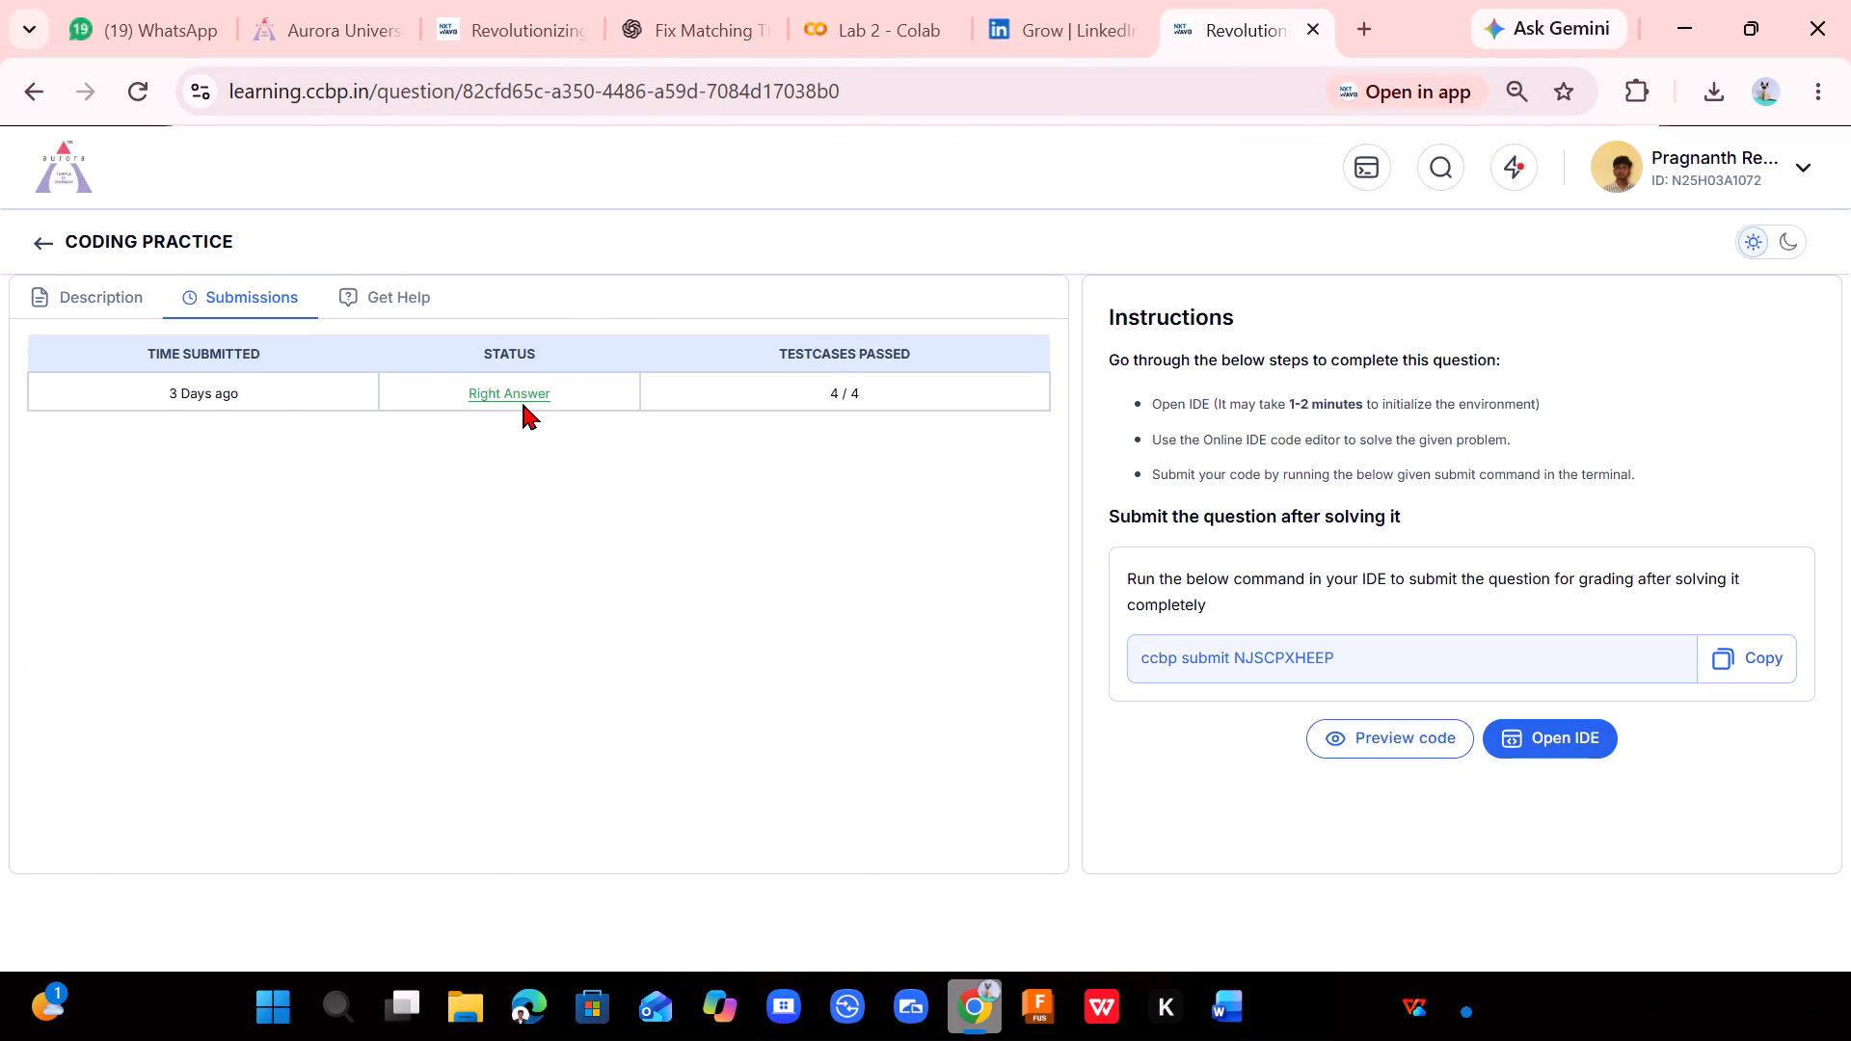
{"action": "left_click", "coordinate": [520, 393]}
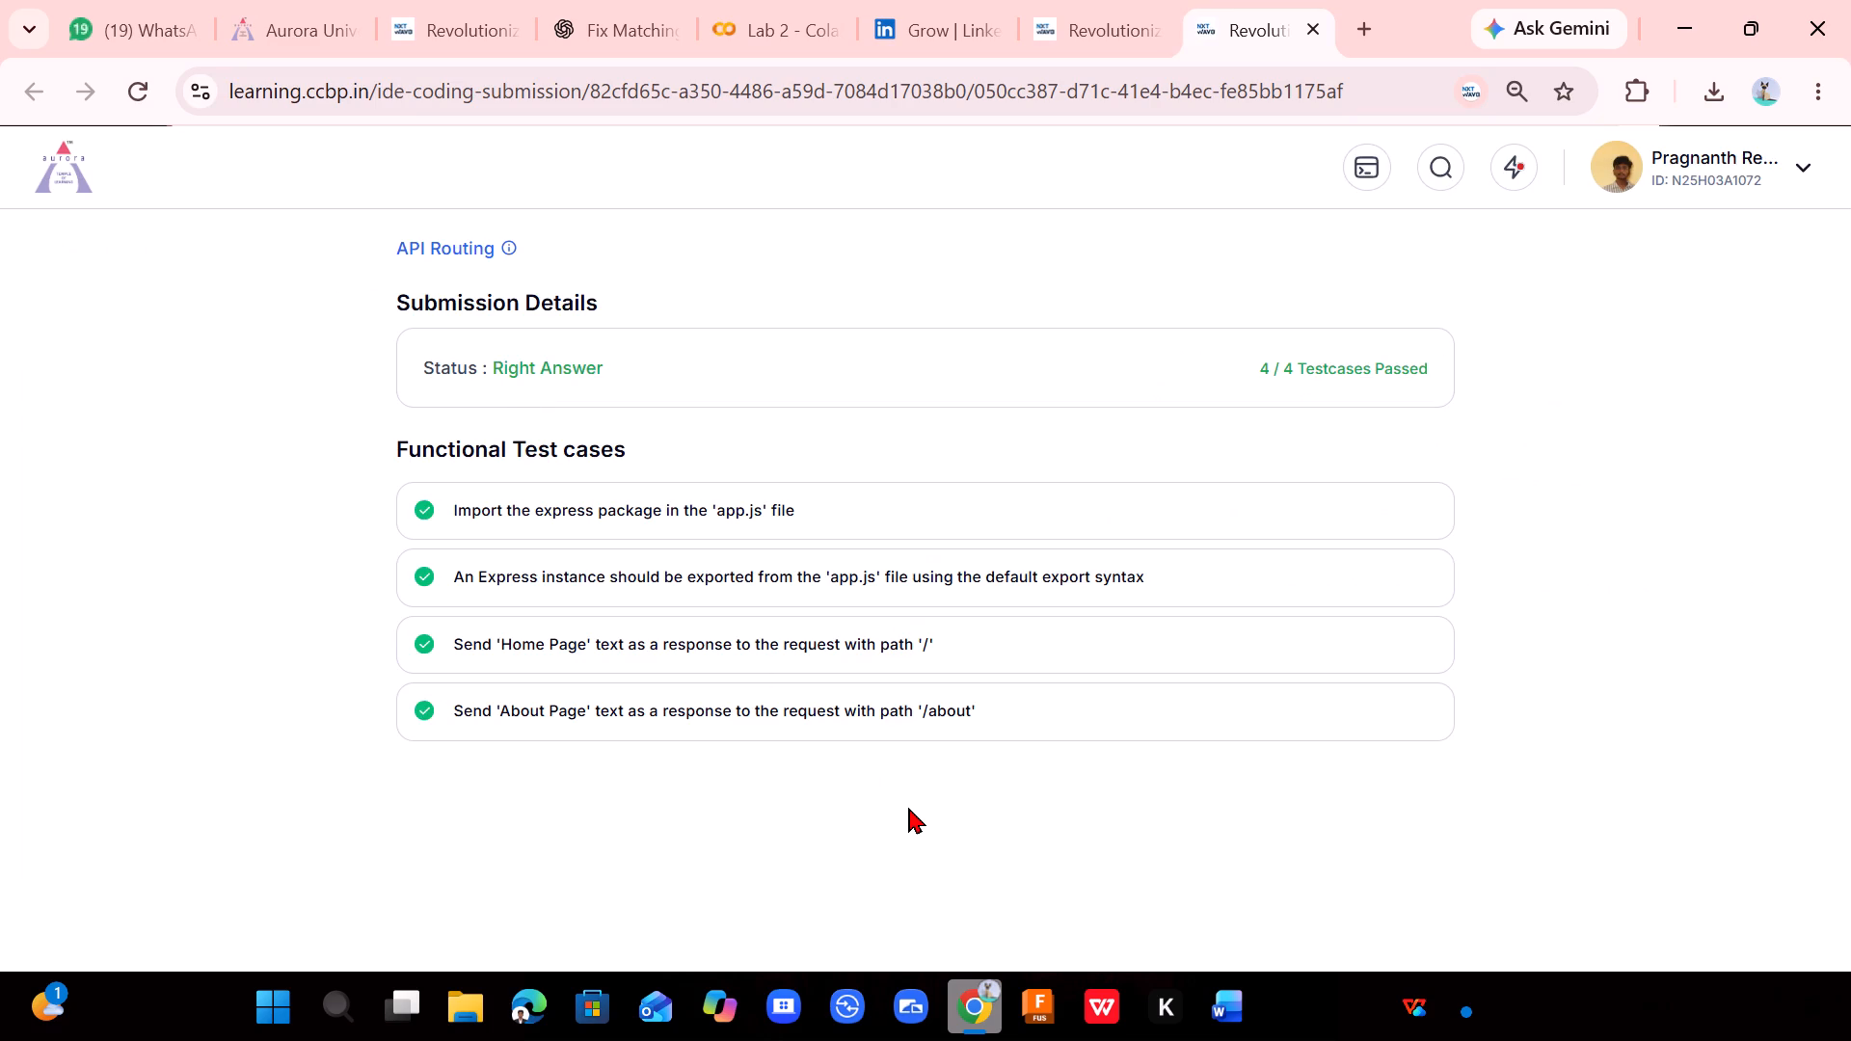
{"action": "key", "text": "shift+super+s"}
{"action": "left_click_drag", "start_coordinate": [0, 115], "coordinate": [1755, 827]}
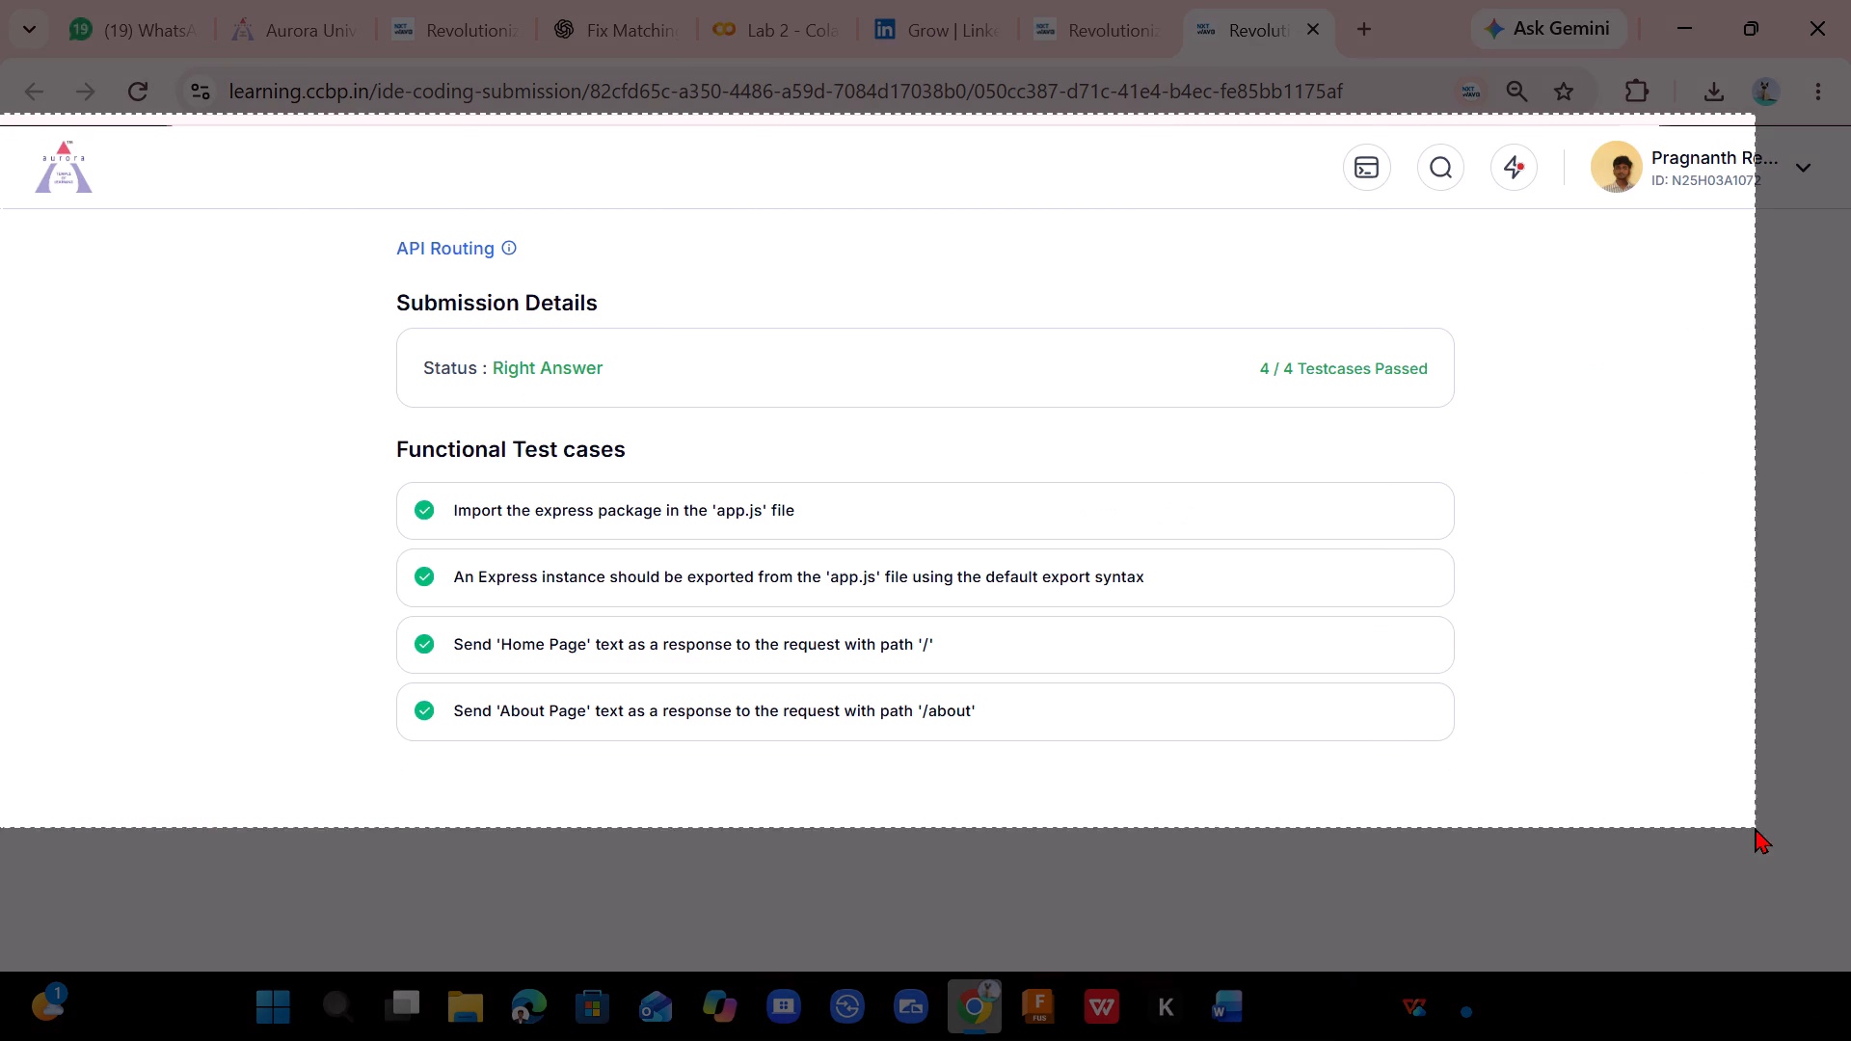
{"action": "left_click_drag", "start_coordinate": [1755, 827], "coordinate": [1850, 965]}
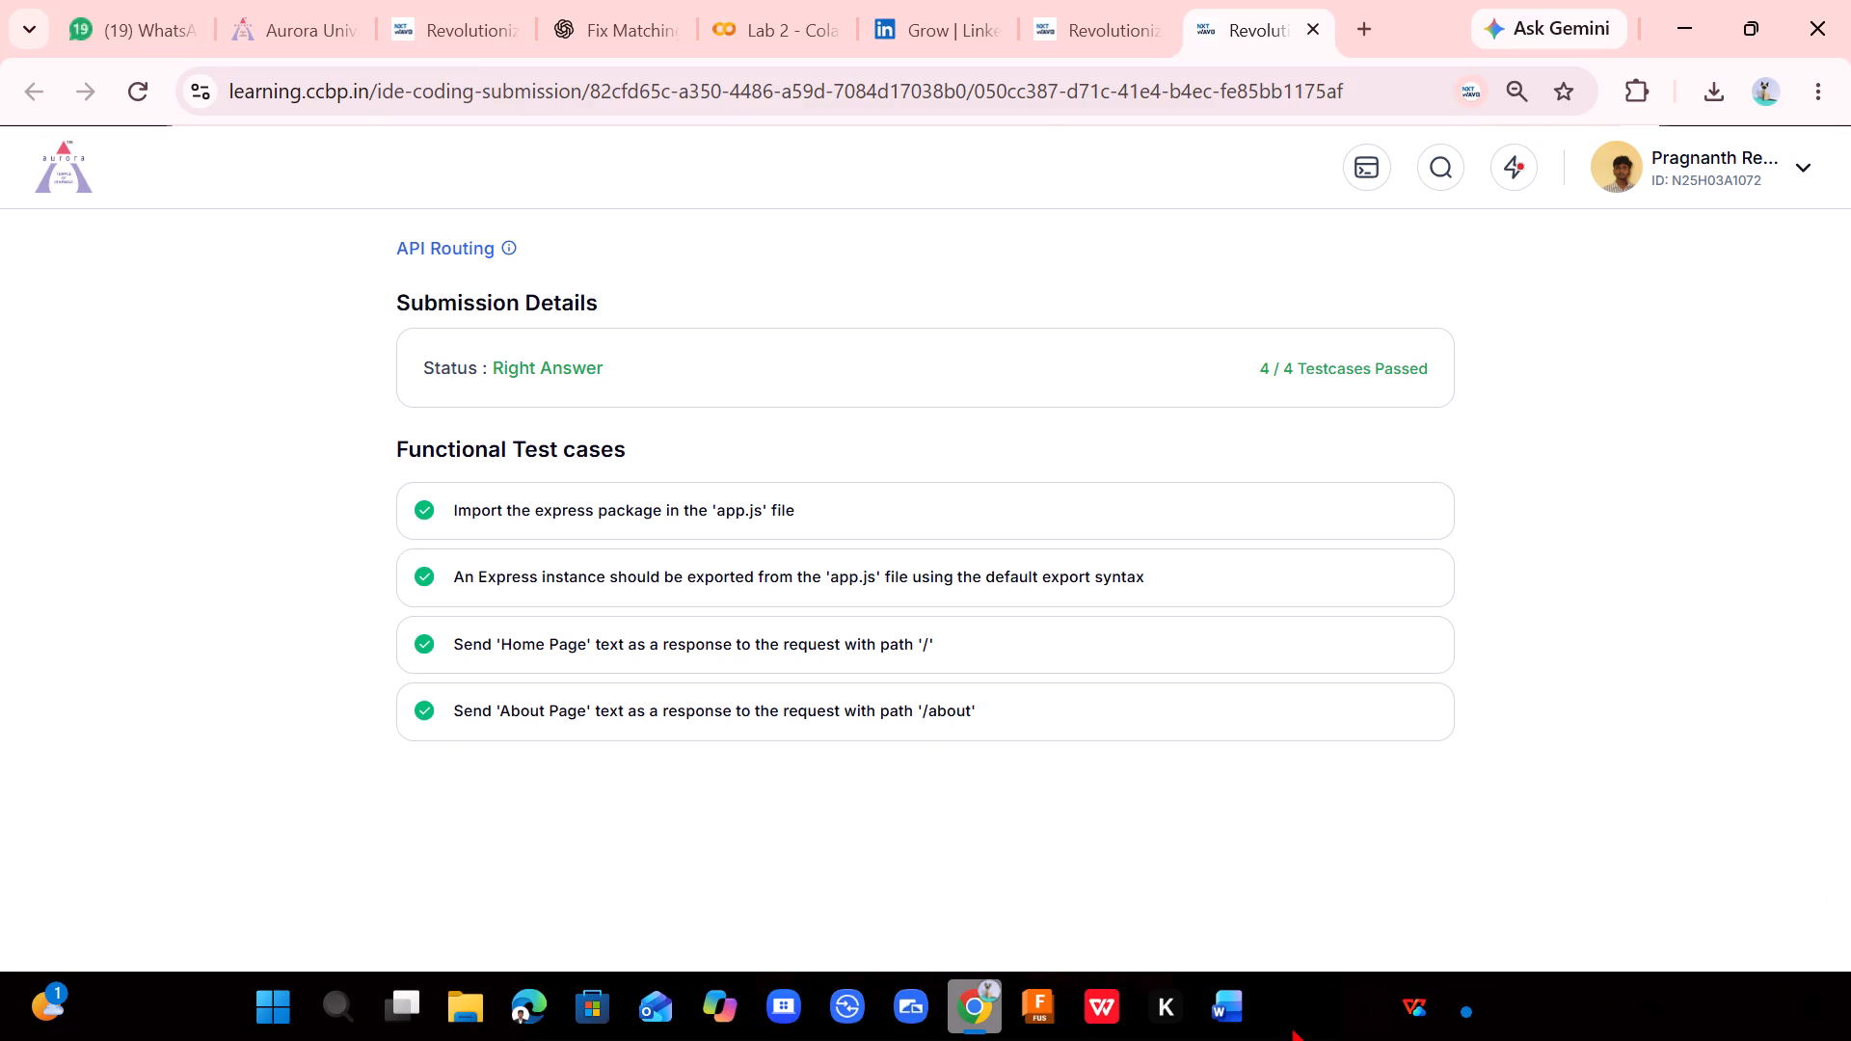
{"action": "left_click", "coordinate": [1212, 1010]}
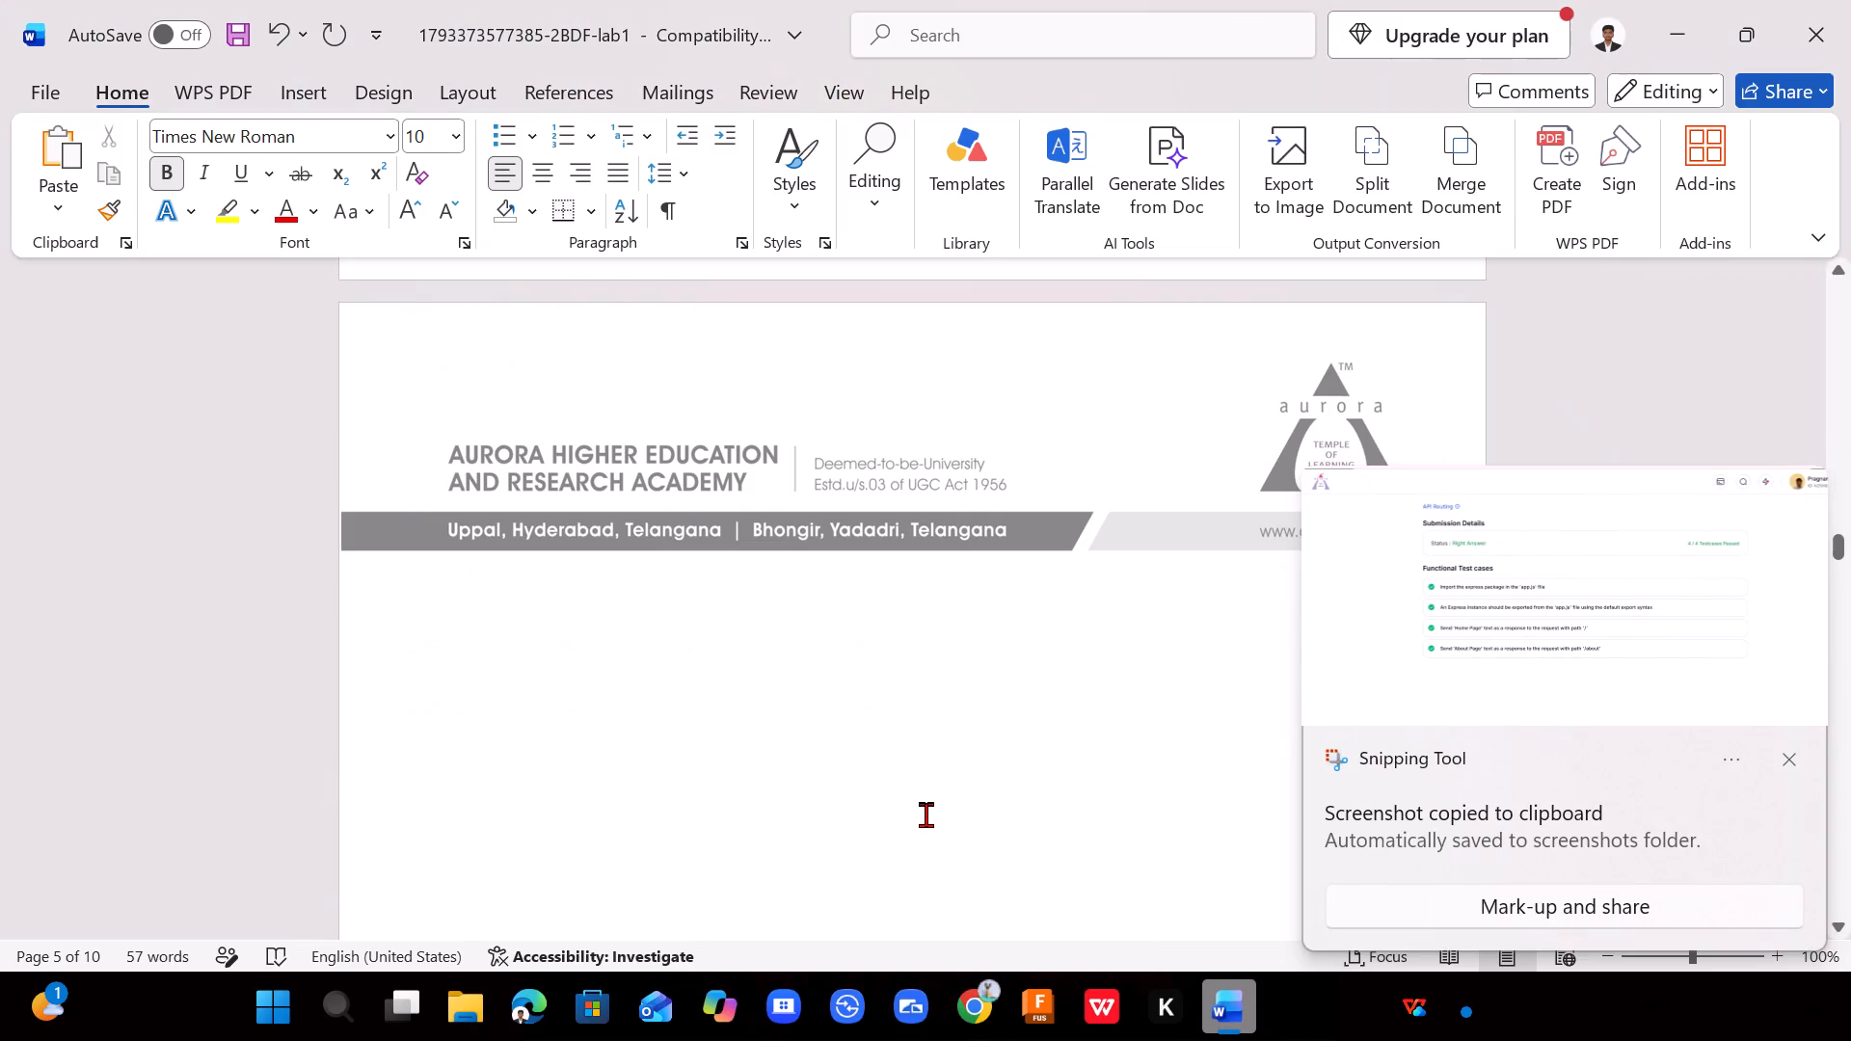
{"action": "key", "text": "ctrl+v"}
Begin the next question heading with "4." below the API Routing submission screenshot.
{"action": "scroll", "coordinate": [926, 815], "scroll_direction": "down", "scroll_amount": 4}
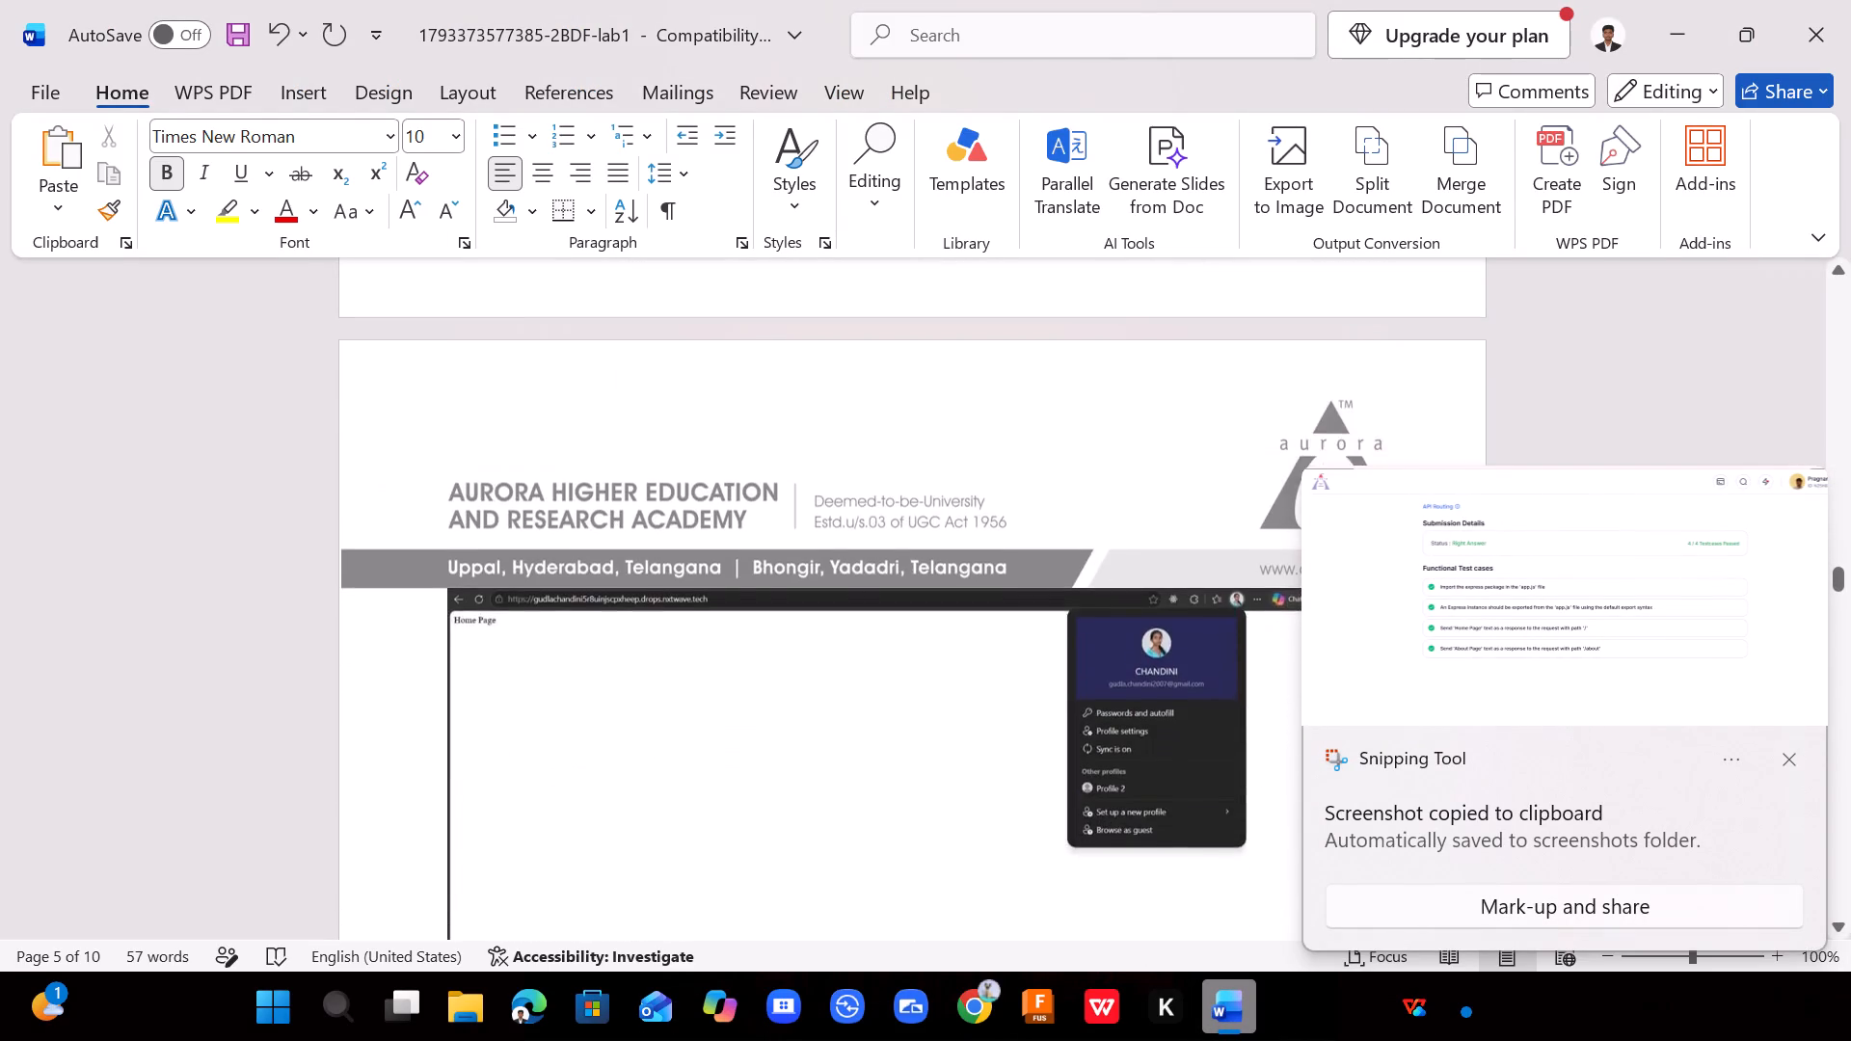
{"action": "scroll", "coordinate": [926, 815], "scroll_direction": "up", "scroll_amount": 5}
{"action": "scroll", "coordinate": [926, 815], "scroll_direction": "down", "scroll_amount": 1}
{"action": "left_click", "coordinate": [505, 588]}
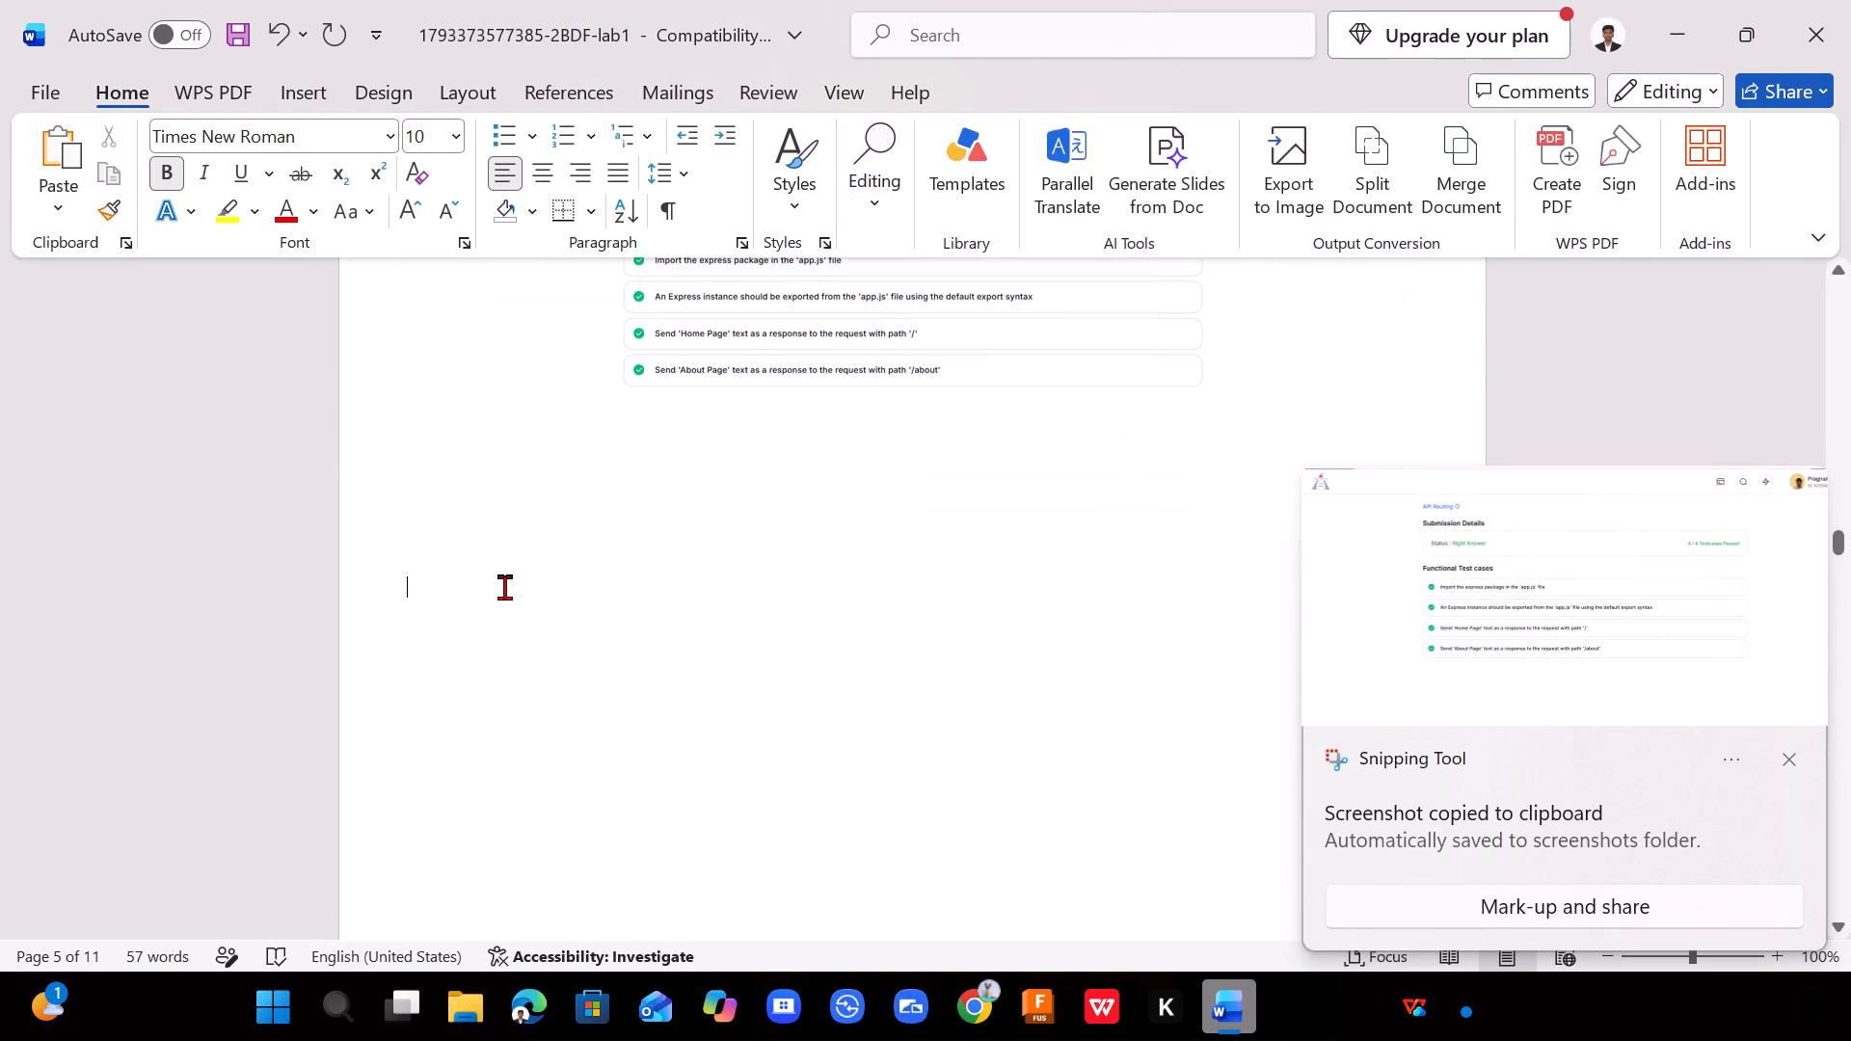
{"action": "key", "text": "Up"}
{"action": "key", "text": "Up"}
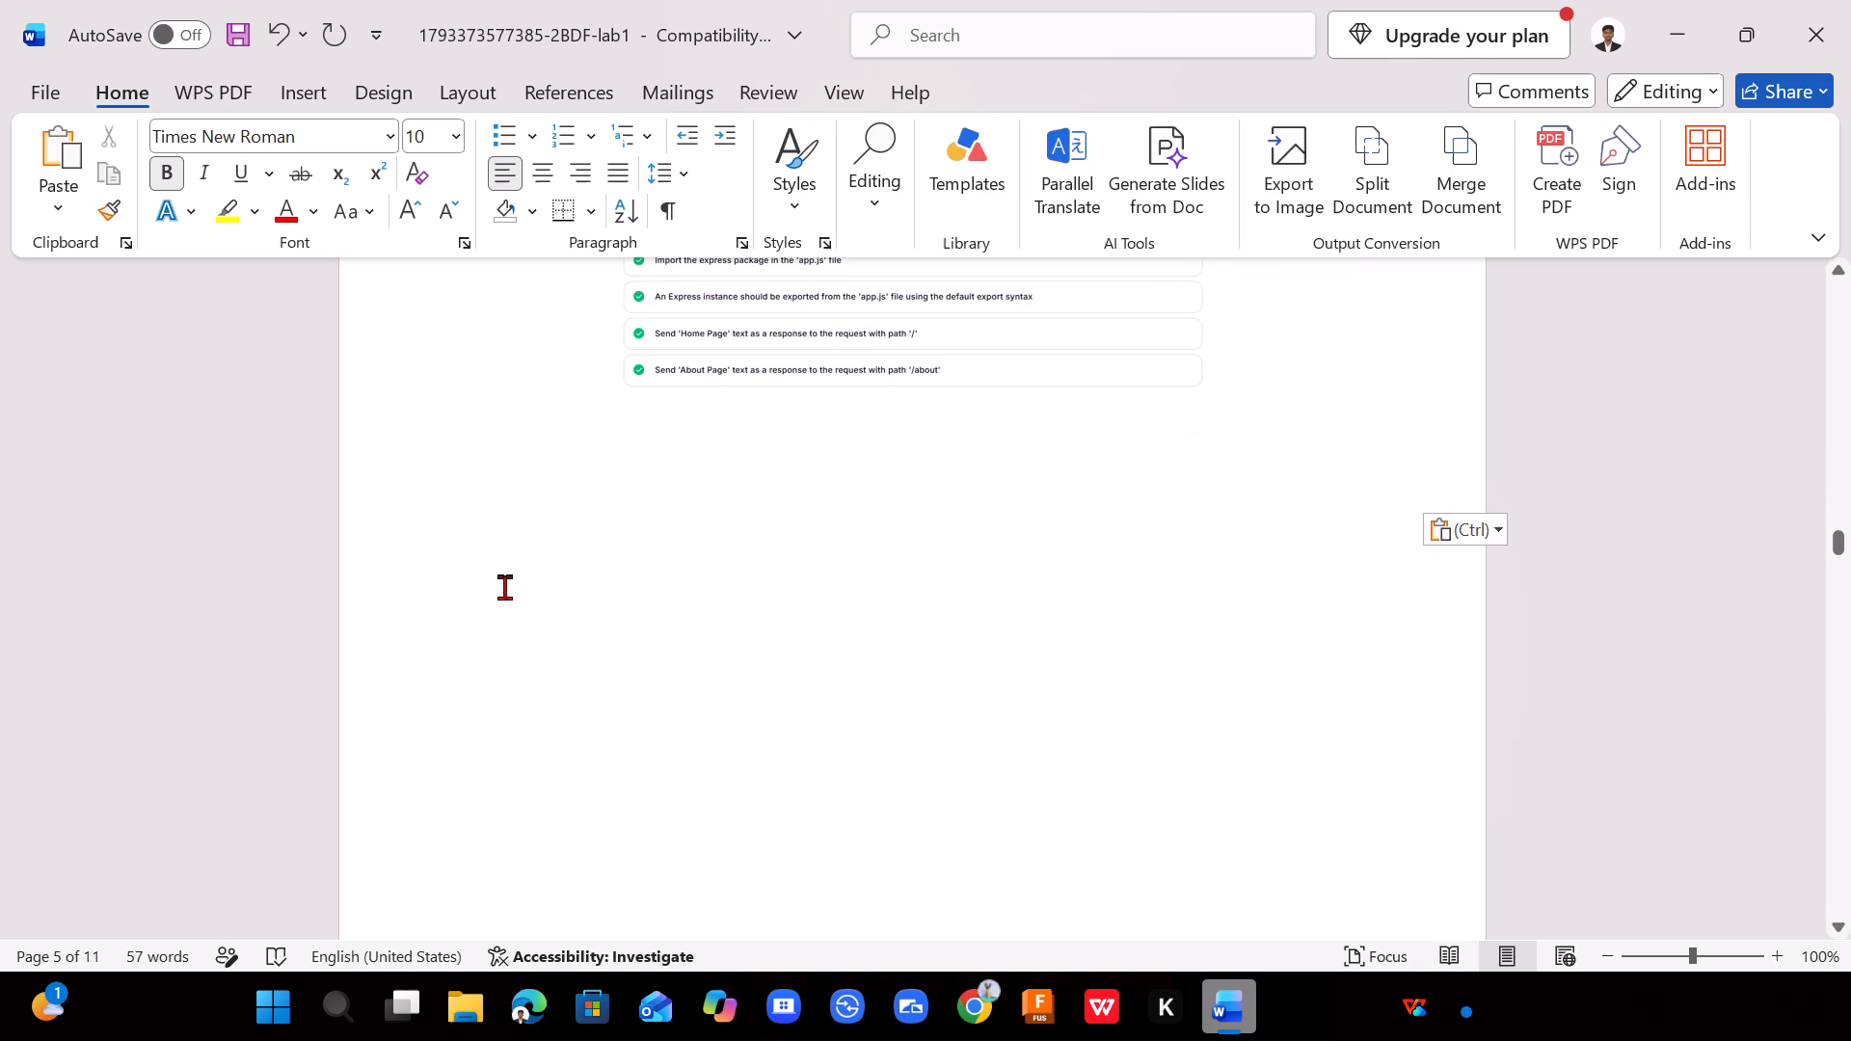
{"action": "type", "text": "4."}
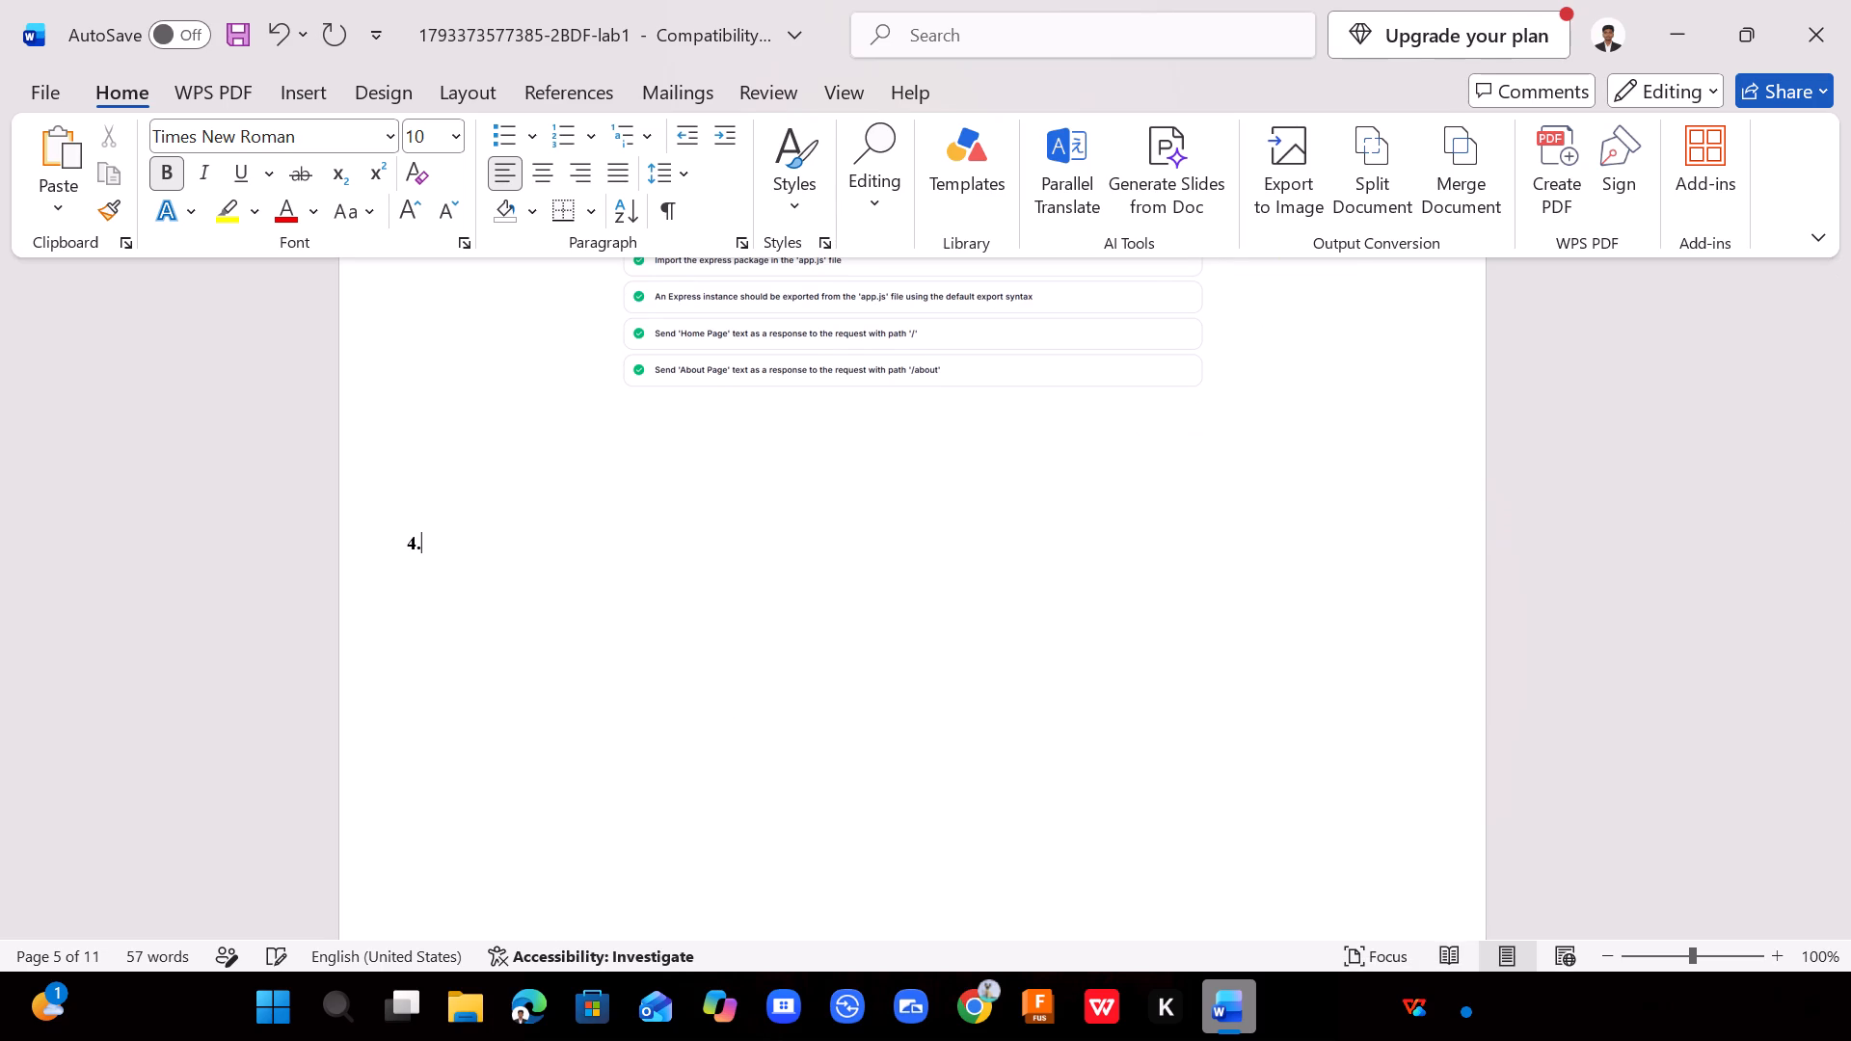
Open the Gadgets Page question from the coding practice list in the browser and capture its description page.
{"action": "left_click", "coordinate": [963, 993]}
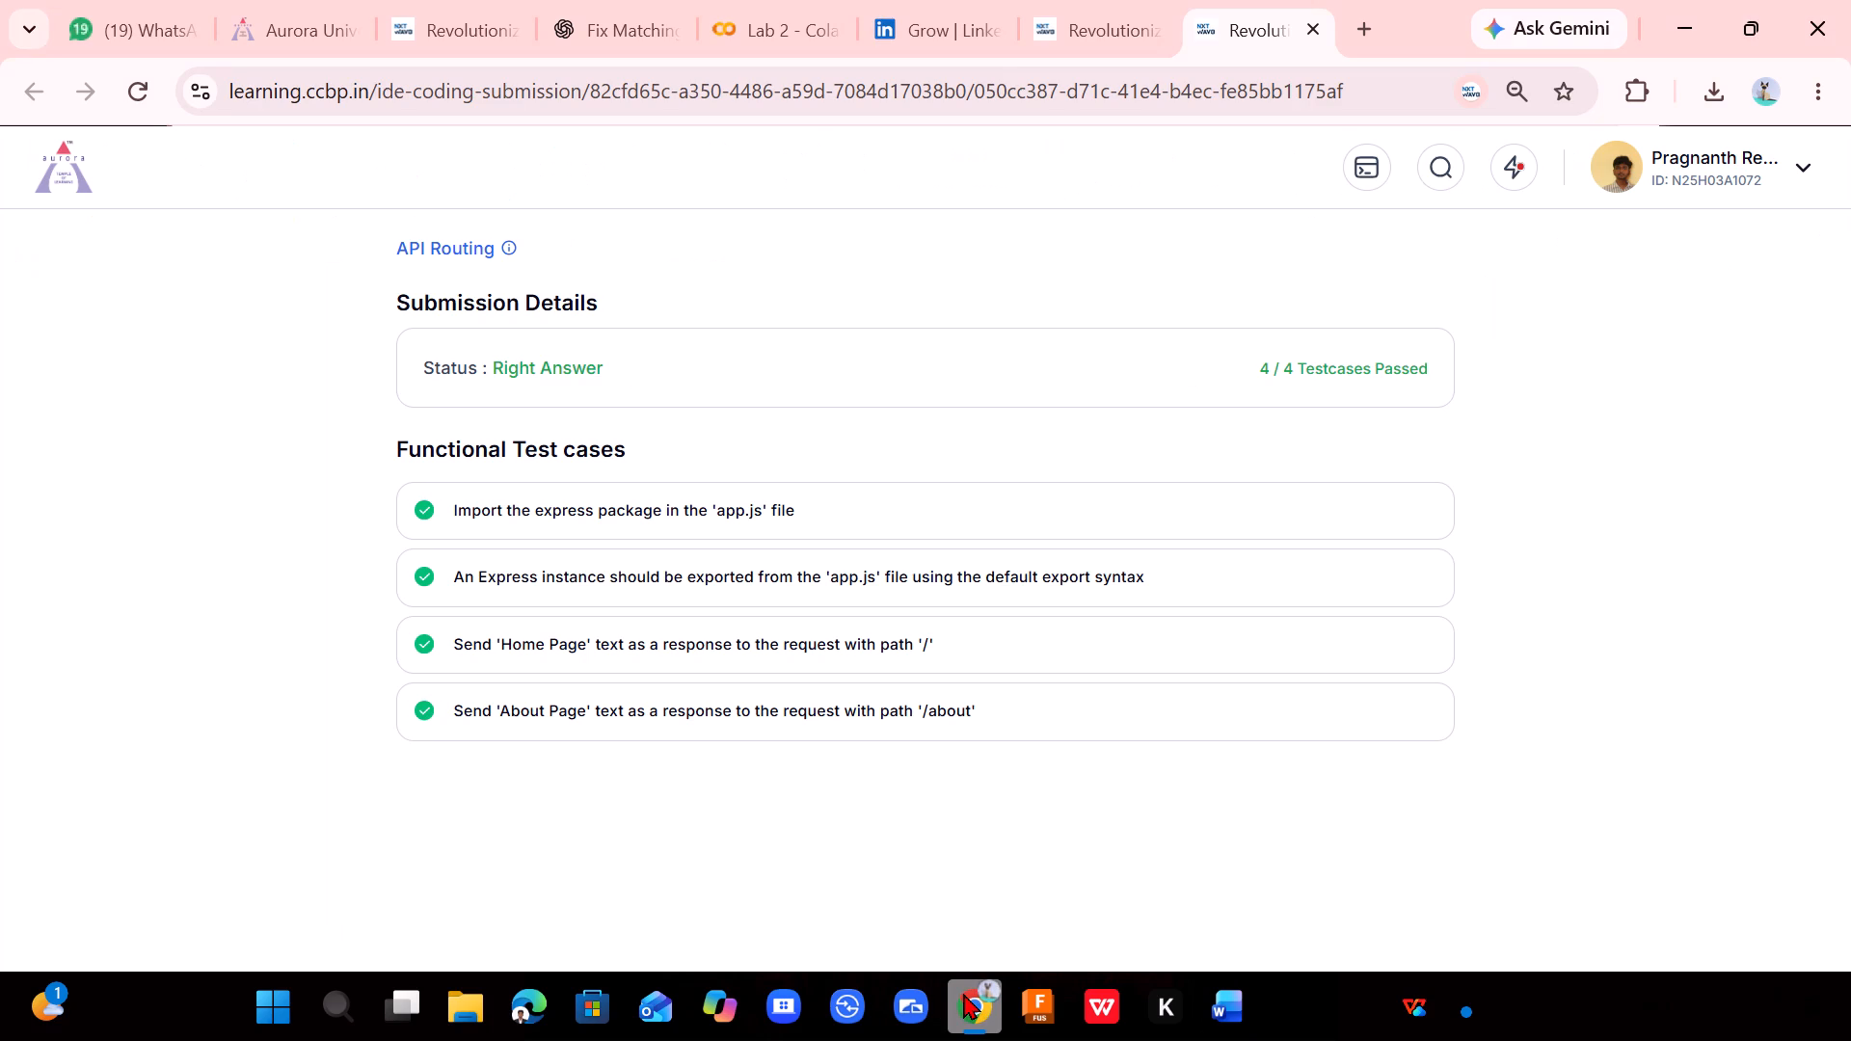
{"action": "left_click", "coordinate": [1060, 0]}
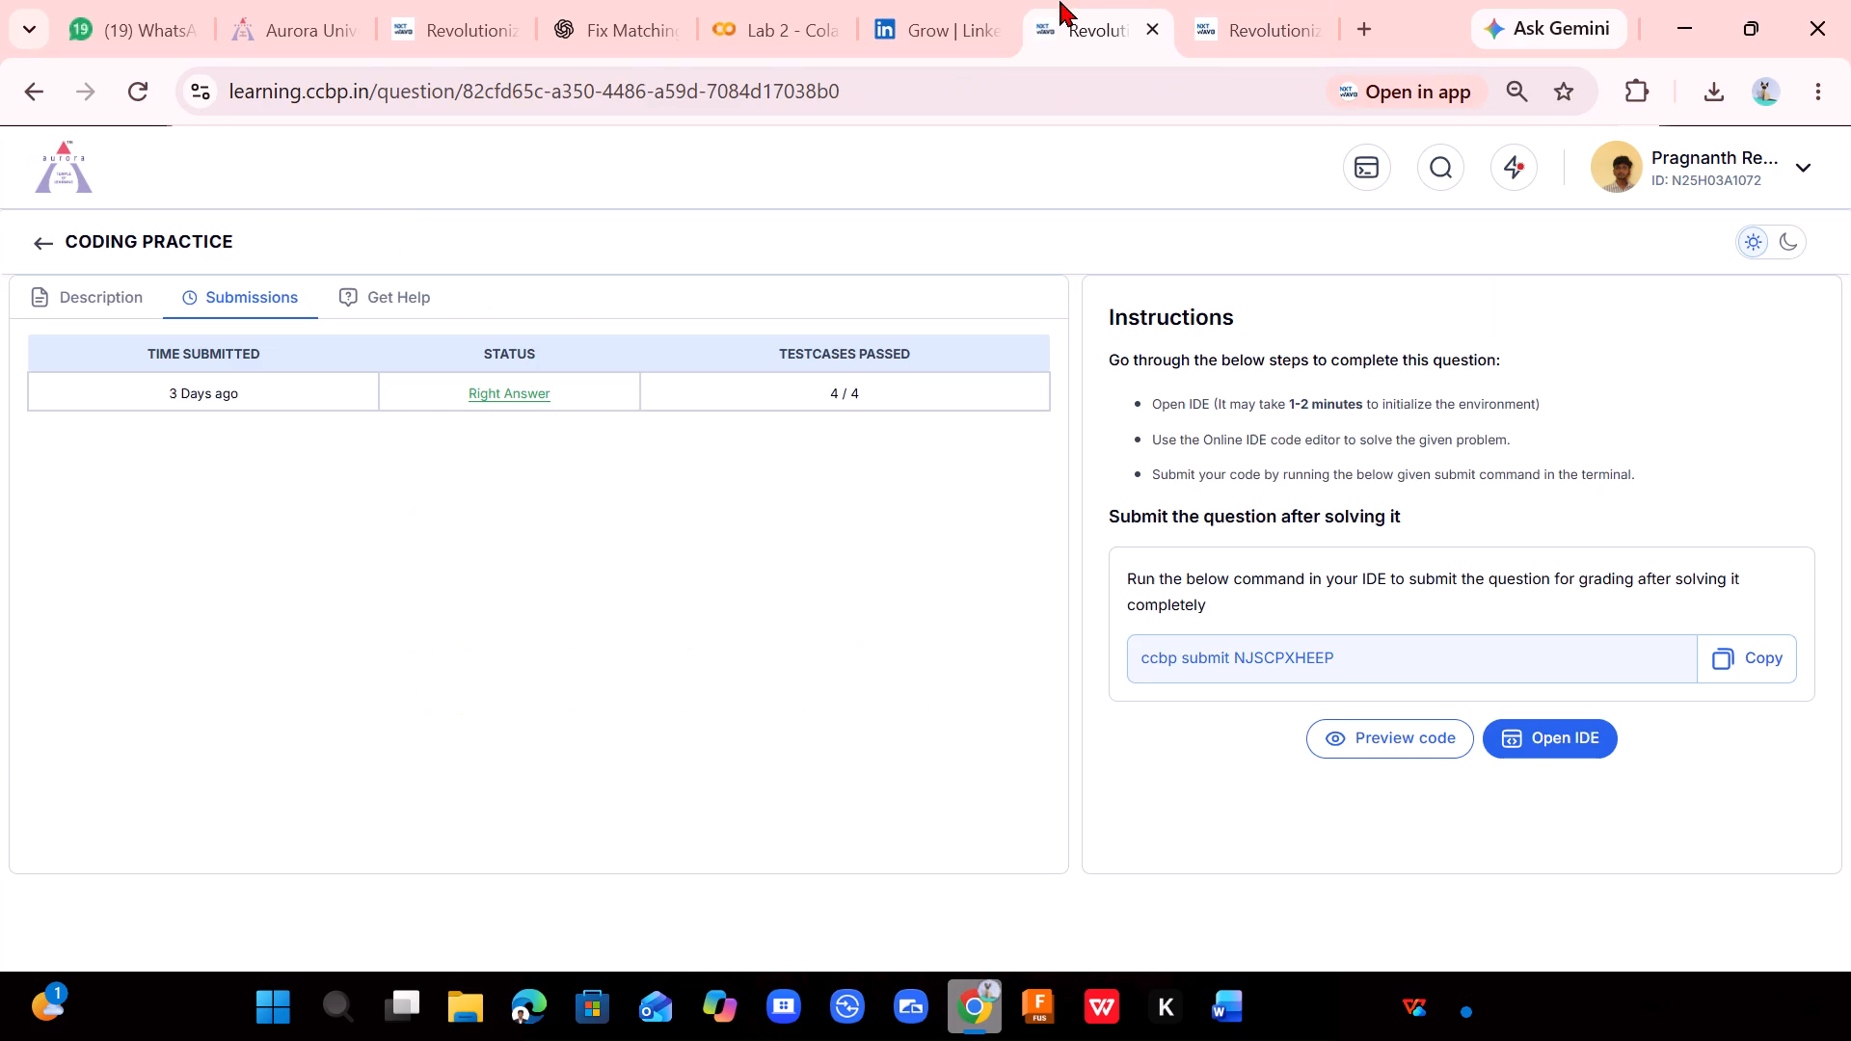
{"action": "left_click", "coordinate": [34, 241]}
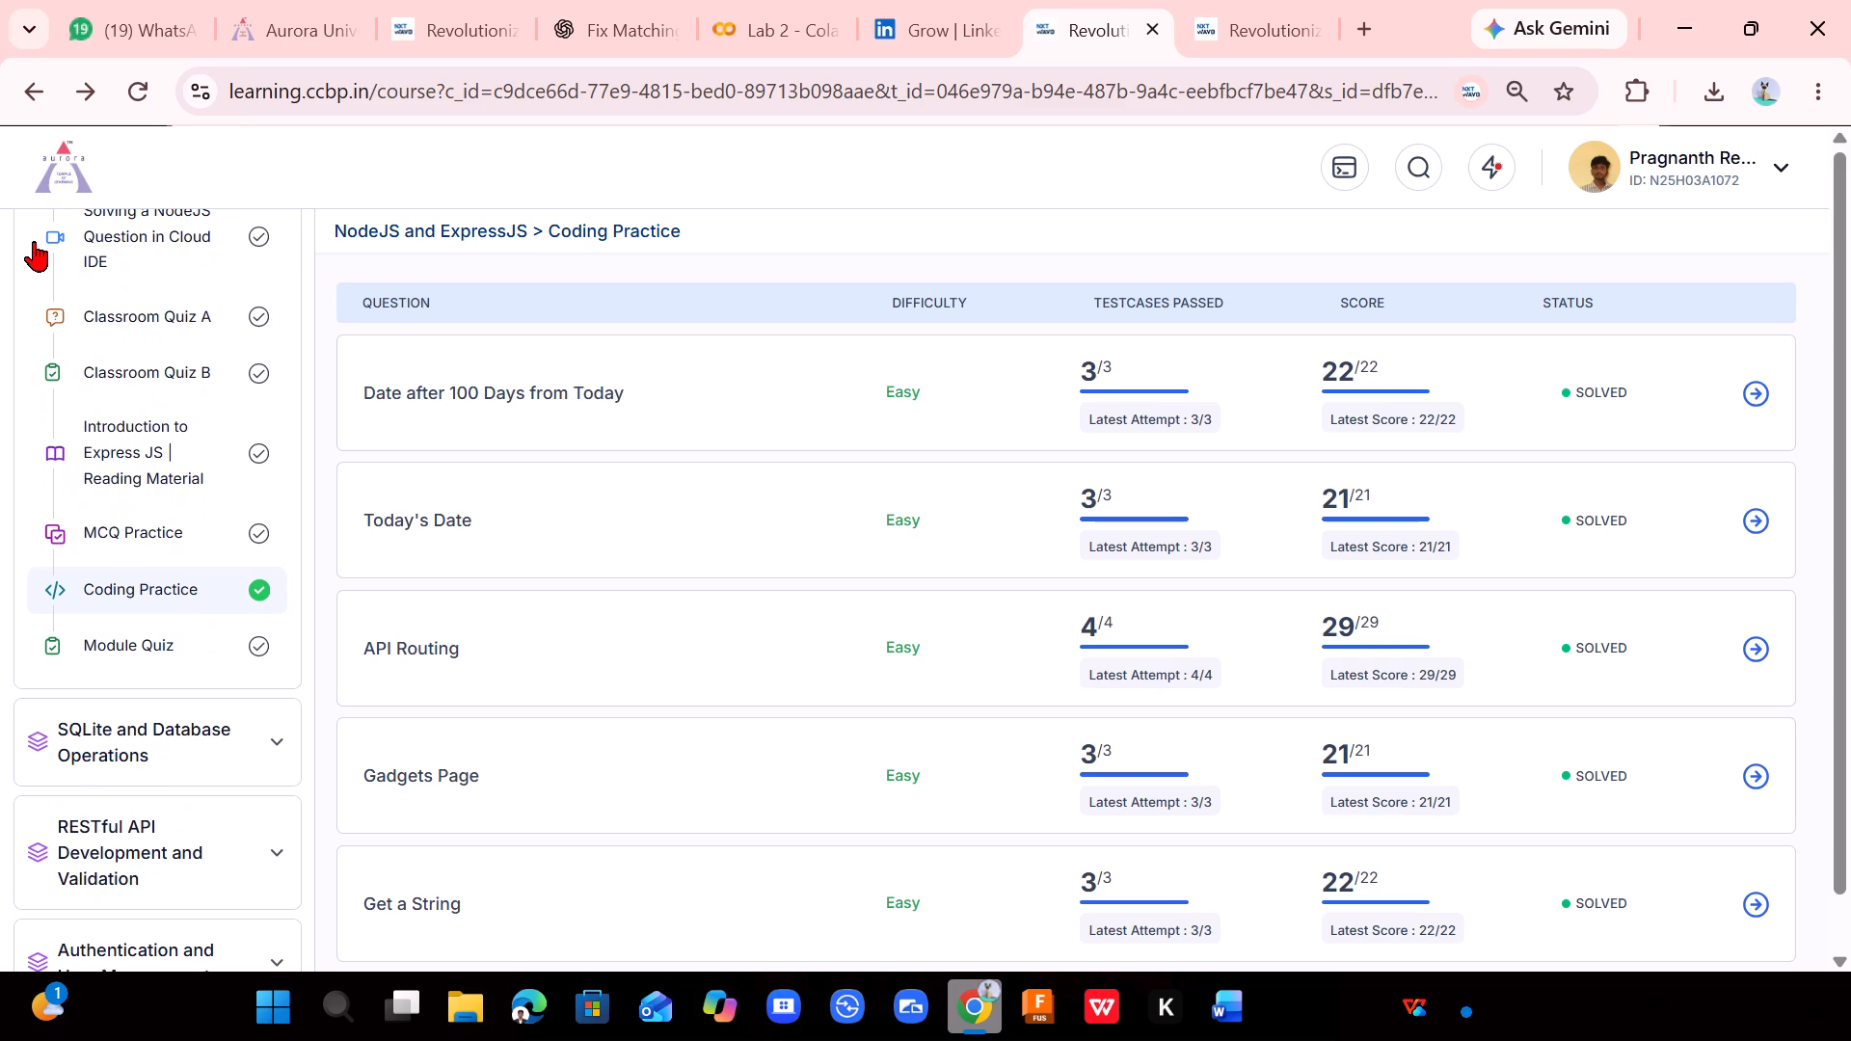
{"action": "scroll", "coordinate": [671, 539], "scroll_direction": "down", "scroll_amount": 4}
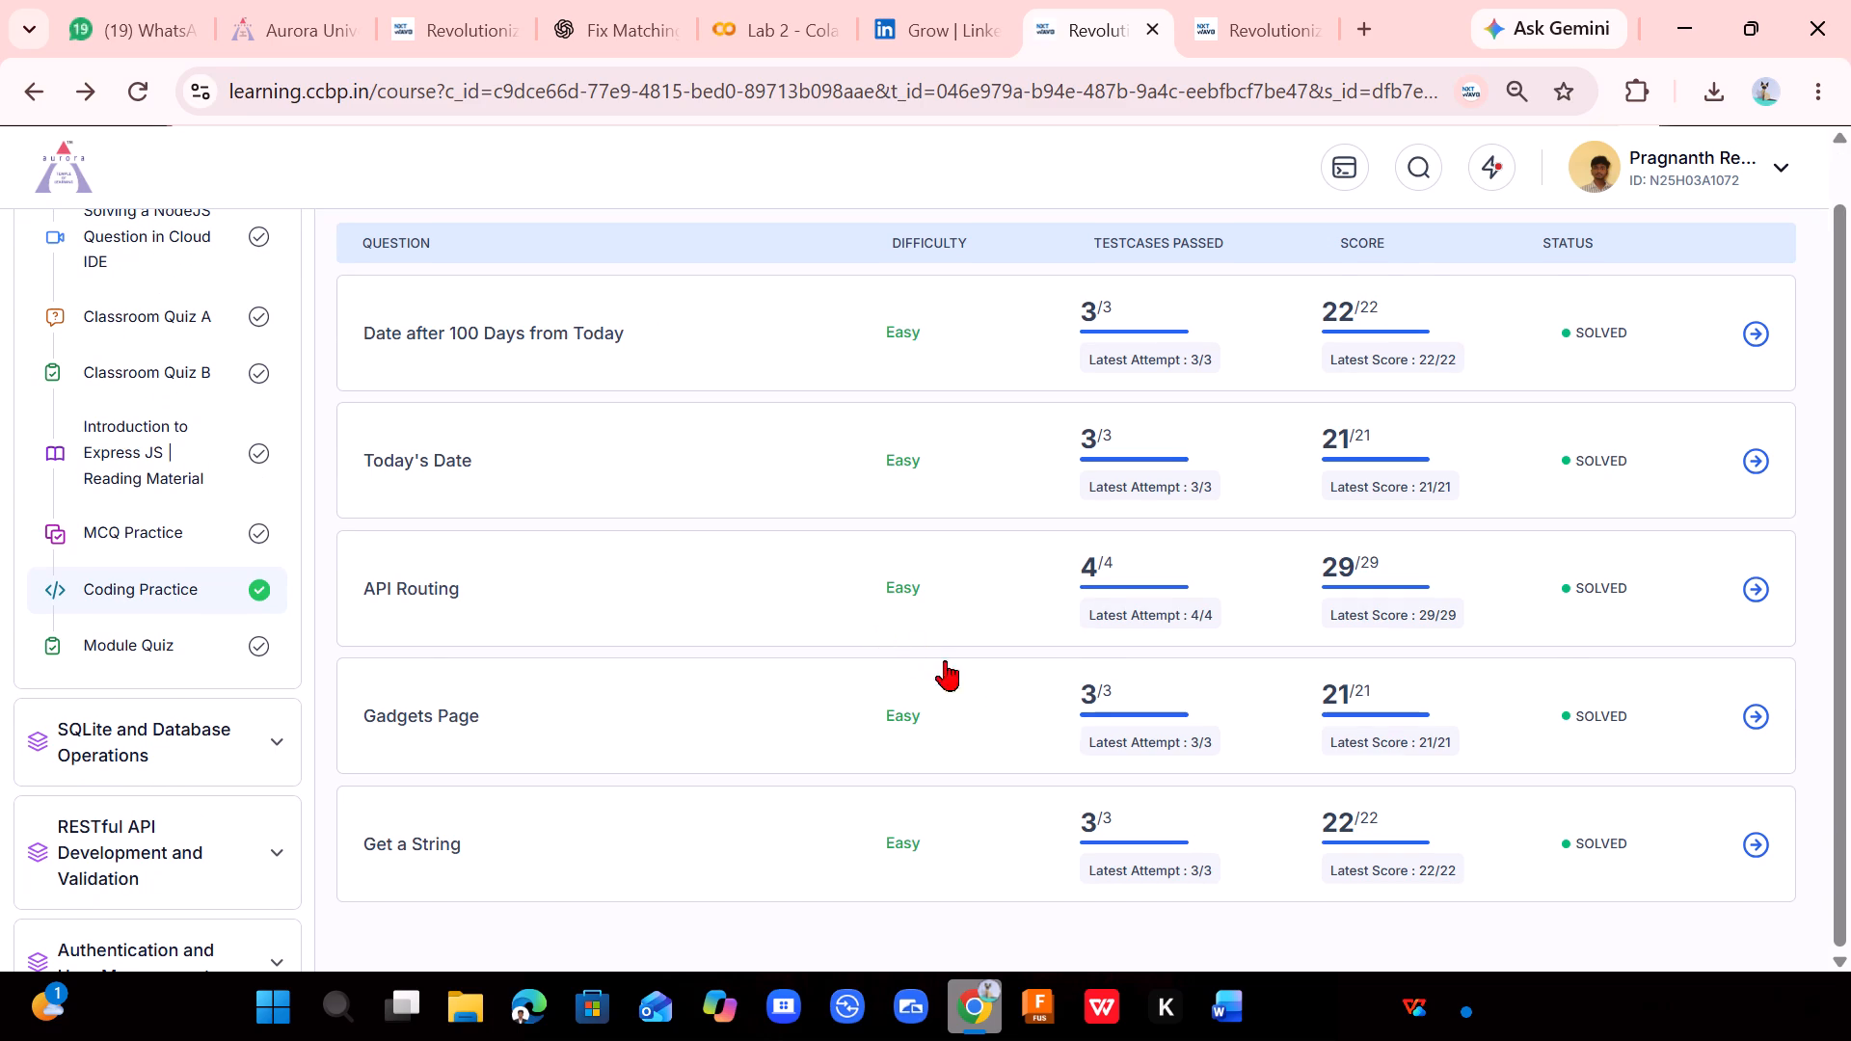
{"action": "left_click", "coordinate": [1002, 683]}
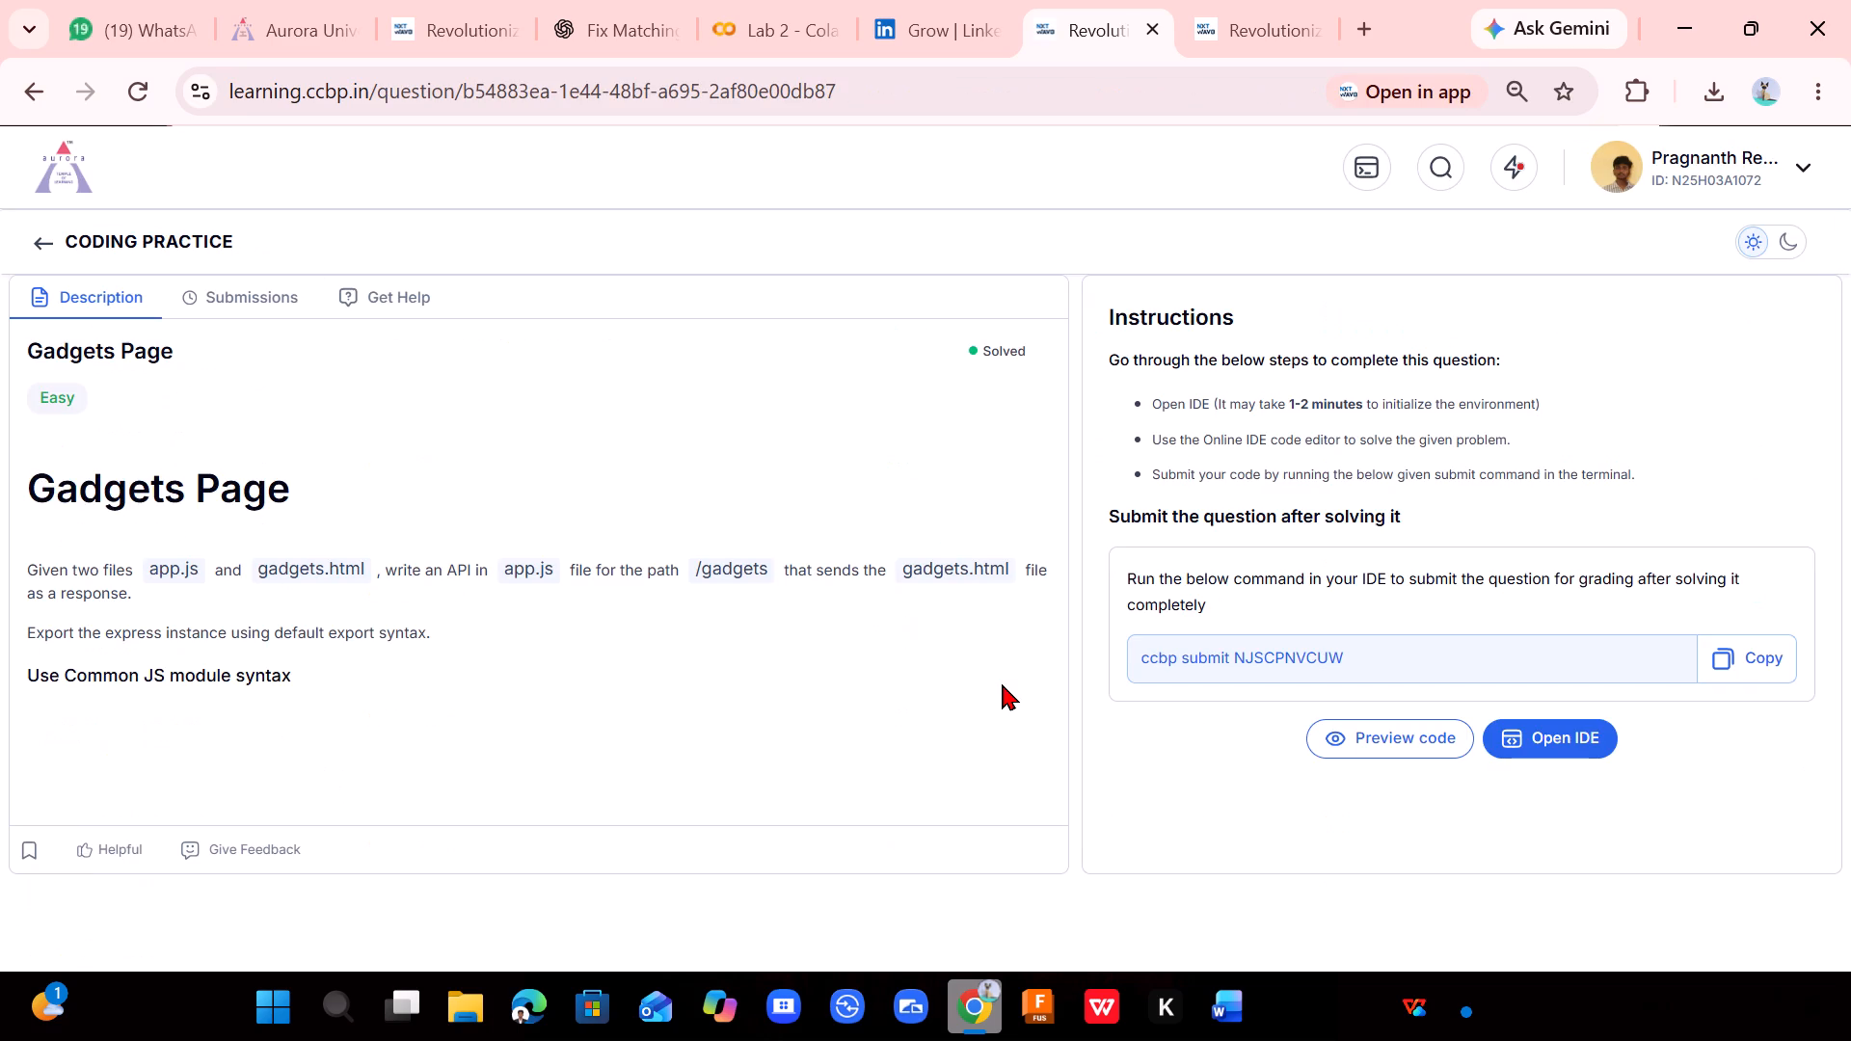
{"action": "scroll", "coordinate": [787, 694], "scroll_direction": "up", "scroll_amount": 1}
{"action": "key", "text": "shift+super+s"}
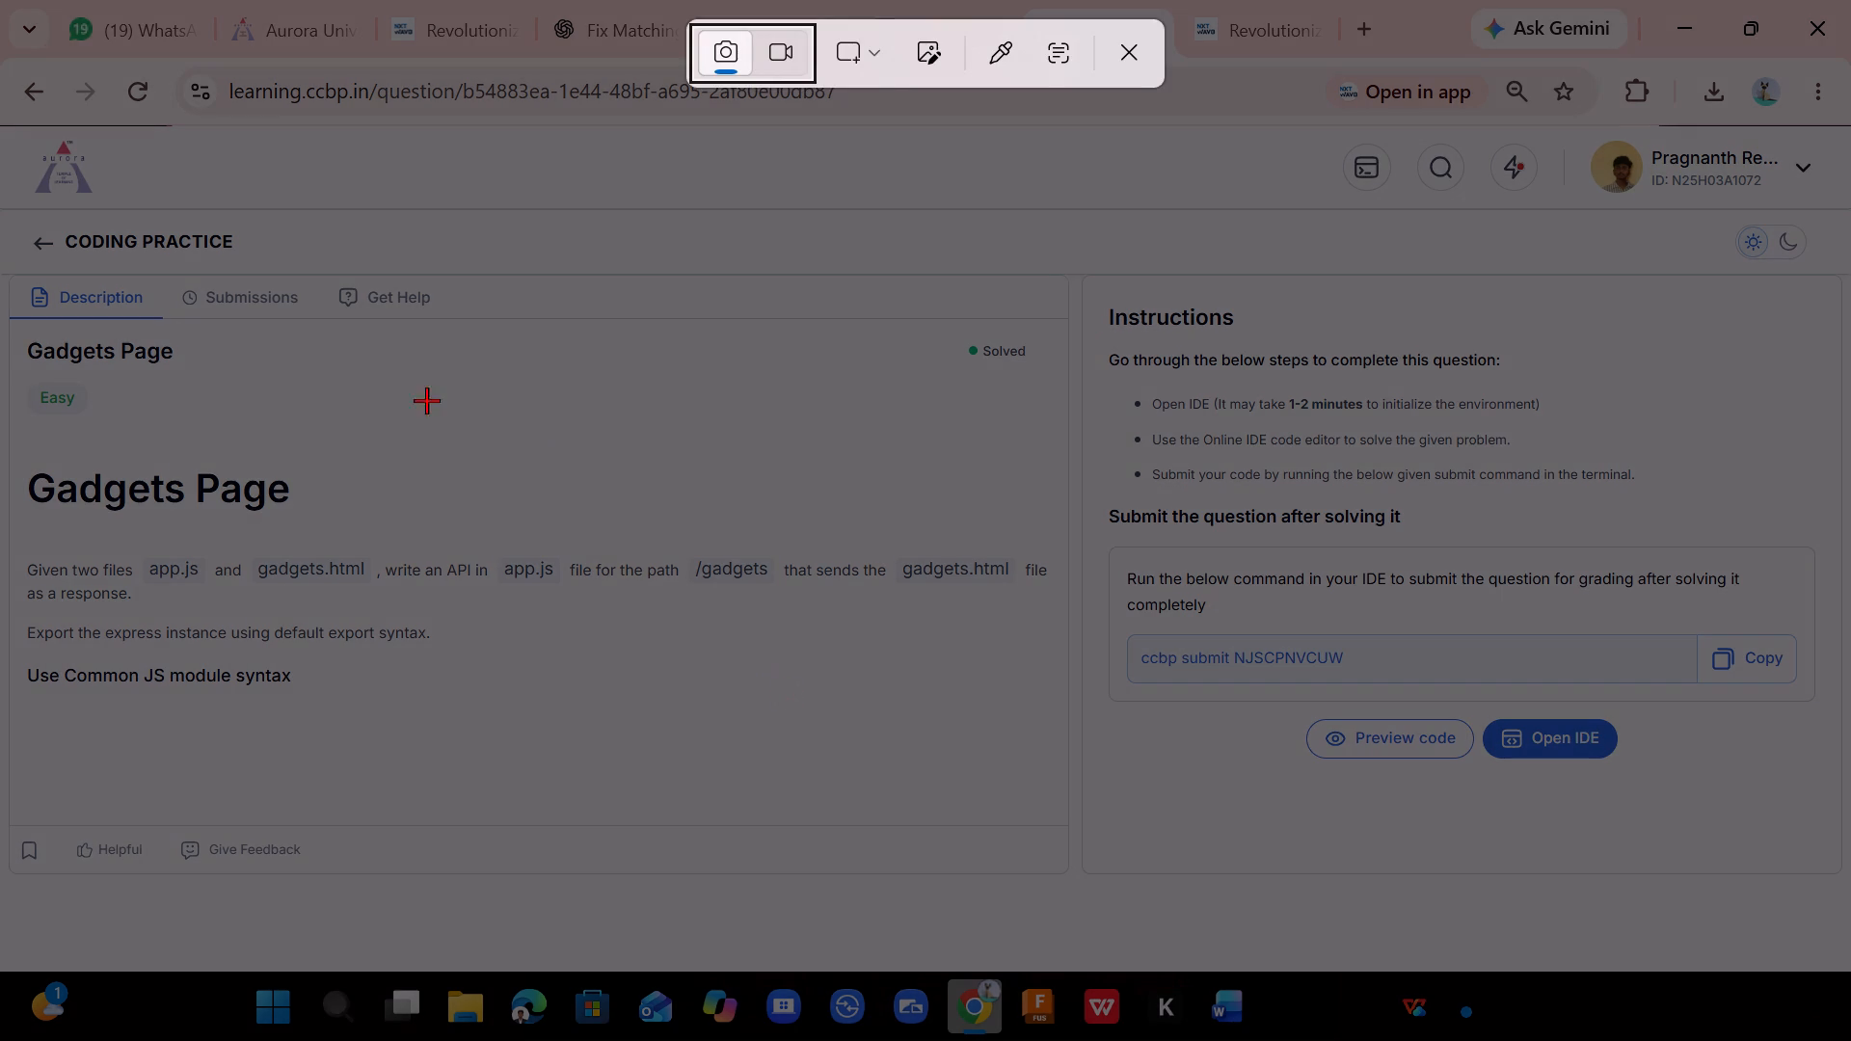
{"action": "left_click_drag", "start_coordinate": [0, 127], "coordinate": [1850, 983]}
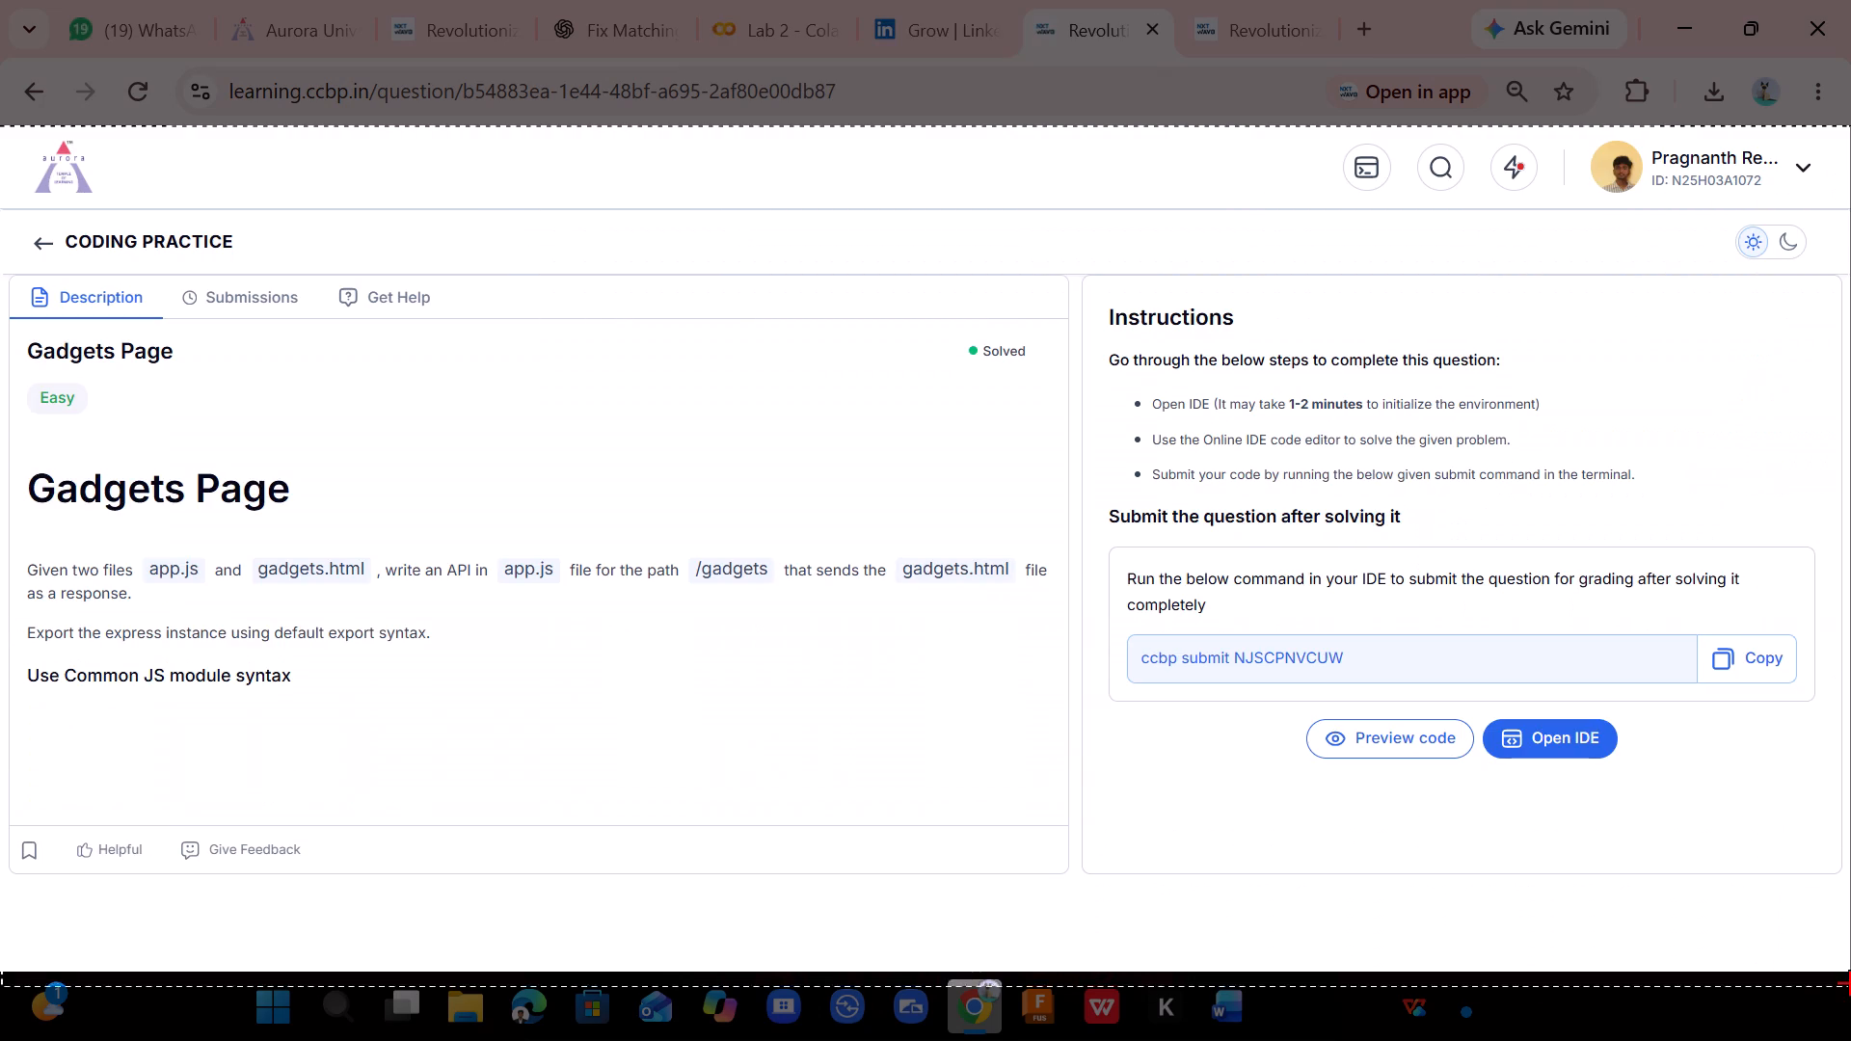
{"action": "left_click_drag", "start_coordinate": [1850, 983], "coordinate": [1850, 971]}
Complete the heading as "4.Gadgets Page" in the Word report and insert the captured question page below it.
{"action": "left_click", "coordinate": [1233, 1005]}
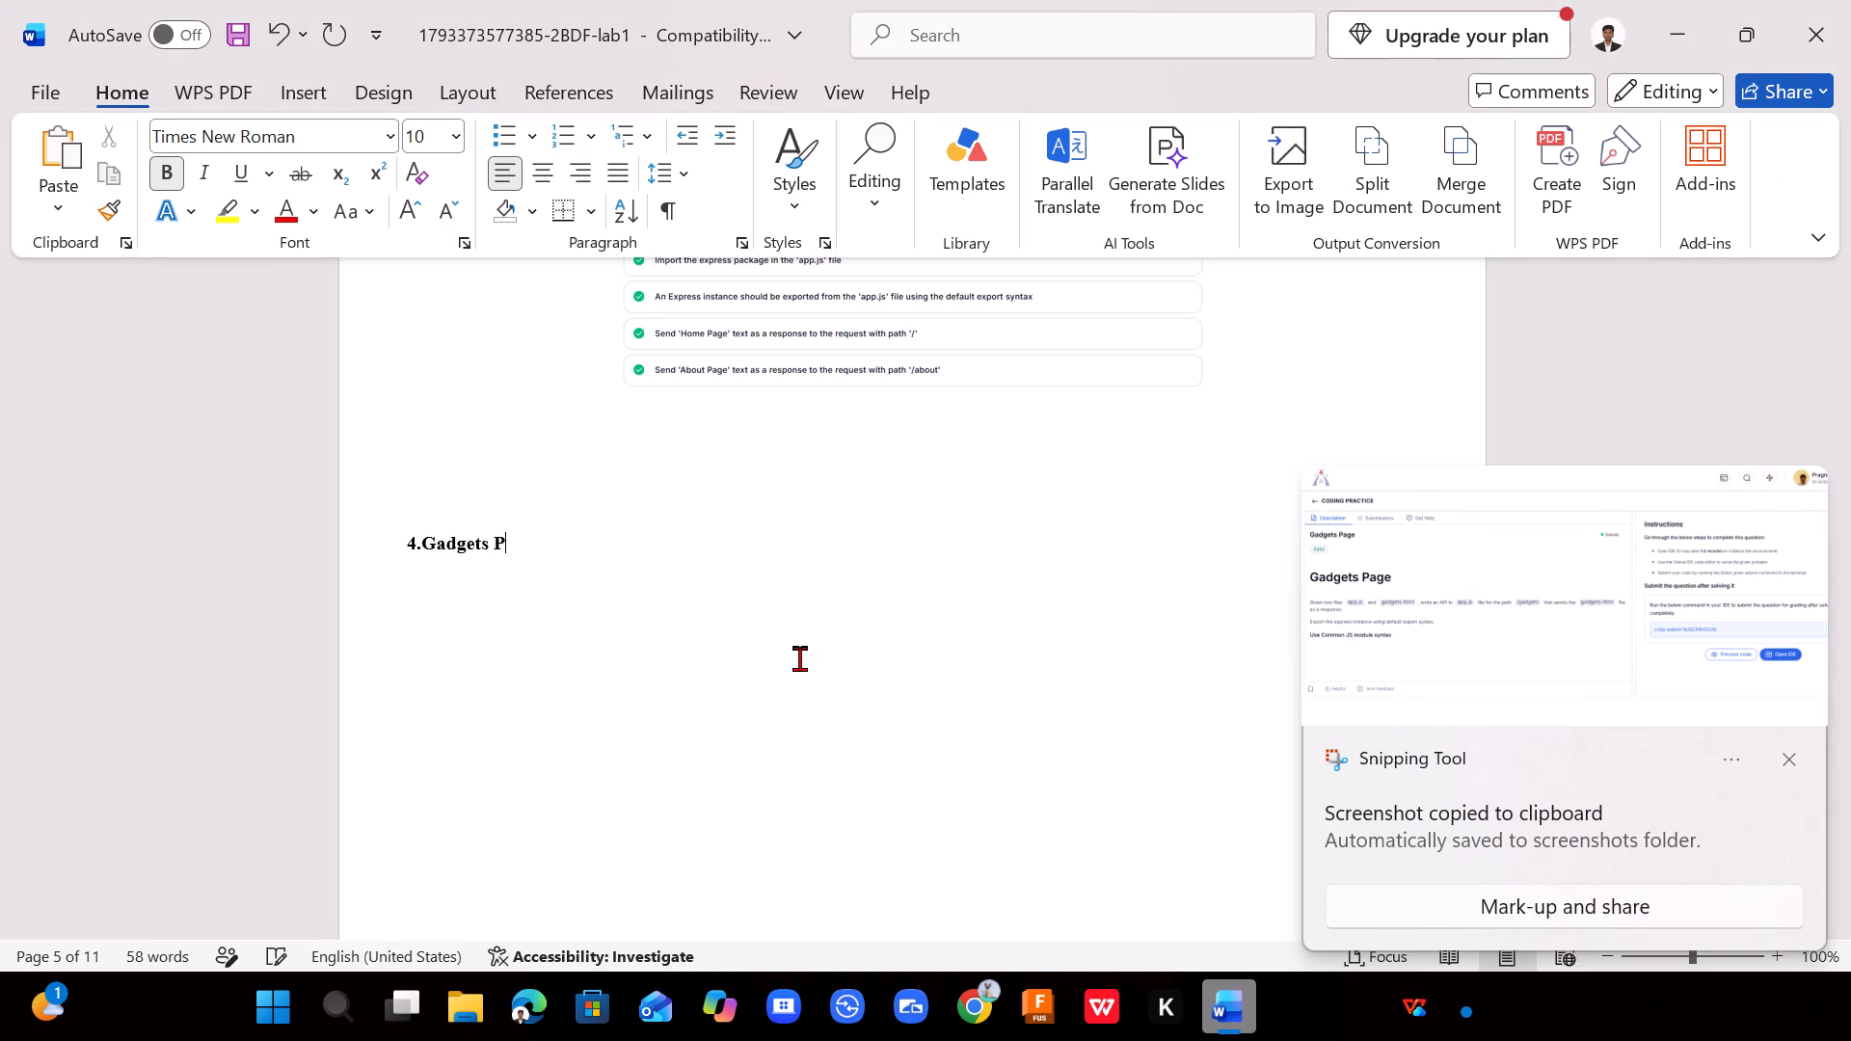
{"action": "type", "text": "age"}
{"action": "key", "text": "Return"}
{"action": "key", "text": "Return"}
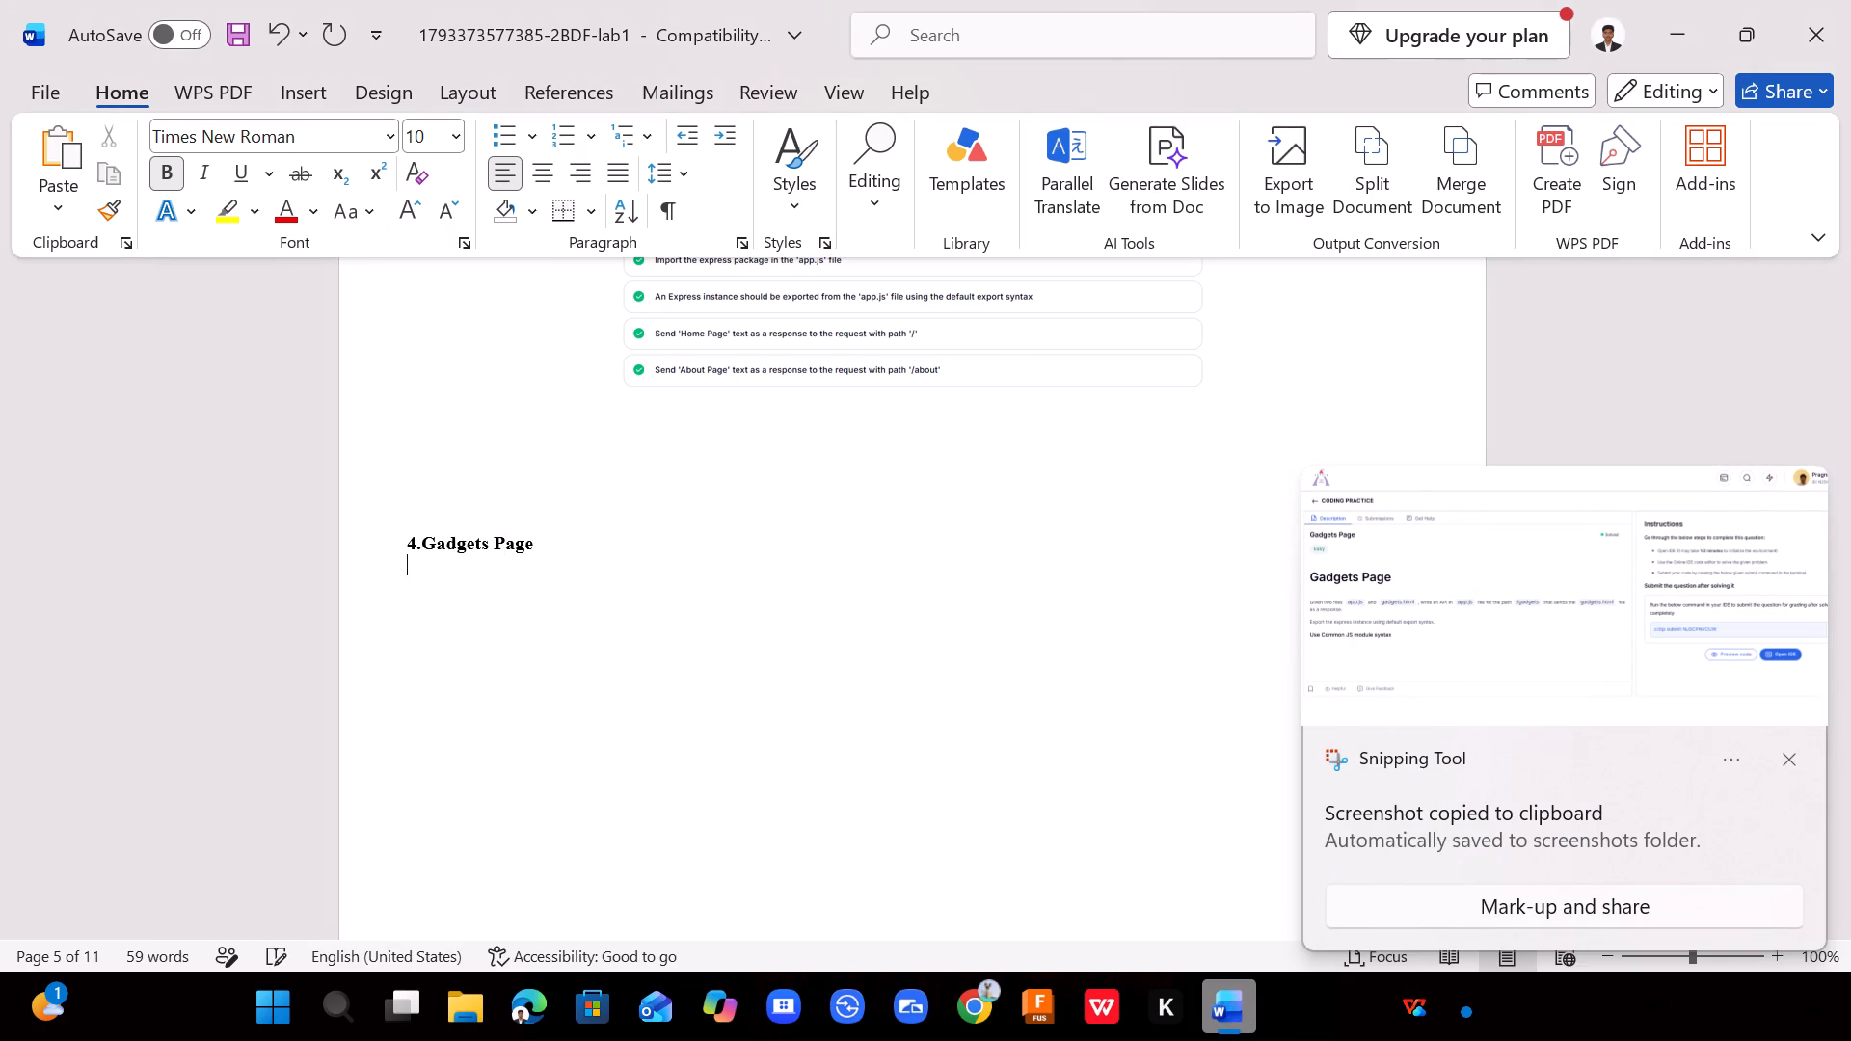
{"action": "key", "text": "Return"}
{"action": "key", "text": "ctrl+v"}
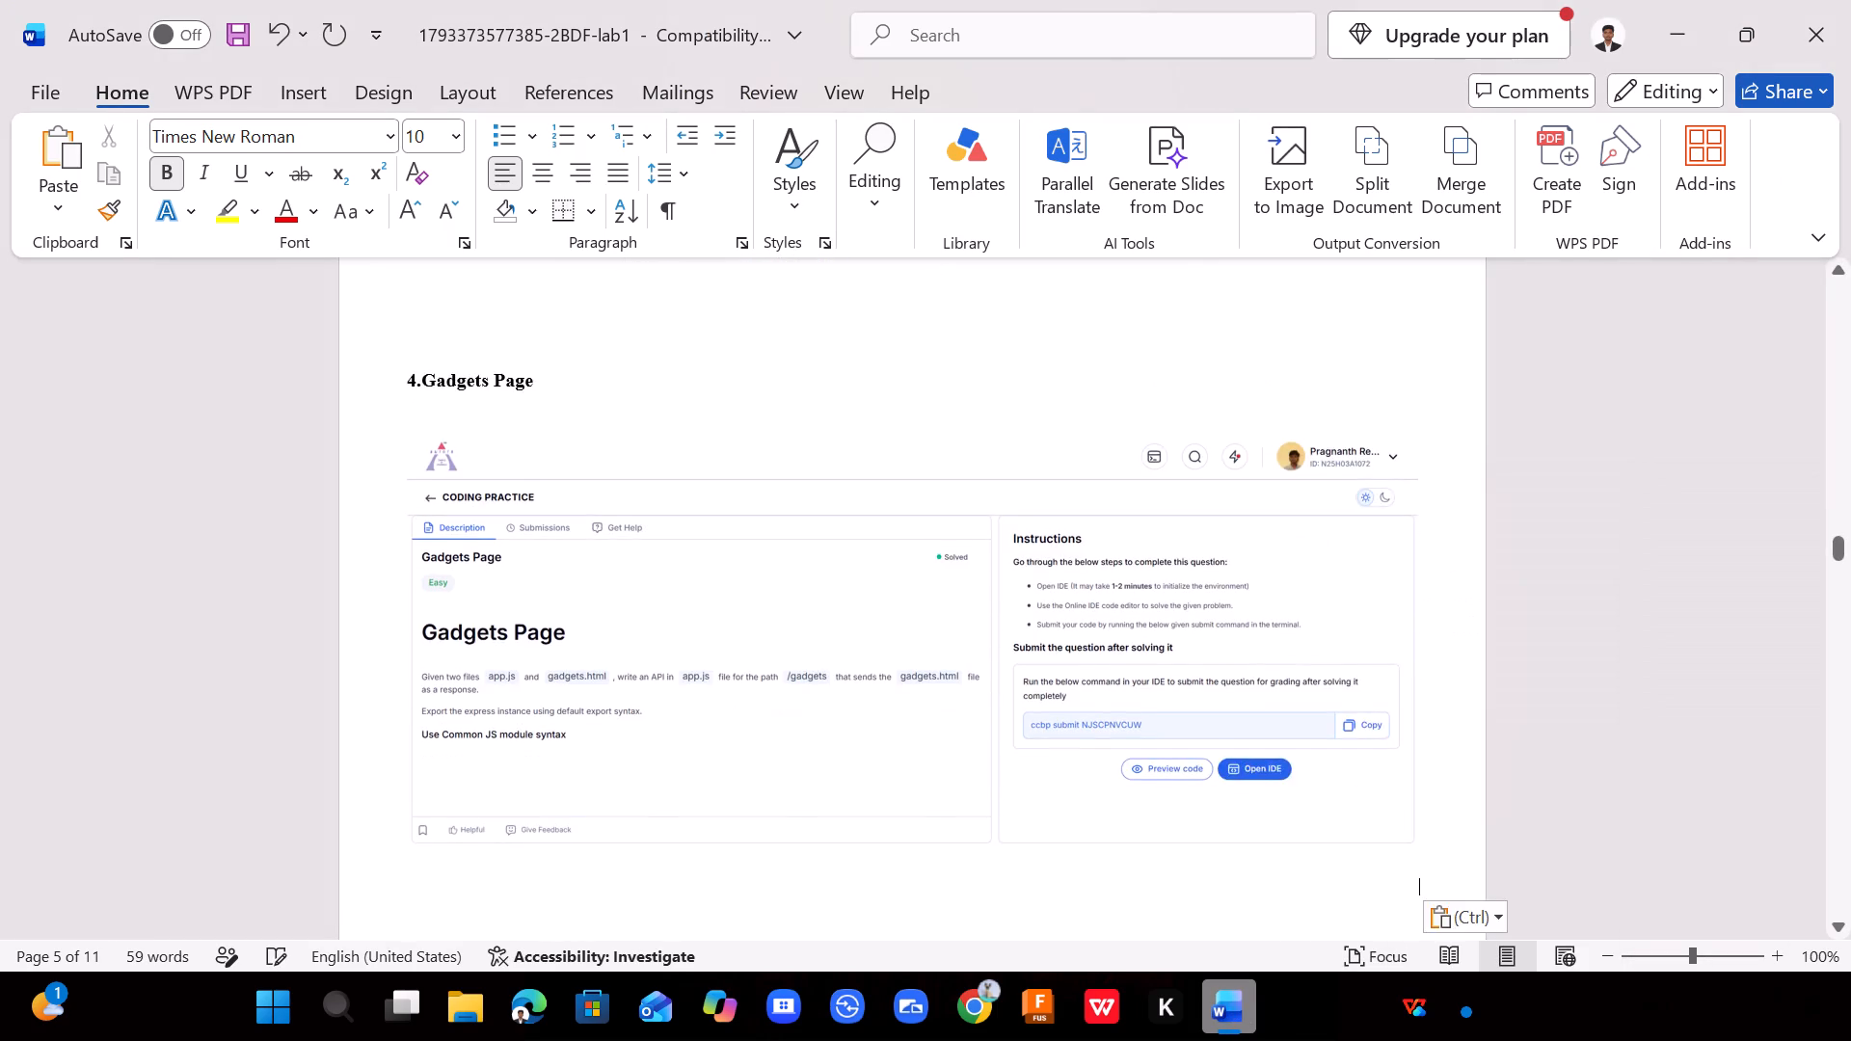
Capture the Gadgets Page app.js code preview in the browser and insert it in Word at the top of the page after the question capture.
{"action": "scroll", "coordinate": [800, 659], "scroll_direction": "down", "scroll_amount": 3}
{"action": "left_click", "coordinate": [476, 393]}
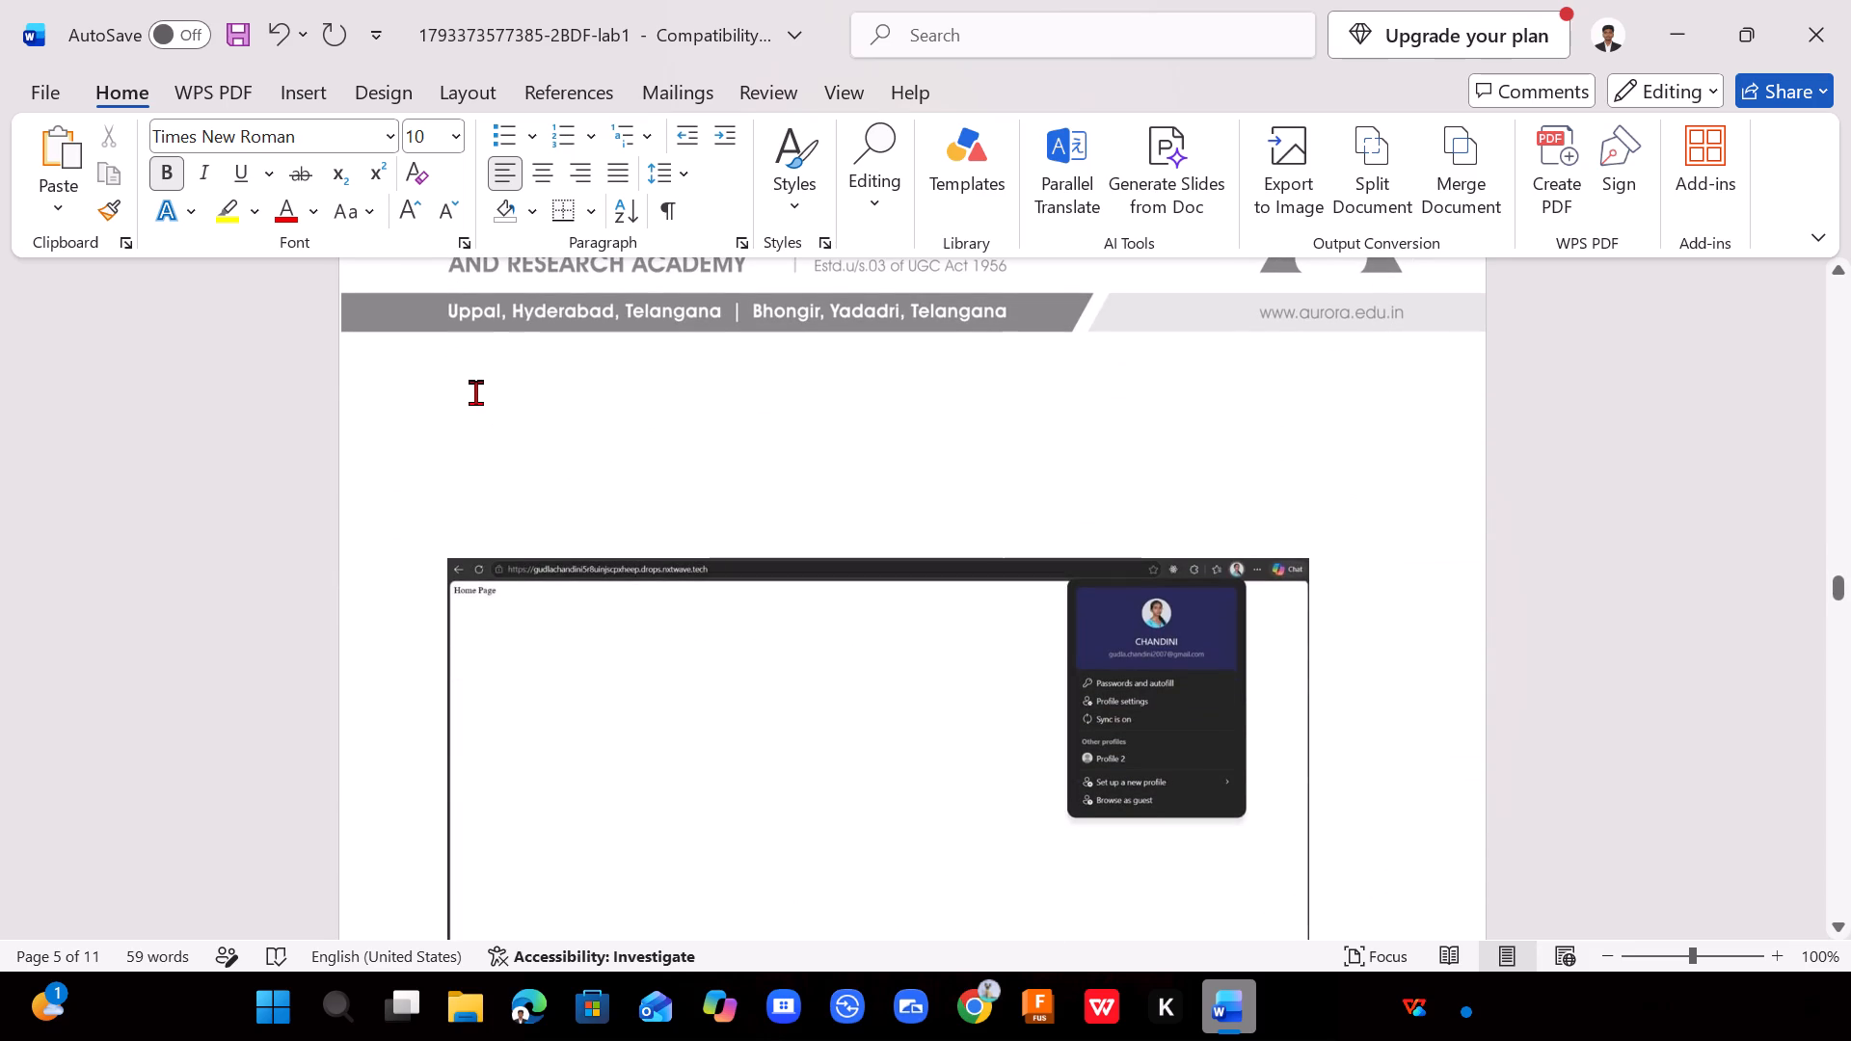
{"action": "left_click", "coordinate": [976, 999]}
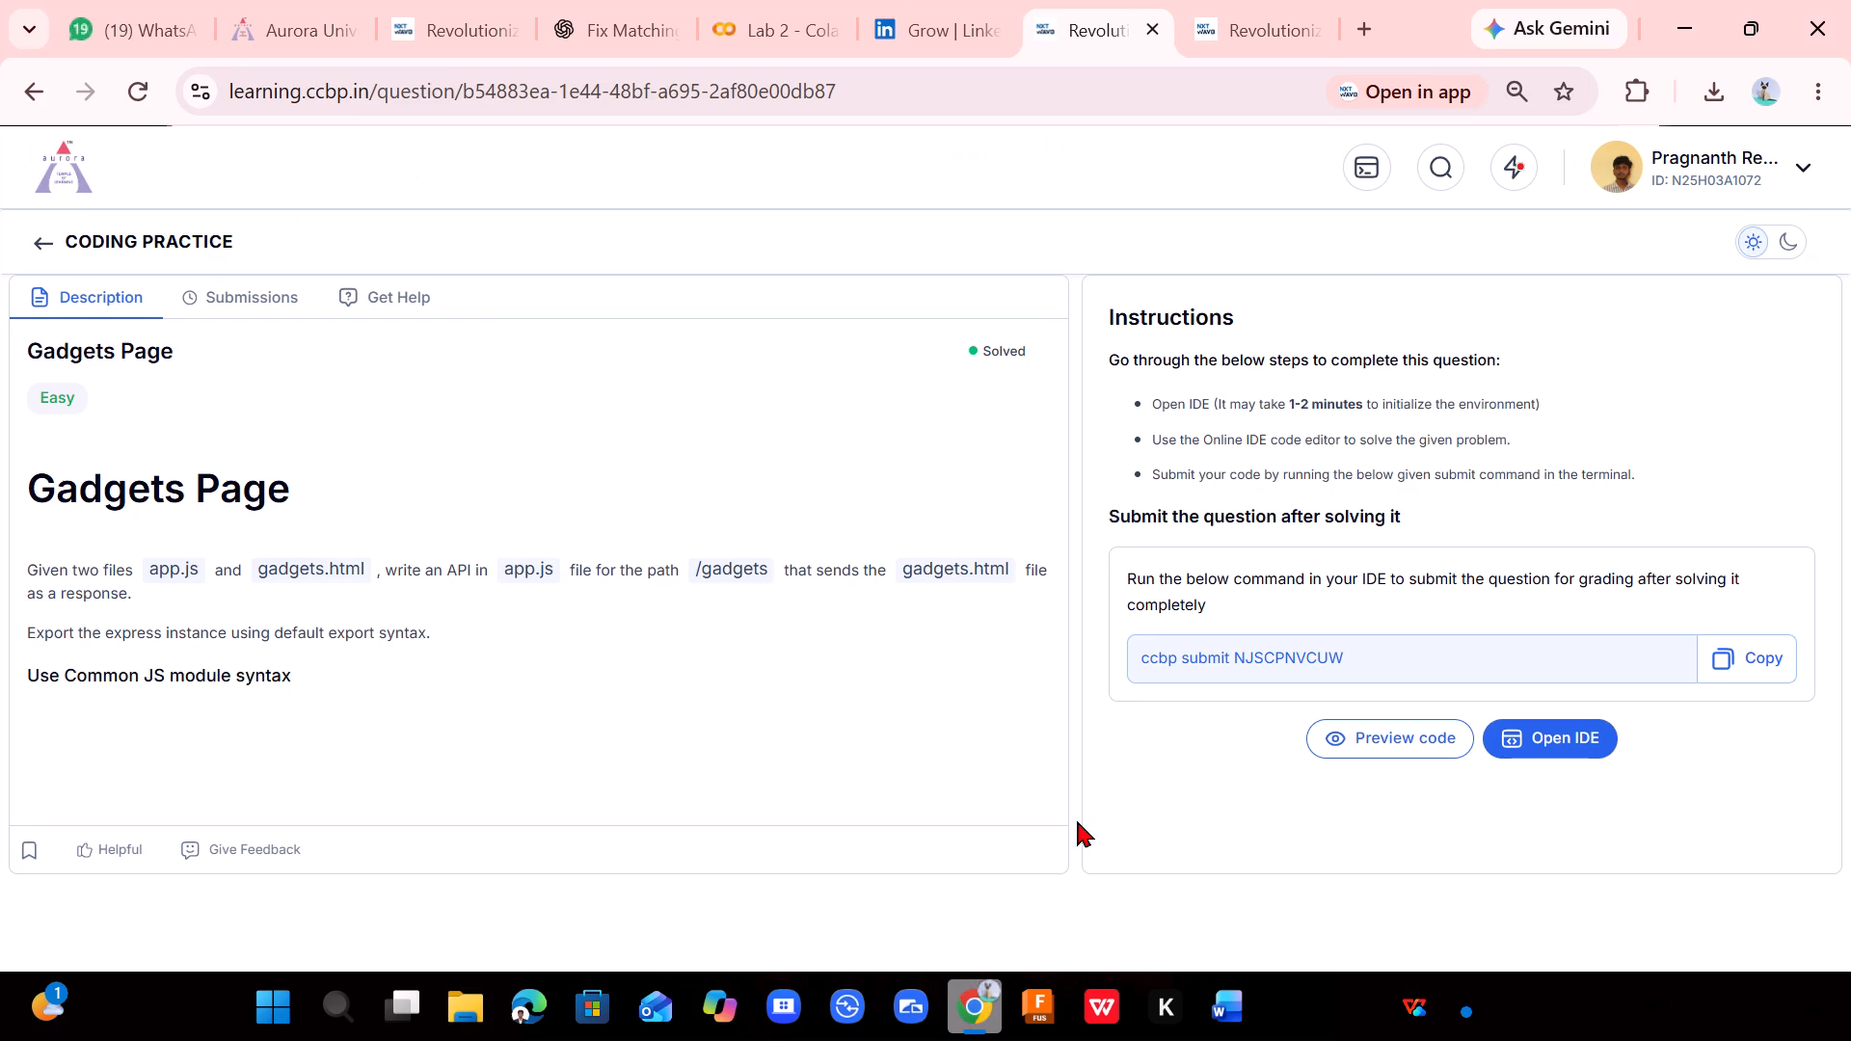
{"action": "left_click", "coordinate": [1421, 730]}
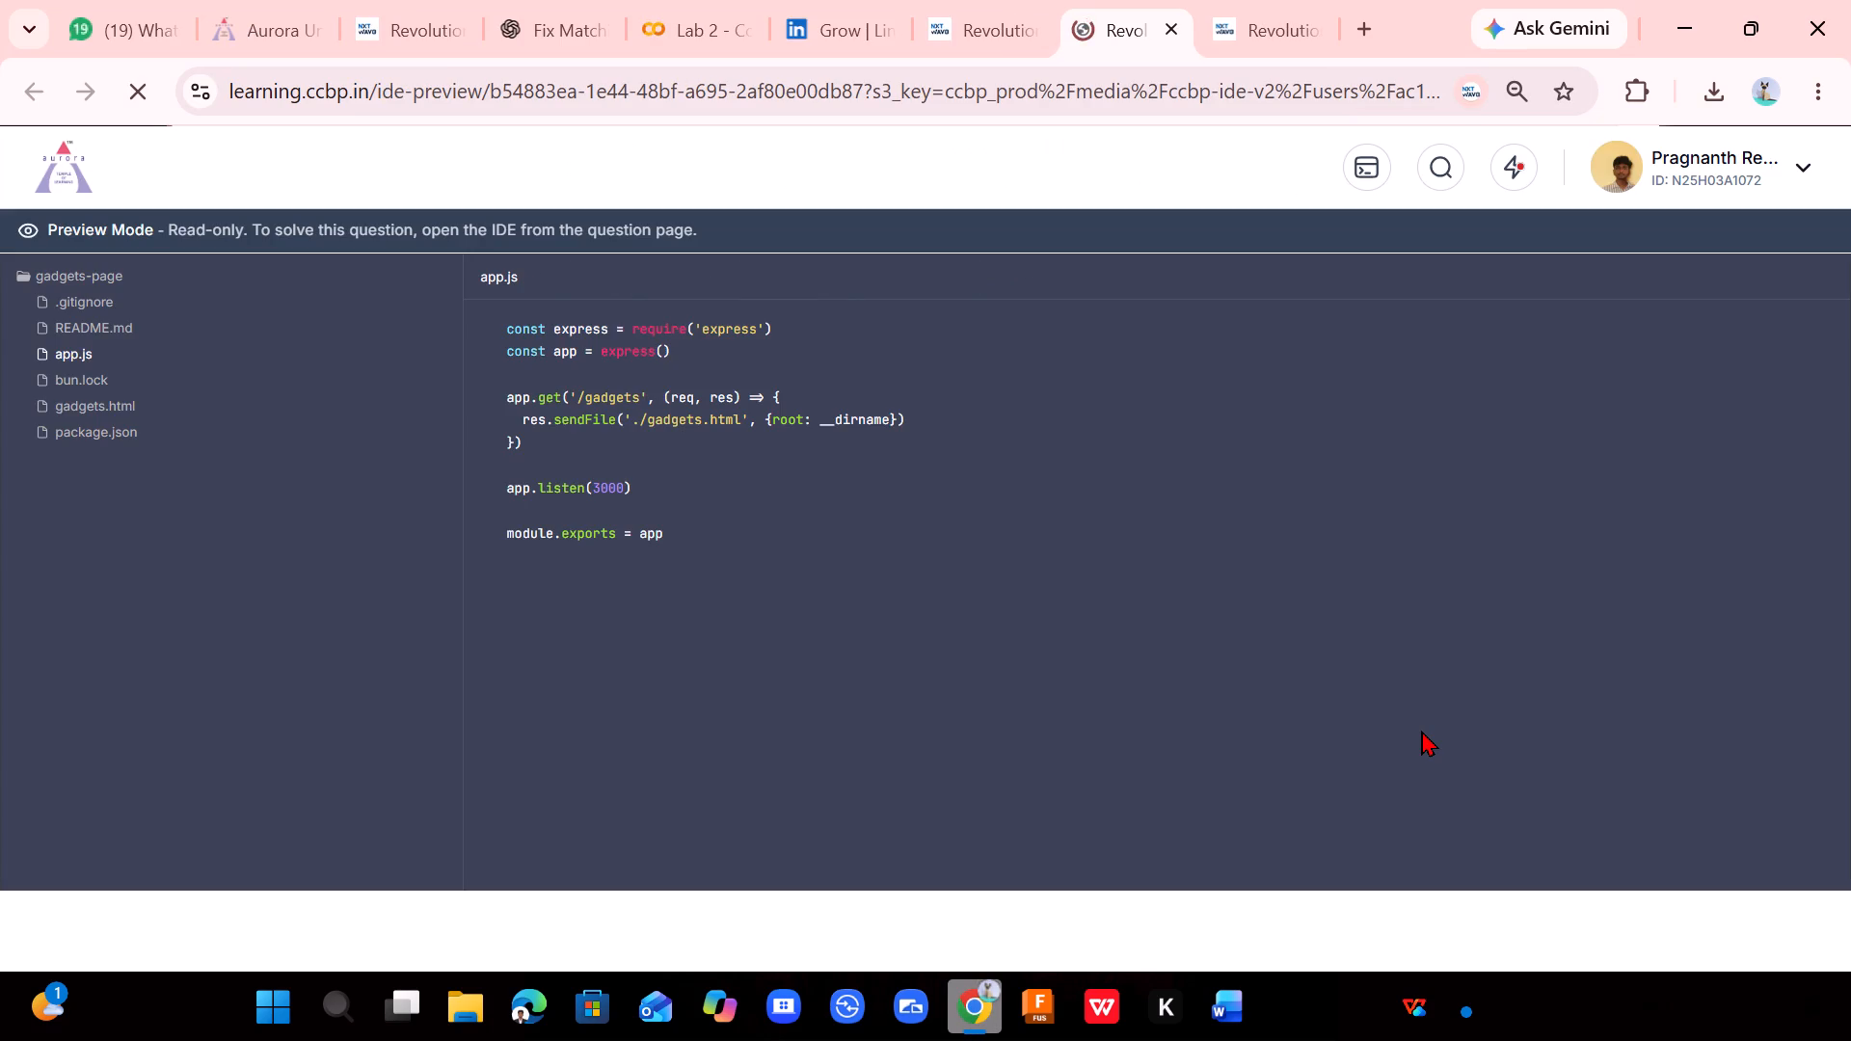
{"action": "key", "text": "shift+super+s"}
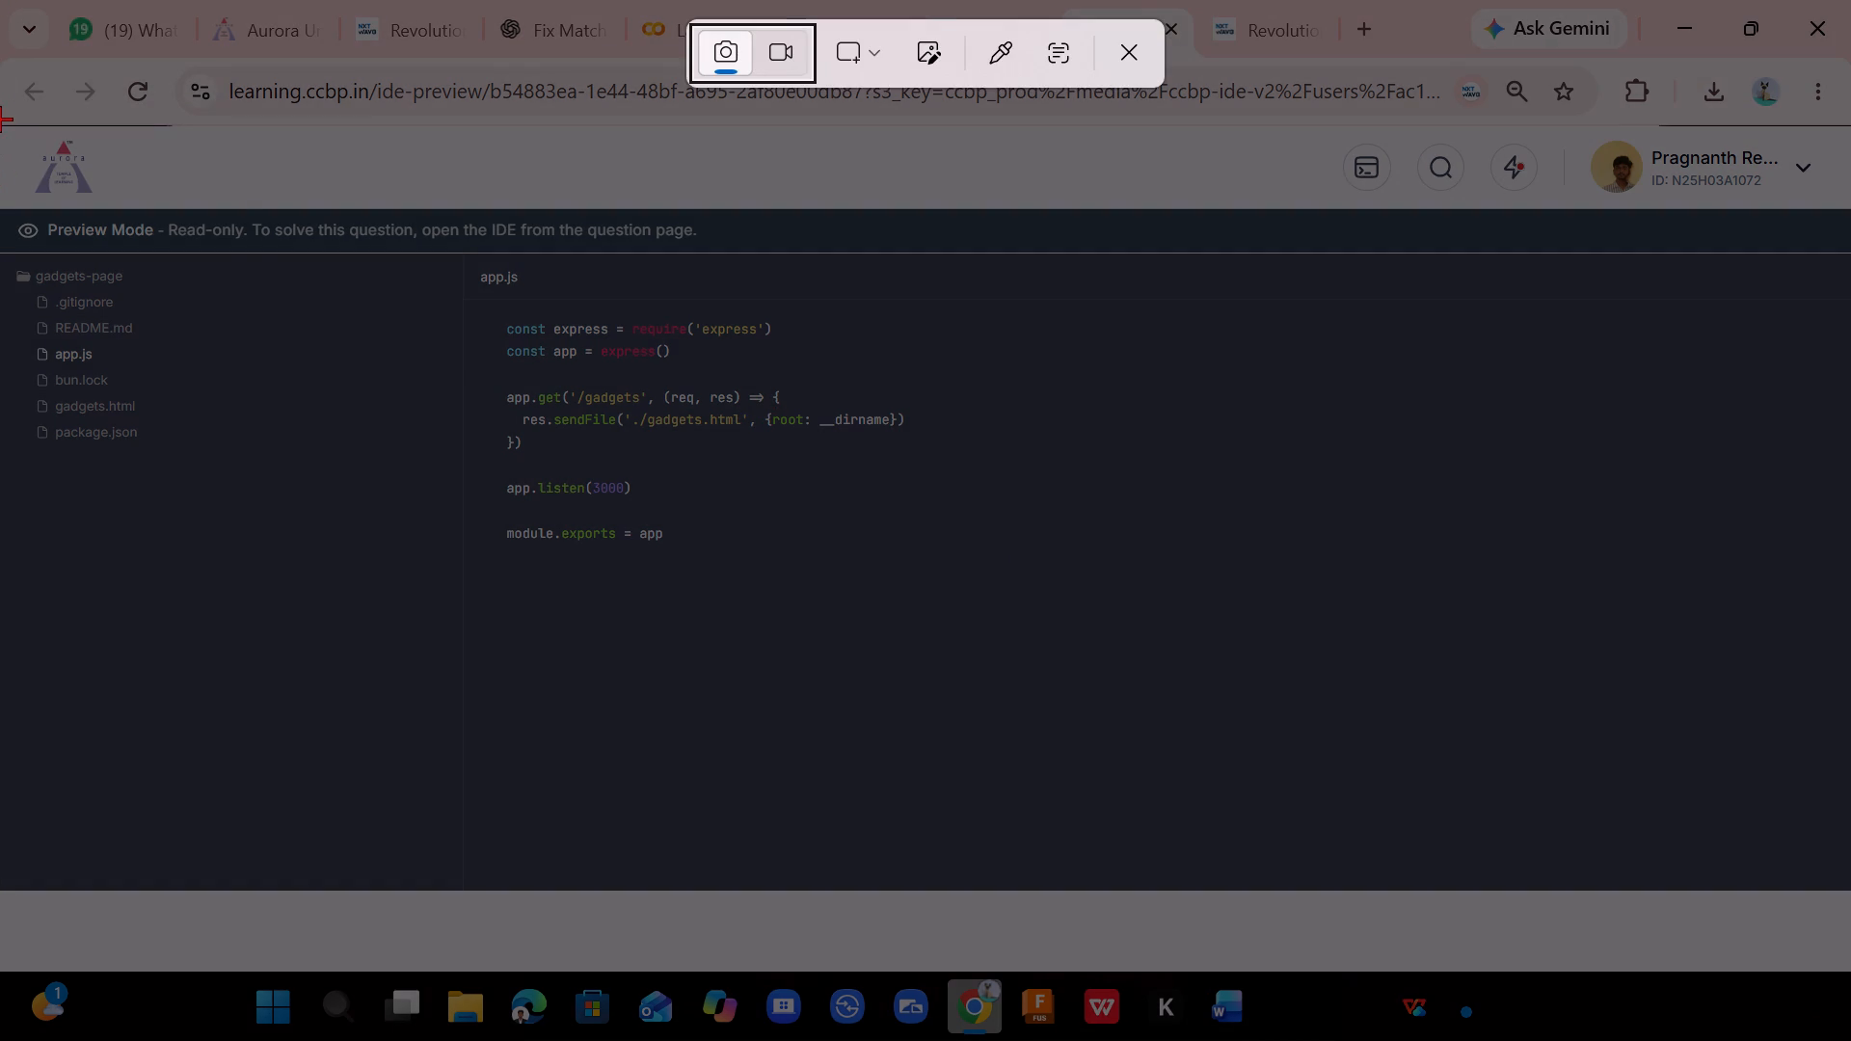
{"action": "left_click_drag", "start_coordinate": [0, 120], "coordinate": [1850, 976]}
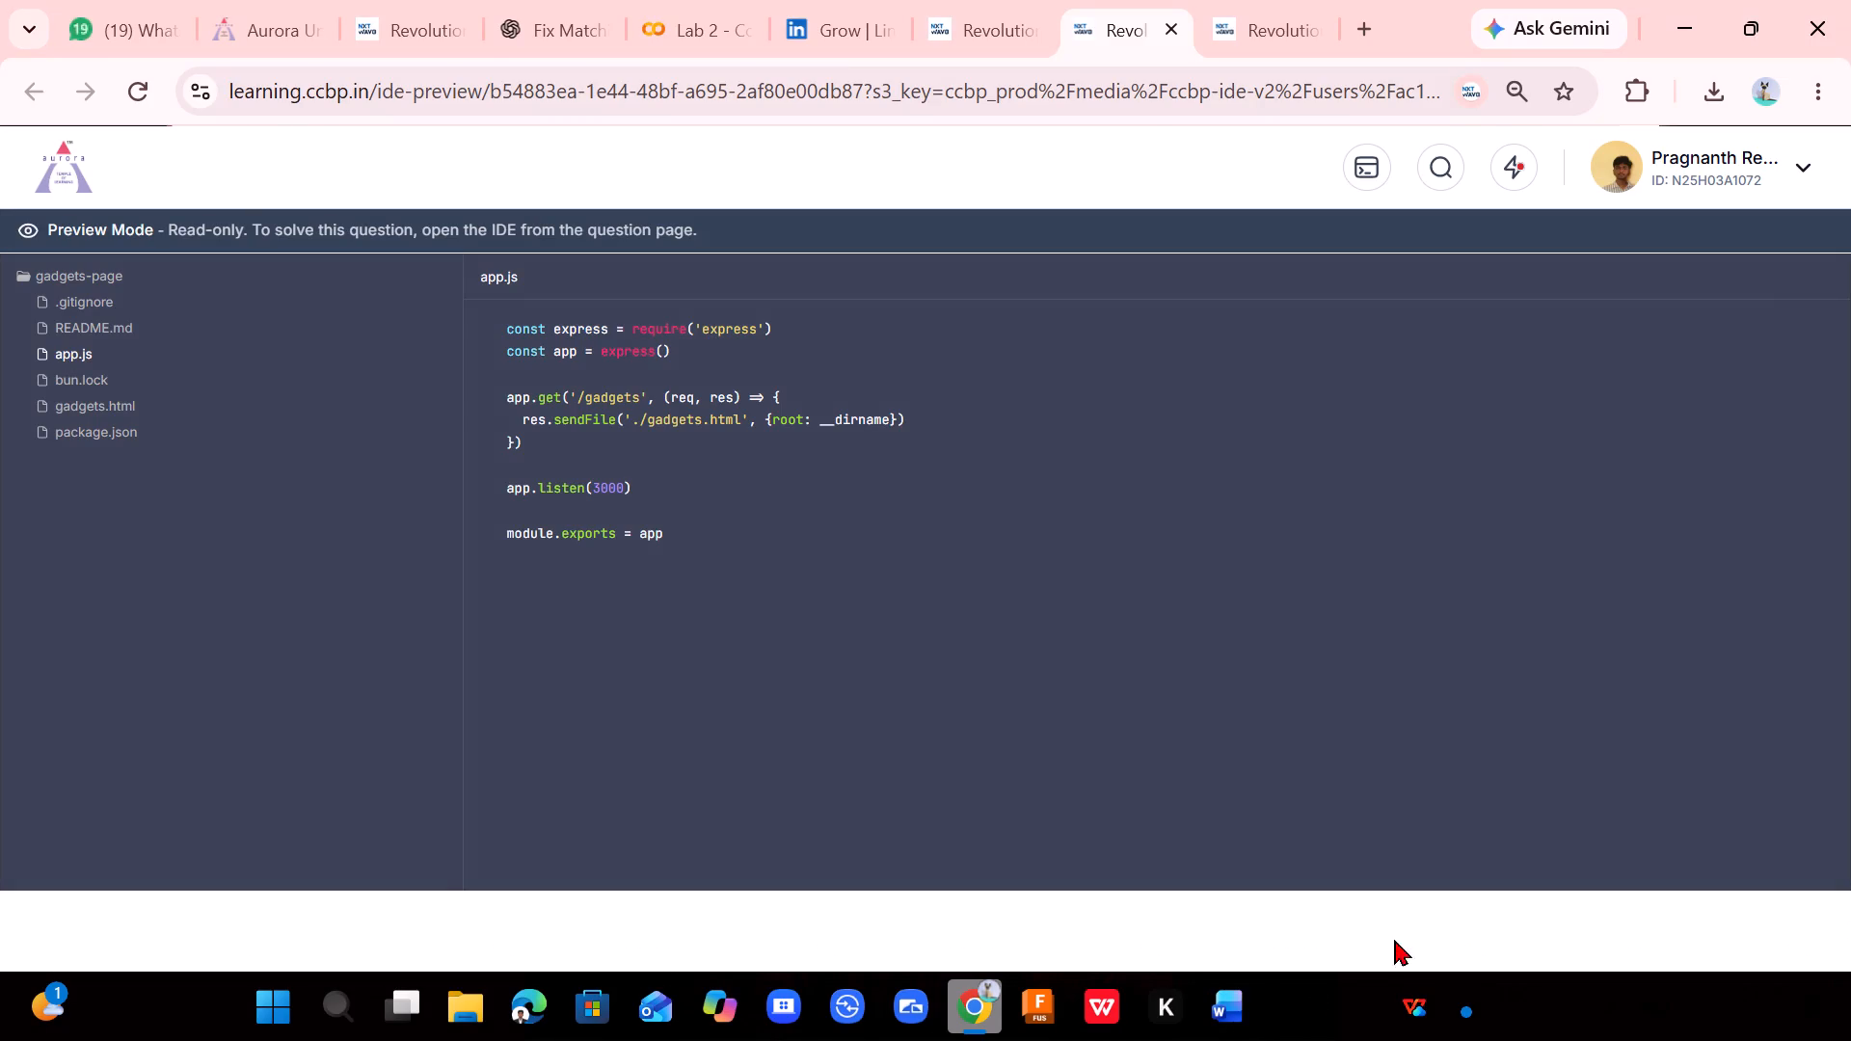
{"action": "left_click", "coordinate": [1233, 1031]}
{"action": "key", "text": "ctrl+v"}
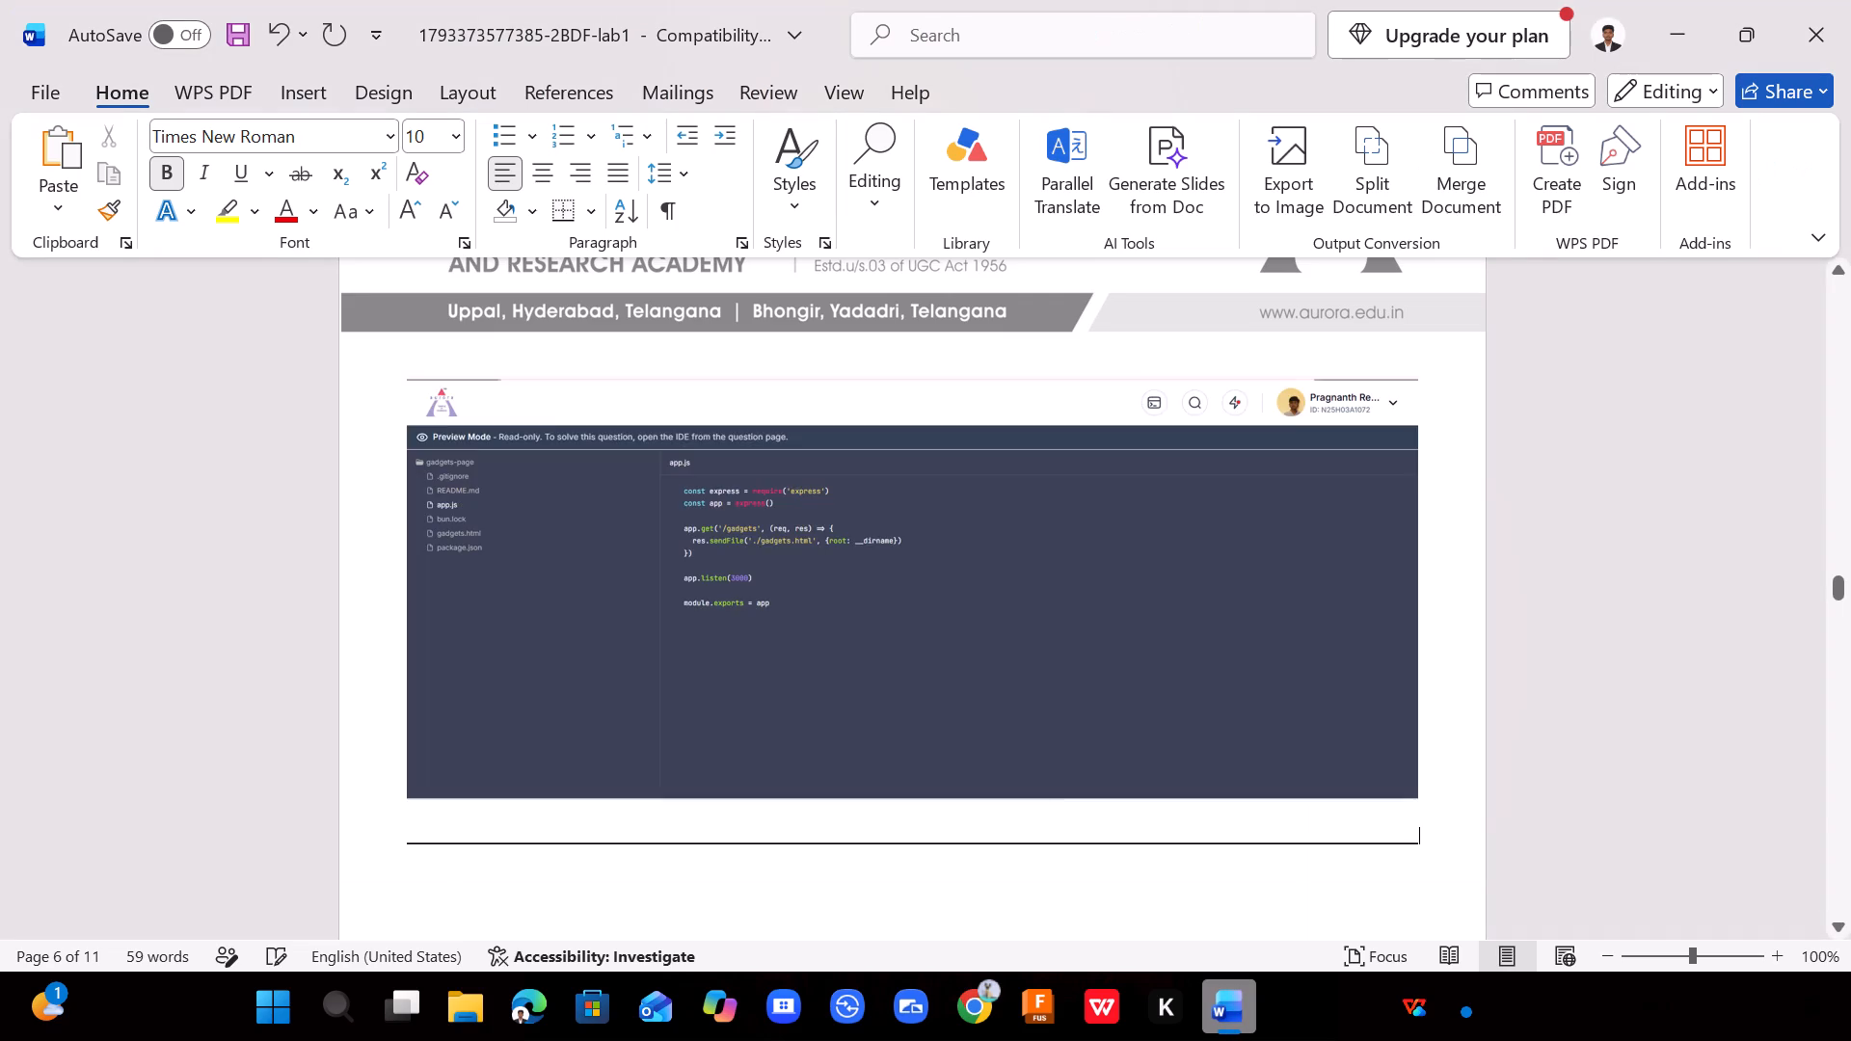
Delete the old Home Page output screenshot below the Gadgets Page code capture, along with the blank lines above it.
{"action": "scroll", "coordinate": [586, 596], "scroll_direction": "down", "scroll_amount": 2}
{"action": "left_click", "coordinate": [672, 568]}
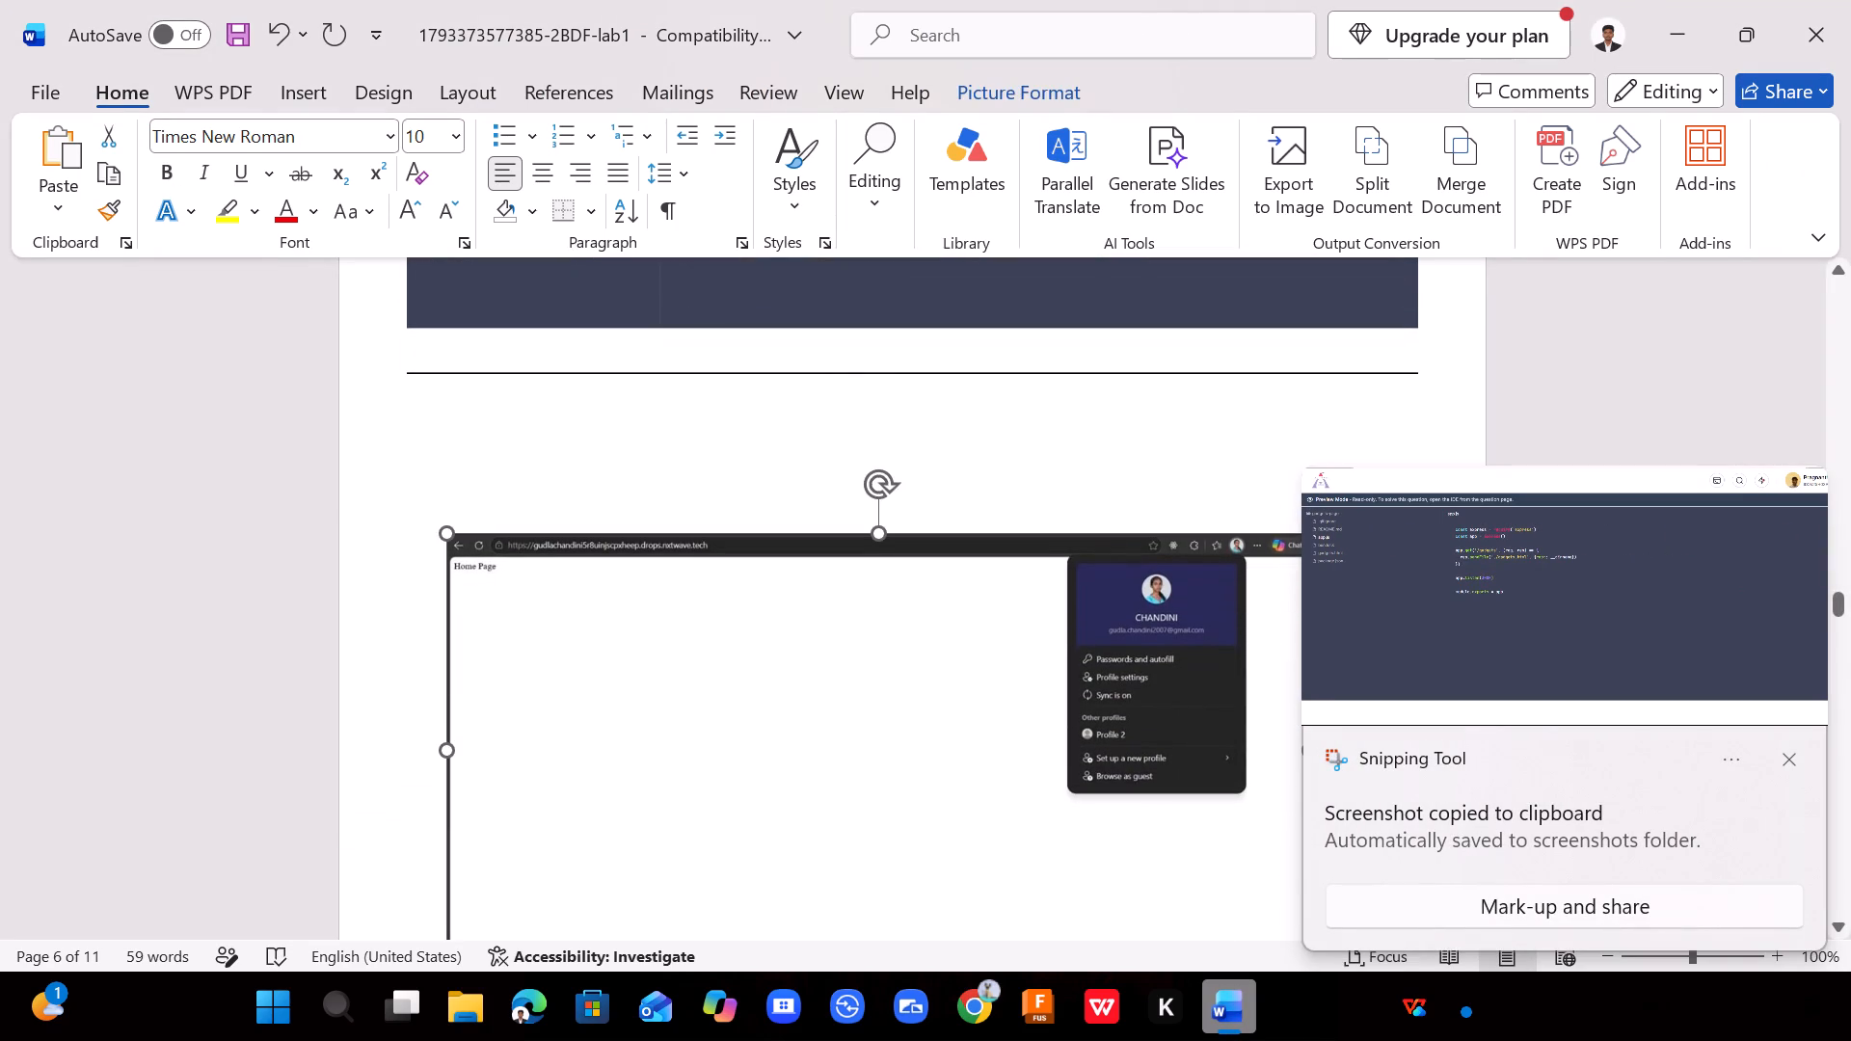
{"action": "key", "text": "BackSpace"}
{"action": "key", "text": "BackSpace"}
{"action": "key", "text": "BackSpace"}
{"action": "key", "text": "BackSpace"}
{"action": "key", "text": "BackSpace"}
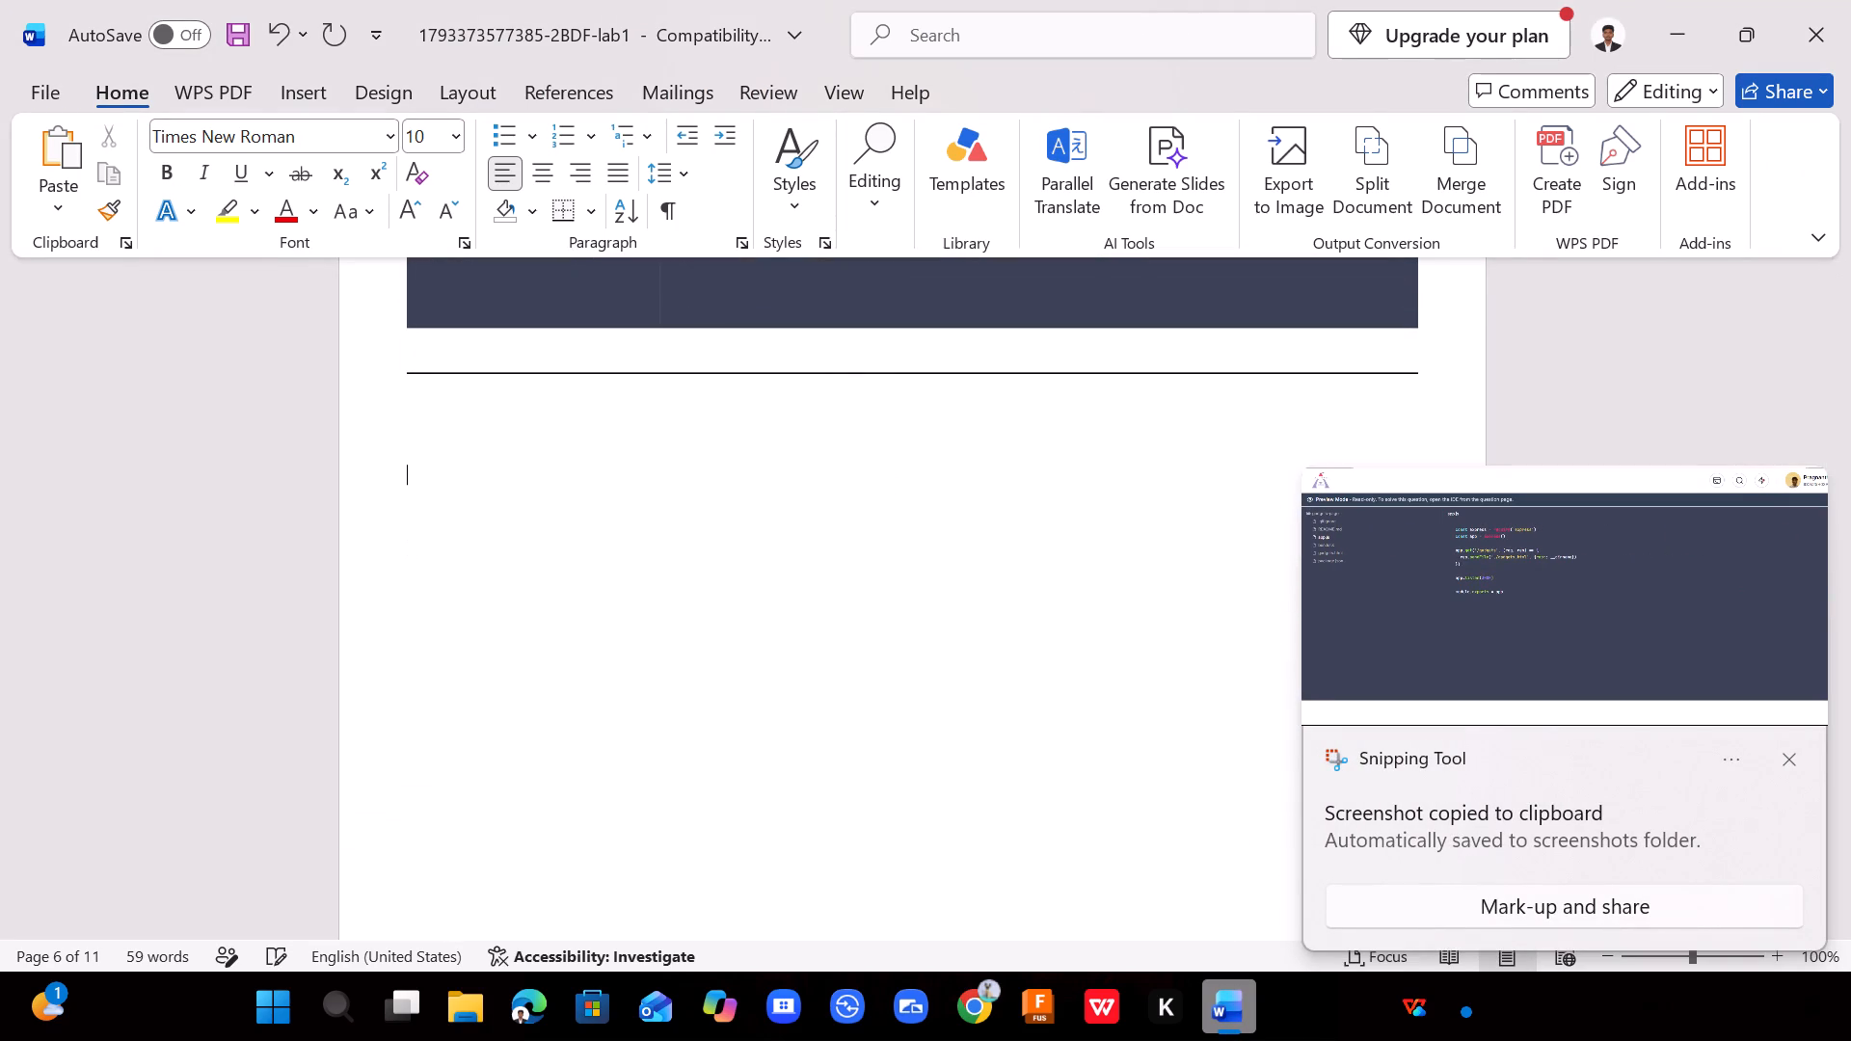
{"action": "key", "text": "BackSpace"}
Capture the submission details of the Gadgets Page "Right Answer" entry in the browser and insert them in Word below the code capture.
{"action": "left_click", "coordinate": [974, 996]}
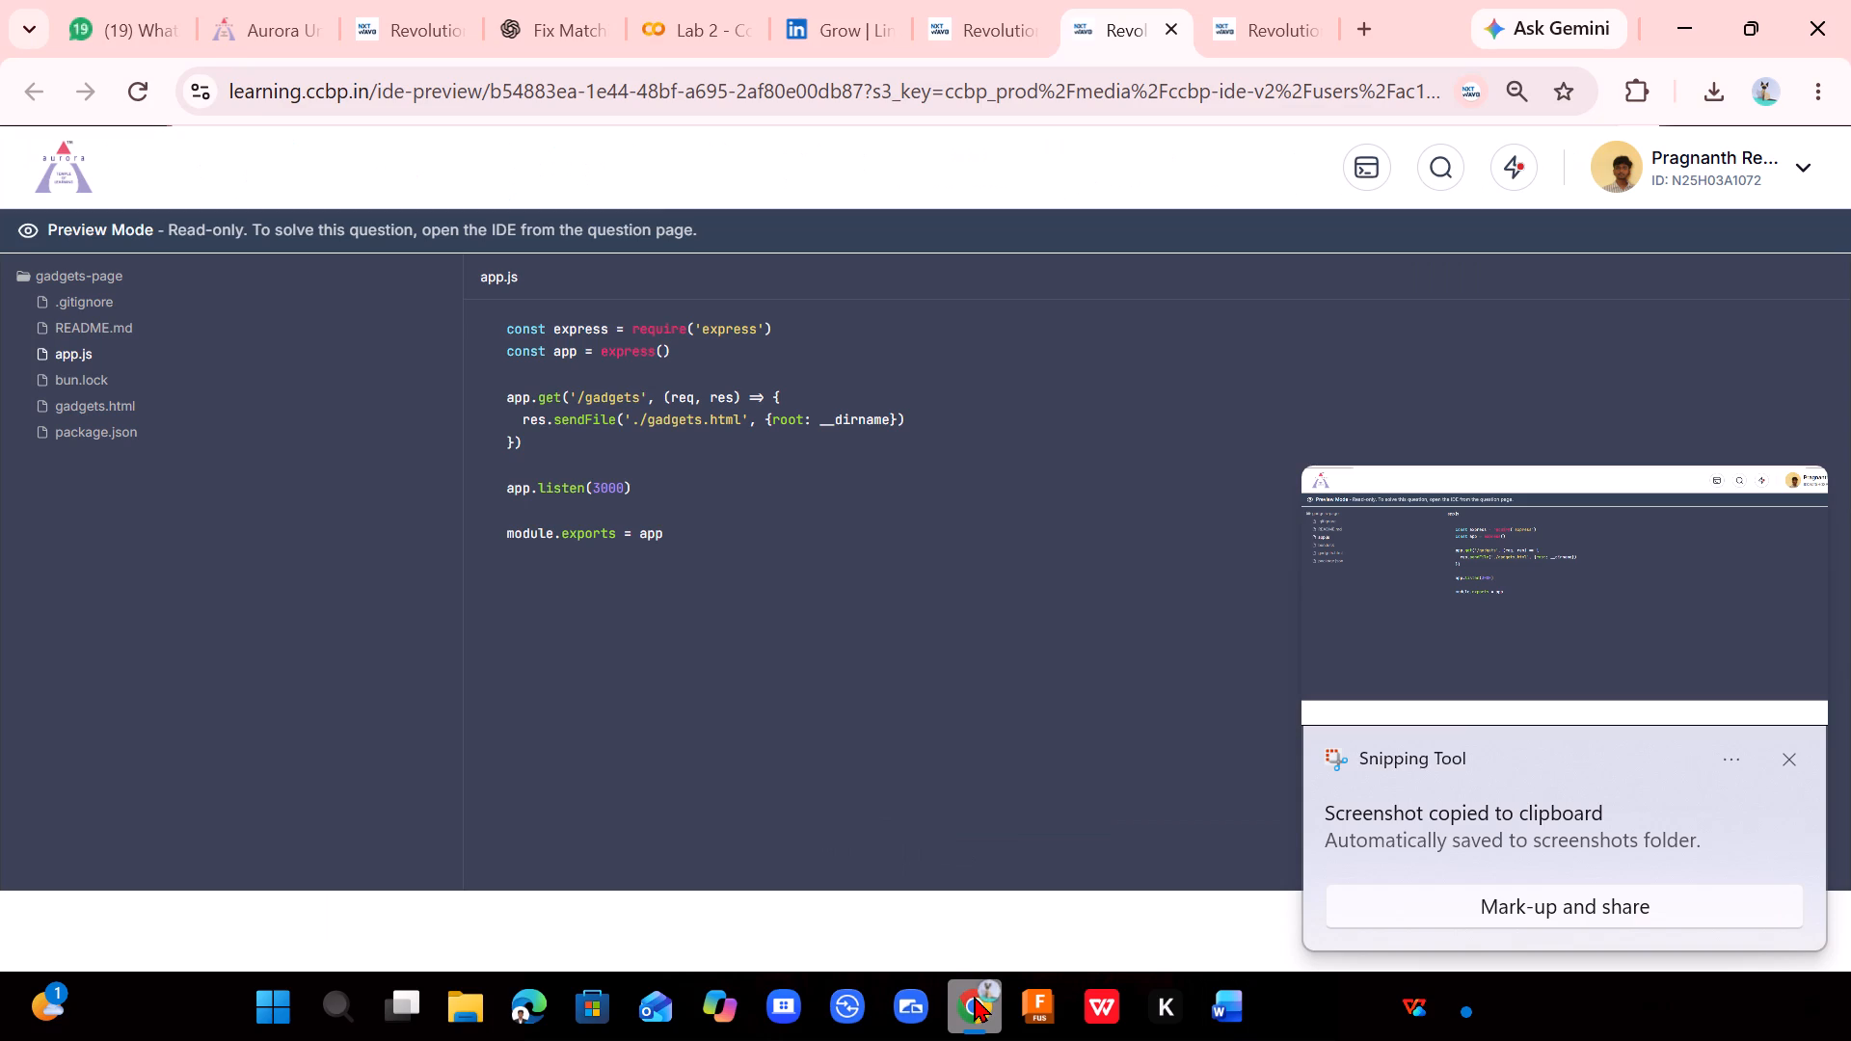
{"action": "left_click", "coordinate": [985, 0]}
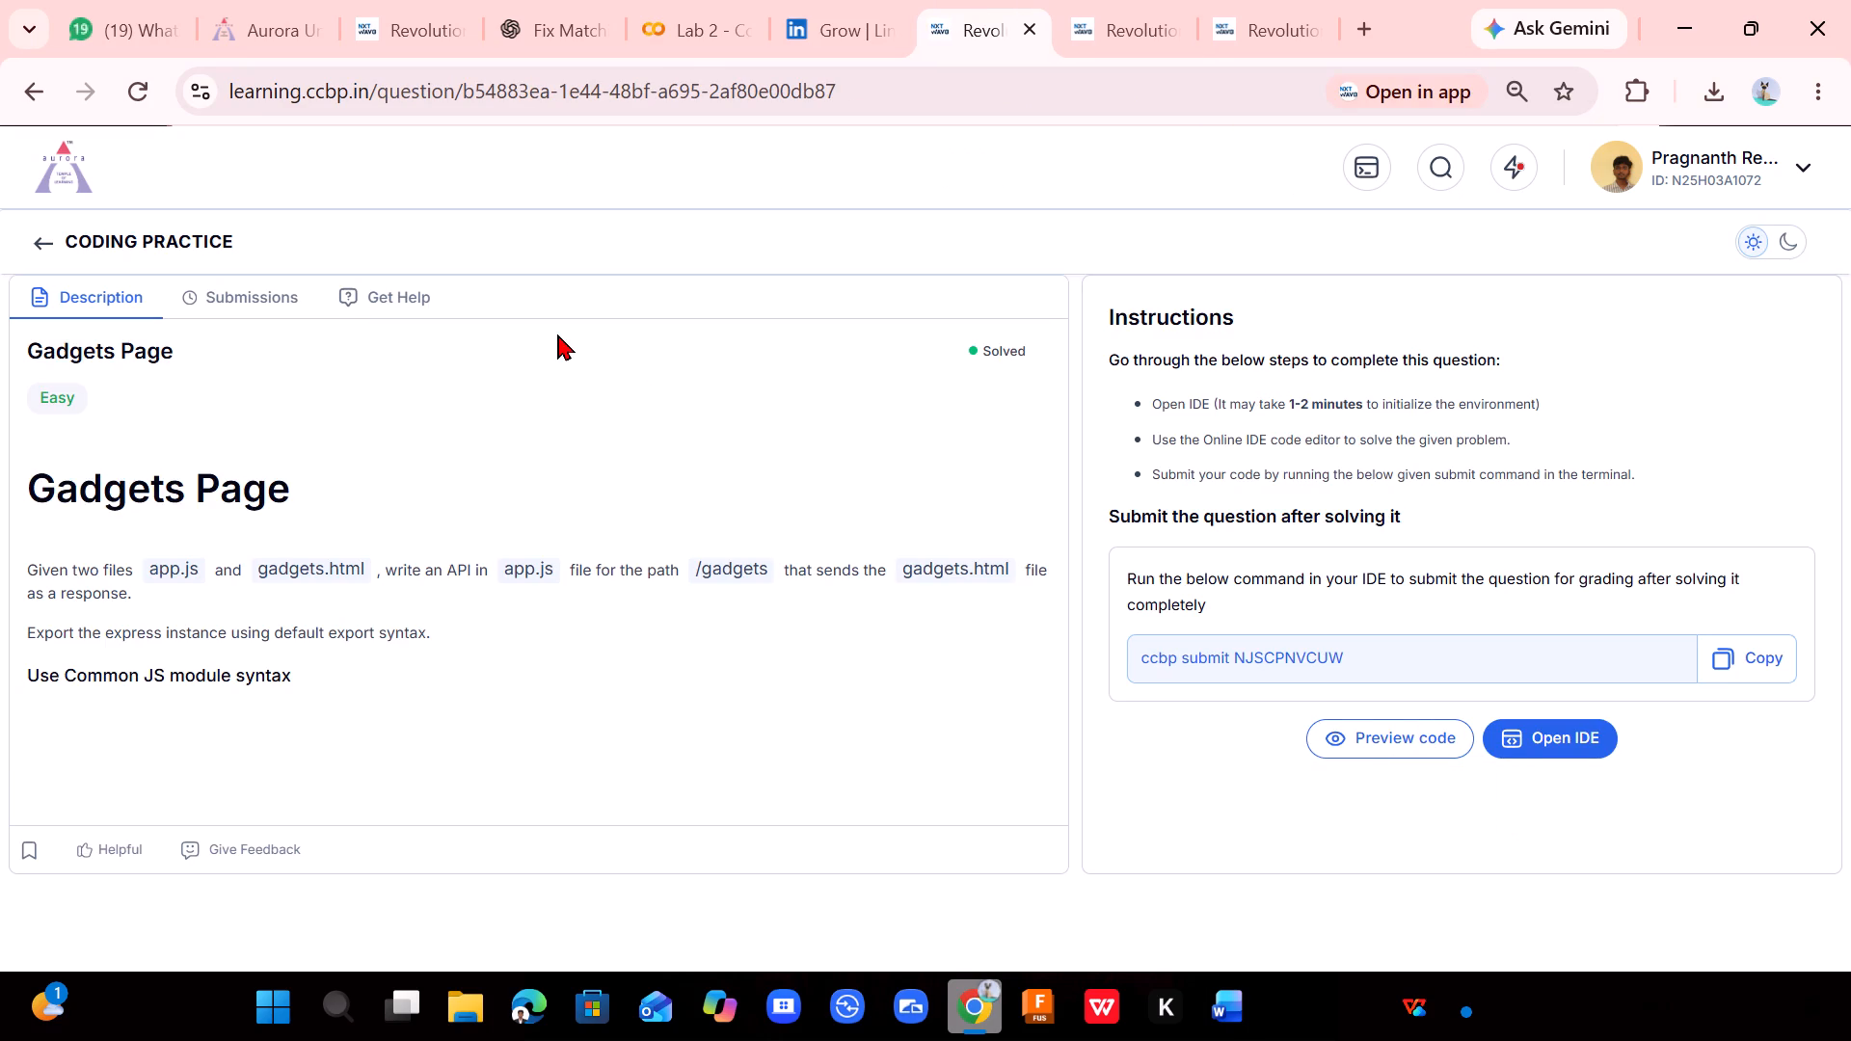
{"action": "left_click", "coordinate": [208, 310]}
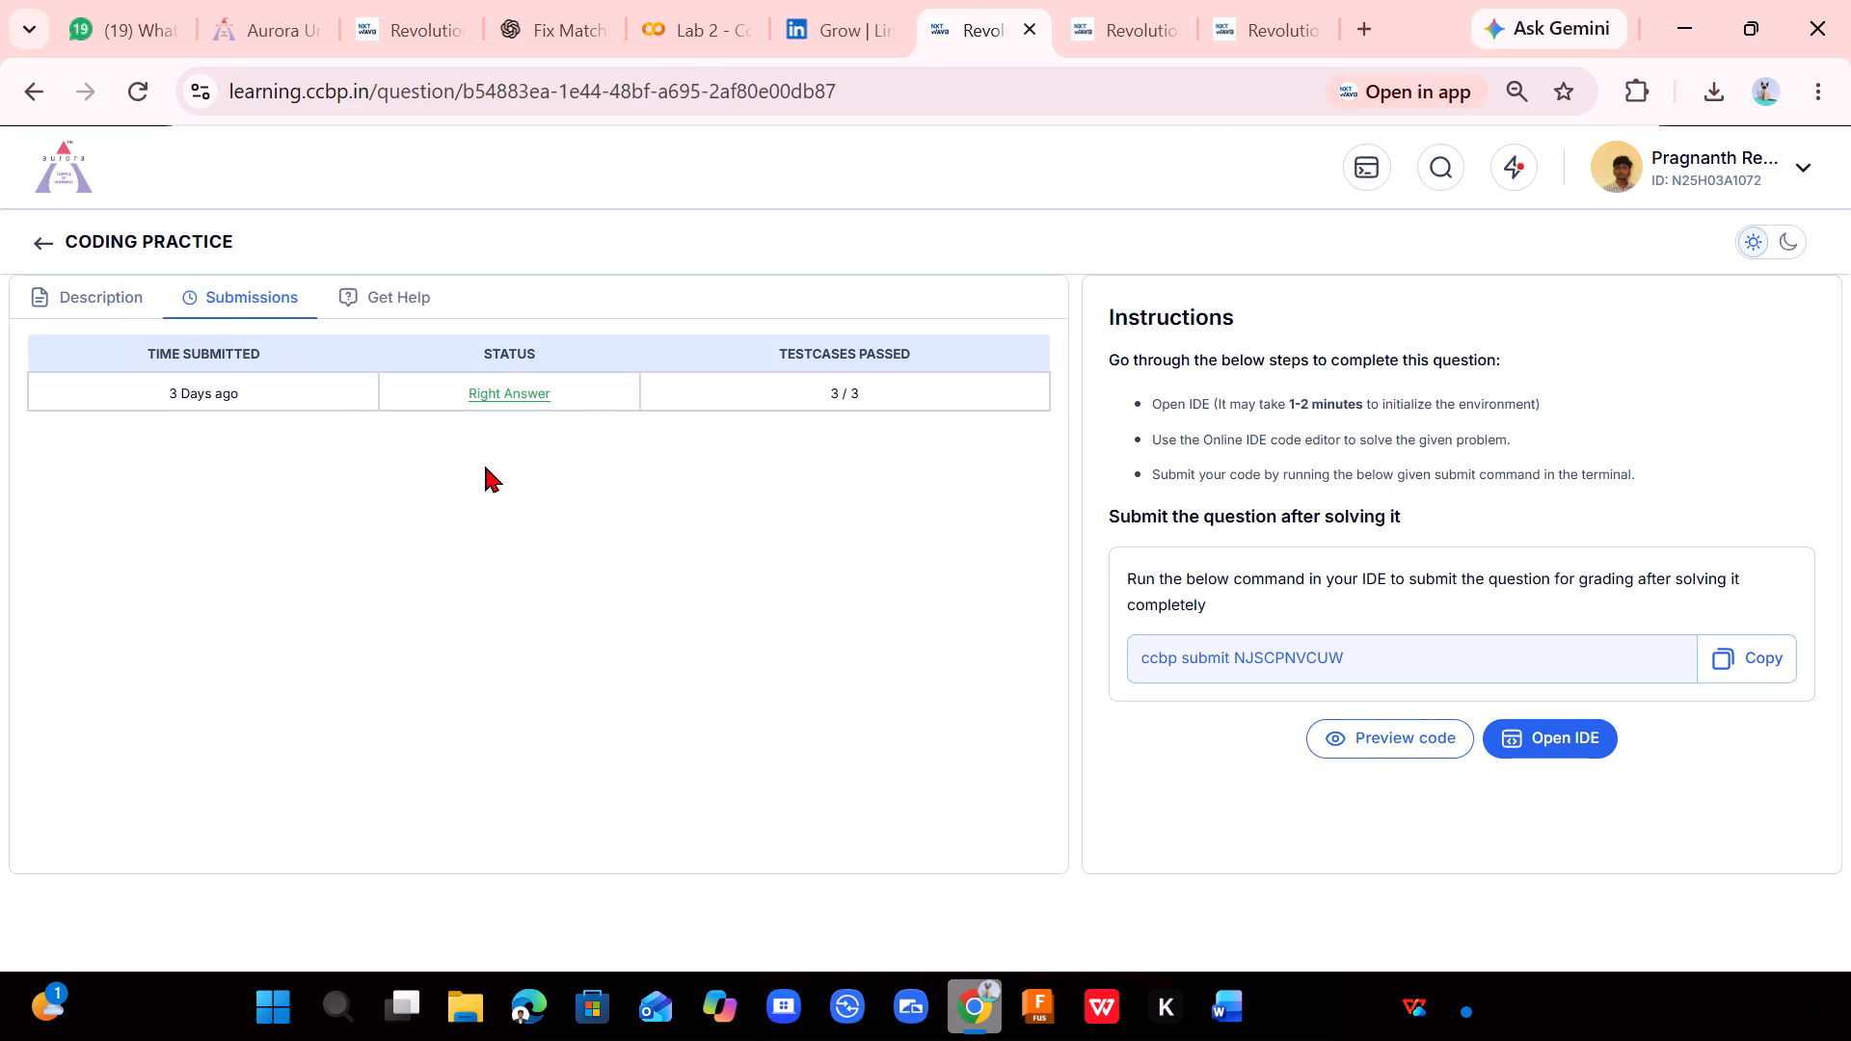
{"action": "left_click", "coordinate": [530, 394]}
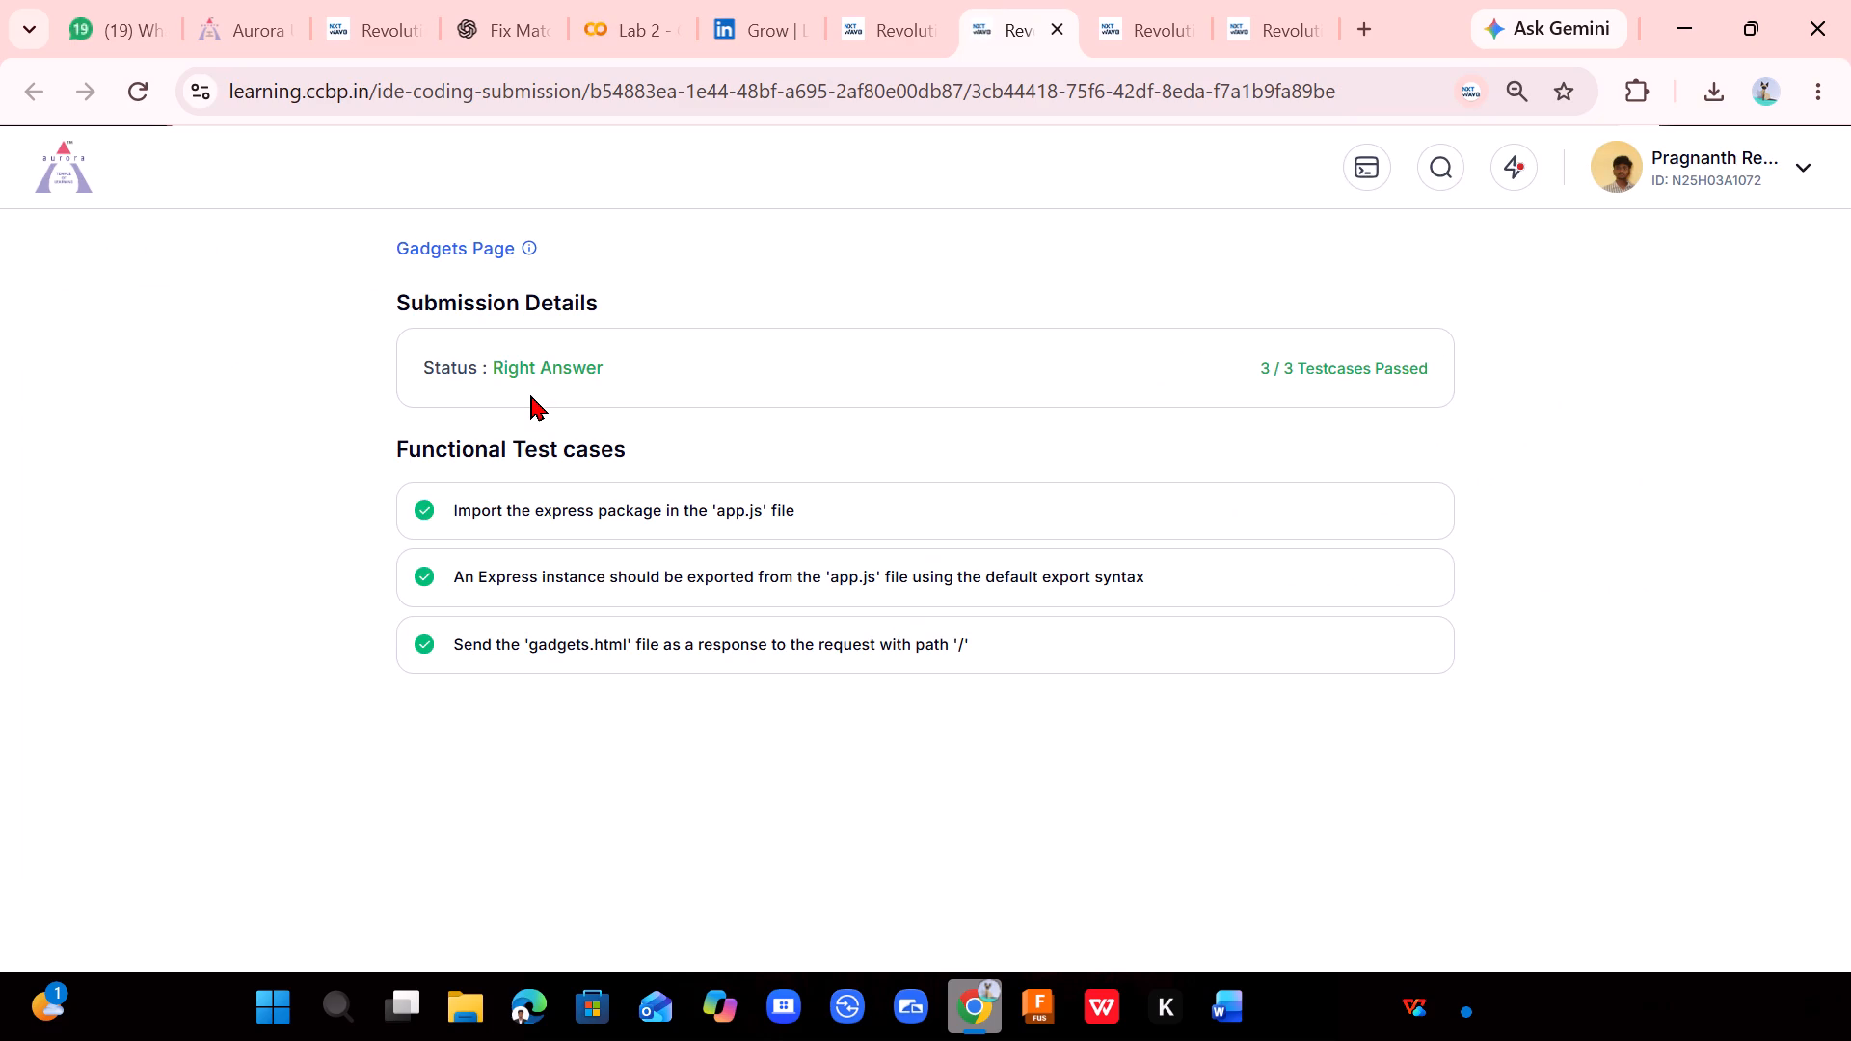
{"action": "key", "text": "shift+super+s"}
{"action": "left_click_drag", "start_coordinate": [0, 131], "coordinate": [1461, 485]}
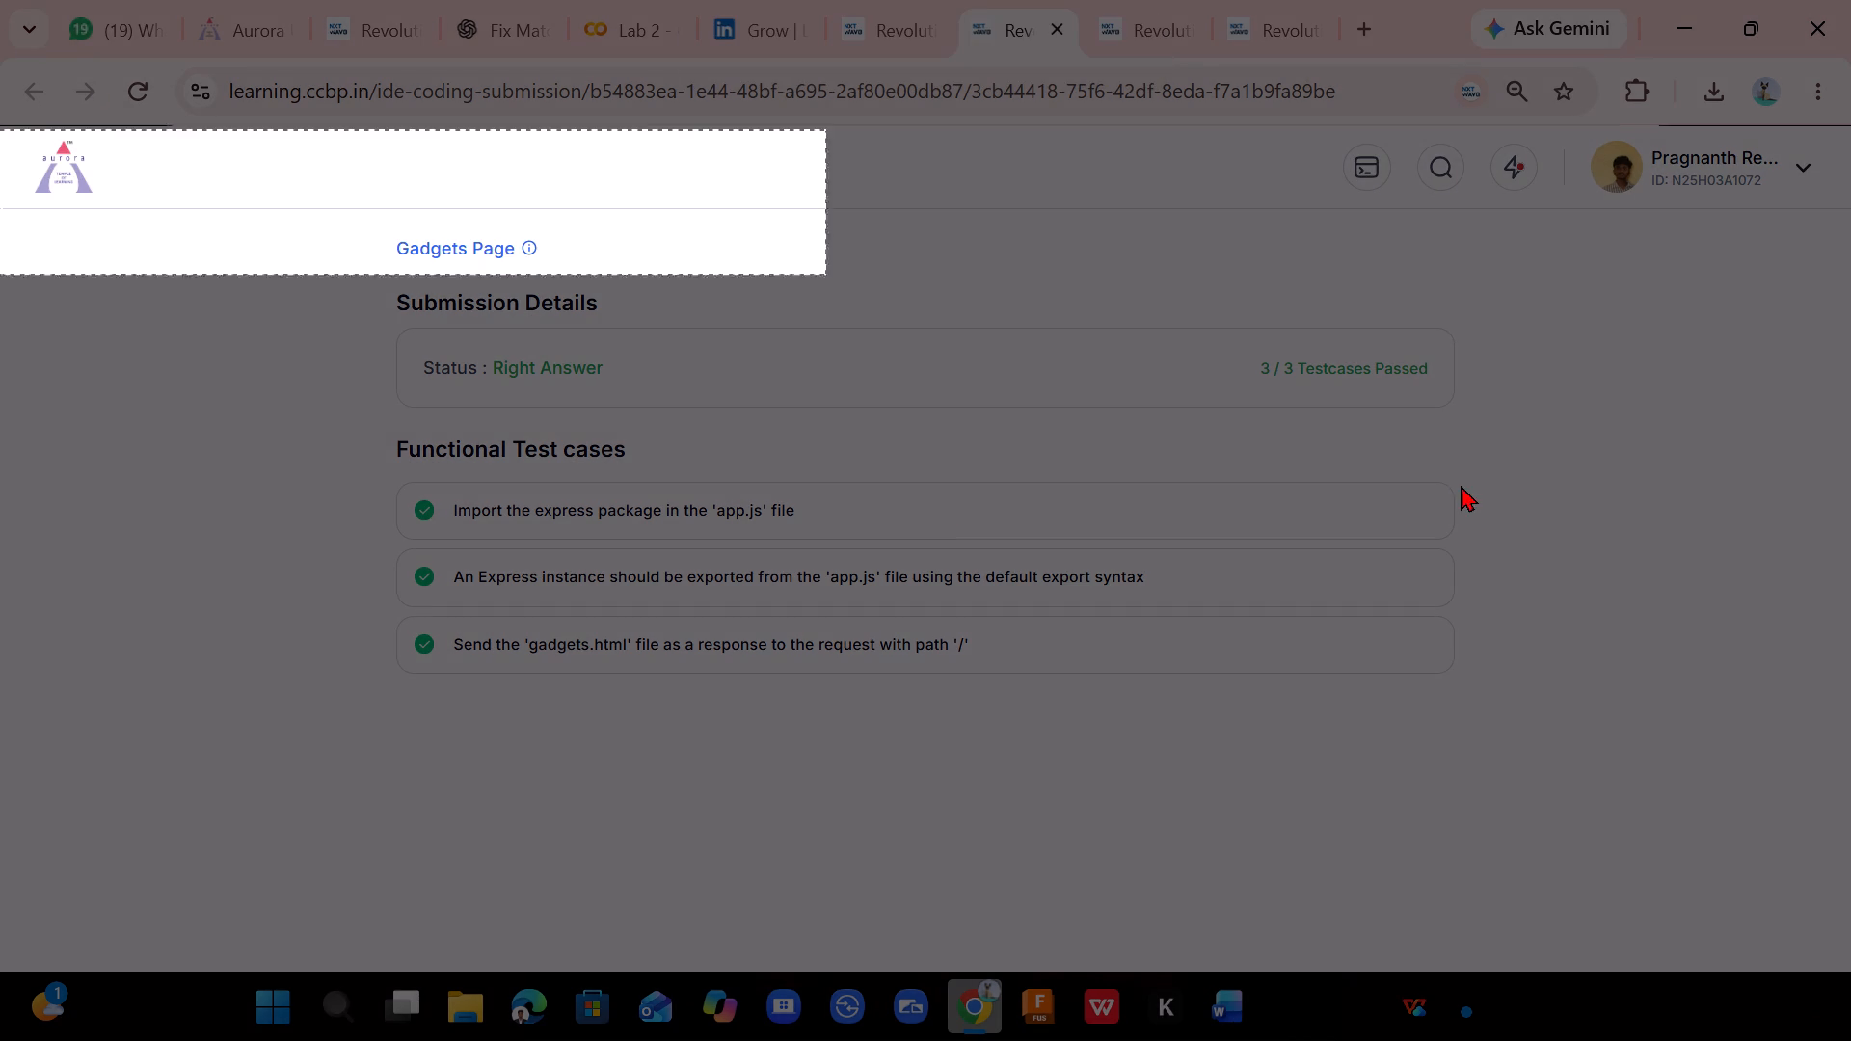
{"action": "left_click_drag", "start_coordinate": [1461, 485], "coordinate": [1850, 957]}
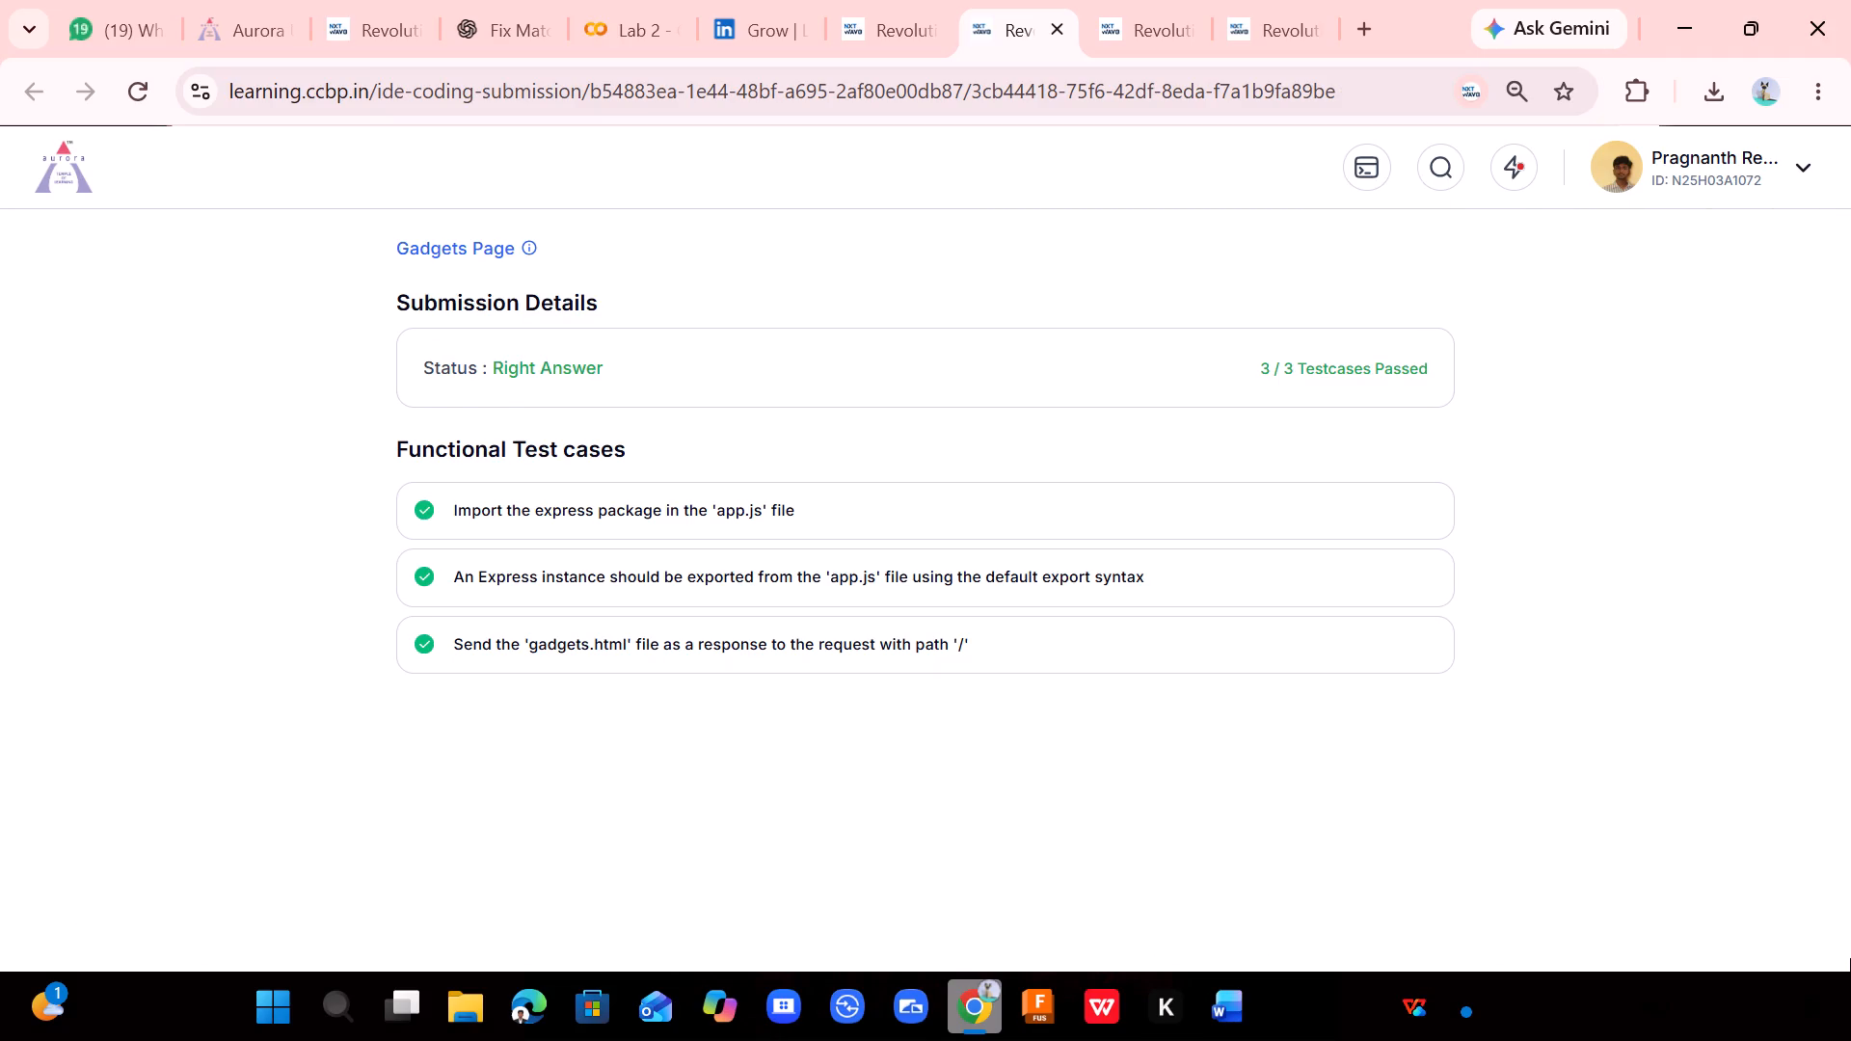
{"action": "left_click", "coordinate": [1259, 1002]}
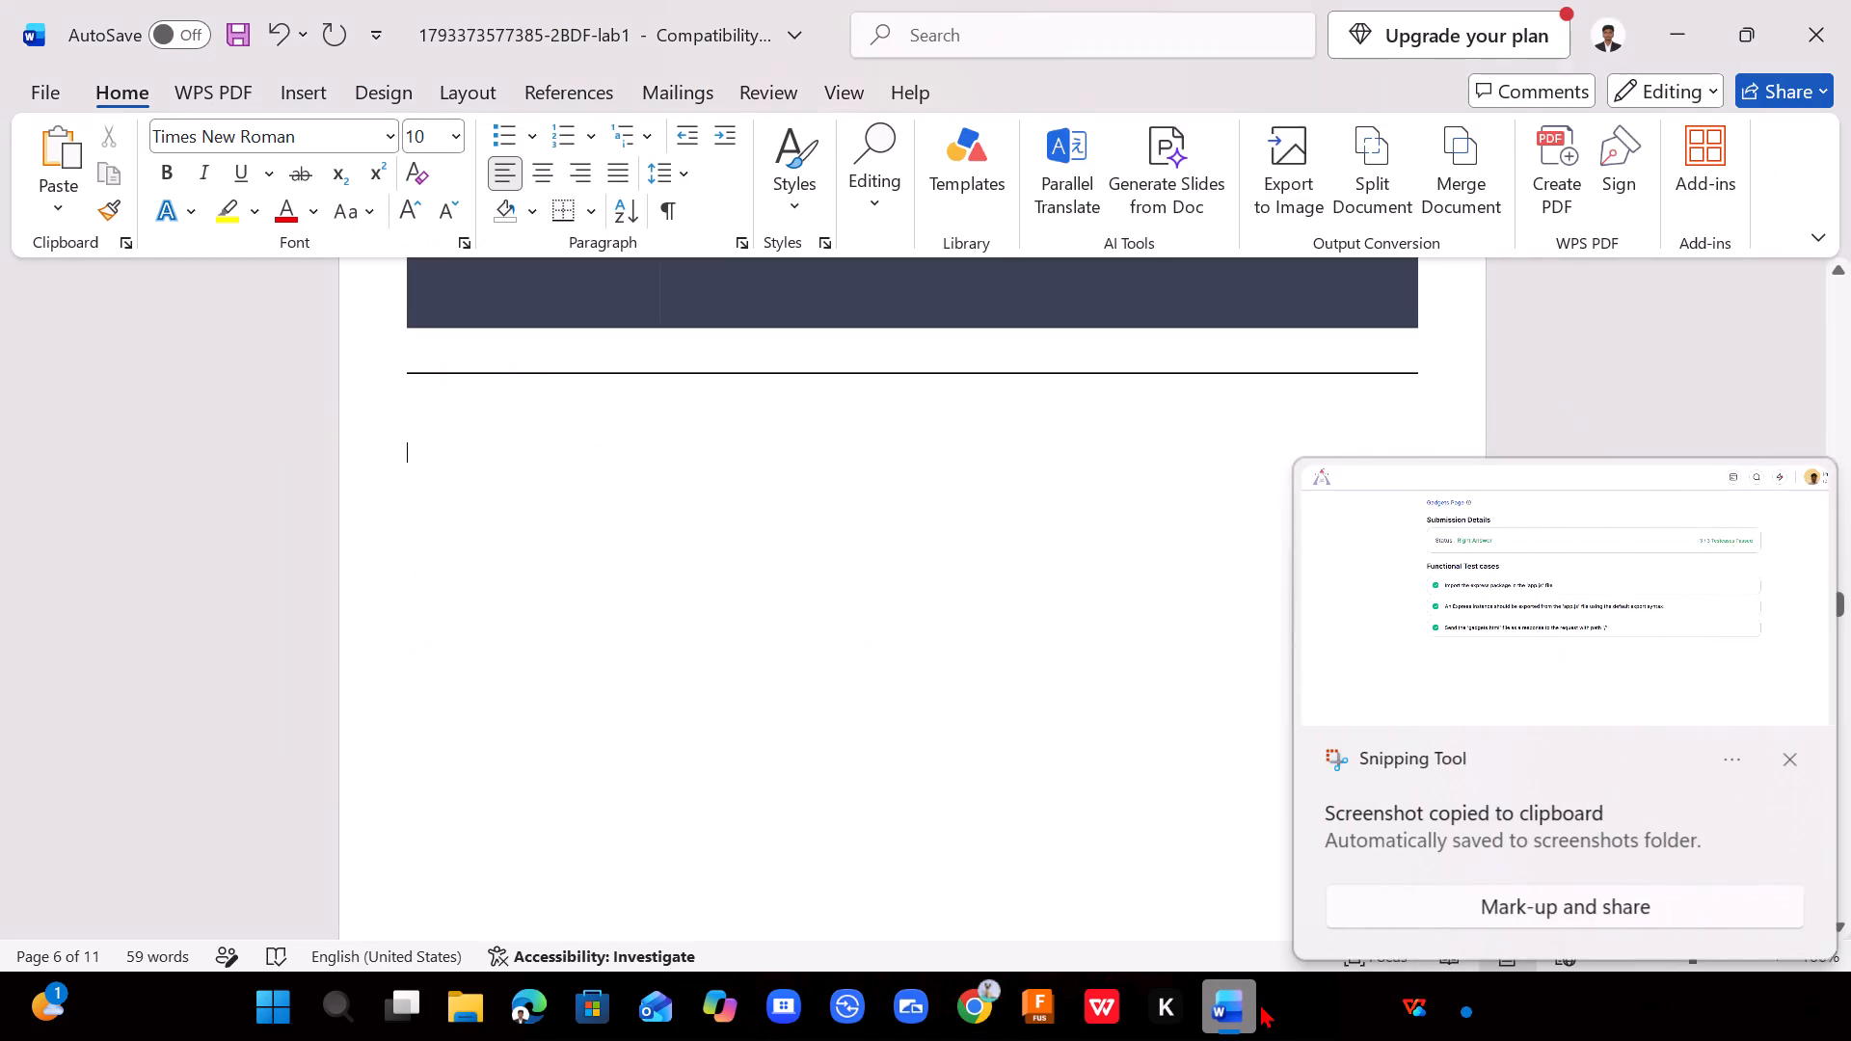
{"action": "key", "text": "ctrl+v"}
Delete the old About Page output screenshot on the page following the Gadgets Page submission capture.
{"action": "scroll", "coordinate": [1195, 888], "scroll_direction": "down", "scroll_amount": 3}
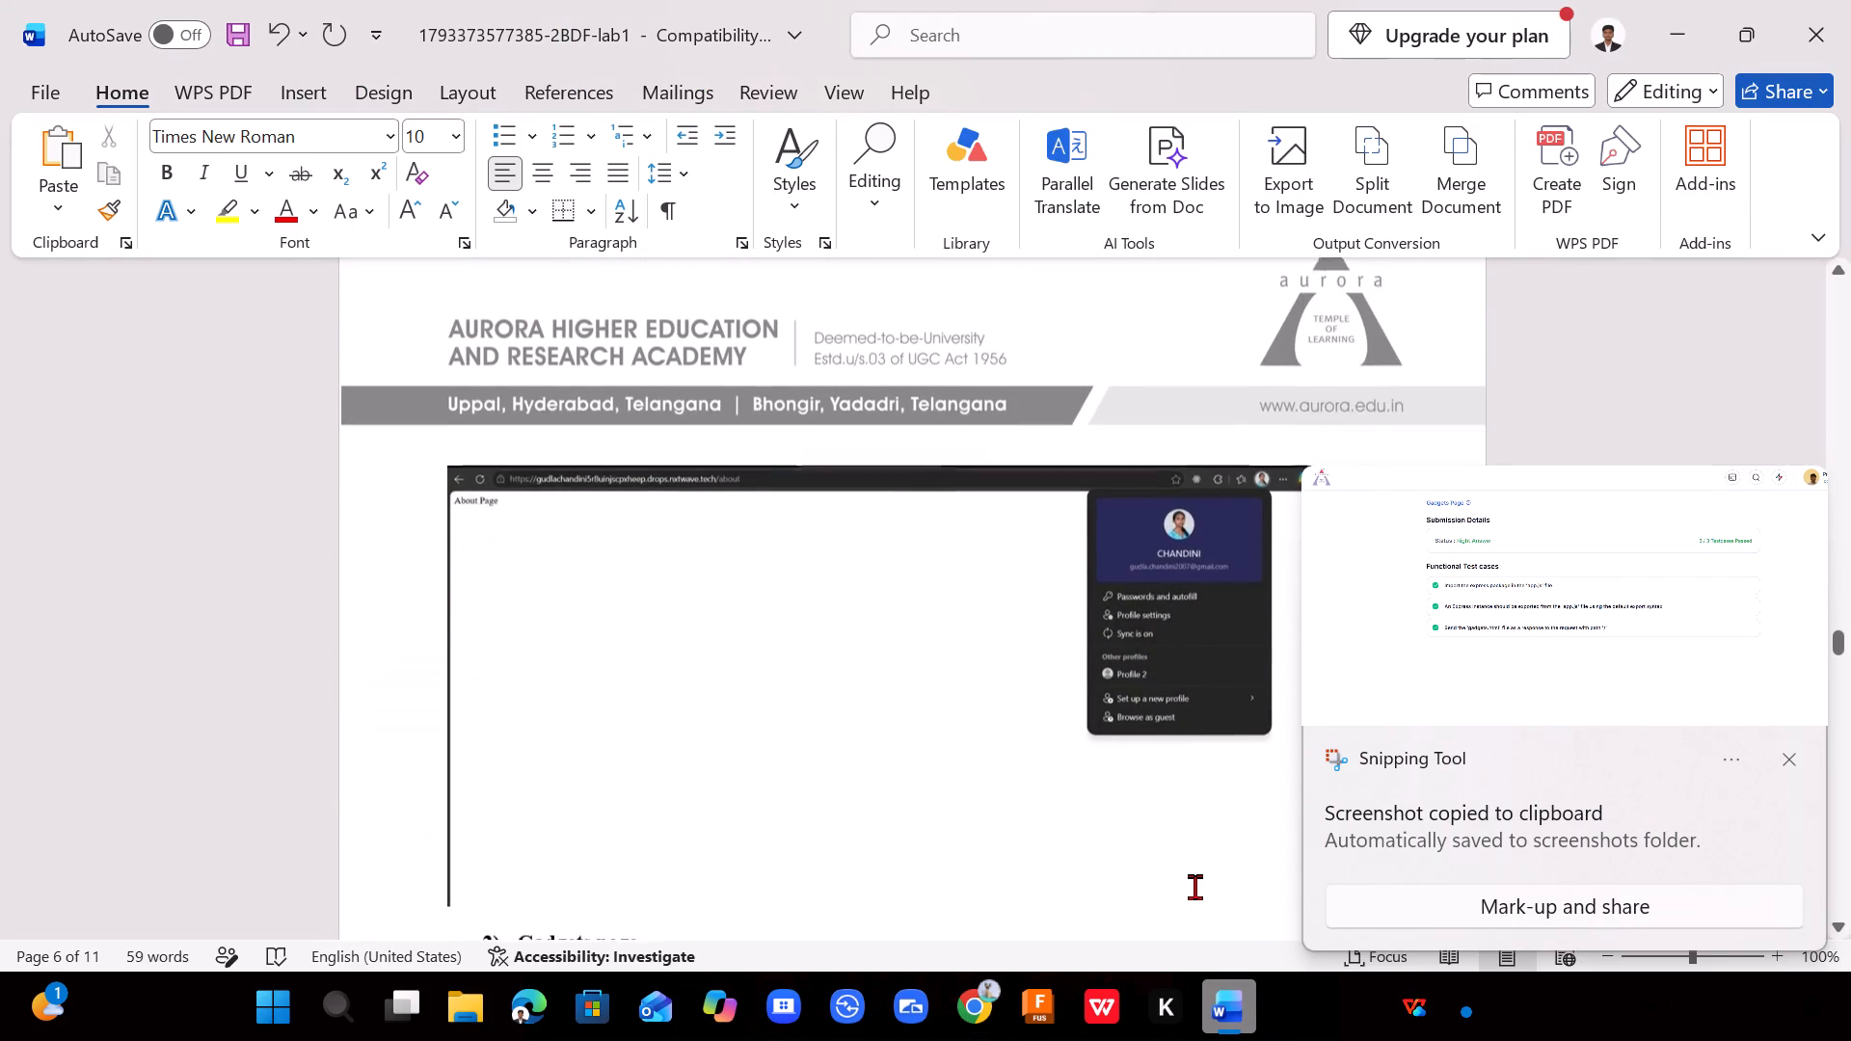
{"action": "left_click", "coordinate": [997, 748]}
{"action": "key", "text": "BackSpace"}
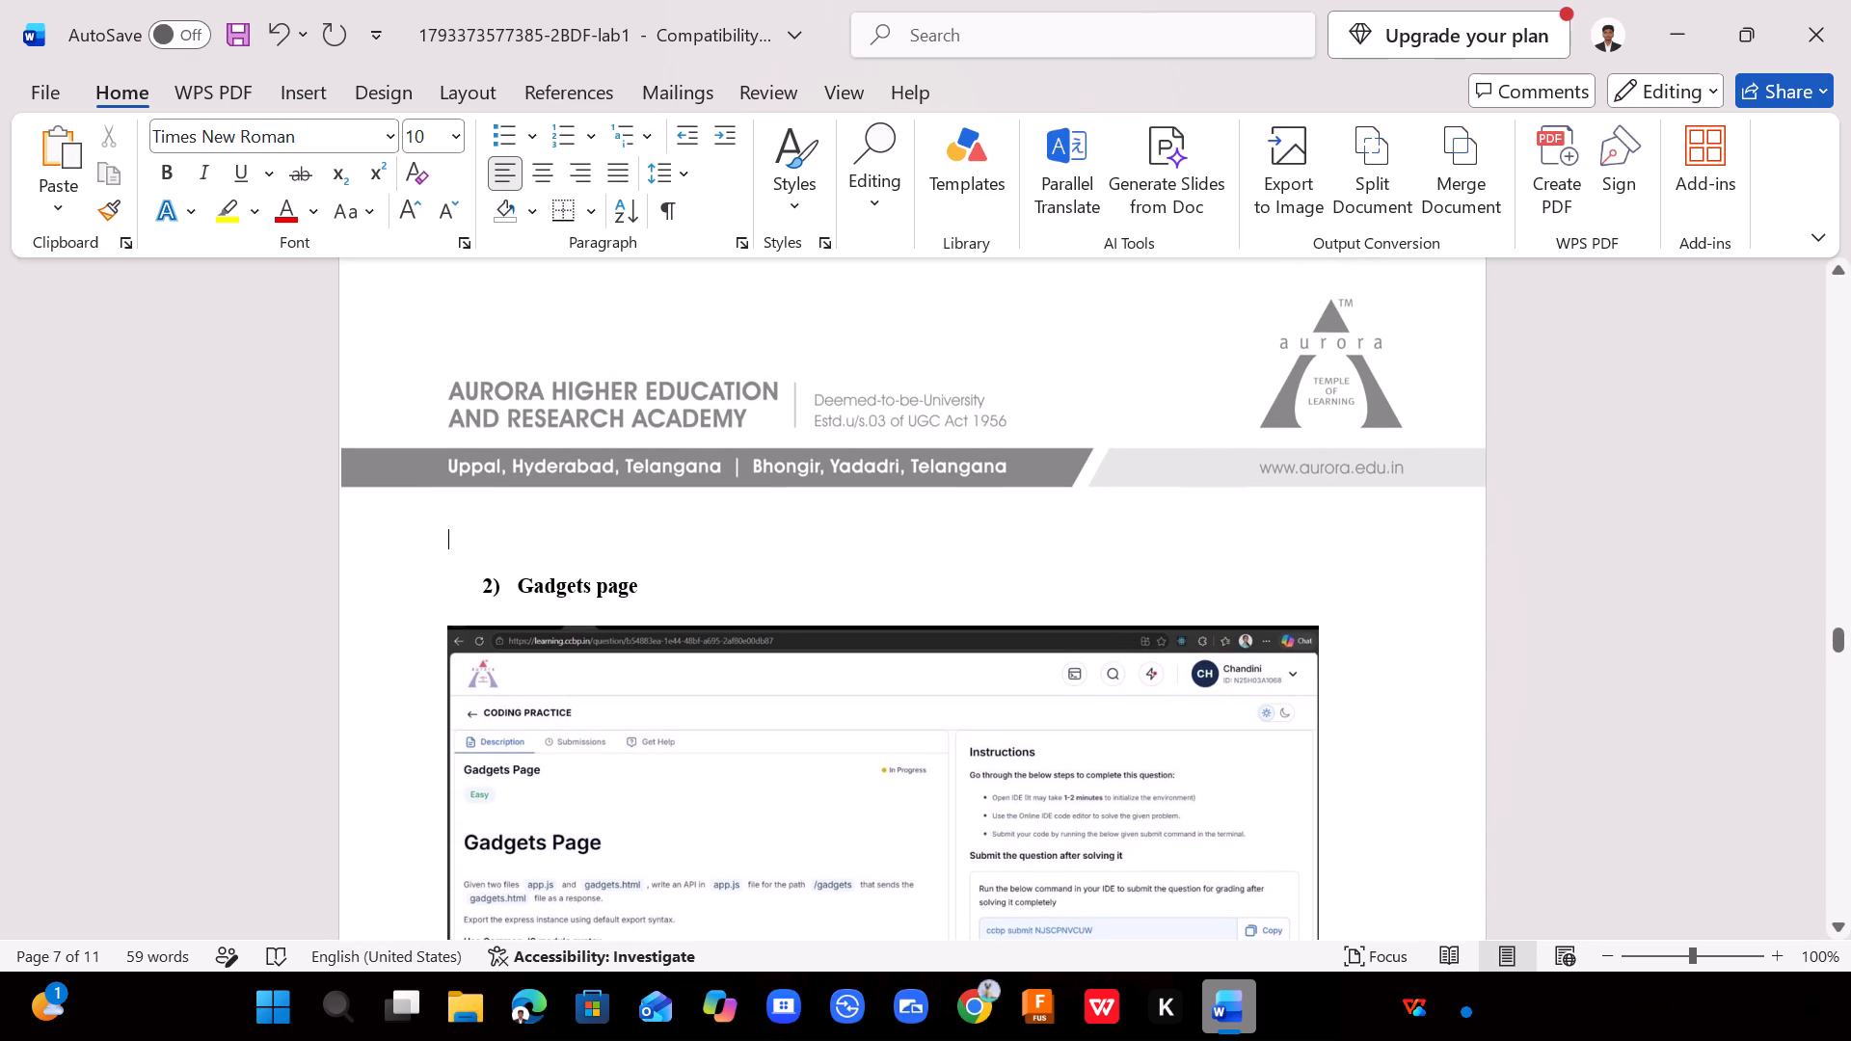
Begin the next question heading with "5." on the empty line above the old "2) Gadgets page" heading.
{"action": "scroll", "coordinate": [768, 658], "scroll_direction": "up", "scroll_amount": 7}
{"action": "scroll", "coordinate": [768, 658], "scroll_direction": "down", "scroll_amount": 3}
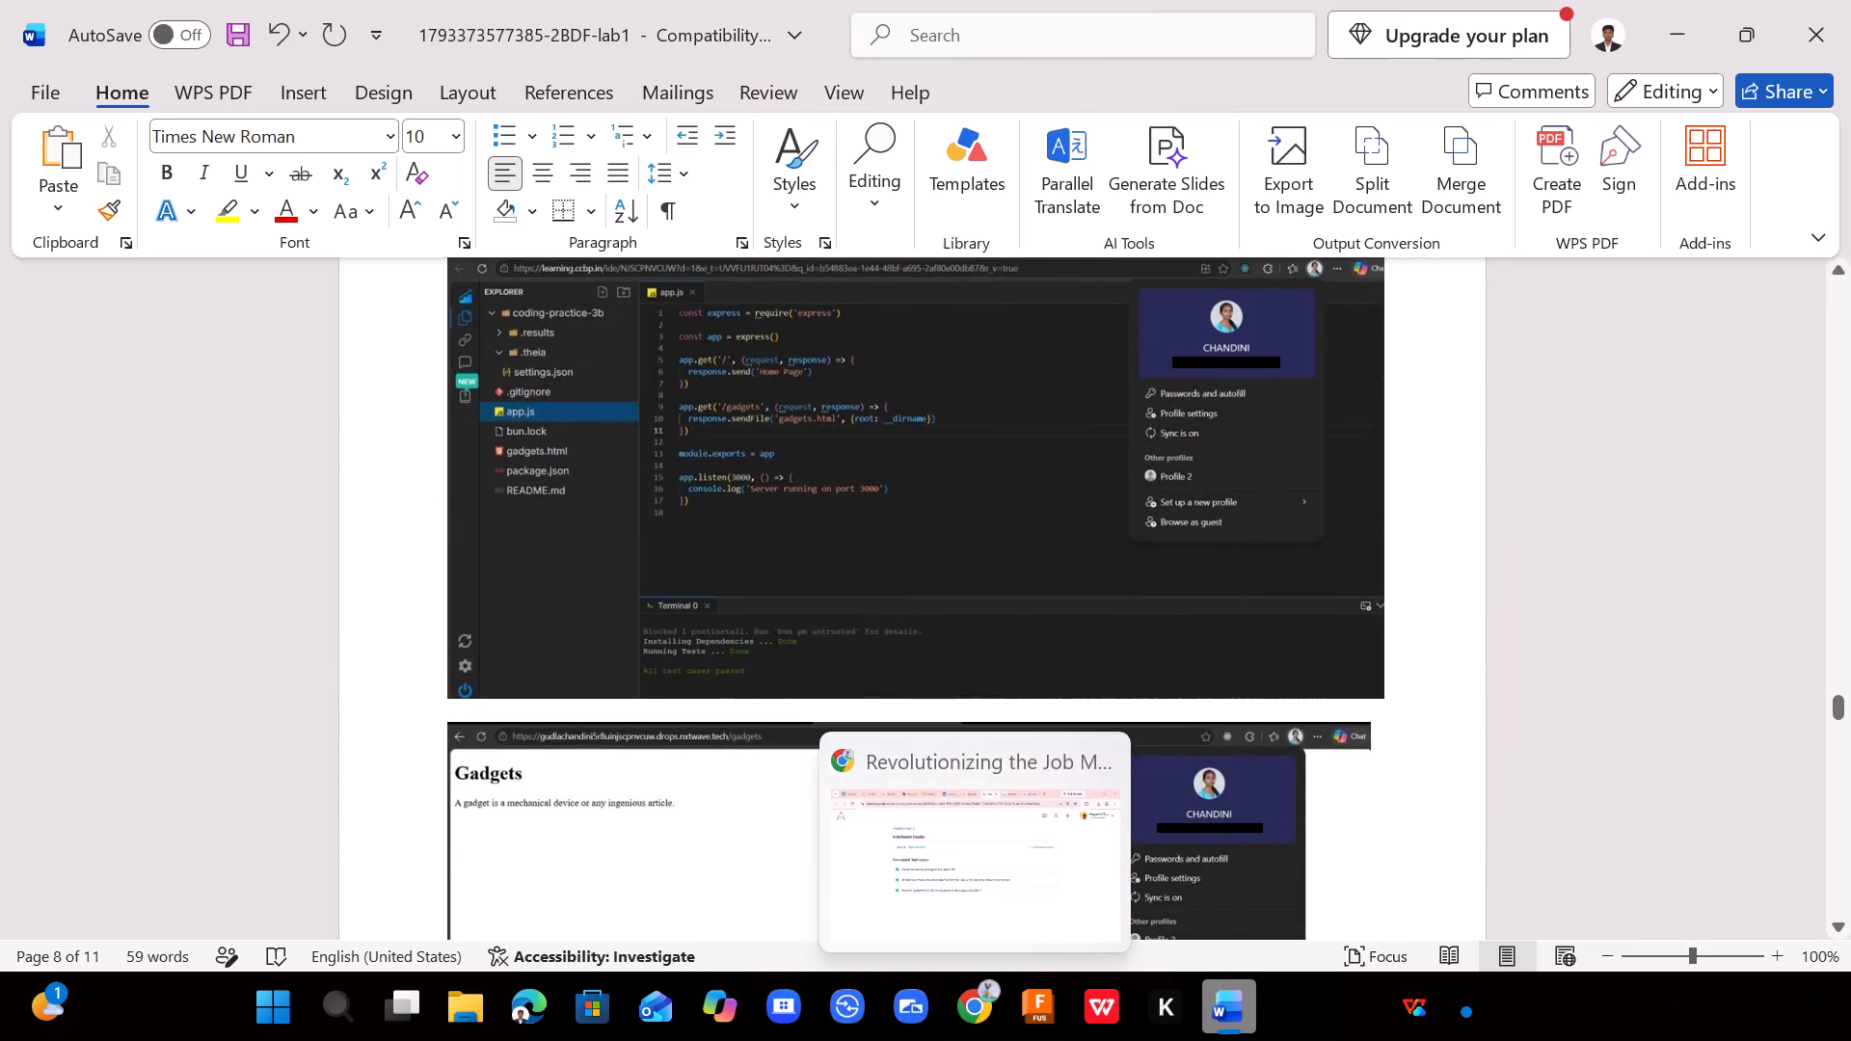
{"action": "scroll", "coordinate": [870, 439], "scroll_direction": "up", "scroll_amount": 5}
{"action": "scroll", "coordinate": [870, 439], "scroll_direction": "down", "scroll_amount": 1}
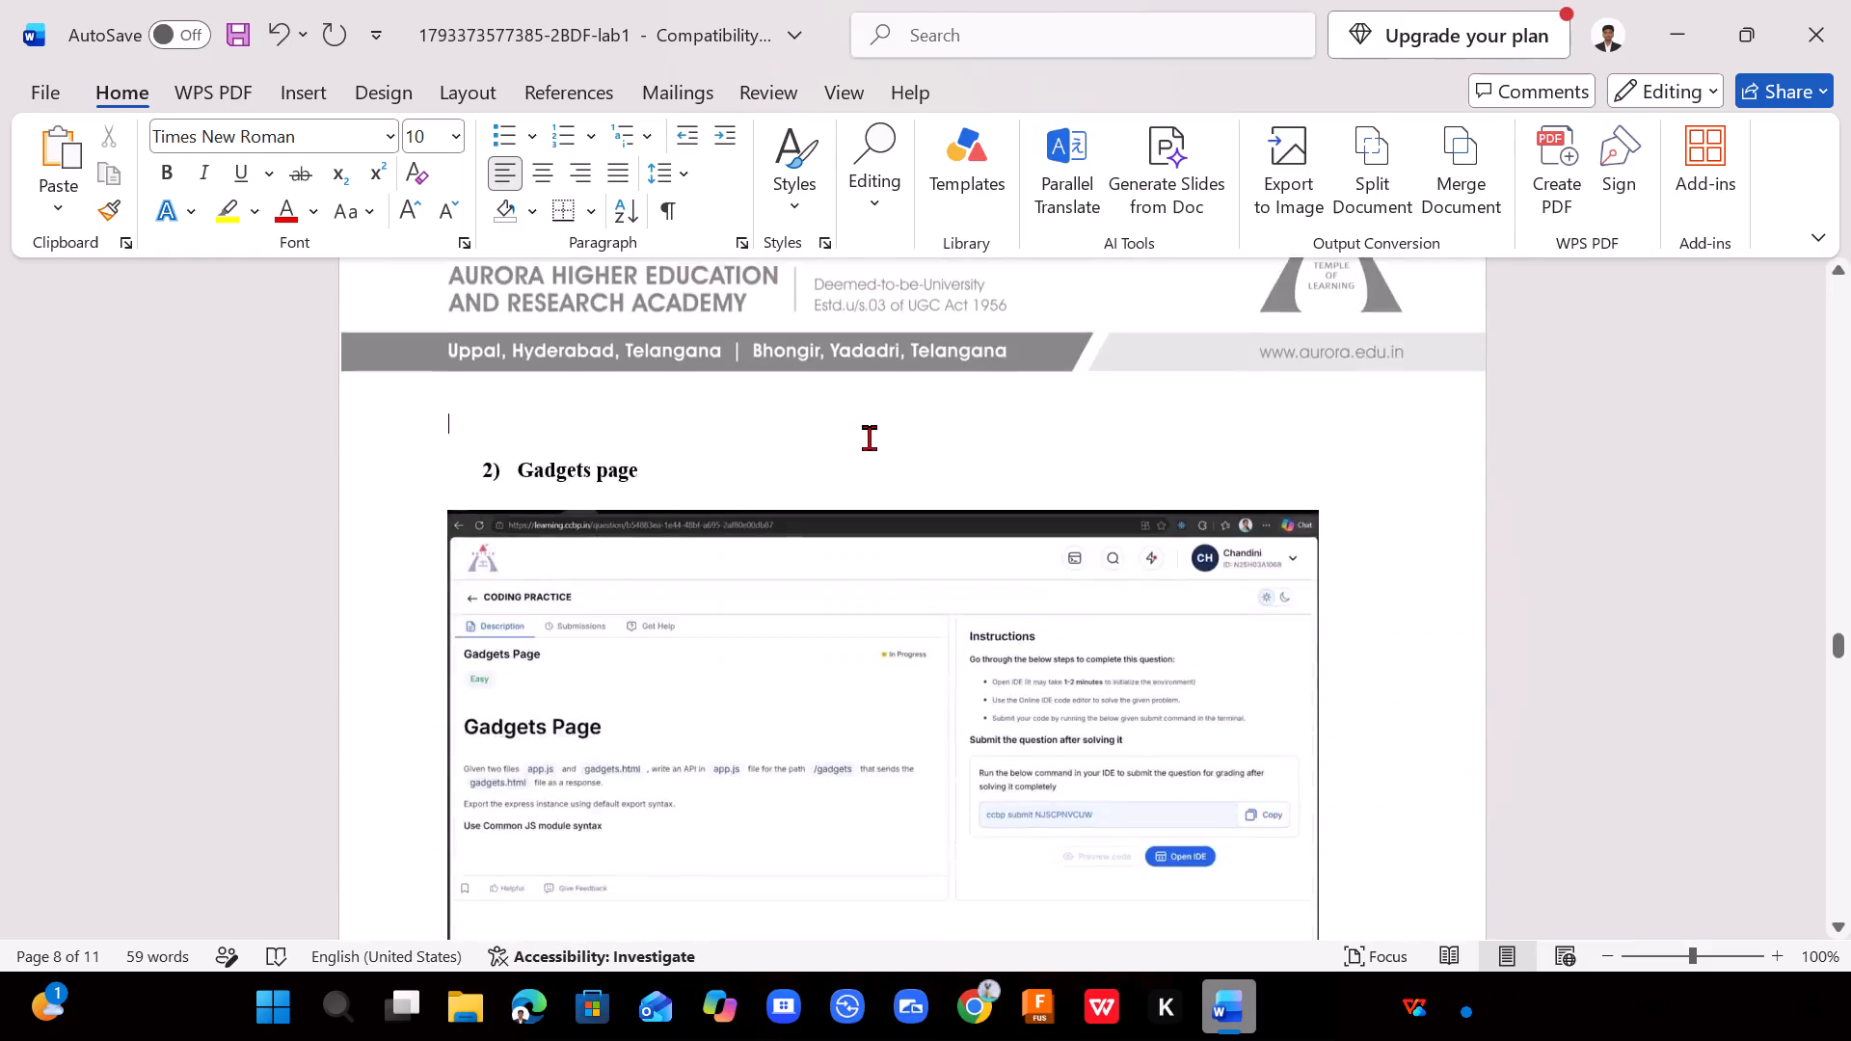
{"action": "scroll", "coordinate": [870, 439], "scroll_direction": "up", "scroll_amount": 1}
{"action": "type", "text": "5."}
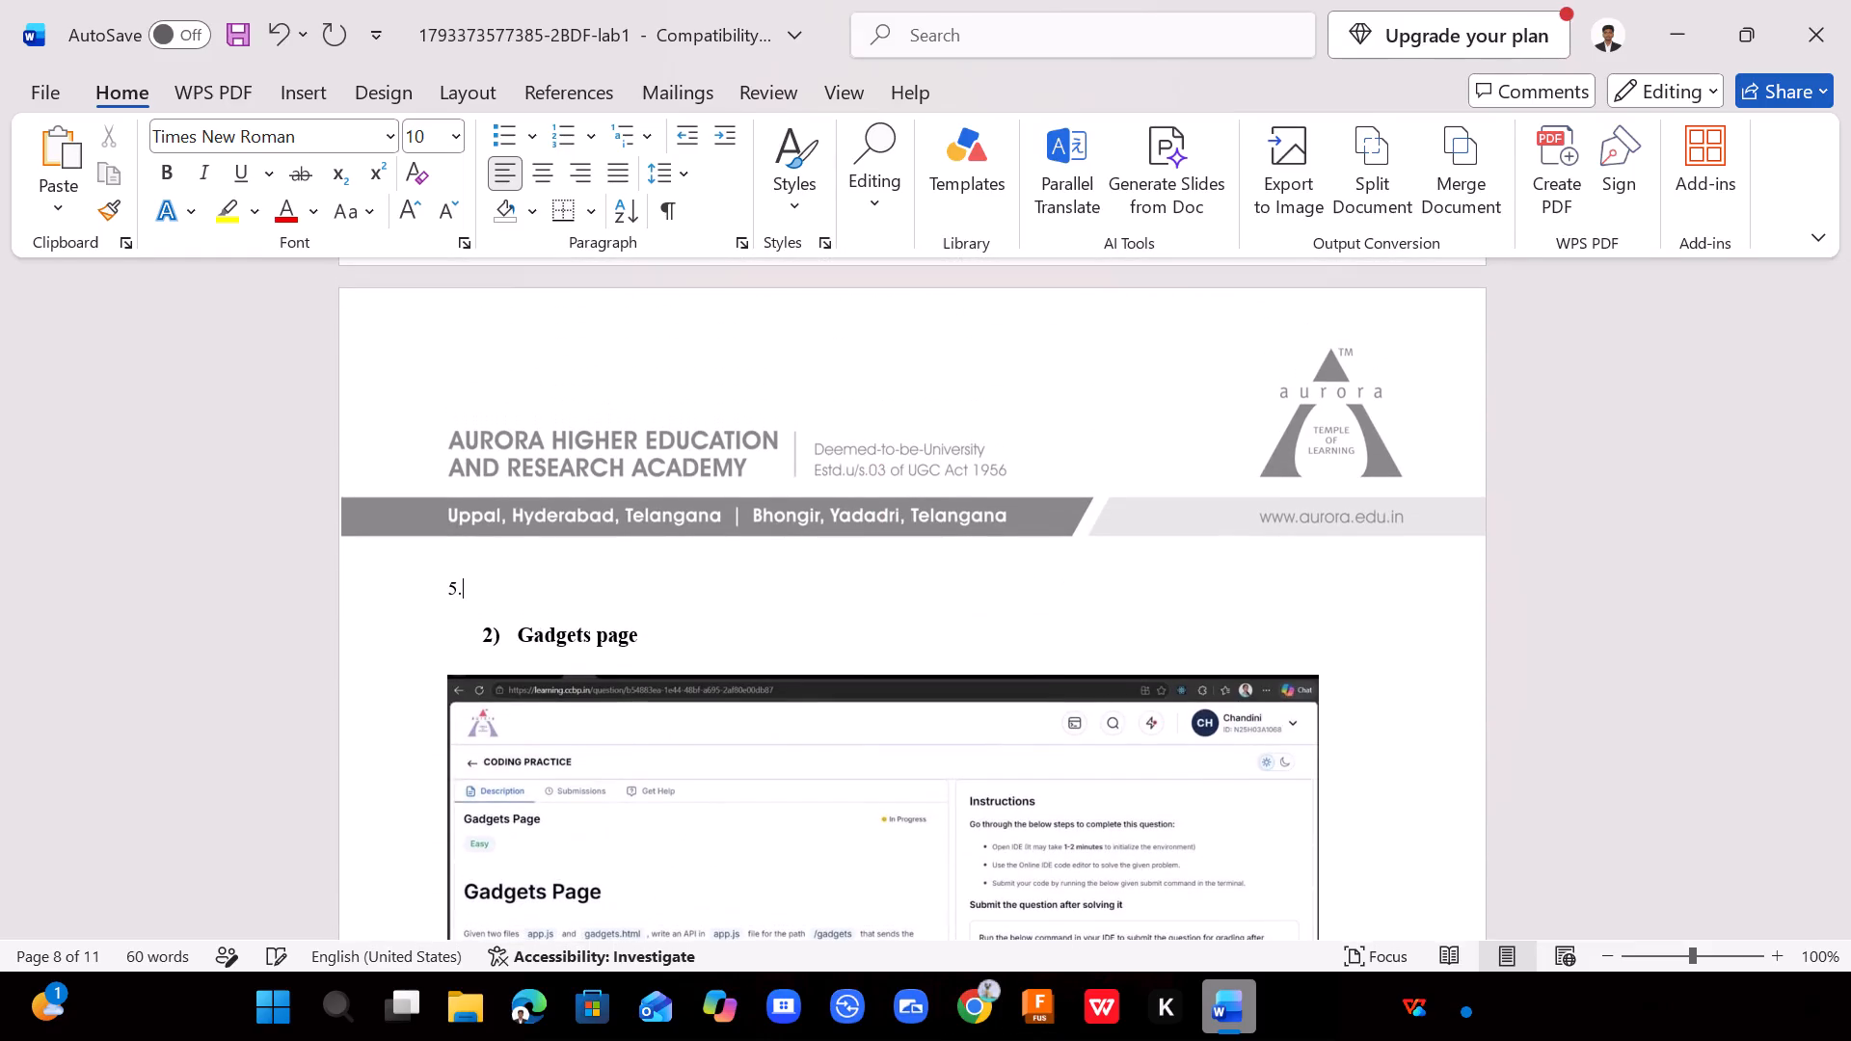
Close the extra code preview and submission pages in the browser, keeping the Gadgets Page question open.
{"action": "left_click", "coordinate": [996, 990]}
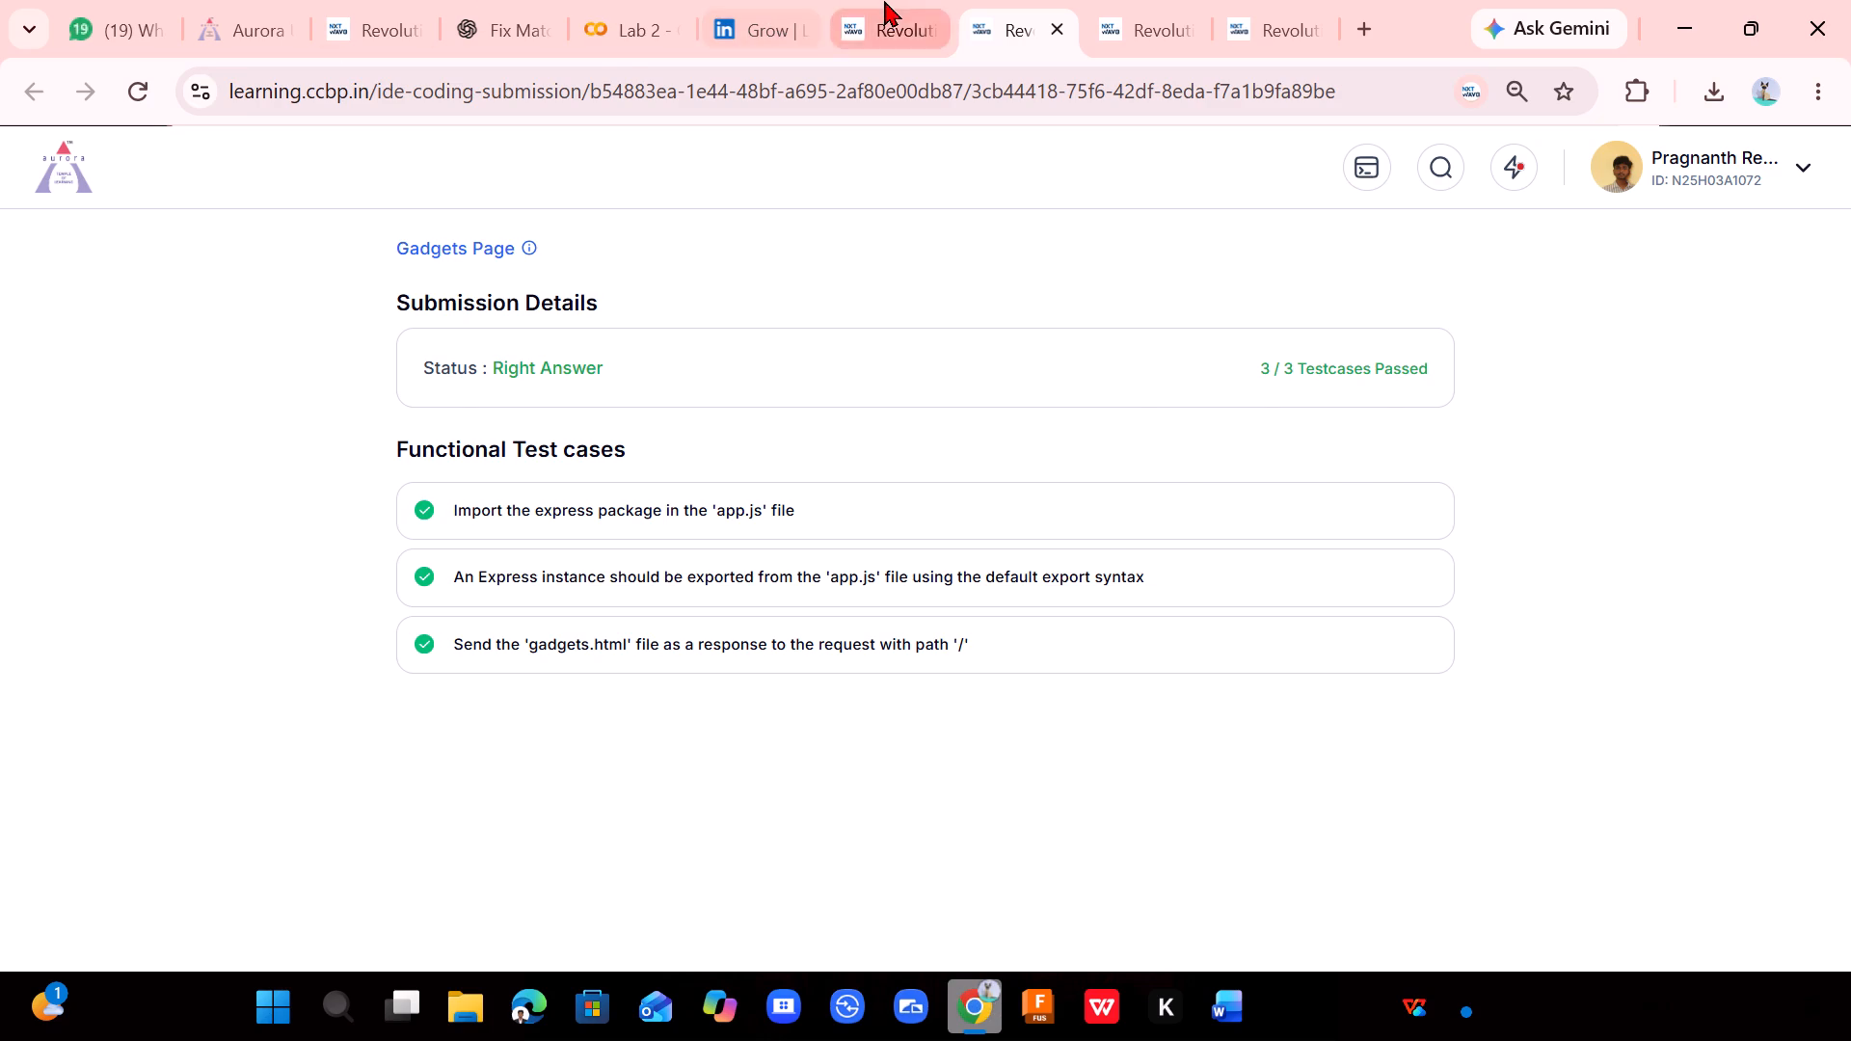
{"action": "left_click", "coordinate": [884, 0]}
{"action": "left_click", "coordinate": [1145, 9]}
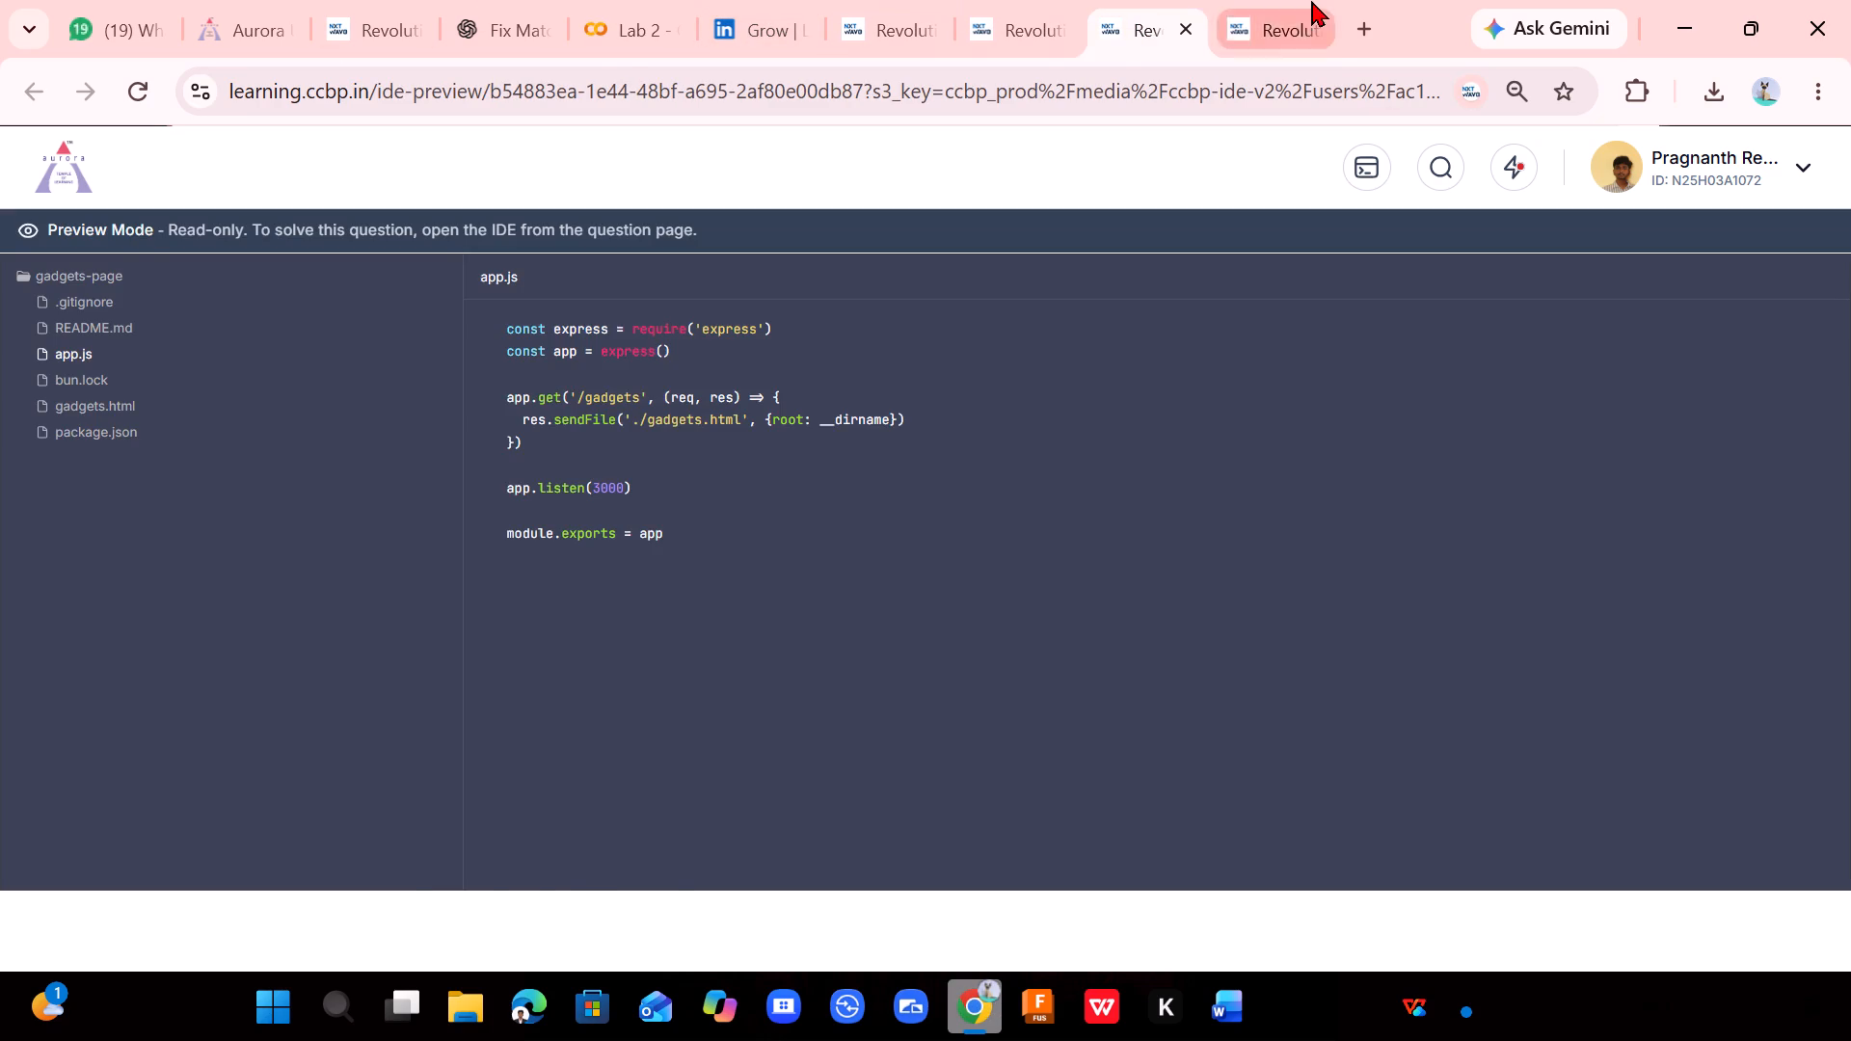
{"action": "left_click", "coordinate": [1311, 0]}
{"action": "left_click", "coordinate": [1317, 17]}
{"action": "left_click", "coordinate": [1317, 17]}
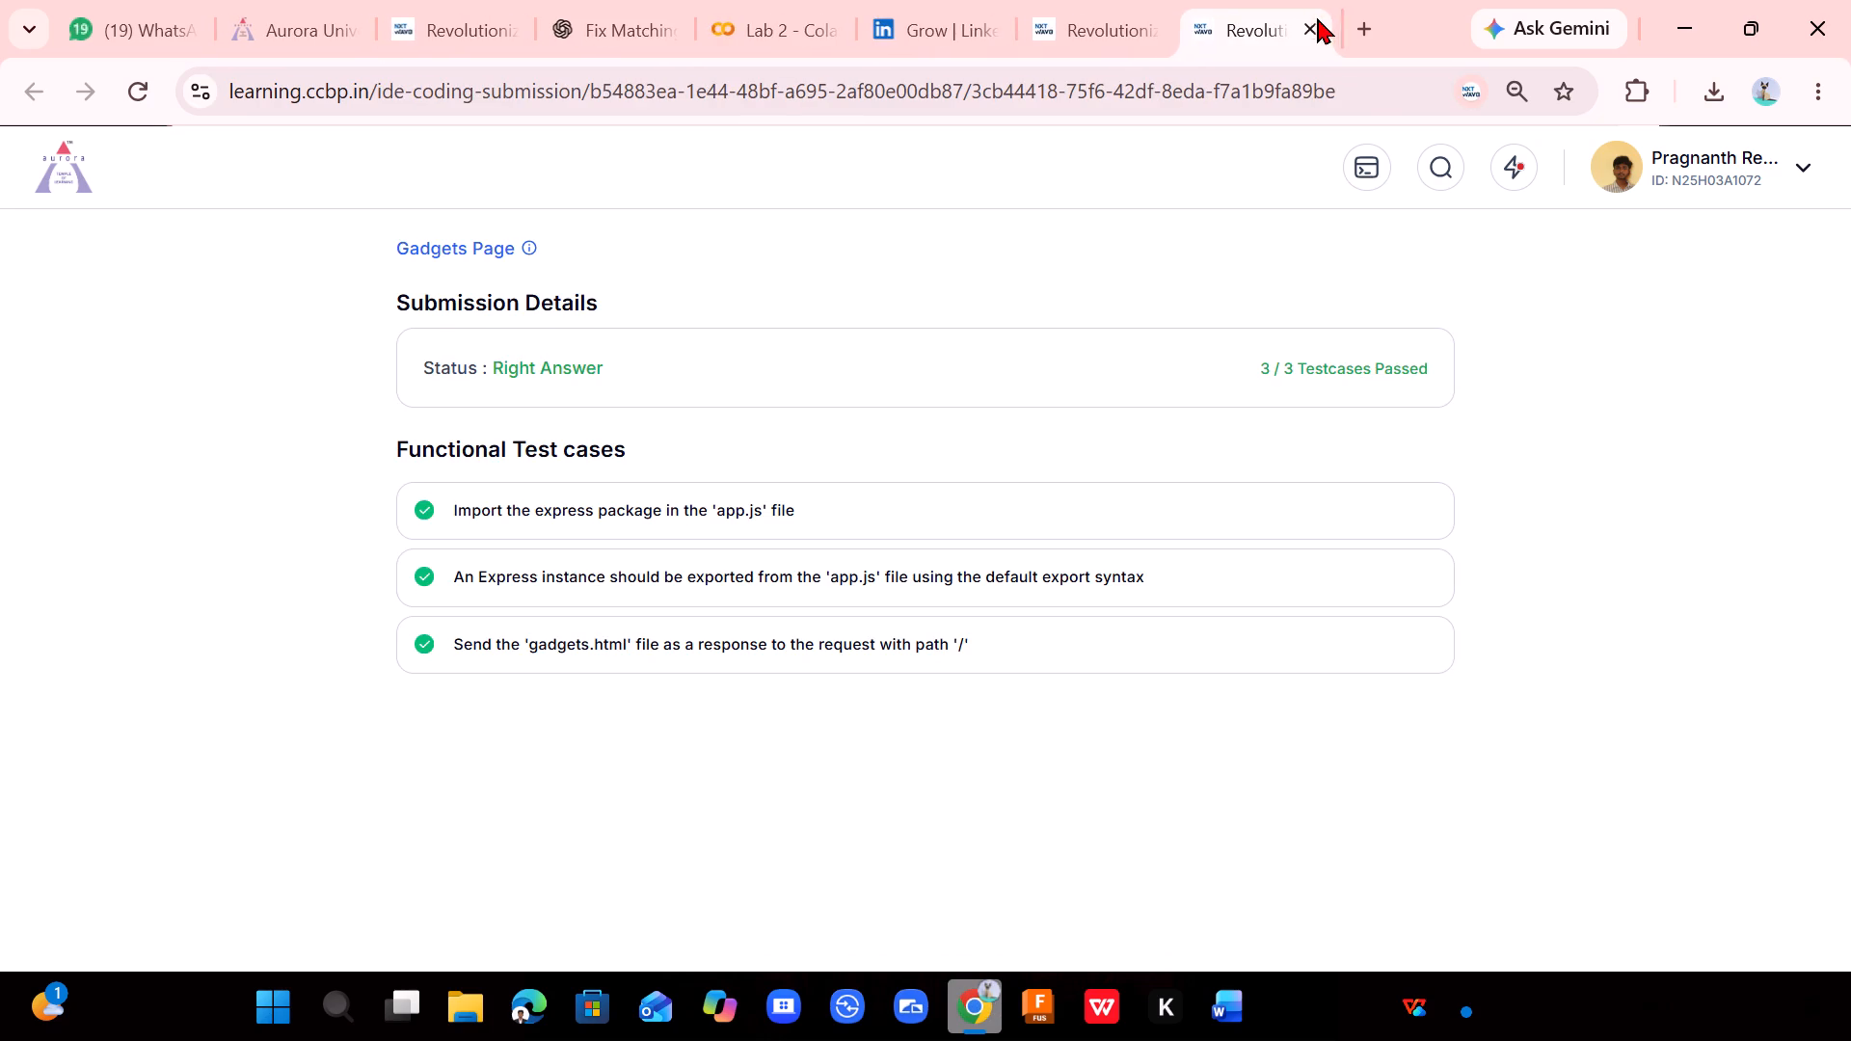
{"action": "left_click", "coordinate": [1317, 17]}
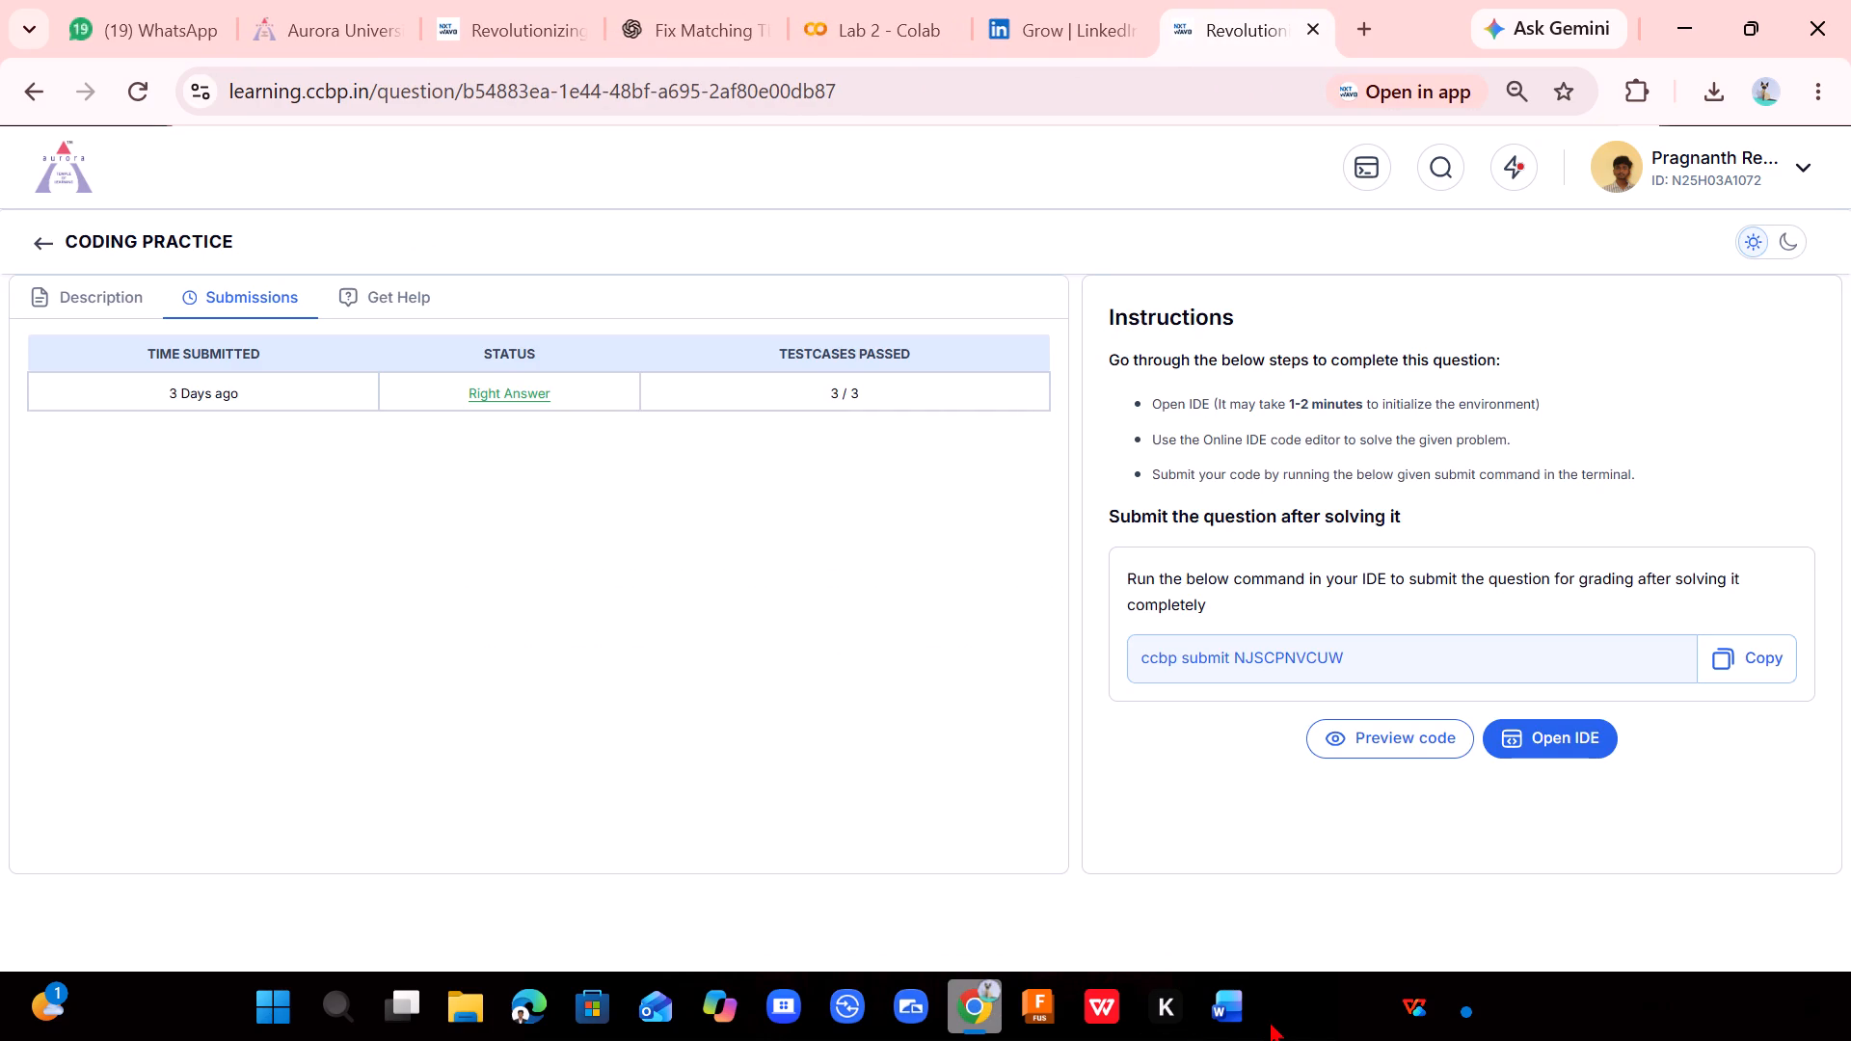
Review the inserted Gadgets Page code and submission captures in the Word report, down to the "5." heading.
{"action": "left_click_drag", "start_coordinate": [1269, 1020], "coordinate": [1245, 1015]}
{"action": "left_click", "coordinate": [1245, 1015]}
{"action": "scroll", "coordinate": [1112, 857], "scroll_direction": "up", "scroll_amount": 1}
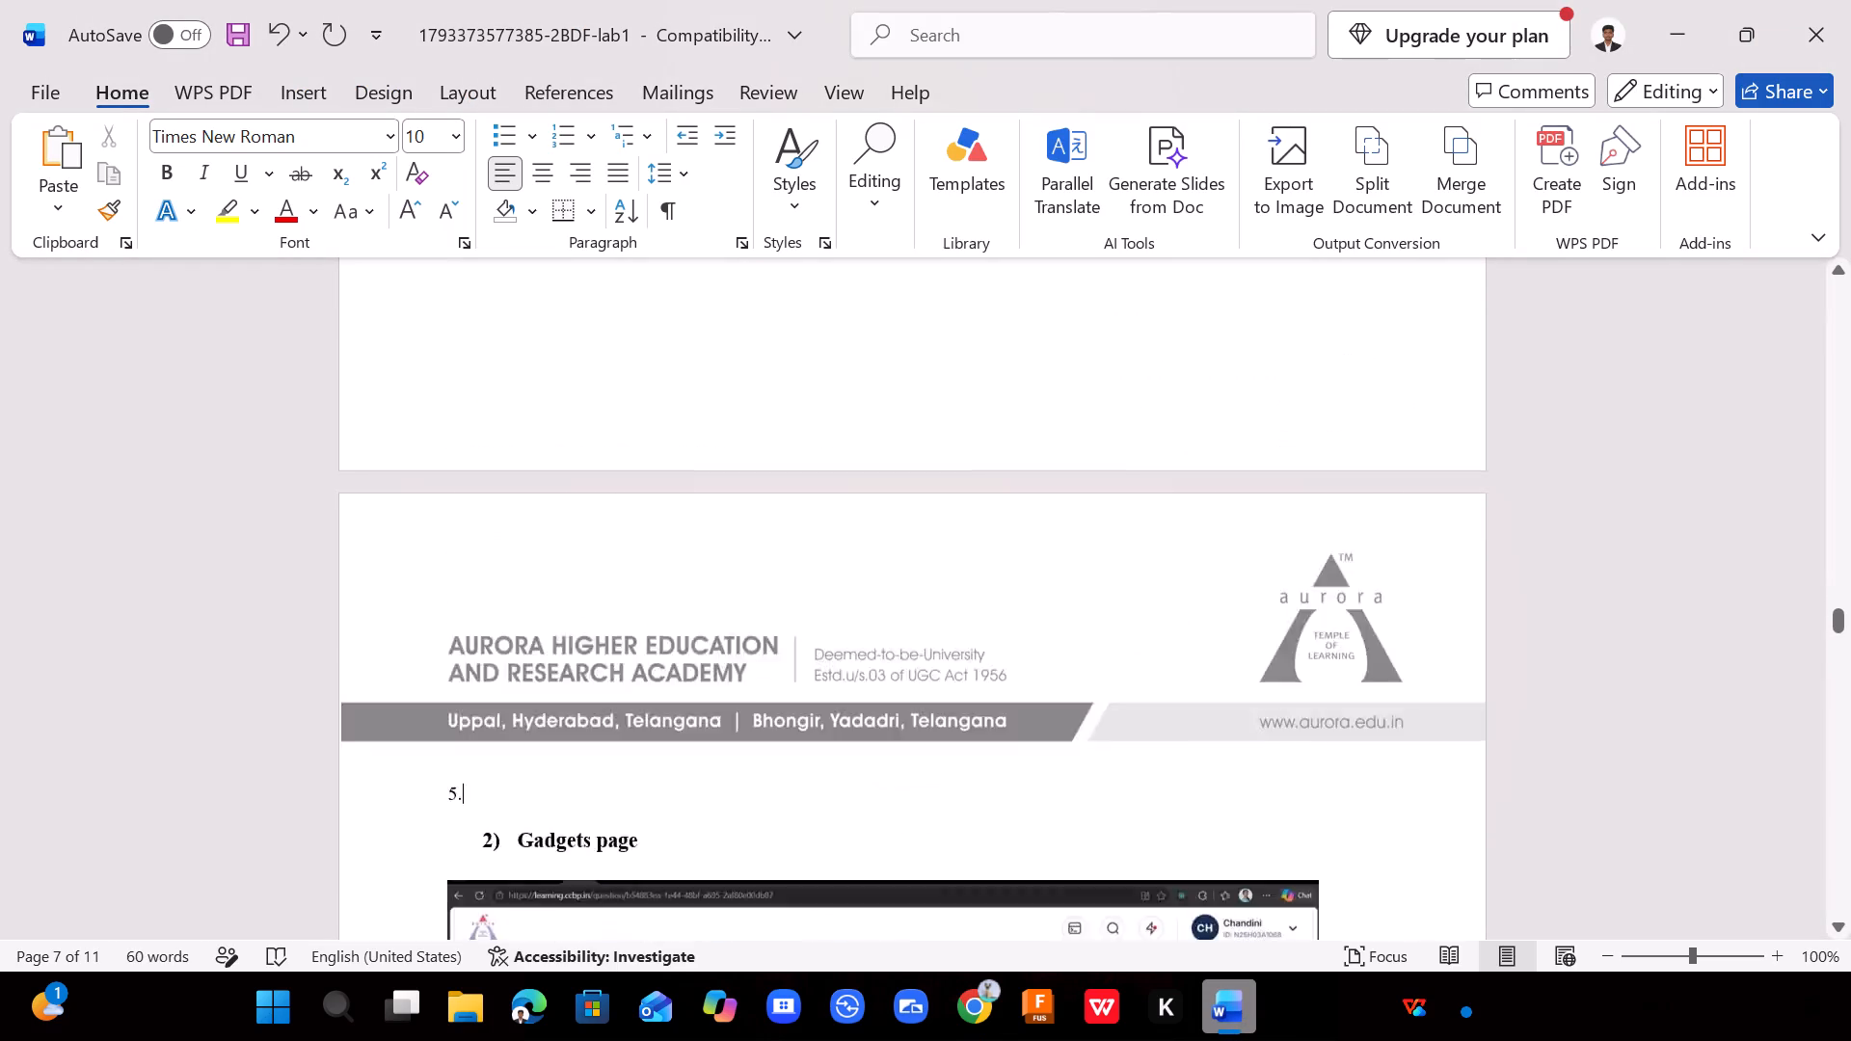
{"action": "scroll", "coordinate": [1112, 857], "scroll_direction": "up", "scroll_amount": 1}
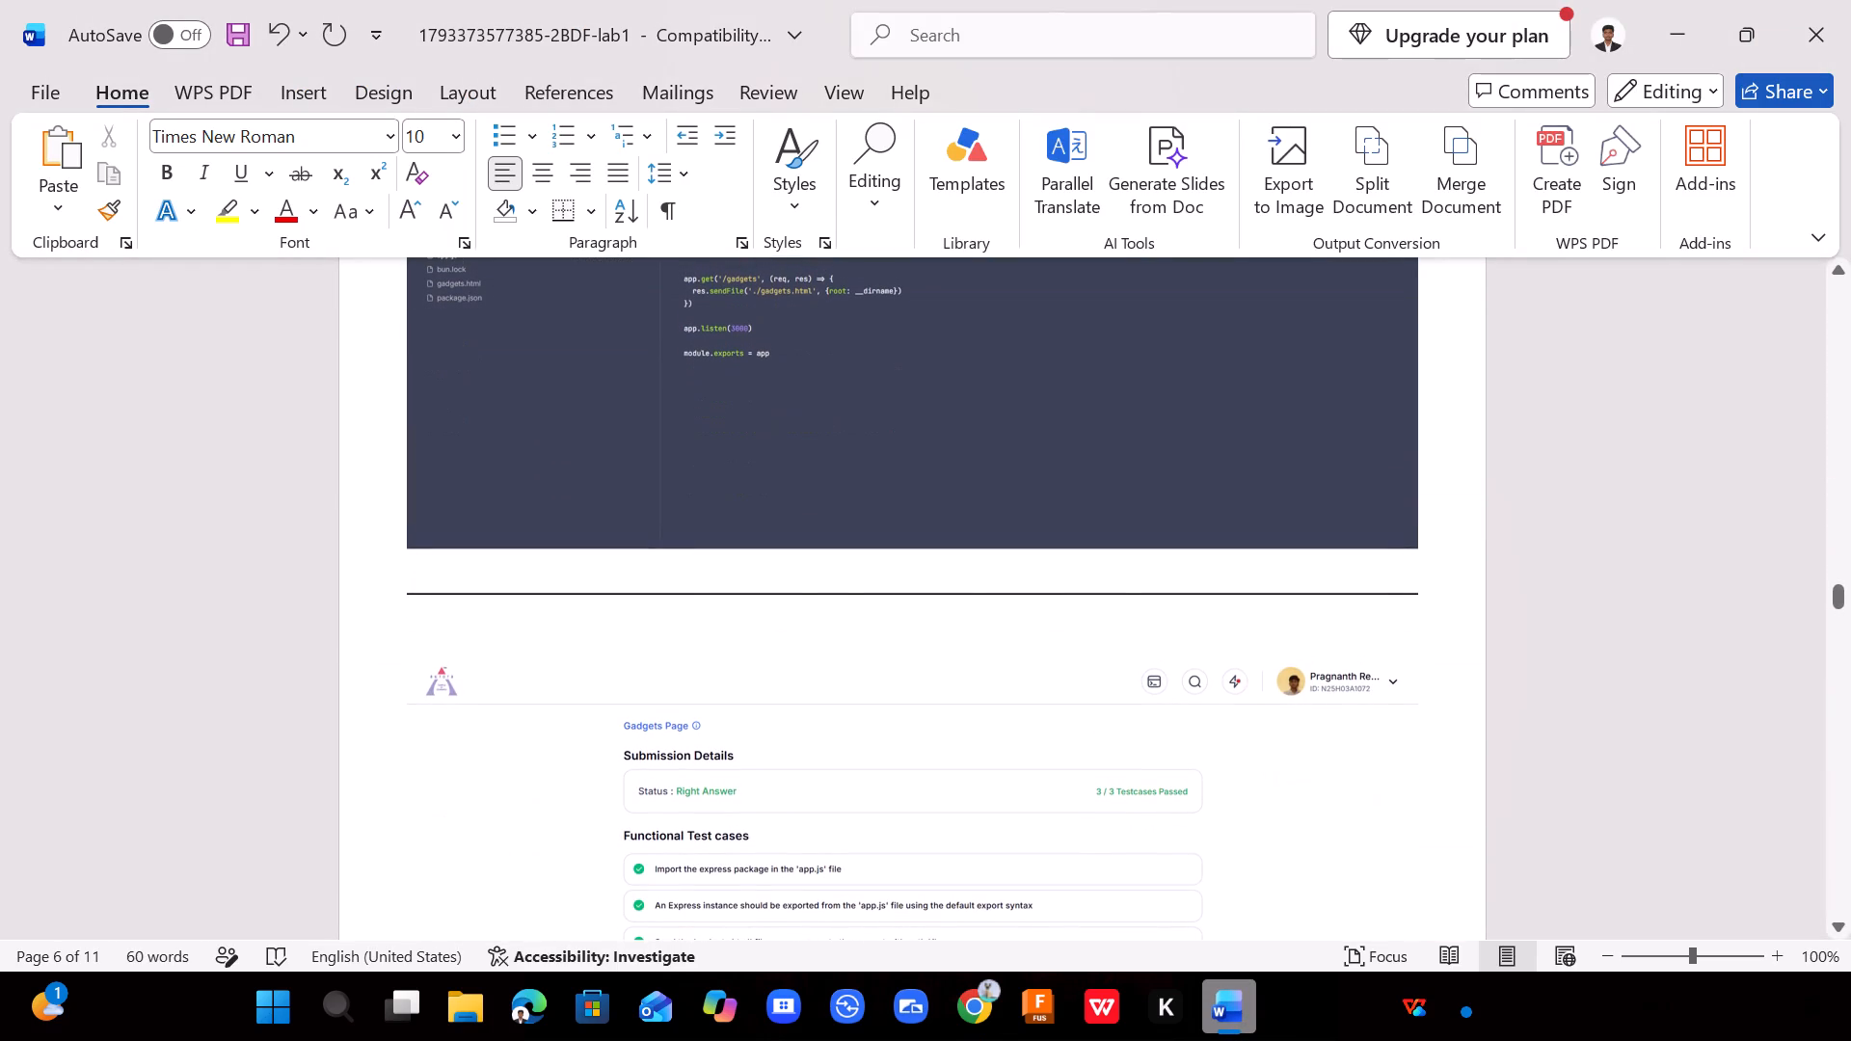
{"action": "scroll", "coordinate": [1112, 857], "scroll_direction": "up", "scroll_amount": 3}
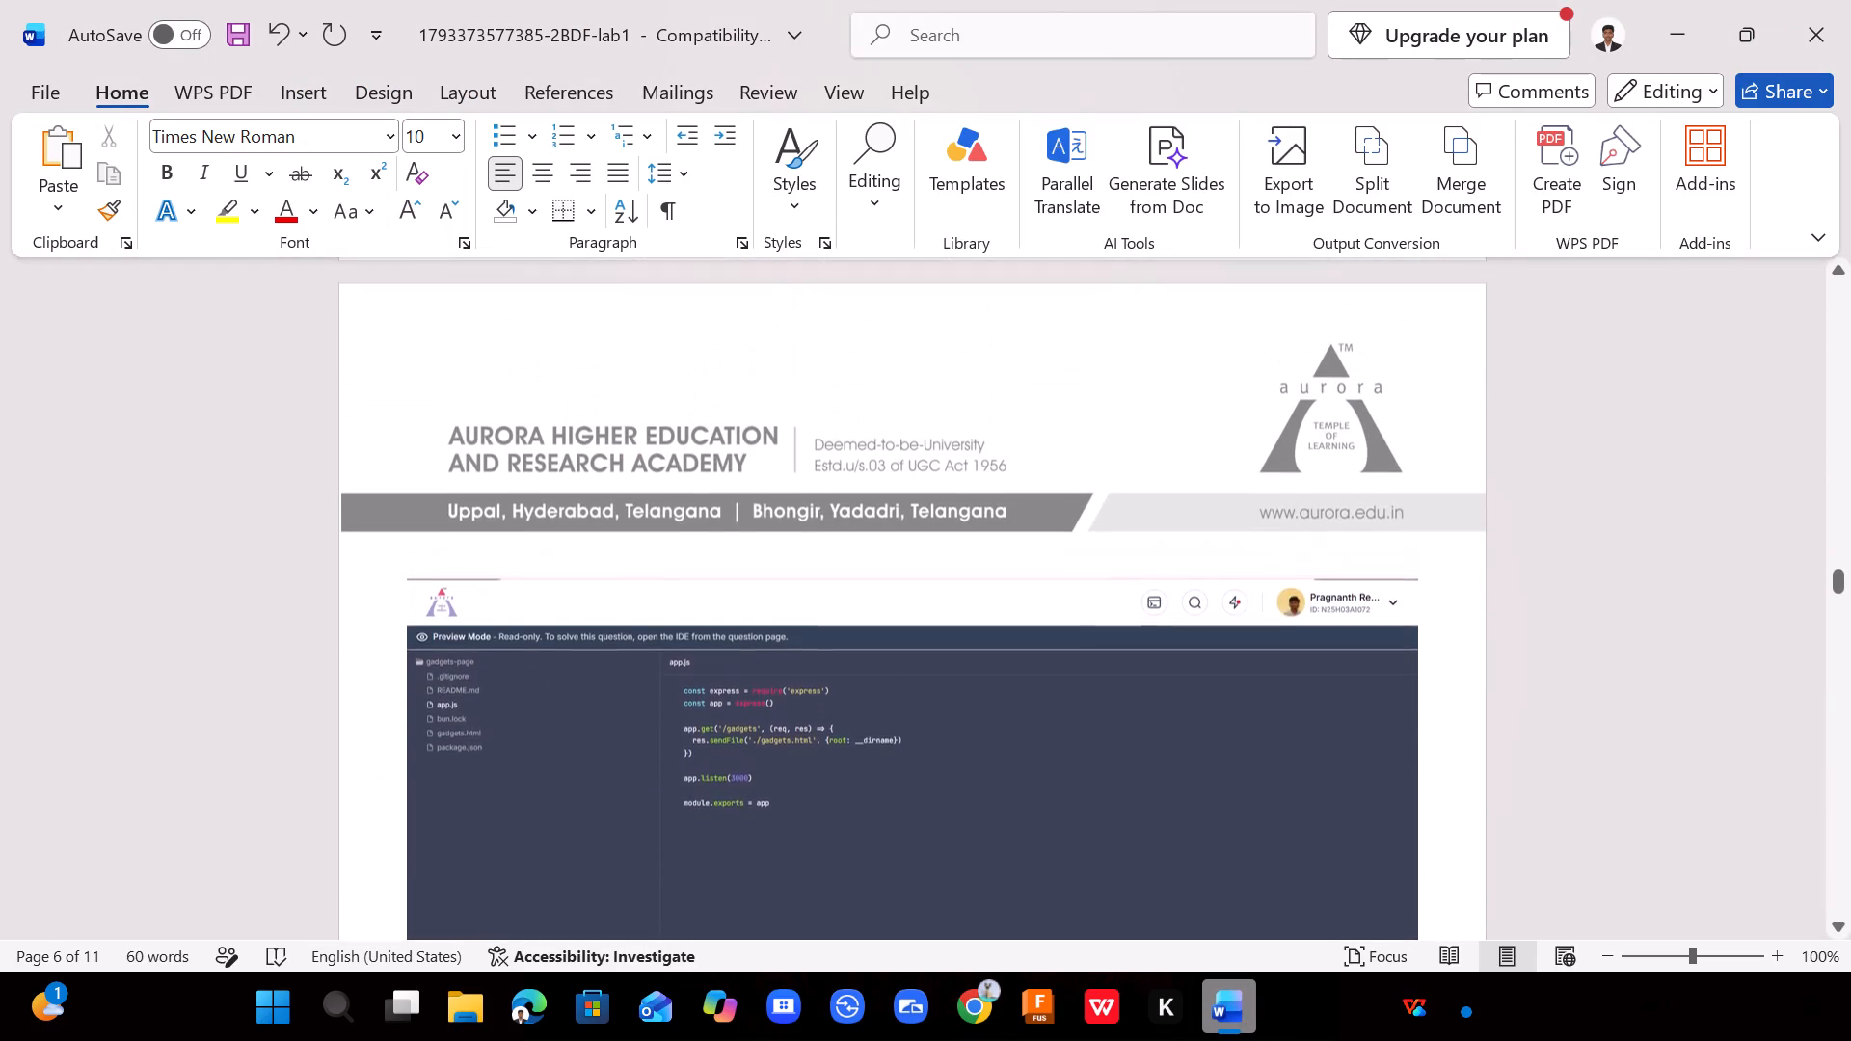
{"action": "scroll", "coordinate": [1112, 857], "scroll_direction": "up", "scroll_amount": 3}
{"action": "scroll", "coordinate": [1112, 857], "scroll_direction": "down", "scroll_amount": 5}
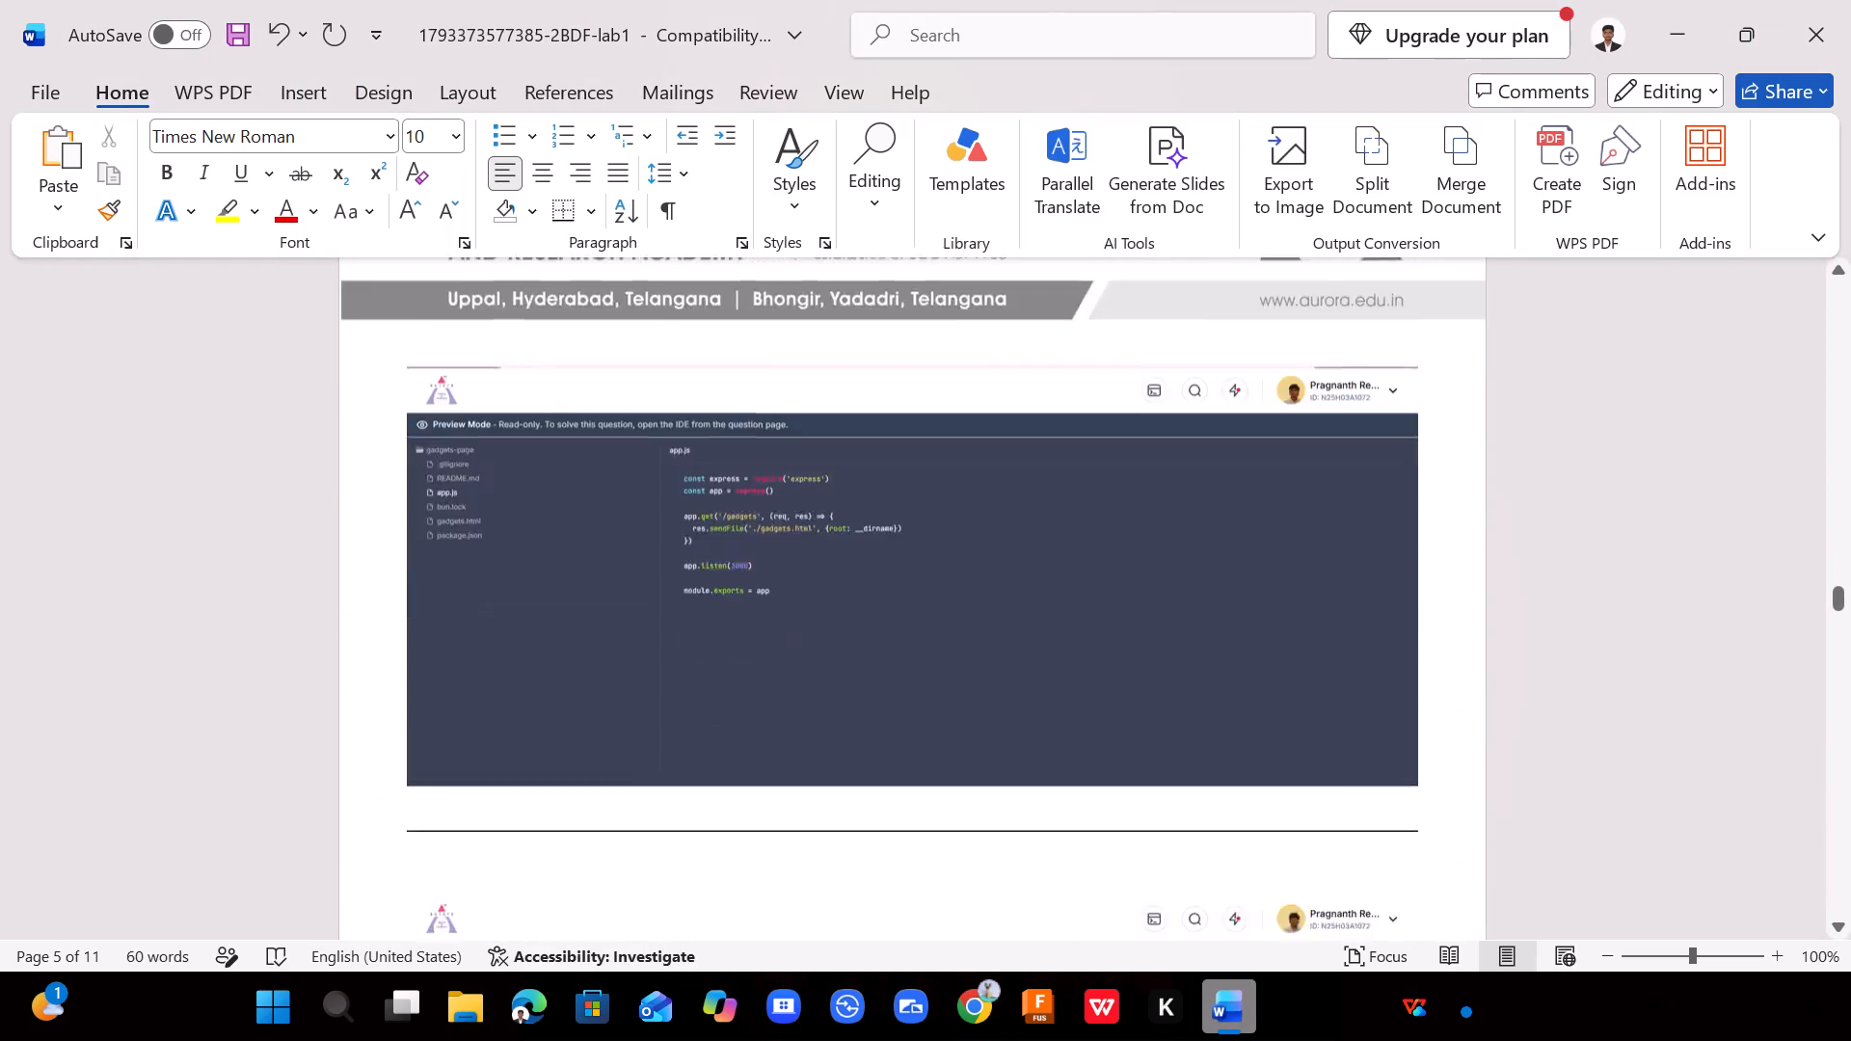
{"action": "scroll", "coordinate": [1112, 857], "scroll_direction": "down", "scroll_amount": 3}
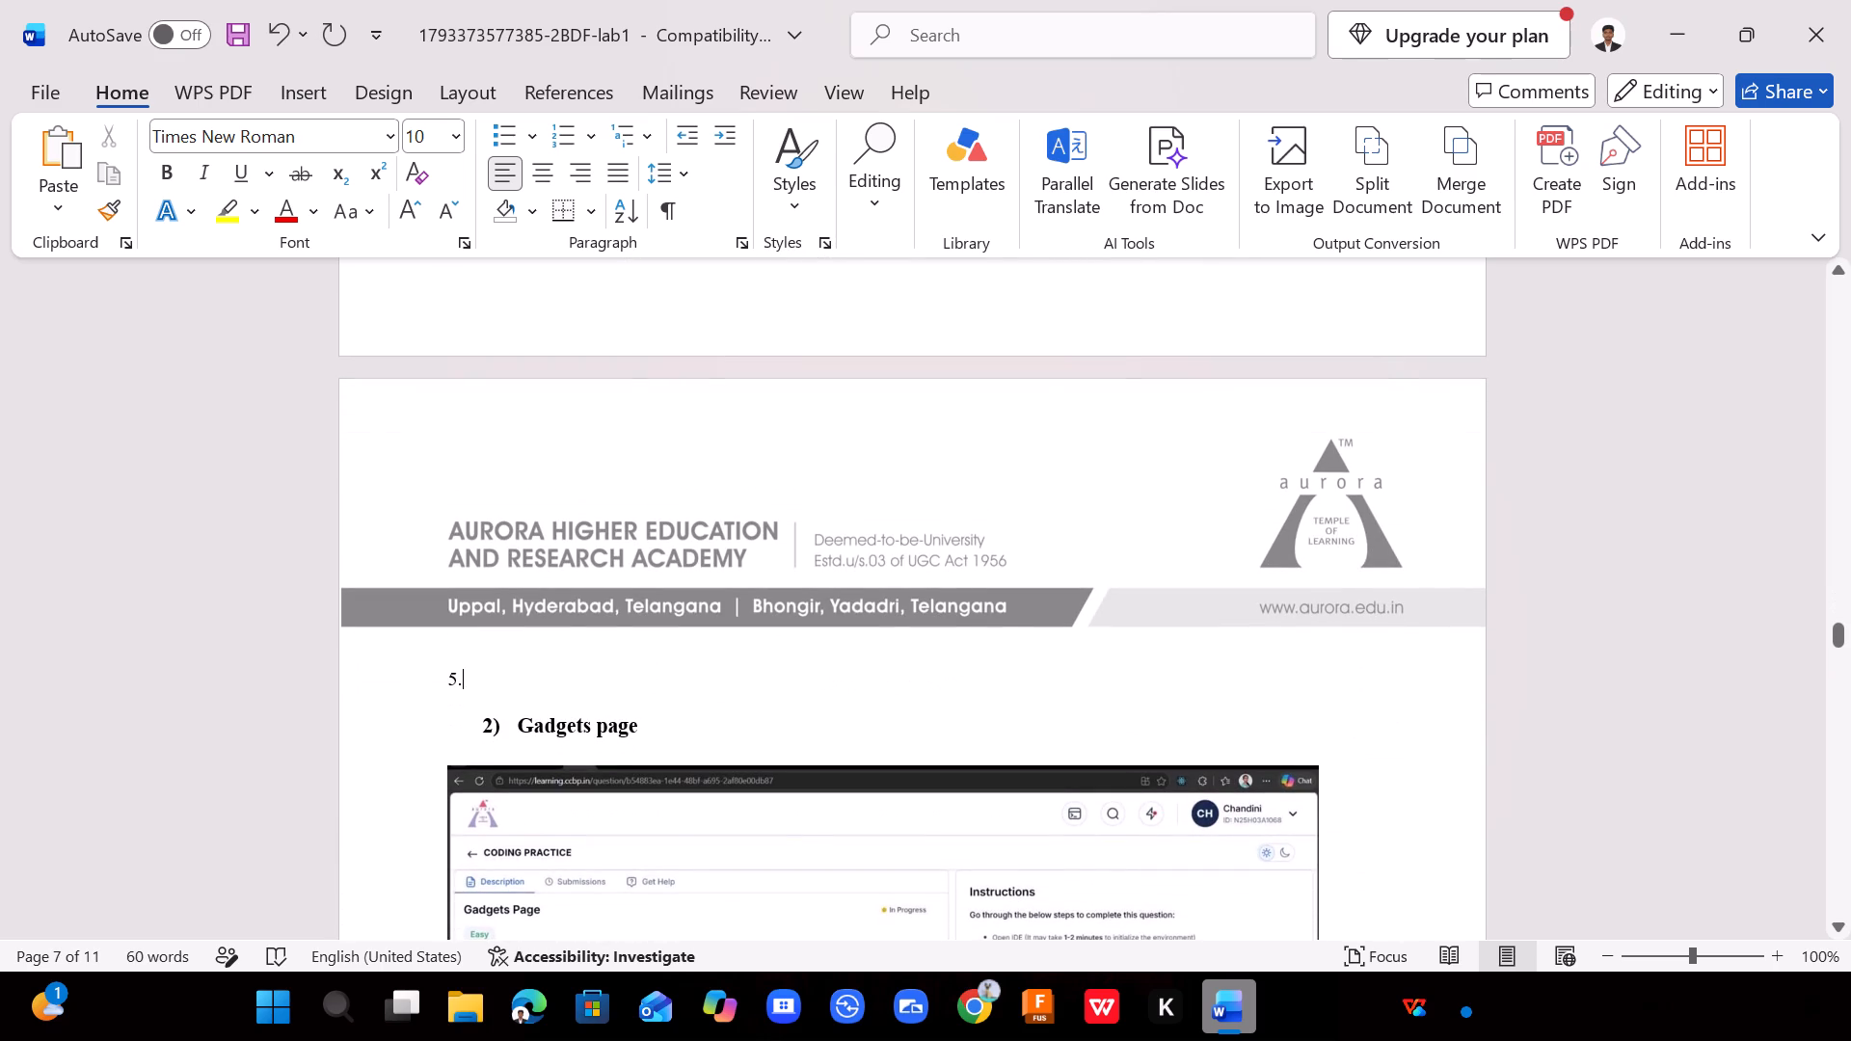
Return from the Gadgets Page question to the course's coding practice list in the browser.
{"action": "left_click", "coordinate": [979, 1005]}
{"action": "scroll", "coordinate": [163, 349], "scroll_direction": "left", "scroll_amount": 1}
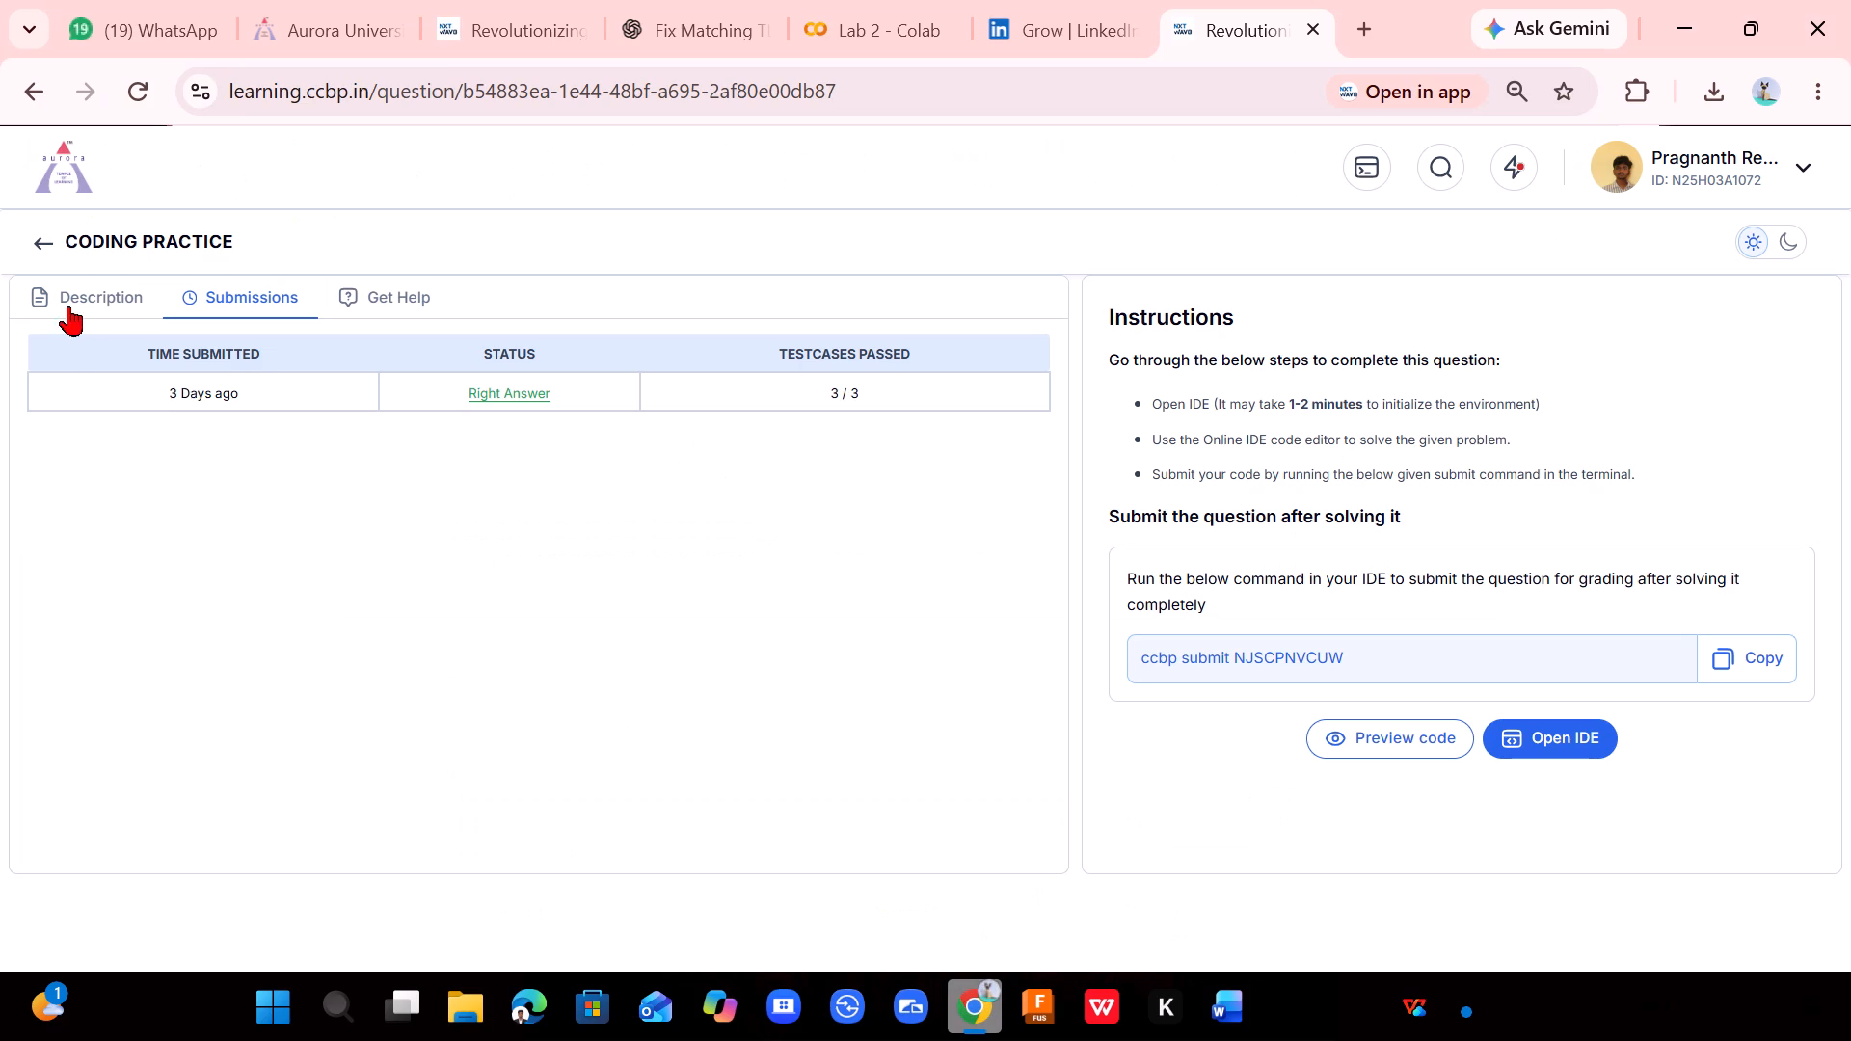
{"action": "scroll", "coordinate": [68, 306], "scroll_direction": "left", "scroll_amount": 1}
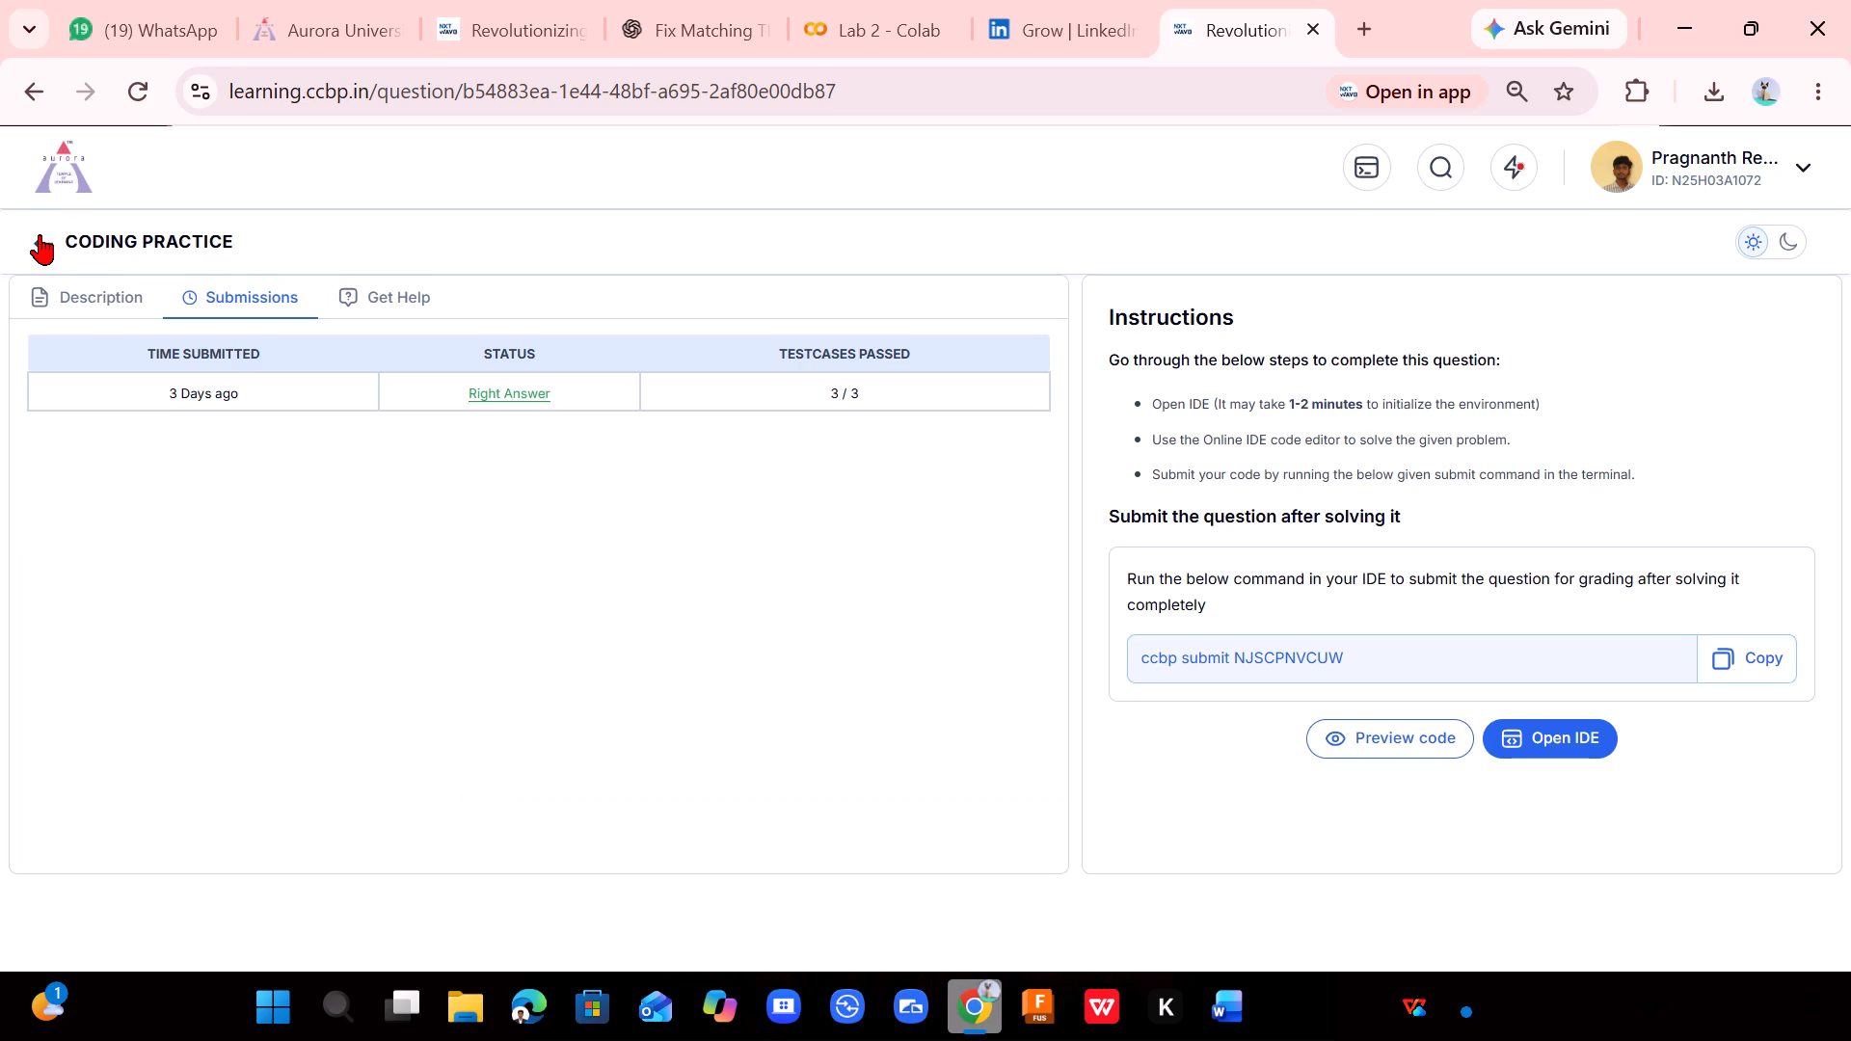
{"action": "left_click", "coordinate": [40, 234]}
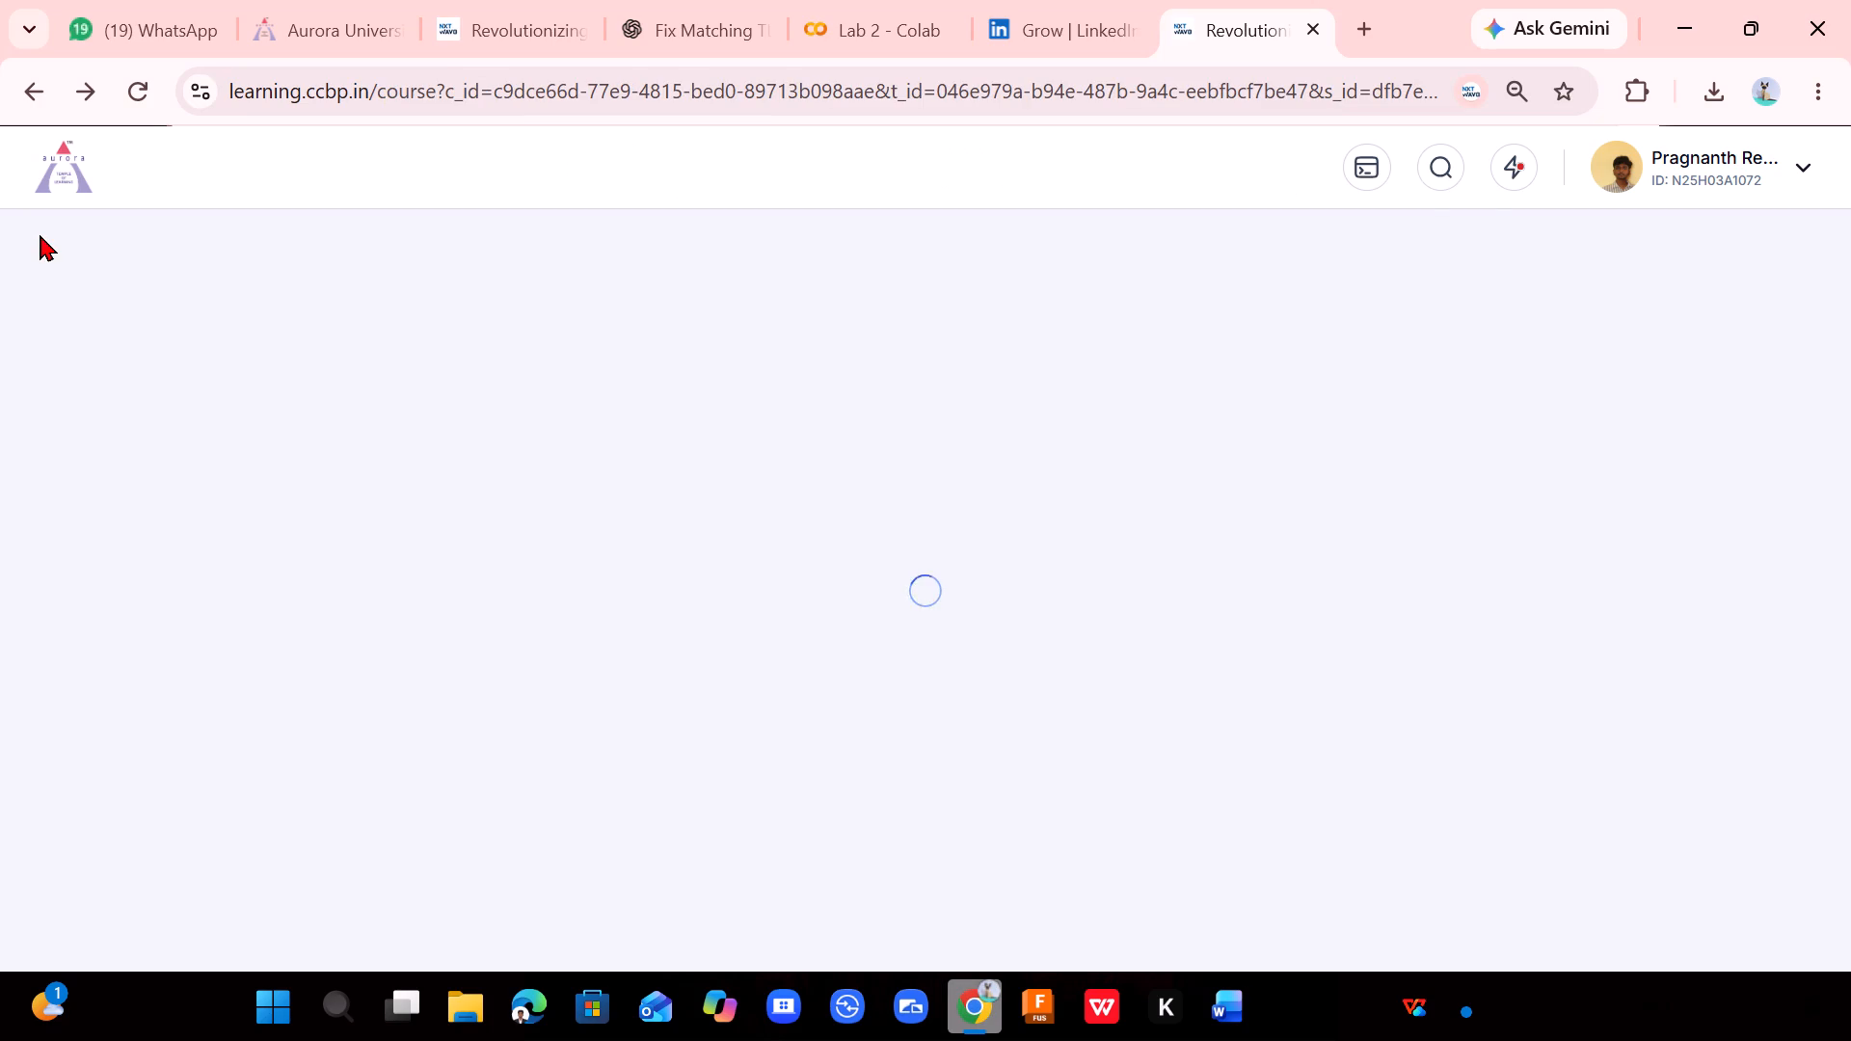
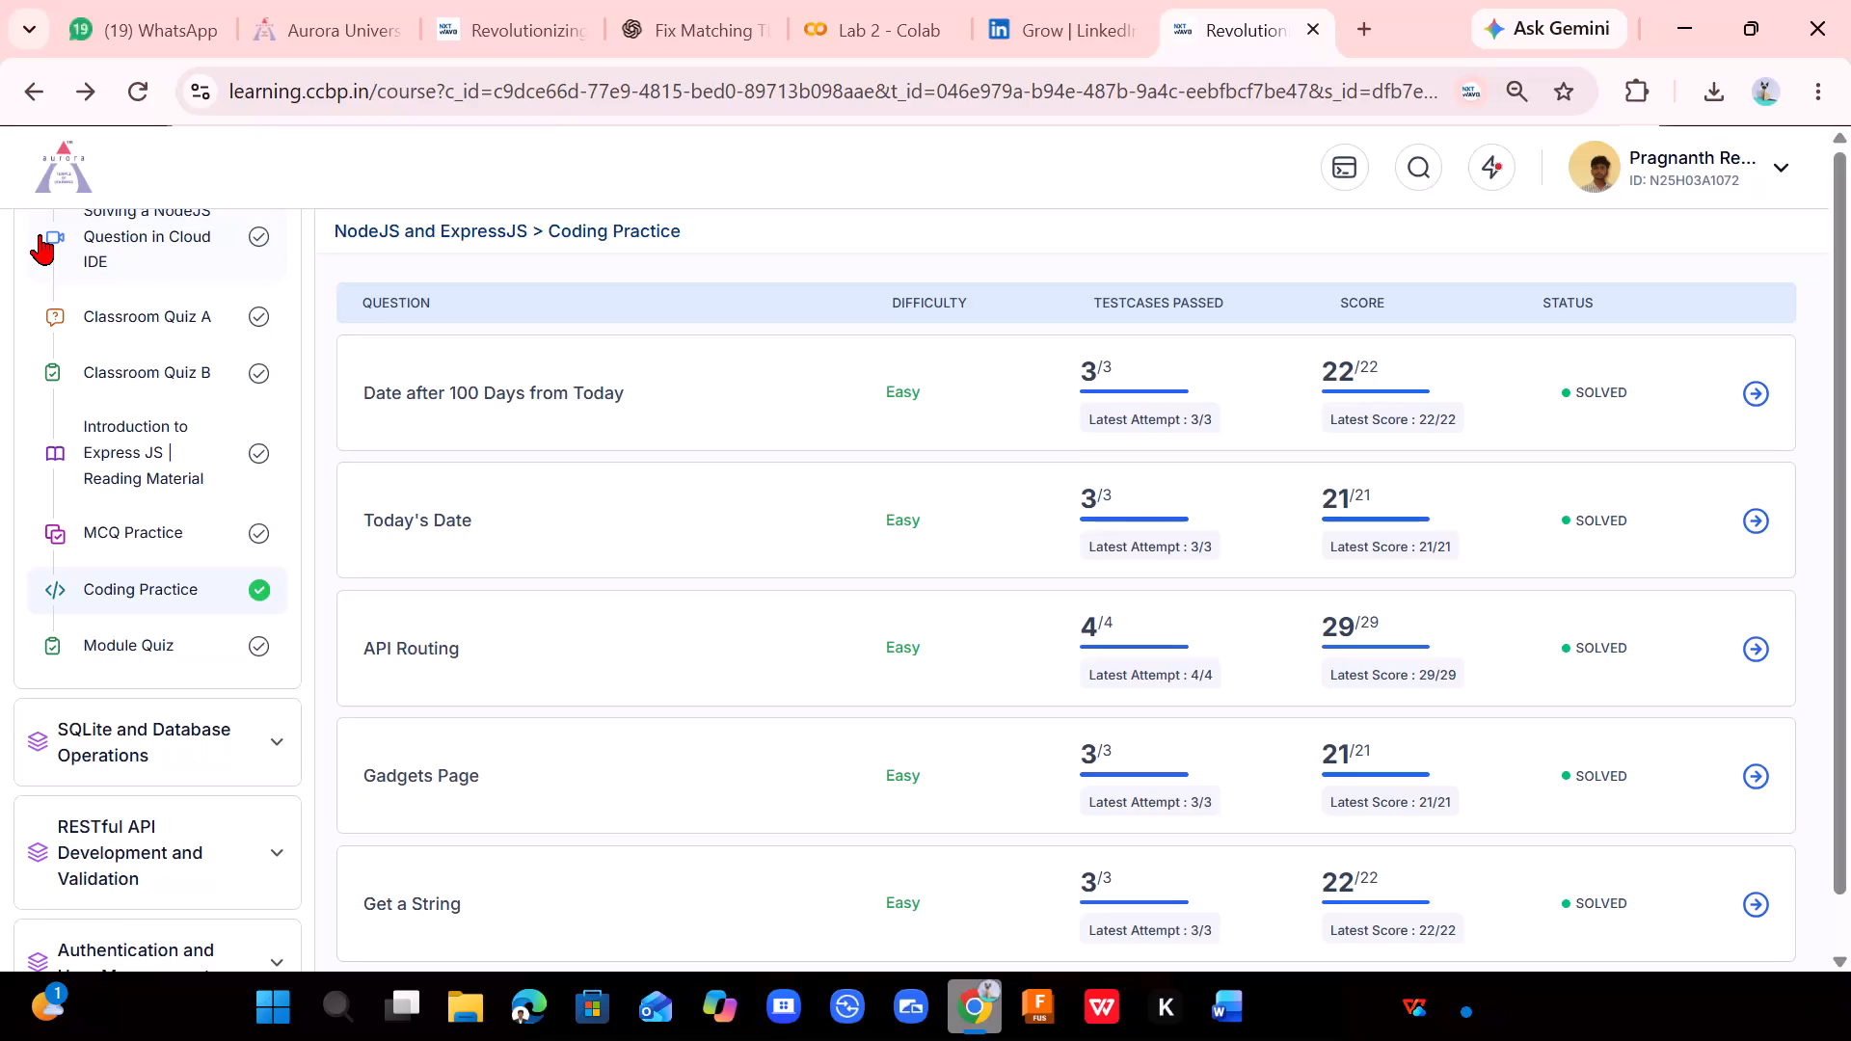
Open the Get a String question from the coding practice list and capture its question page as a screenshot.
{"action": "scroll", "coordinate": [767, 761], "scroll_direction": "down", "scroll_amount": 4}
{"action": "left_click", "coordinate": [921, 816]}
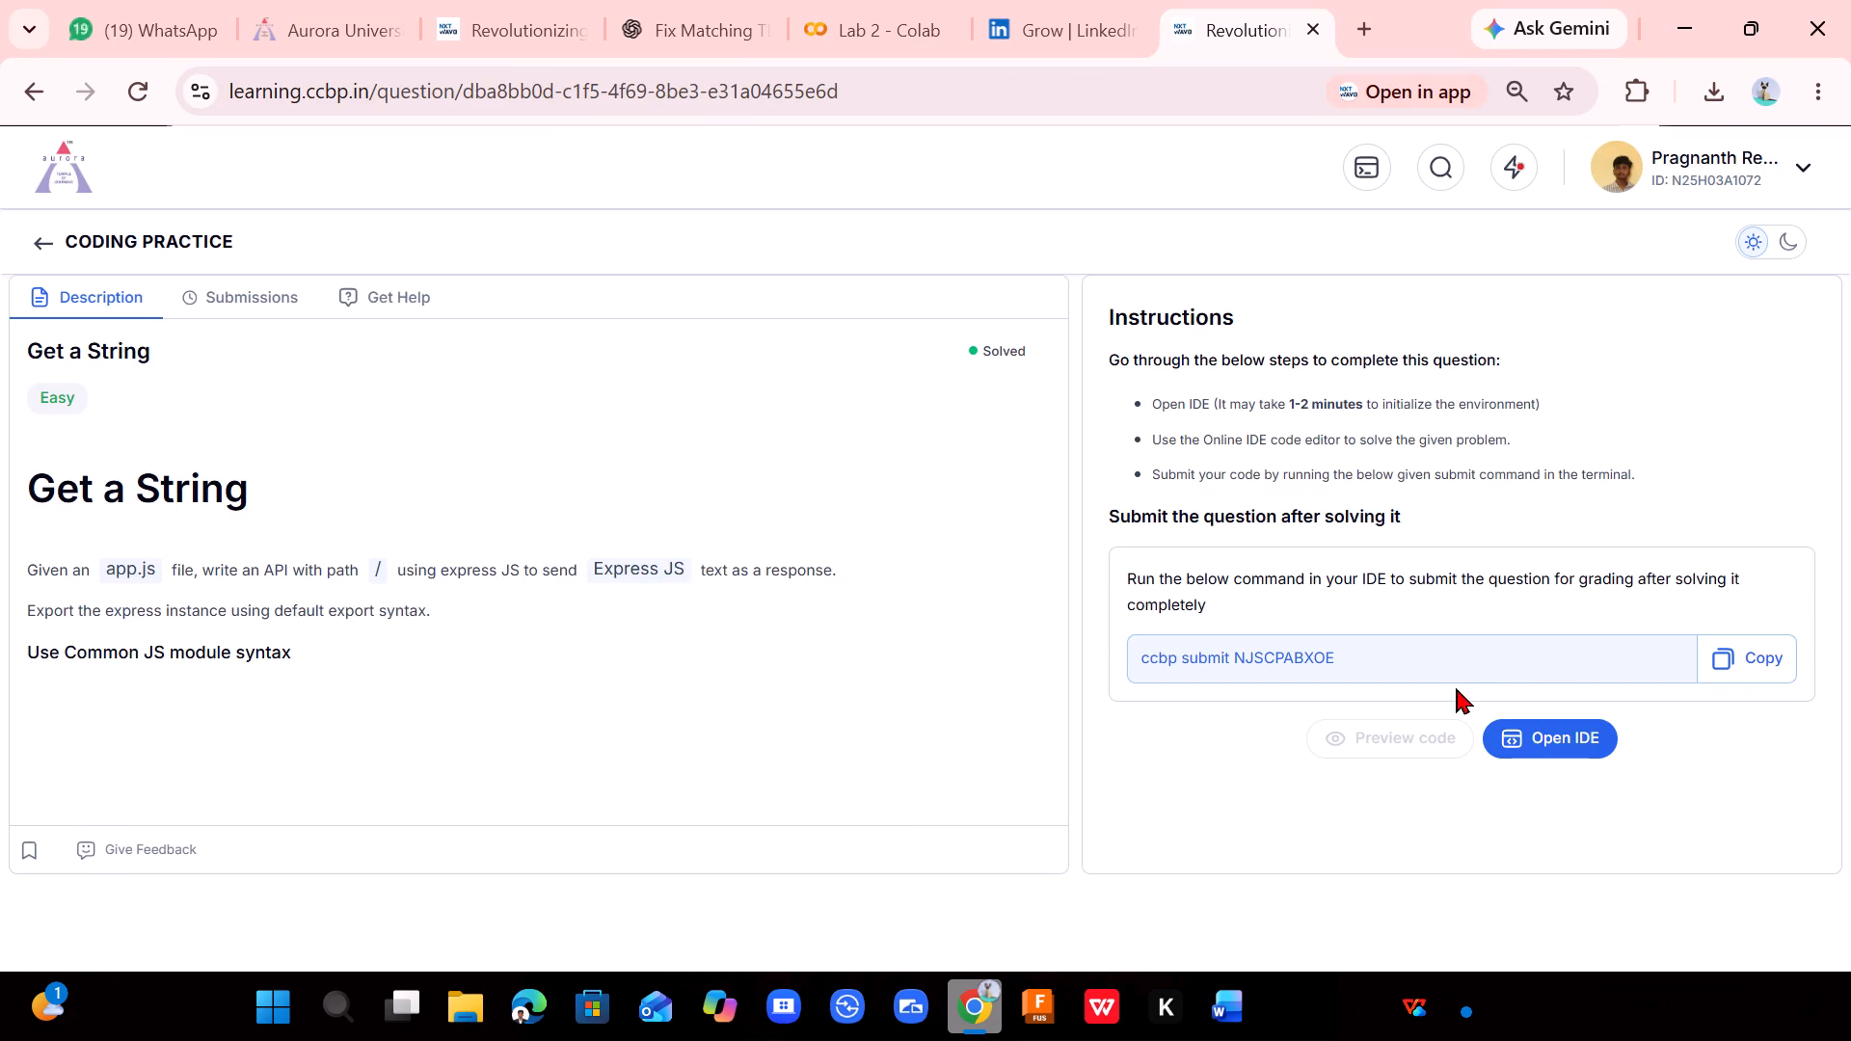
{"action": "left_click", "coordinate": [1422, 733]}
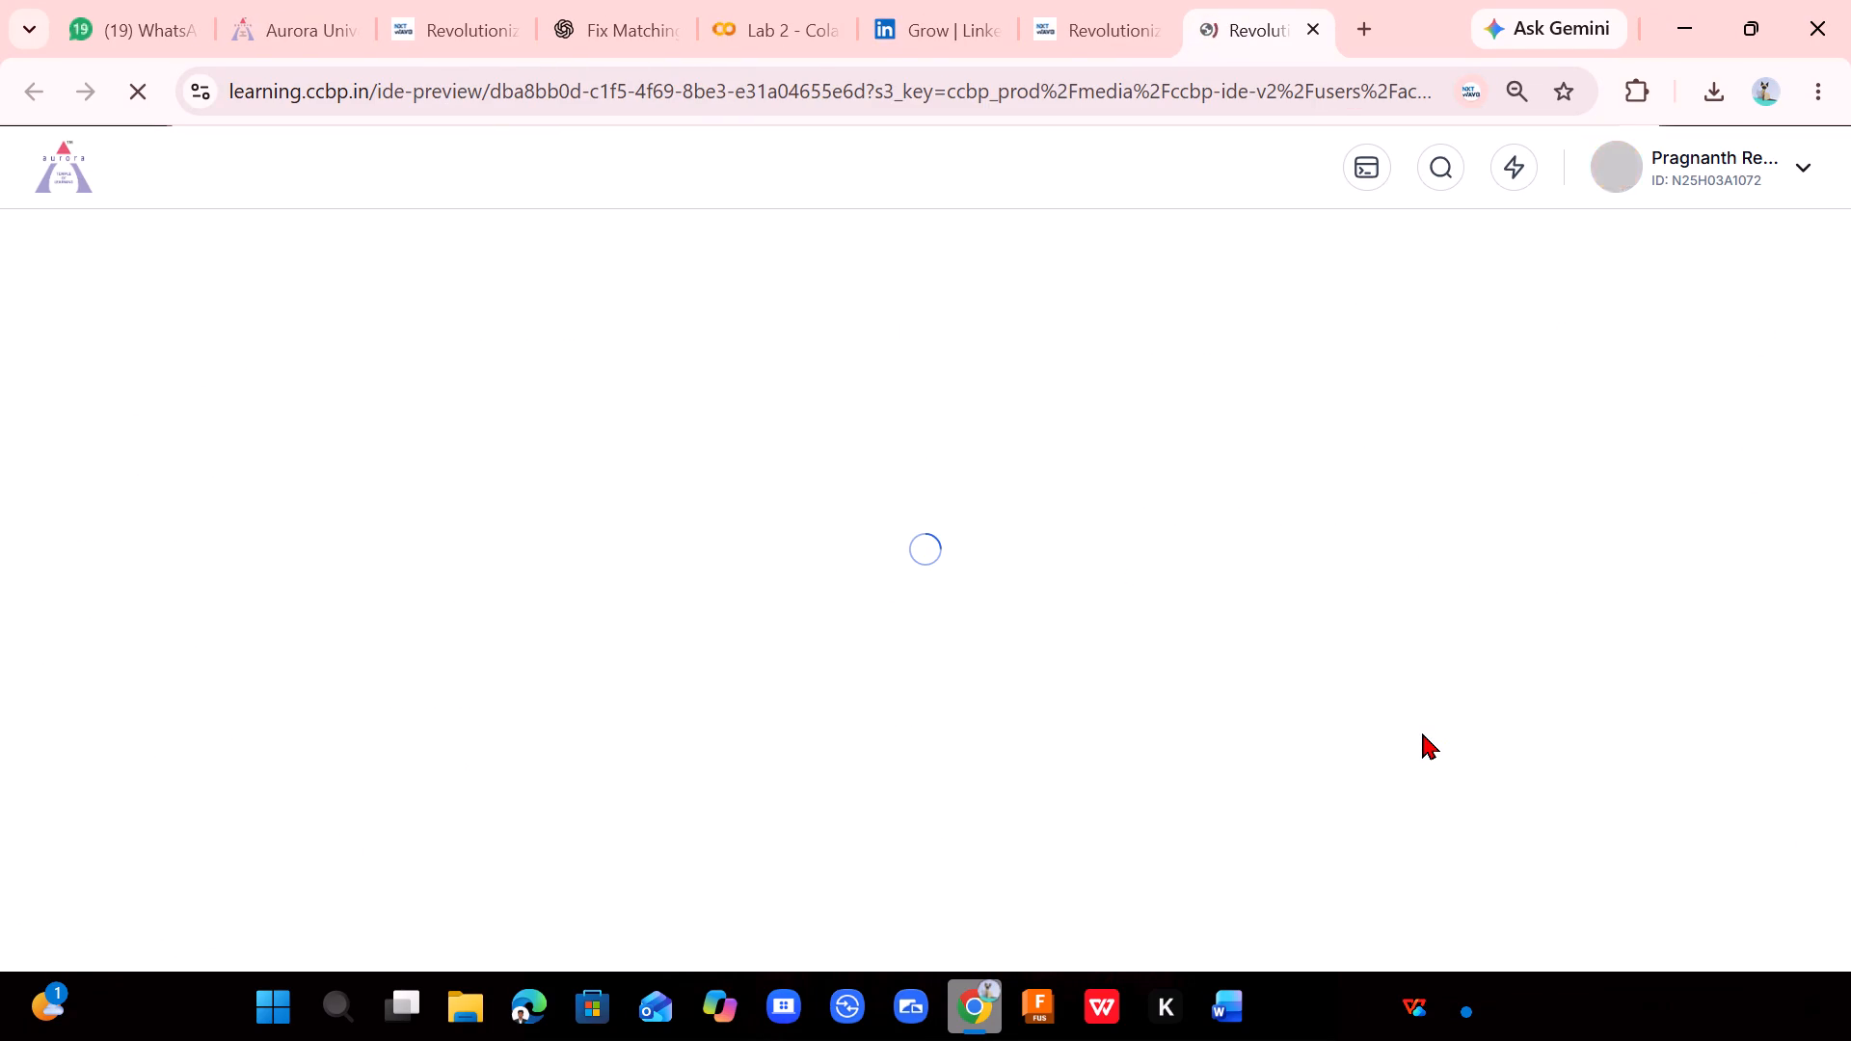
{"action": "left_click", "coordinate": [1078, 15]}
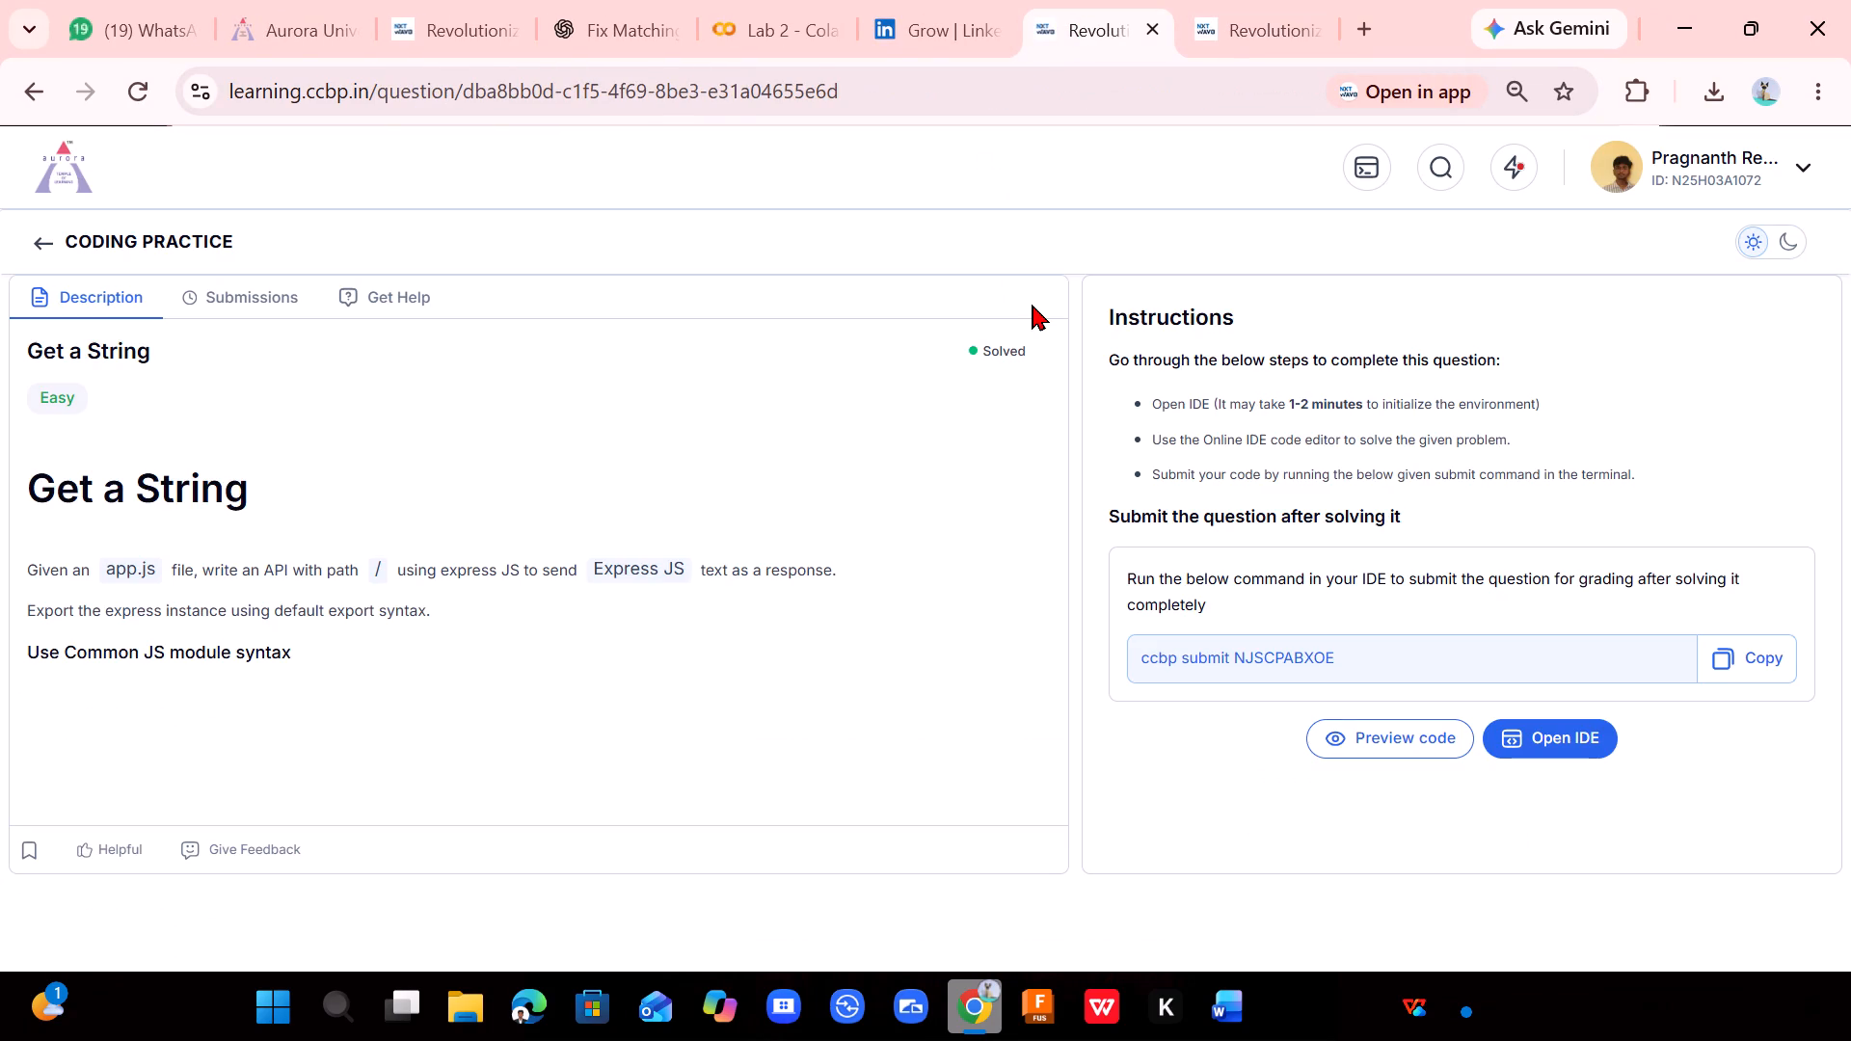
{"action": "key", "text": "shift+super+s"}
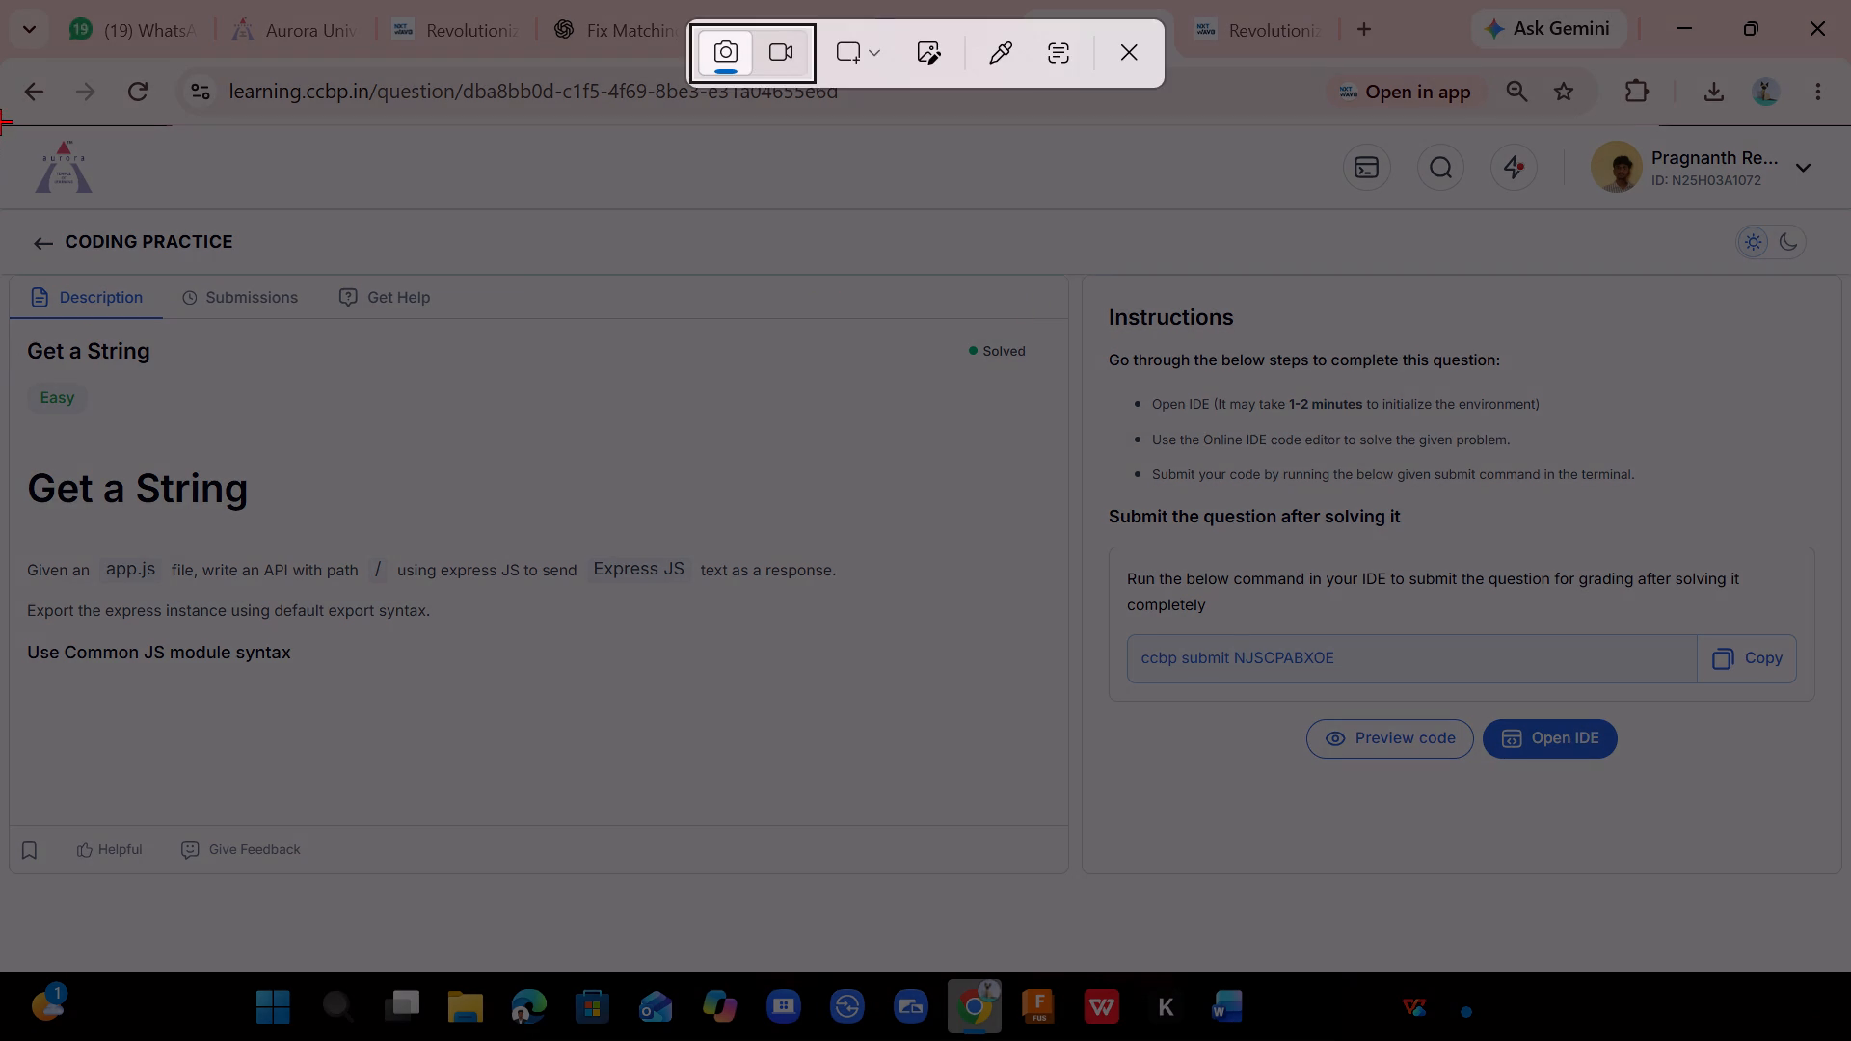
{"action": "left_click_drag", "start_coordinate": [0, 122], "coordinate": [1850, 970]}
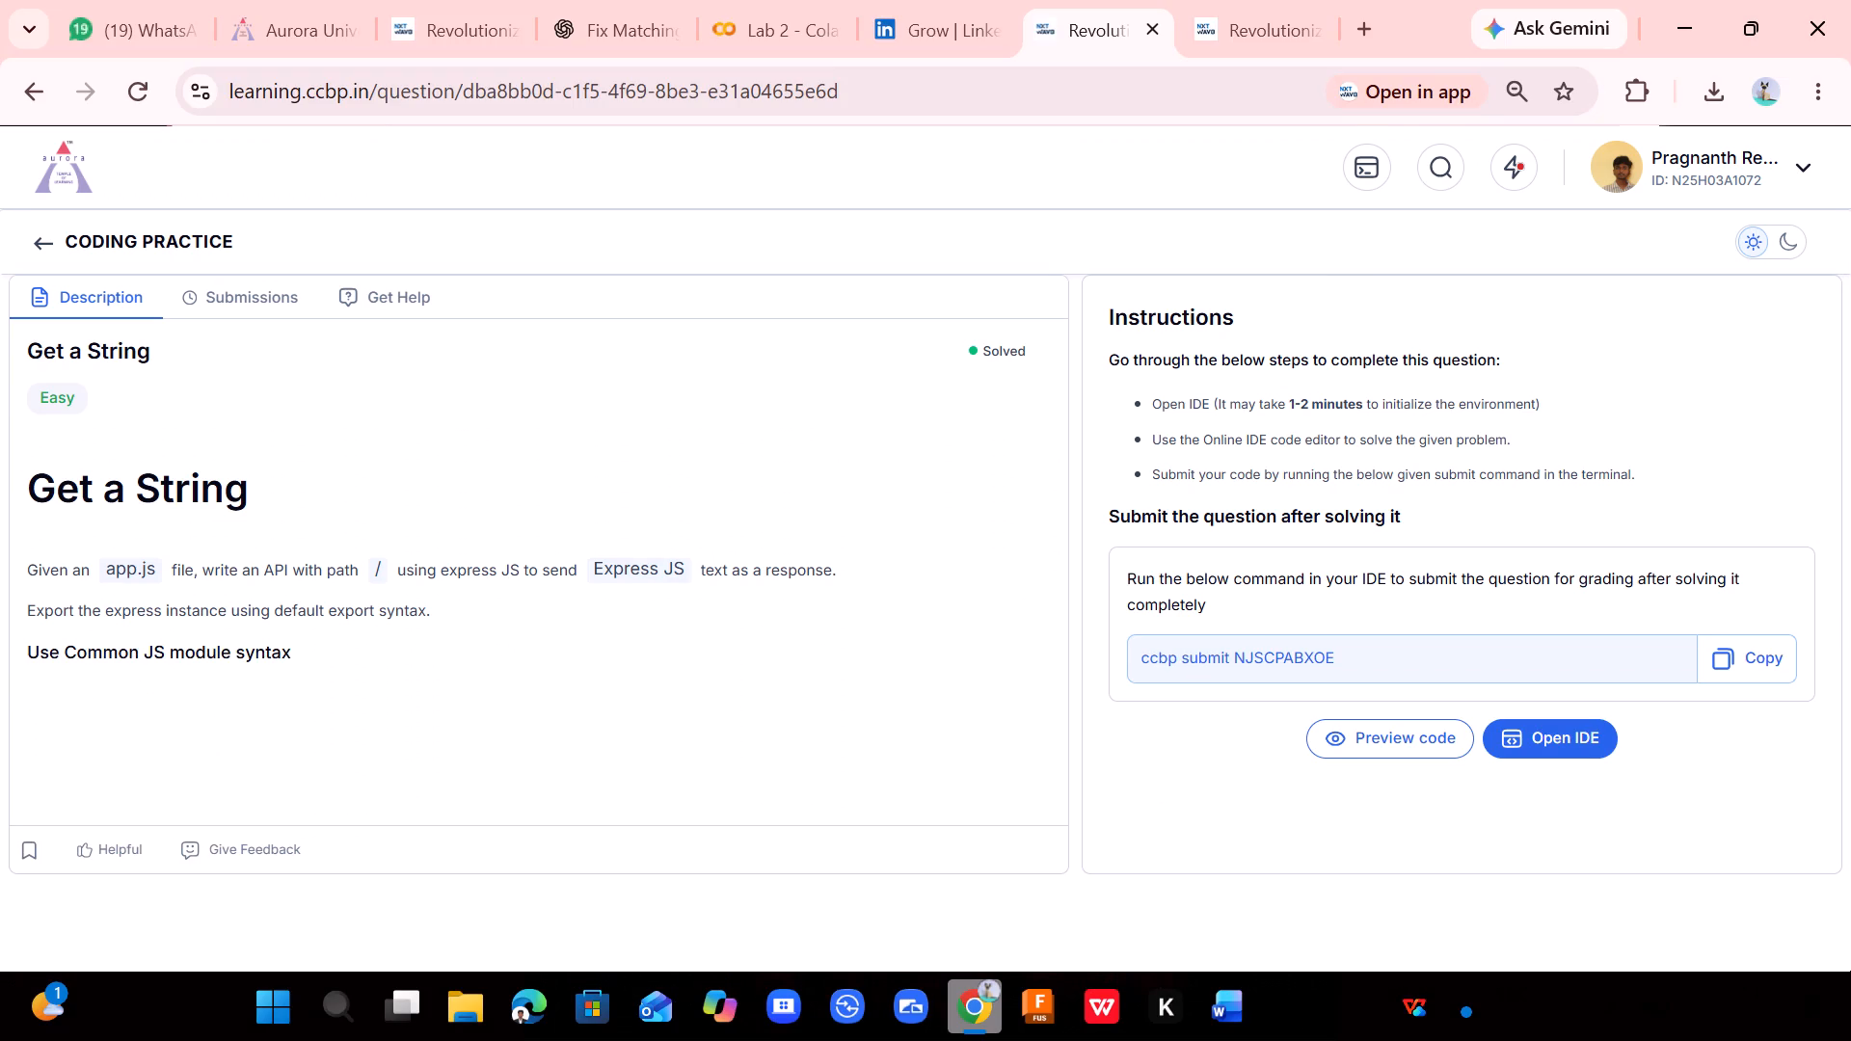
Switch to the Word report and complete the "5." heading so it reads "5.Get A string".
{"action": "left_click", "coordinate": [1228, 1017]}
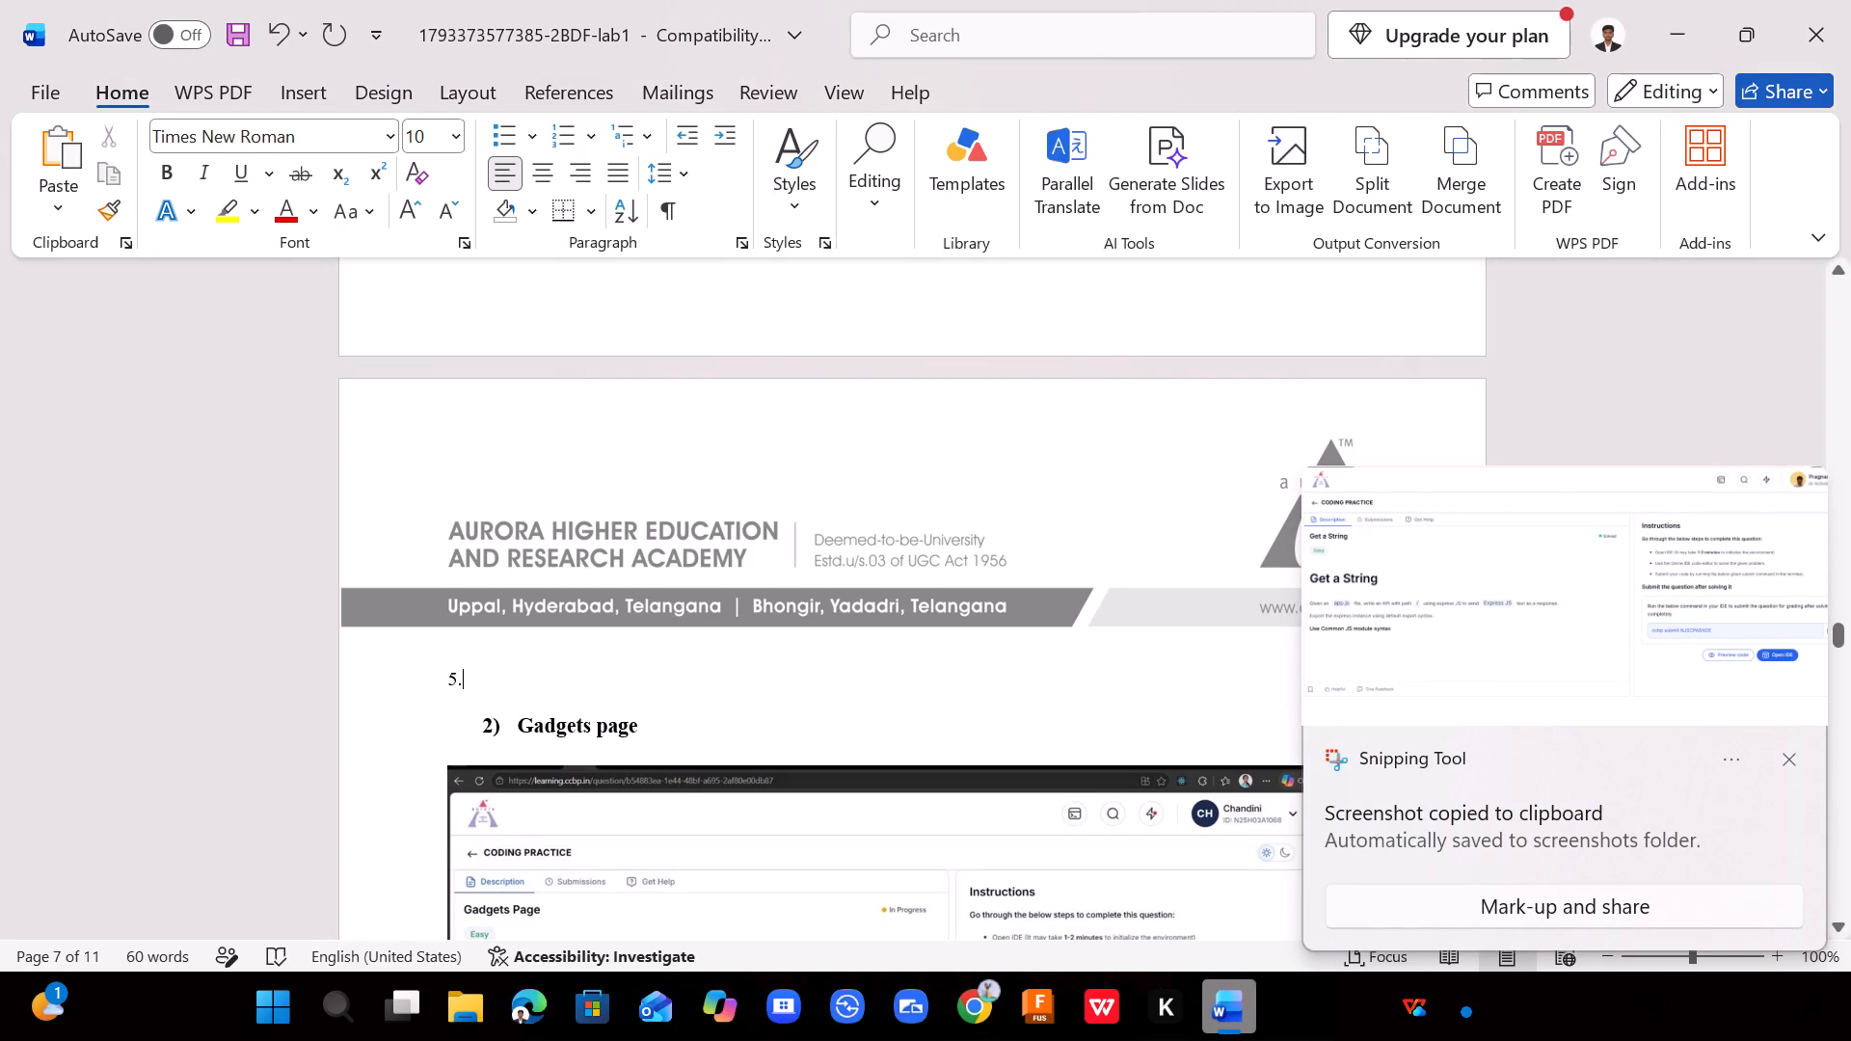
{"action": "left_click", "coordinate": [1002, 1036]}
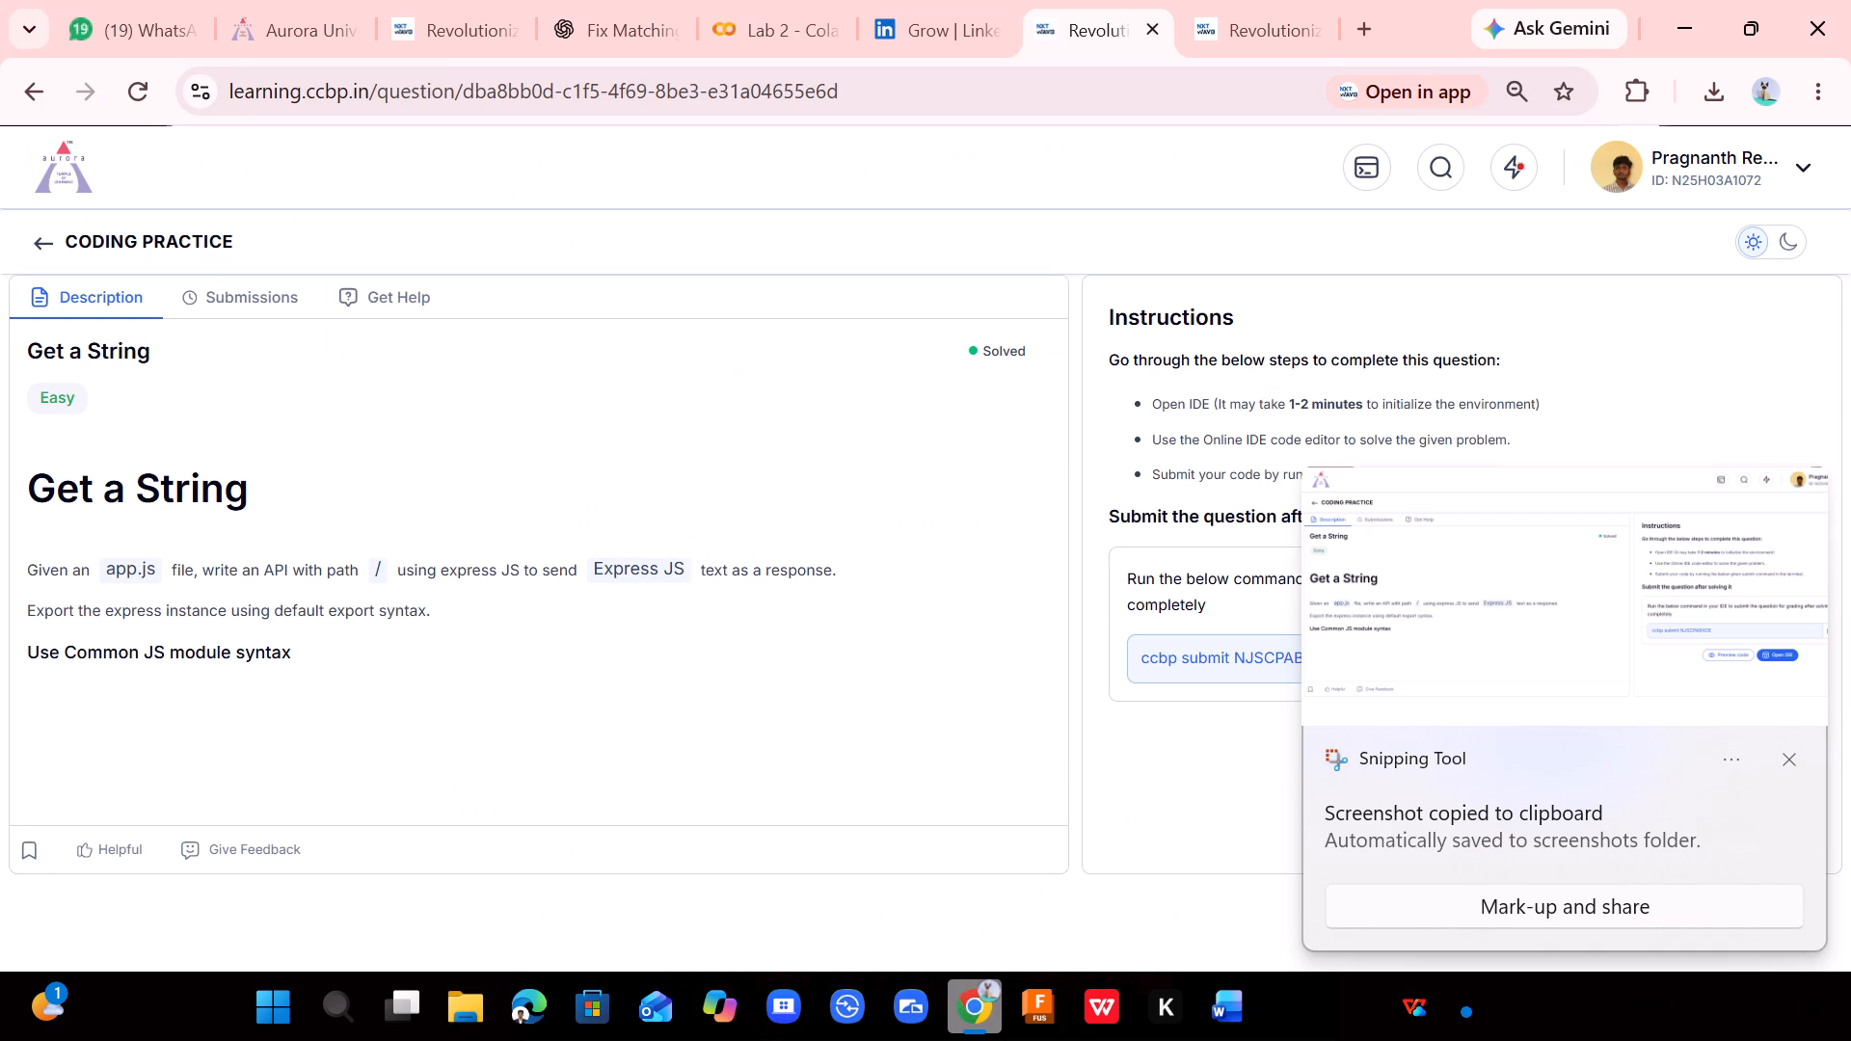
{"action": "left_click", "coordinate": [1230, 985]}
{"action": "type", "text": "GE"}
{"action": "key", "text": "BackSpace"}
{"action": "key", "text": "e"}
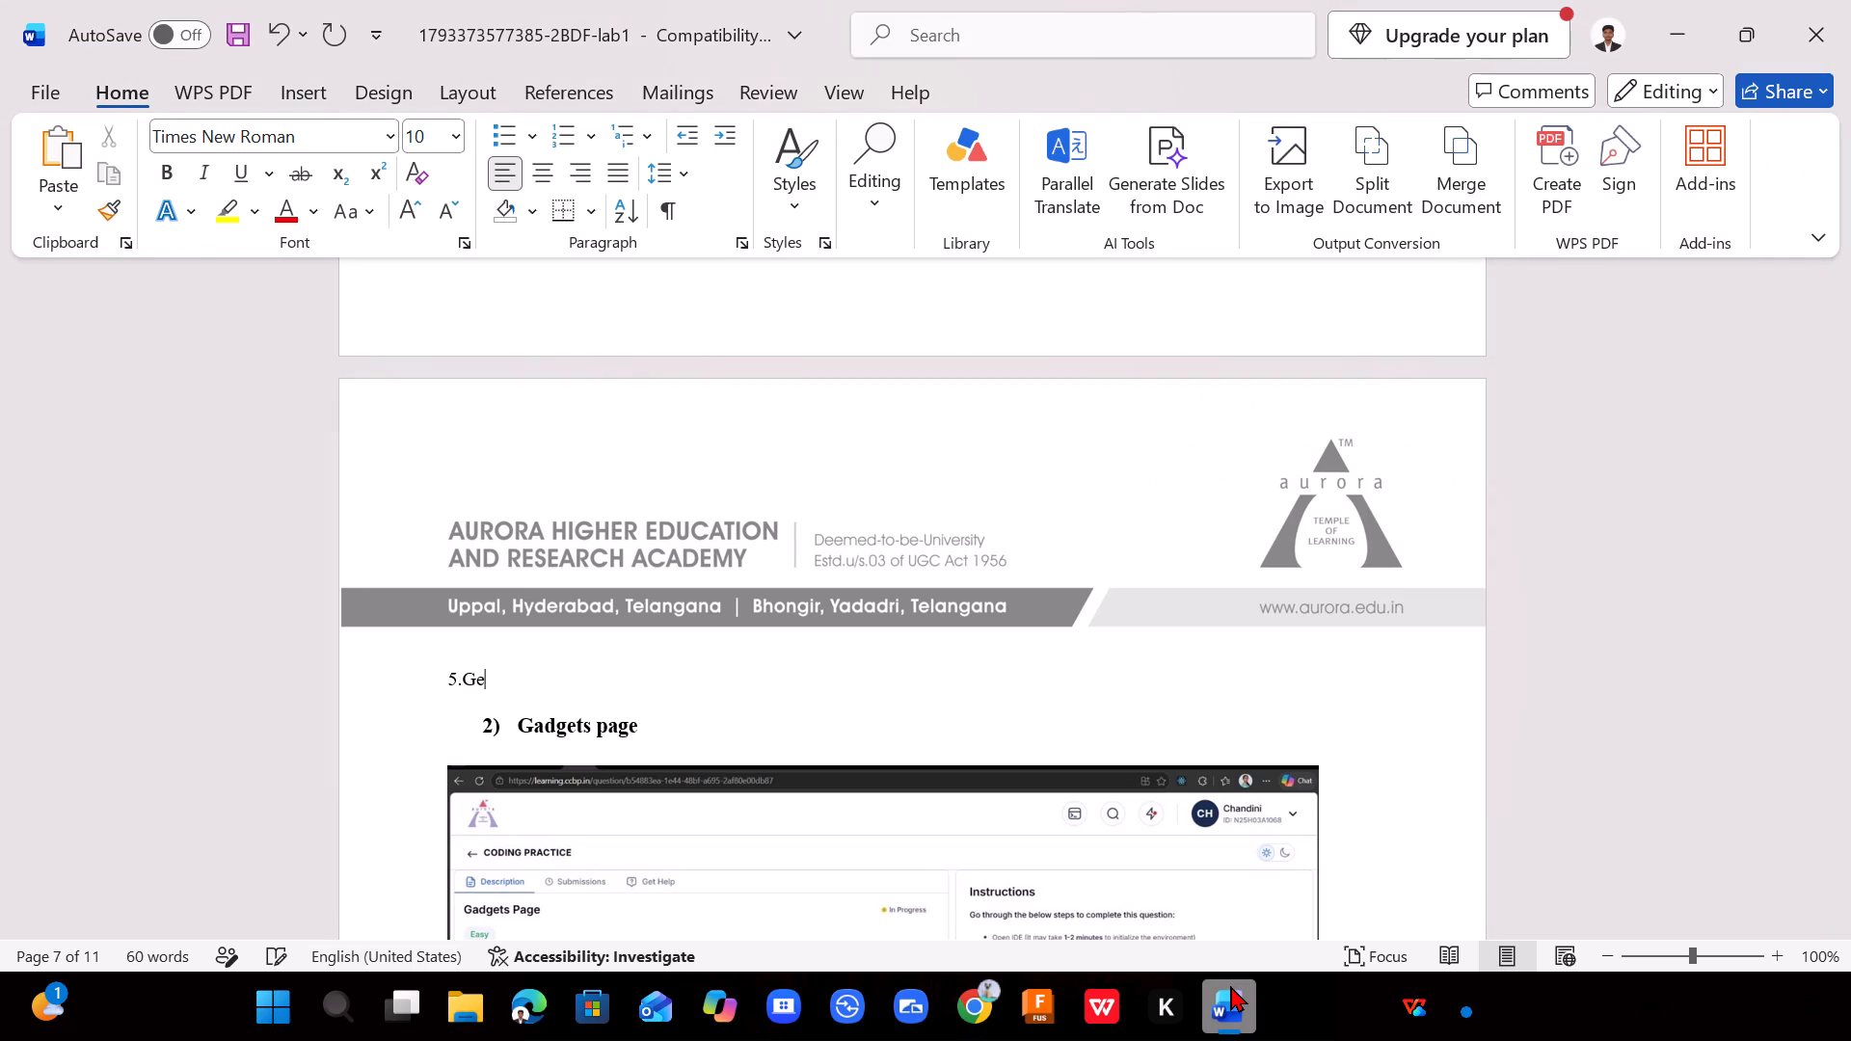
{"action": "key", "text": "BackSpace"}
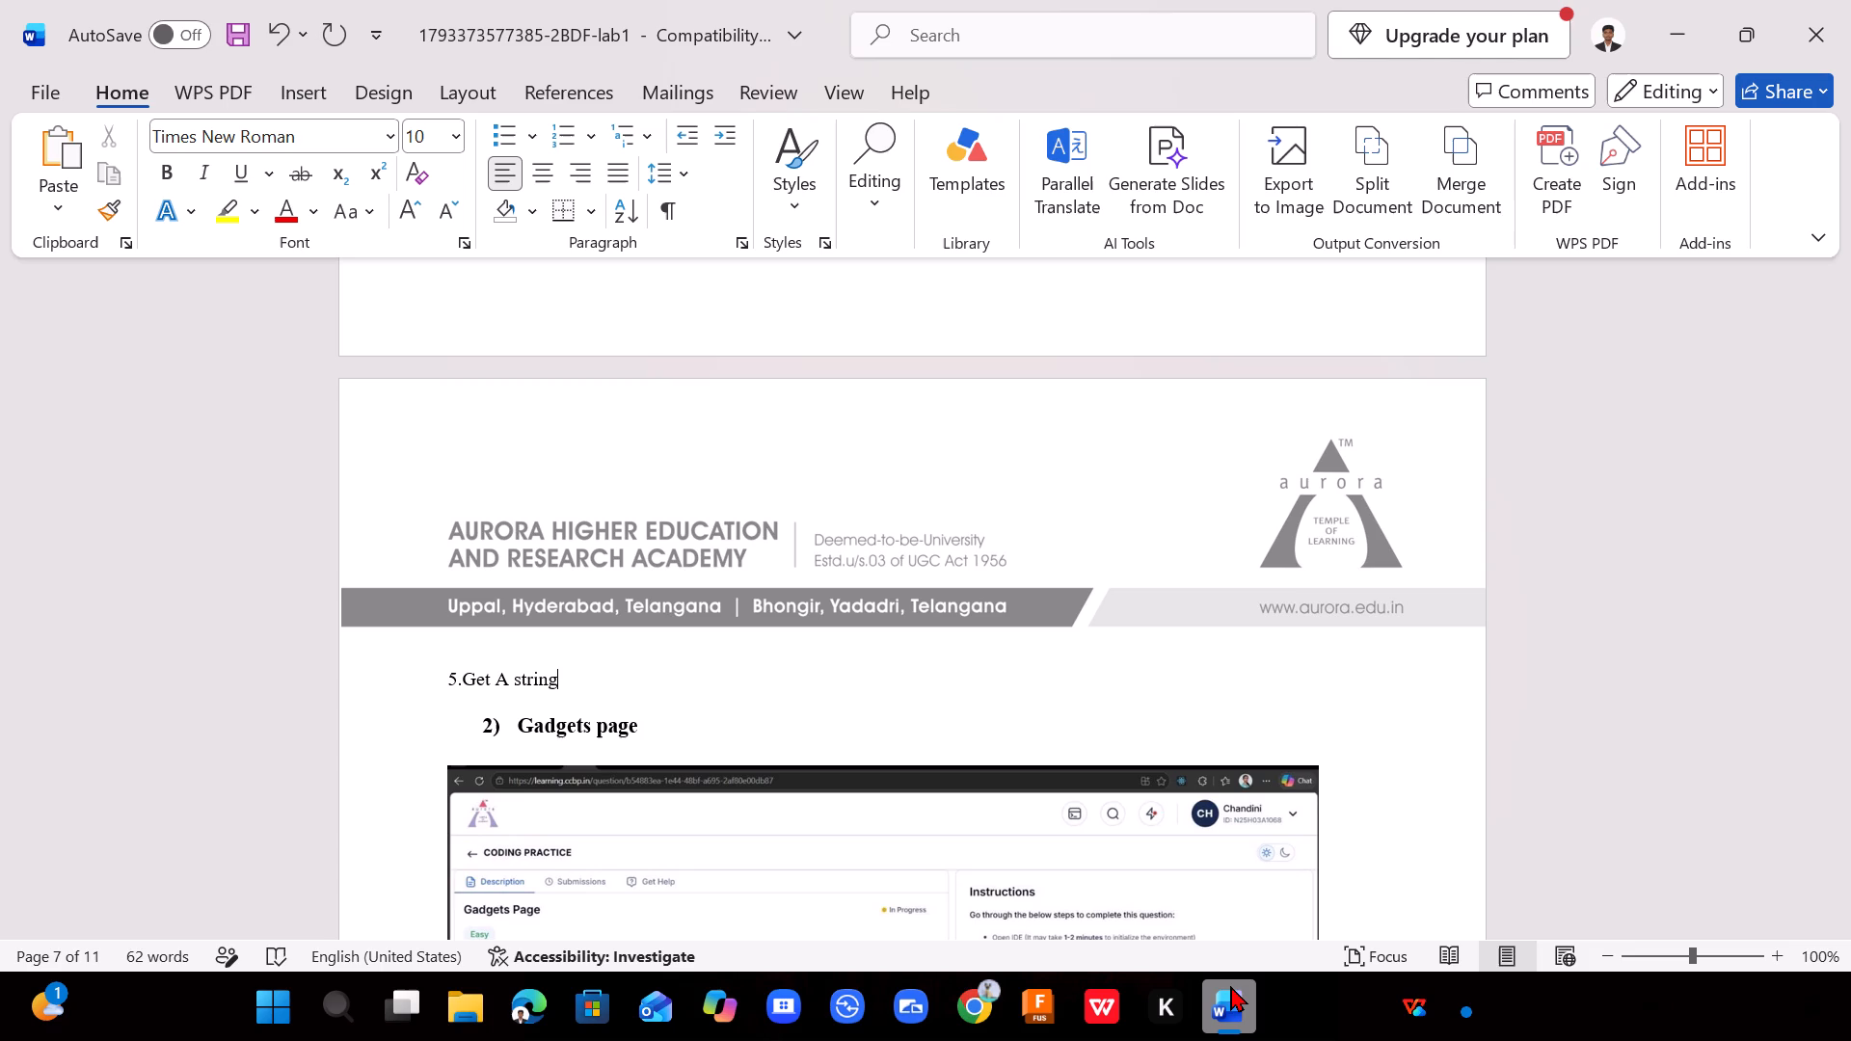
{"action": "left_click_drag", "start_coordinate": [1230, 985], "coordinate": [789, 783]}
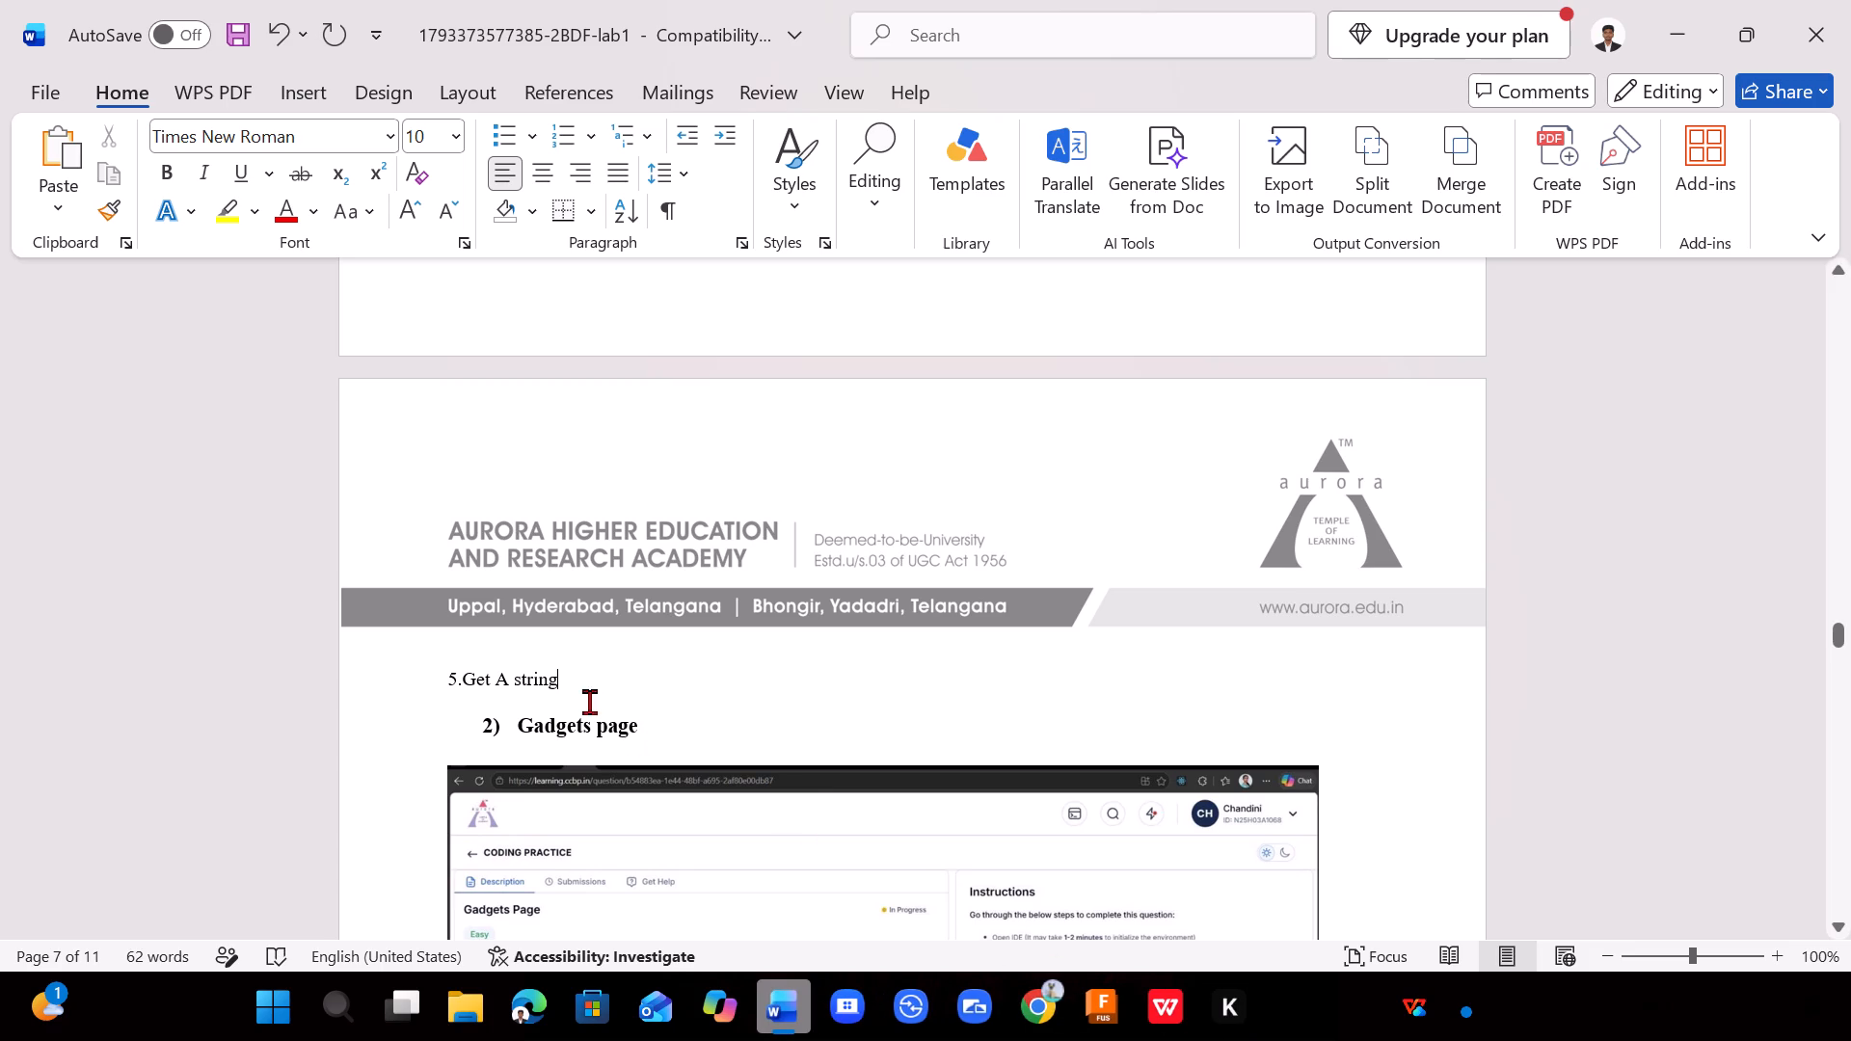
{"action": "left_click_drag", "start_coordinate": [772, 1001], "coordinate": [1311, 991]}
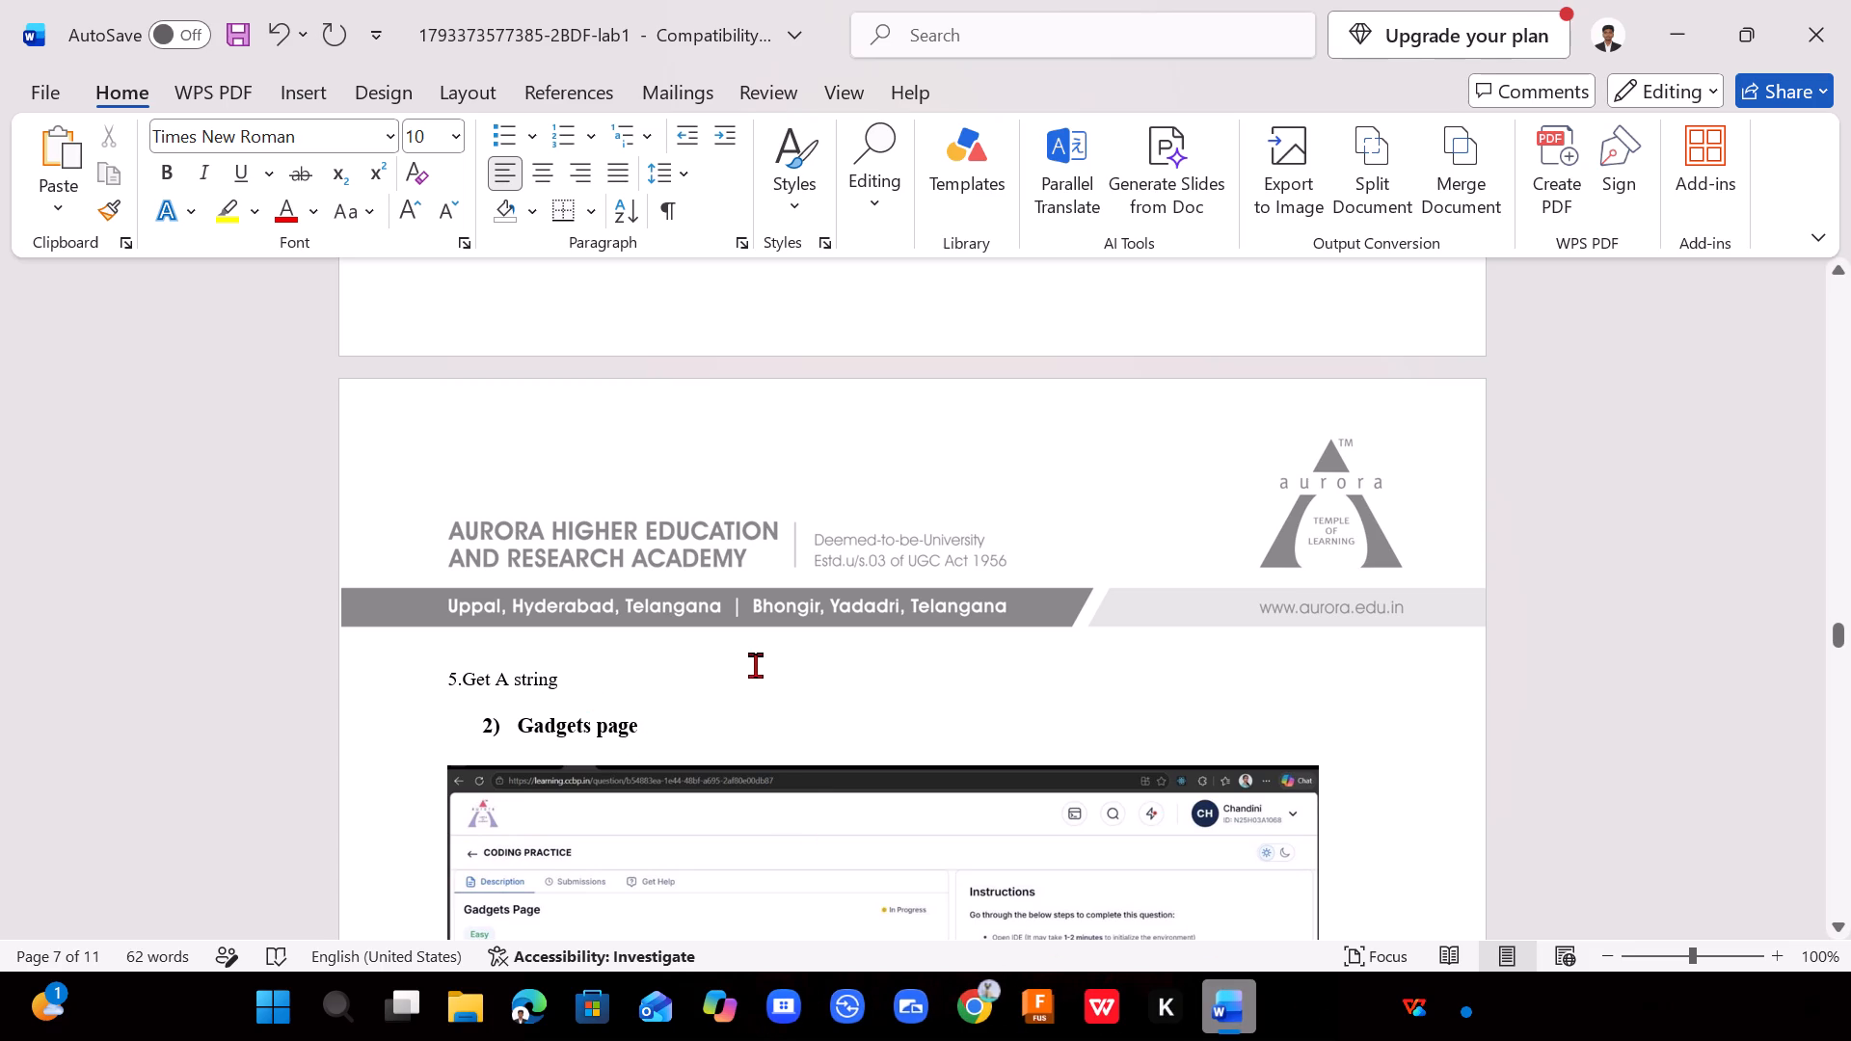
Set the "5.Get A string" heading's font size to 16.
{"action": "left_click_drag", "start_coordinate": [652, 673], "coordinate": [468, 651]}
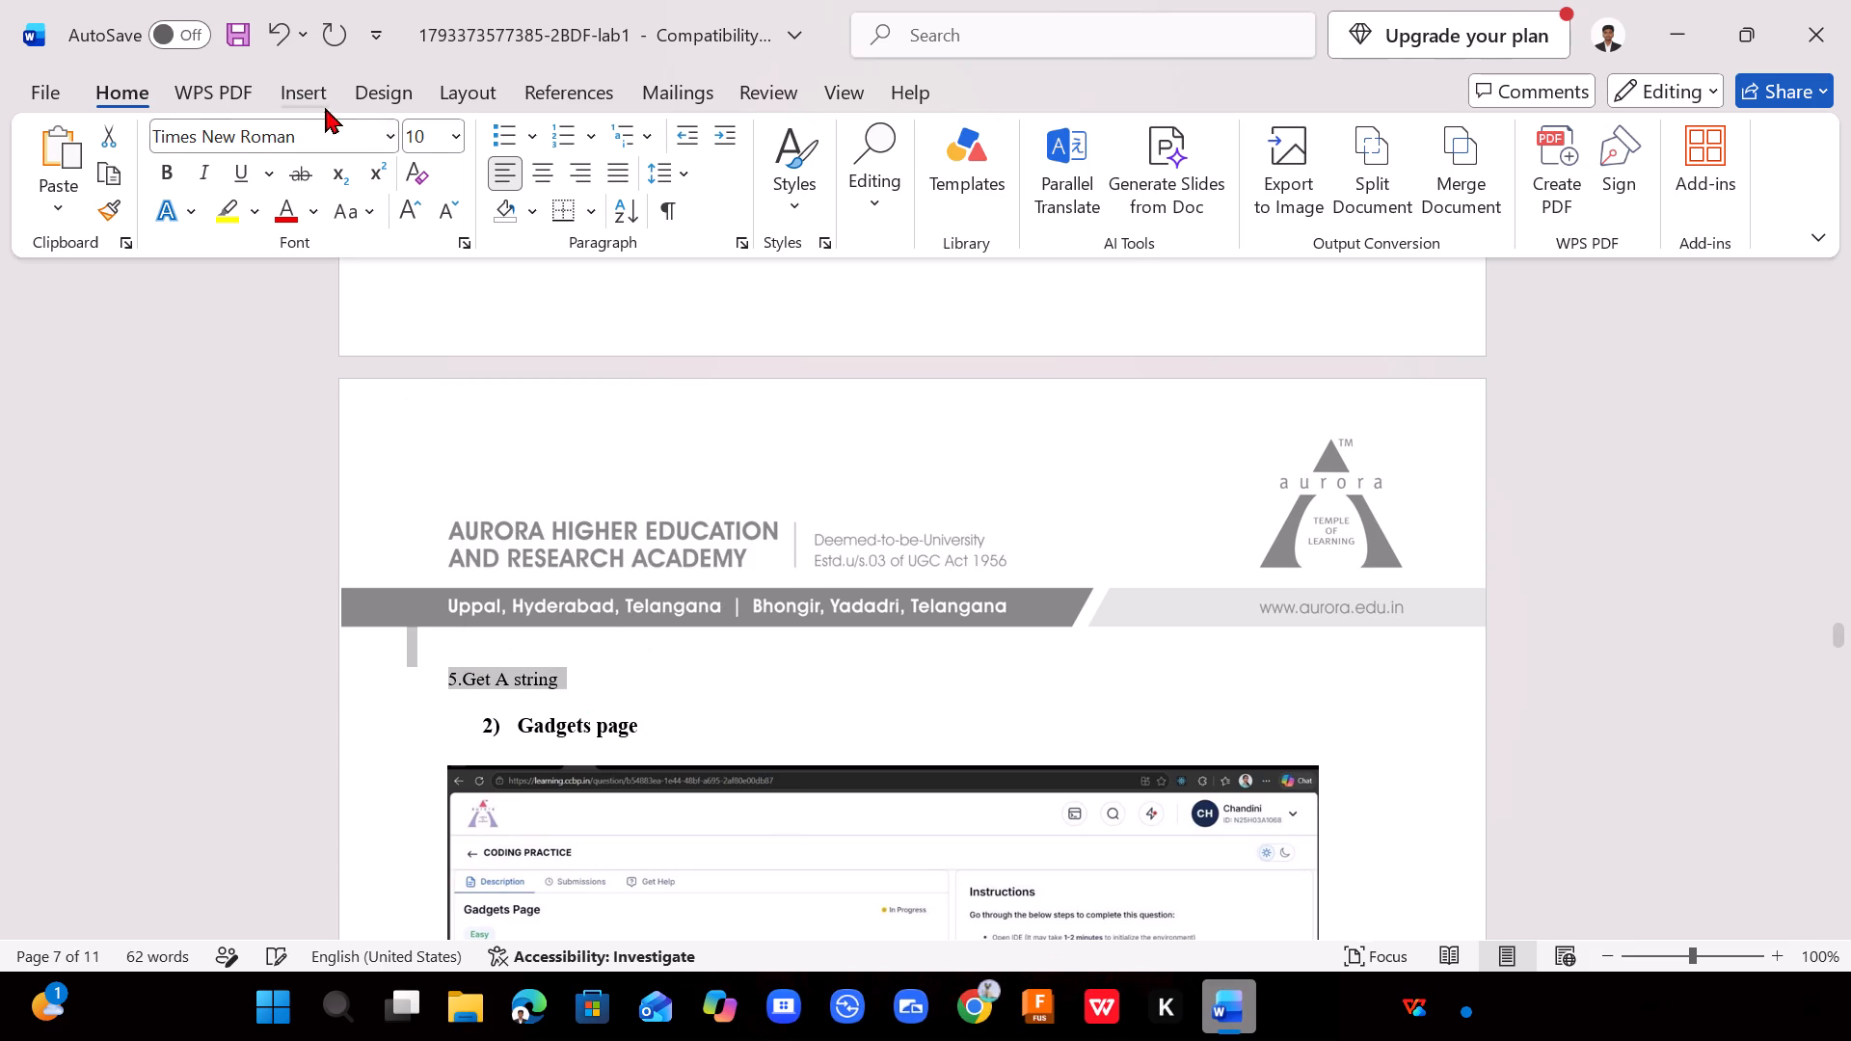
{"action": "left_click", "coordinate": [449, 140]}
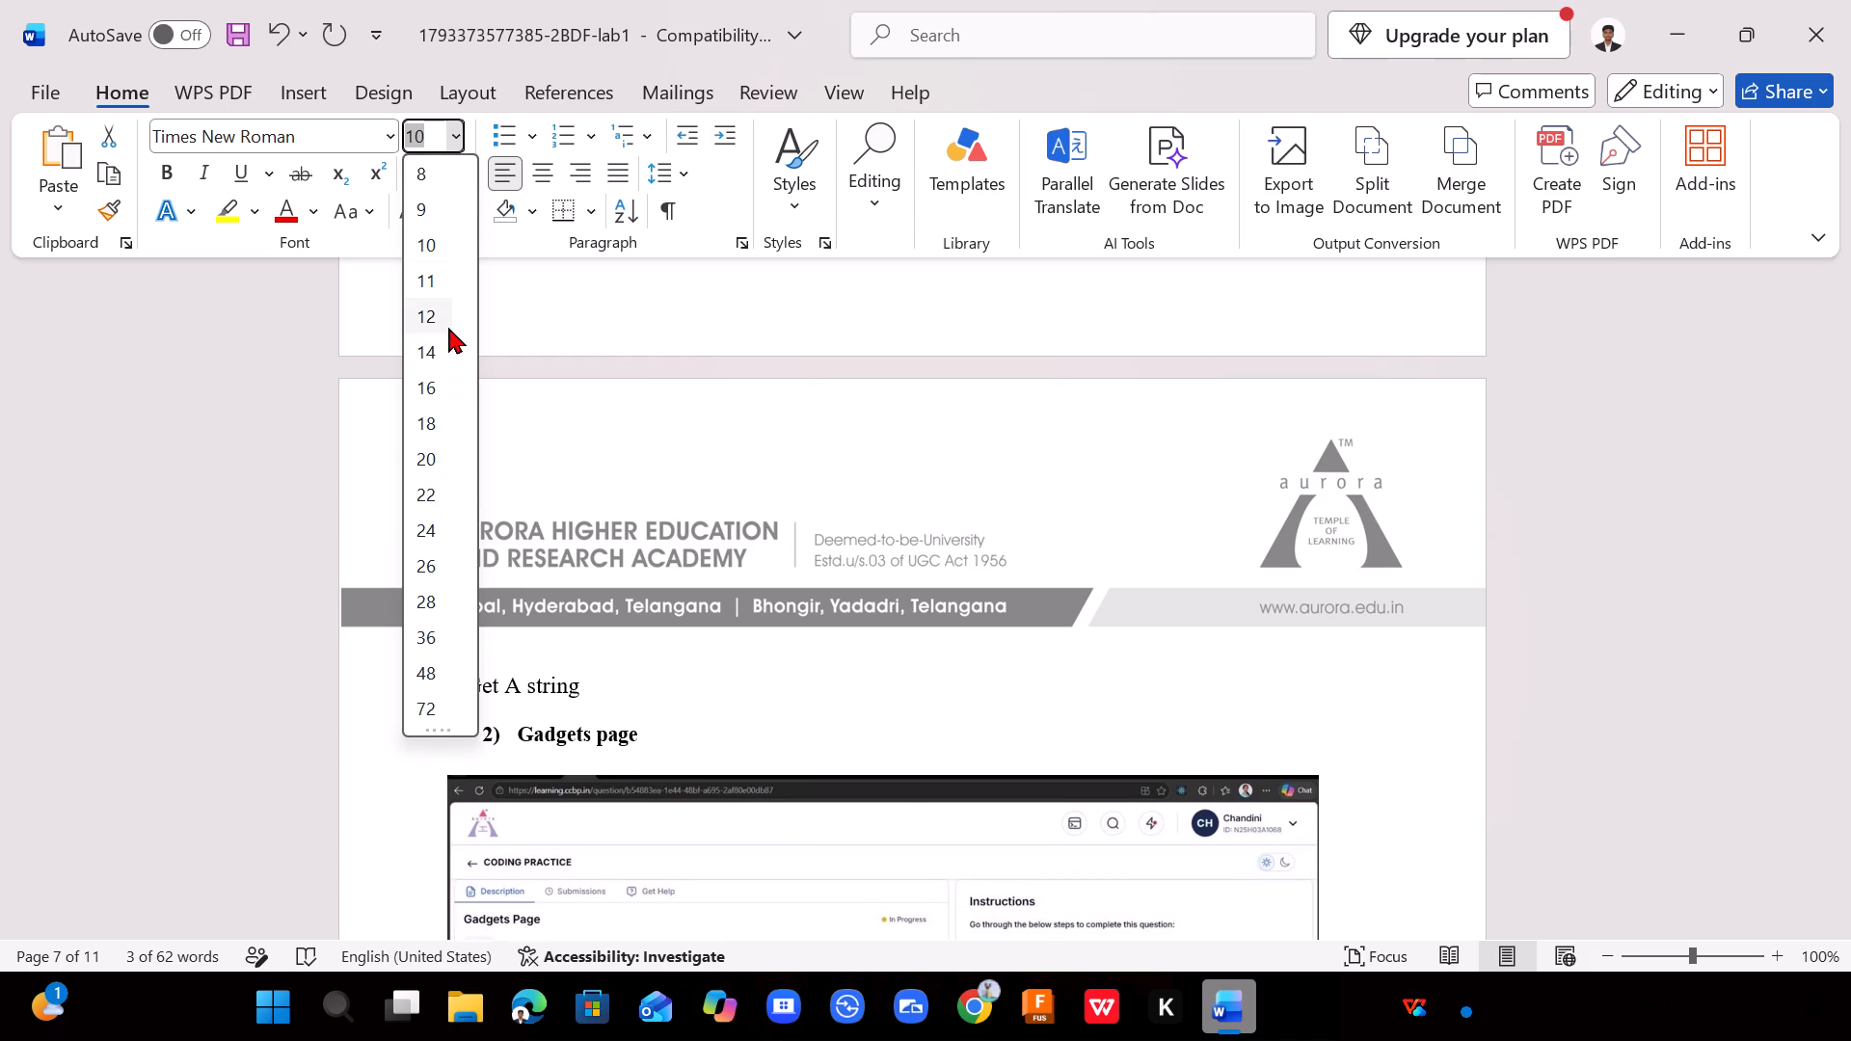
{"action": "left_click", "coordinate": [441, 394]}
{"action": "left_click", "coordinate": [767, 668]}
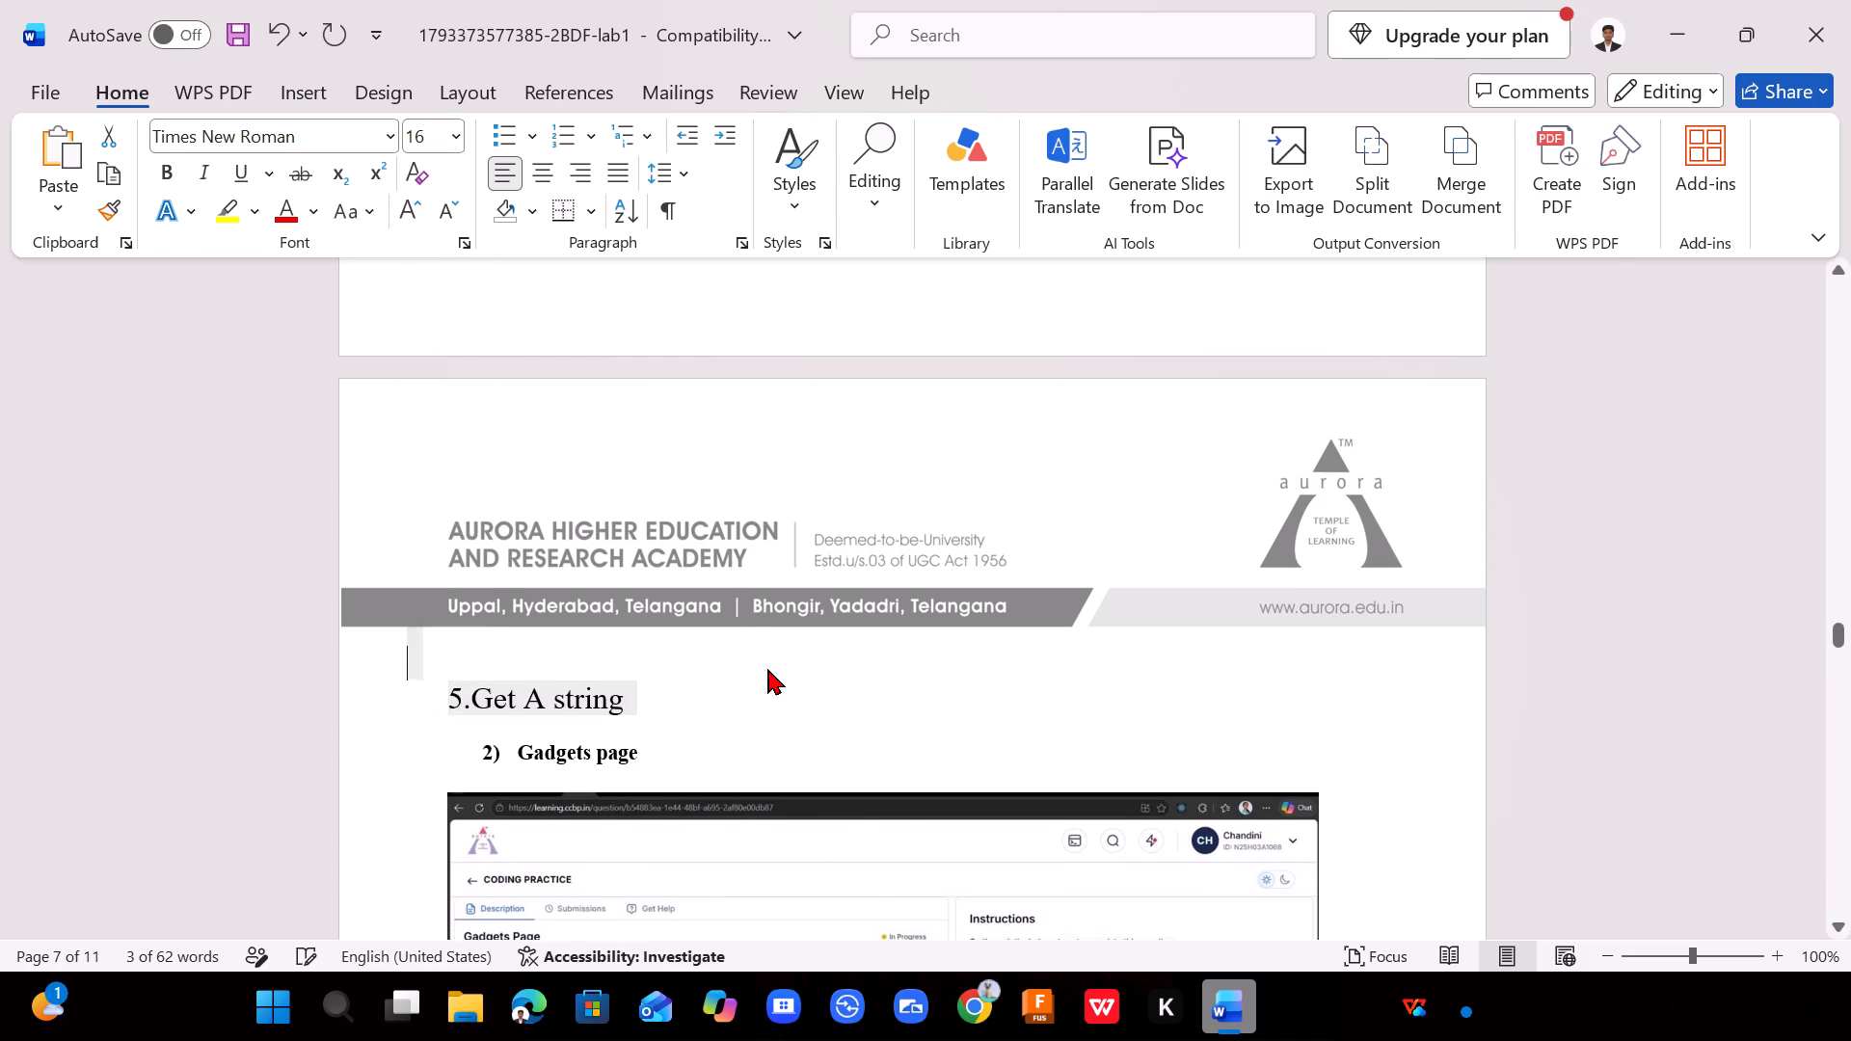
Delete the old "2) Gadgets page" heading with its screenshot and leave blank lines under the "5.Get A string" heading.
{"action": "left_click_drag", "start_coordinate": [661, 769], "coordinate": [453, 753]}
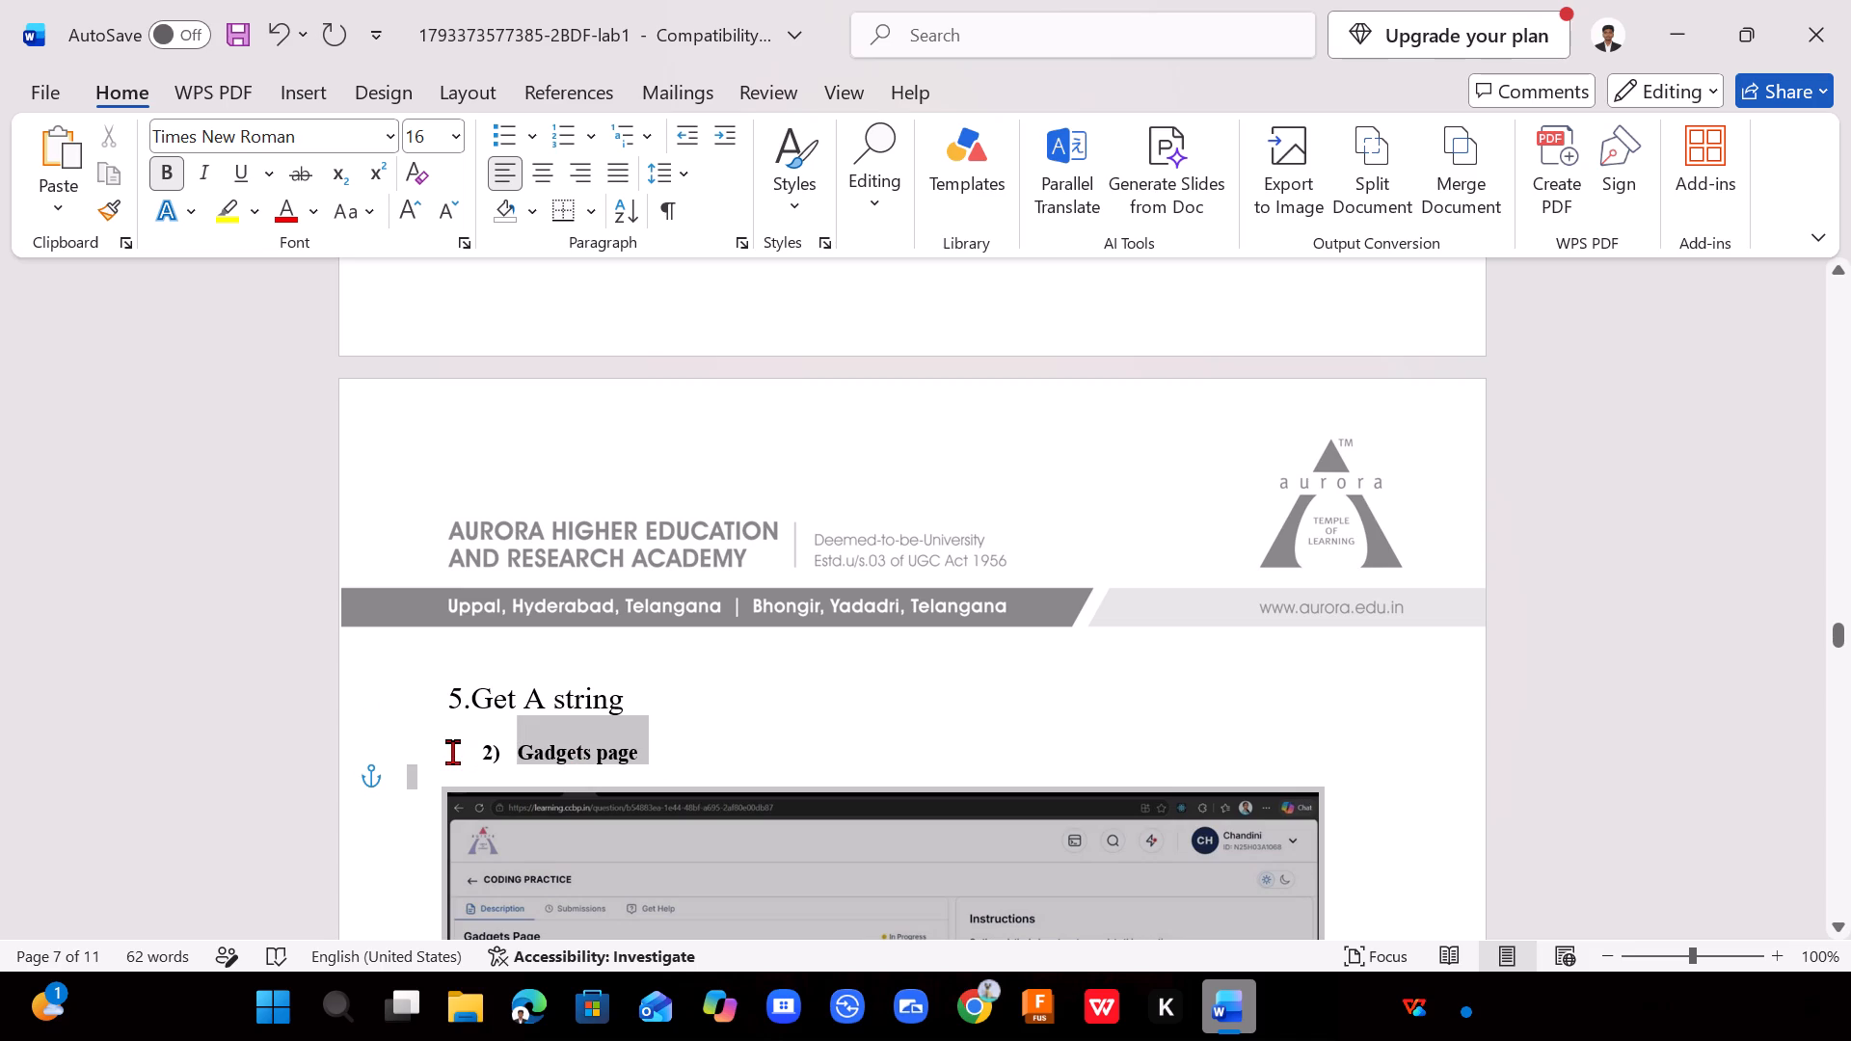
{"action": "left_click_drag", "start_coordinate": [453, 753], "coordinate": [451, 753]}
{"action": "key", "text": "BackSpace"}
{"action": "key", "text": "Return"}
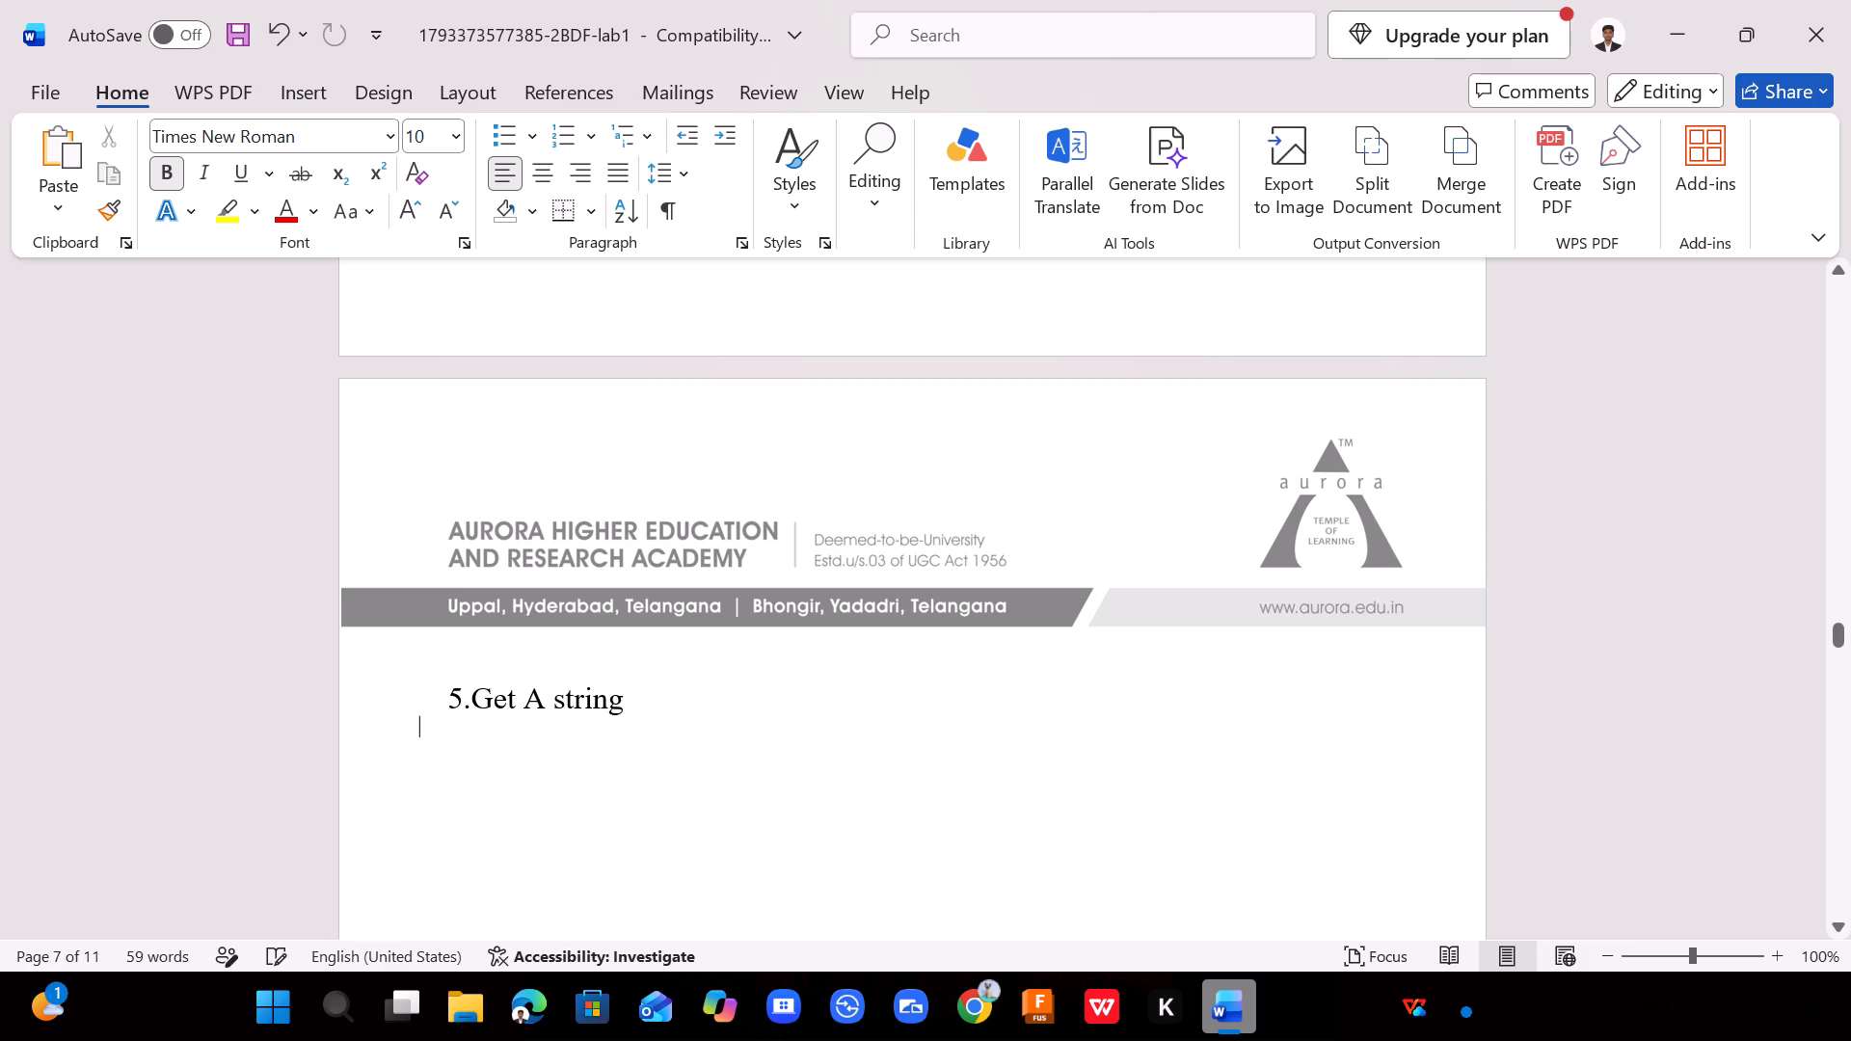
{"action": "key", "text": "Return"}
{"action": "key", "text": "Return"}
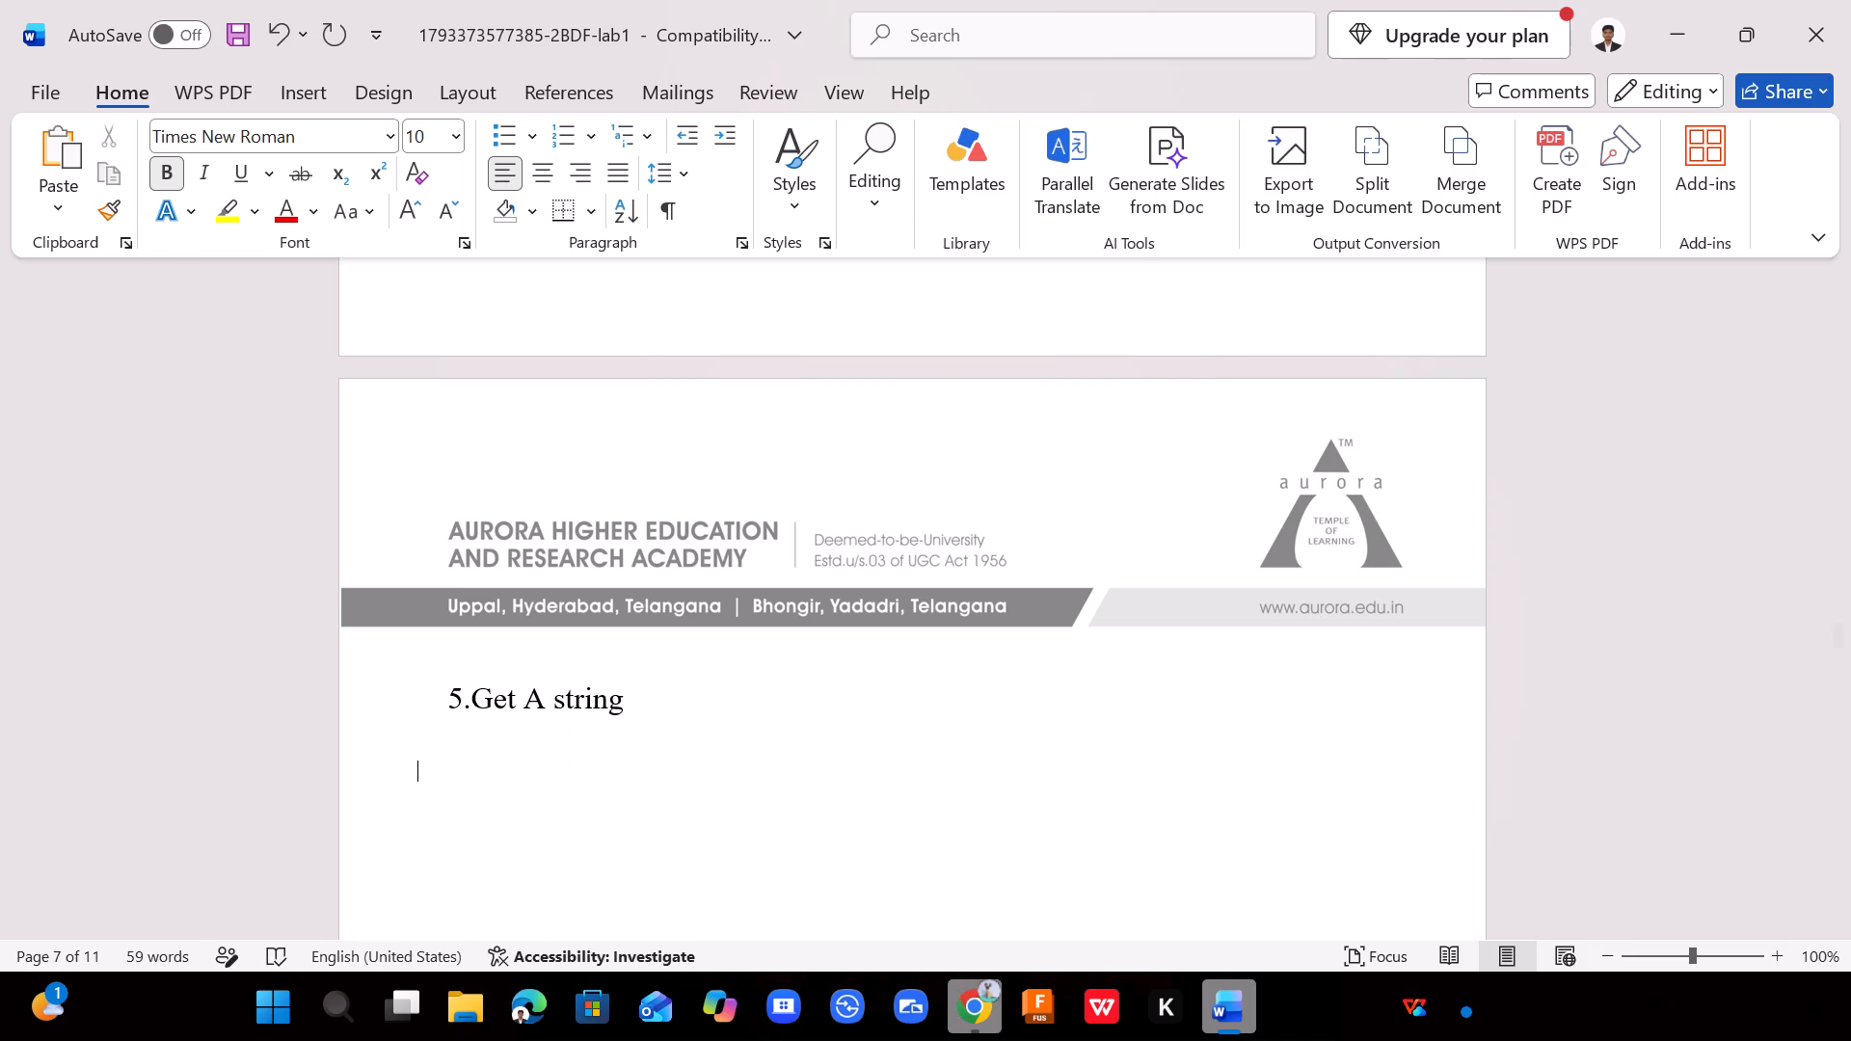
Insert the captured Get a String question page below the "5.Get A string" heading, followed by a new line.
{"action": "left_click", "coordinate": [1002, 1040]}
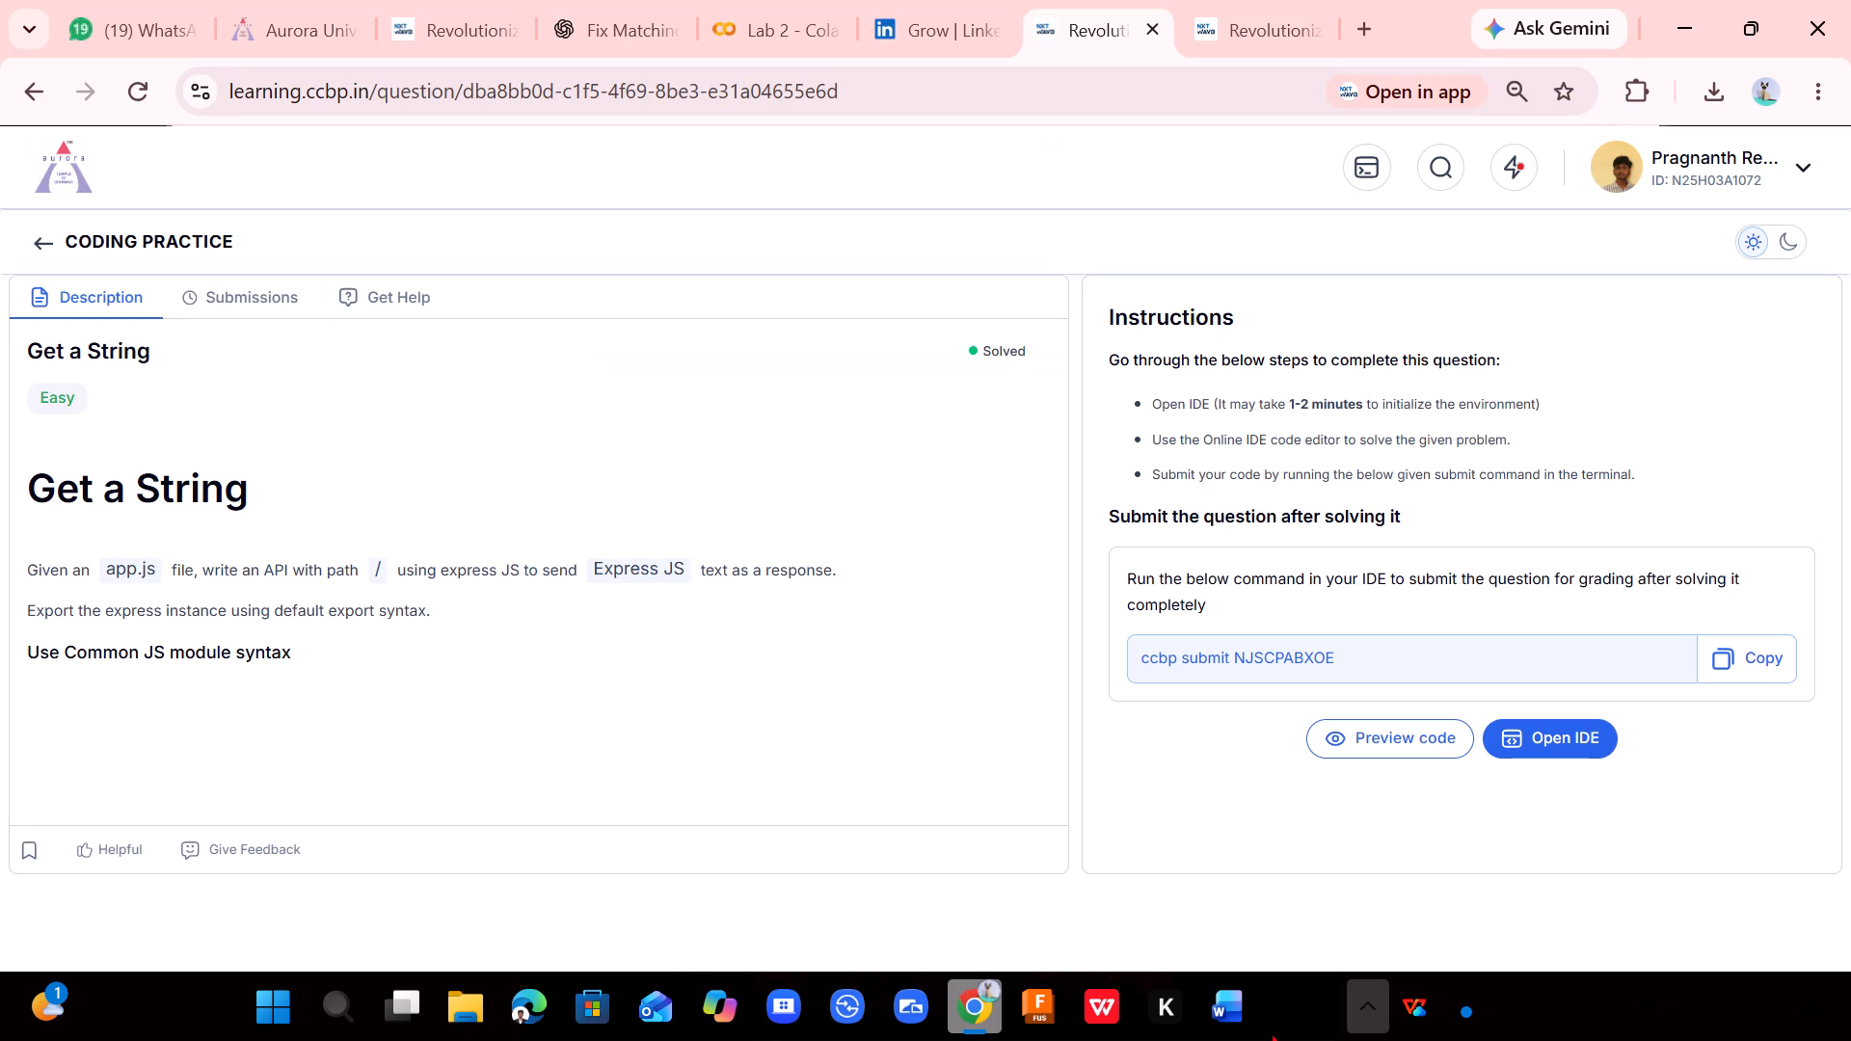
{"action": "left_click", "coordinate": [1239, 1026]}
{"action": "key", "text": "ctrl+v"}
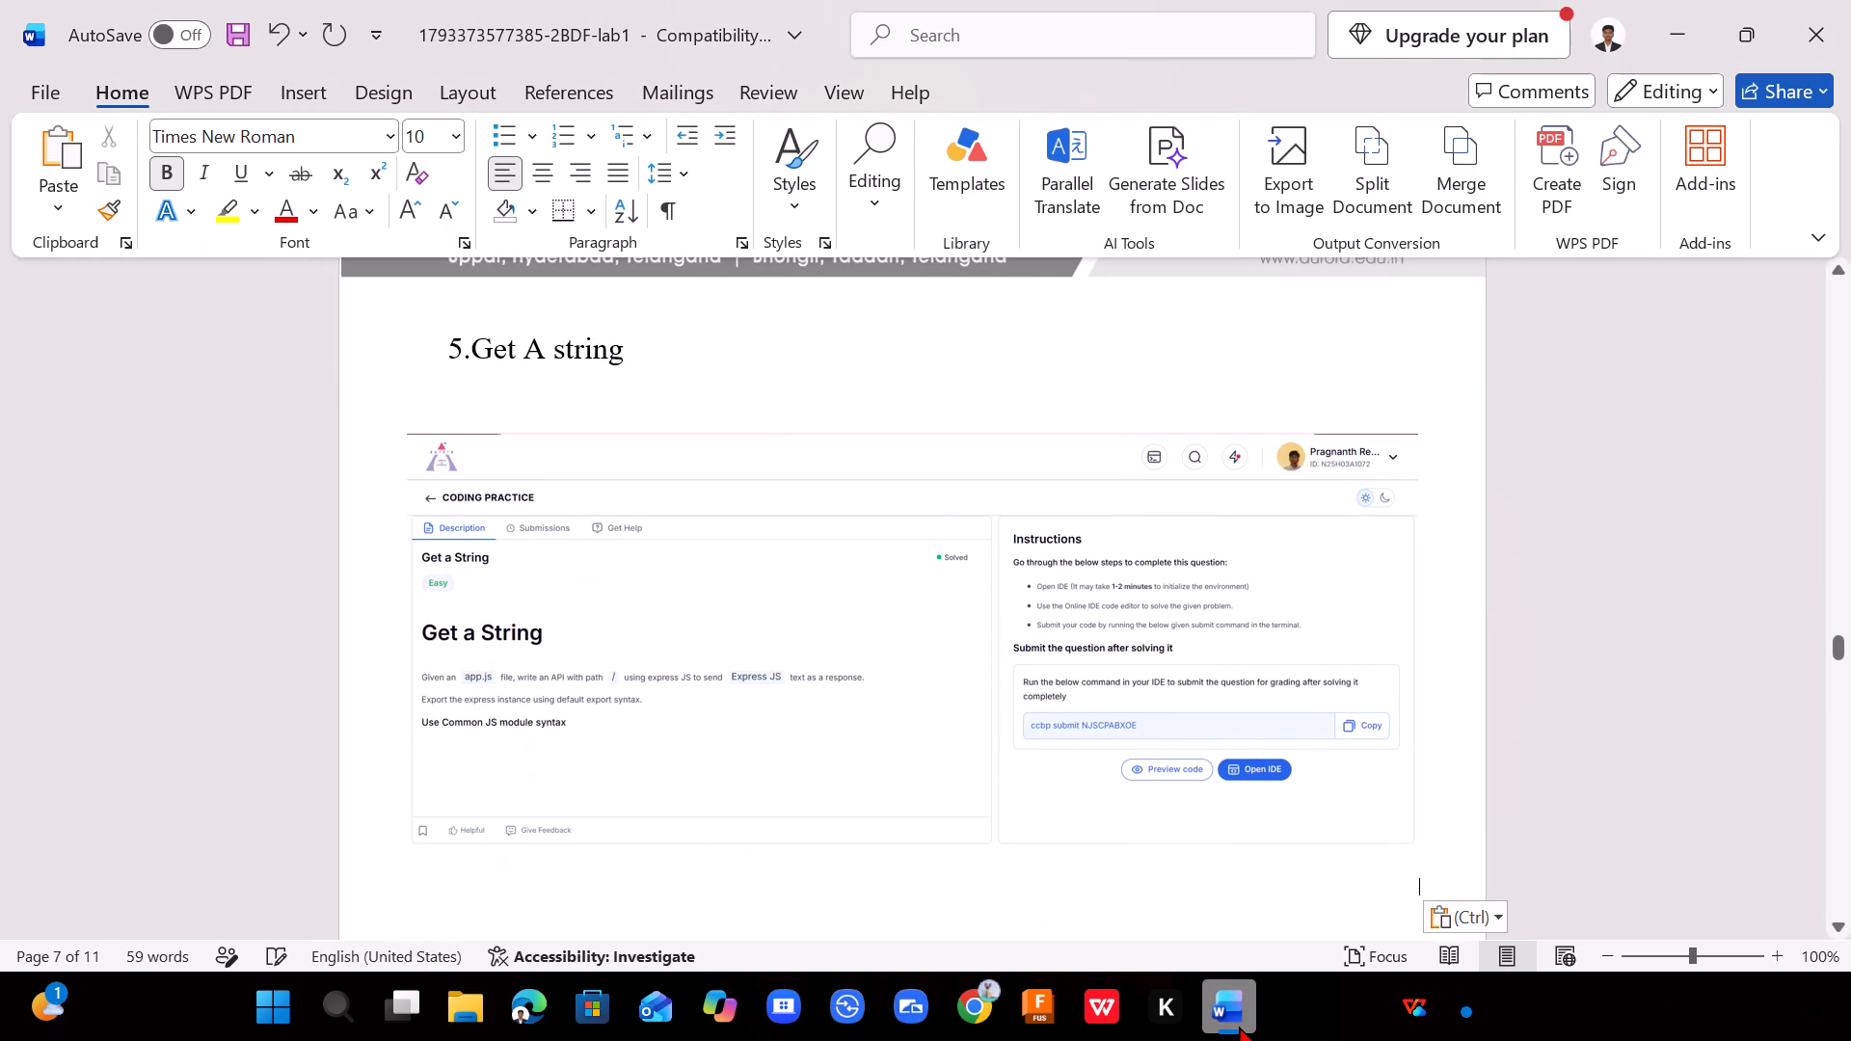
{"action": "scroll", "coordinate": [1239, 1026], "scroll_direction": "down", "scroll_amount": 1}
{"action": "key", "text": "Return"}
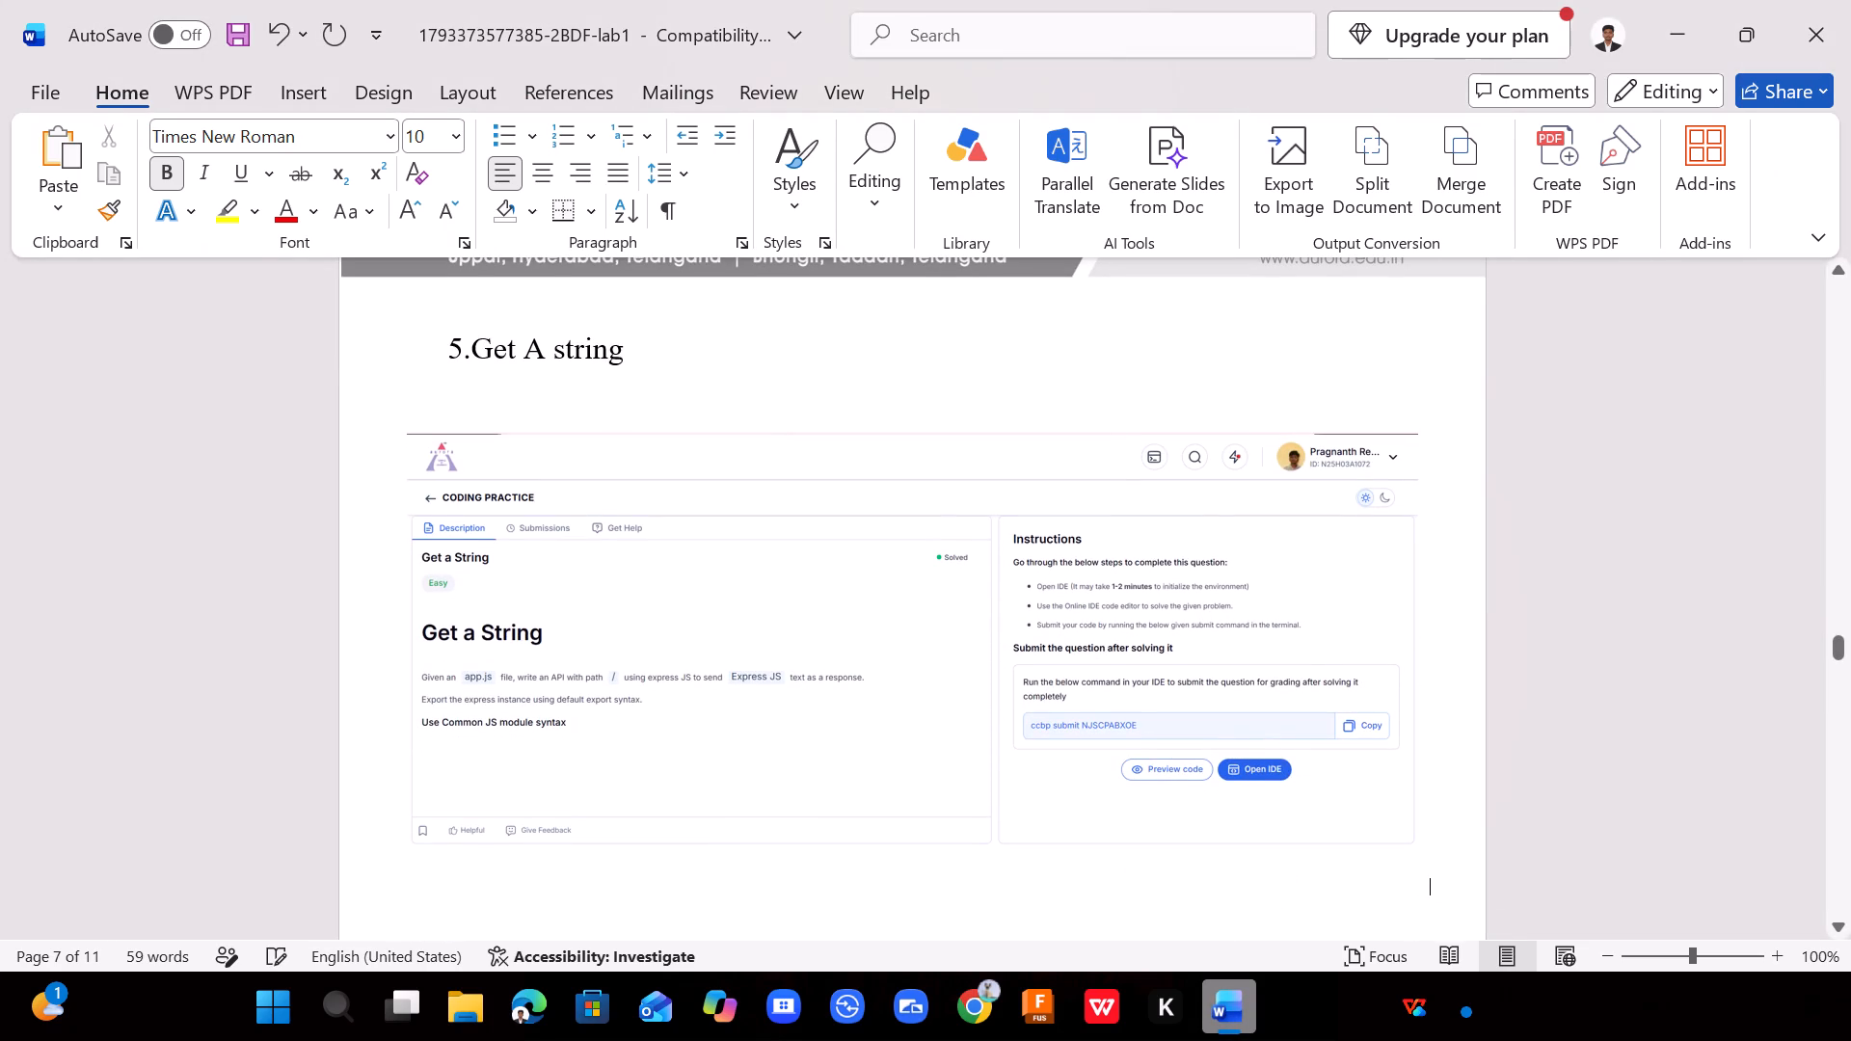
{"action": "key", "text": "Return"}
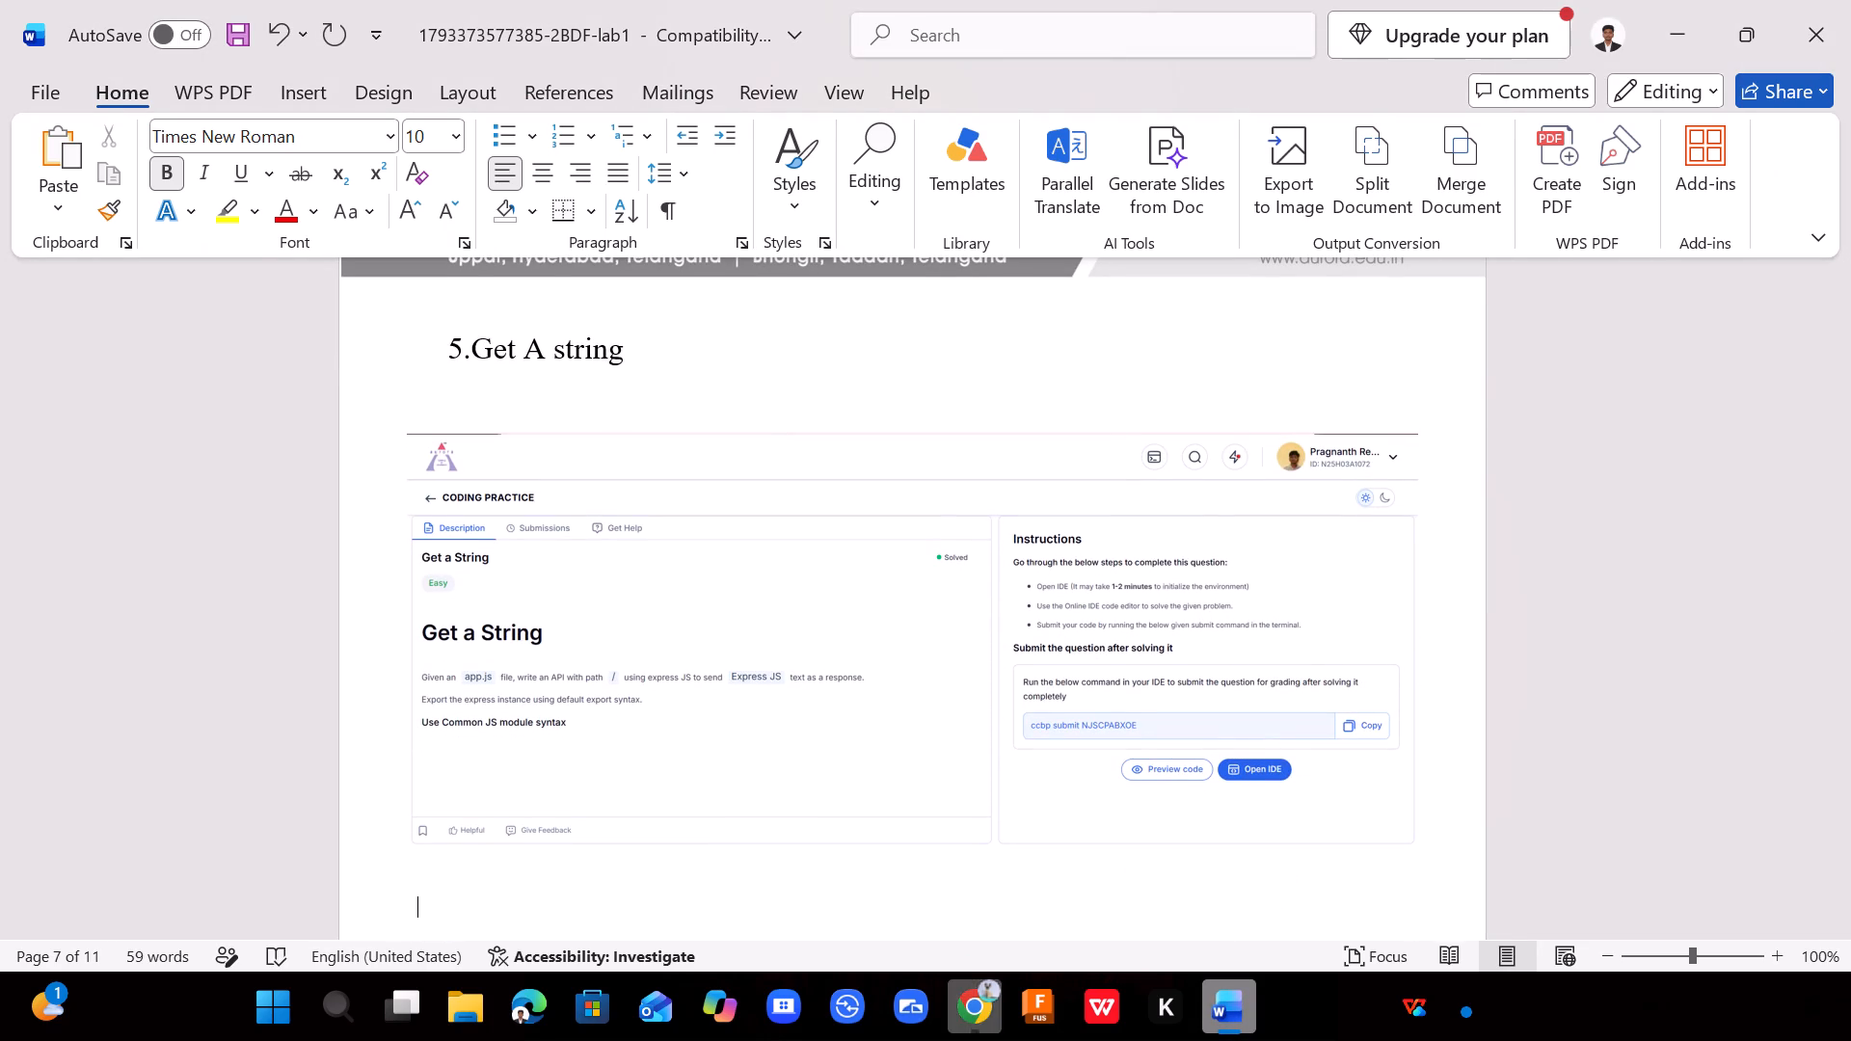
Open the Get a String code preview in the browser and capture the page showing app.js.
{"action": "left_click", "coordinate": [954, 1040]}
{"action": "left_click", "coordinate": [1427, 753]}
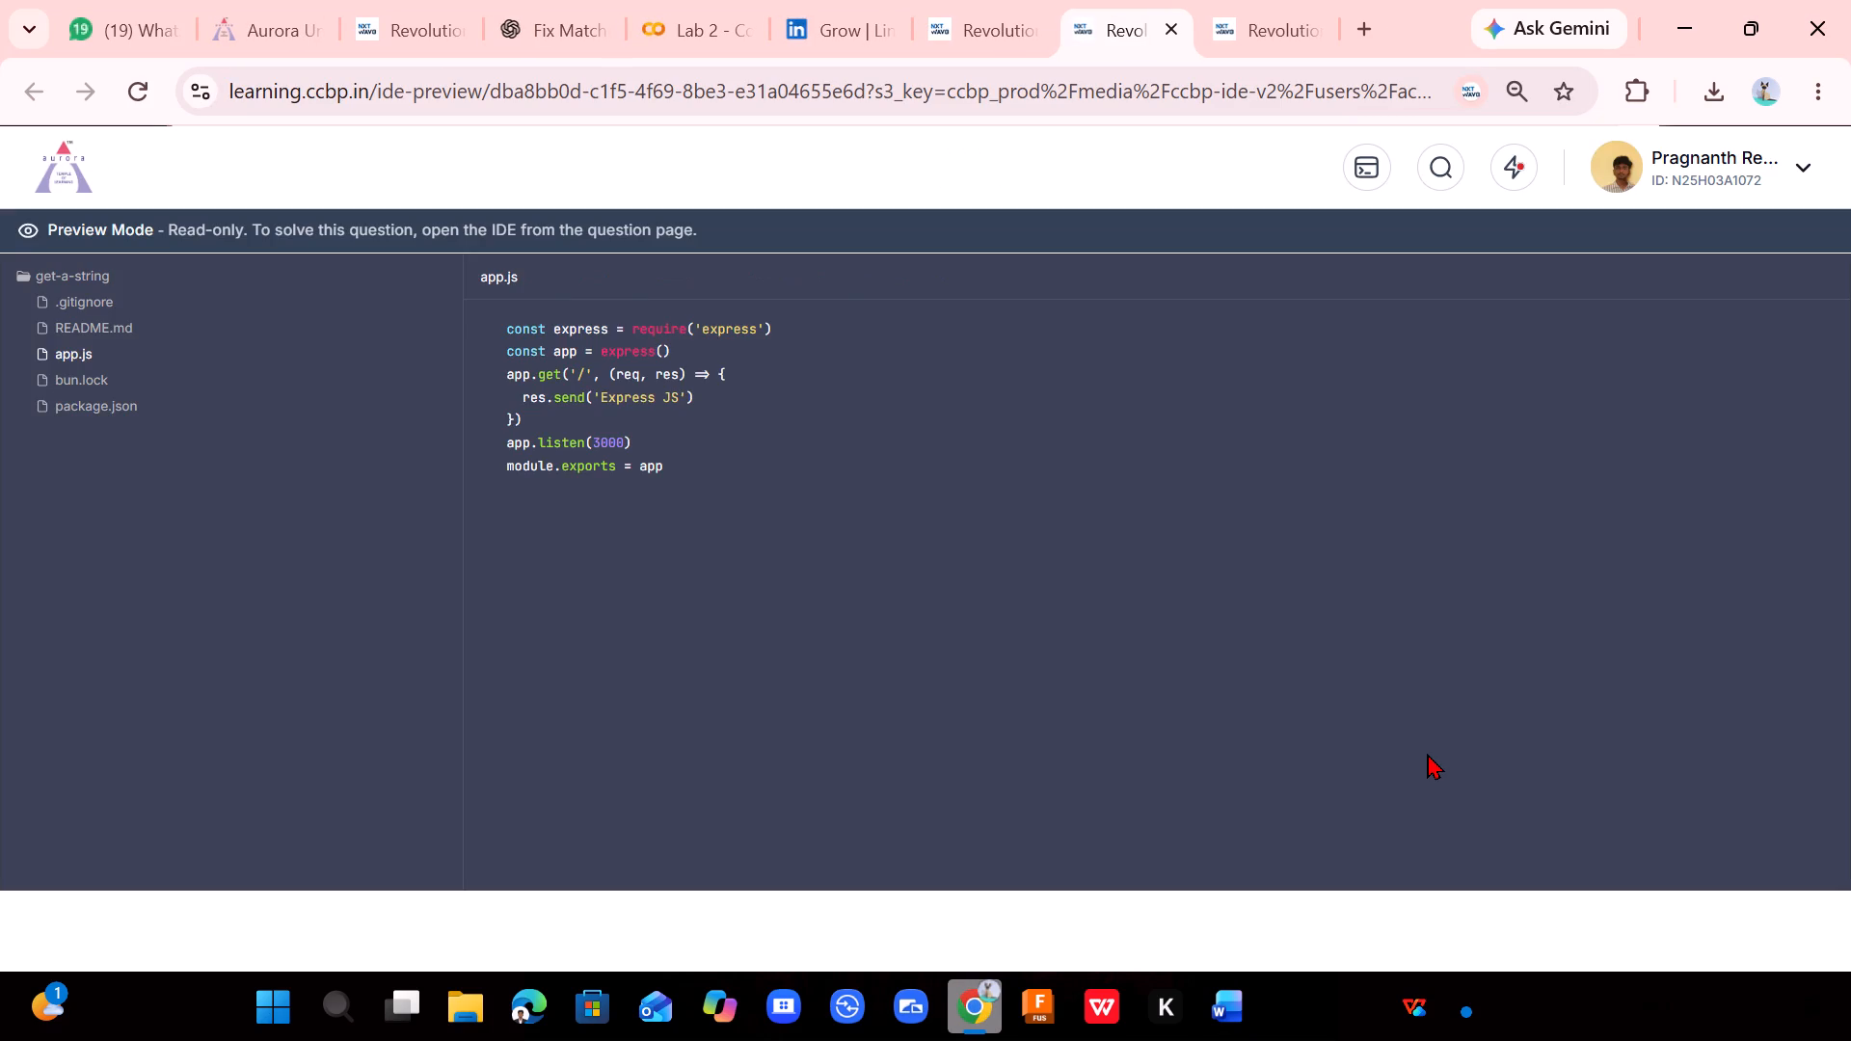
{"action": "key", "text": "shift+super+d"}
{"action": "key", "text": "shift+super+s"}
{"action": "left_click_drag", "start_coordinate": [0, 117], "coordinate": [1850, 861]}
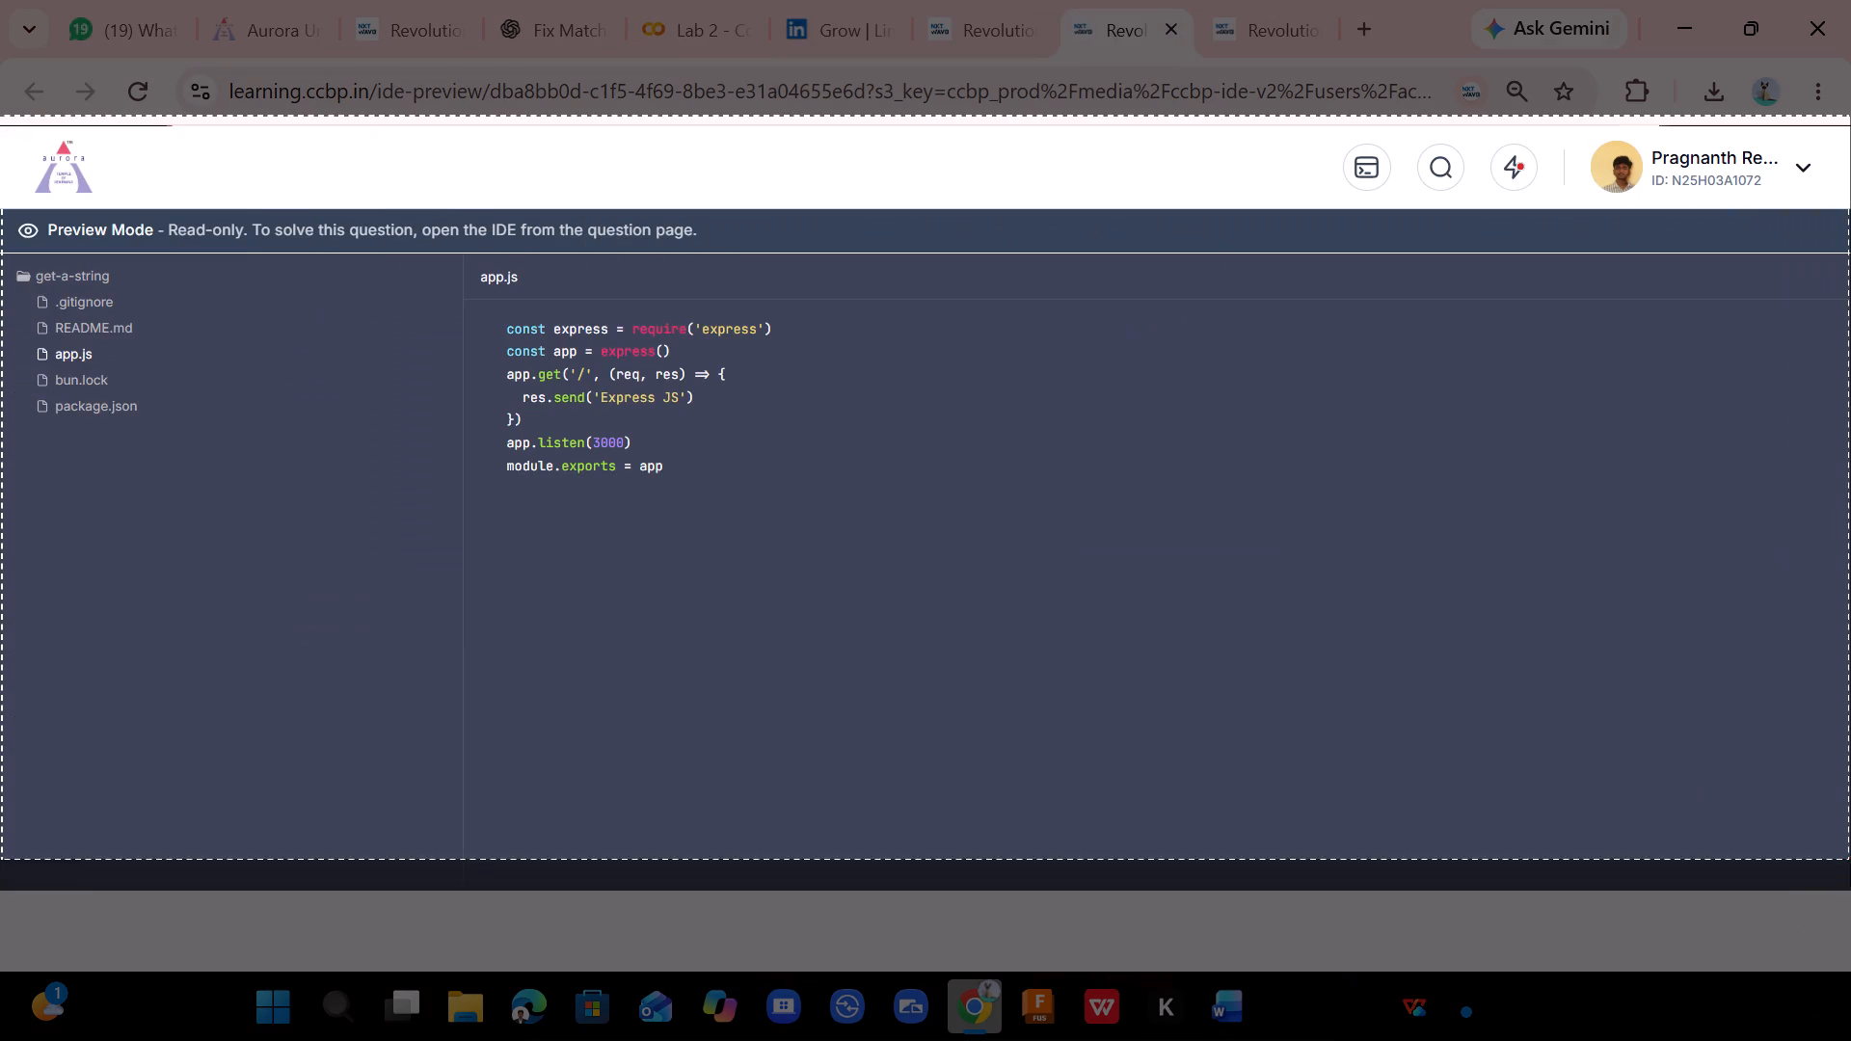
{"action": "left_click_drag", "start_coordinate": [1850, 861], "coordinate": [1850, 970]}
Insert the app.js code capture in the Word report below the Get a String question screenshot.
{"action": "left_click", "coordinate": [1200, 991]}
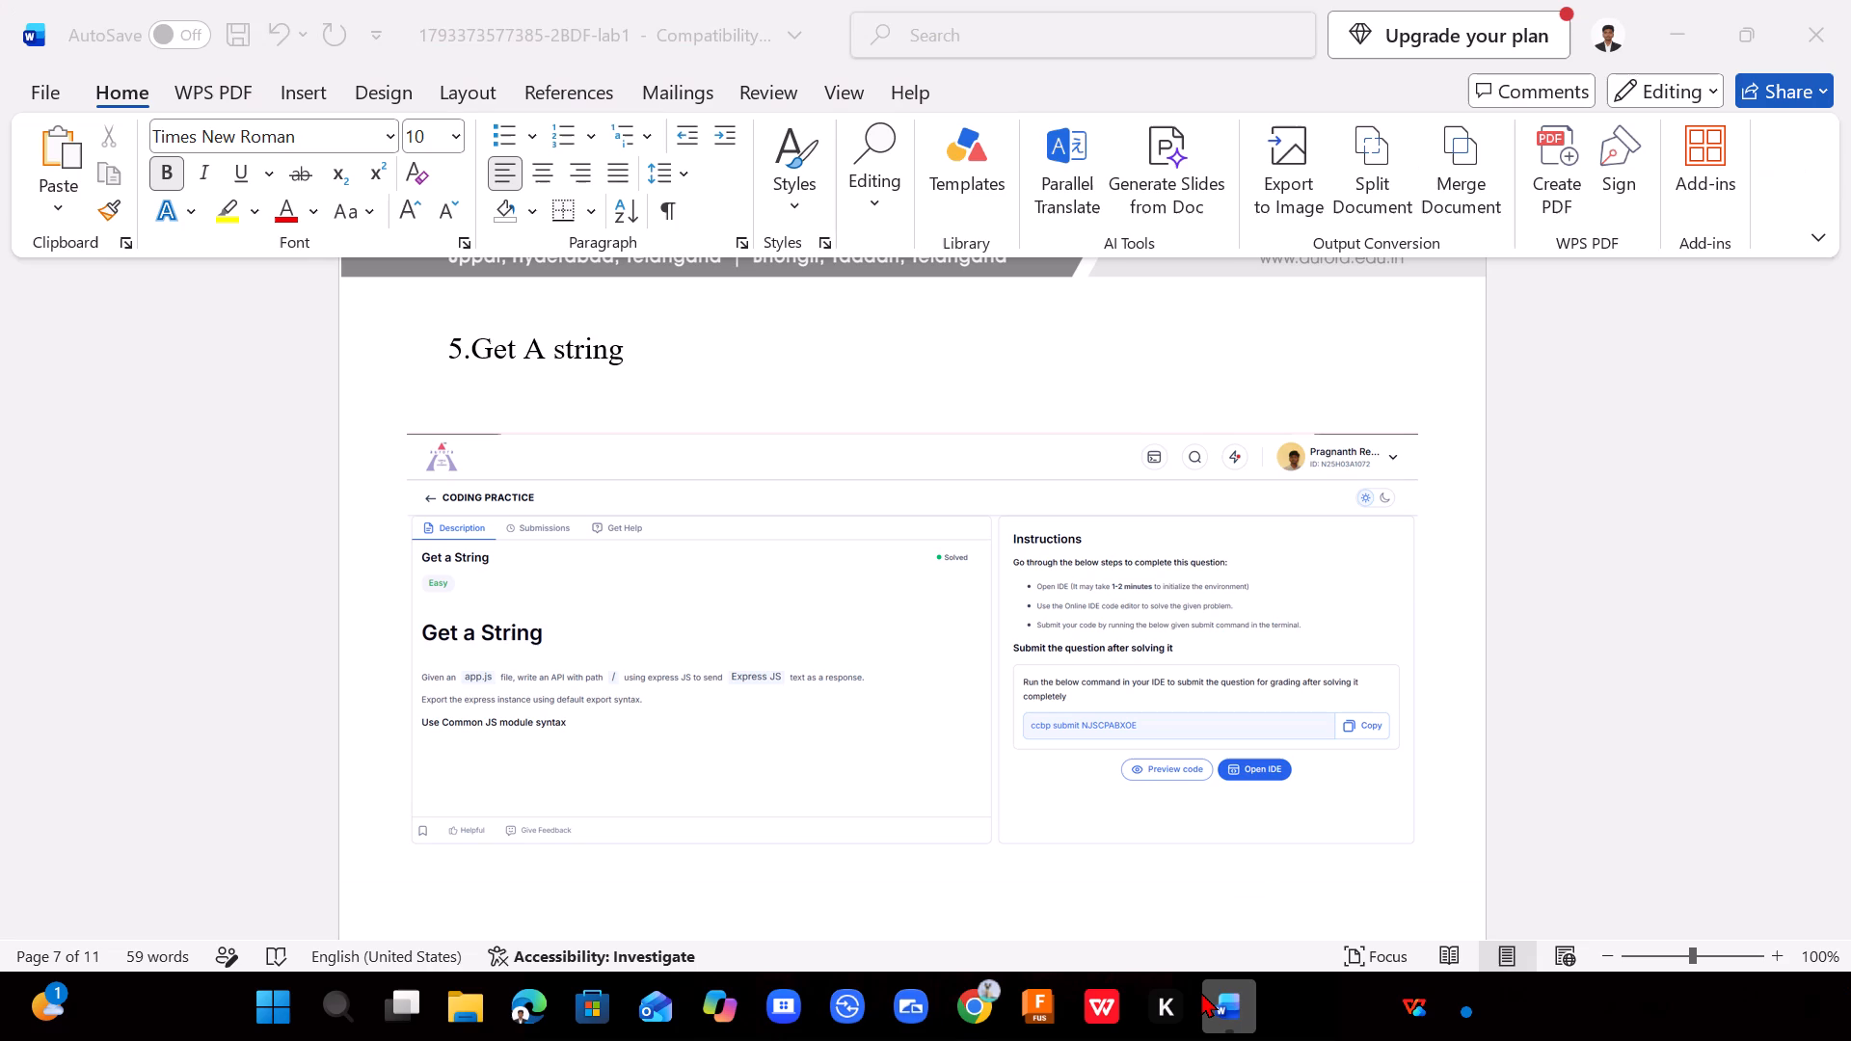
{"action": "key", "text": "ctrl+v"}
{"action": "scroll", "coordinate": [1200, 991], "scroll_direction": "down", "scroll_amount": 2}
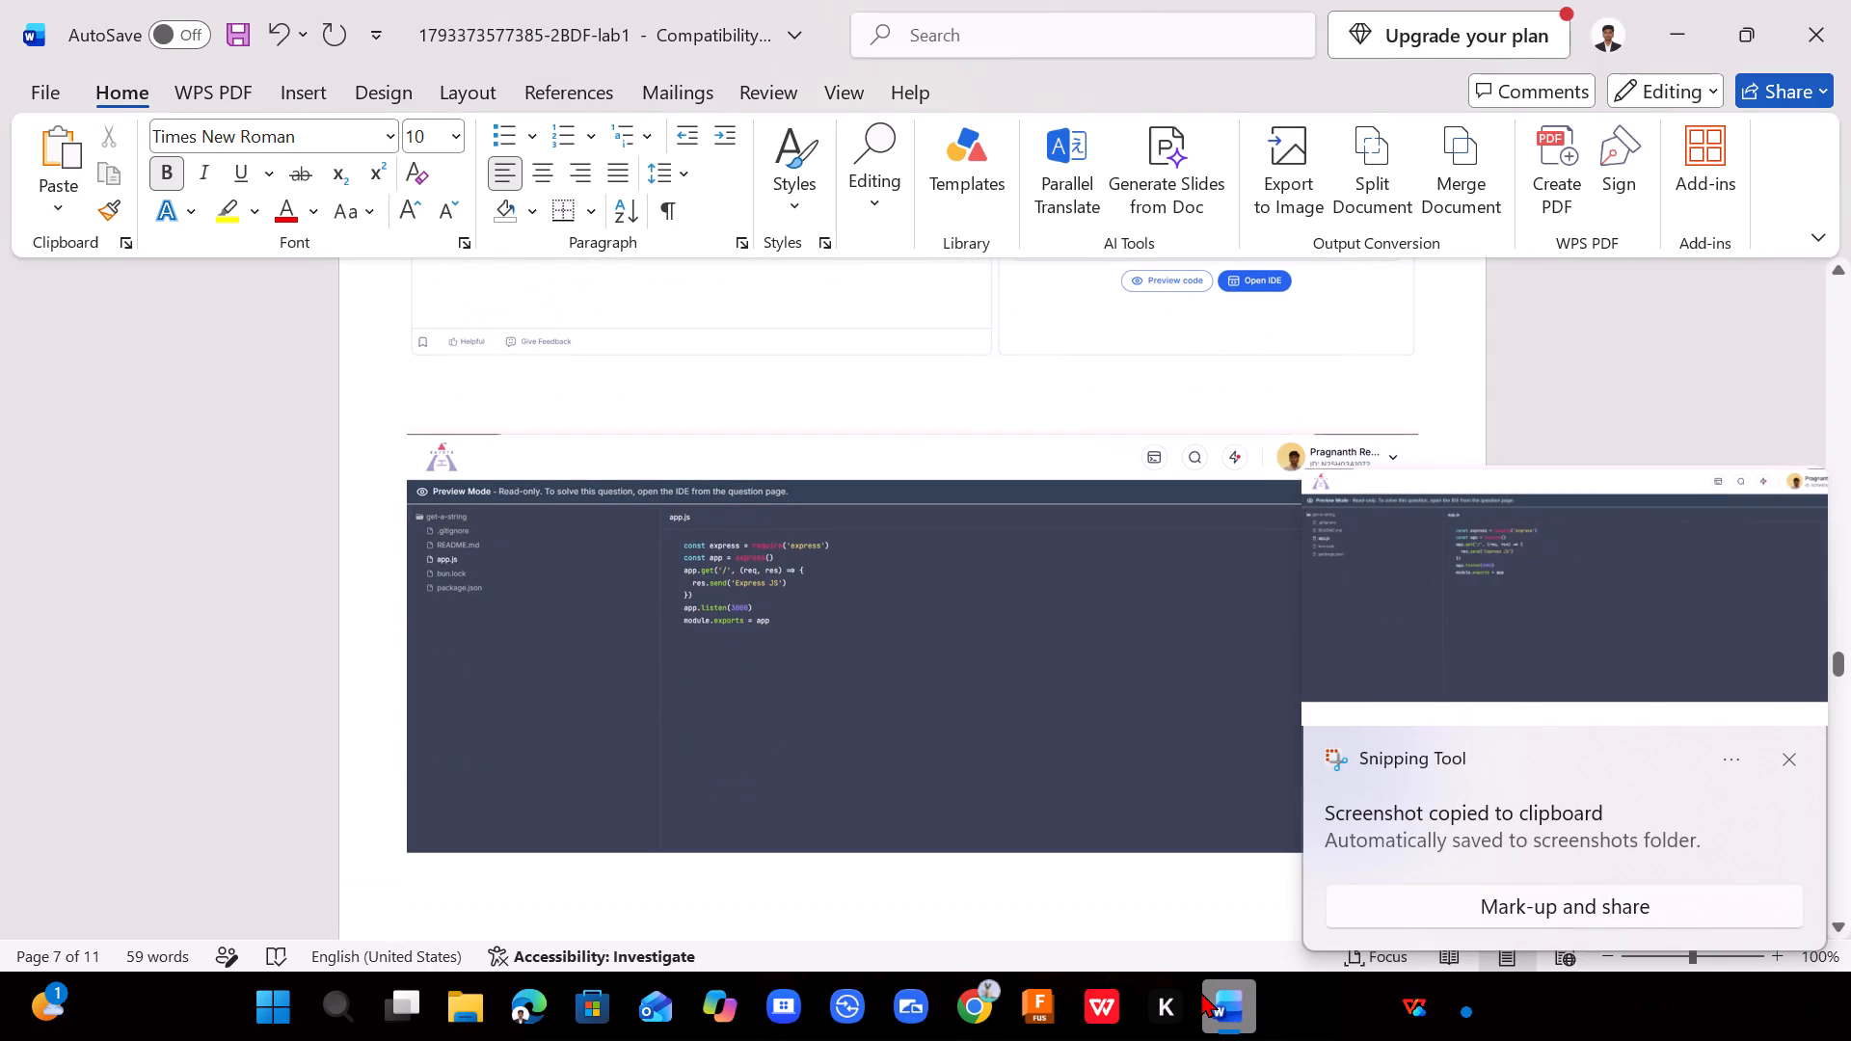
{"action": "scroll", "coordinate": [905, 1040], "scroll_direction": "down", "scroll_amount": 2}
{"action": "scroll", "coordinate": [893, 787], "scroll_direction": "down", "scroll_amount": 2}
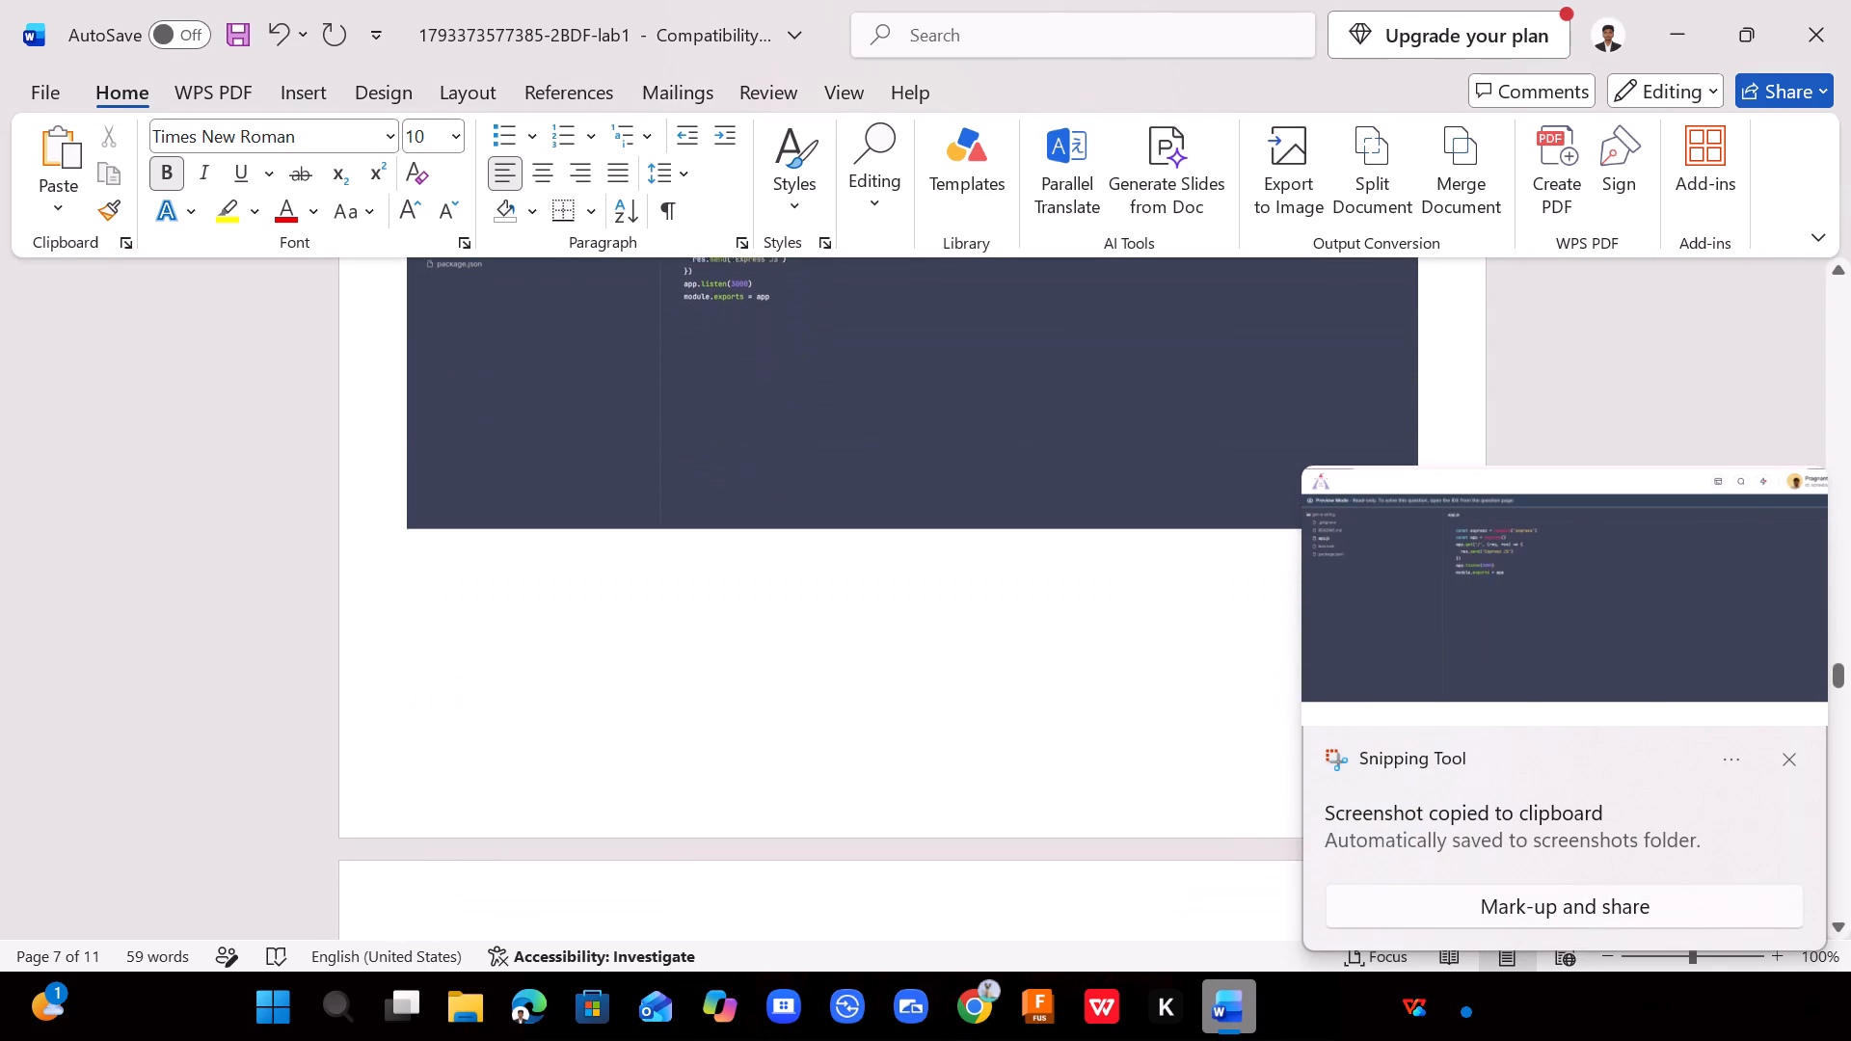
Add blank lines after the Get a String code capture to continue on the following page of the report.
{"action": "key", "text": "backslash"}
{"action": "key", "text": "Return"}
{"action": "key", "text": "BackSpace"}
{"action": "key", "text": "BackSpace"}
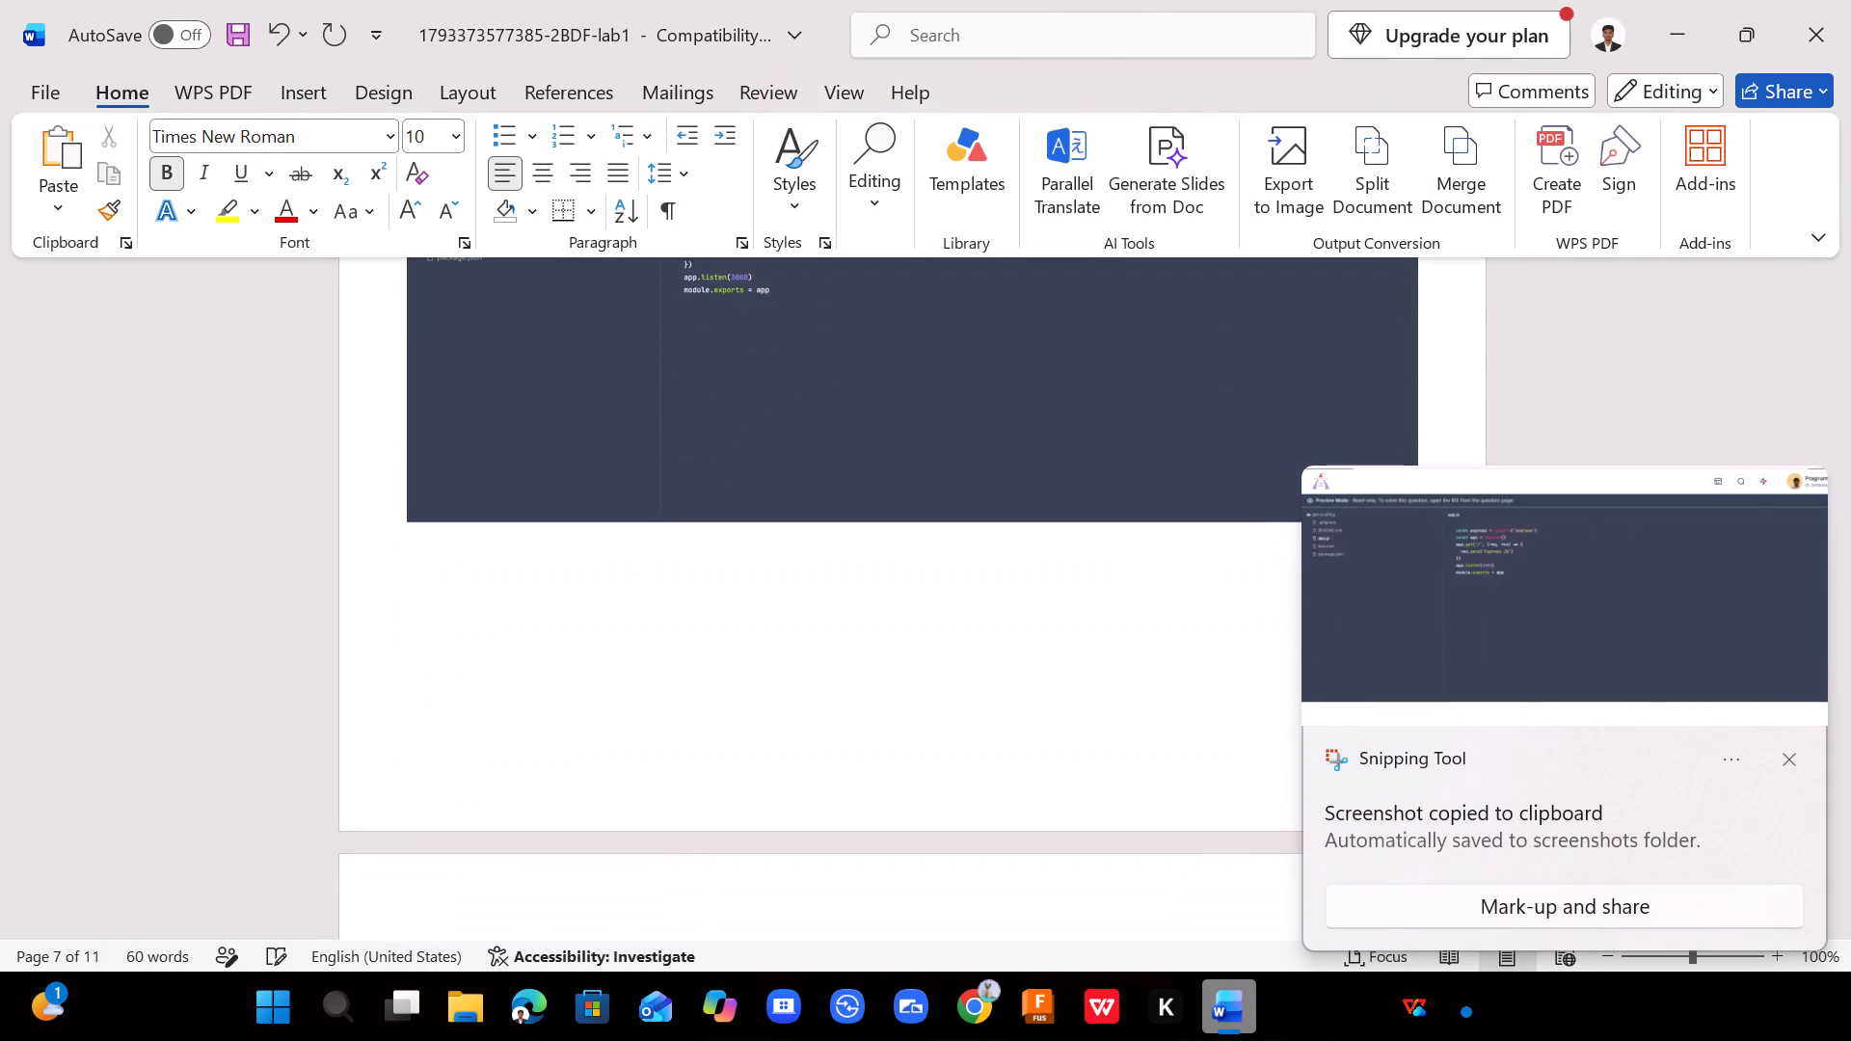
{"action": "key", "text": "Return"}
{"action": "key", "text": "Return"}
{"action": "key", "text": "Return"}
{"action": "key", "text": "Return"}
{"action": "key", "text": "Return"}
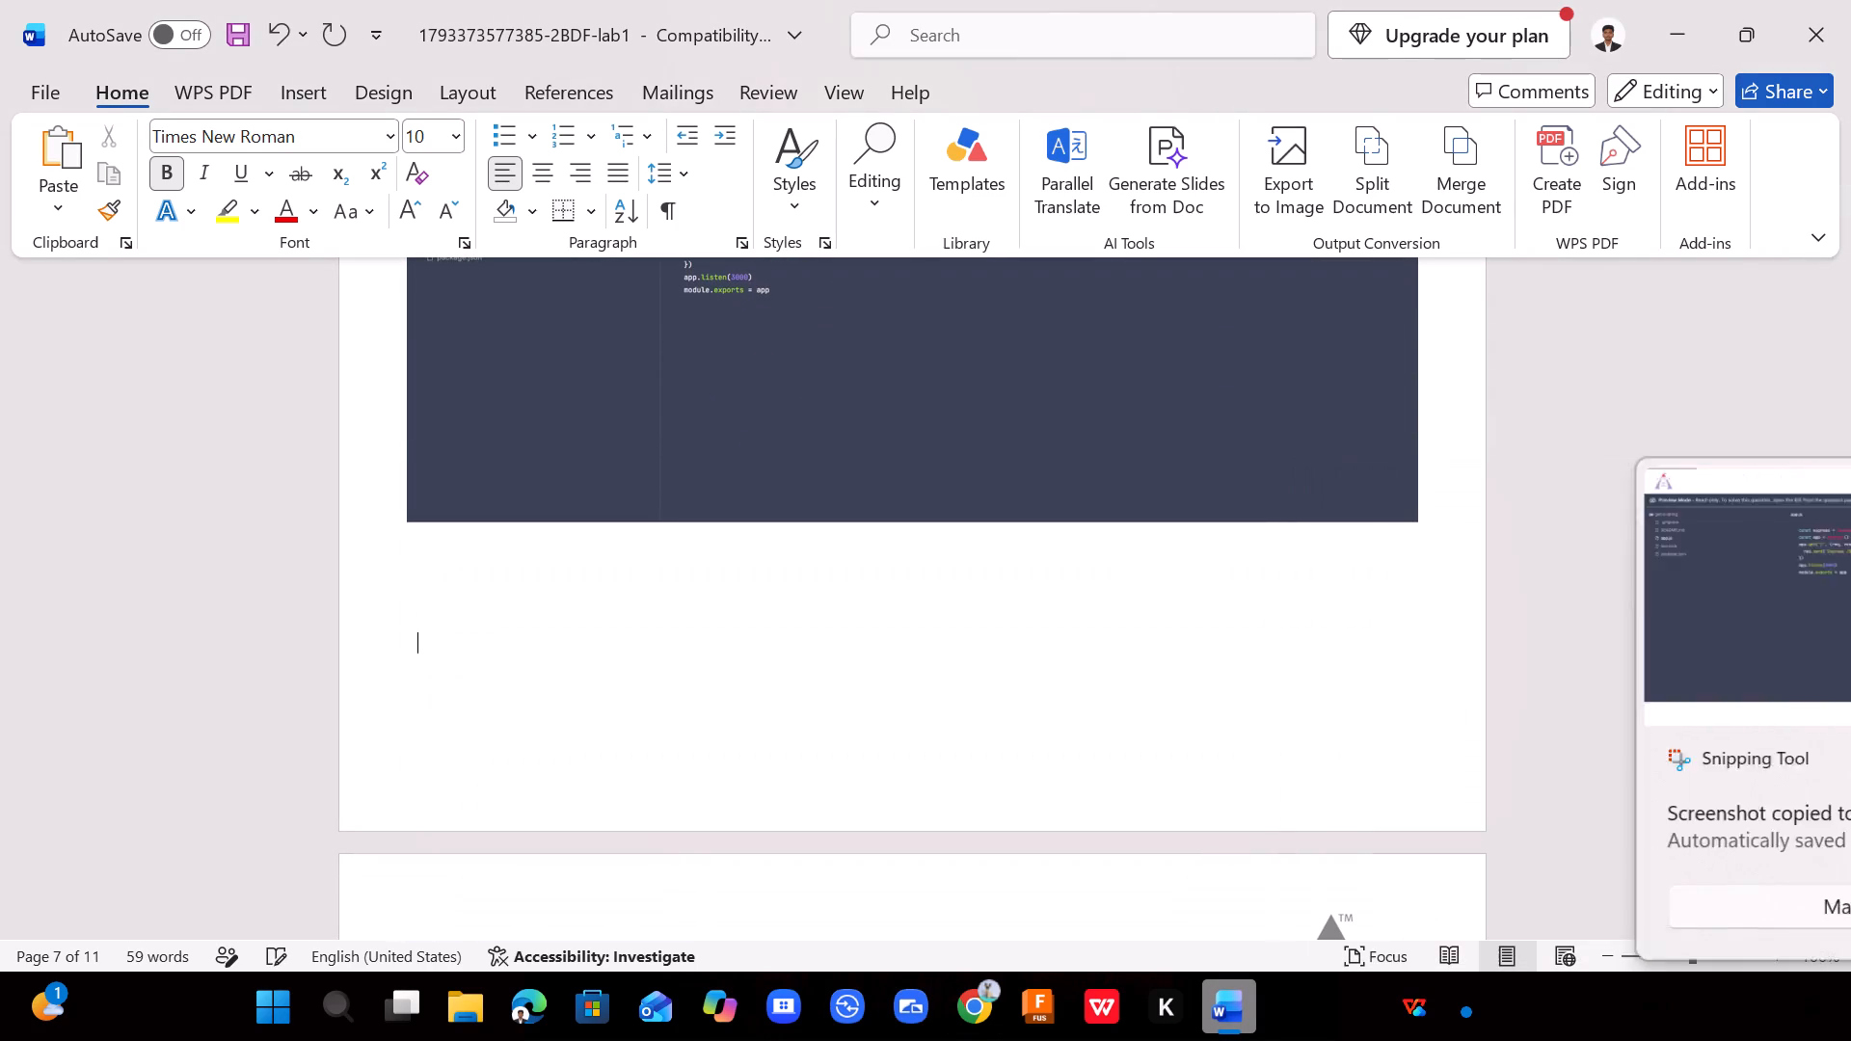
{"action": "key", "text": "Return"}
{"action": "key", "text": "Return"}
{"action": "key", "text": "Return"}
{"action": "key", "text": "Return"}
{"action": "key", "text": "Return"}
{"action": "key", "text": "Return"}
{"action": "key", "text": "Return"}
{"action": "key", "text": "Return"}
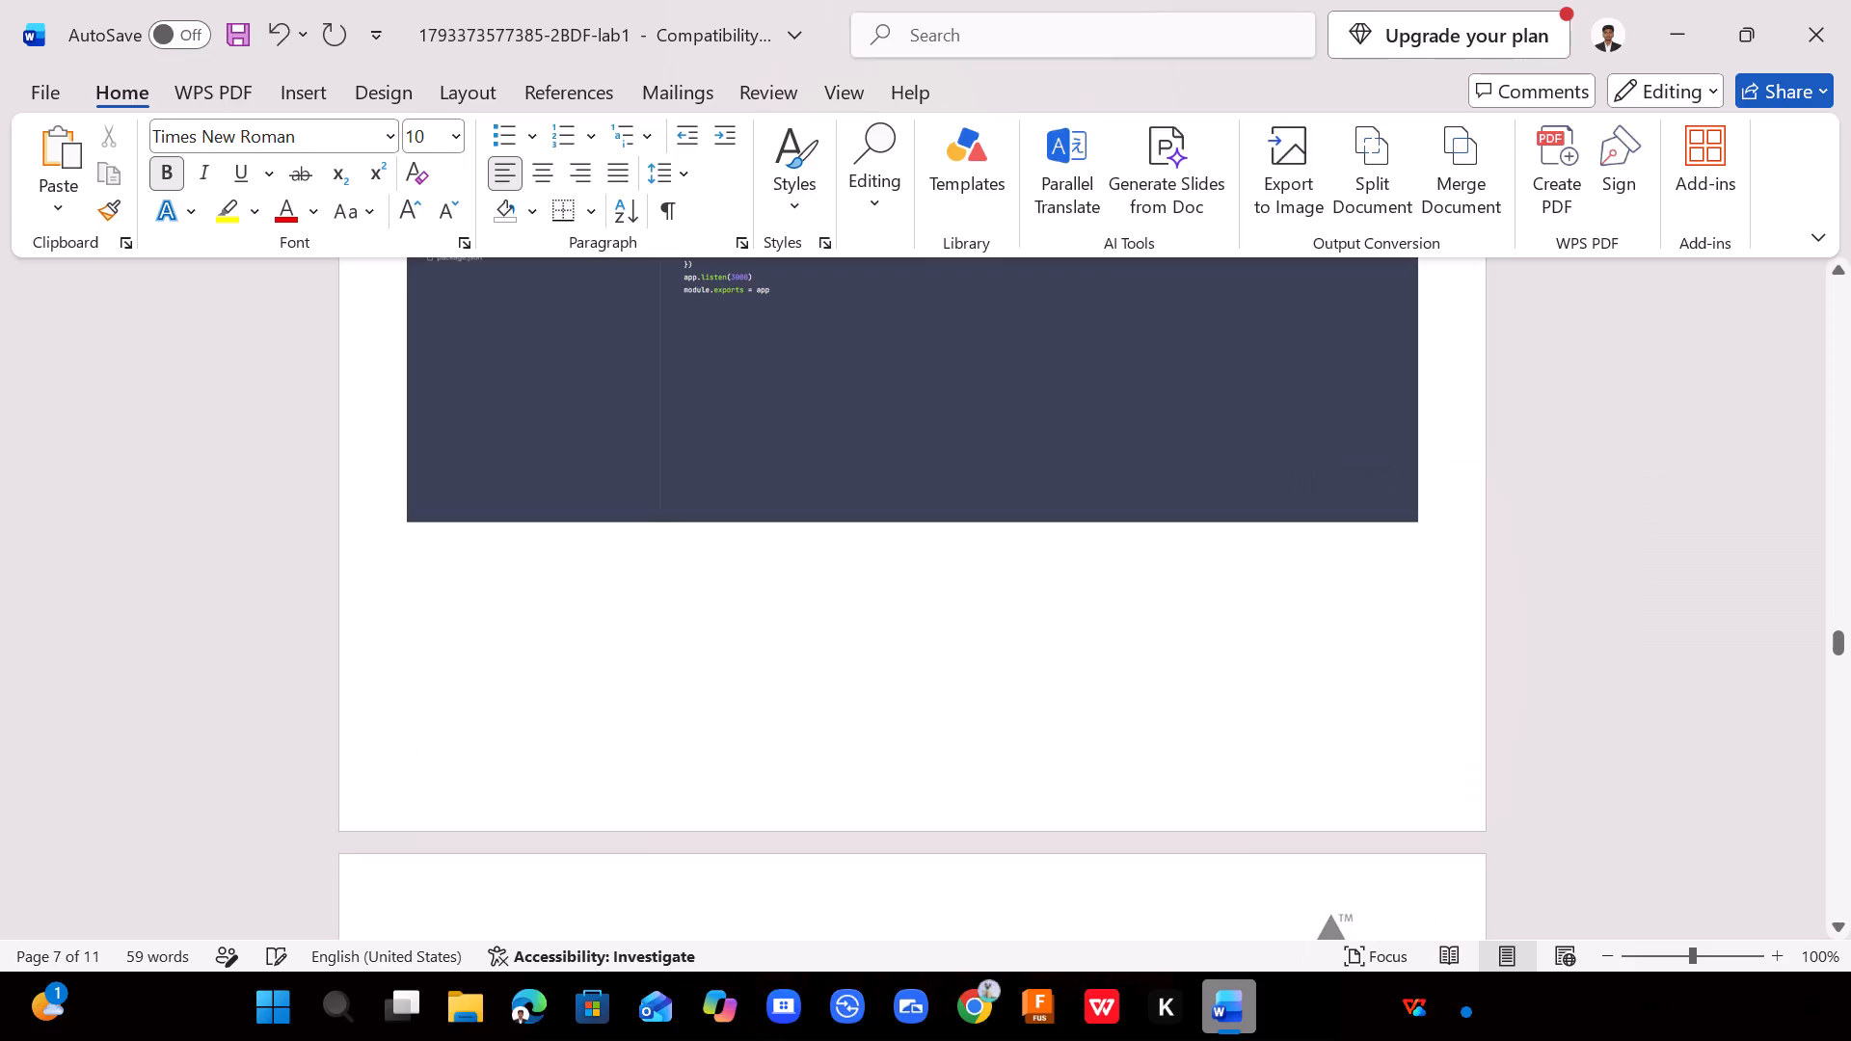
{"action": "key", "text": "Return"}
{"action": "scroll", "coordinate": [981, 676], "scroll_direction": "down", "scroll_amount": 2}
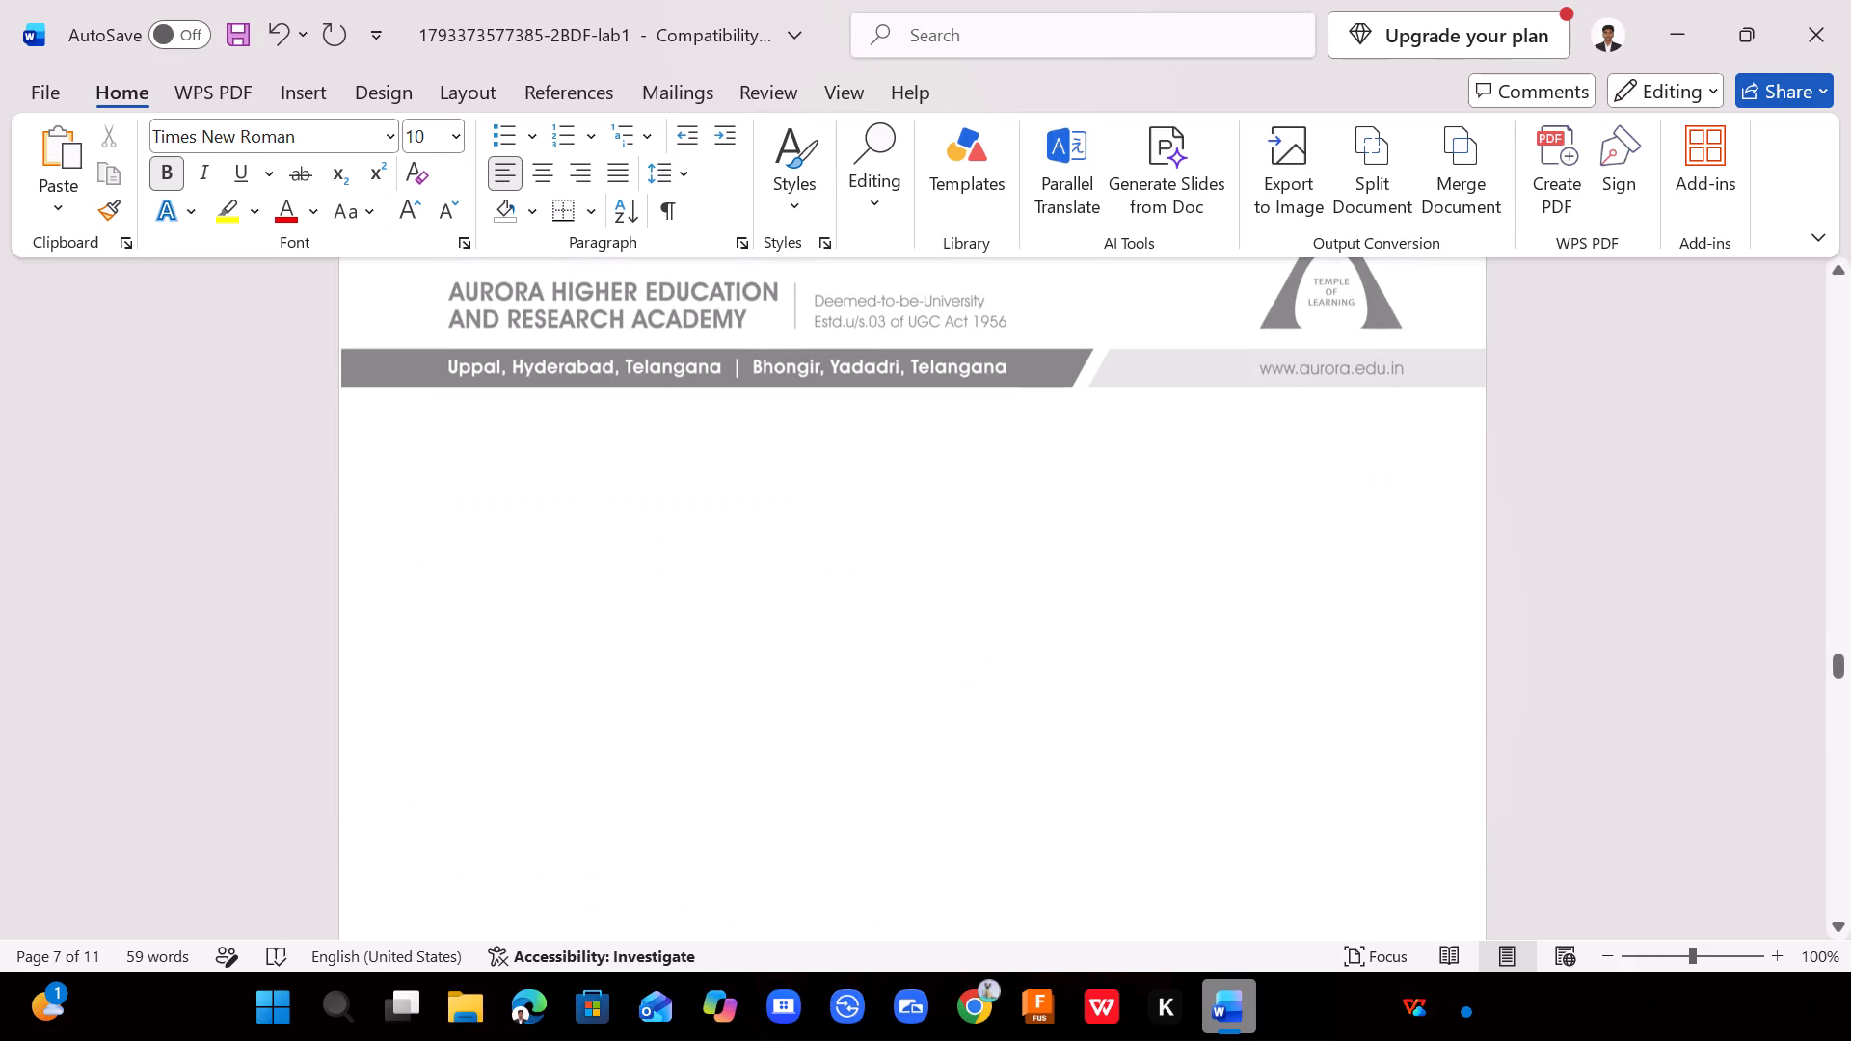
{"action": "scroll", "coordinate": [826, 591], "scroll_direction": "down", "scroll_amount": 4}
{"action": "scroll", "coordinate": [826, 591], "scroll_direction": "up", "scroll_amount": 2}
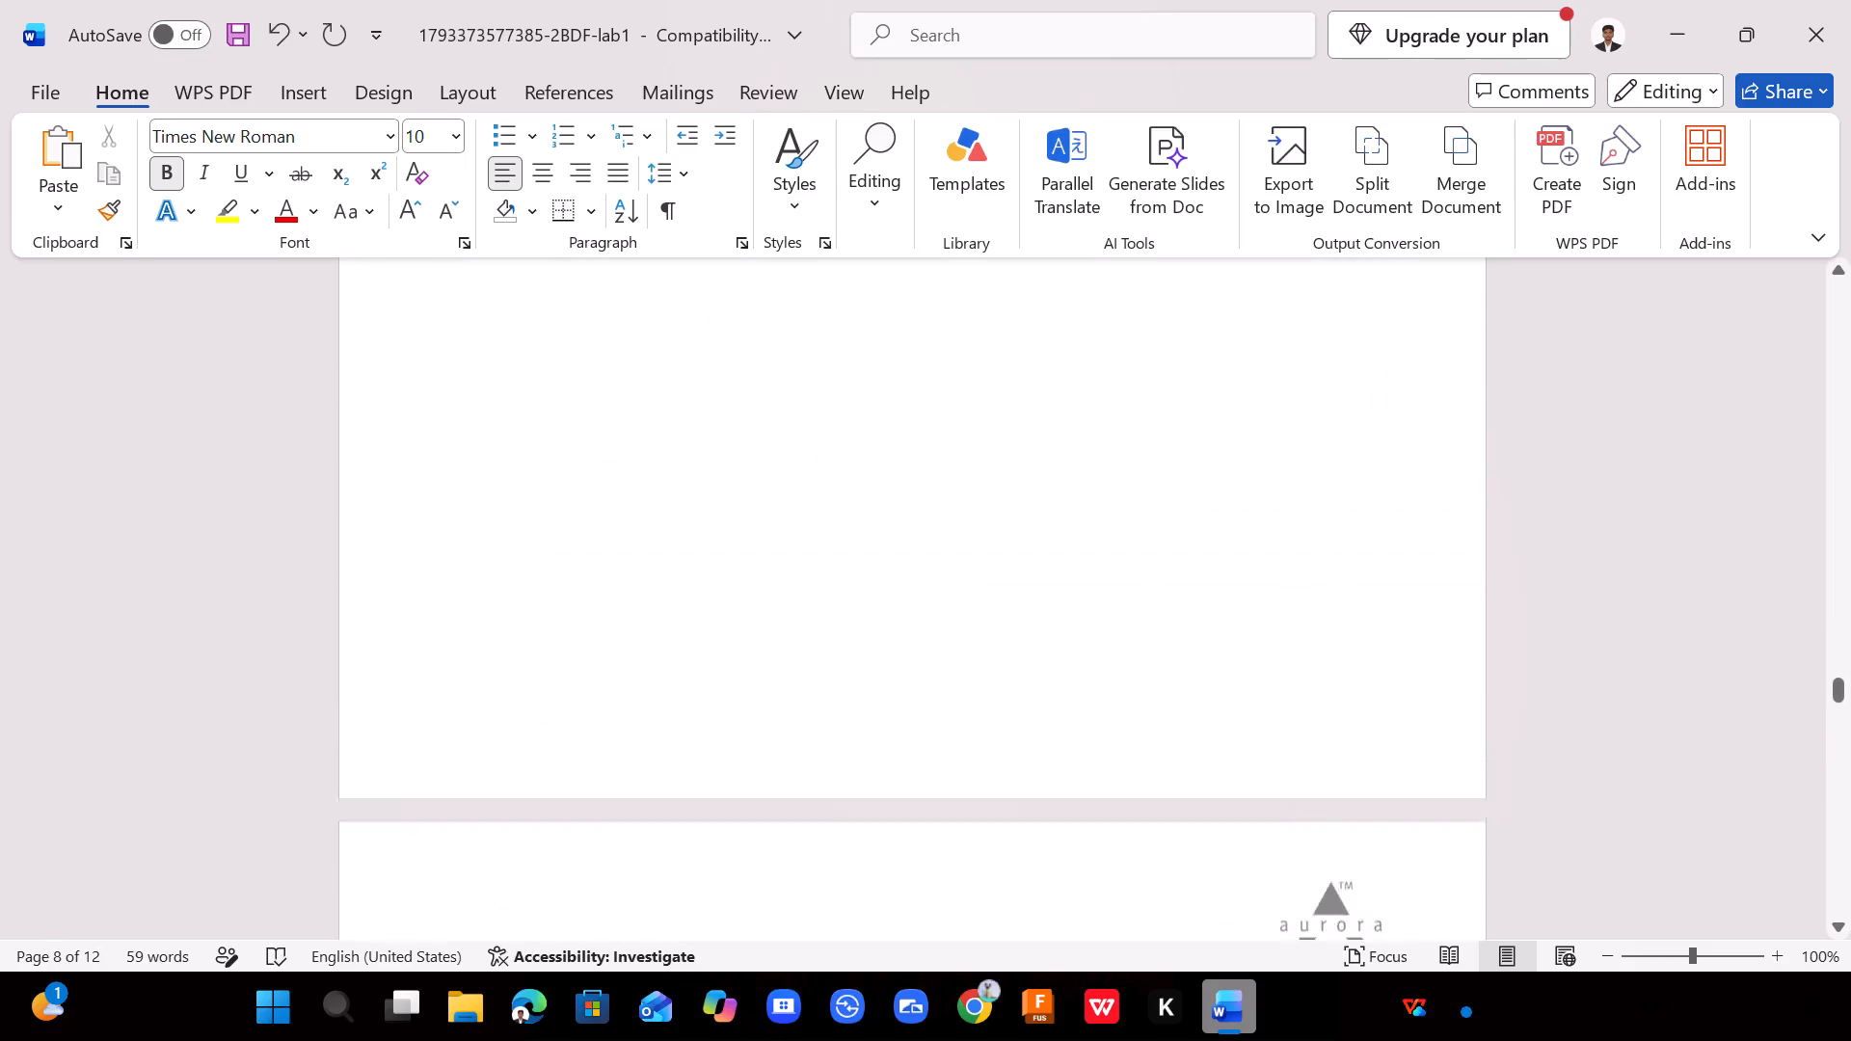
{"action": "scroll", "coordinate": [826, 591], "scroll_direction": "up", "scroll_amount": 8}
{"action": "scroll", "coordinate": [826, 591], "scroll_direction": "down", "scroll_amount": 2}
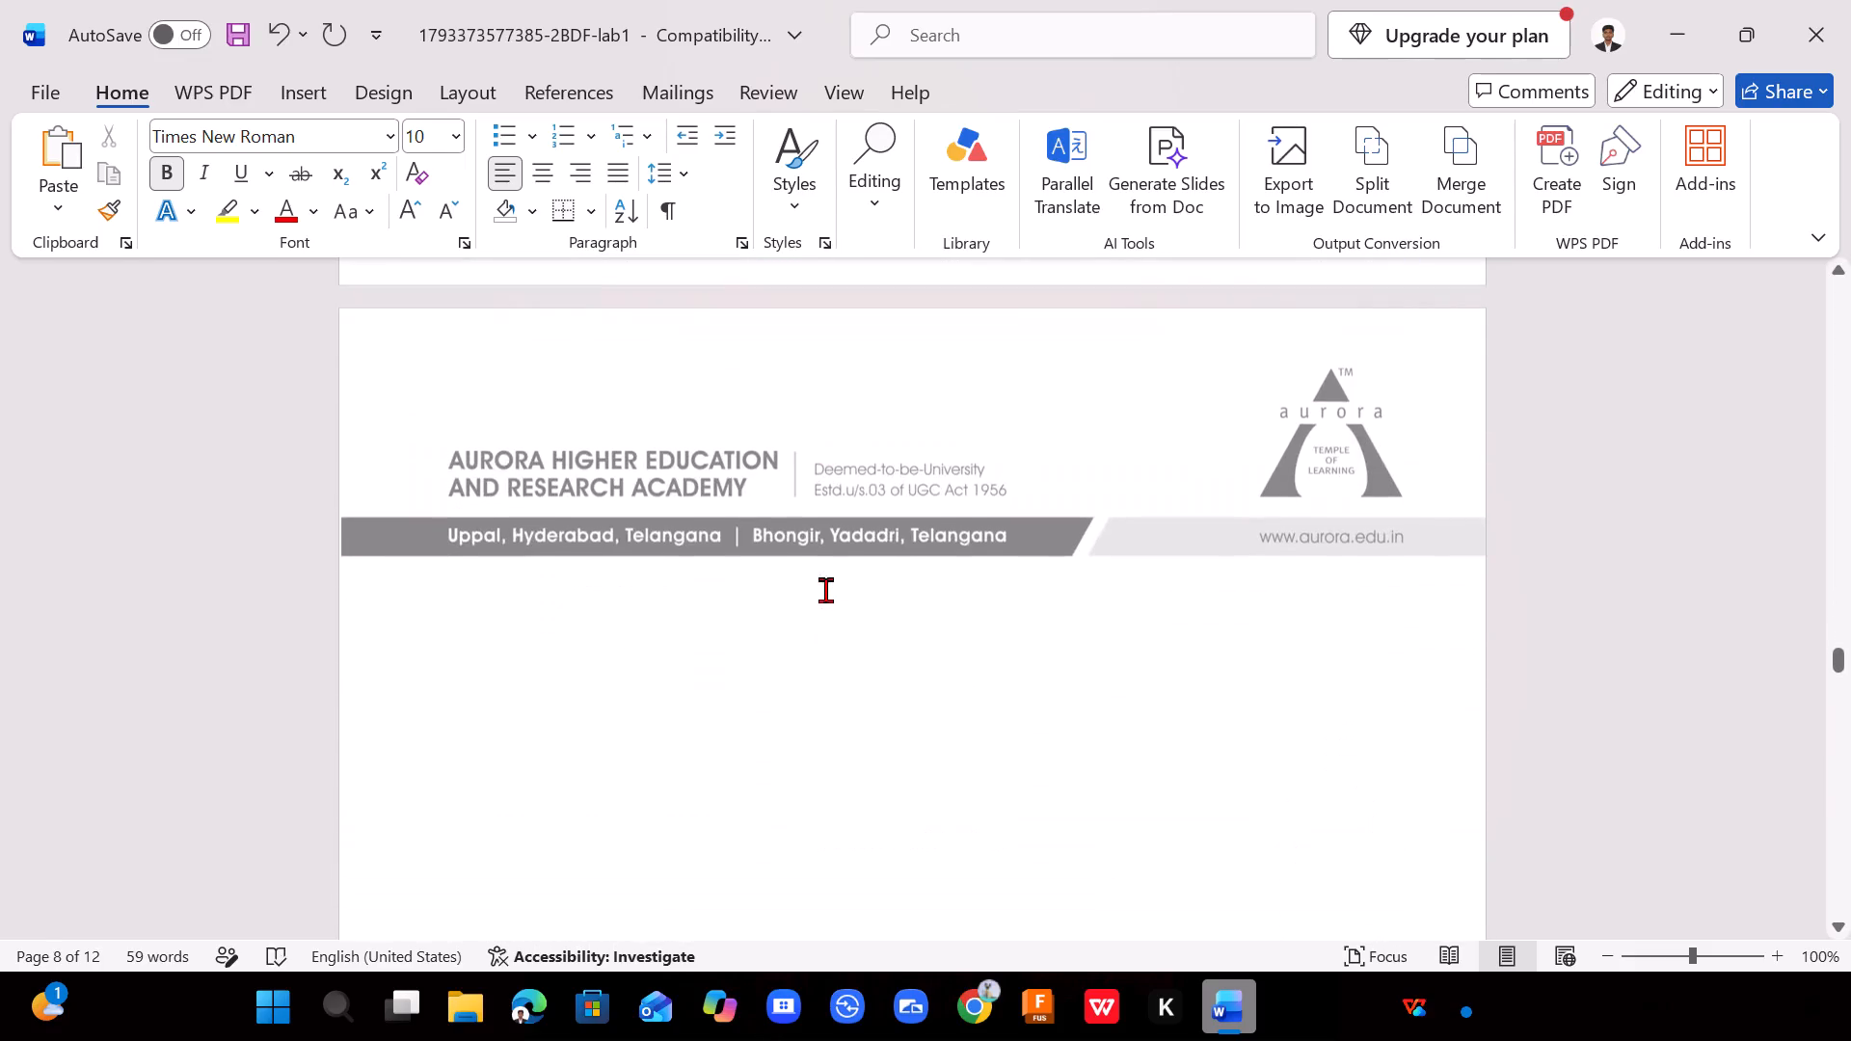
Open the Right Answer submission details for Get a String in the browser and capture the page.
{"action": "left_click", "coordinate": [994, 1040]}
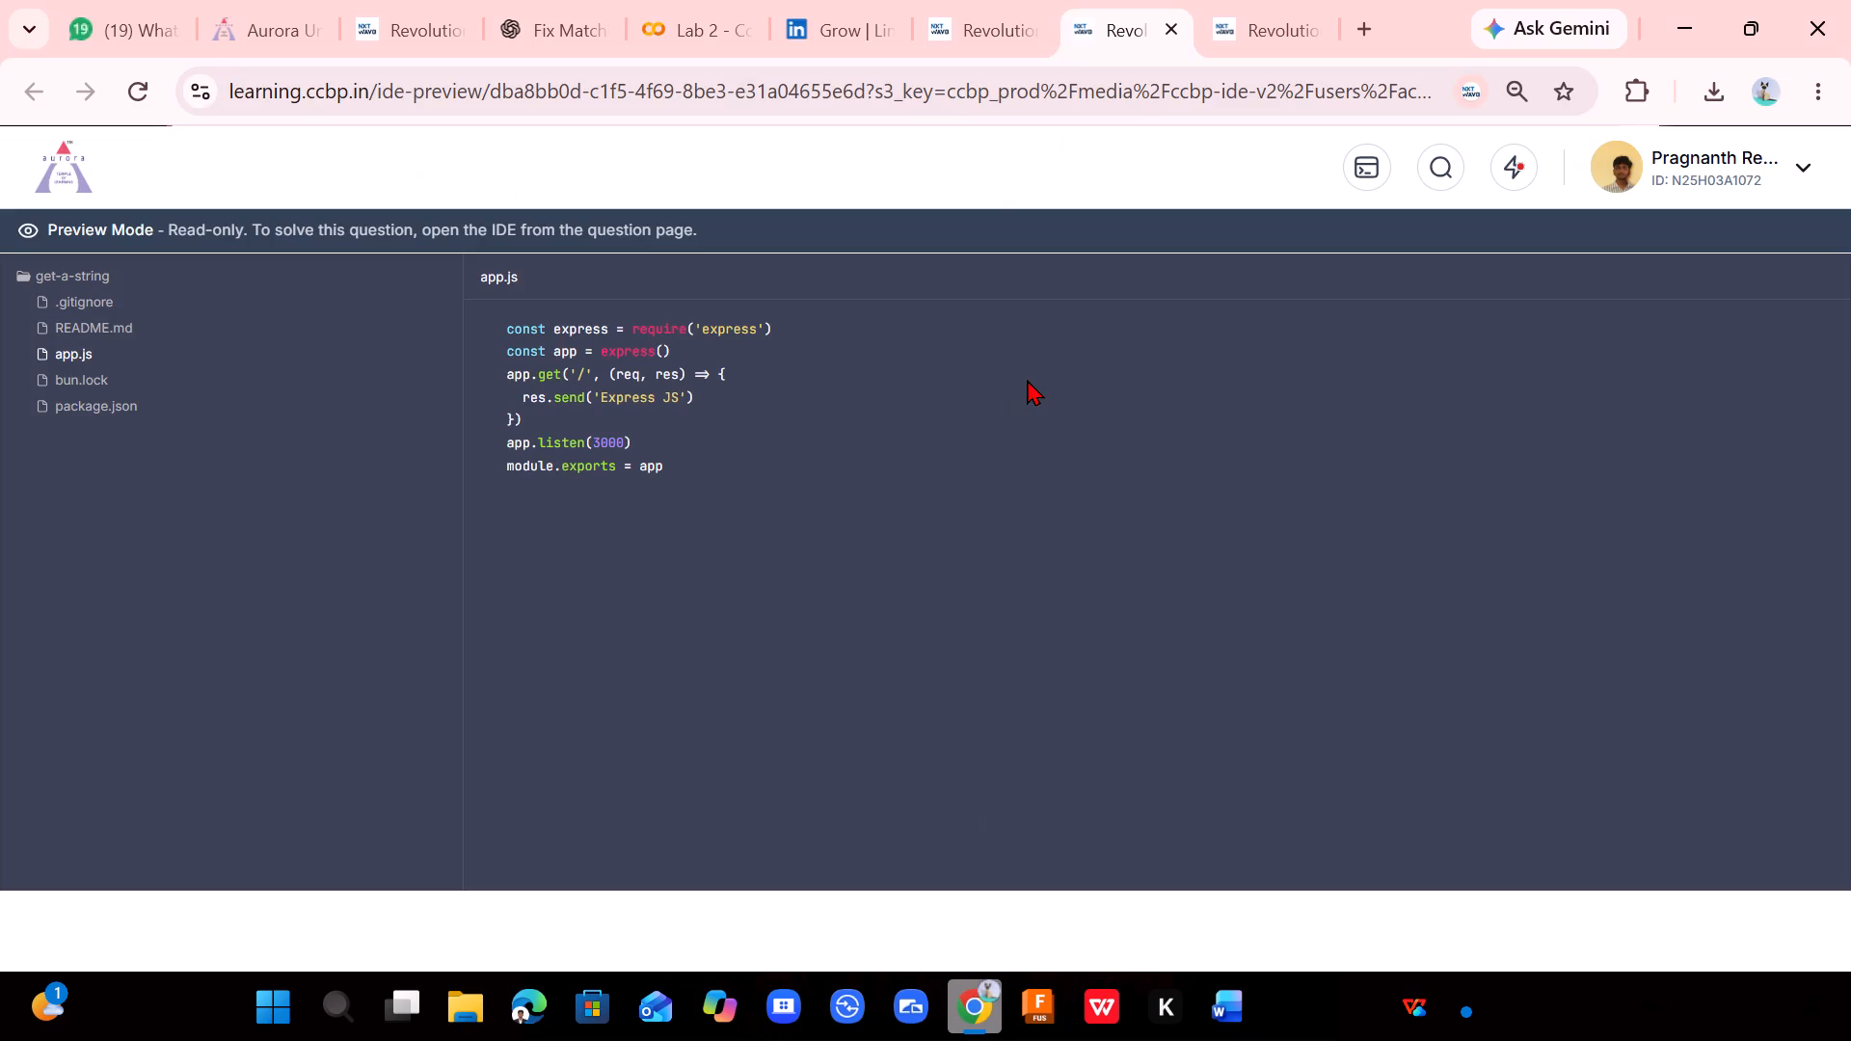
{"action": "left_click", "coordinate": [952, 0]}
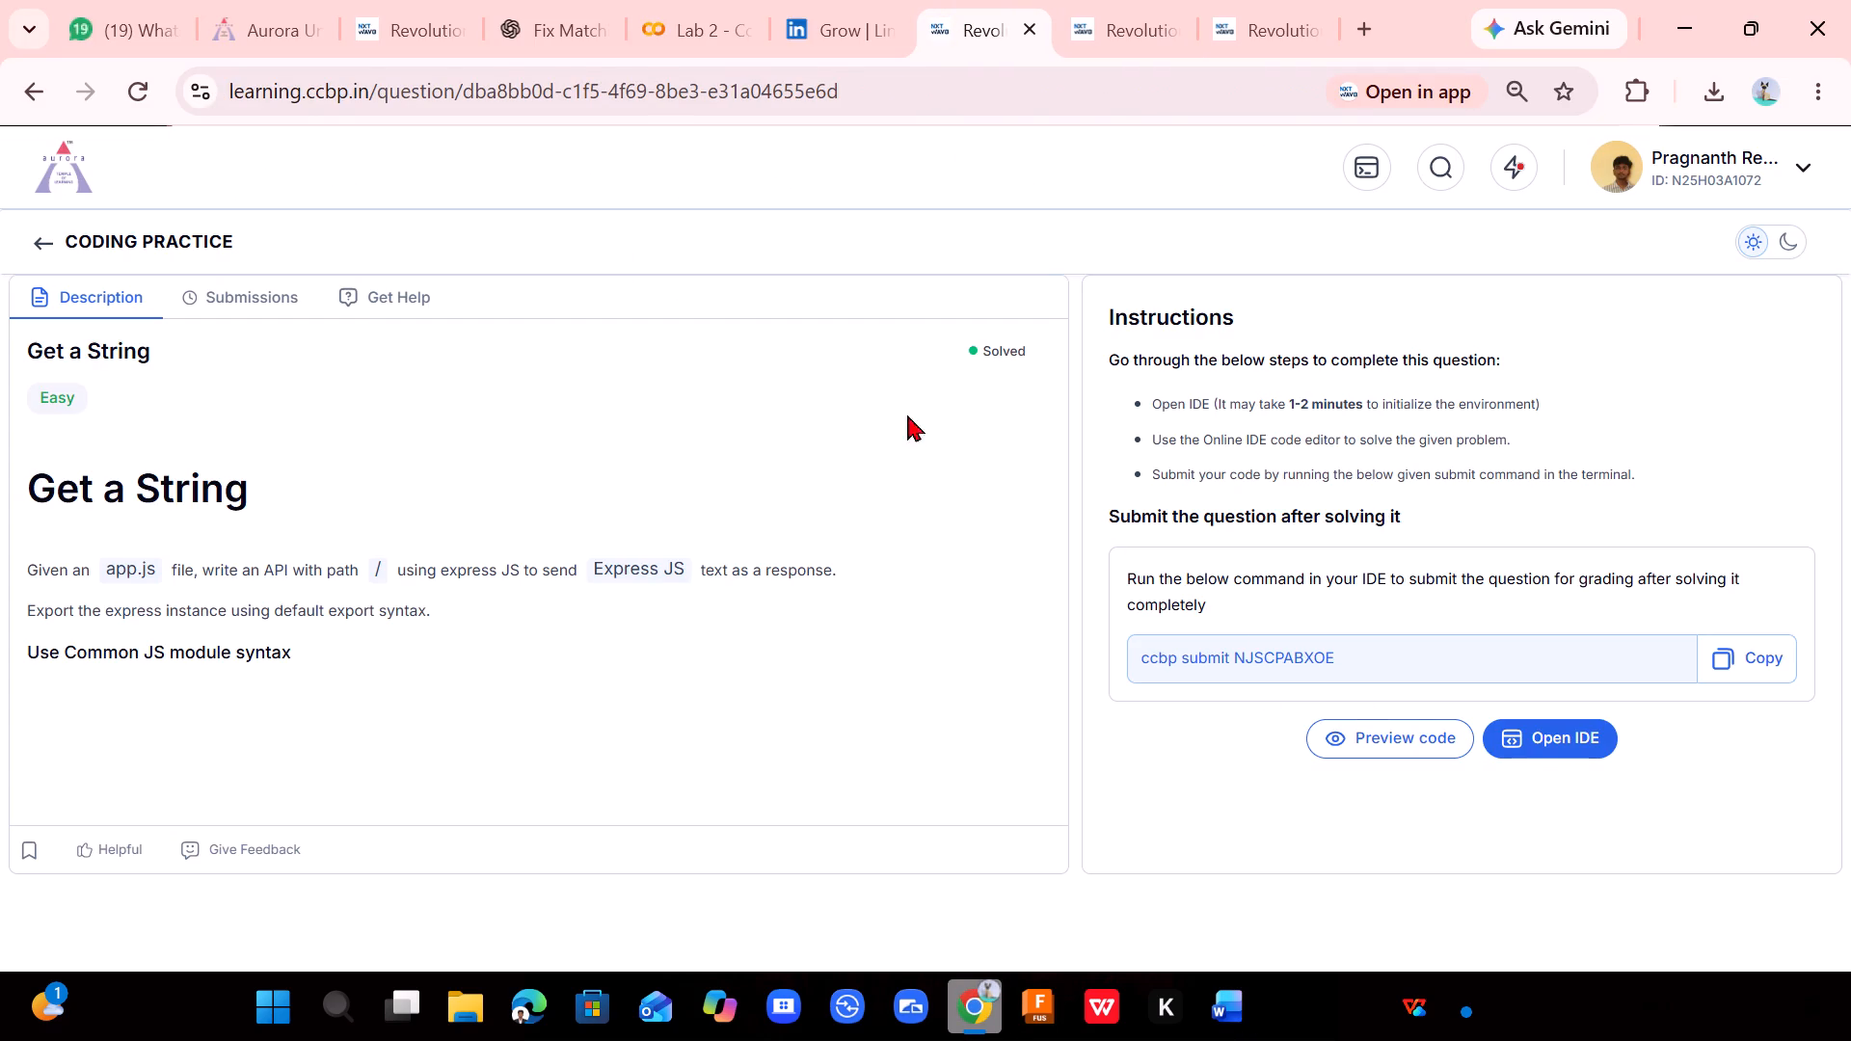
{"action": "left_click", "coordinate": [244, 278]}
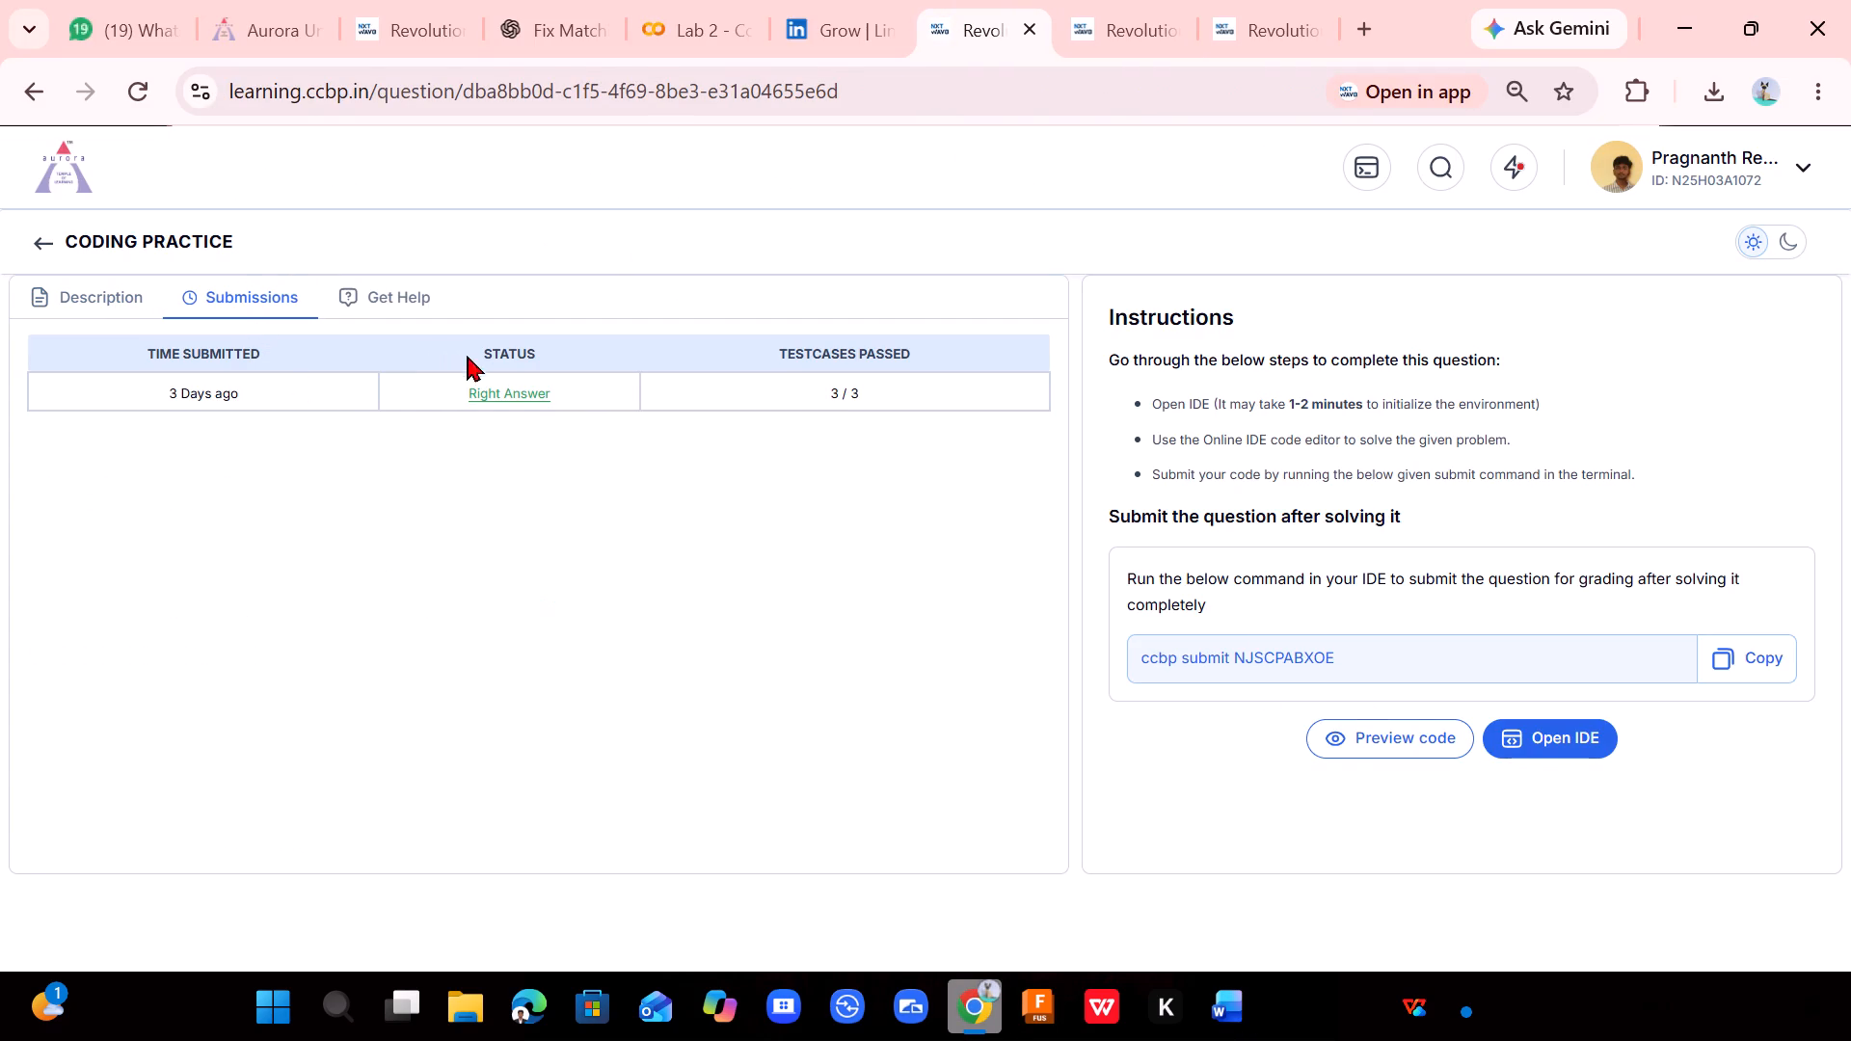
{"action": "left_click_drag", "start_coordinate": [520, 402], "coordinate": [528, 394]}
{"action": "left_click", "coordinate": [528, 394]}
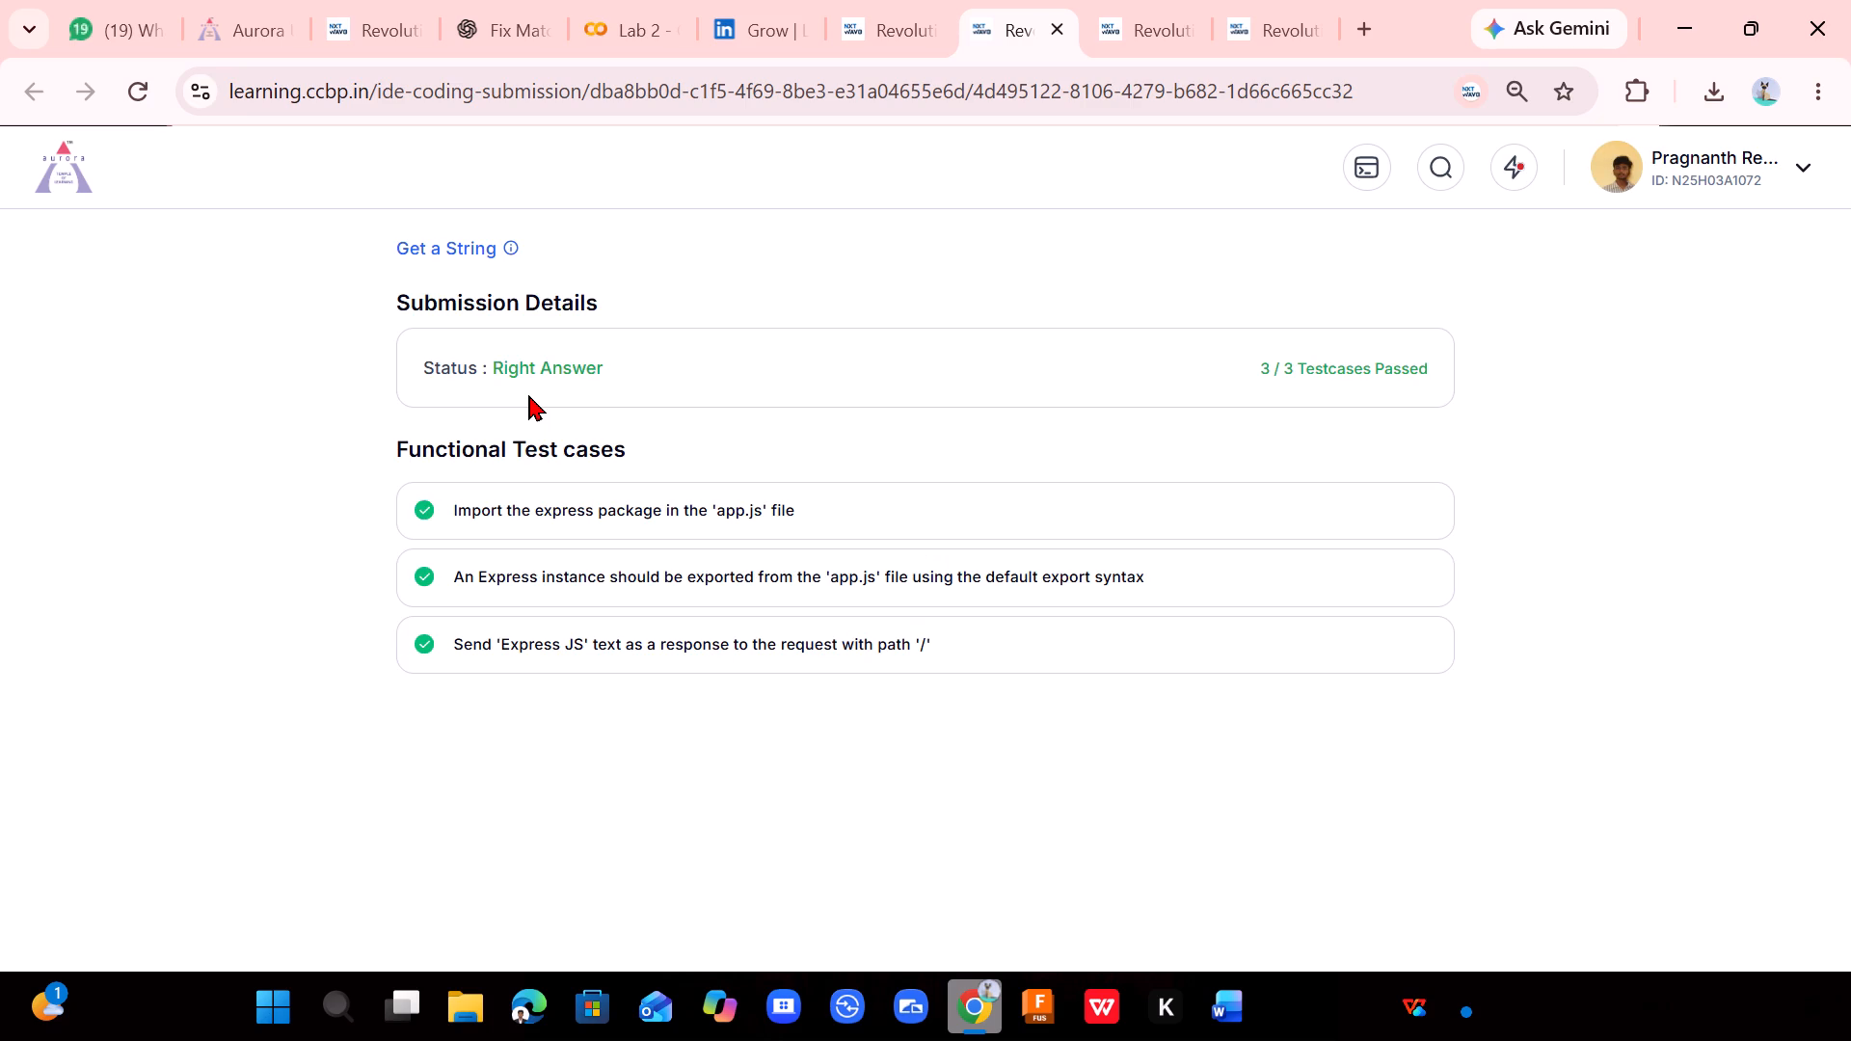
{"action": "key", "text": "shift+super+s"}
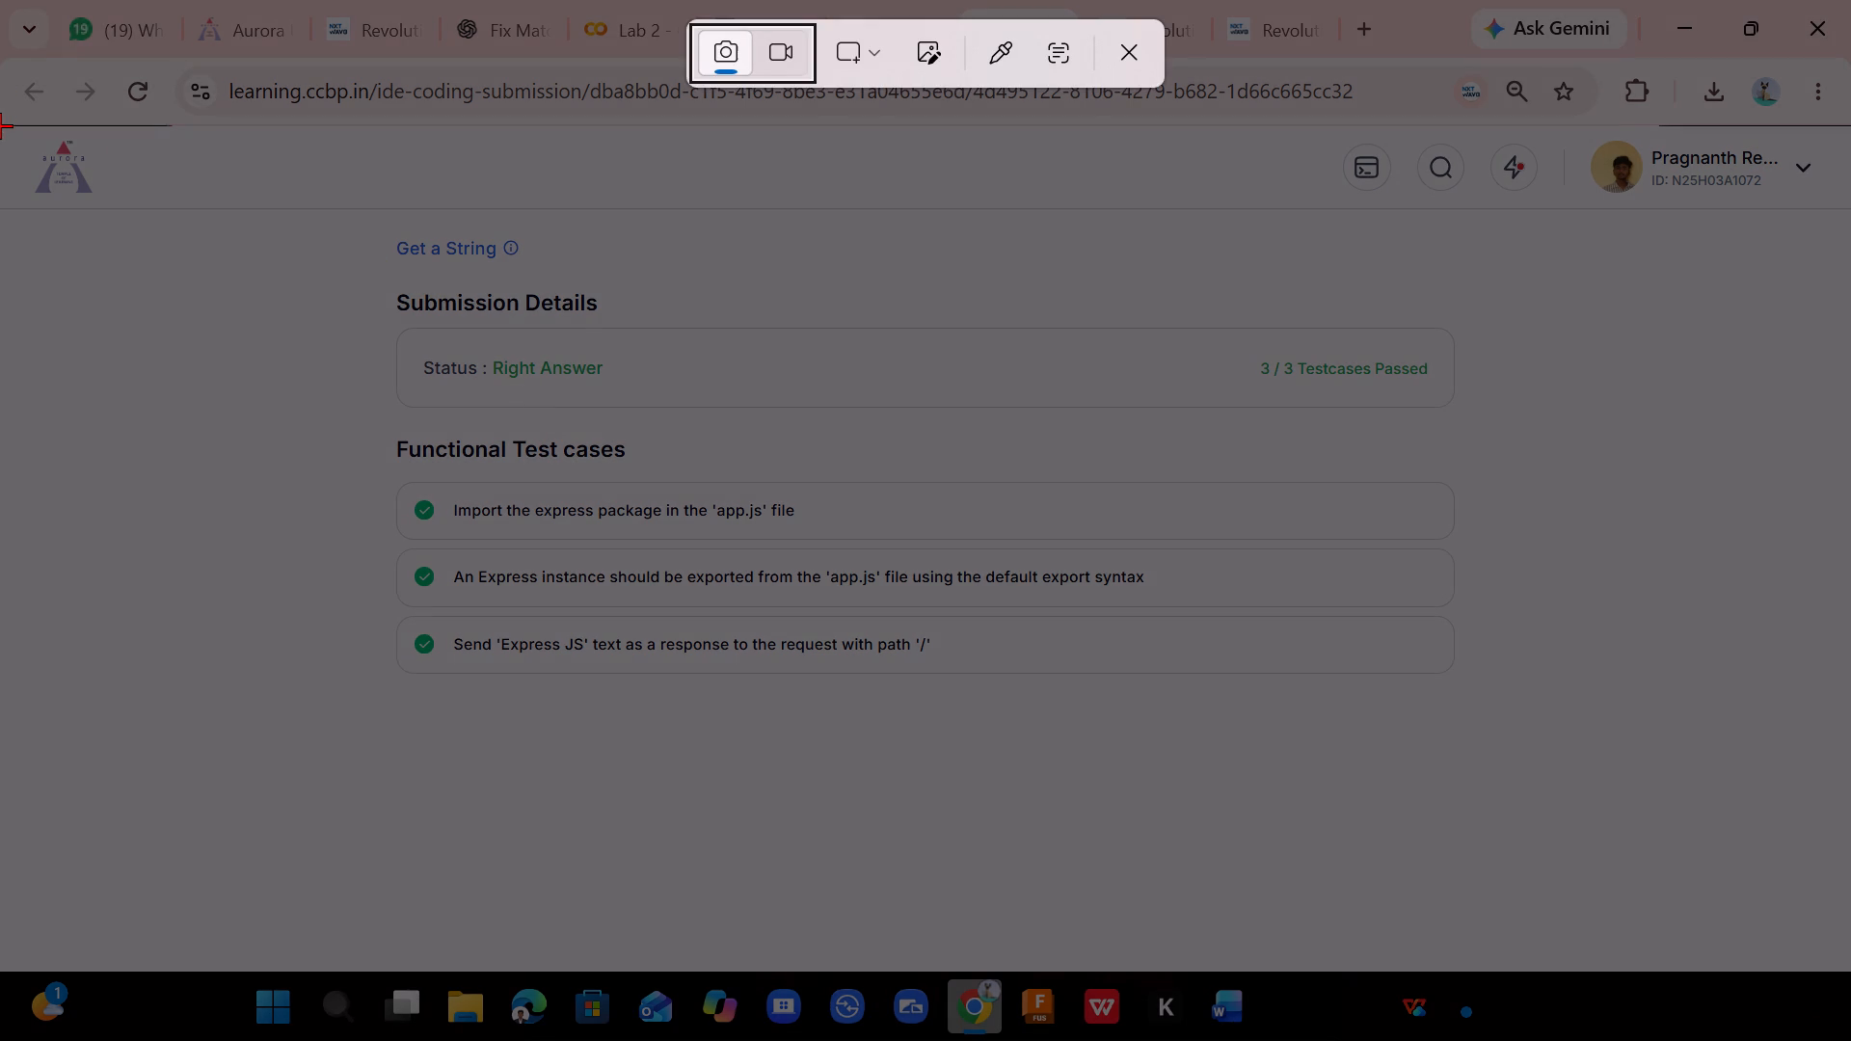
{"action": "left_click_drag", "start_coordinate": [0, 126], "coordinate": [1850, 972]}
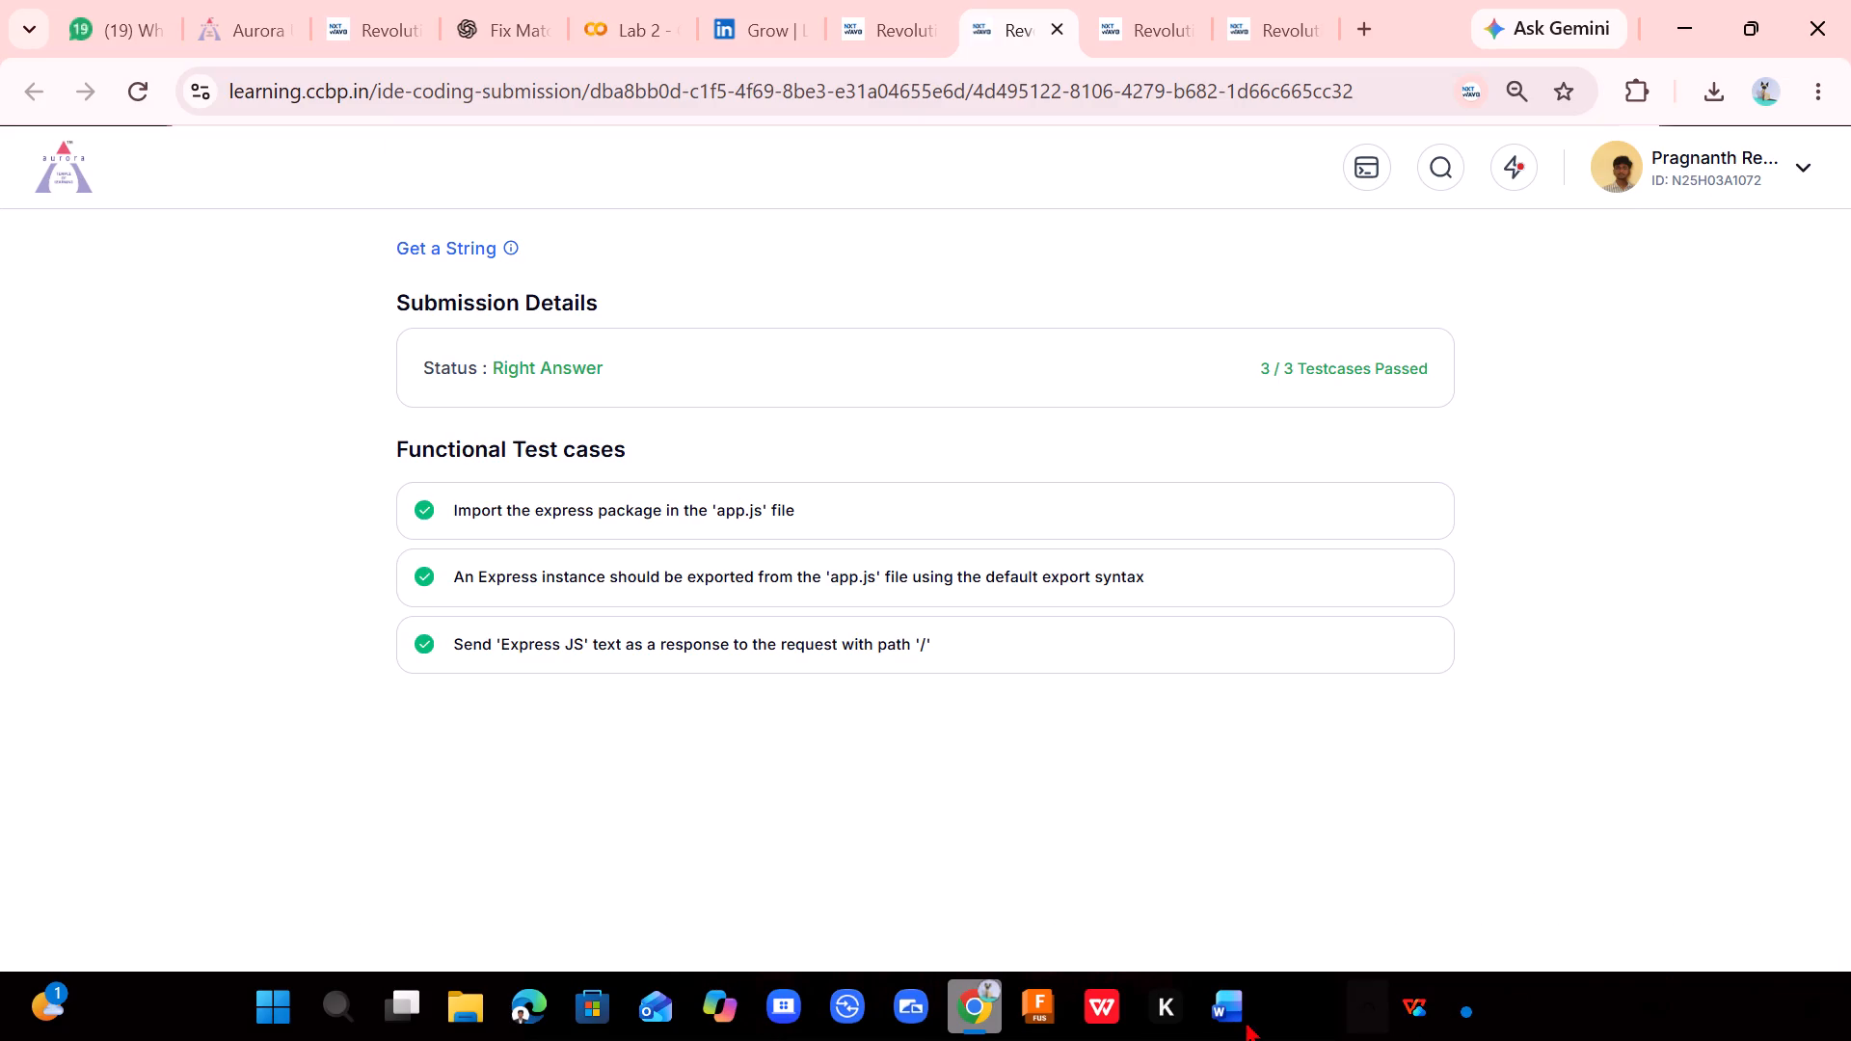
Insert the captured Get a String submission details in the Word report on the page after the code capture.
{"action": "left_click", "coordinate": [1241, 1020]}
{"action": "key", "text": "ctrl+v"}
Delete the previous student's Gadgets code screenshot and Gadgets output screenshot below the new Get a String submission capture.
{"action": "scroll", "coordinate": [808, 749], "scroll_direction": "down", "scroll_amount": 1}
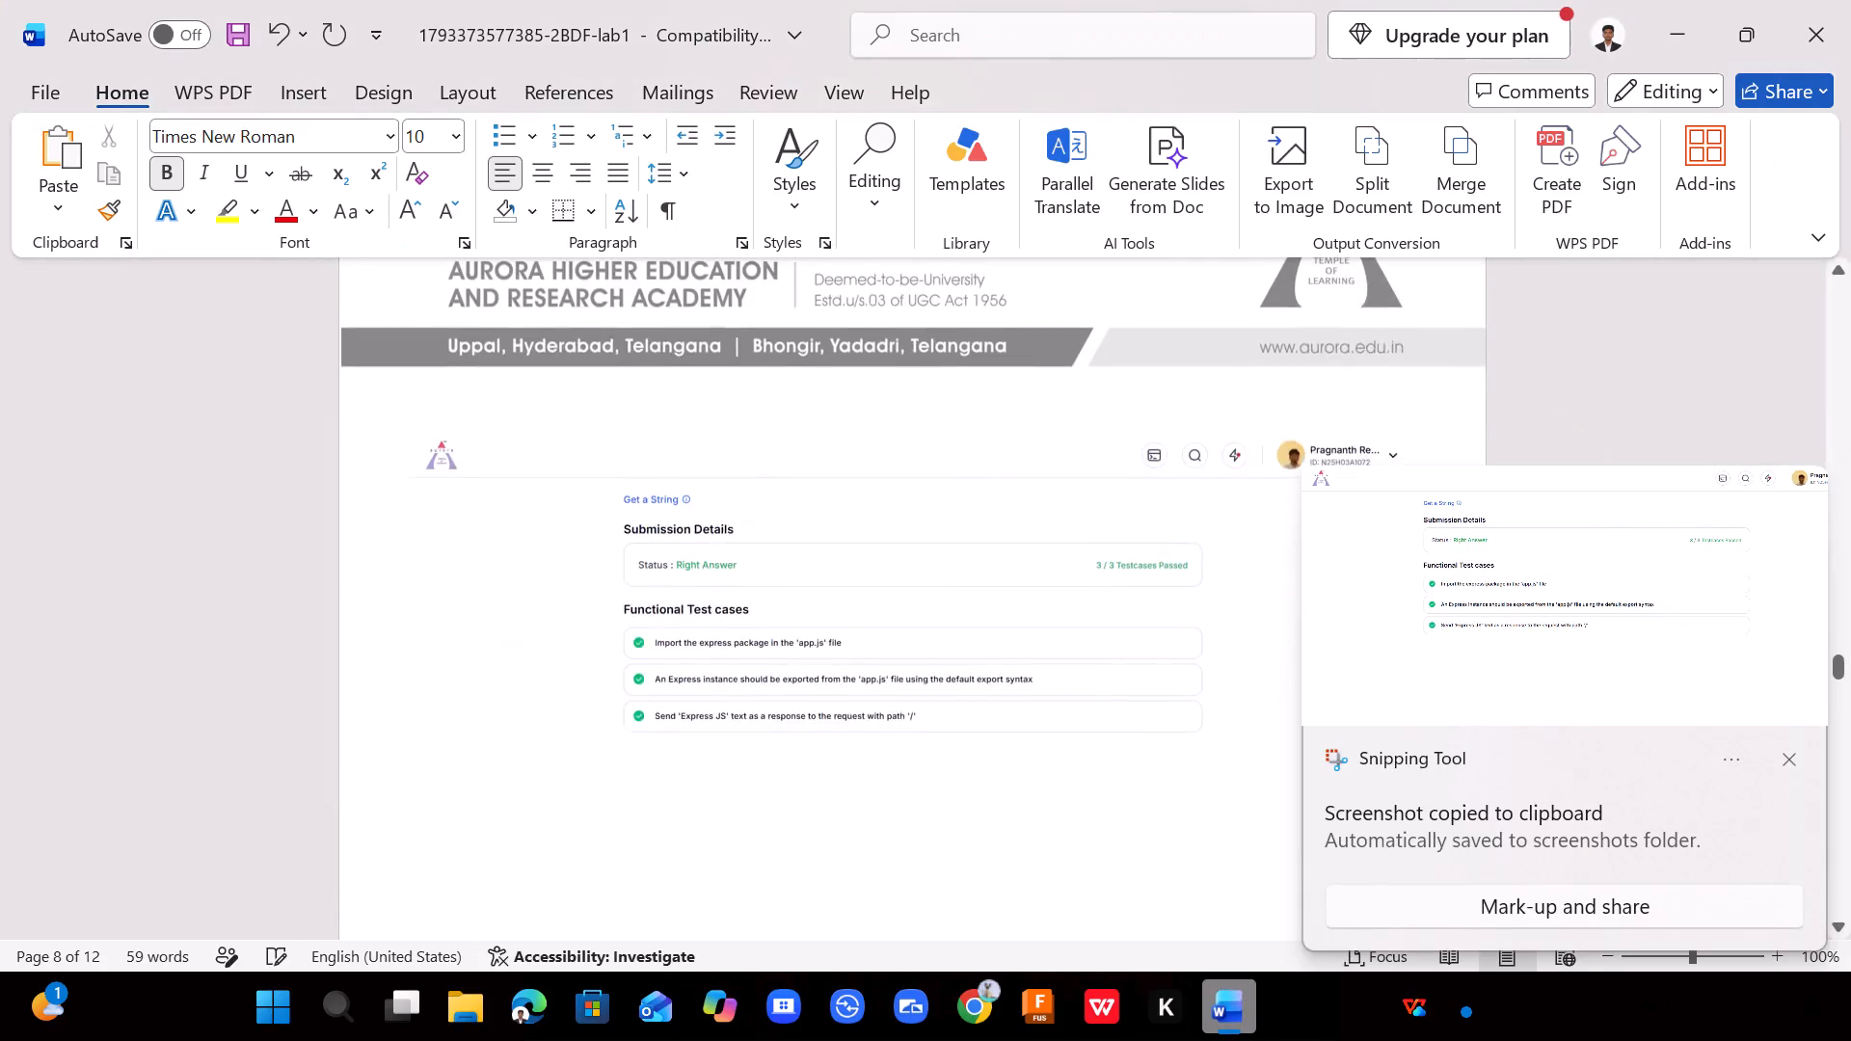
{"action": "scroll", "coordinate": [808, 749], "scroll_direction": "down", "scroll_amount": 3}
{"action": "left_click", "coordinate": [848, 716]}
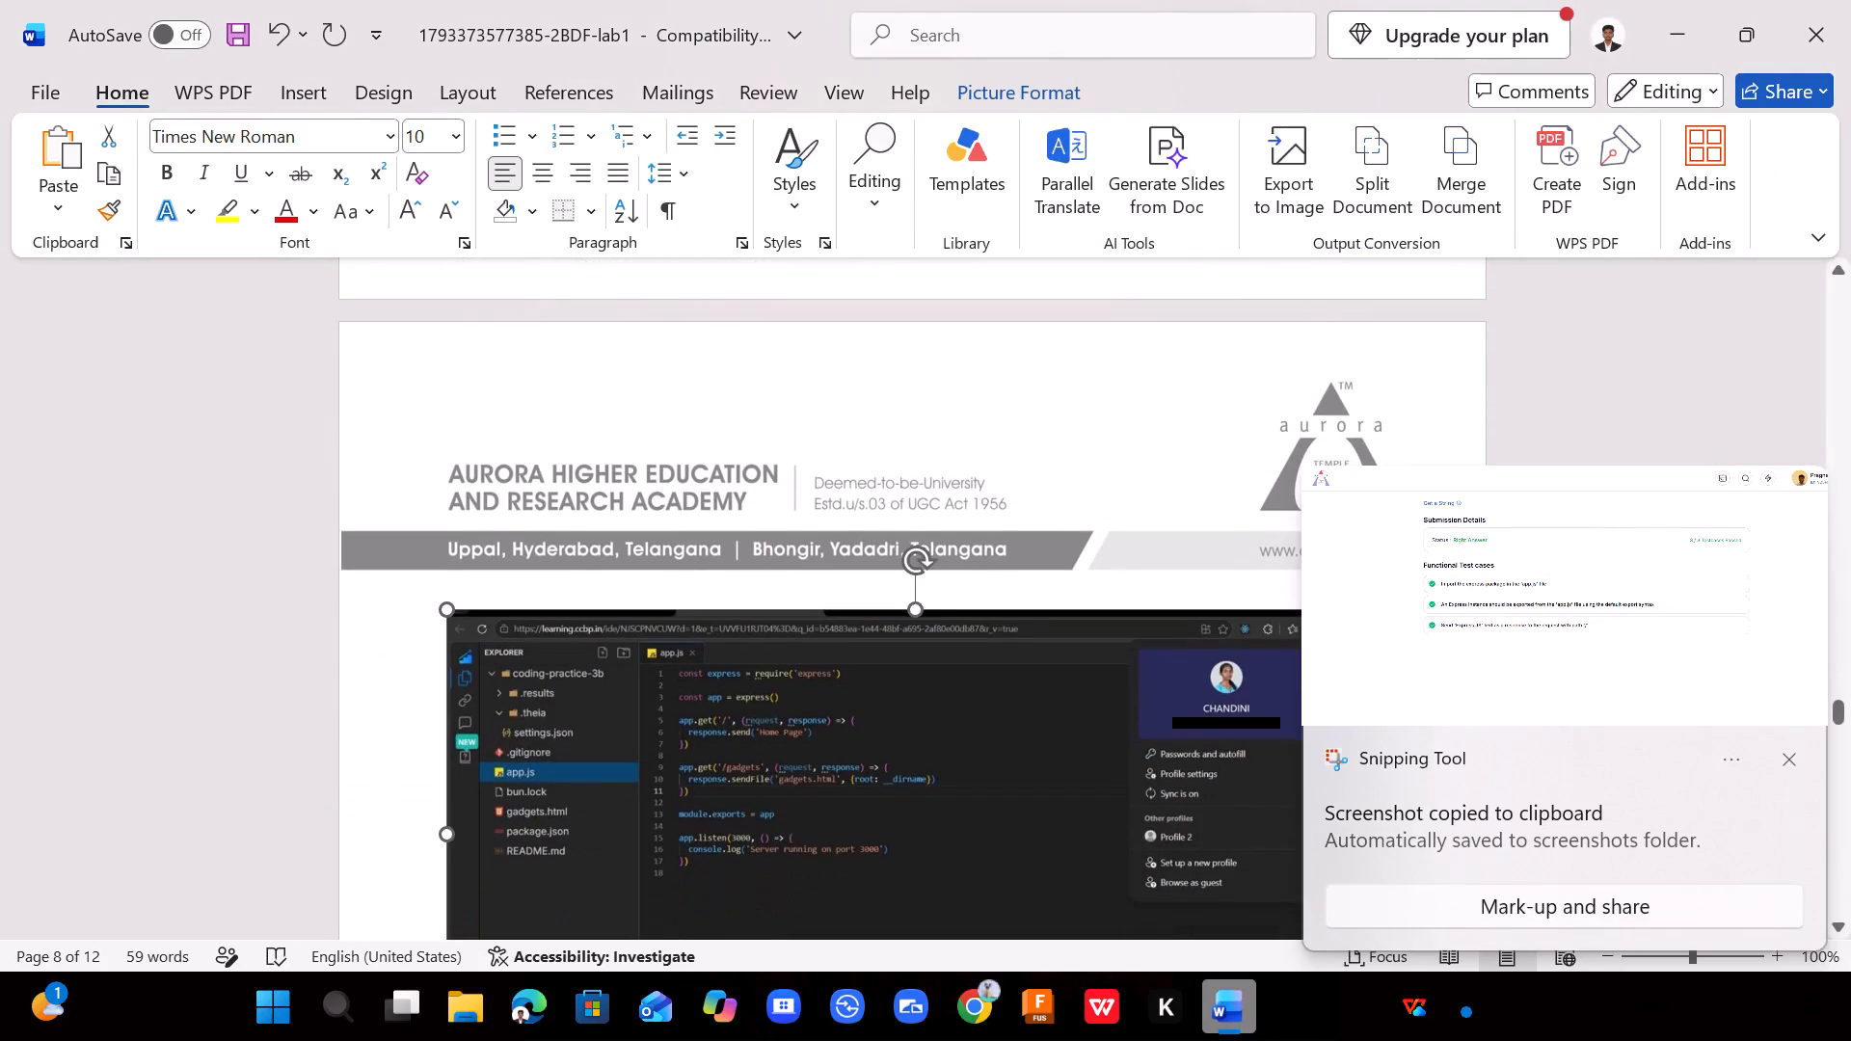
{"action": "key", "text": "BackSpace"}
{"action": "left_click", "coordinate": [855, 775]}
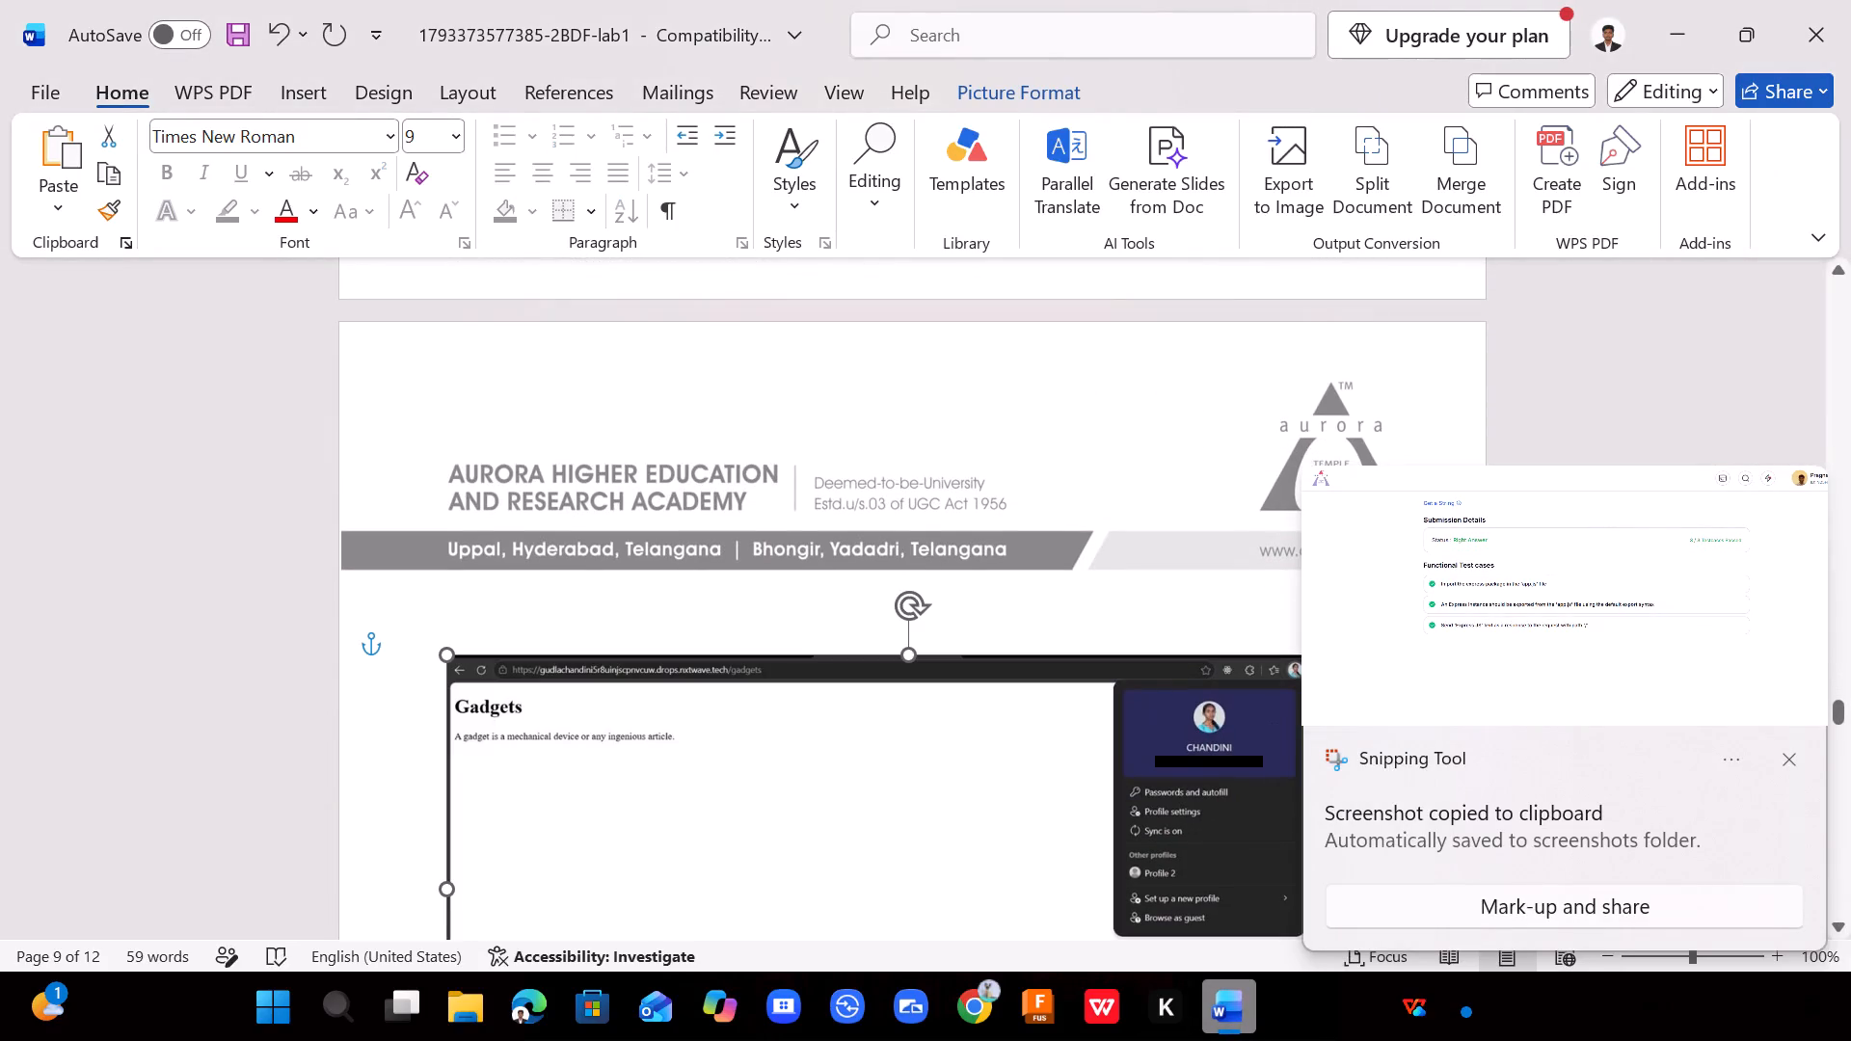
{"action": "key", "text": "BackSpace"}
Delete the previous student's Get a String question, code, browser output and submission details screenshots from the last pages.
{"action": "scroll", "coordinate": [855, 775], "scroll_direction": "down", "scroll_amount": 2}
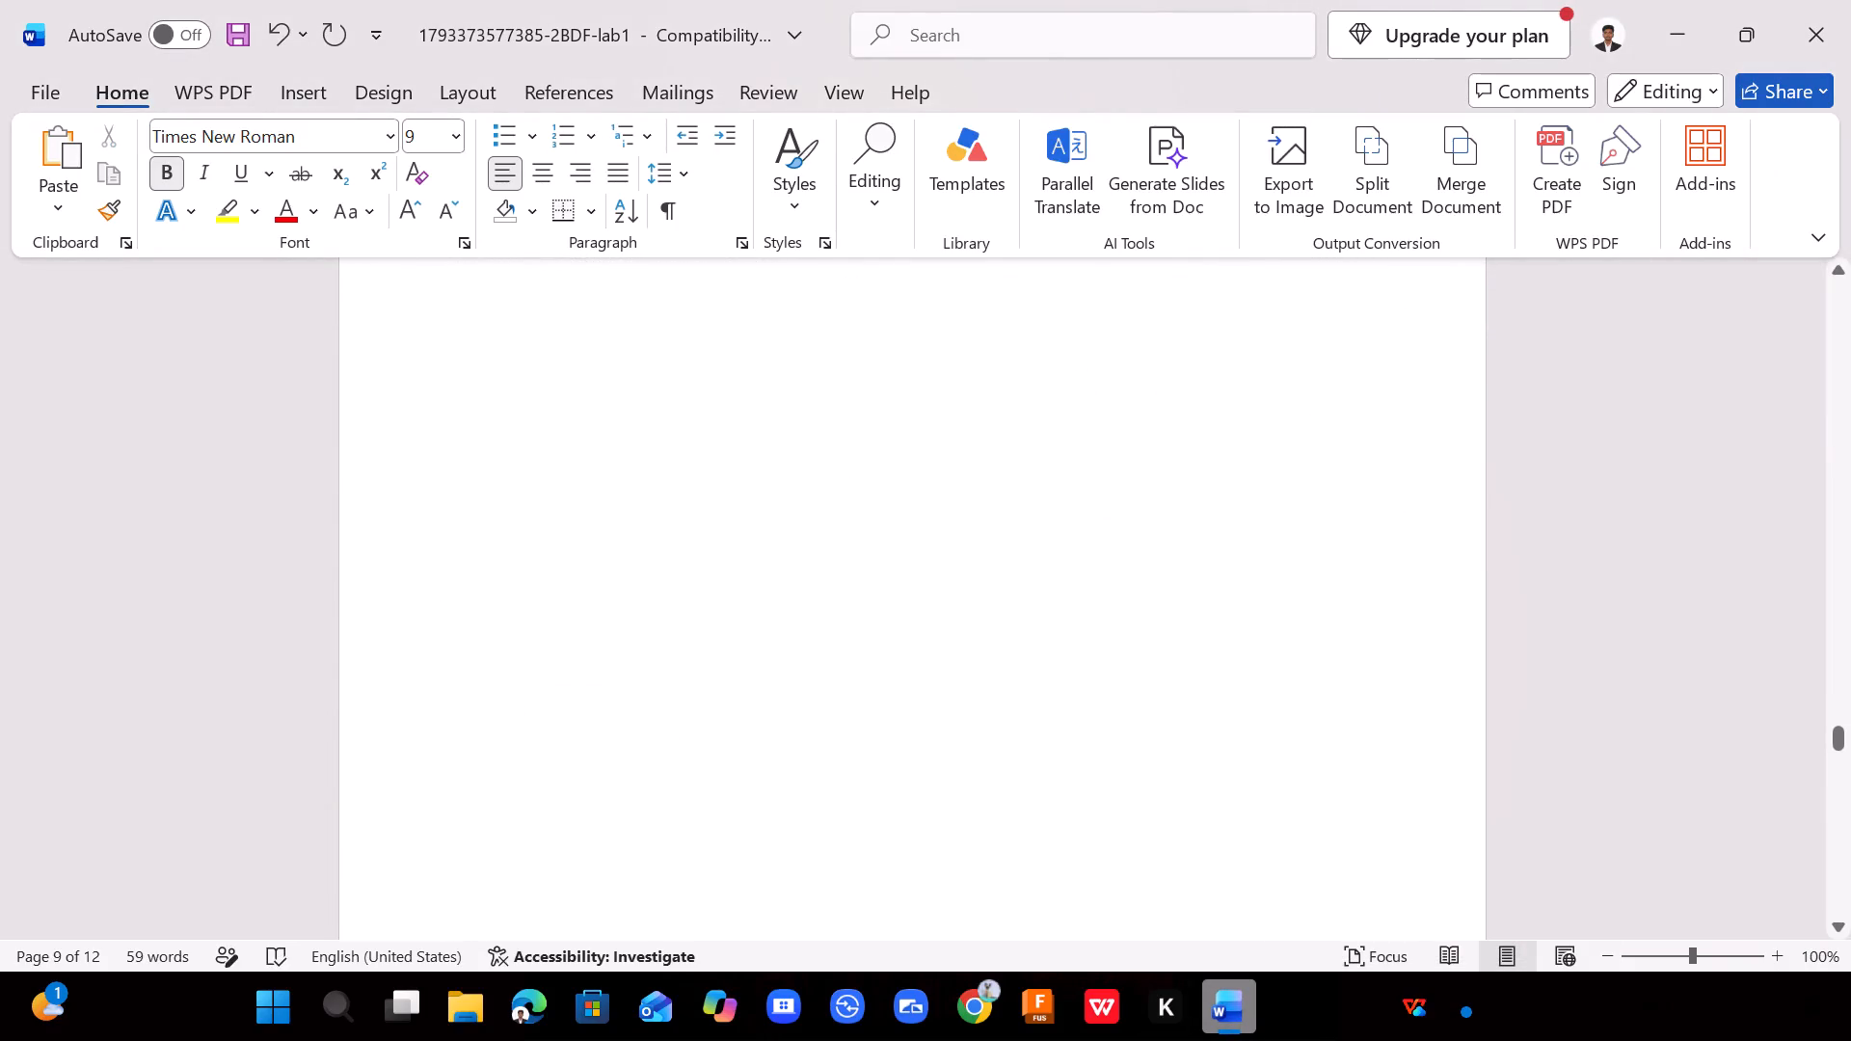
{"action": "scroll", "coordinate": [855, 775], "scroll_direction": "down", "scroll_amount": 3}
{"action": "left_click", "coordinate": [958, 580]}
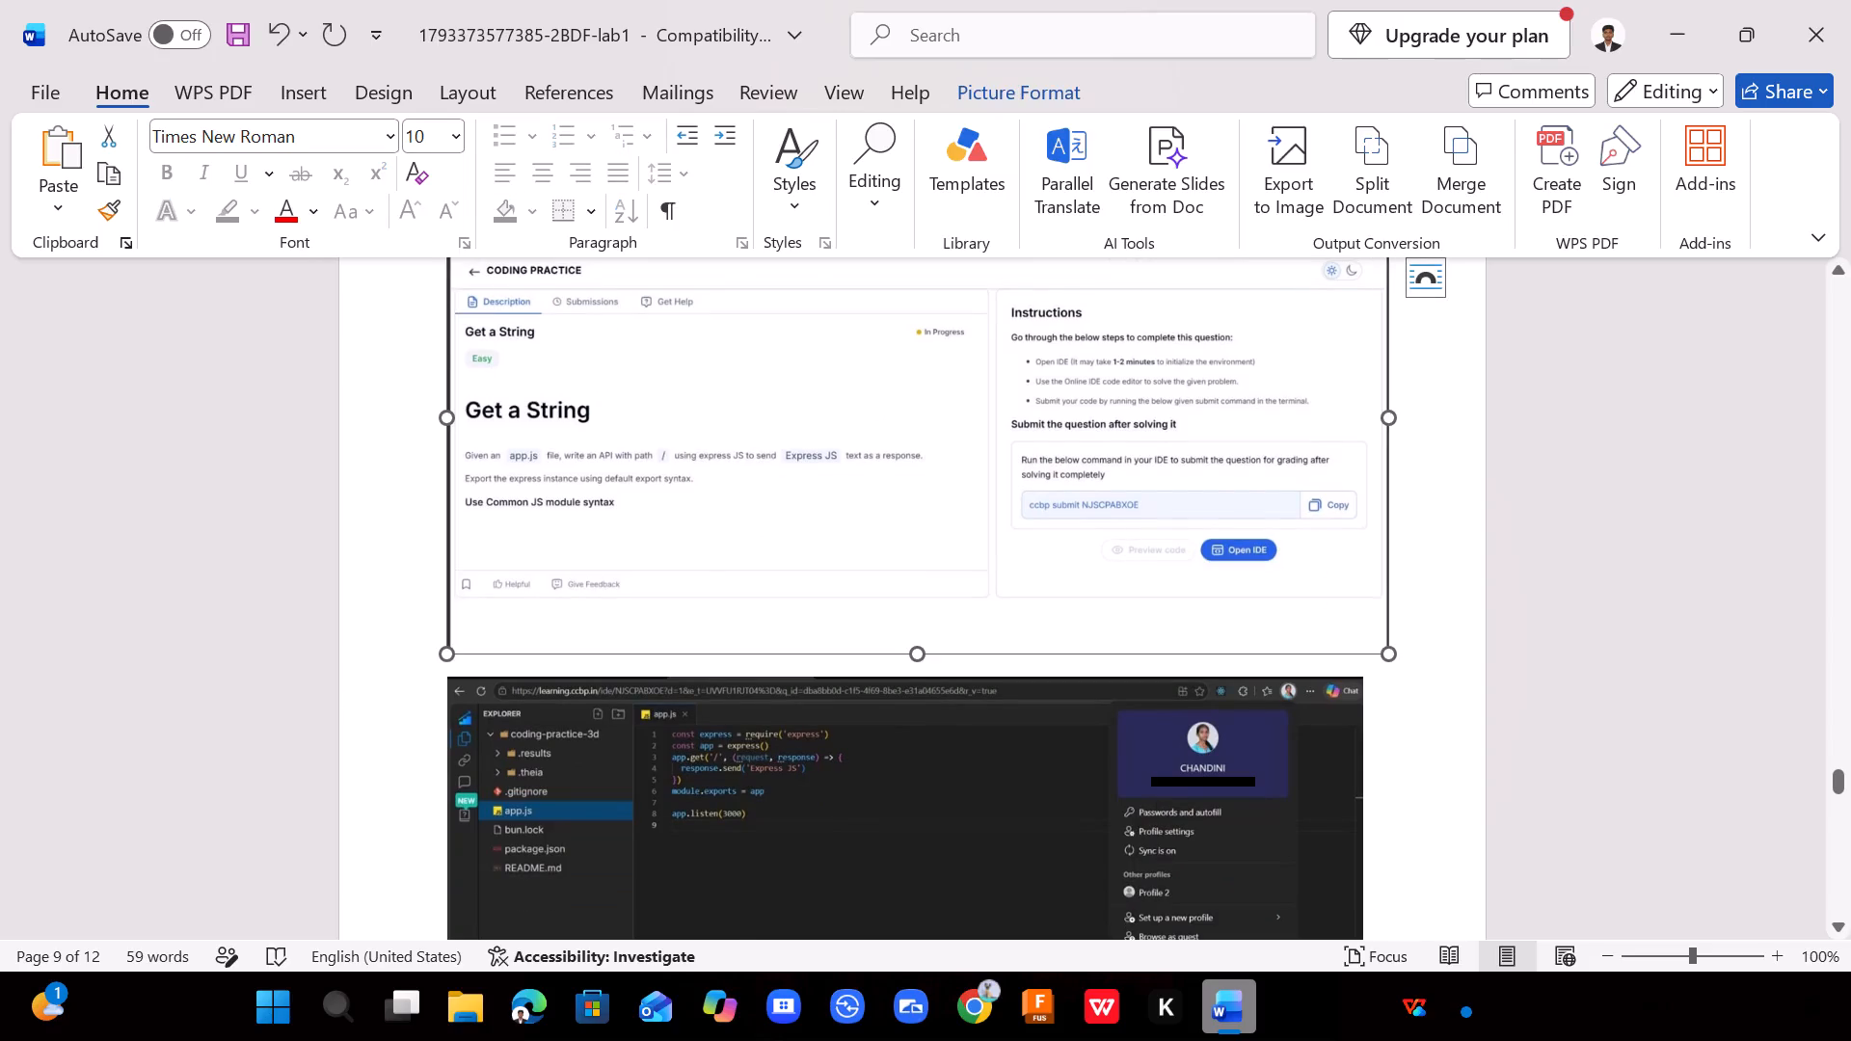
{"action": "key", "text": "BackSpace"}
{"action": "left_click", "coordinate": [925, 832]}
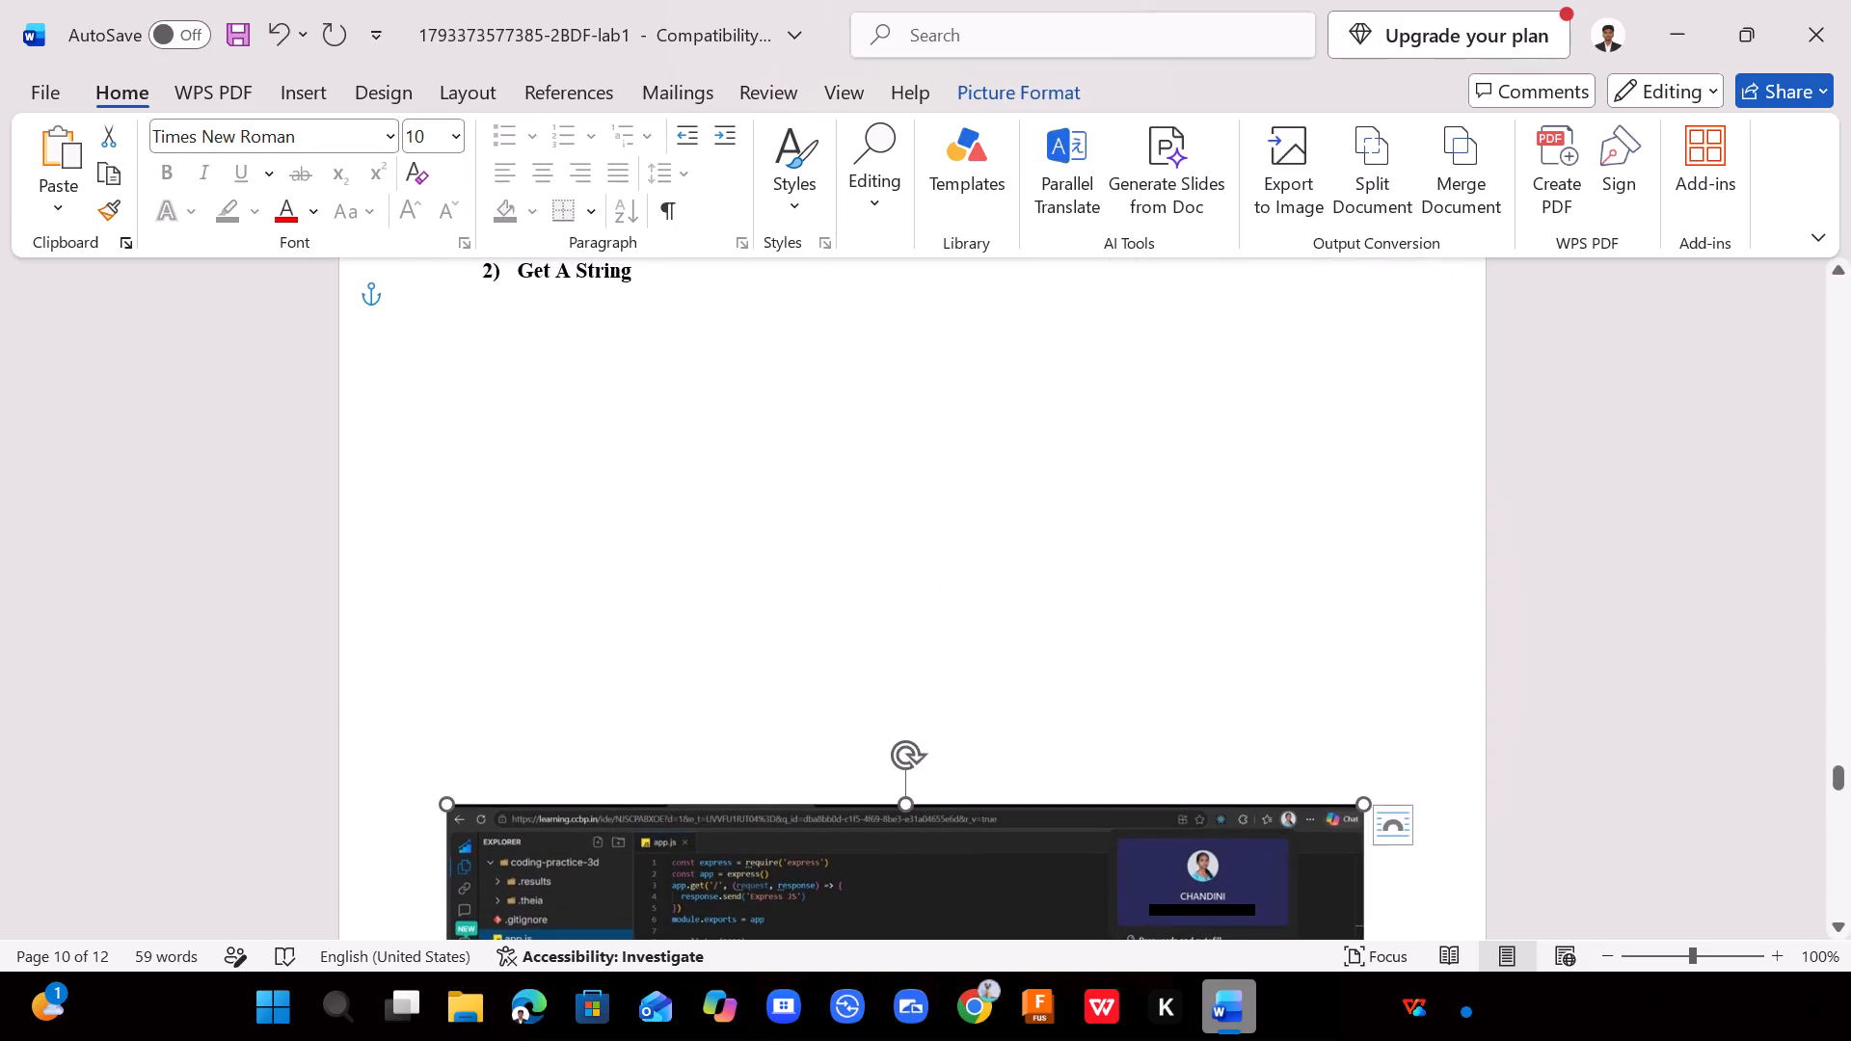
{"action": "key", "text": "BackSpace"}
{"action": "scroll", "coordinate": [925, 832], "scroll_direction": "down", "scroll_amount": 5}
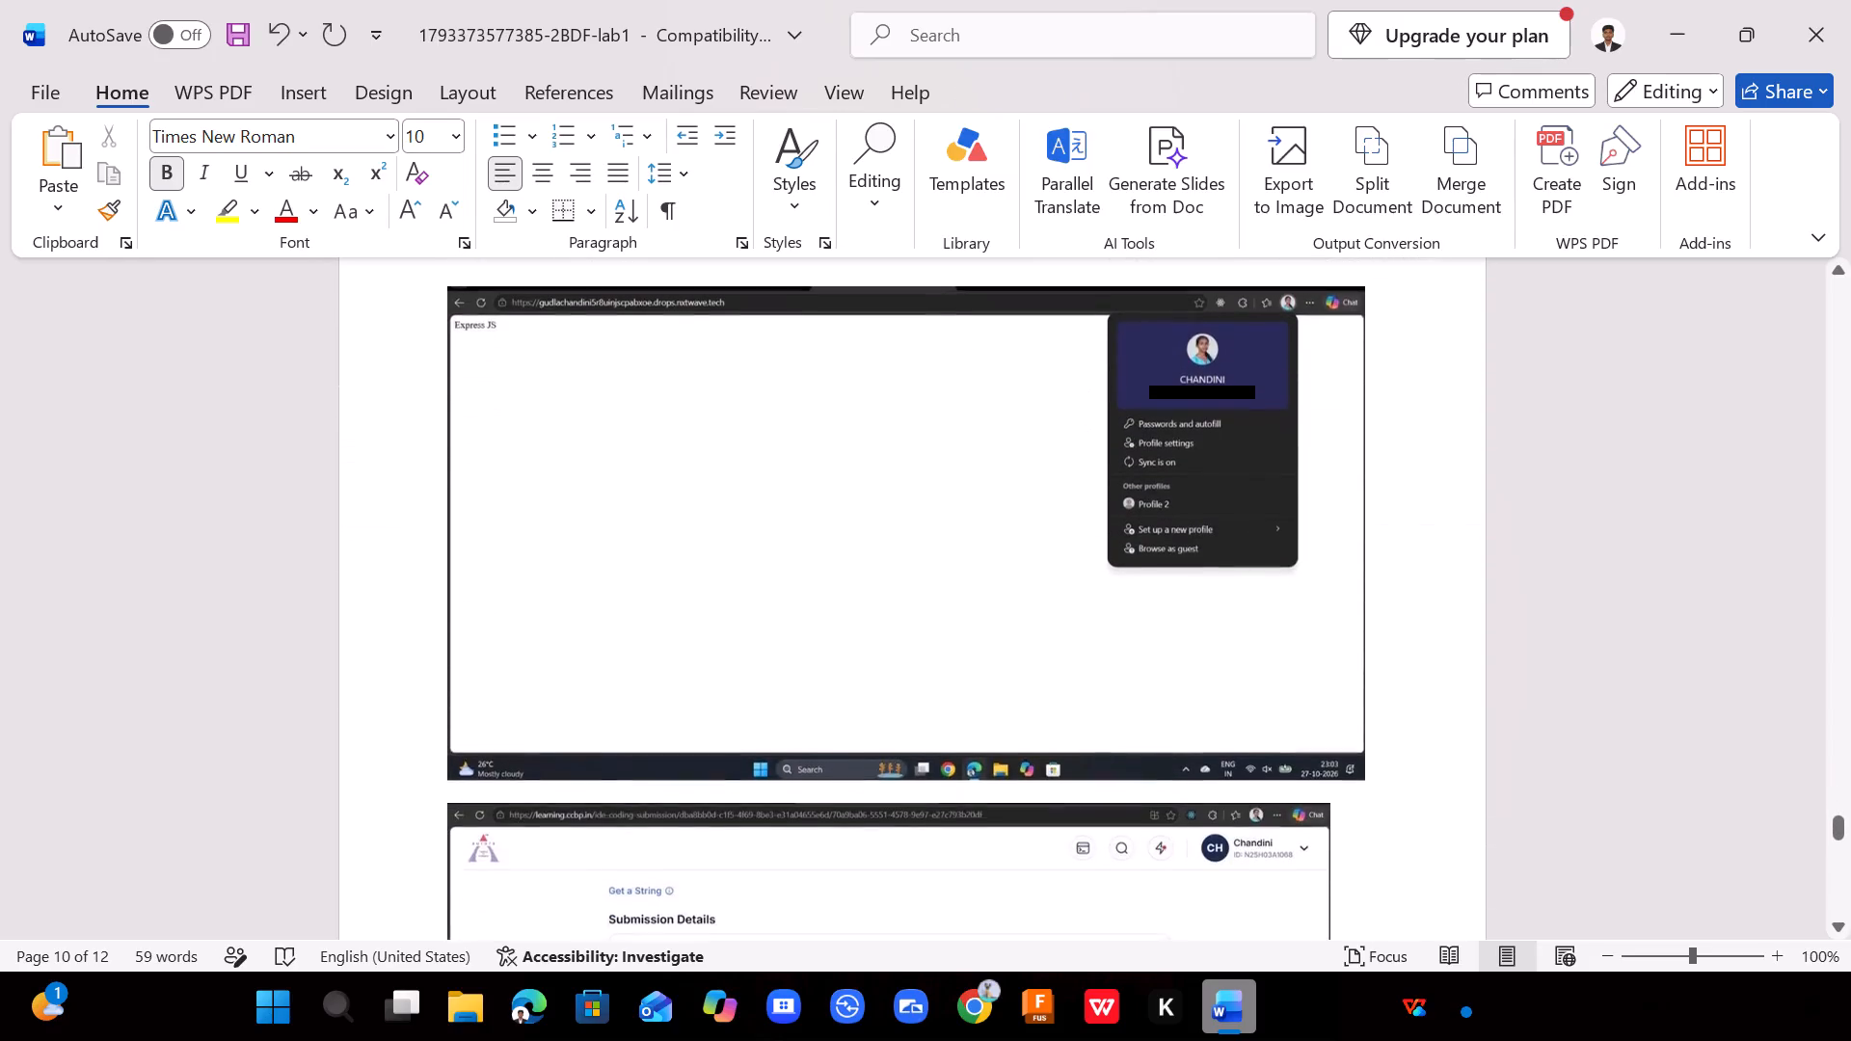
{"action": "left_click", "coordinate": [999, 700]}
{"action": "key", "text": "BackSpace"}
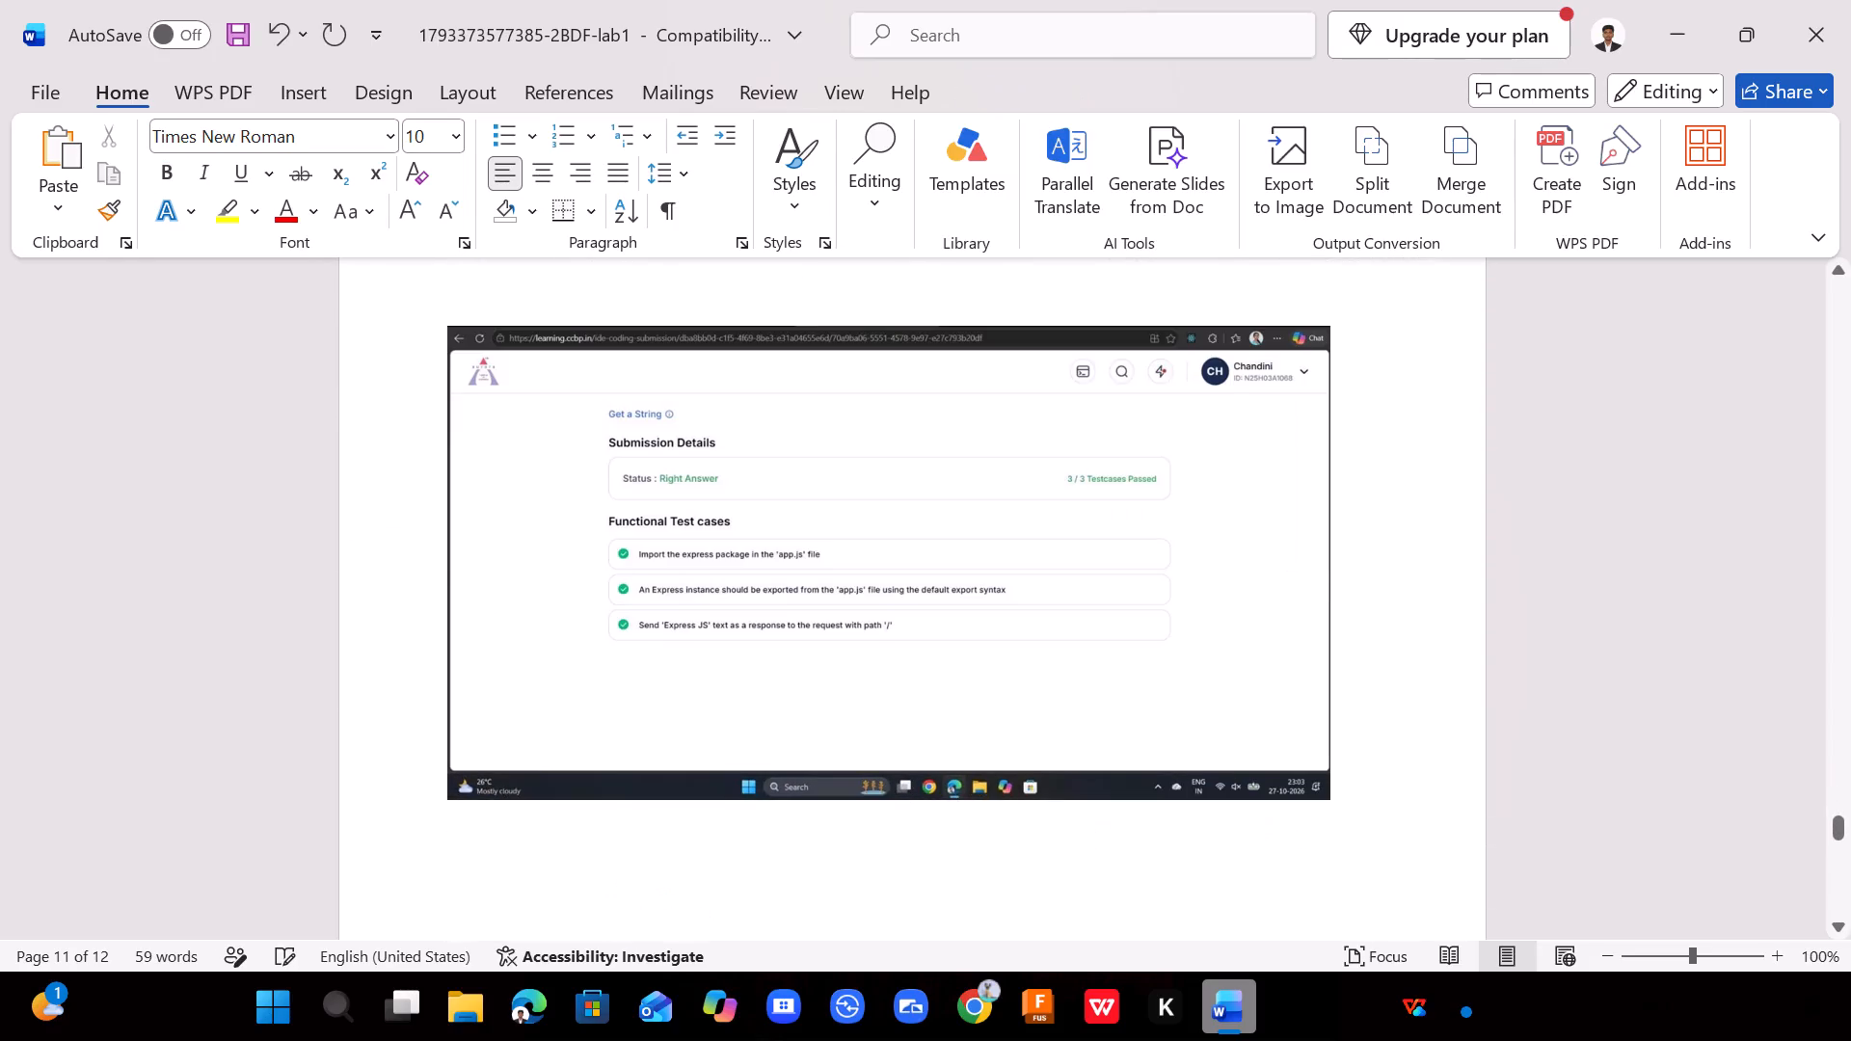
{"action": "left_click", "coordinate": [1119, 574]}
{"action": "key", "text": "BackSpace"}
Remove the leftover "2) Get A String" heading and the blank lines around it near the report's end.
{"action": "scroll", "coordinate": [1119, 574], "scroll_direction": "up", "scroll_amount": 2}
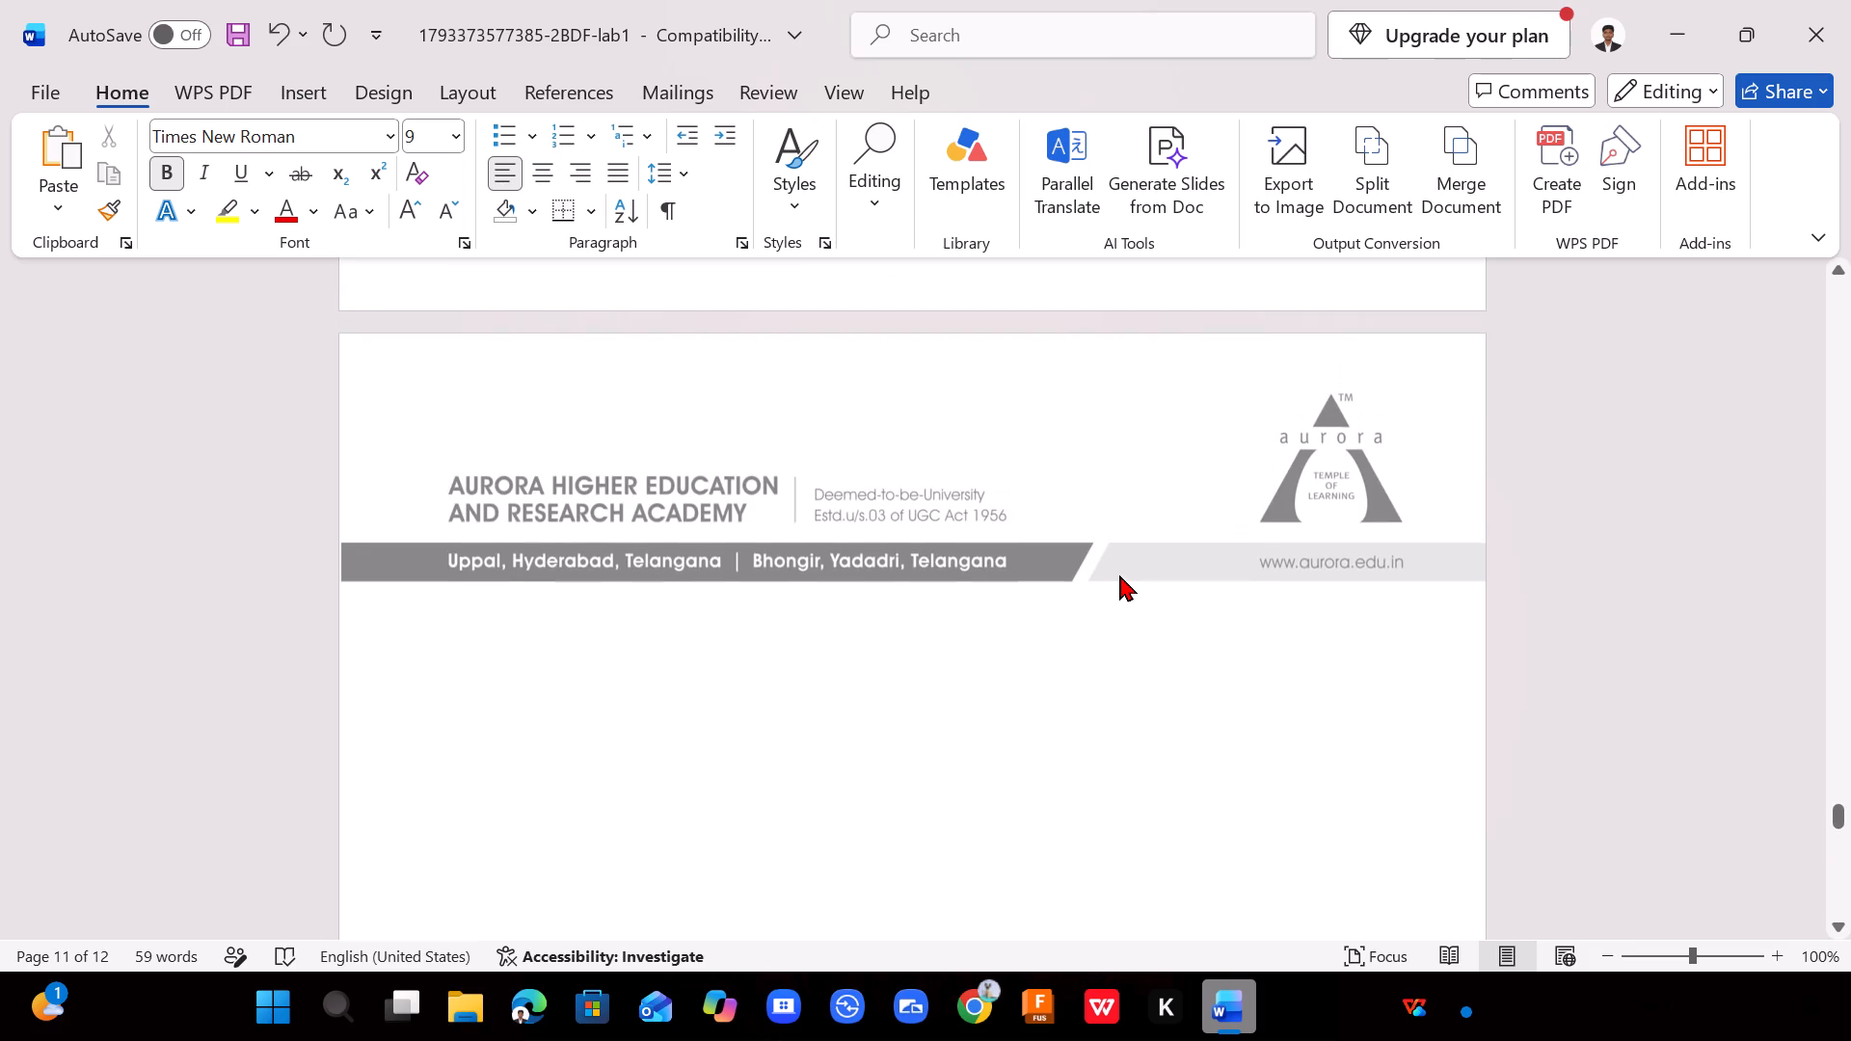
{"action": "key", "text": "BackSpace"}
{"action": "key", "text": "BackSpace"}
{"action": "key", "text": "BackSpace"}
{"action": "key", "text": "BackSpace"}
{"action": "key", "text": "BackSpace"}
{"action": "key", "text": "BackSpace"}
{"action": "key", "text": "BackSpace"}
{"action": "key", "text": "BackSpace"}
{"action": "key", "text": "BackSpace"}
{"action": "key", "text": "BackSpace"}
{"action": "key", "text": "BackSpace"}
{"action": "key", "text": "BackSpace"}
{"action": "key", "text": "BackSpace"}
{"action": "key", "text": "BackSpace"}
{"action": "key", "text": "BackSpace"}
{"action": "key", "text": "BackSpace"}
{"action": "key", "text": "BackSpace"}
{"action": "key", "text": "BackSpace"}
{"action": "key", "text": "BackSpace"}
{"action": "key", "text": "BackSpace"}
{"action": "key", "text": "BackSpace"}
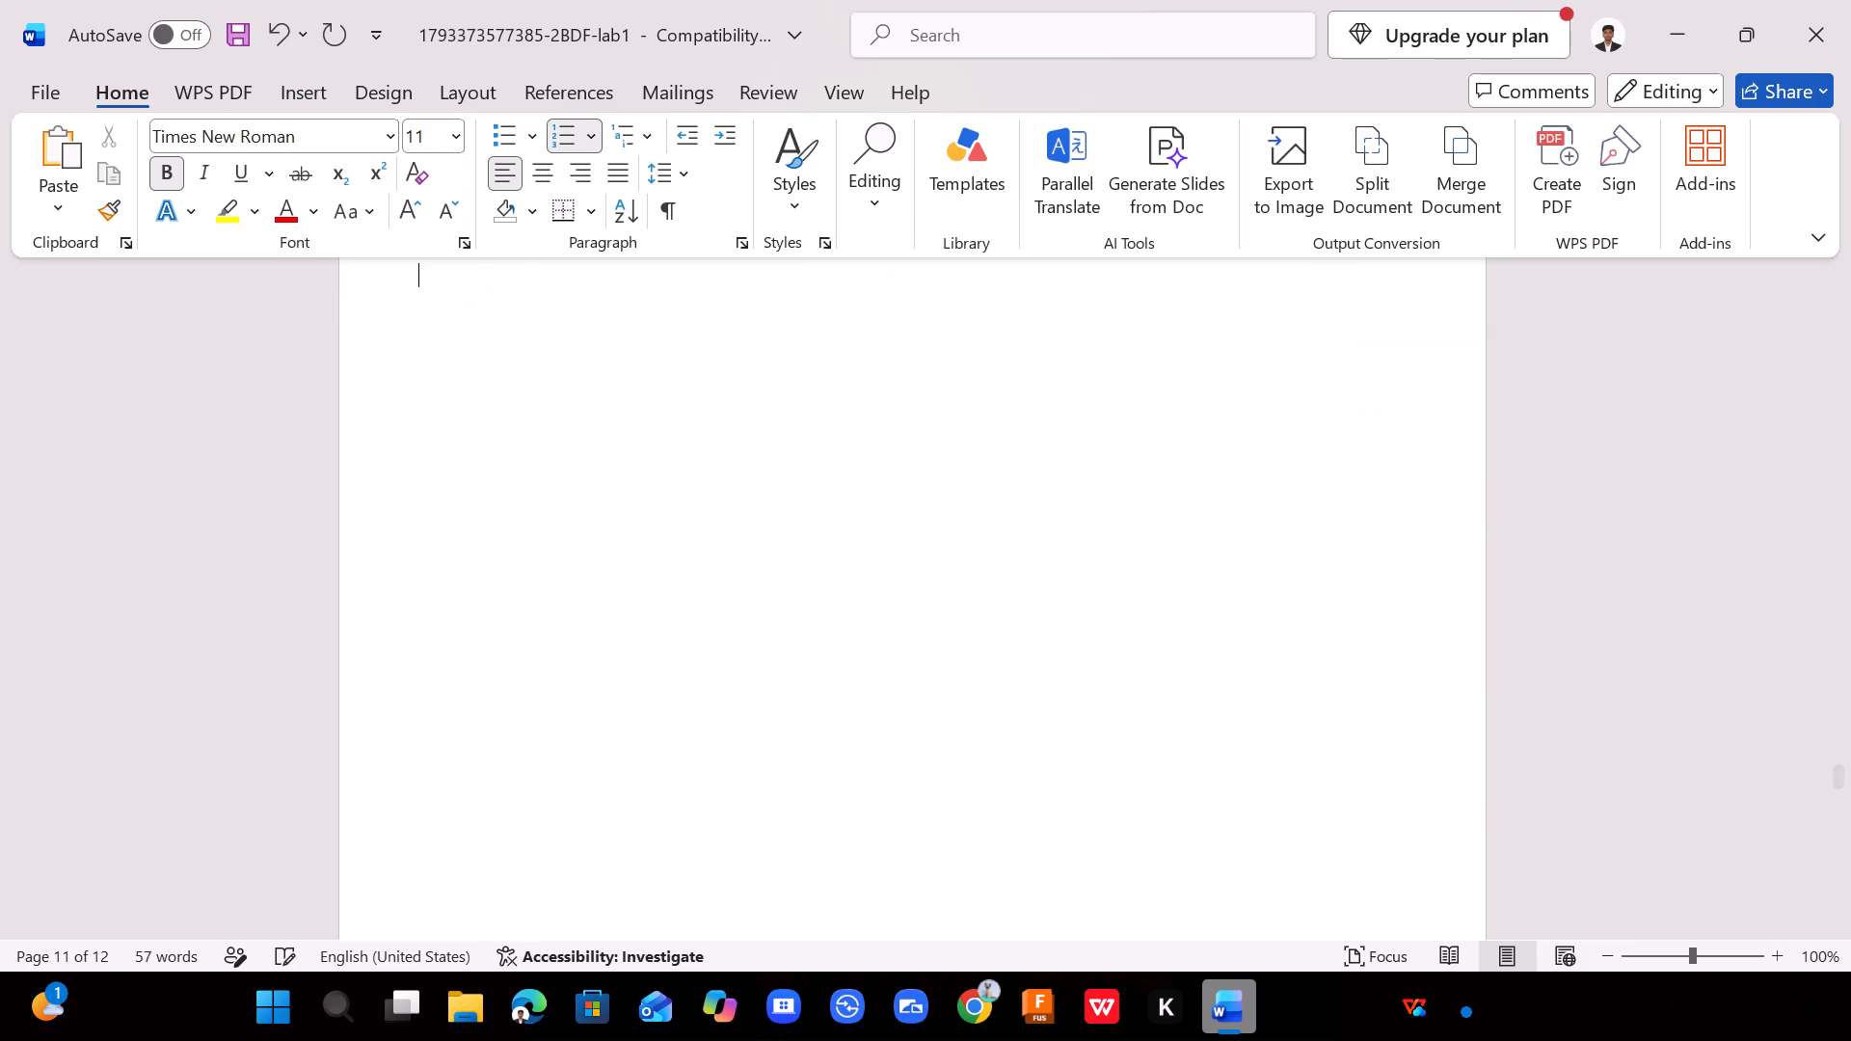
Review the report from the Get a String section back to the first page, checking each question's headings and screenshots.
{"action": "scroll", "coordinate": [1119, 574], "scroll_direction": "up", "scroll_amount": 5}
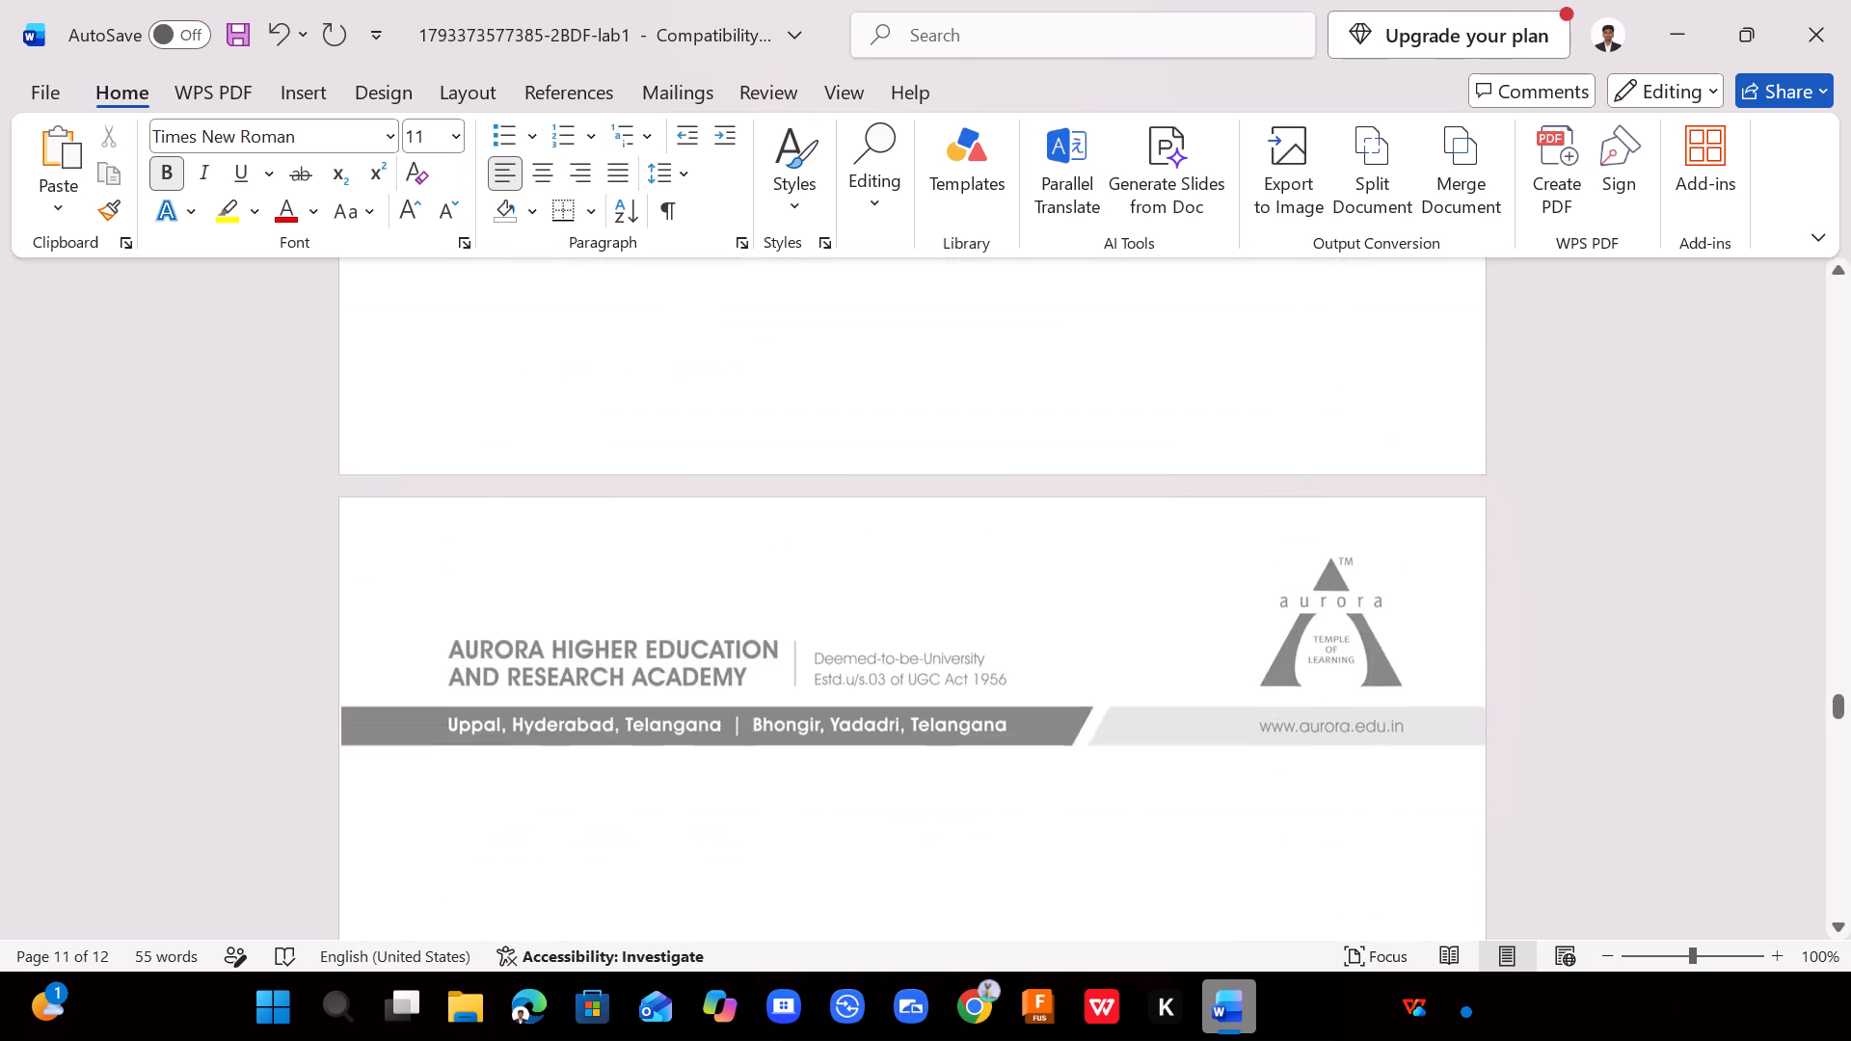
{"action": "scroll", "coordinate": [1119, 574], "scroll_direction": "up", "scroll_amount": 2}
{"action": "scroll", "coordinate": [1119, 574], "scroll_direction": "down", "scroll_amount": 2}
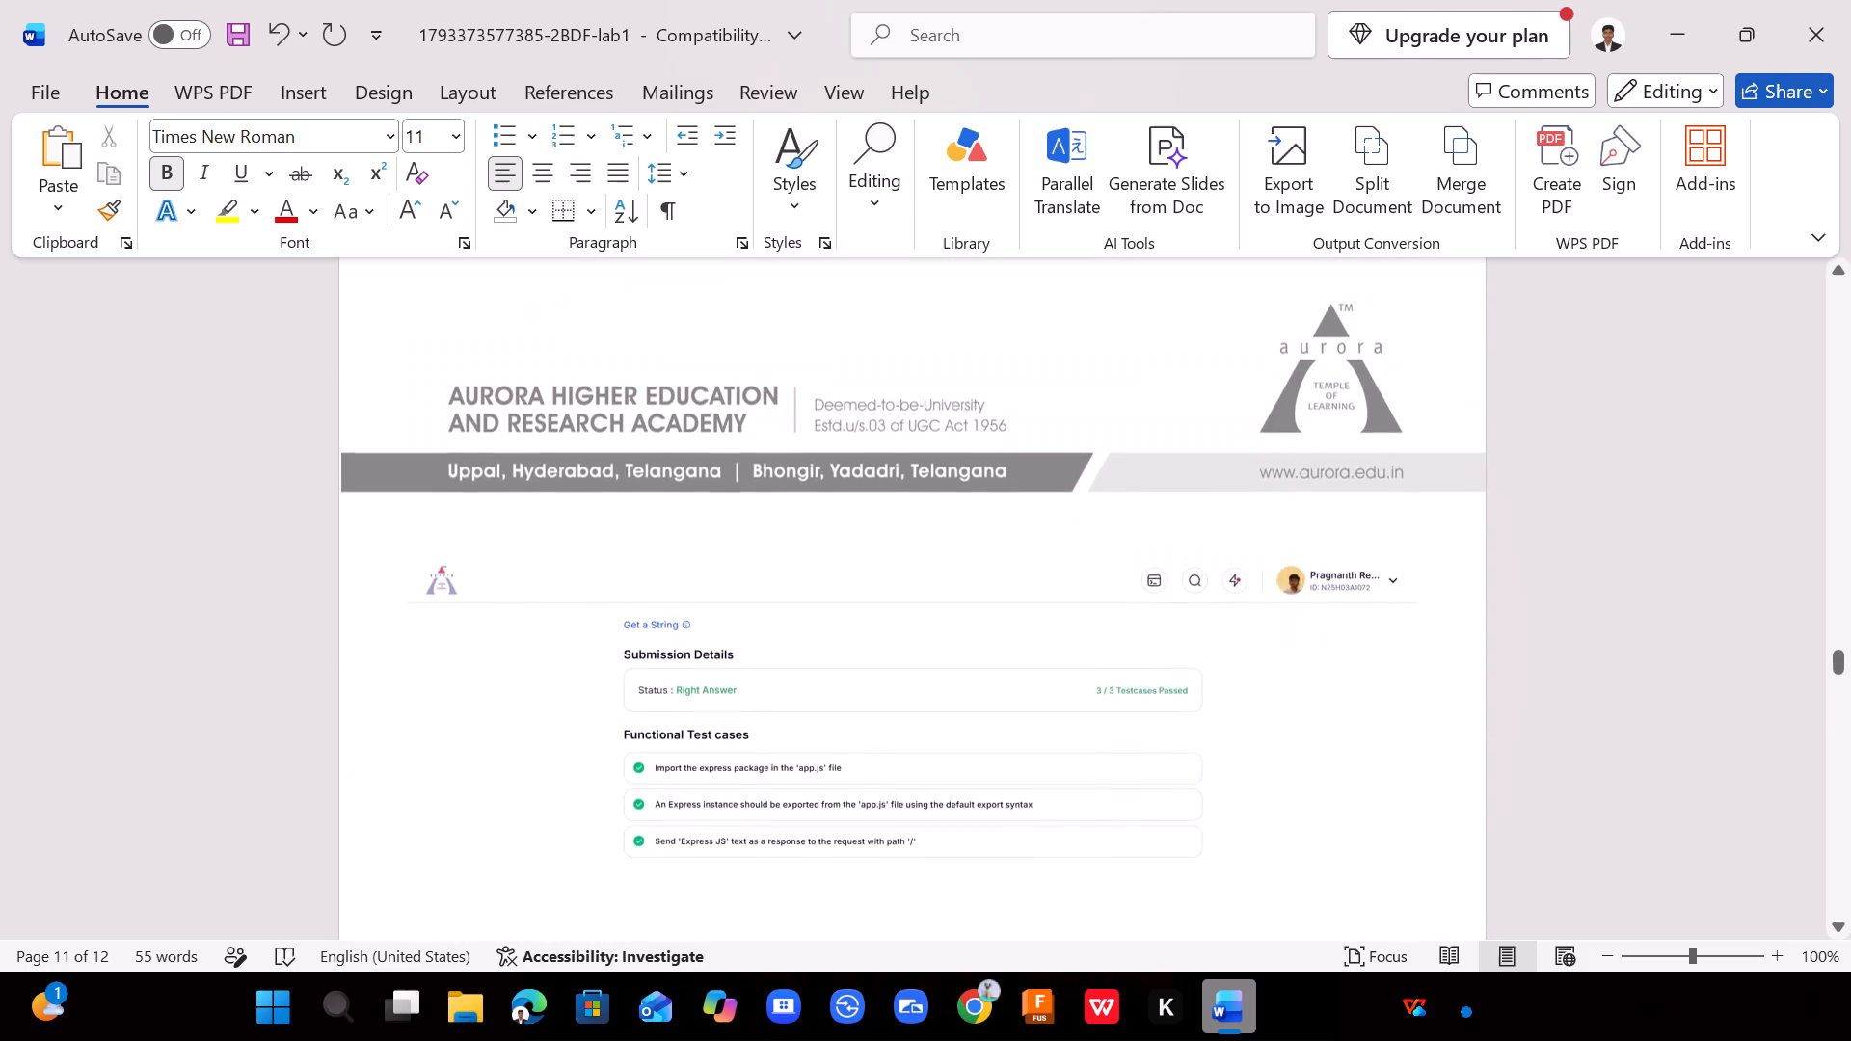
{"action": "scroll", "coordinate": [1119, 574], "scroll_direction": "up", "scroll_amount": 2}
{"action": "scroll", "coordinate": [1119, 574], "scroll_direction": "down", "scroll_amount": 2}
{"action": "scroll", "coordinate": [1119, 574], "scroll_direction": "up", "scroll_amount": 1}
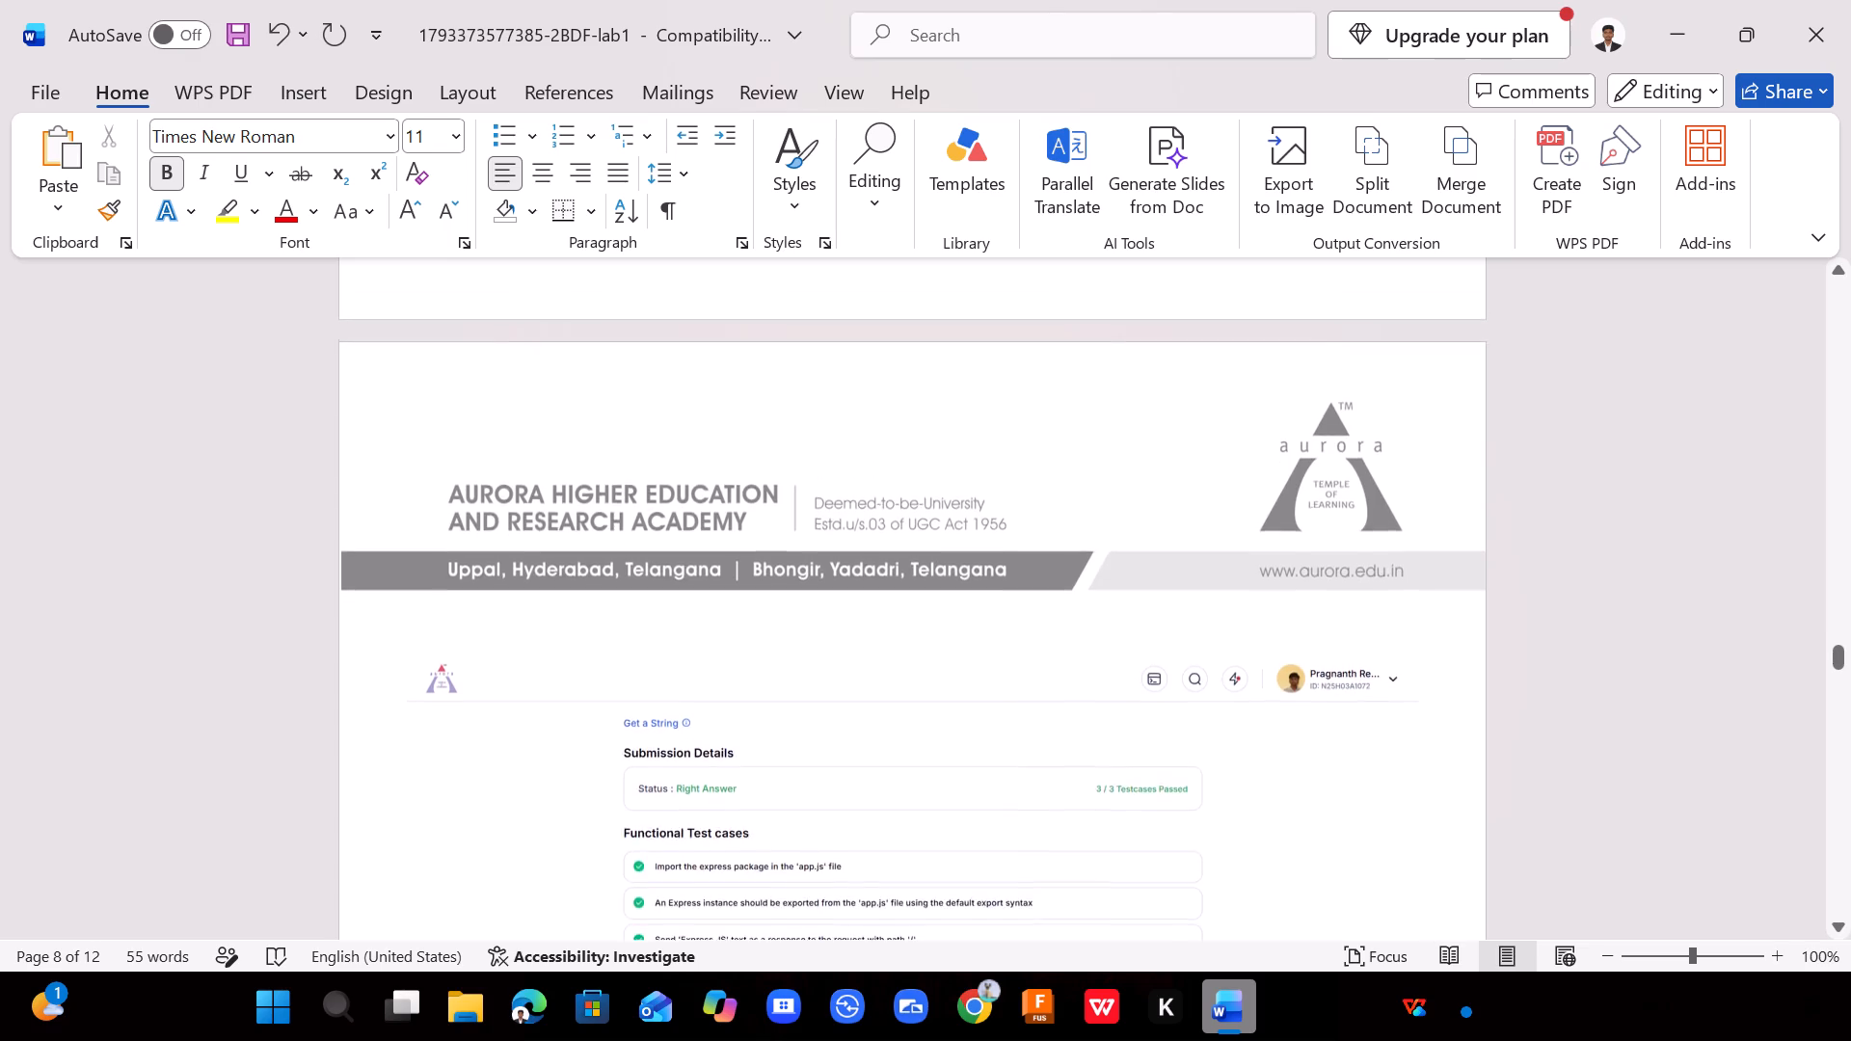
{"action": "scroll", "coordinate": [1119, 574], "scroll_direction": "up", "scroll_amount": 3}
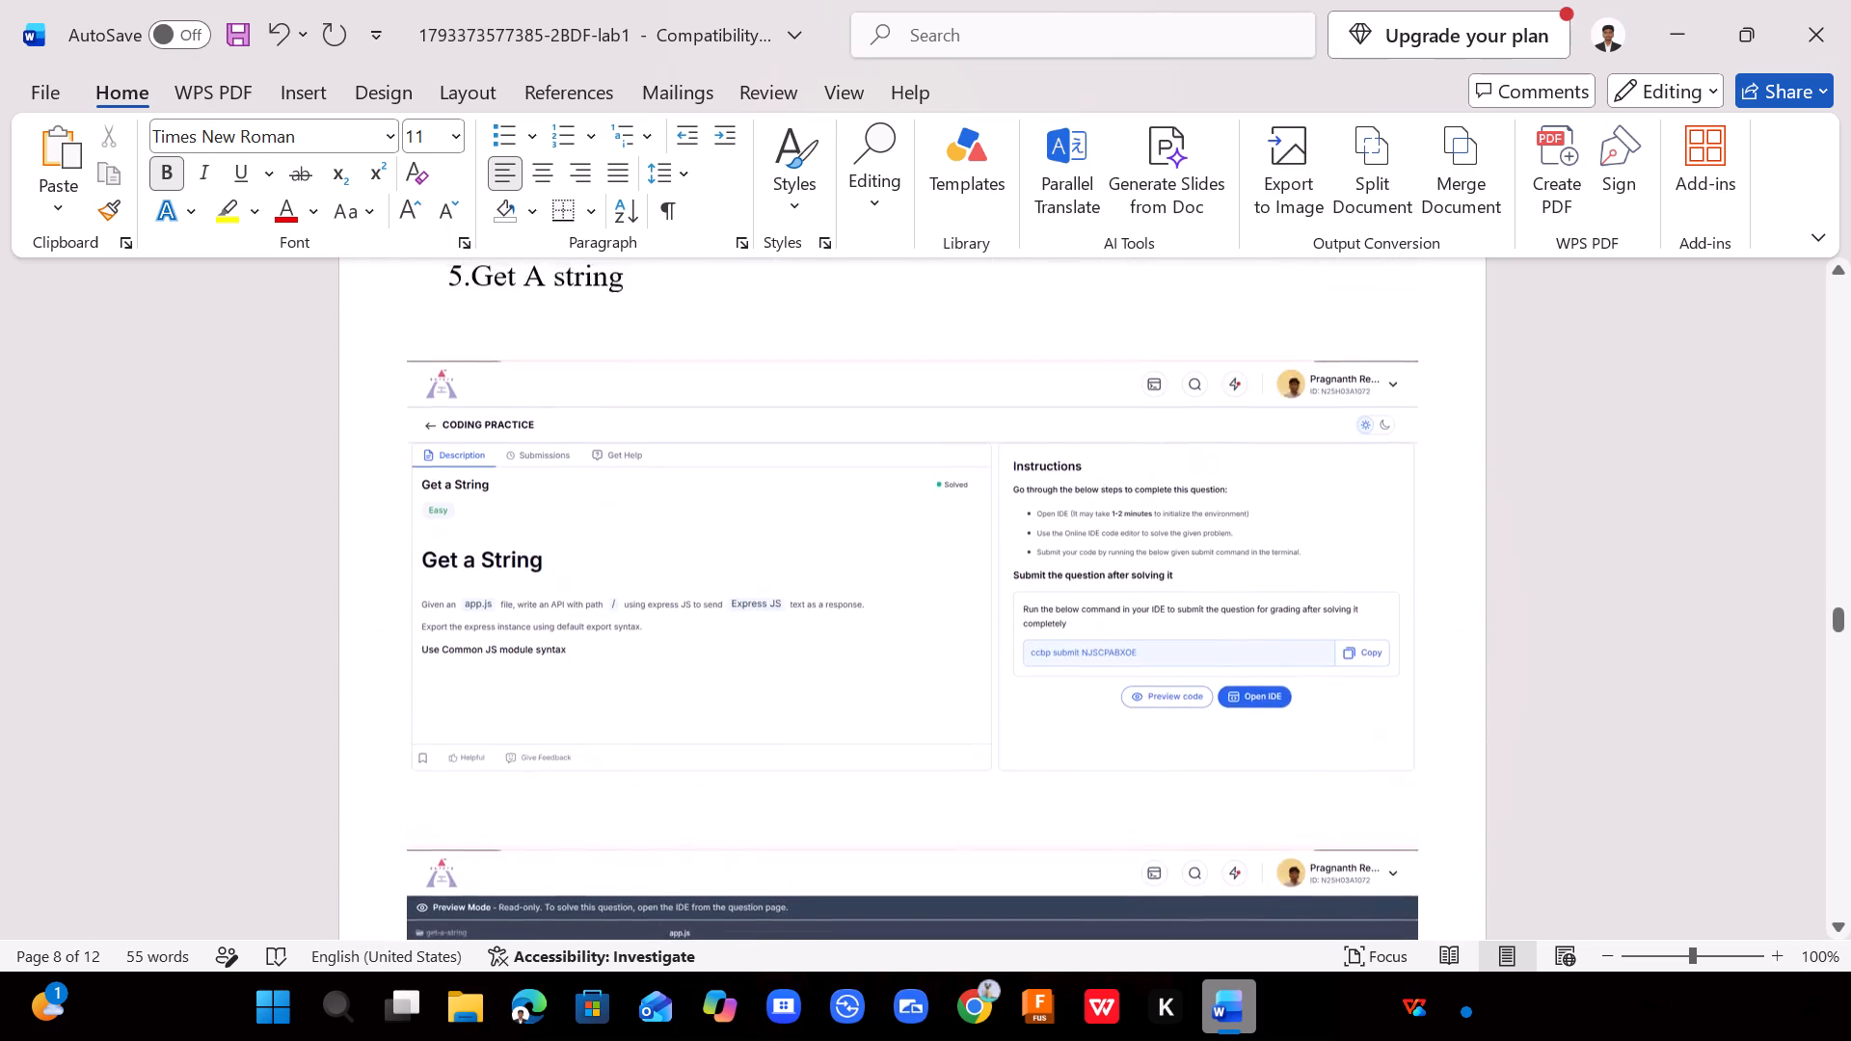
{"action": "scroll", "coordinate": [1119, 574], "scroll_direction": "up", "scroll_amount": 4}
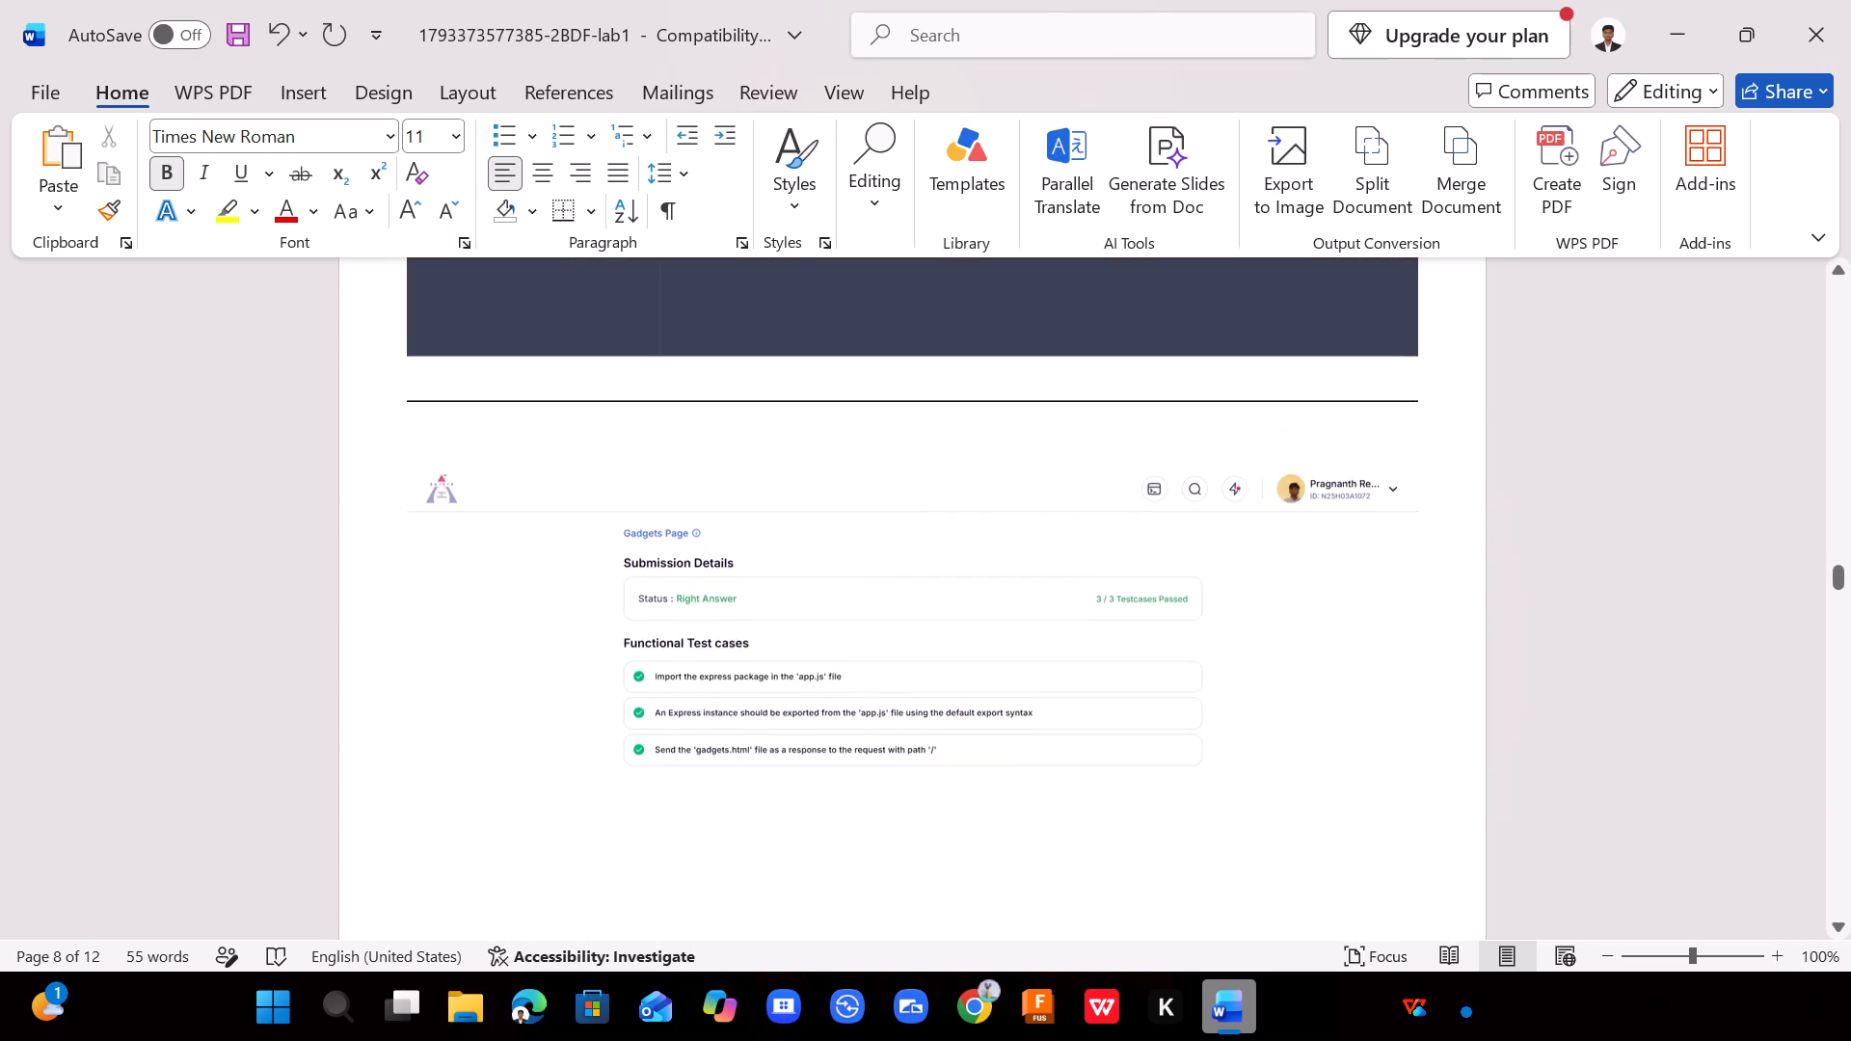
{"action": "scroll", "coordinate": [1119, 574], "scroll_direction": "up", "scroll_amount": 4}
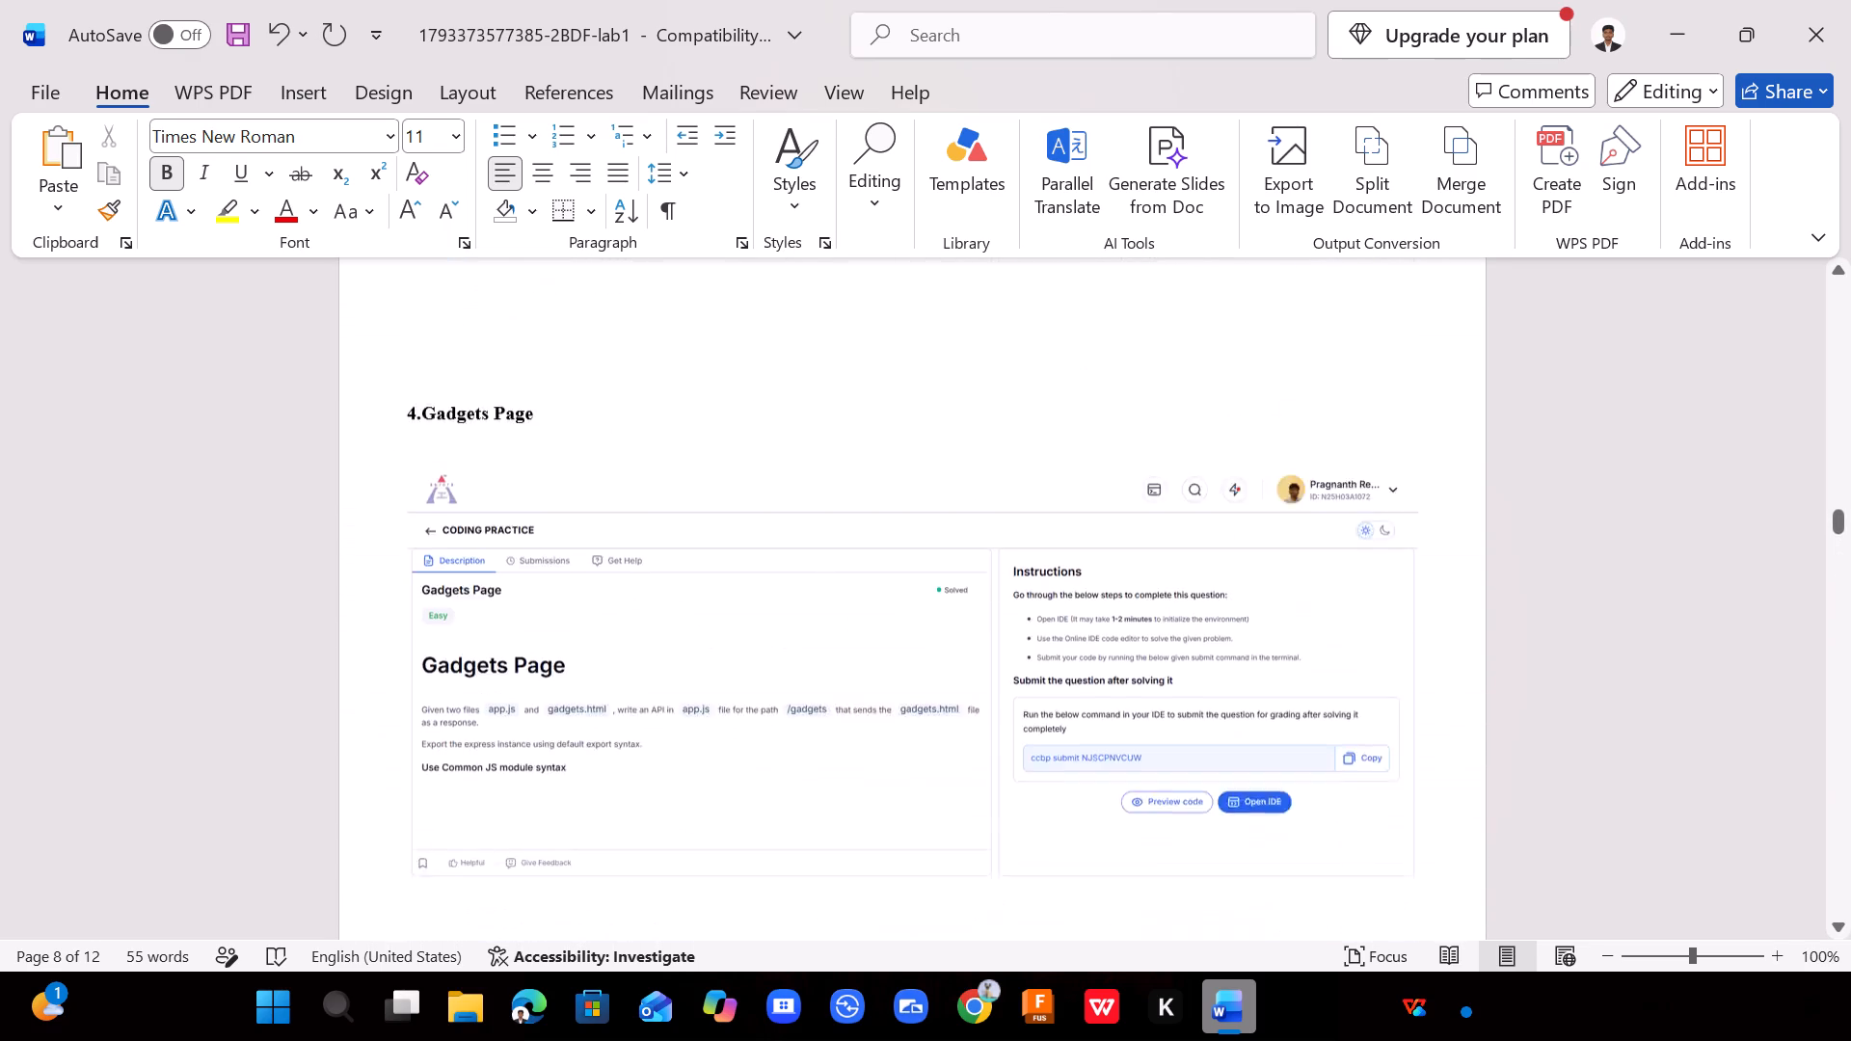
{"action": "scroll", "coordinate": [1119, 574], "scroll_direction": "up", "scroll_amount": 1}
{"action": "scroll", "coordinate": [1119, 574], "scroll_direction": "down", "scroll_amount": 1}
{"action": "scroll", "coordinate": [1119, 574], "scroll_direction": "up", "scroll_amount": 1}
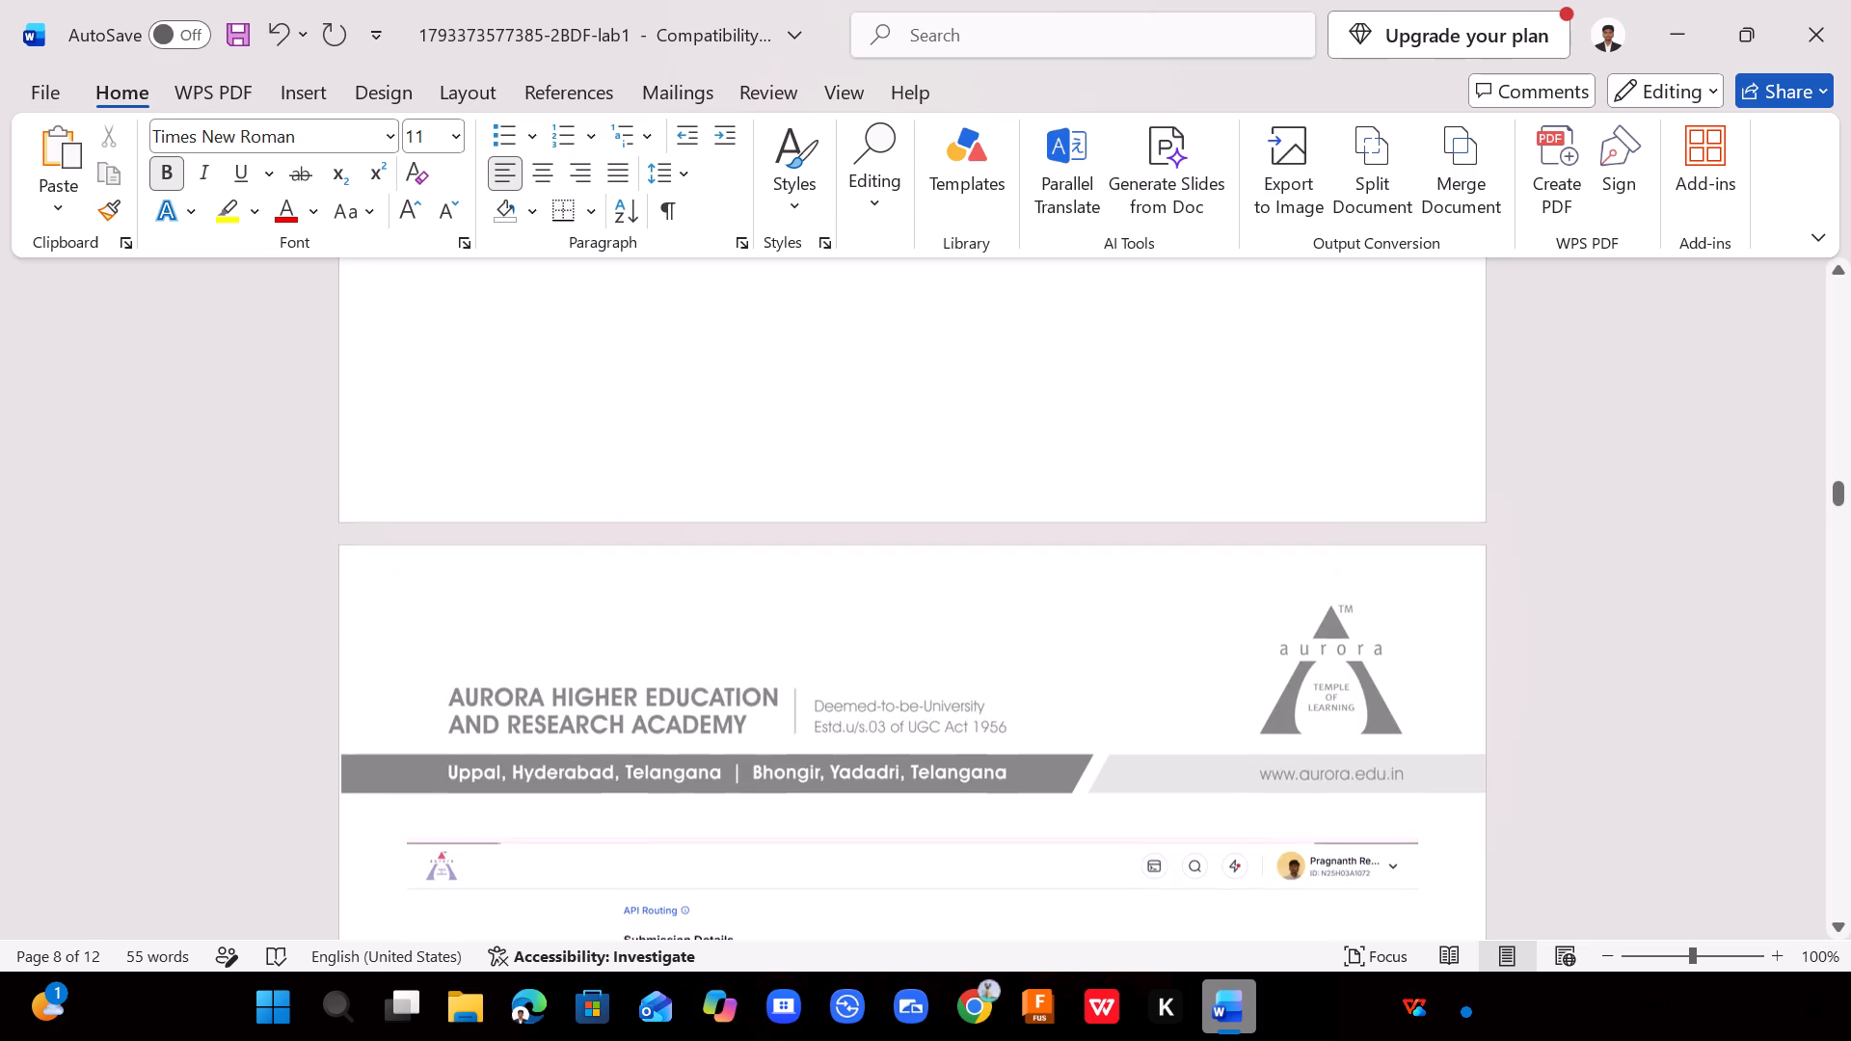
{"action": "scroll", "coordinate": [1119, 574], "scroll_direction": "up", "scroll_amount": 3}
{"action": "scroll", "coordinate": [1119, 574], "scroll_direction": "down", "scroll_amount": 1}
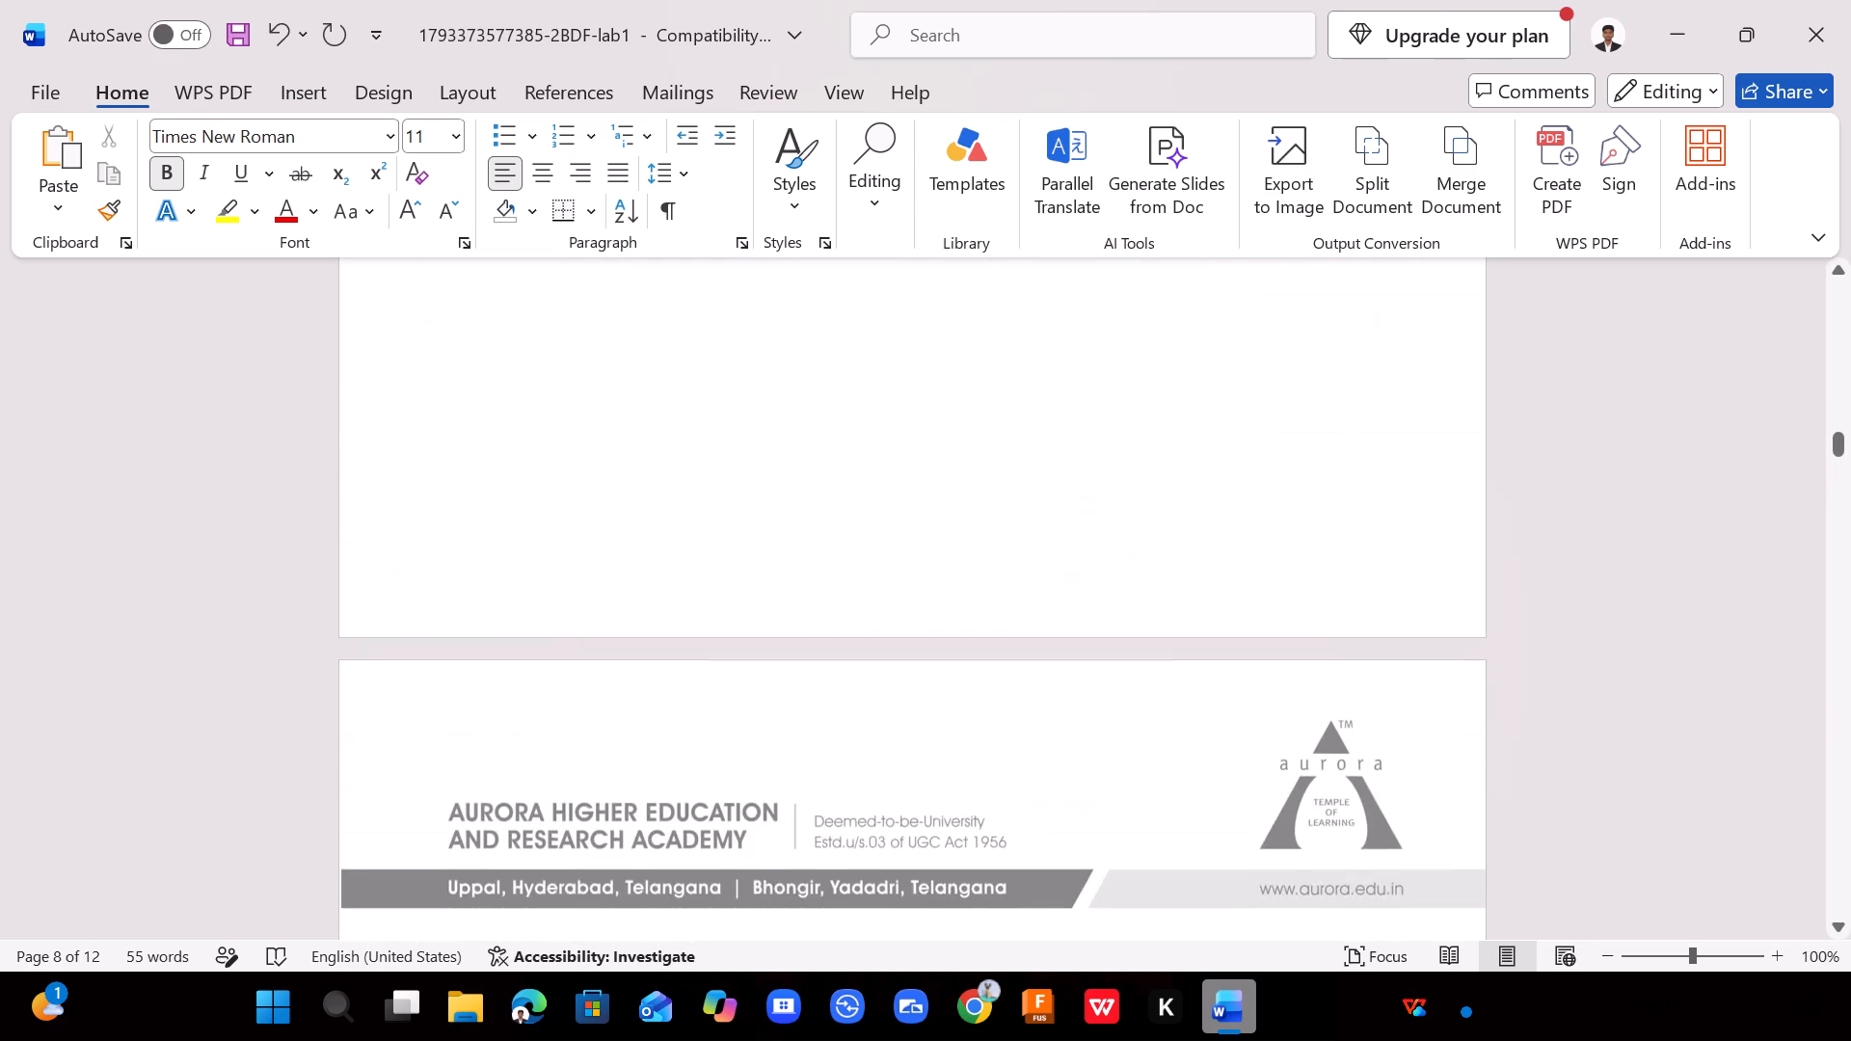
{"action": "scroll", "coordinate": [1119, 574], "scroll_direction": "down", "scroll_amount": 1}
{"action": "scroll", "coordinate": [1119, 574], "scroll_direction": "up", "scroll_amount": 3}
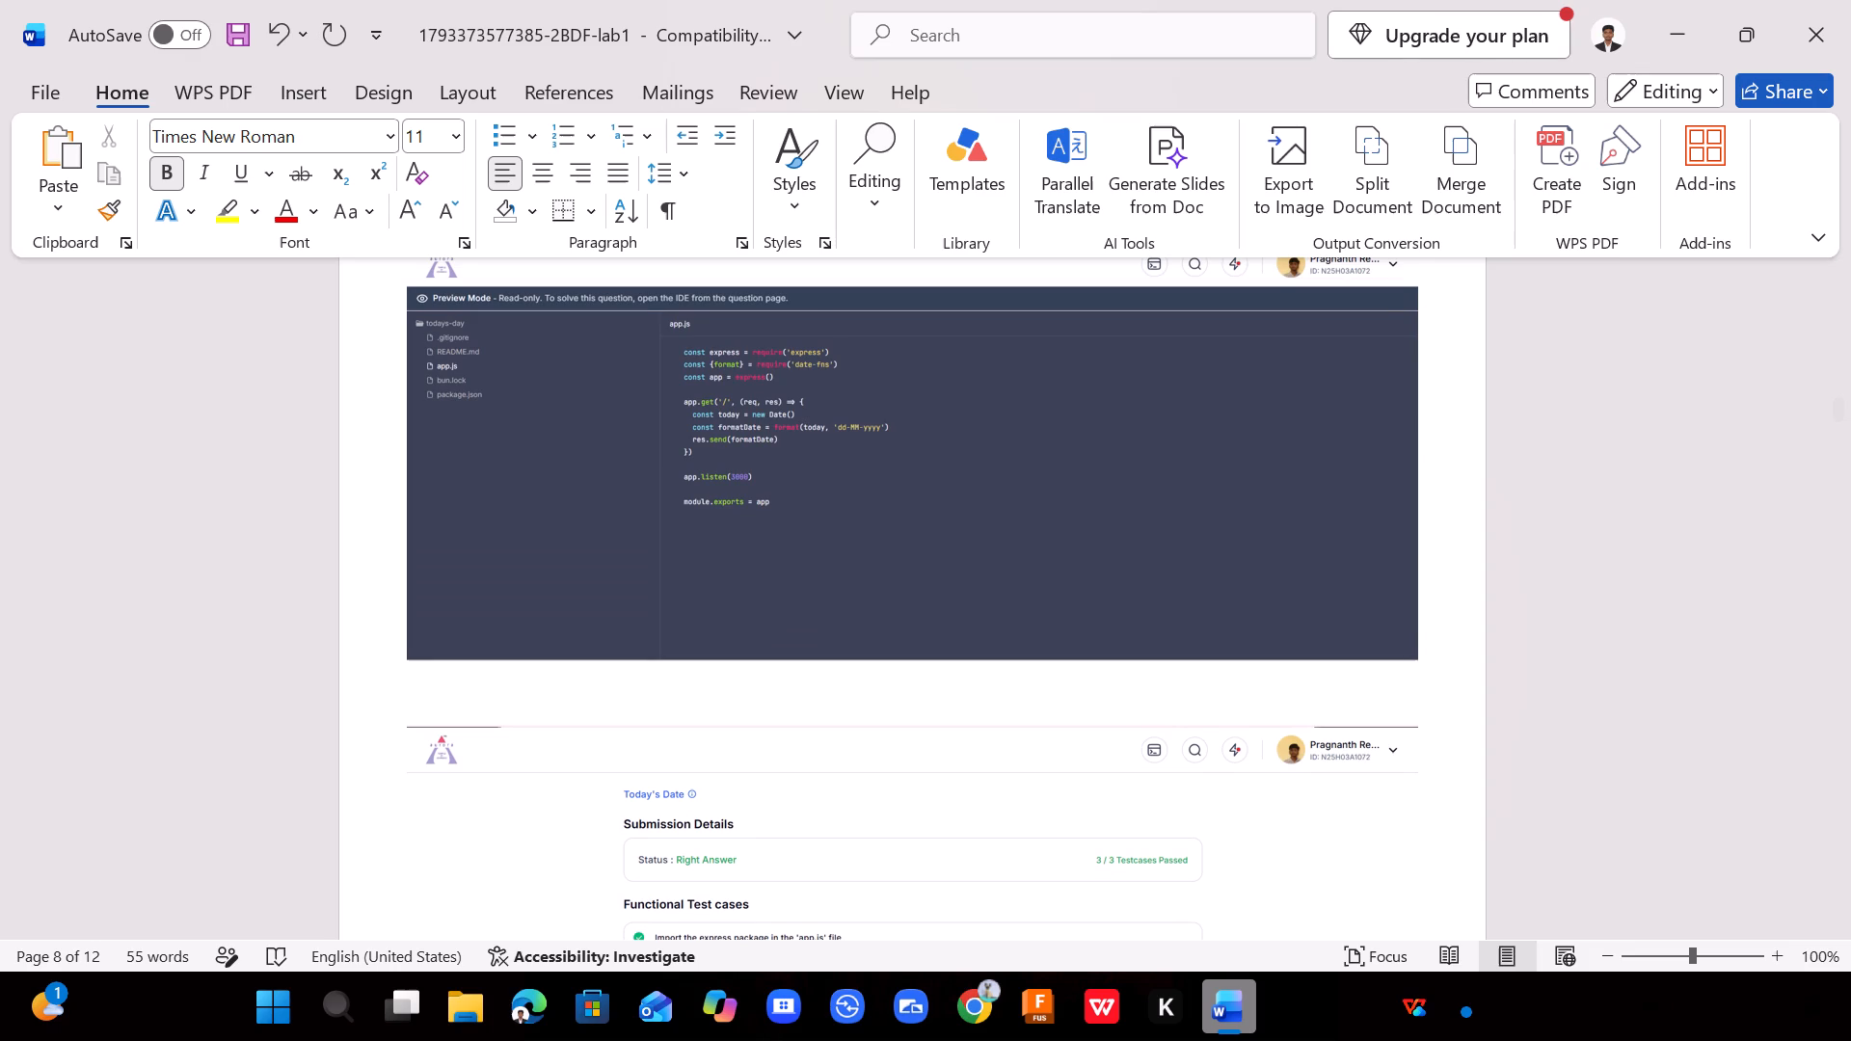
{"action": "scroll", "coordinate": [985, 703], "scroll_direction": "down", "scroll_amount": 1}
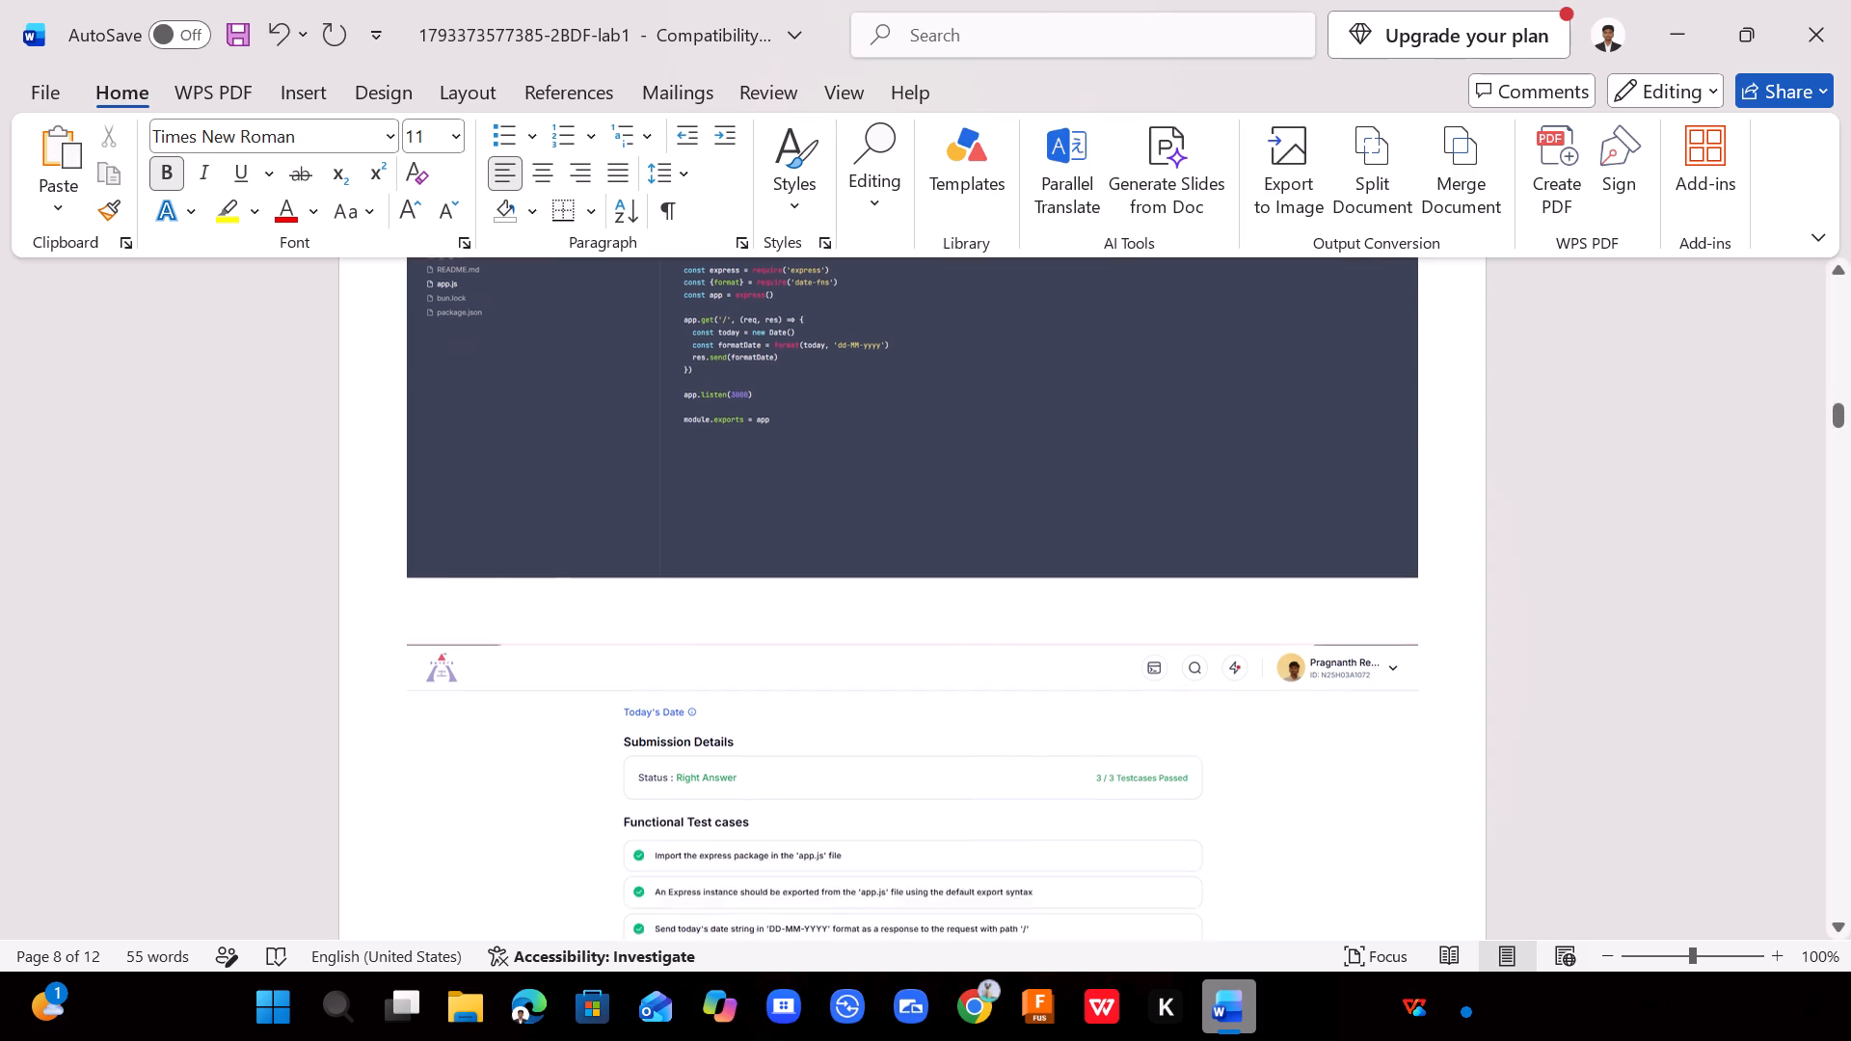
{"action": "scroll", "coordinate": [985, 703], "scroll_direction": "down", "scroll_amount": 1}
{"action": "scroll", "coordinate": [985, 703], "scroll_direction": "up", "scroll_amount": 1}
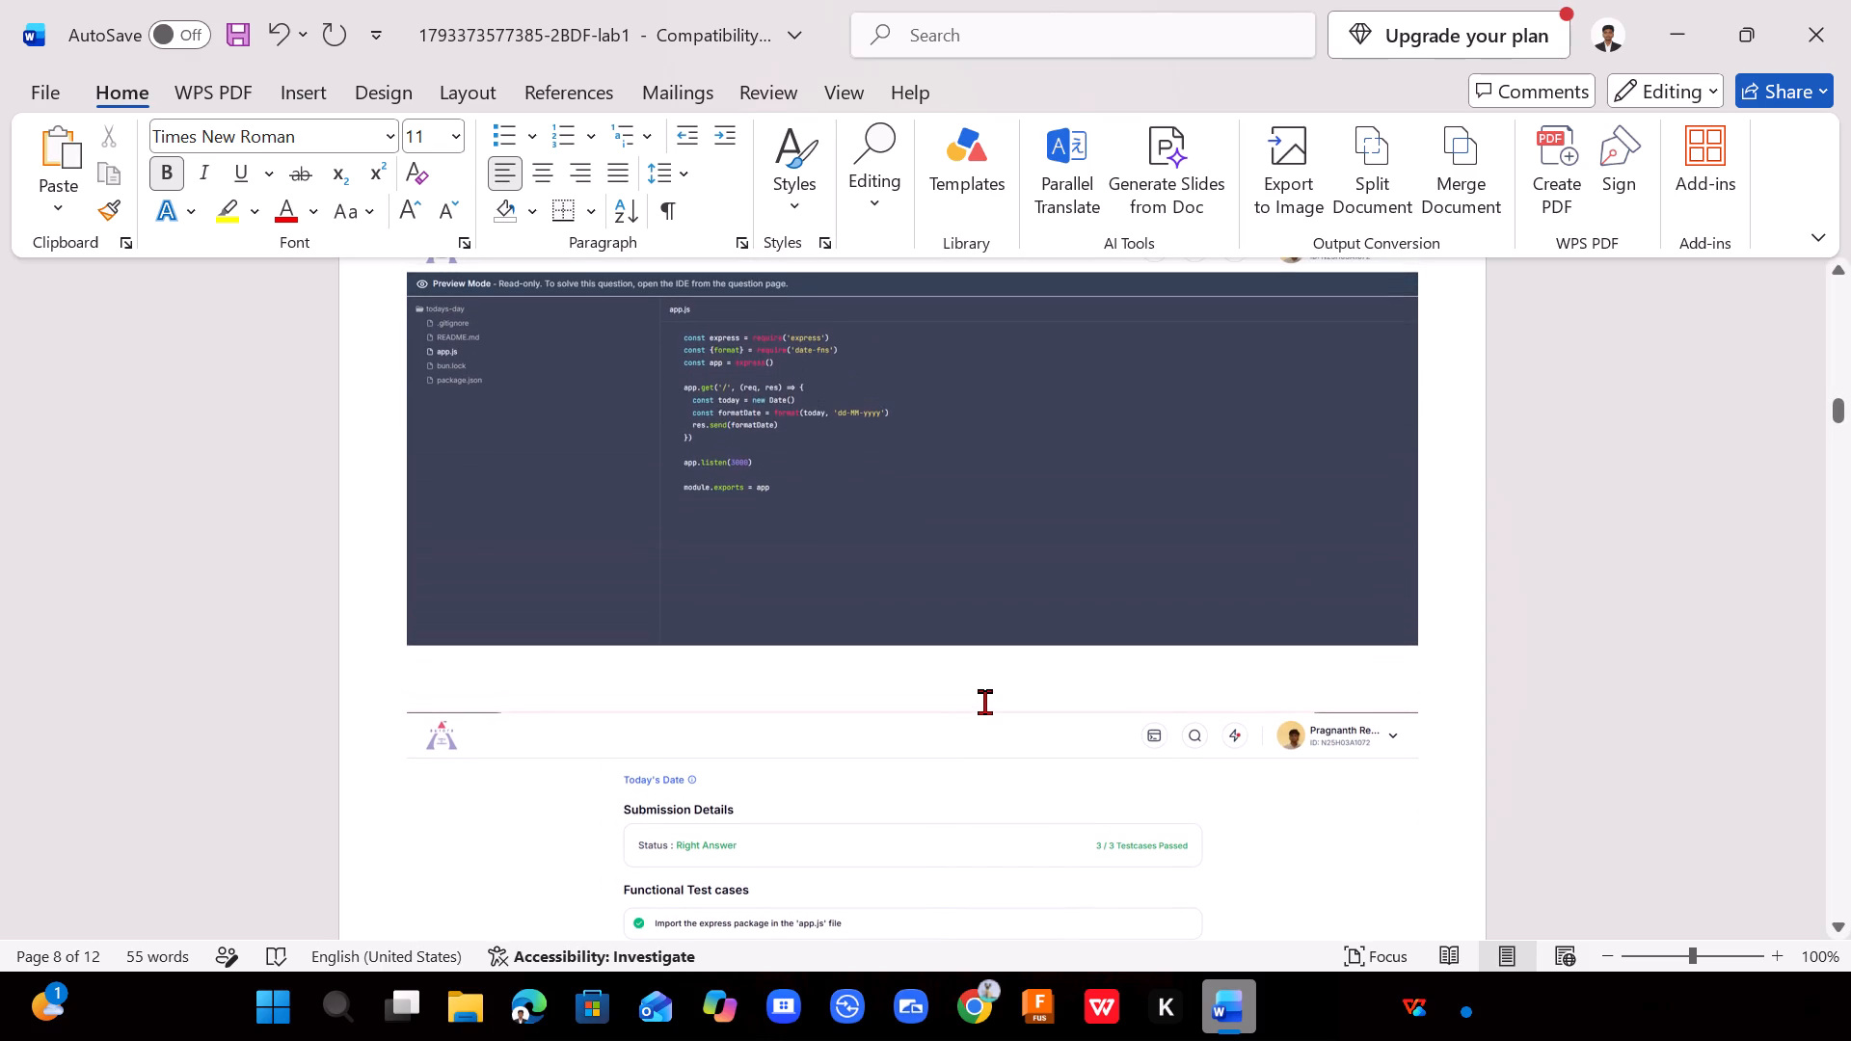
{"action": "scroll", "coordinate": [985, 703], "scroll_direction": "down", "scroll_amount": 1}
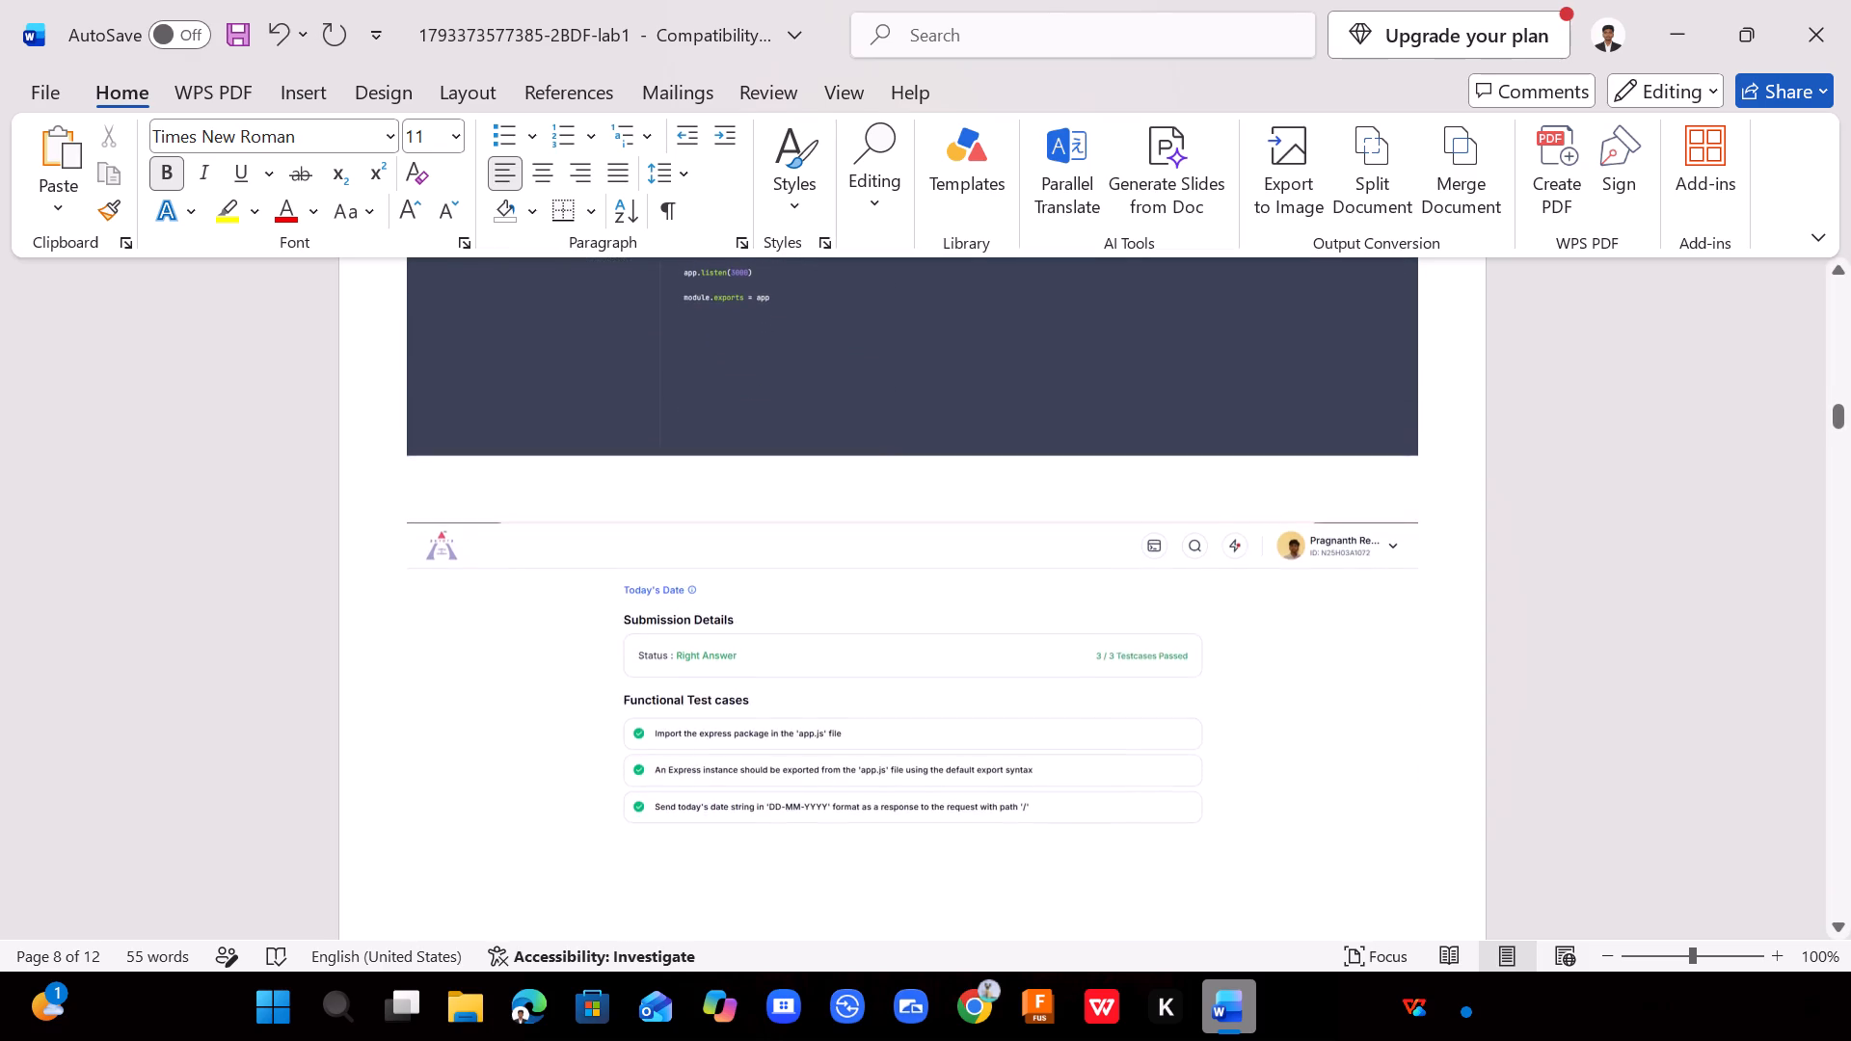
{"action": "scroll", "coordinate": [985, 703], "scroll_direction": "up", "scroll_amount": 6}
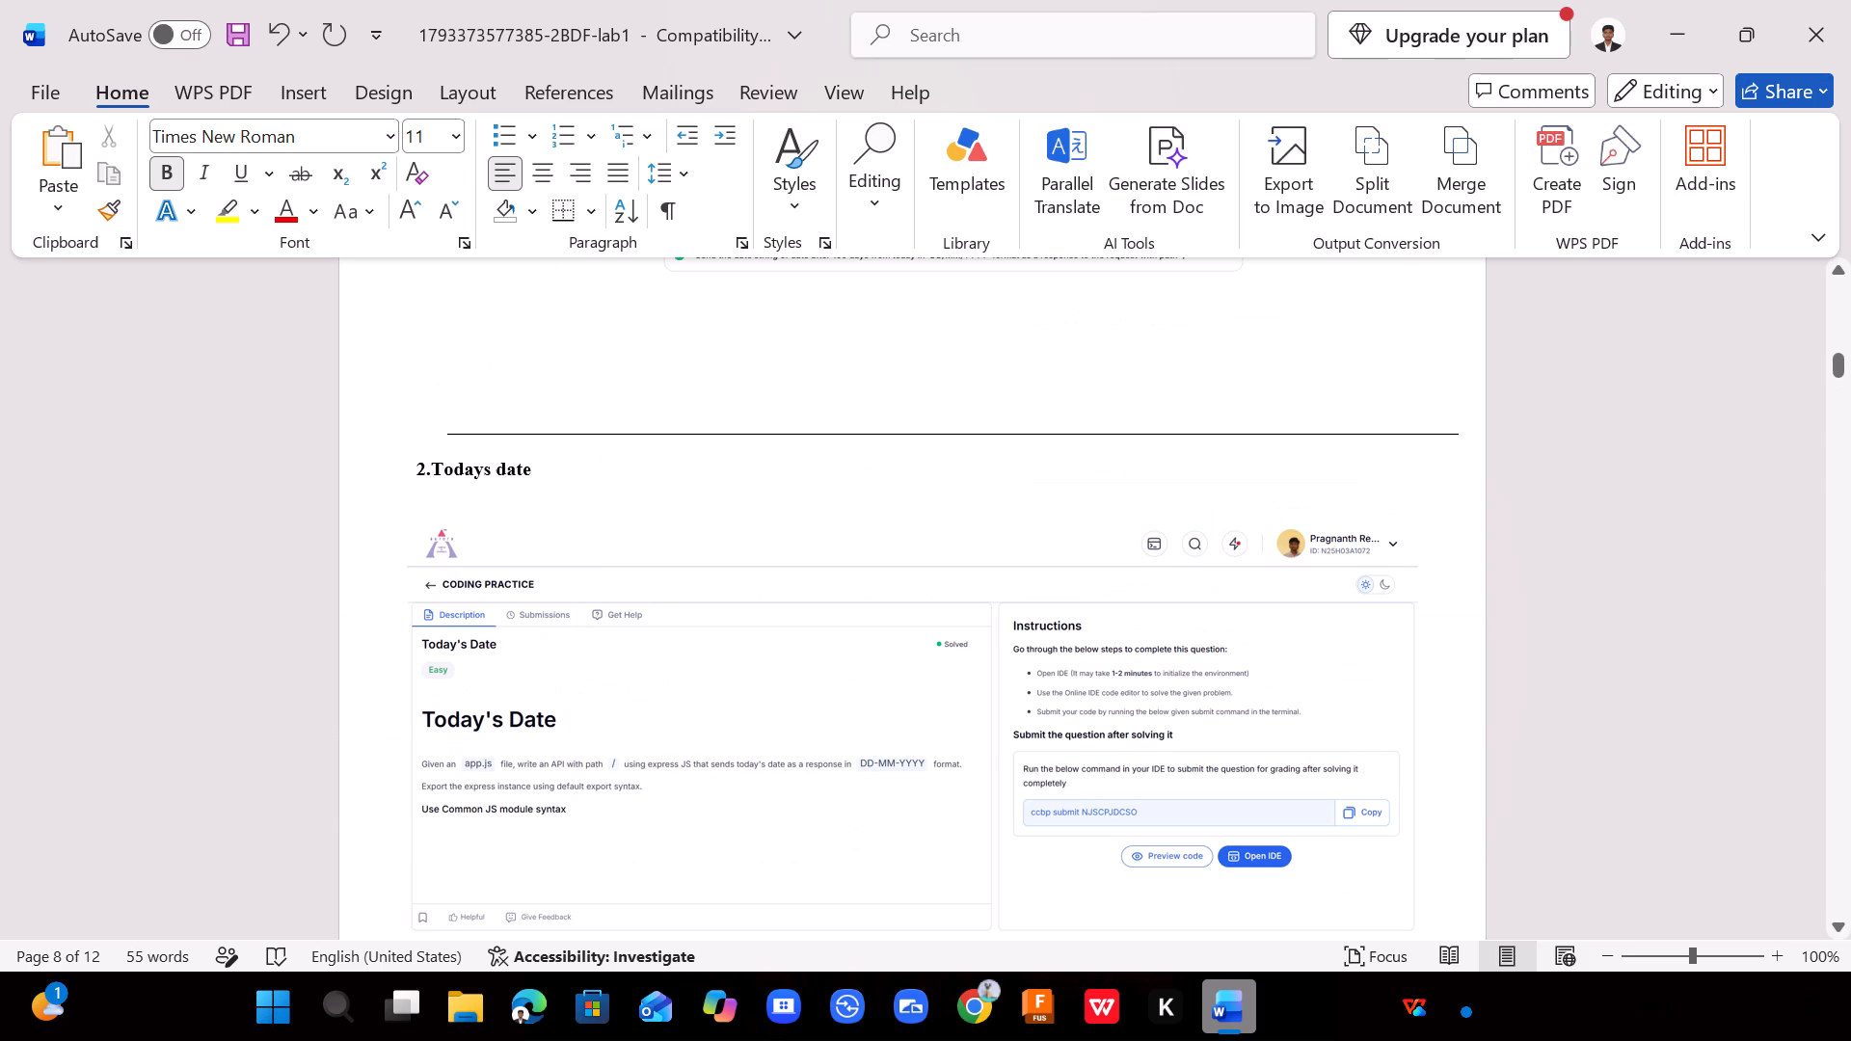
{"action": "scroll", "coordinate": [550, 505], "scroll_direction": "up", "scroll_amount": 1}
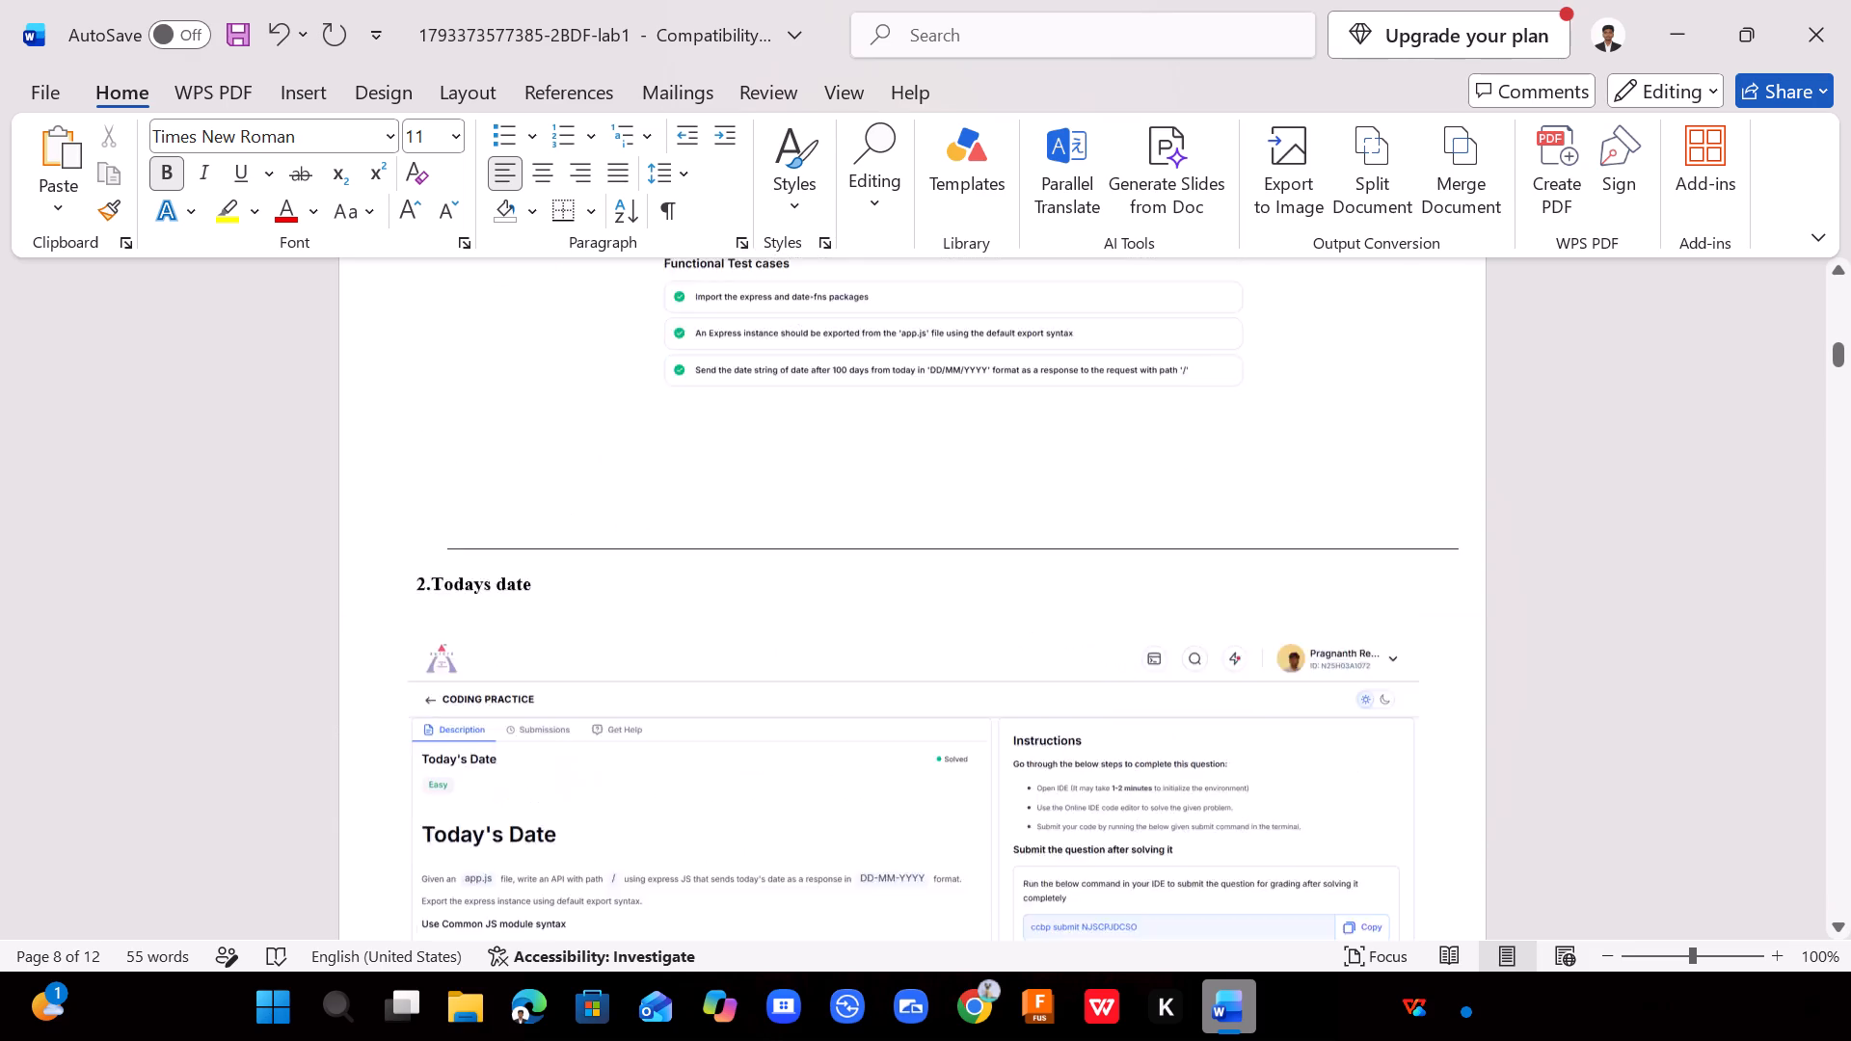
{"action": "scroll", "coordinate": [550, 505], "scroll_direction": "up", "scroll_amount": 4}
{"action": "scroll", "coordinate": [550, 505], "scroll_direction": "down", "scroll_amount": 2}
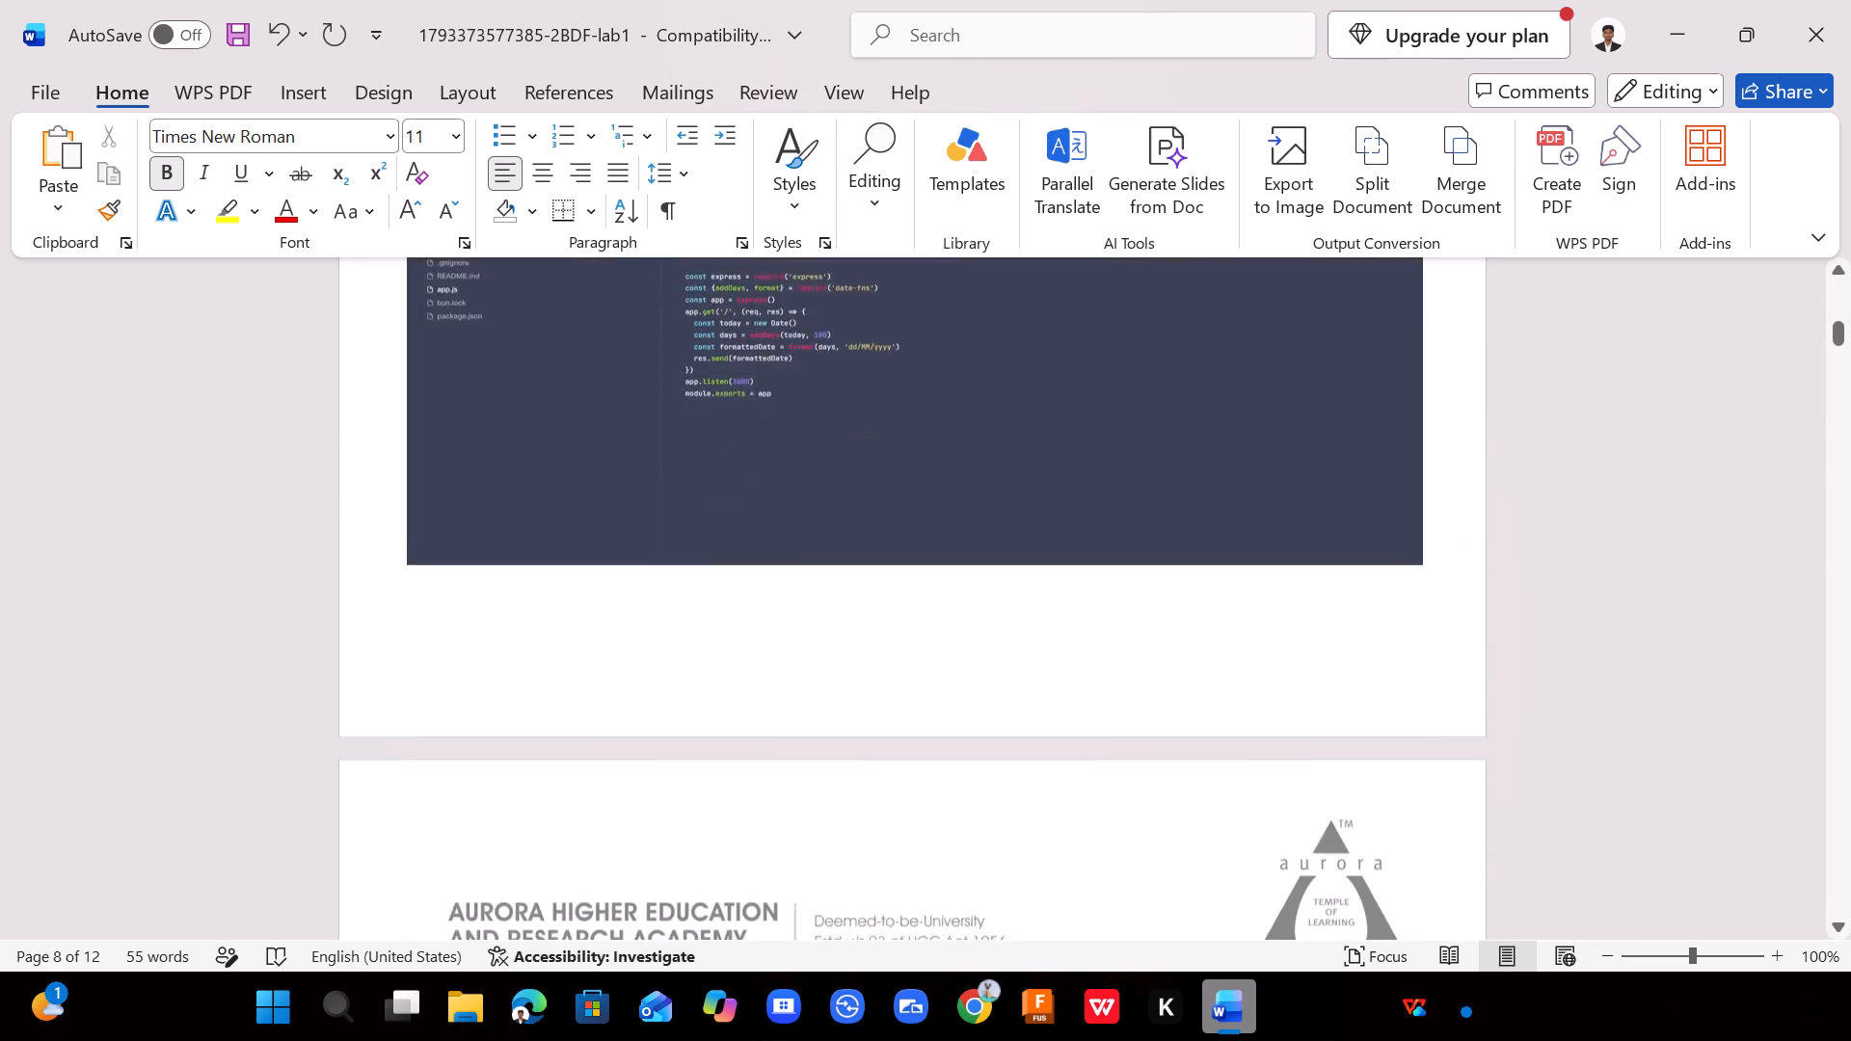
{"action": "scroll", "coordinate": [550, 505], "scroll_direction": "up", "scroll_amount": 2}
{"action": "scroll", "coordinate": [550, 505], "scroll_direction": "down", "scroll_amount": 3}
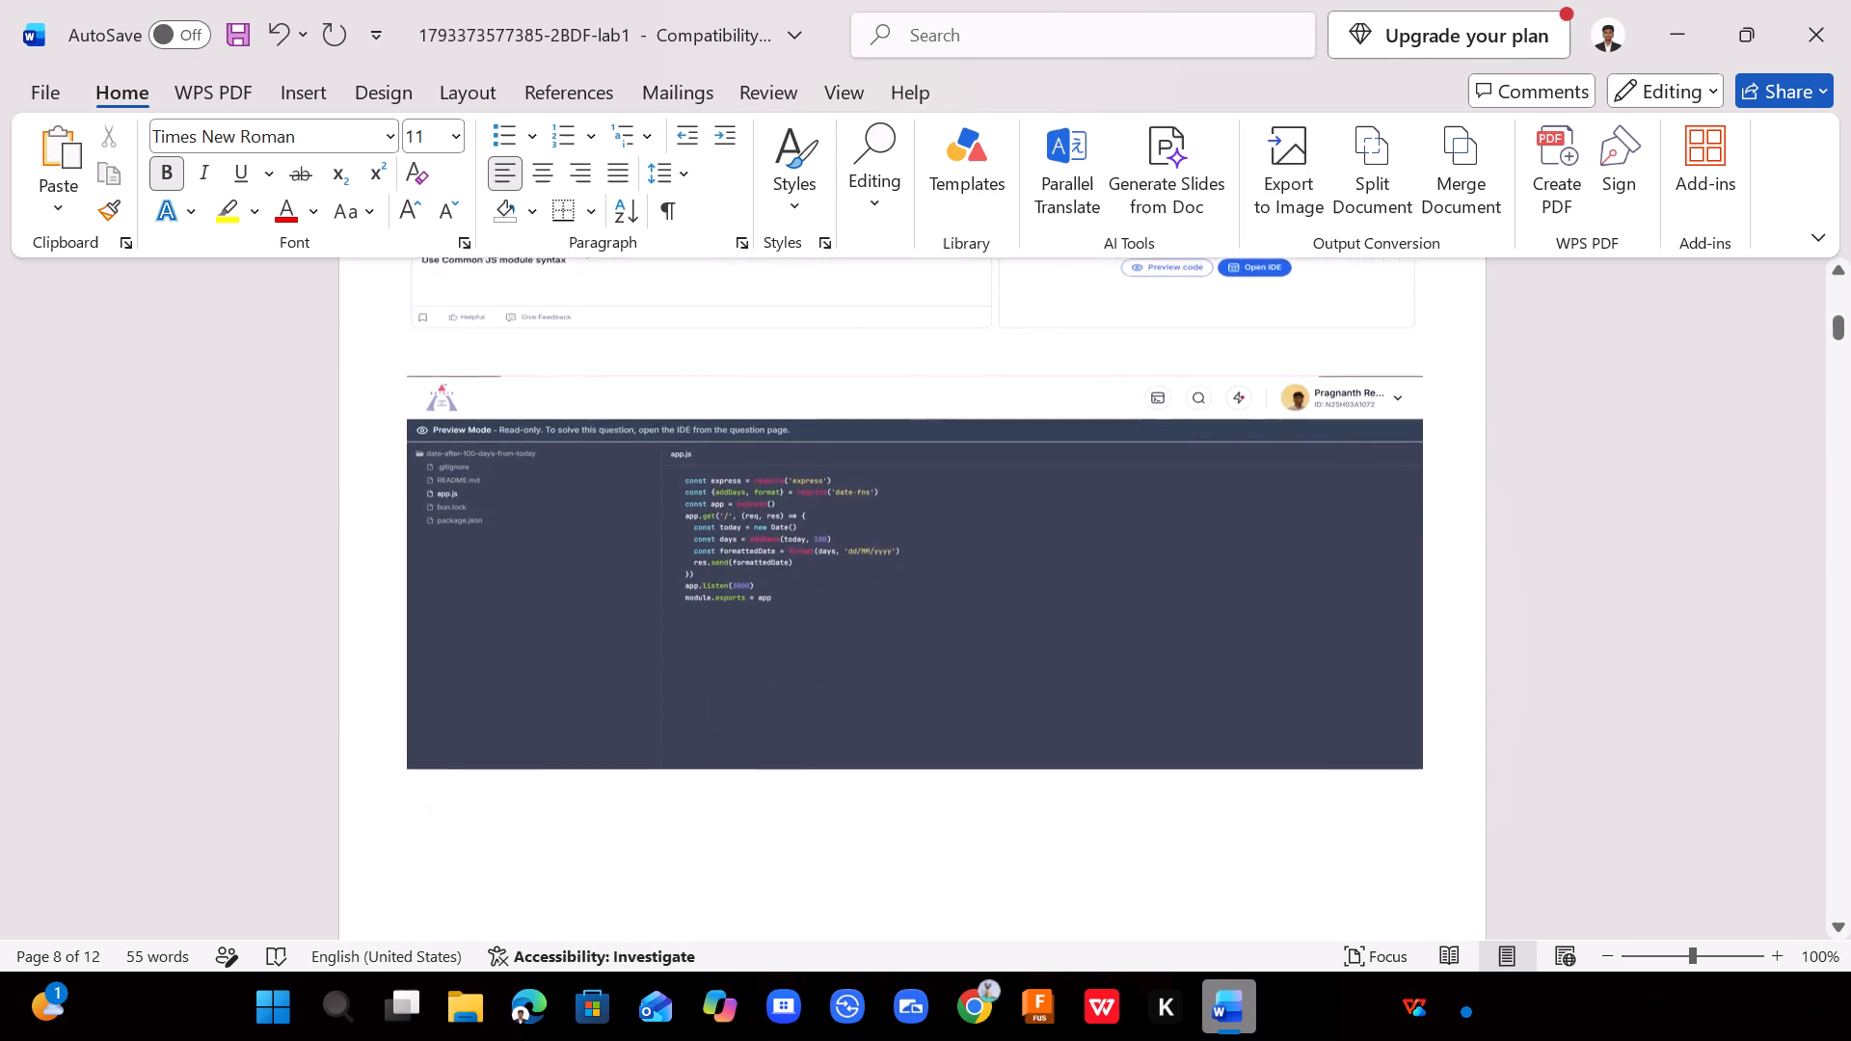
{"action": "scroll", "coordinate": [550, 505], "scroll_direction": "down", "scroll_amount": 2}
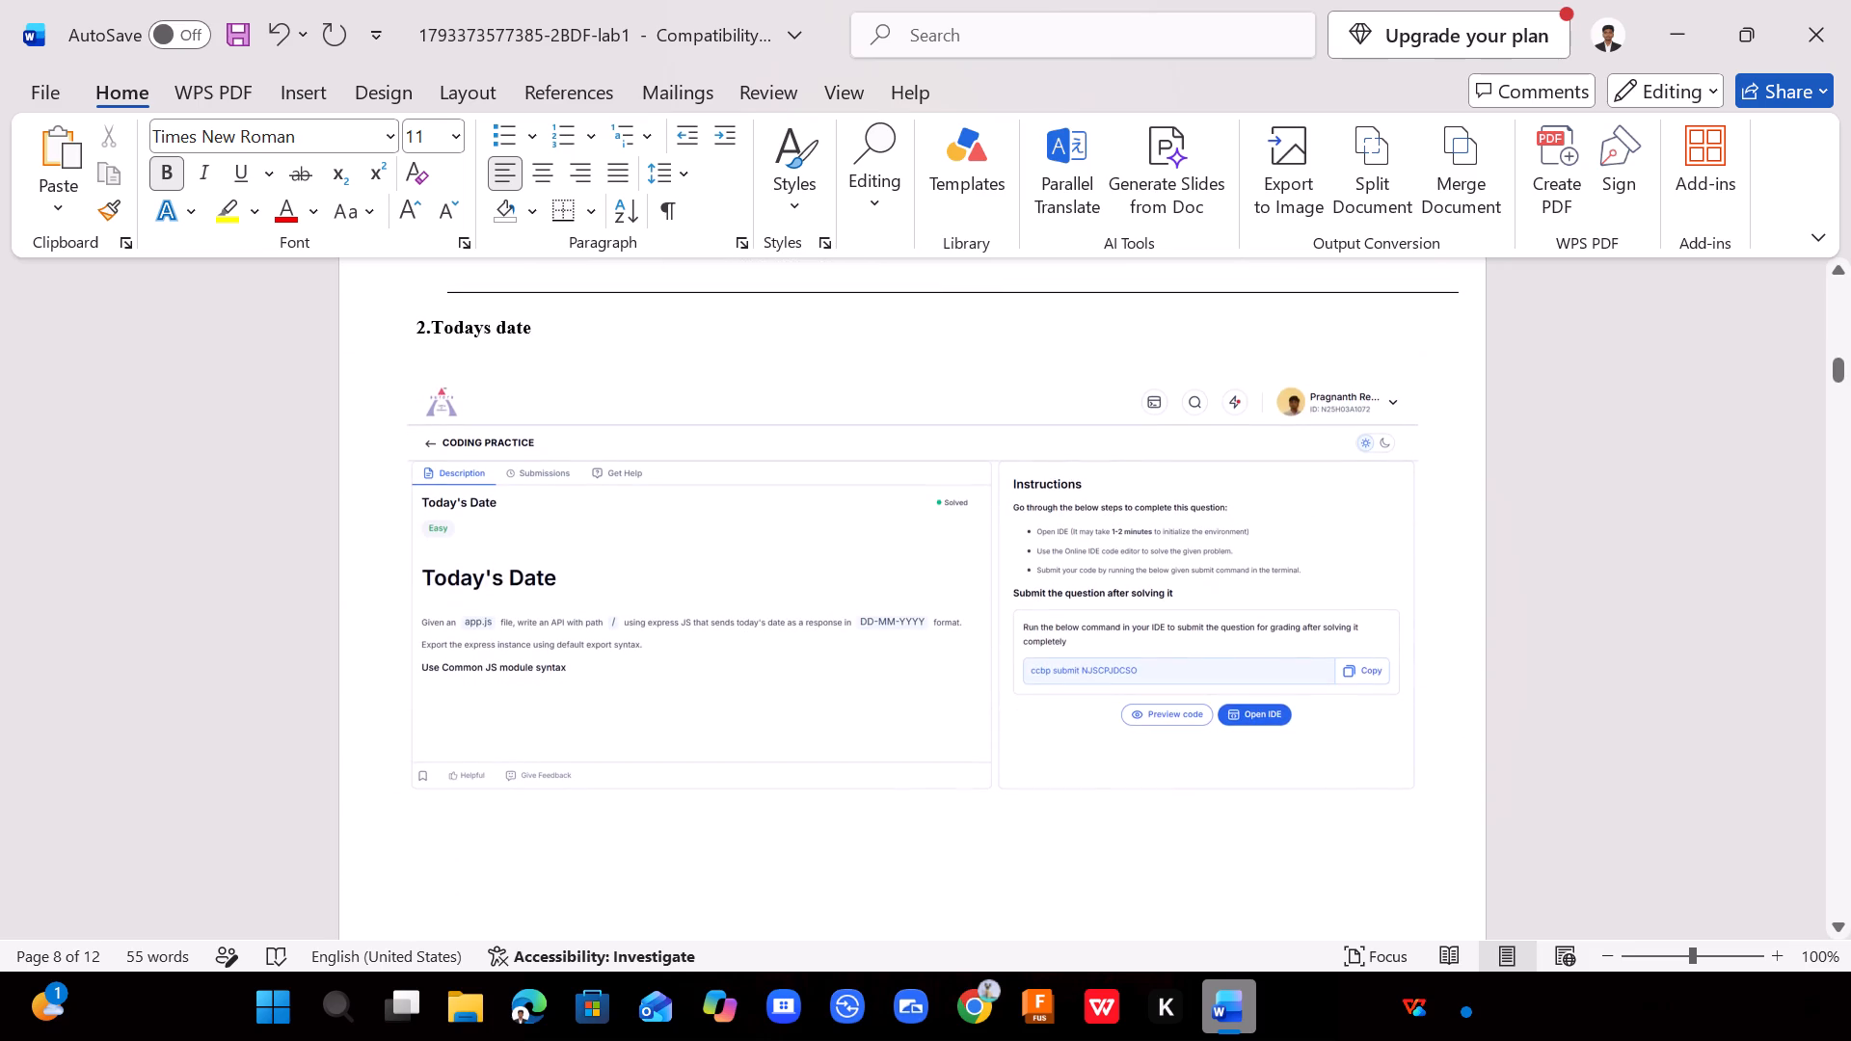
{"action": "scroll", "coordinate": [550, 505], "scroll_direction": "down", "scroll_amount": 4}
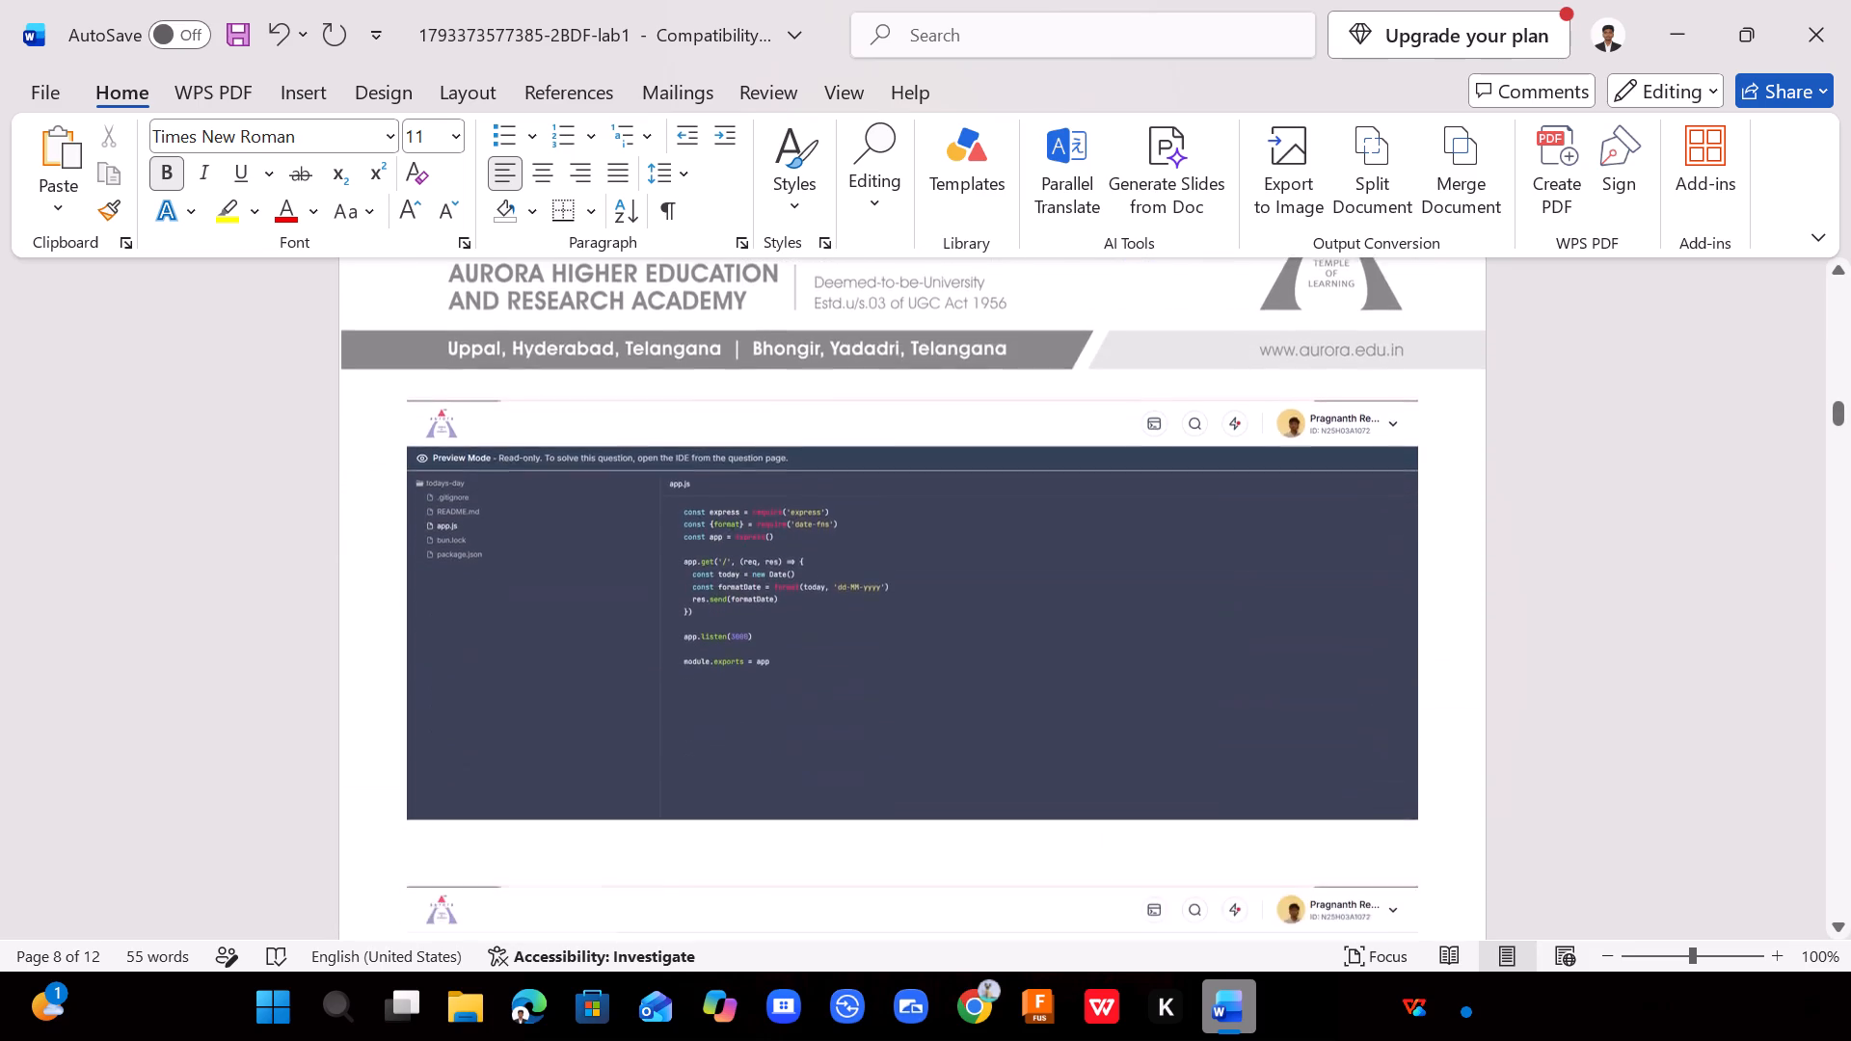
{"action": "scroll", "coordinate": [550, 505], "scroll_direction": "down", "scroll_amount": 1}
{"action": "scroll", "coordinate": [550, 505], "scroll_direction": "up", "scroll_amount": 13}
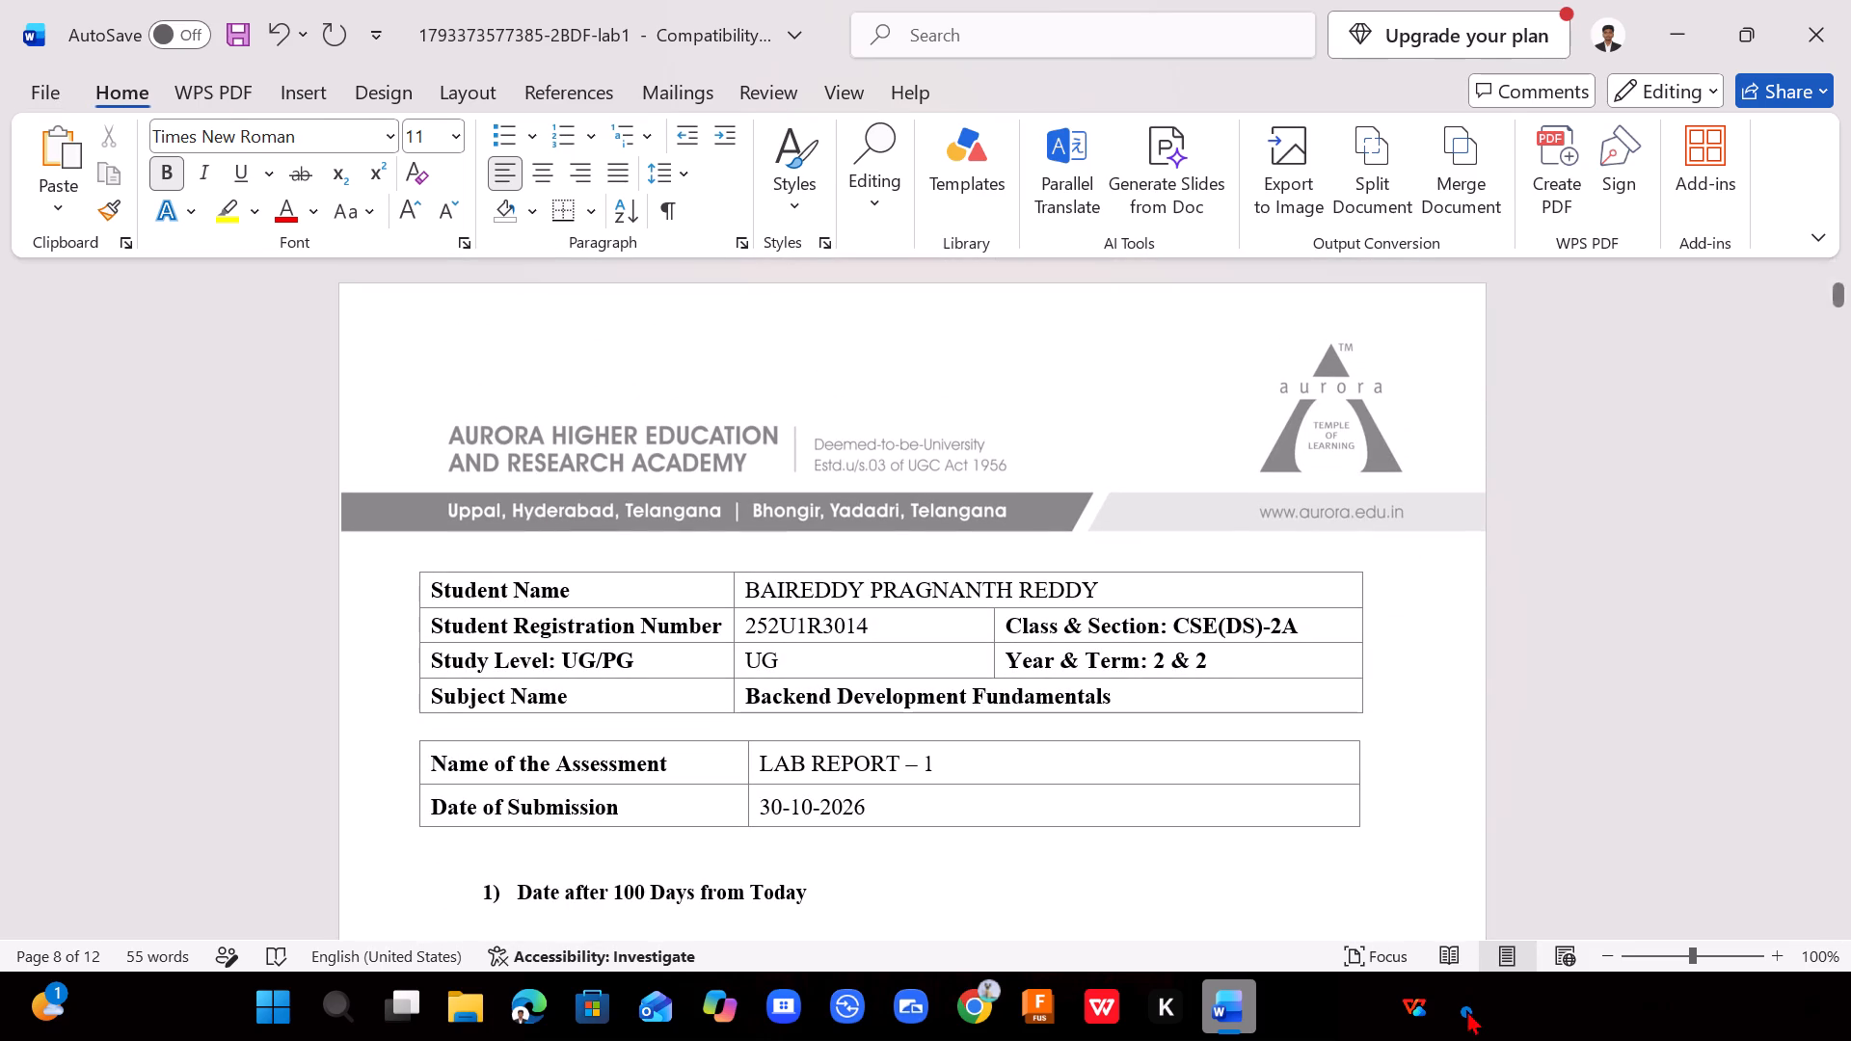
Change the report's Date of Submission to 31-10-2026.
{"action": "left_click", "coordinate": [782, 791]}
{"action": "key", "text": "BackSpace"}
{"action": "key", "text": "1"}
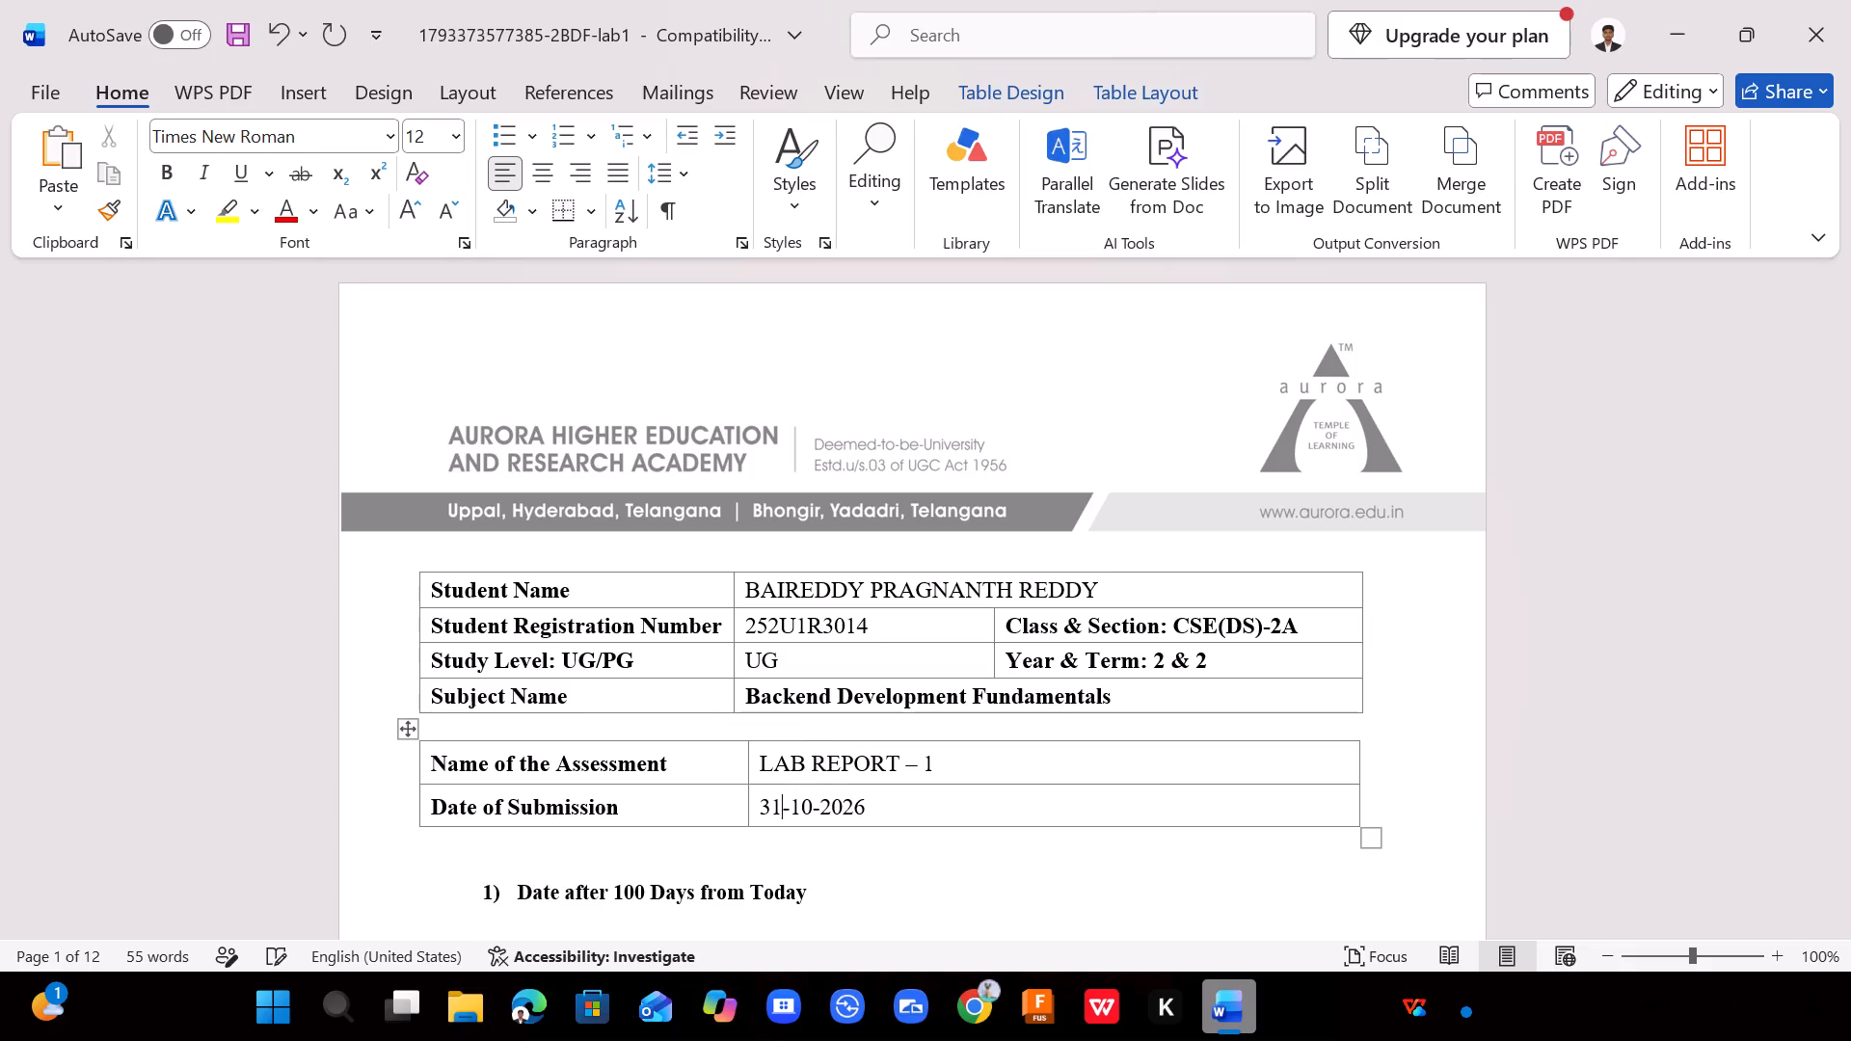
Save the report as a new Word document named Pragnanth_Backend_lab1 in the Downloads folder.
{"action": "left_click", "coordinate": [43, 93]}
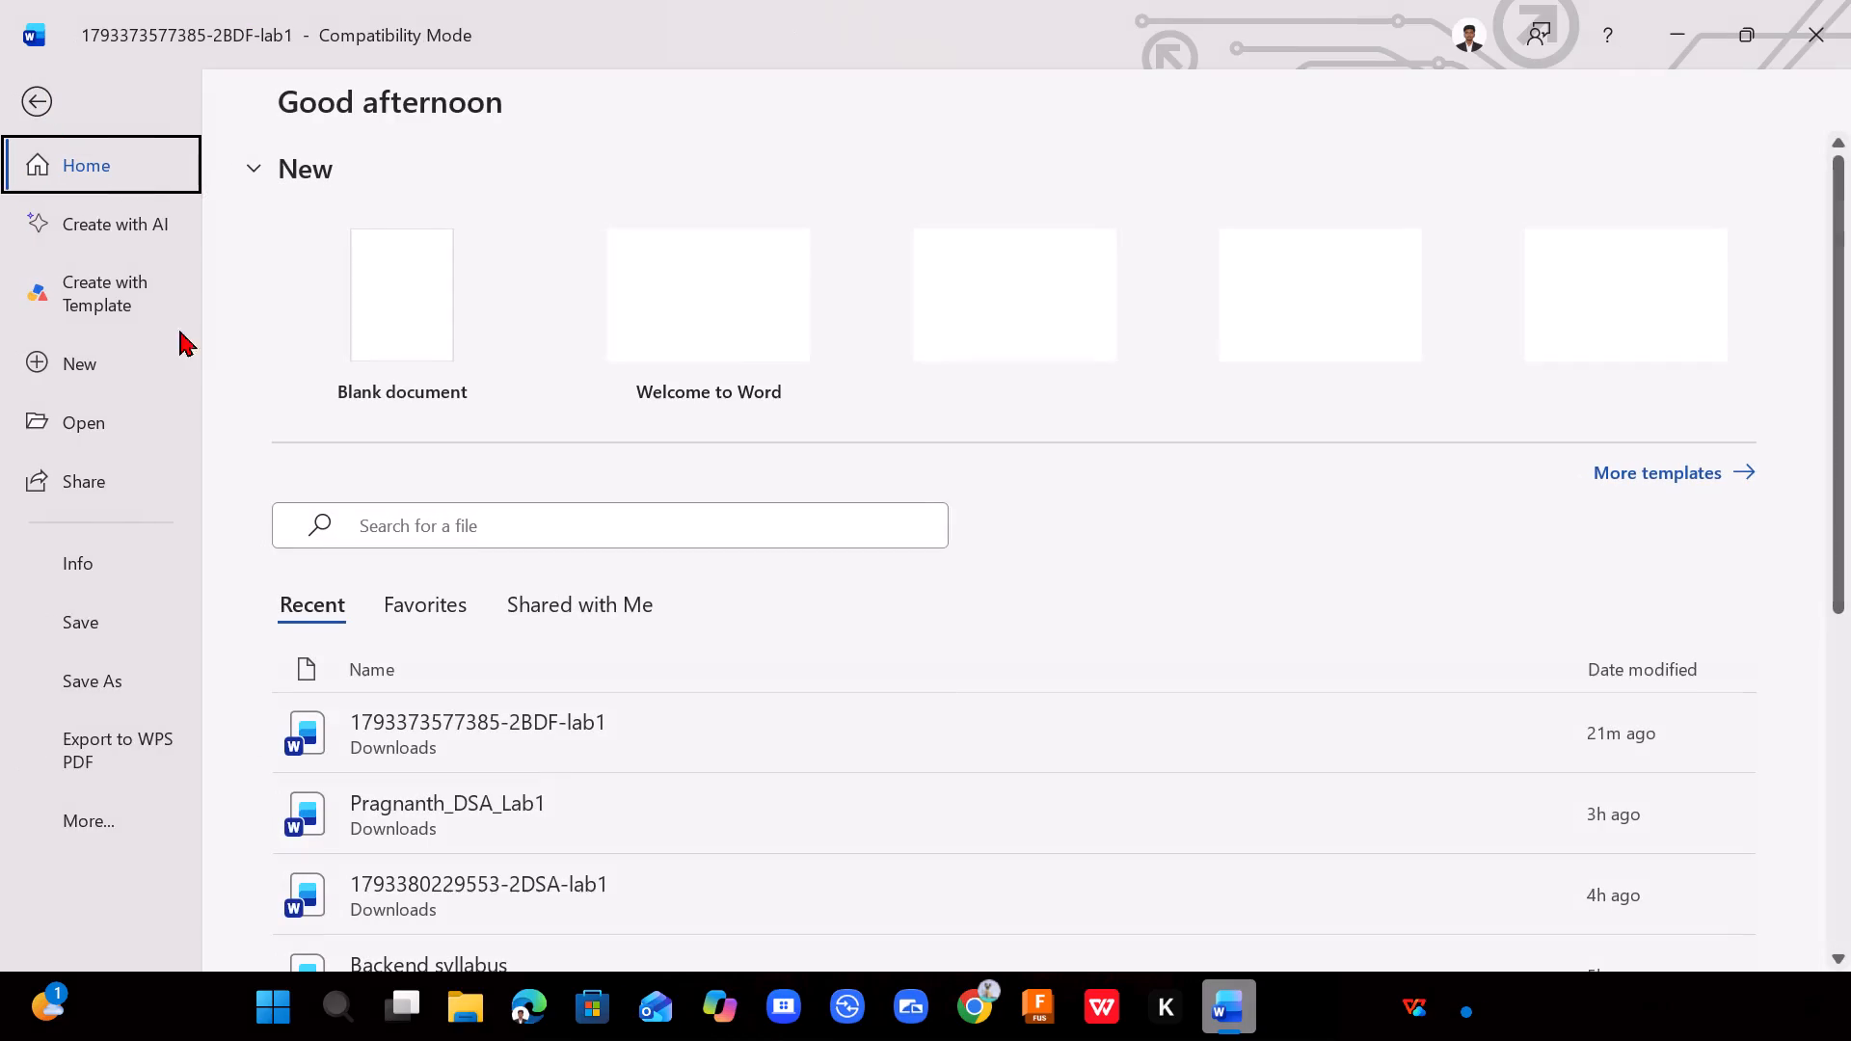
{"action": "left_click", "coordinate": [125, 658]}
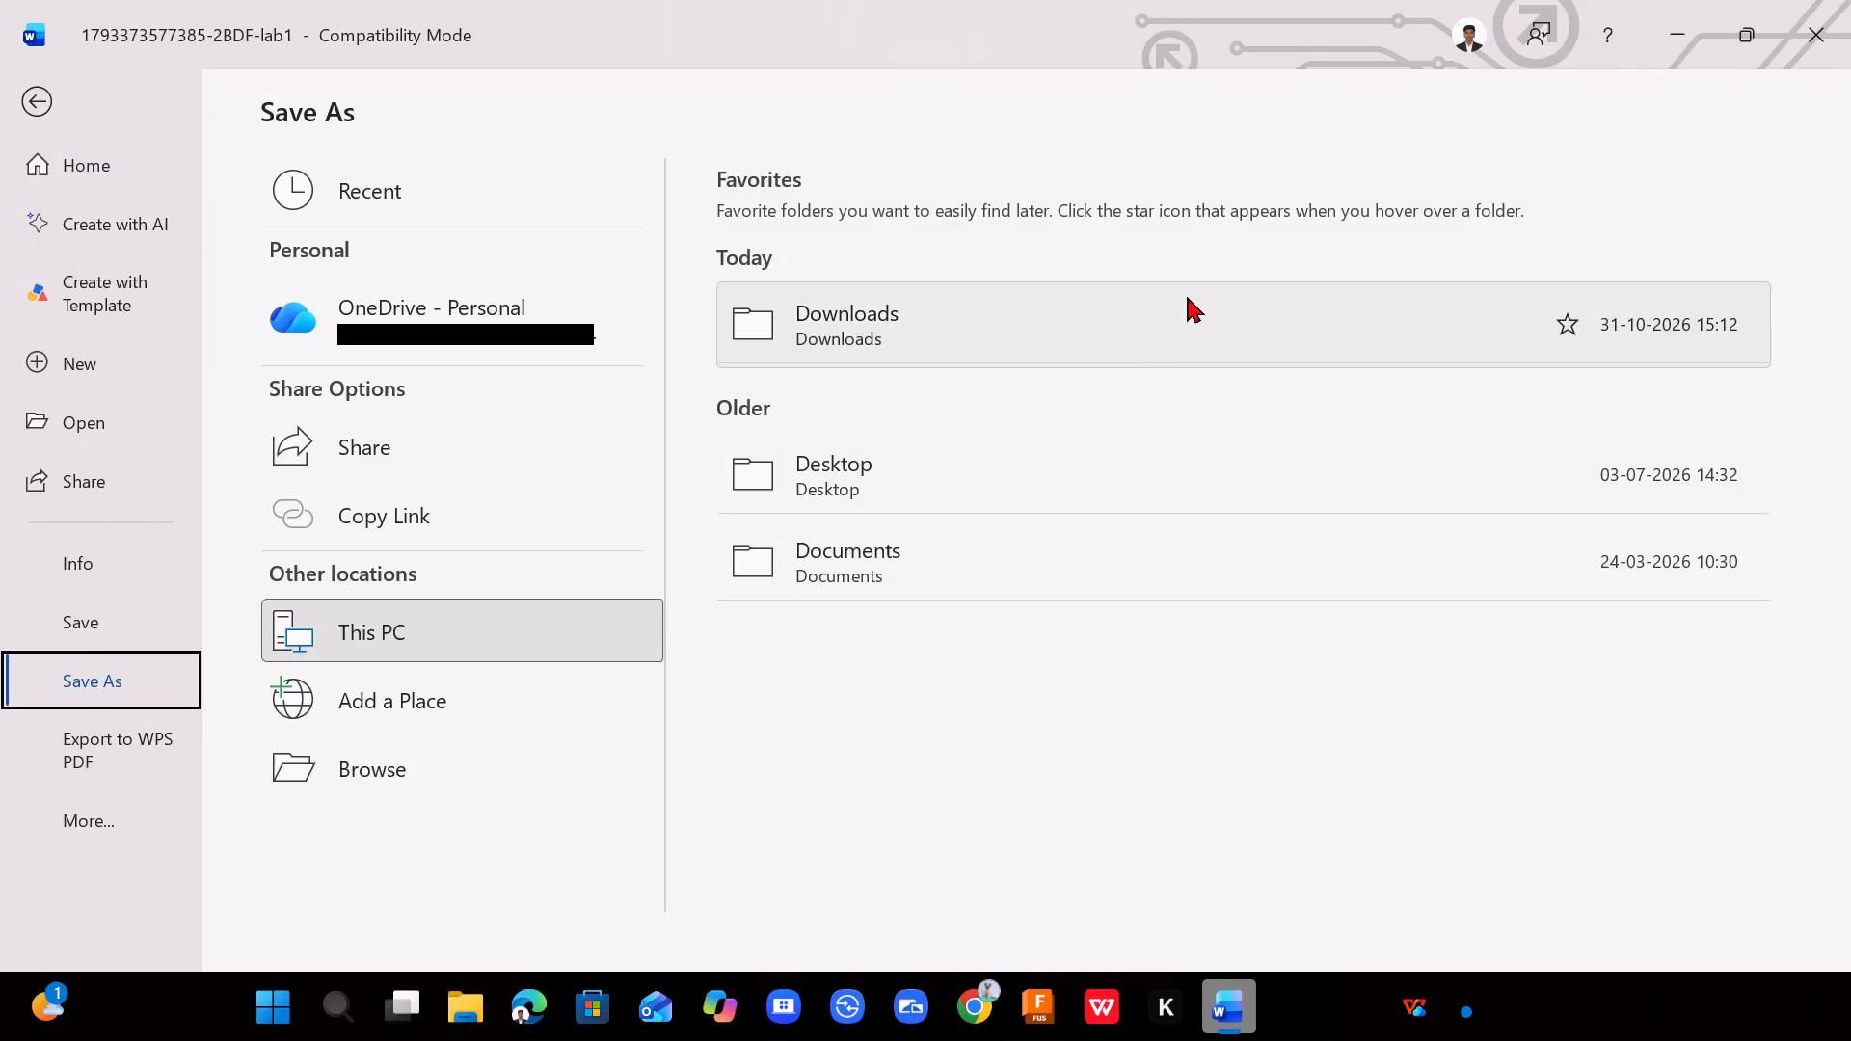
{"action": "left_click", "coordinate": [1187, 296]}
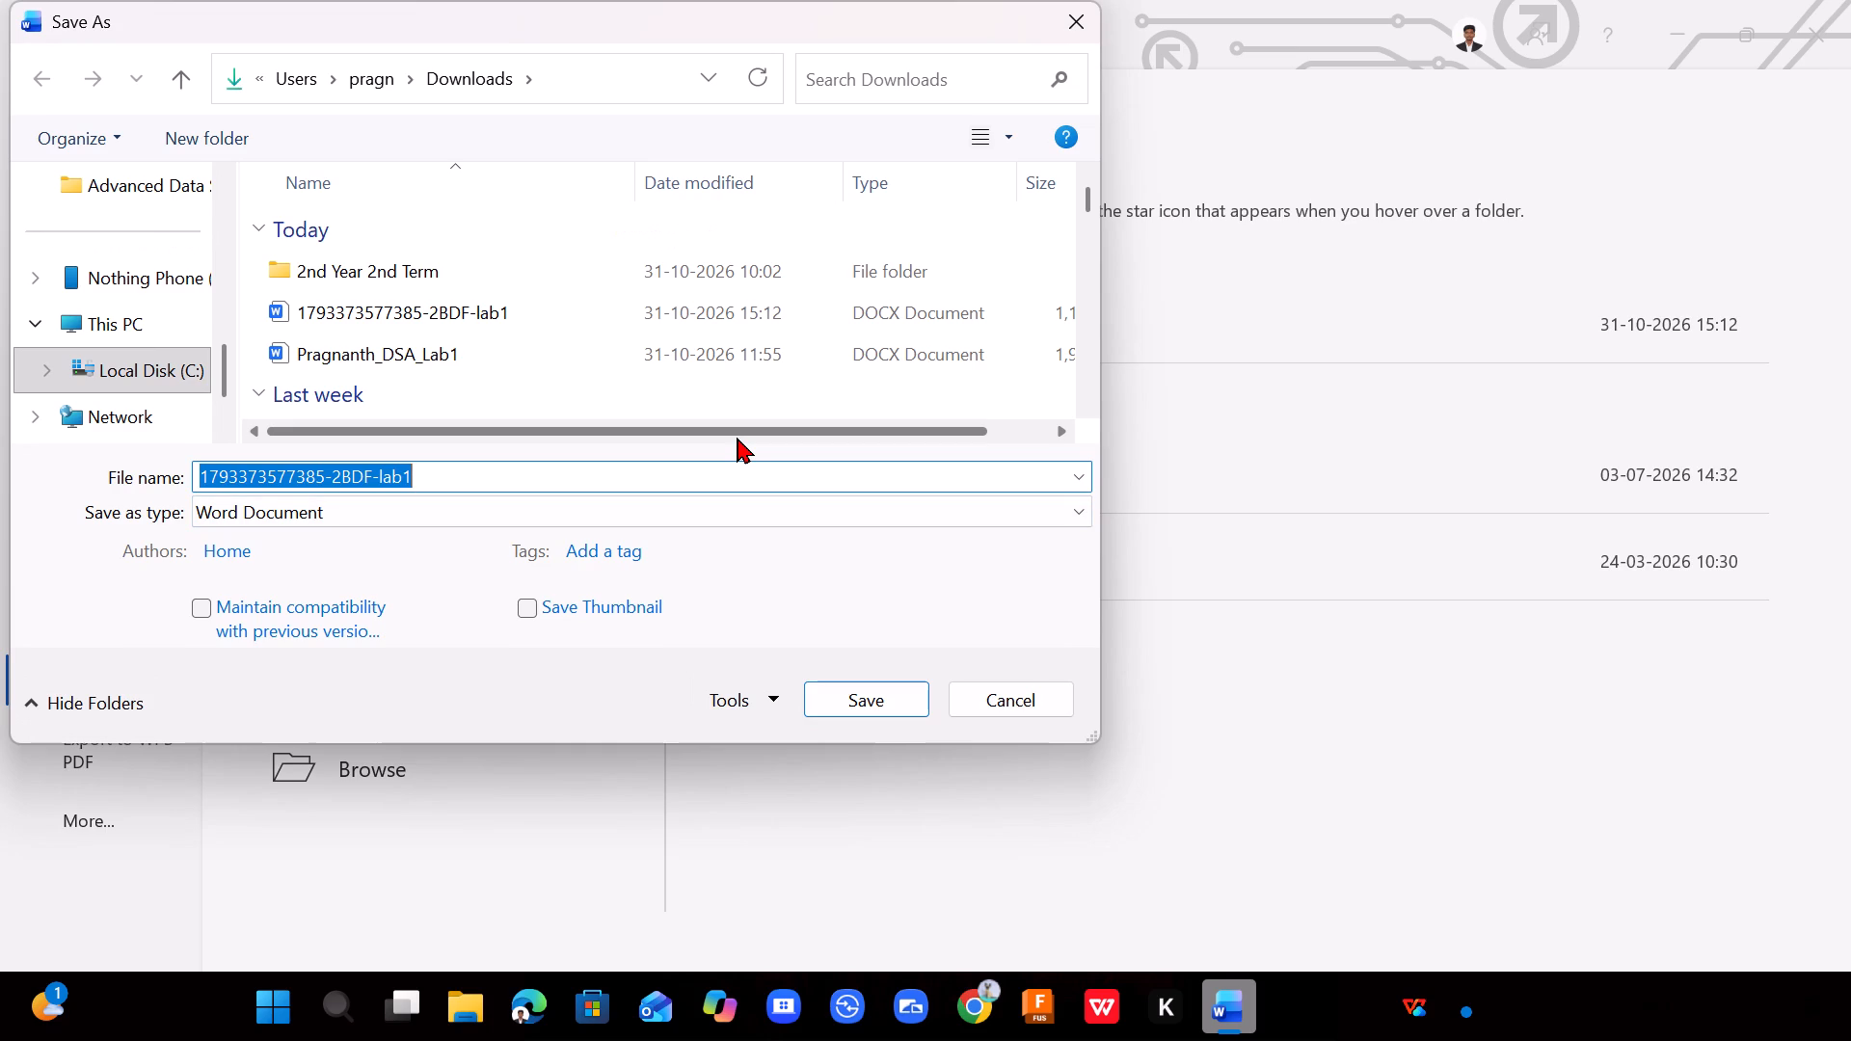
{"action": "key", "text": "BackSpace"}
{"action": "type", "text": "ragnan"}
{"action": "type", "text": "th"}
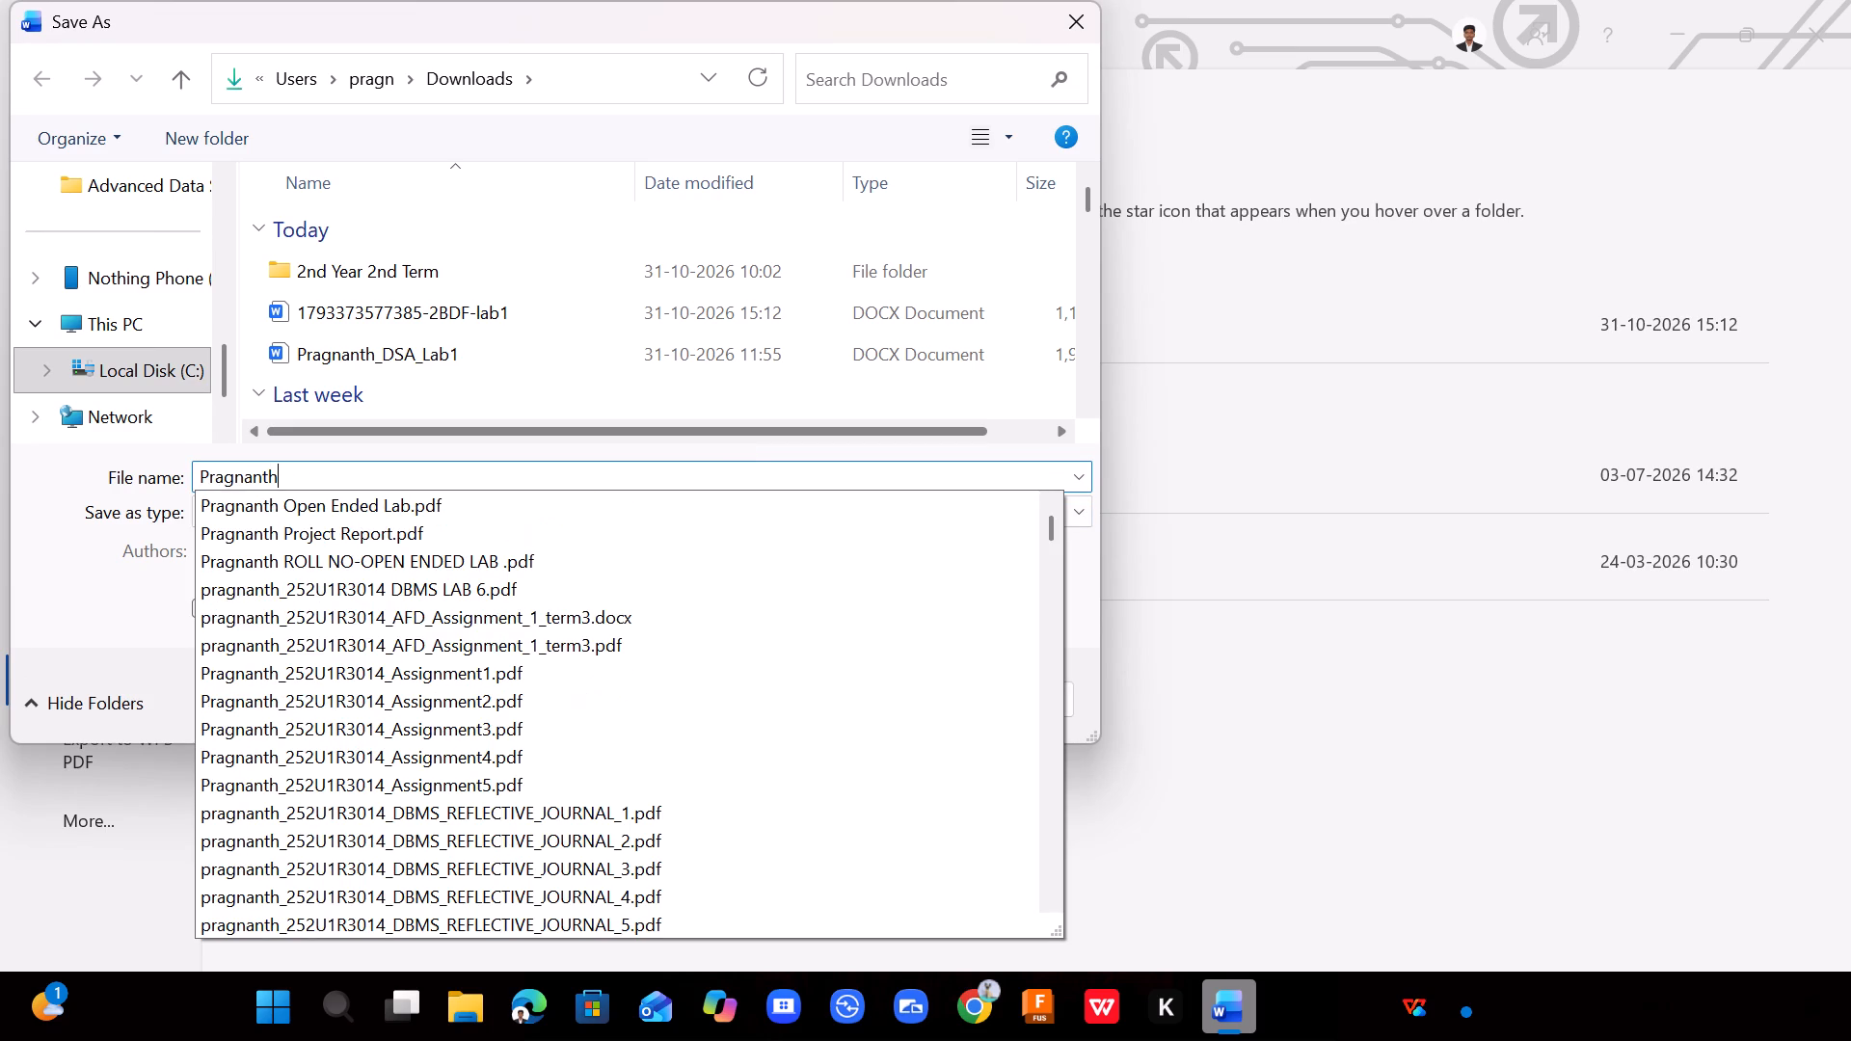
{"action": "key", "text": "shift+underscore"}
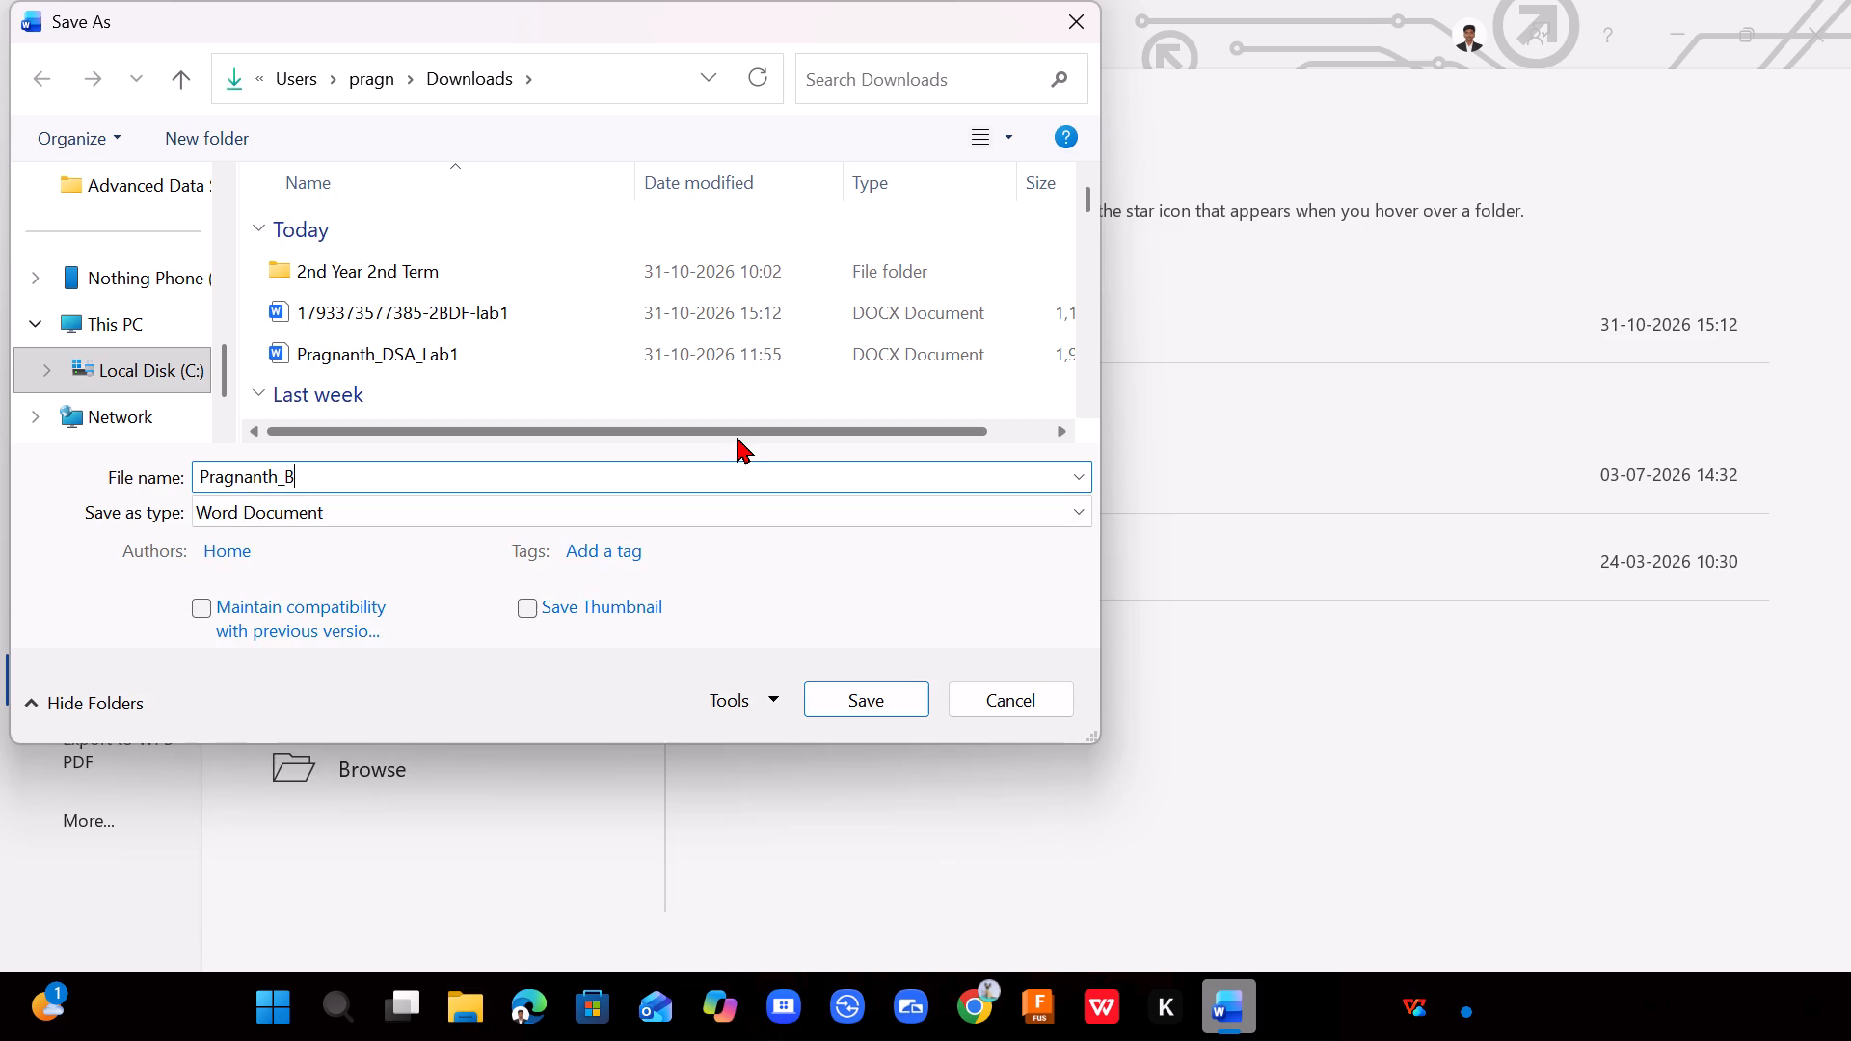
{"action": "type", "text": "ackend"}
{"action": "key", "text": "shift+underscore"}
{"action": "type", "text": "lab1"}
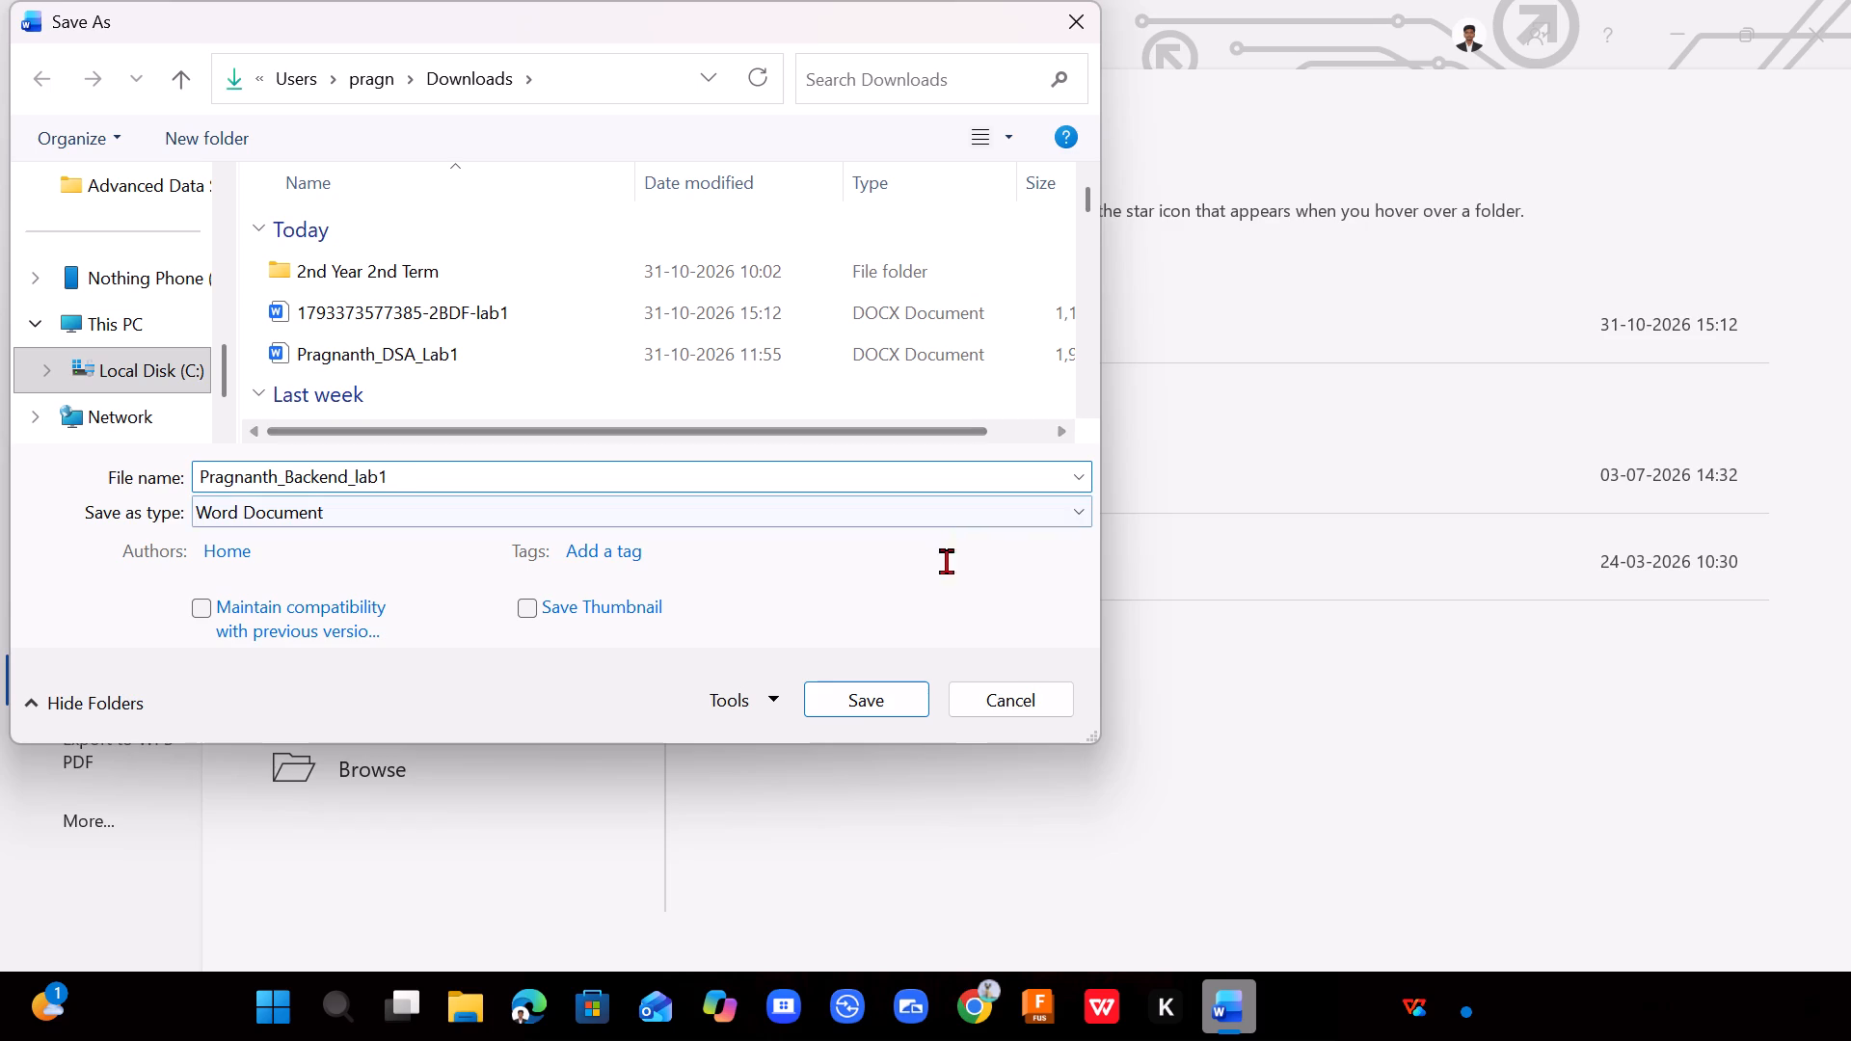
{"action": "left_click", "coordinate": [860, 698]}
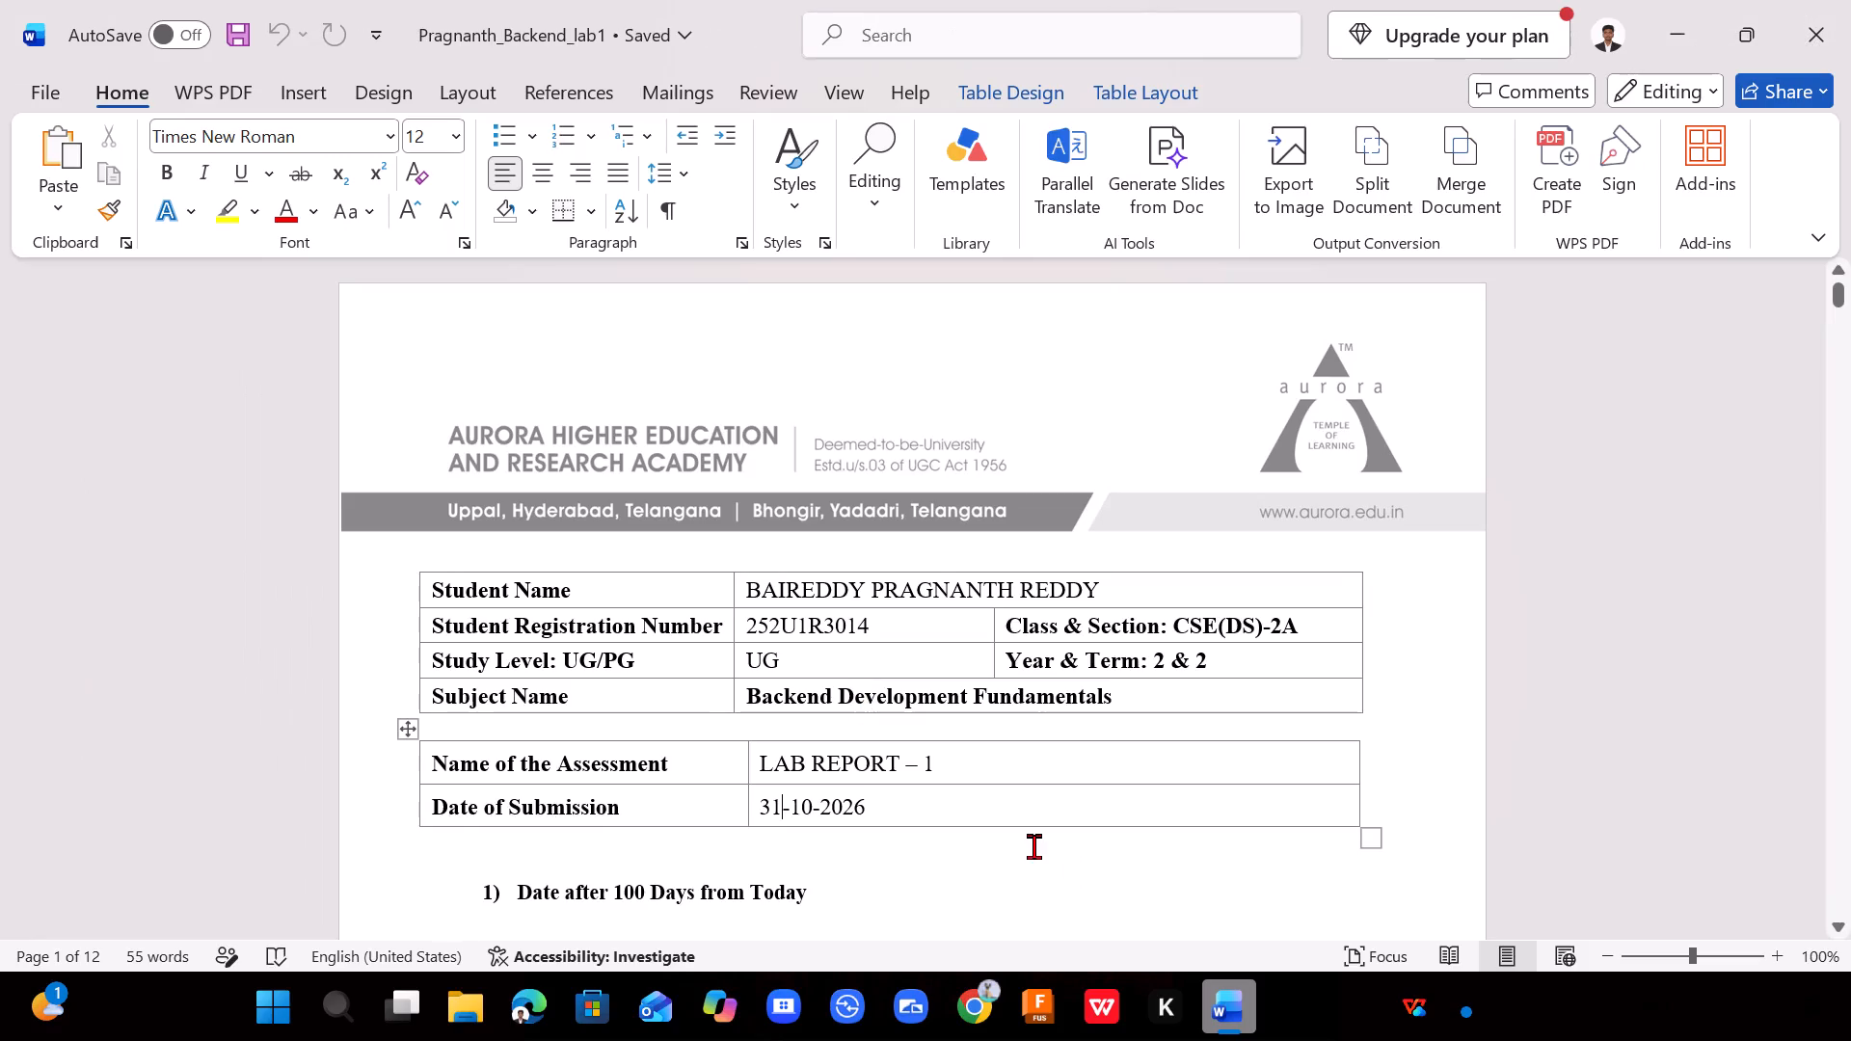
Switch to Chrome and close the extra Get a String code preview and submission pages, keeping the coding practice question page open.
{"action": "left_click", "coordinate": [975, 1006]}
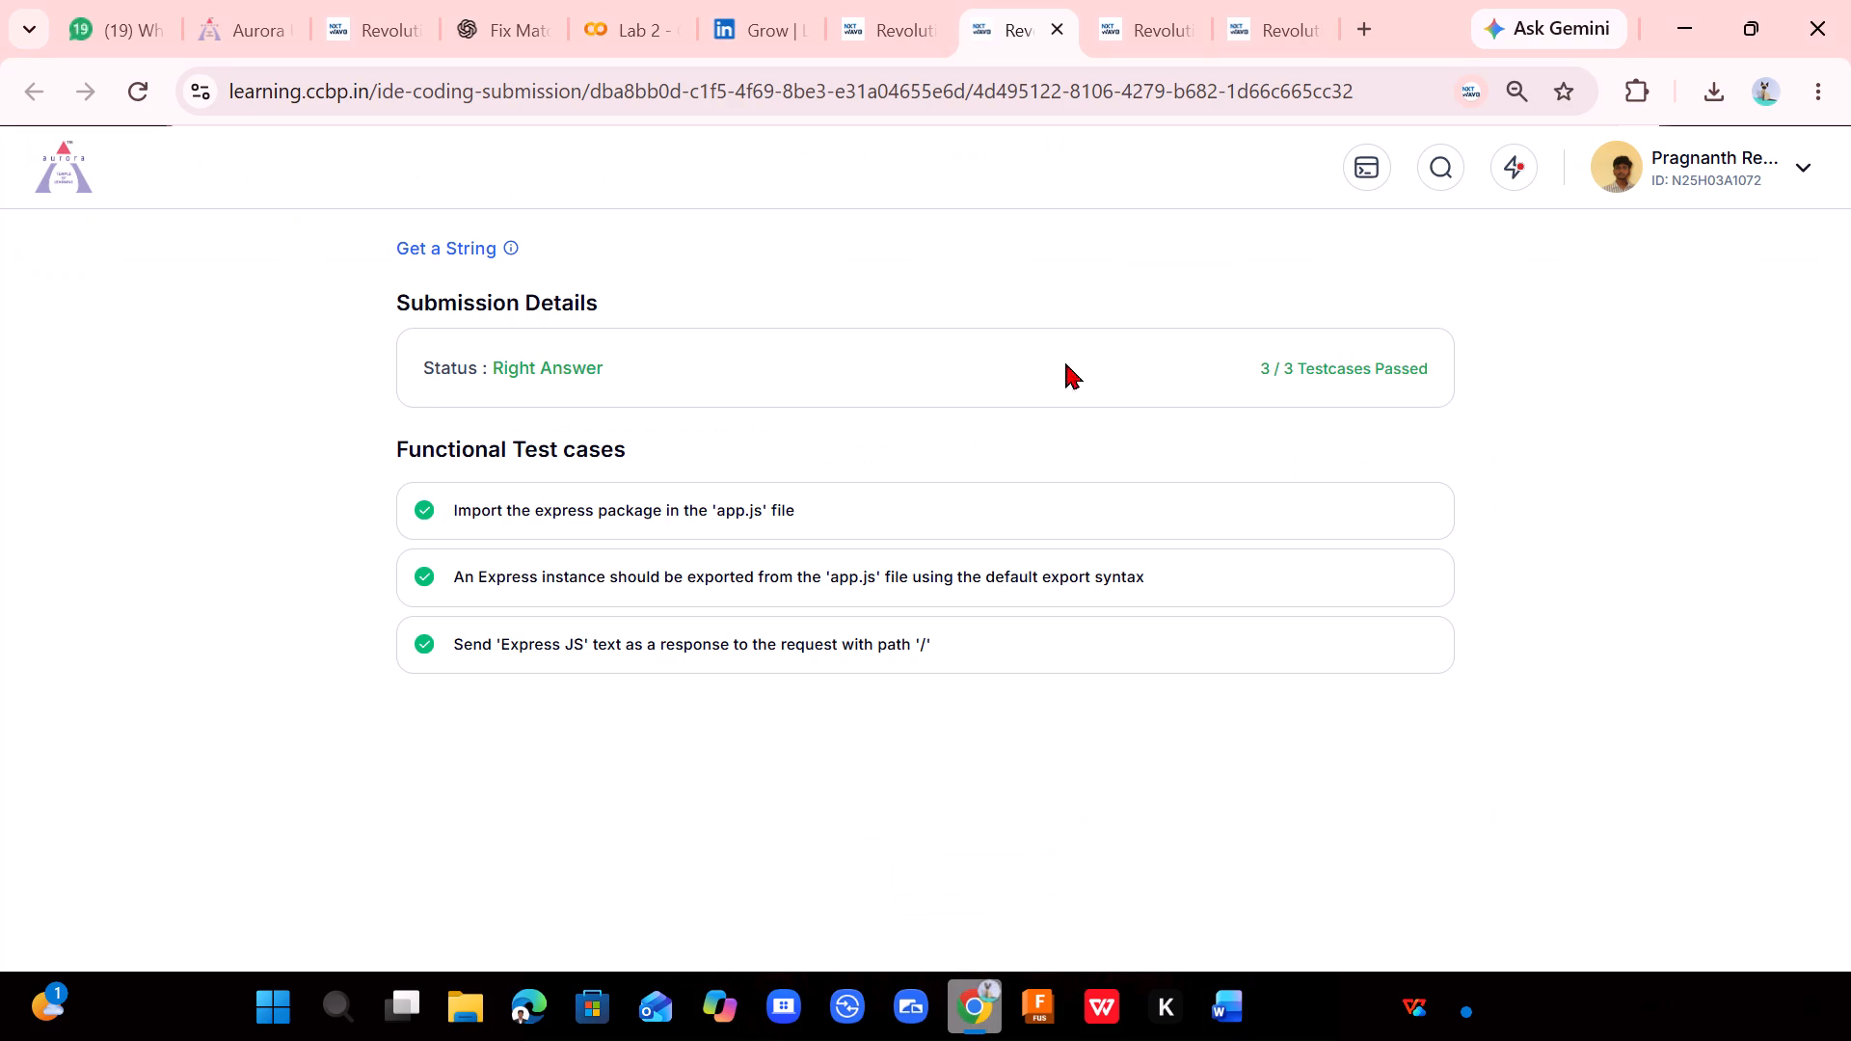
{"action": "left_click", "coordinate": [1318, 16]}
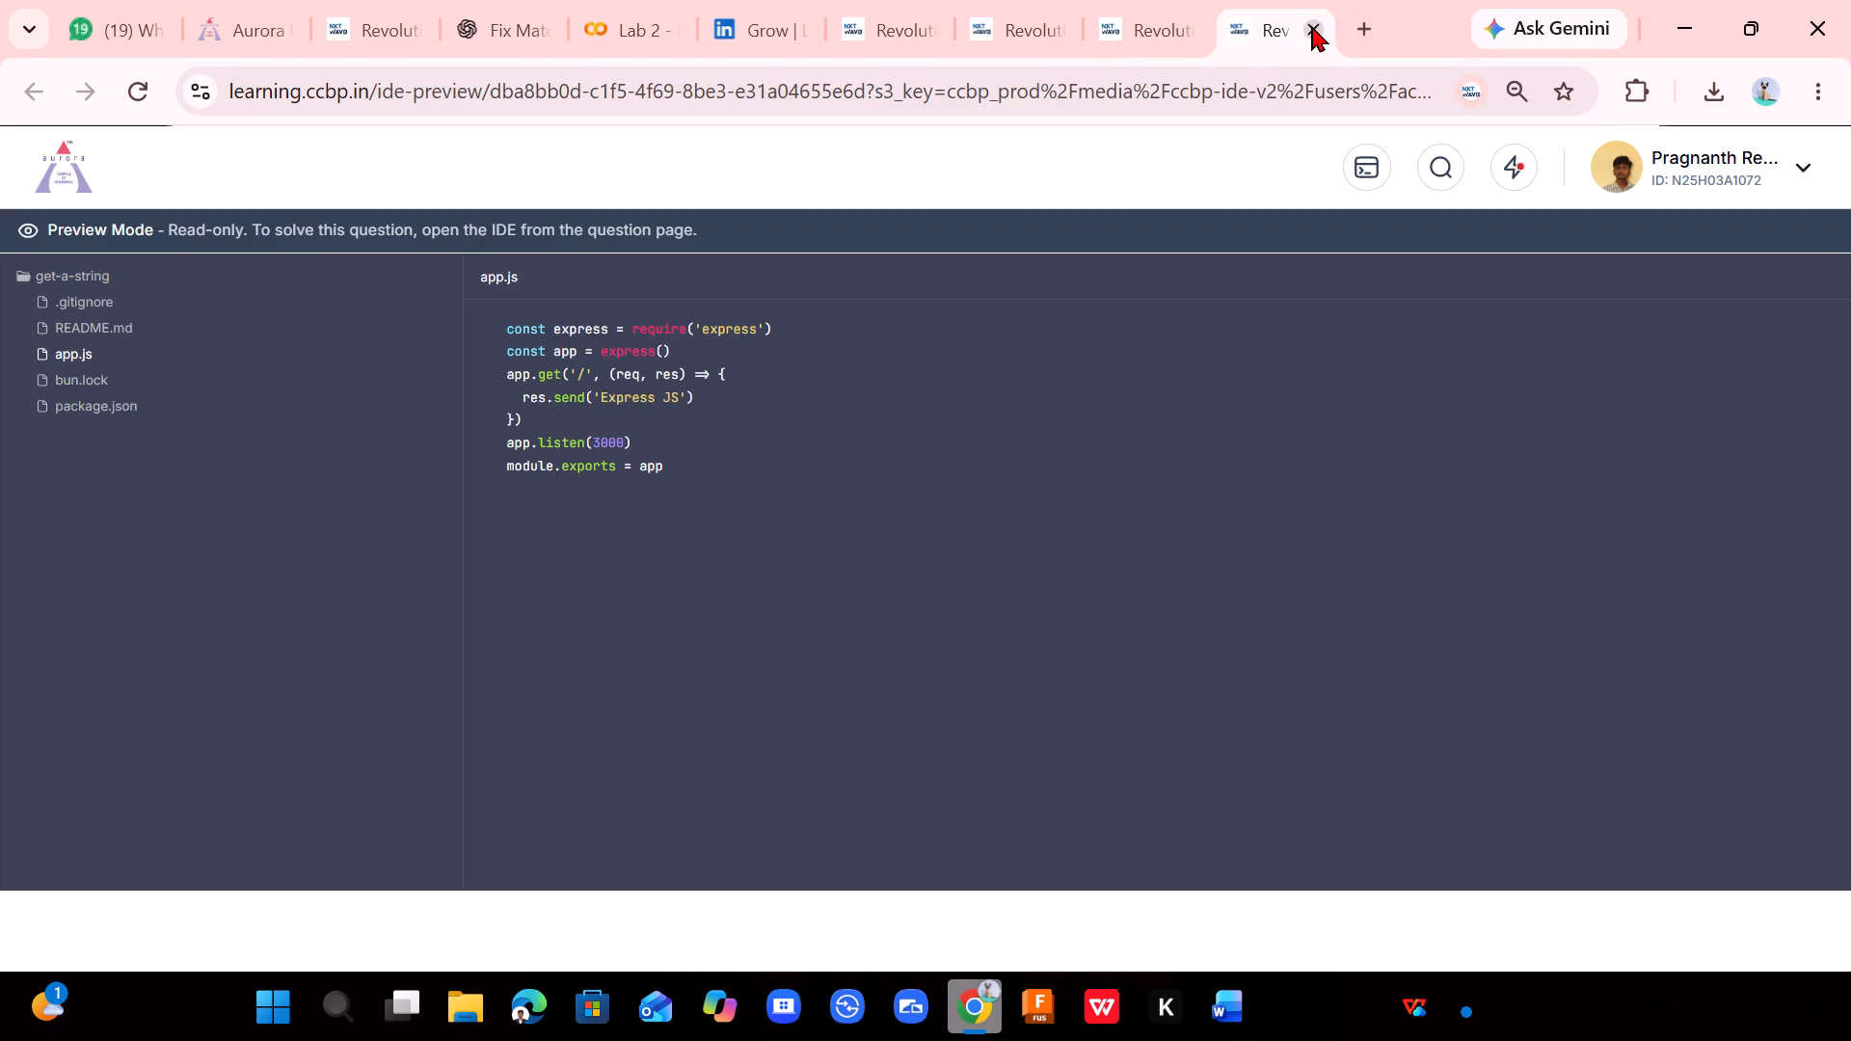
{"action": "left_click", "coordinate": [1311, 25]}
{"action": "left_click", "coordinate": [1311, 25]}
{"action": "left_click", "coordinate": [1311, 25]}
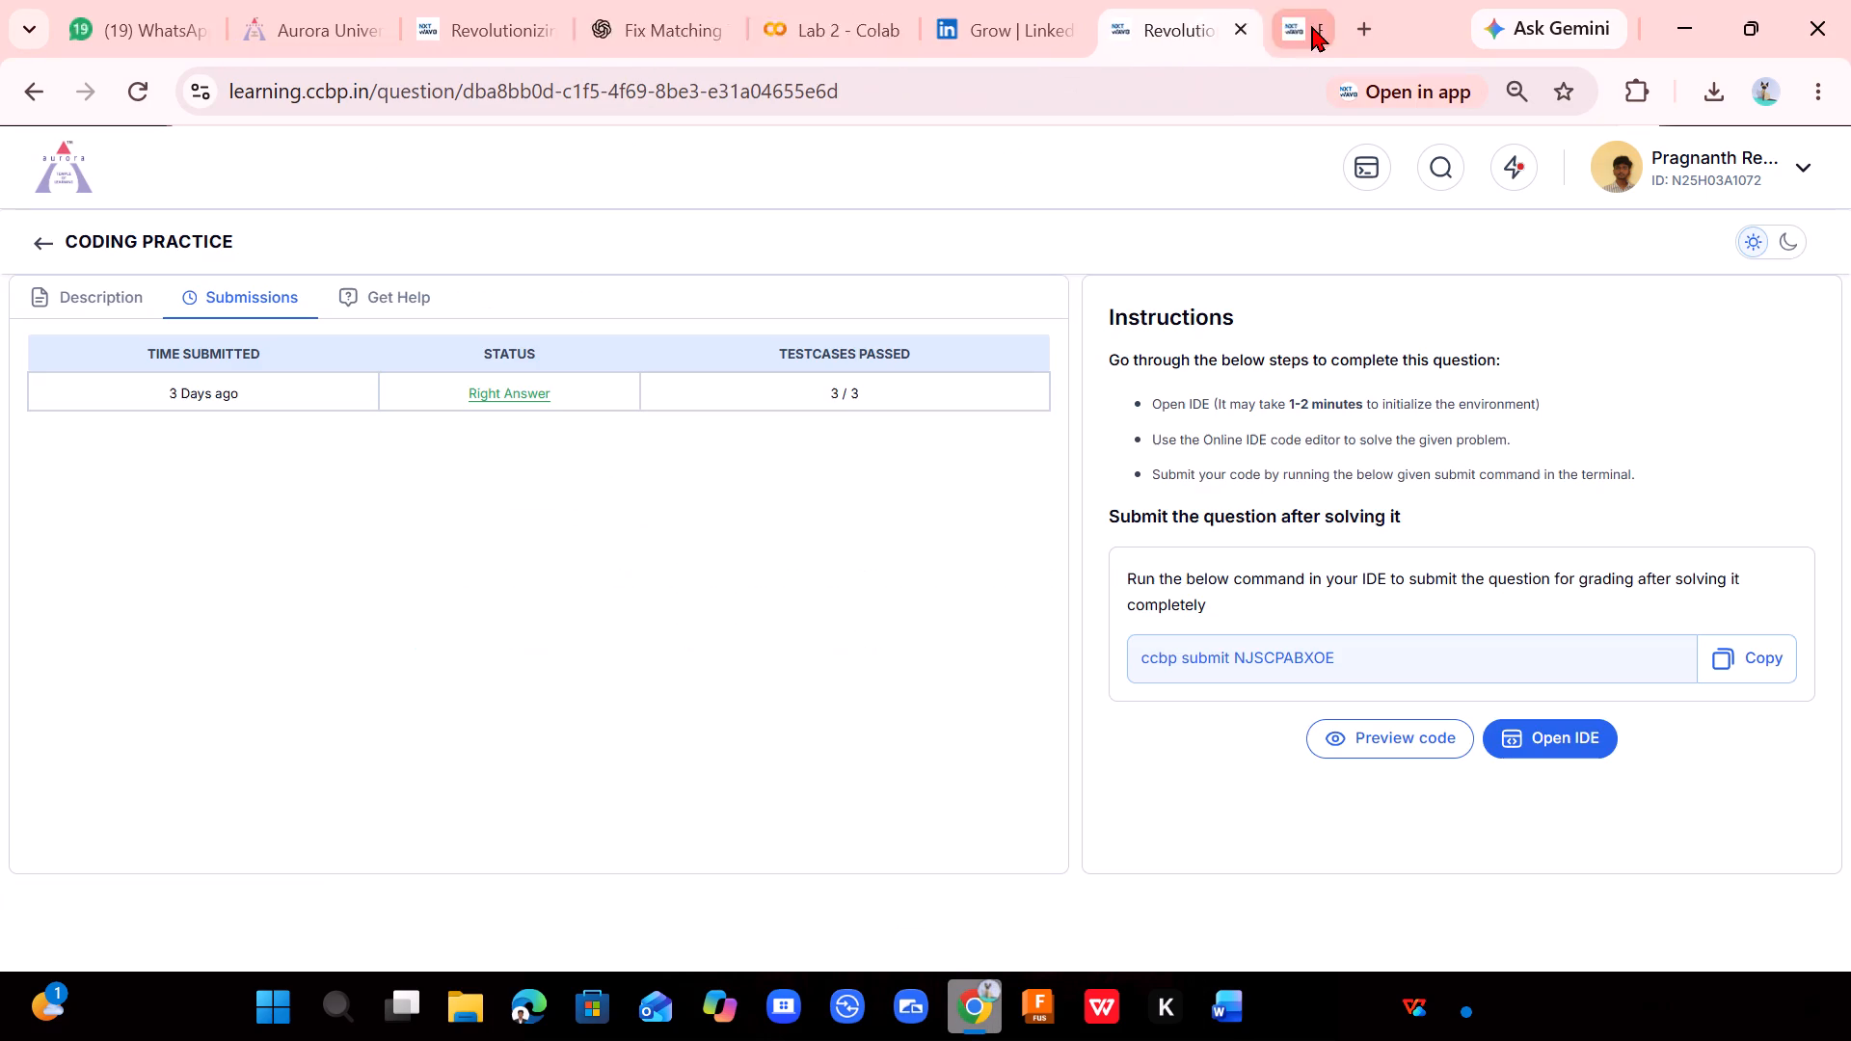
{"action": "left_click", "coordinate": [1311, 25]}
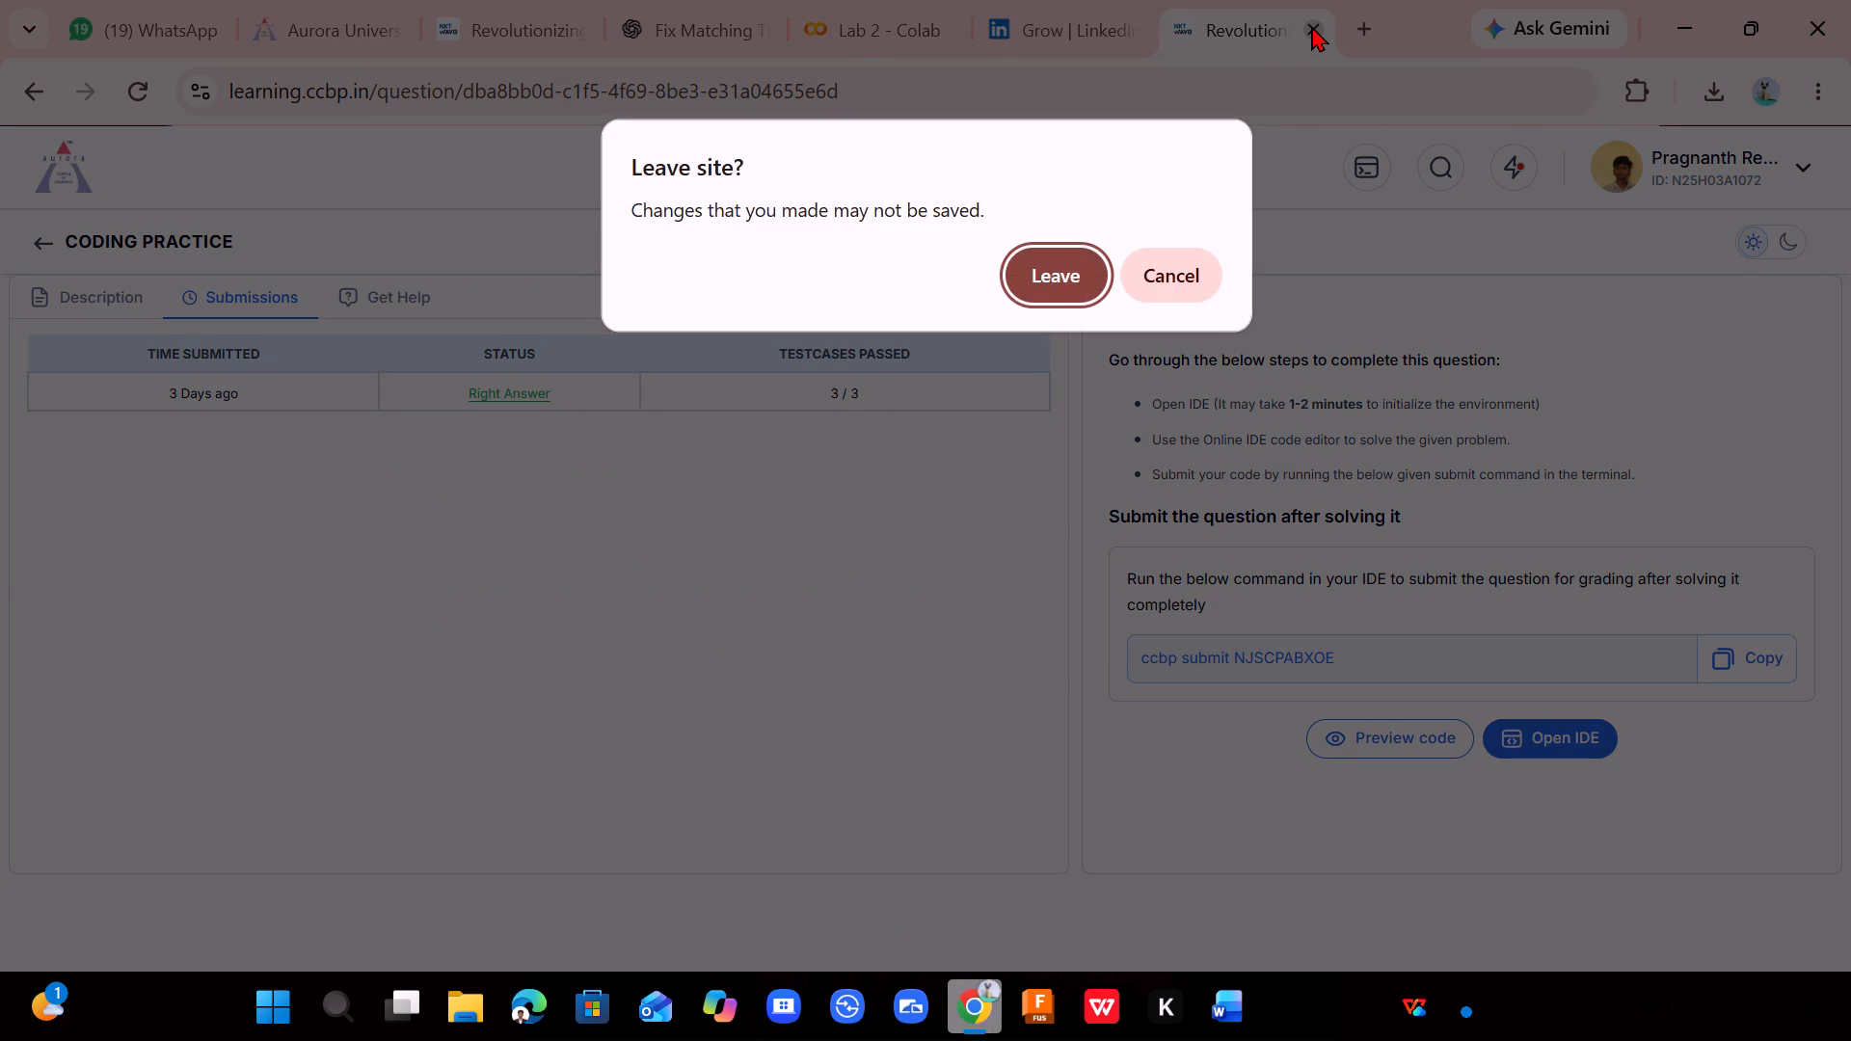
{"action": "left_click", "coordinate": [1359, 13]}
{"action": "left_click", "coordinate": [1167, 294]}
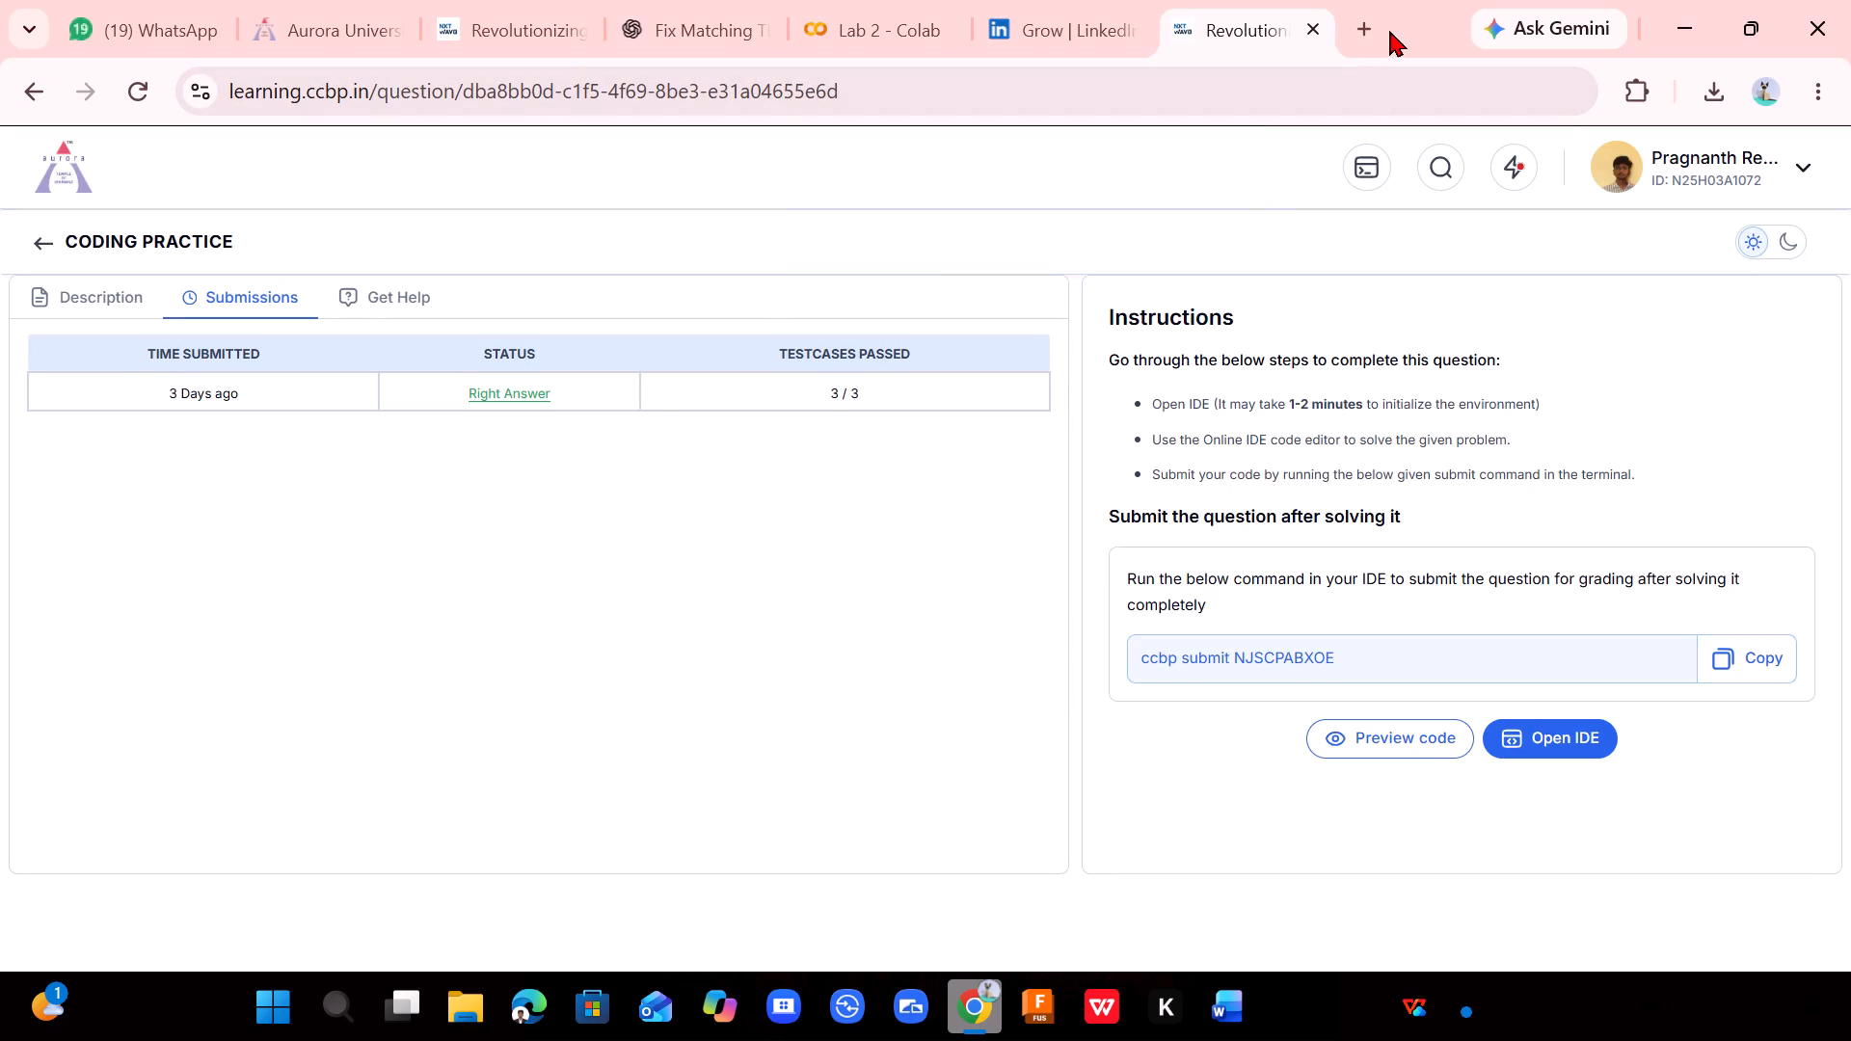
Search Google for "word to pdf" in a new tab and open iLovePDF's Word to PDF converter.
{"action": "left_click", "coordinate": [1361, 25]}
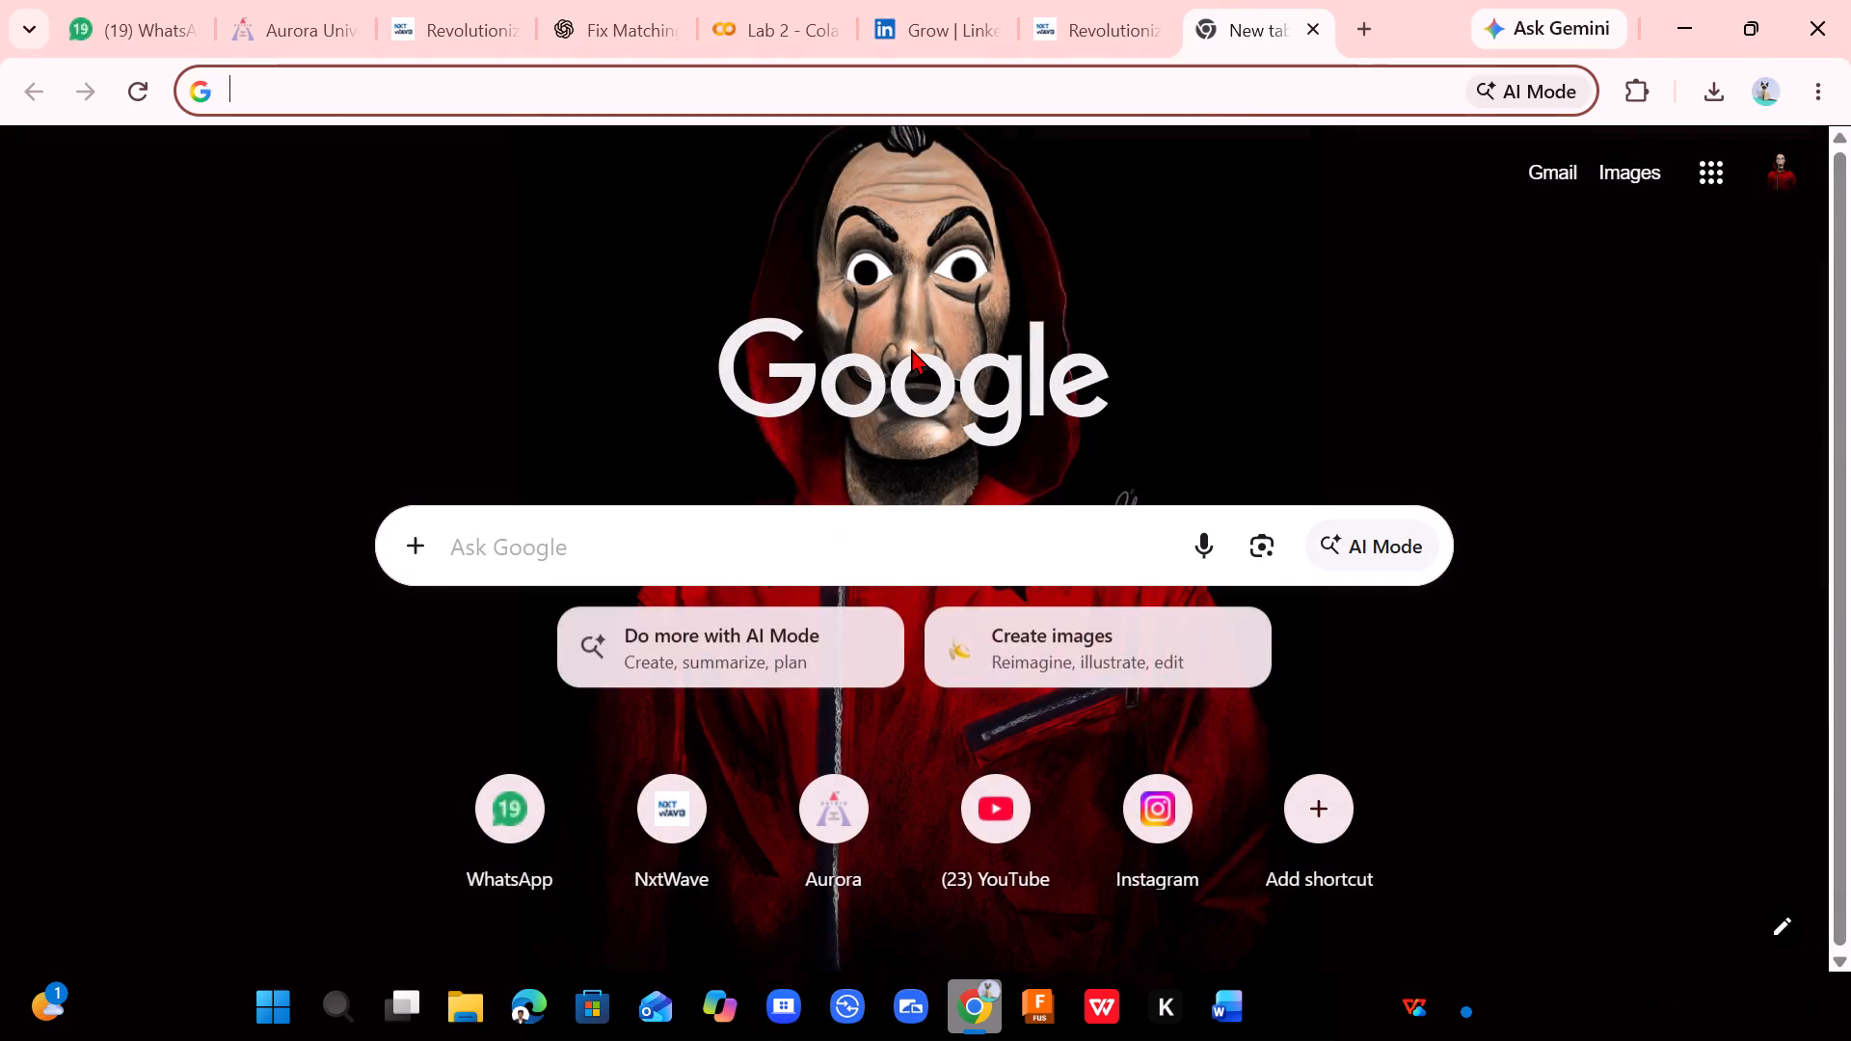
{"action": "left_click", "coordinate": [828, 528]}
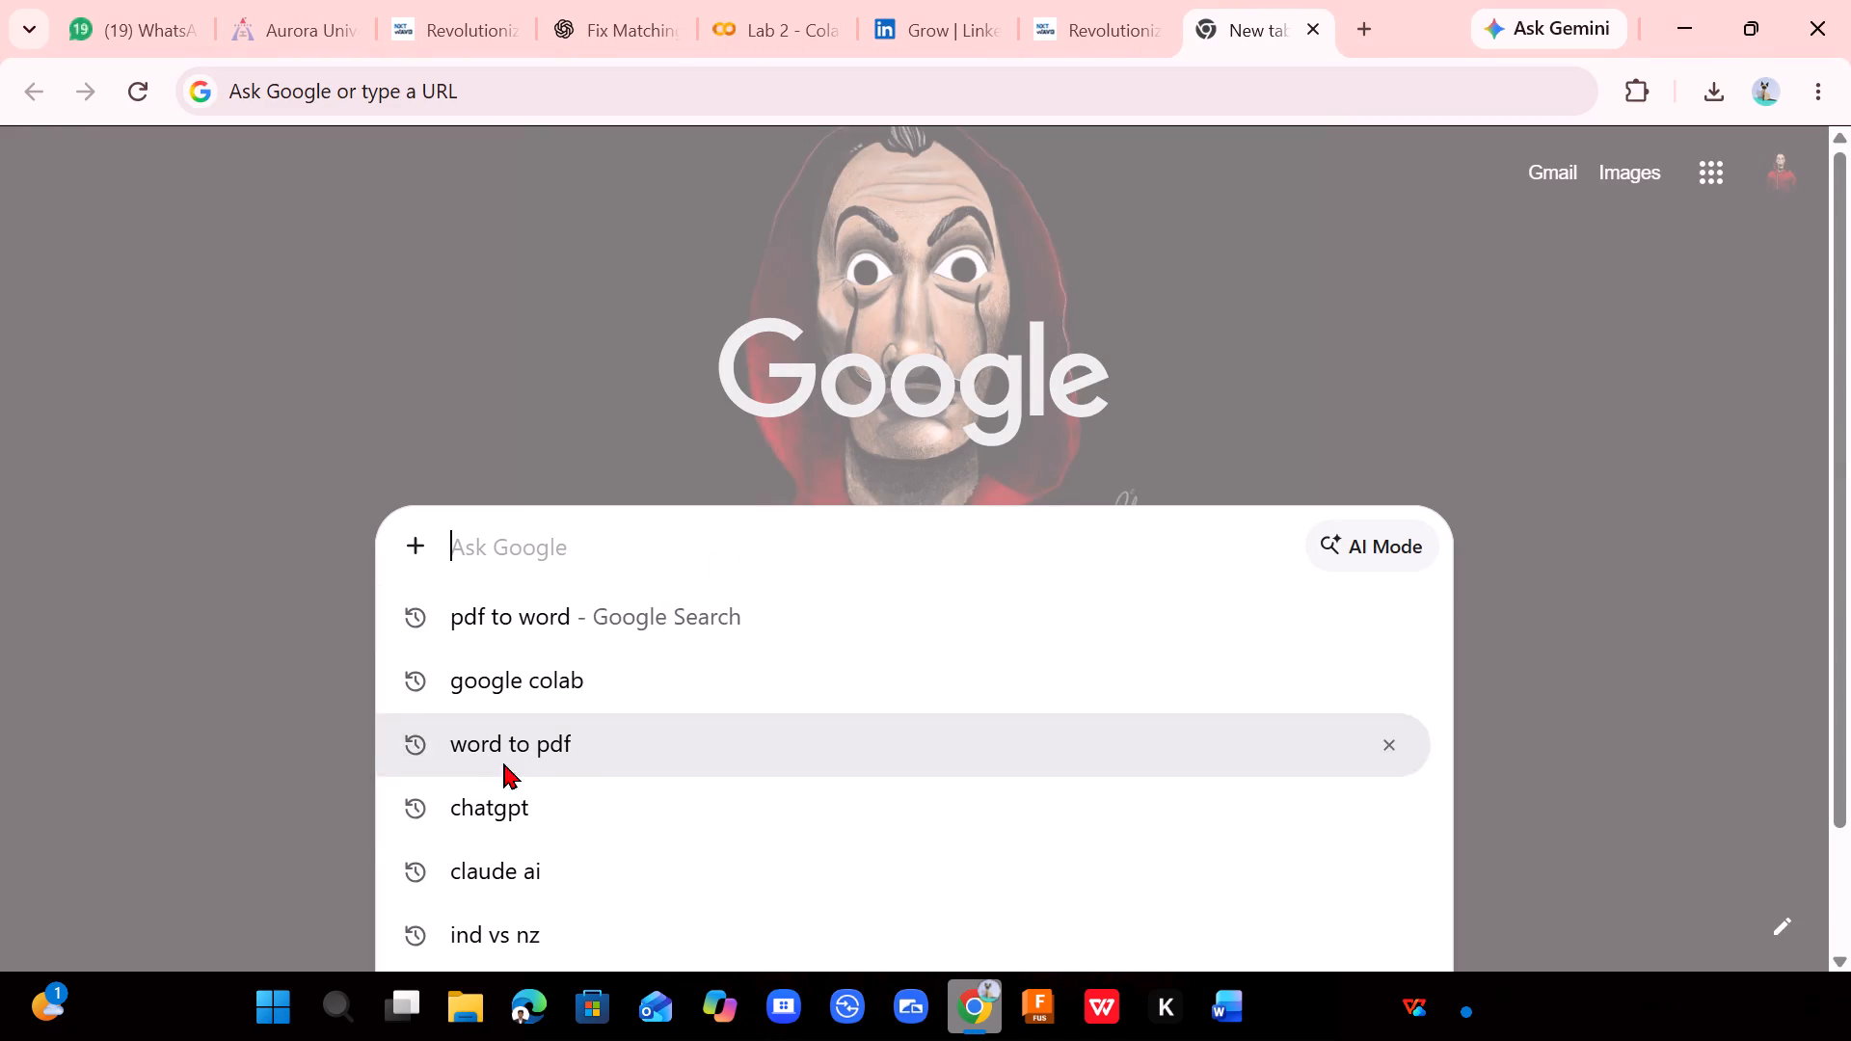
{"action": "left_click", "coordinate": [563, 735]}
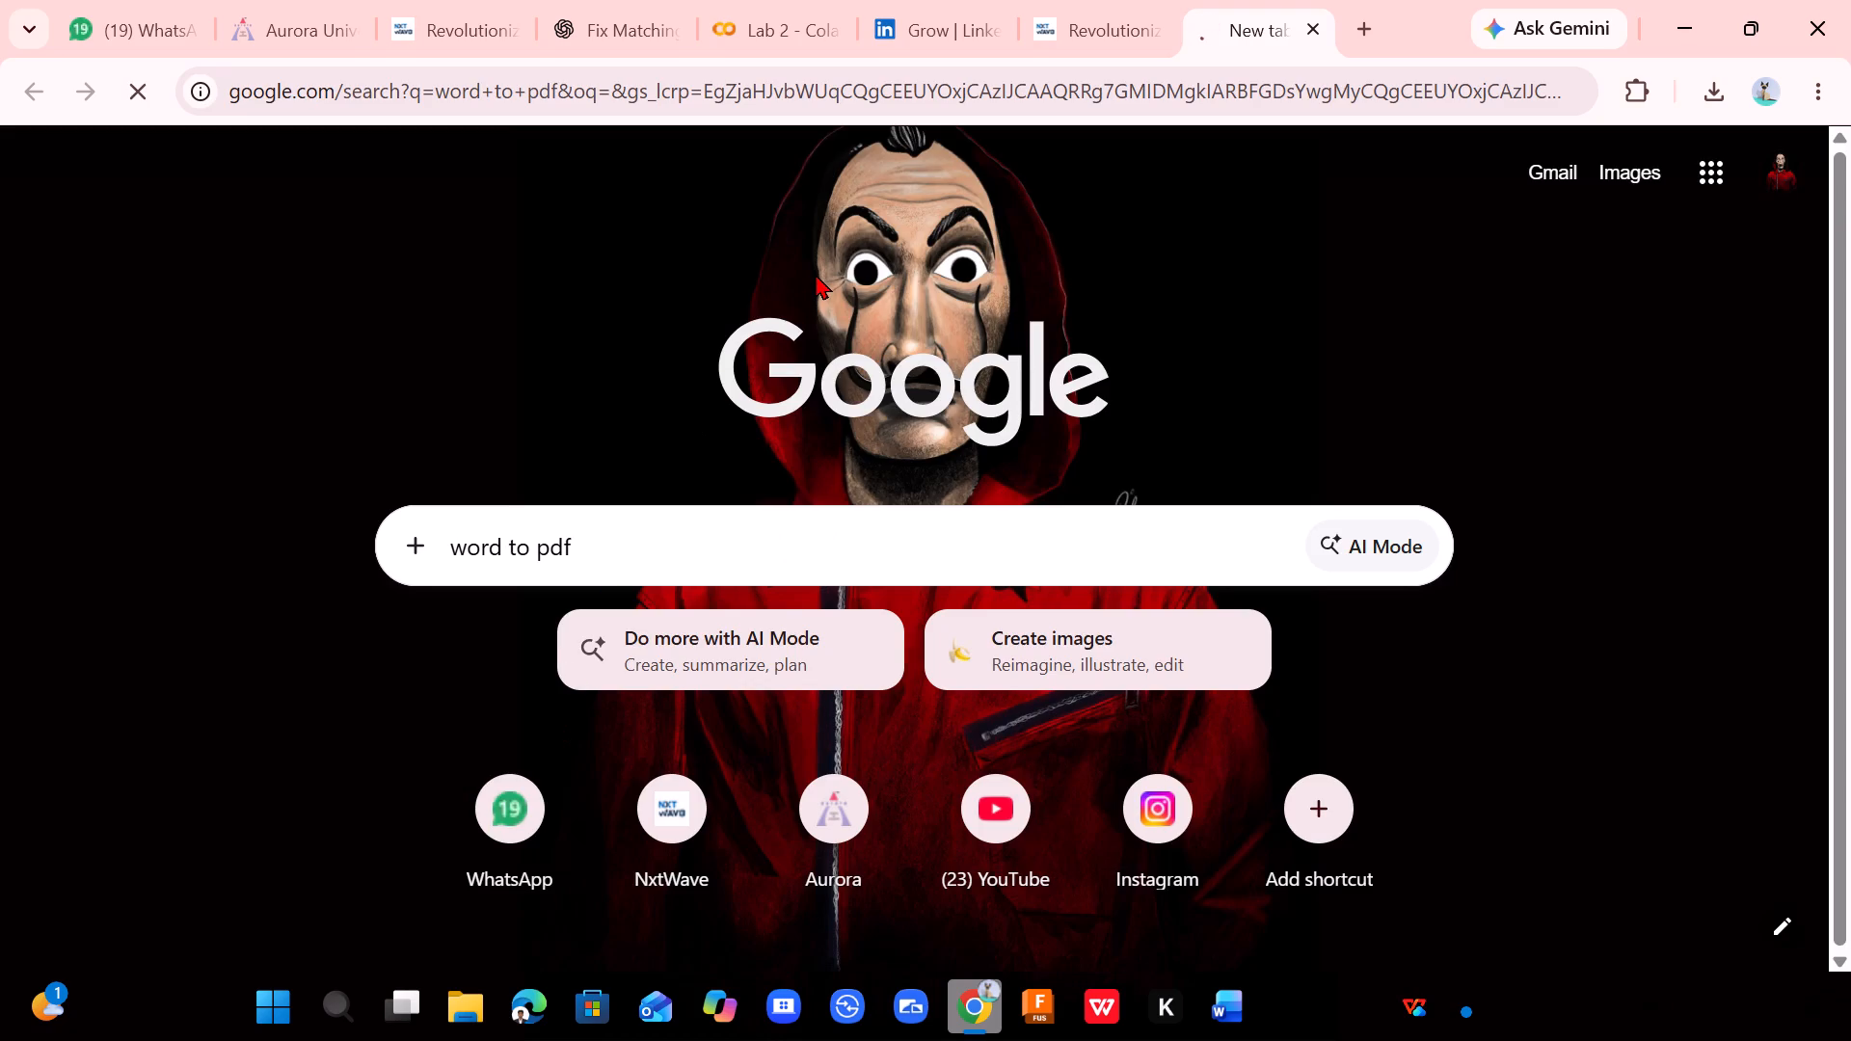
{"action": "left_click", "coordinate": [625, 414]}
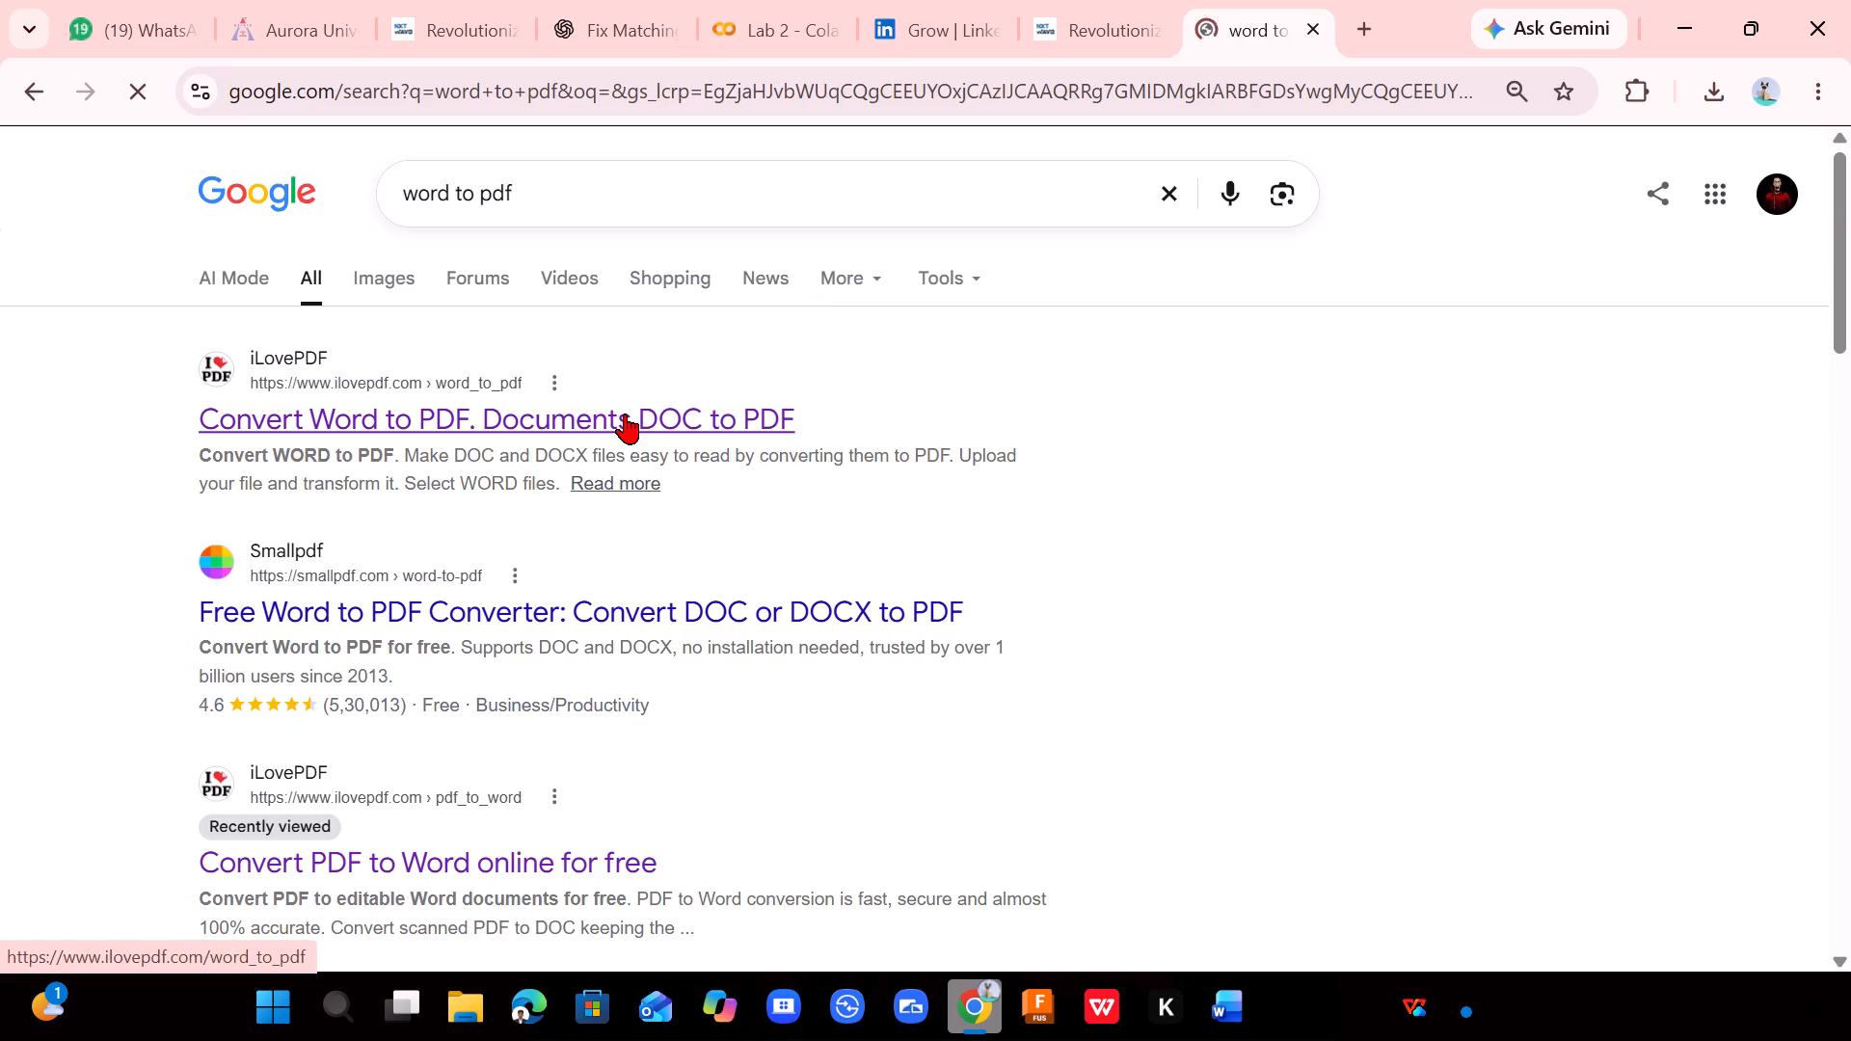
Choose Pragnanth_Backend_lab1 from Downloads in the converter and start its conversion to PDF.
{"action": "left_click", "coordinate": [807, 484]}
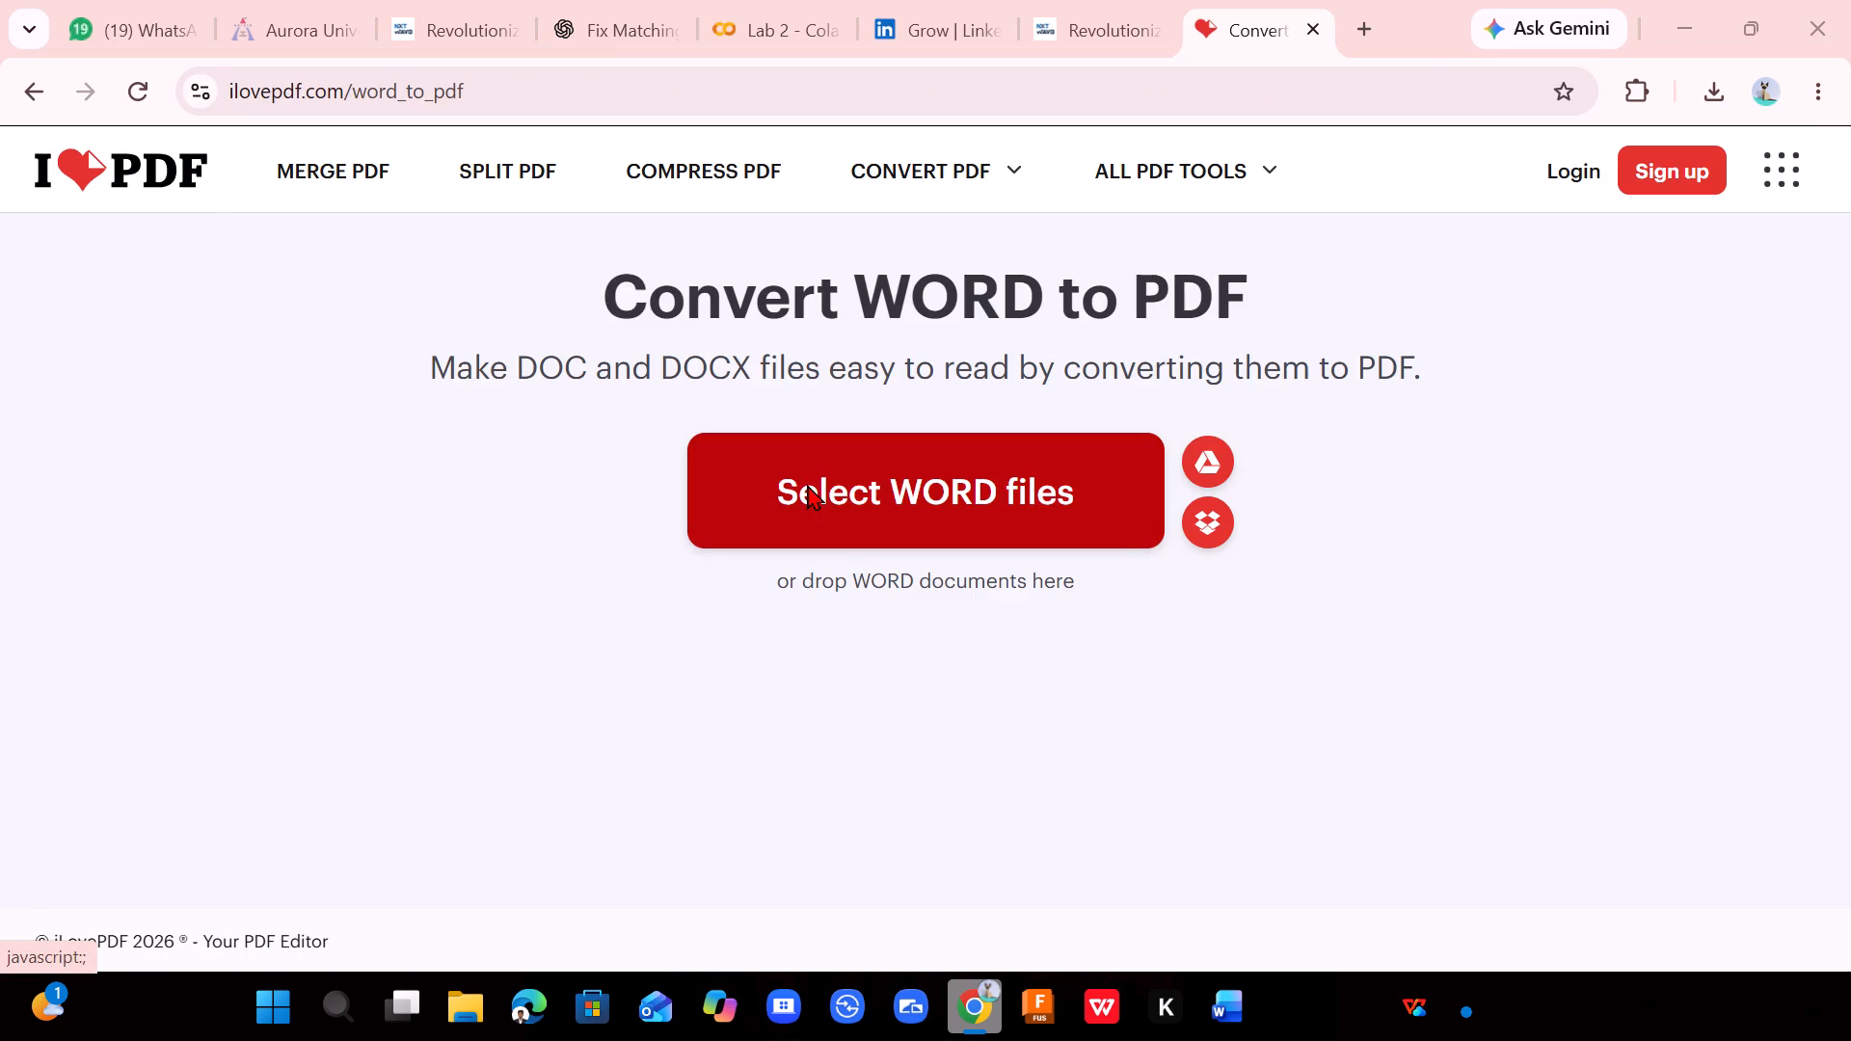
{"action": "left_click", "coordinate": [709, 456]}
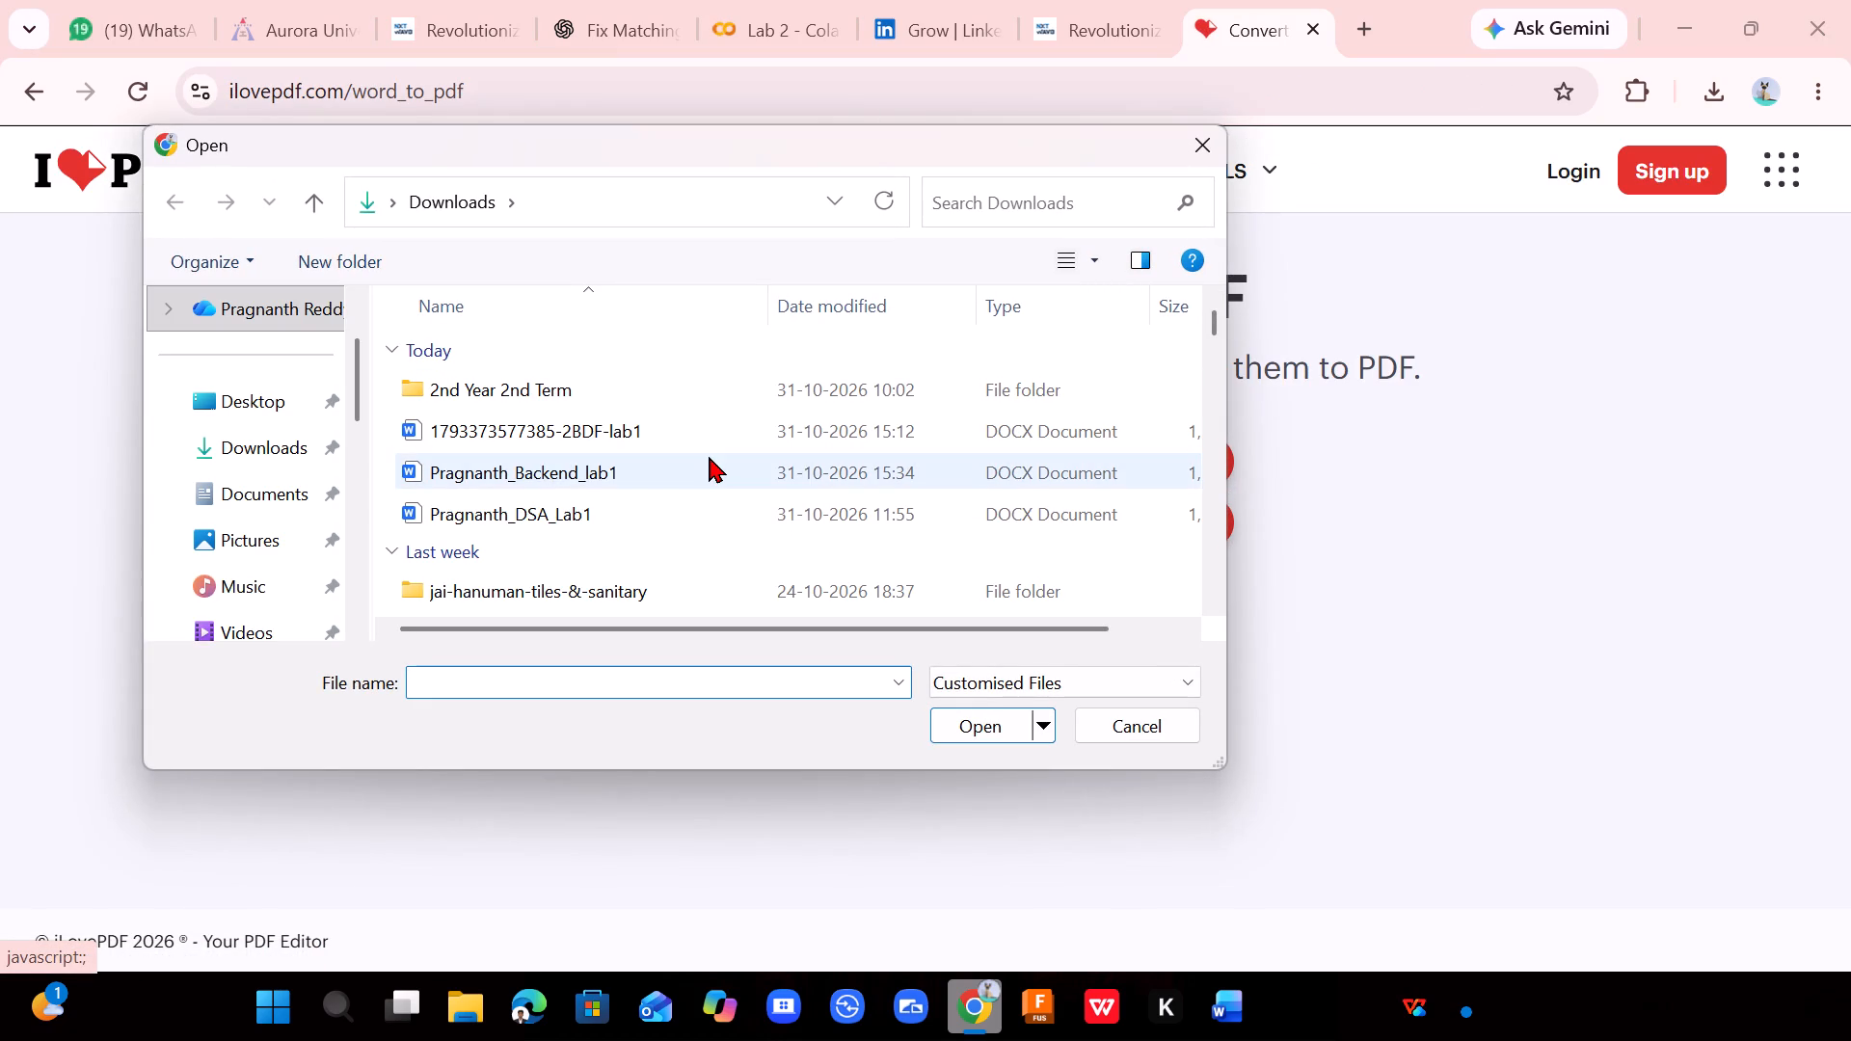
{"action": "left_click", "coordinate": [972, 736]}
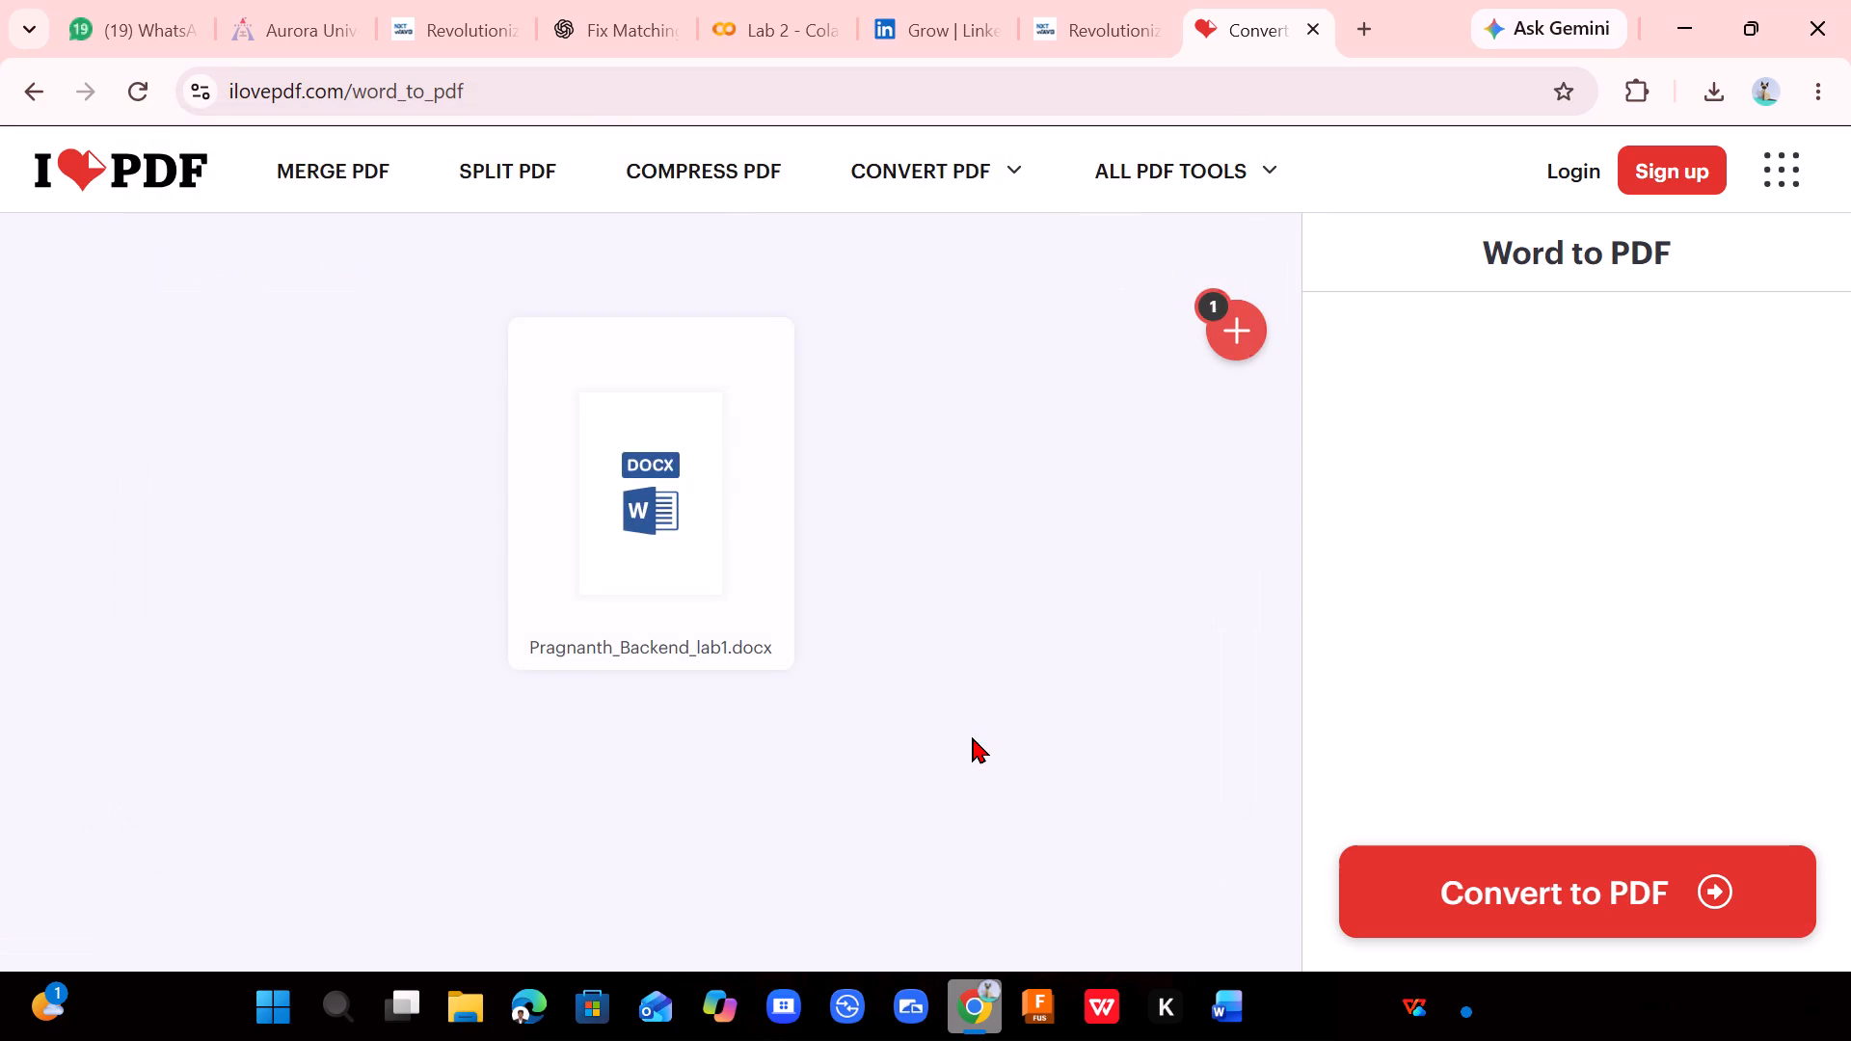
{"action": "left_click", "coordinate": [1748, 923]}
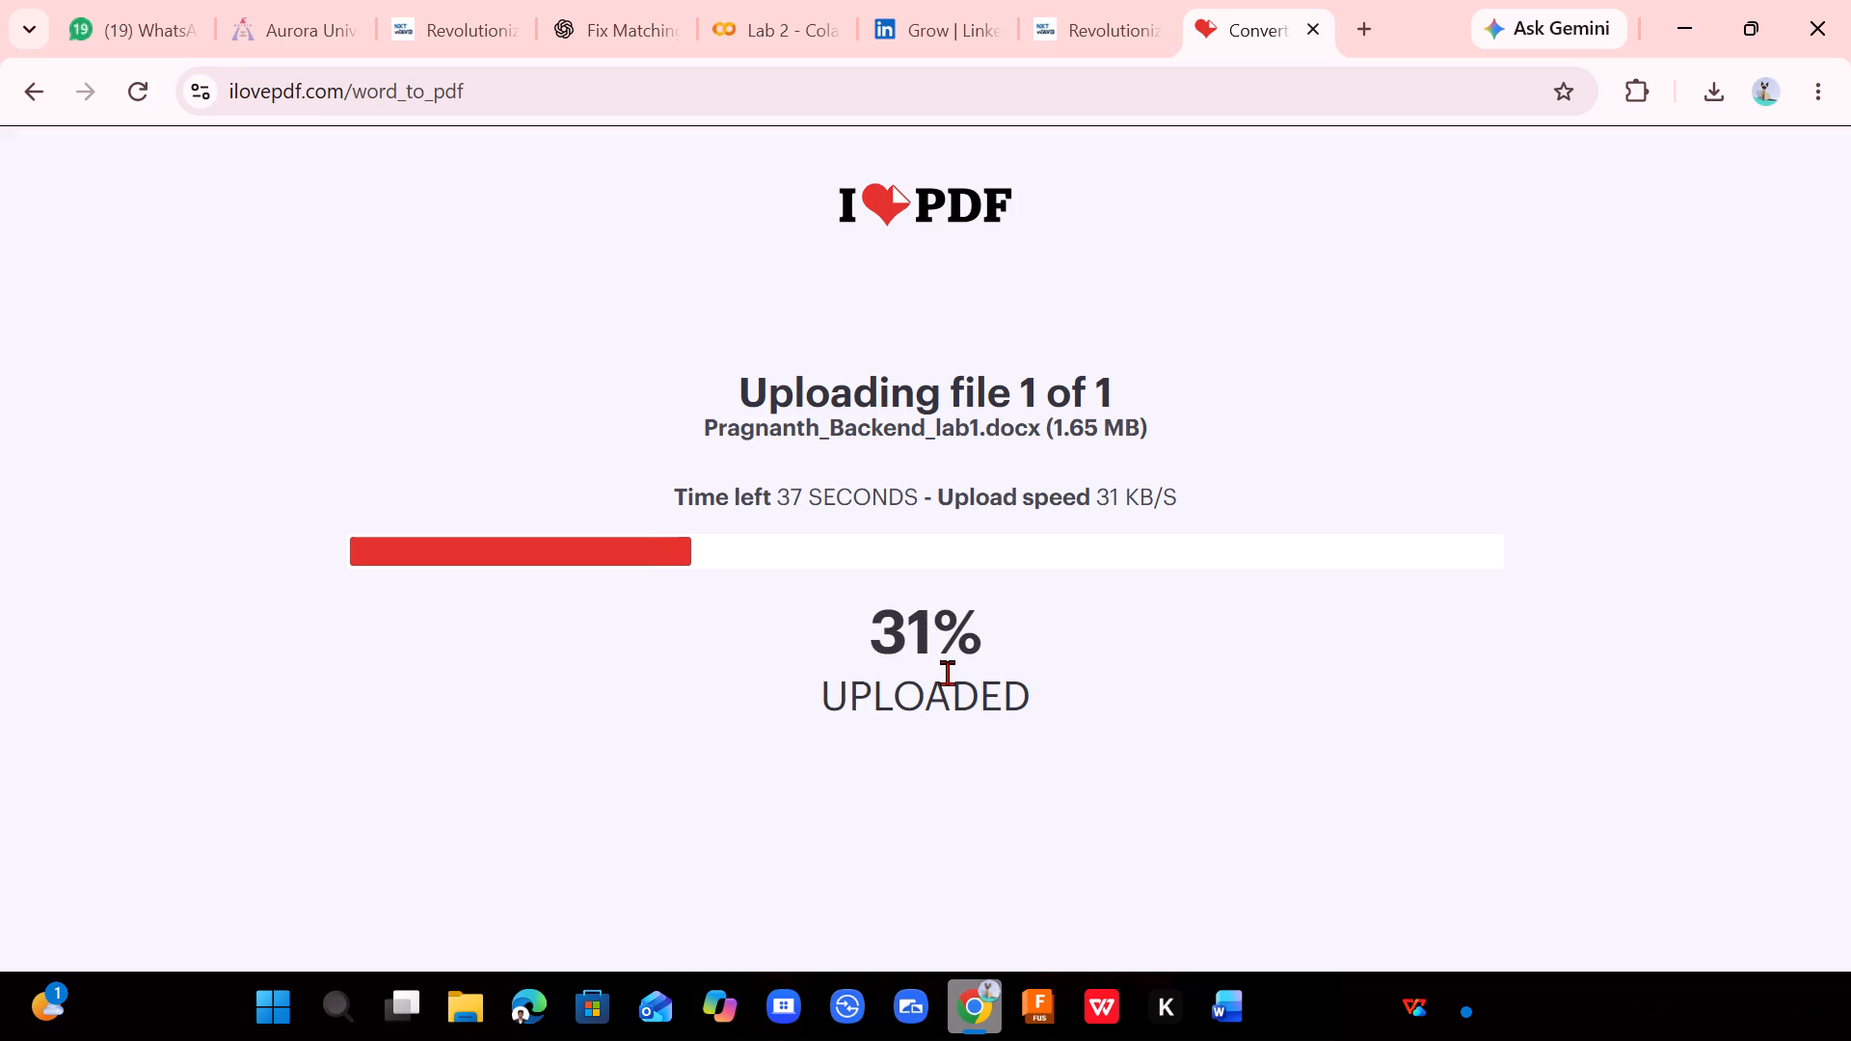
In the Aurora portal, return to the all-subjects Assessments overview and look through the subject cards for due work.
{"action": "left_click", "coordinate": [275, 0]}
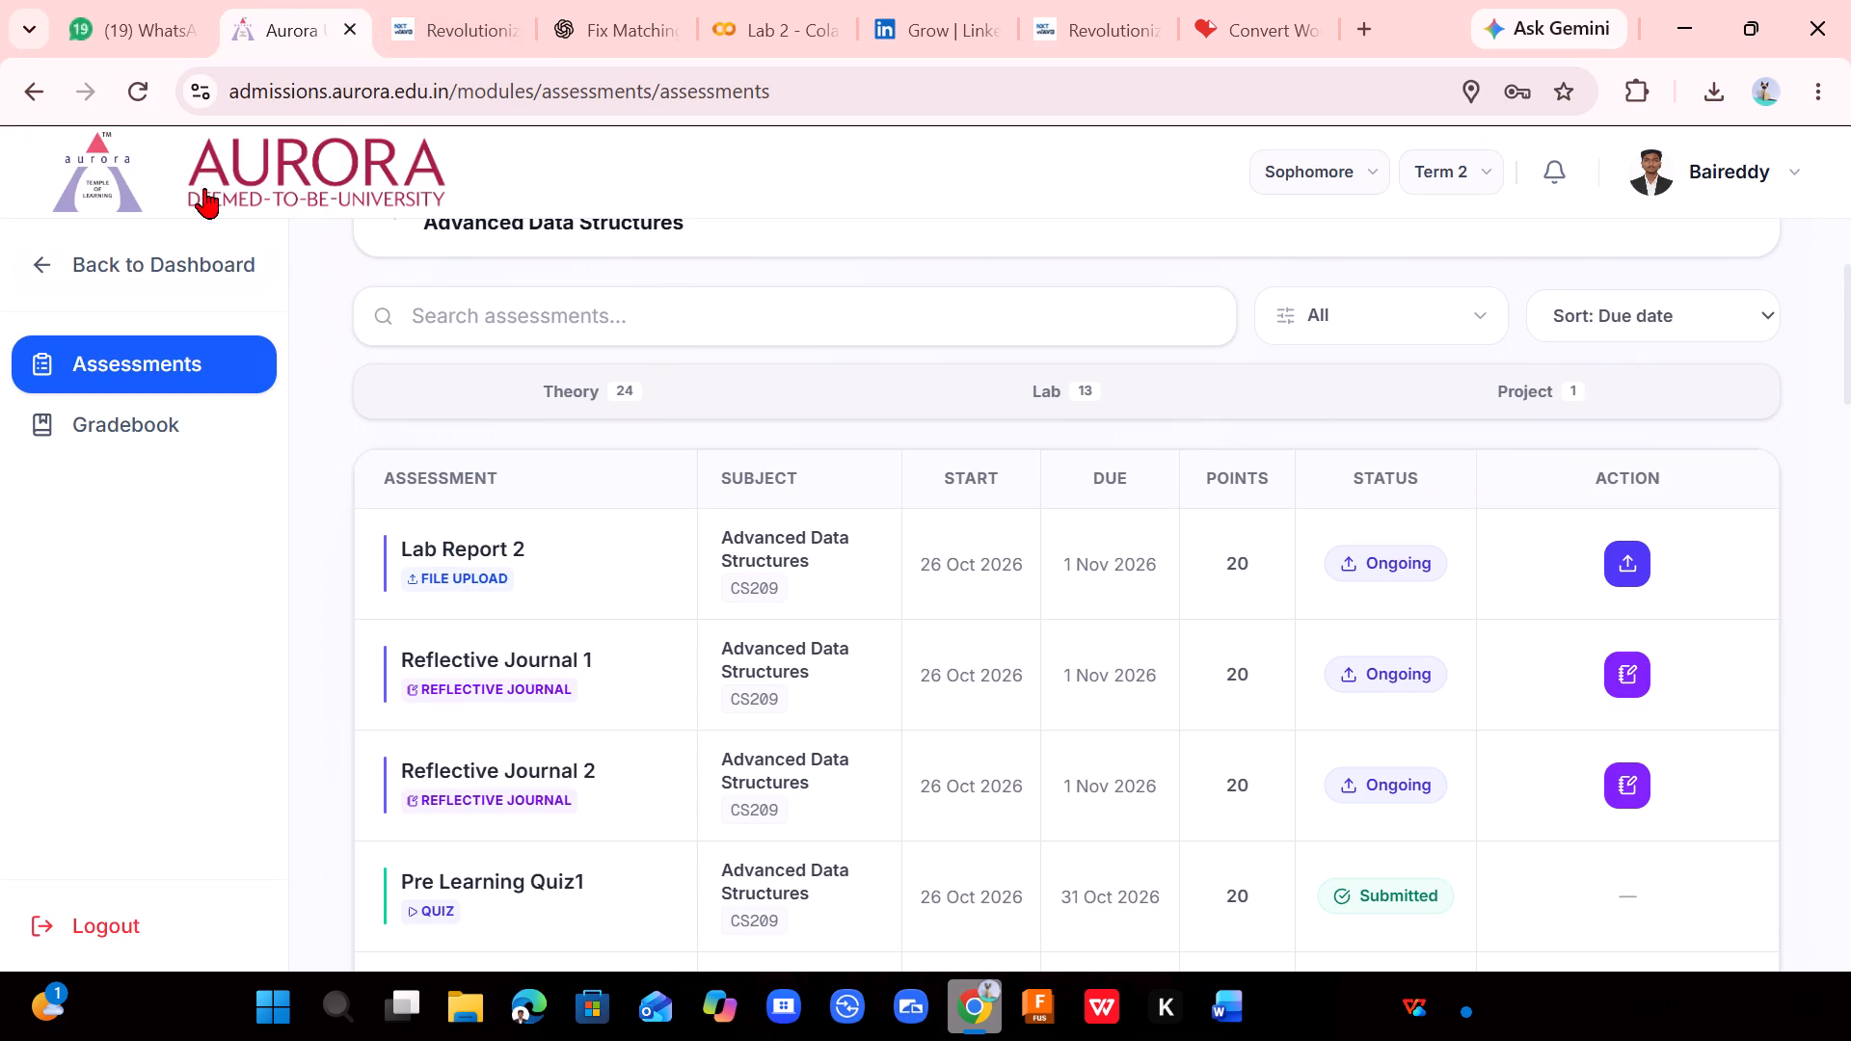
{"action": "scroll", "coordinate": [754, 614], "scroll_direction": "right", "scroll_amount": 1}
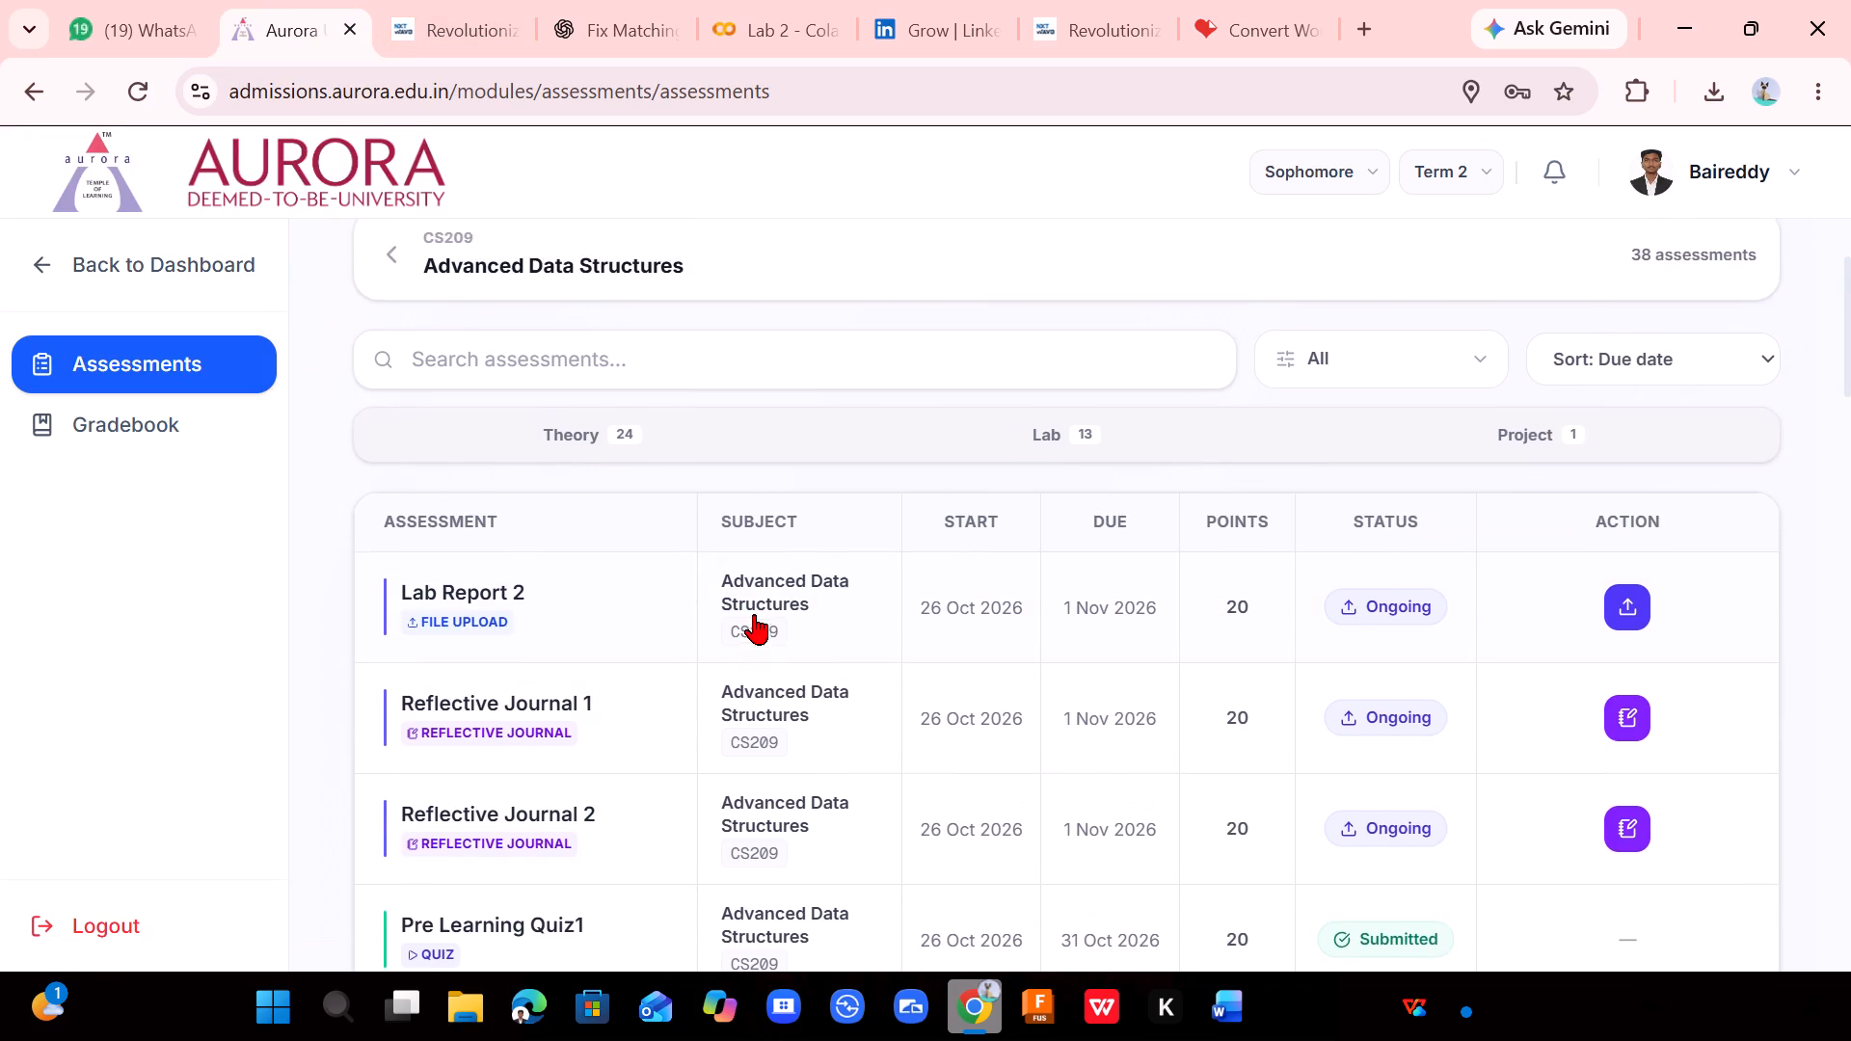
{"action": "scroll", "coordinate": [754, 614], "scroll_direction": "right", "scroll_amount": 1}
{"action": "scroll", "coordinate": [754, 614], "scroll_direction": "up", "scroll_amount": 1}
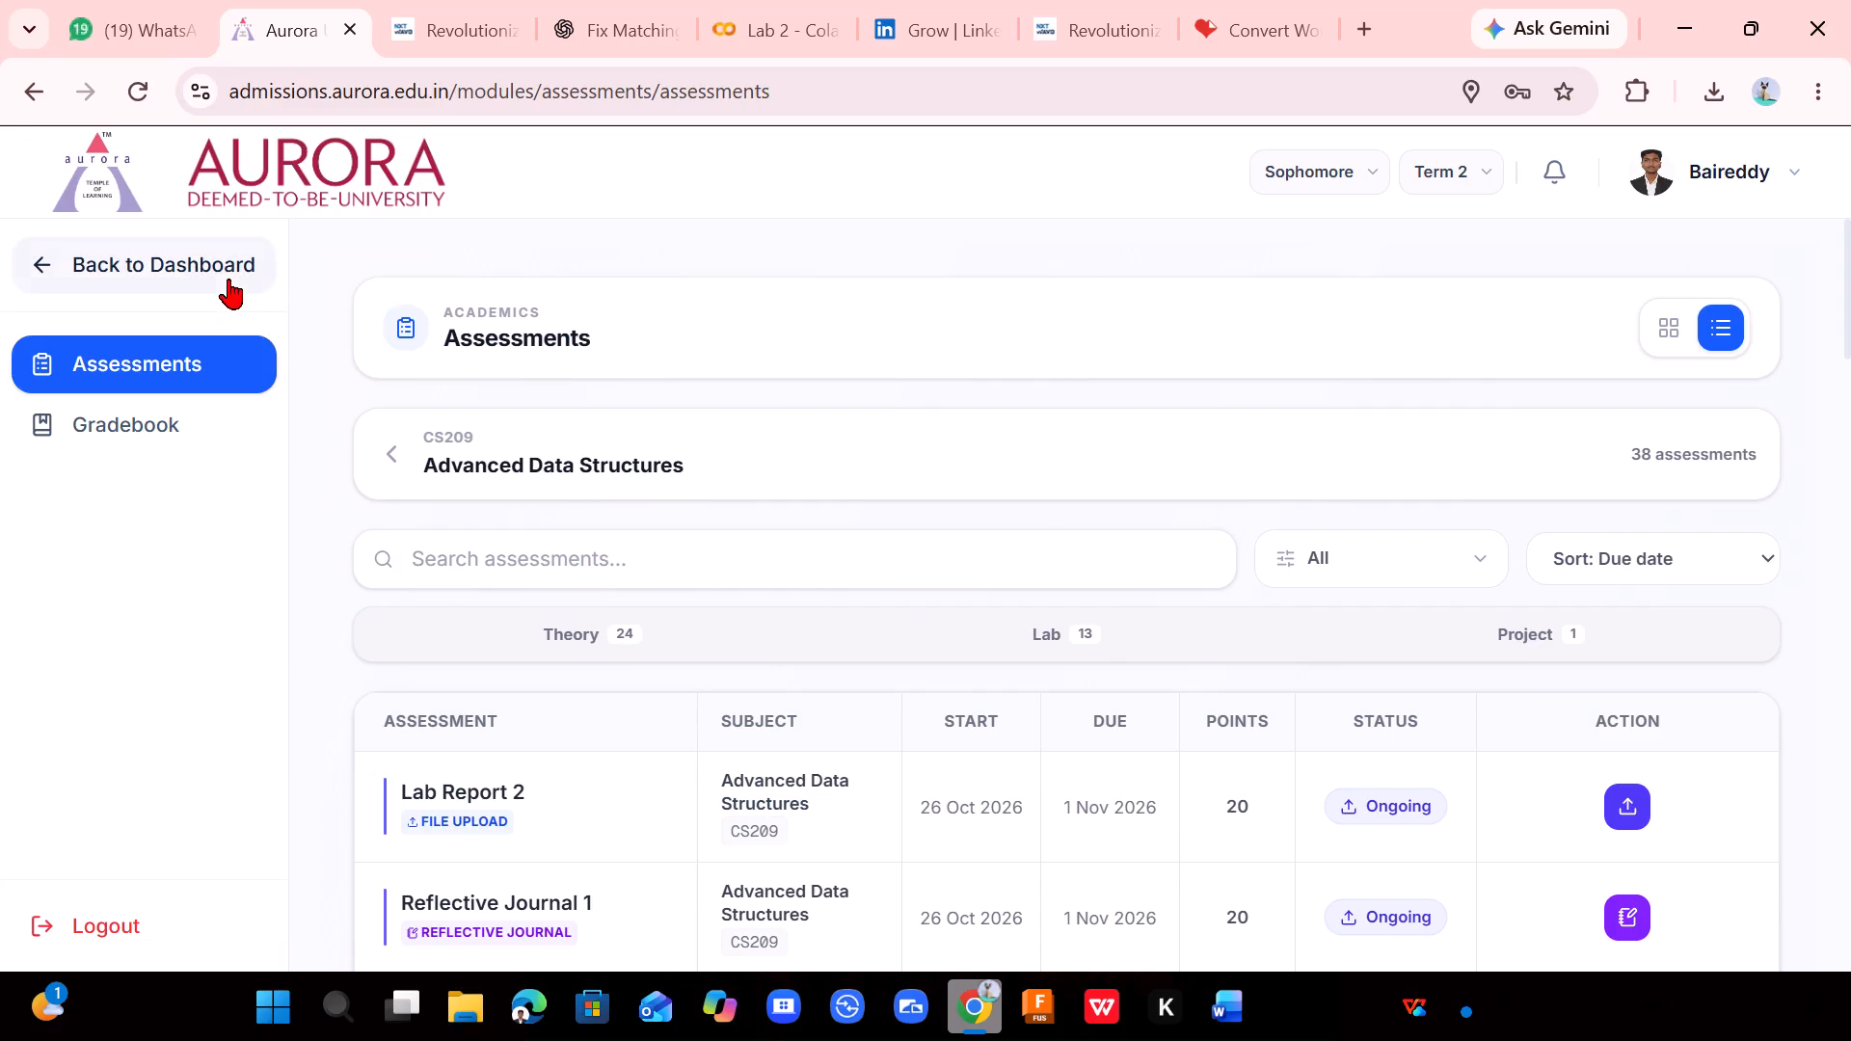
{"action": "left_click", "coordinate": [228, 279]}
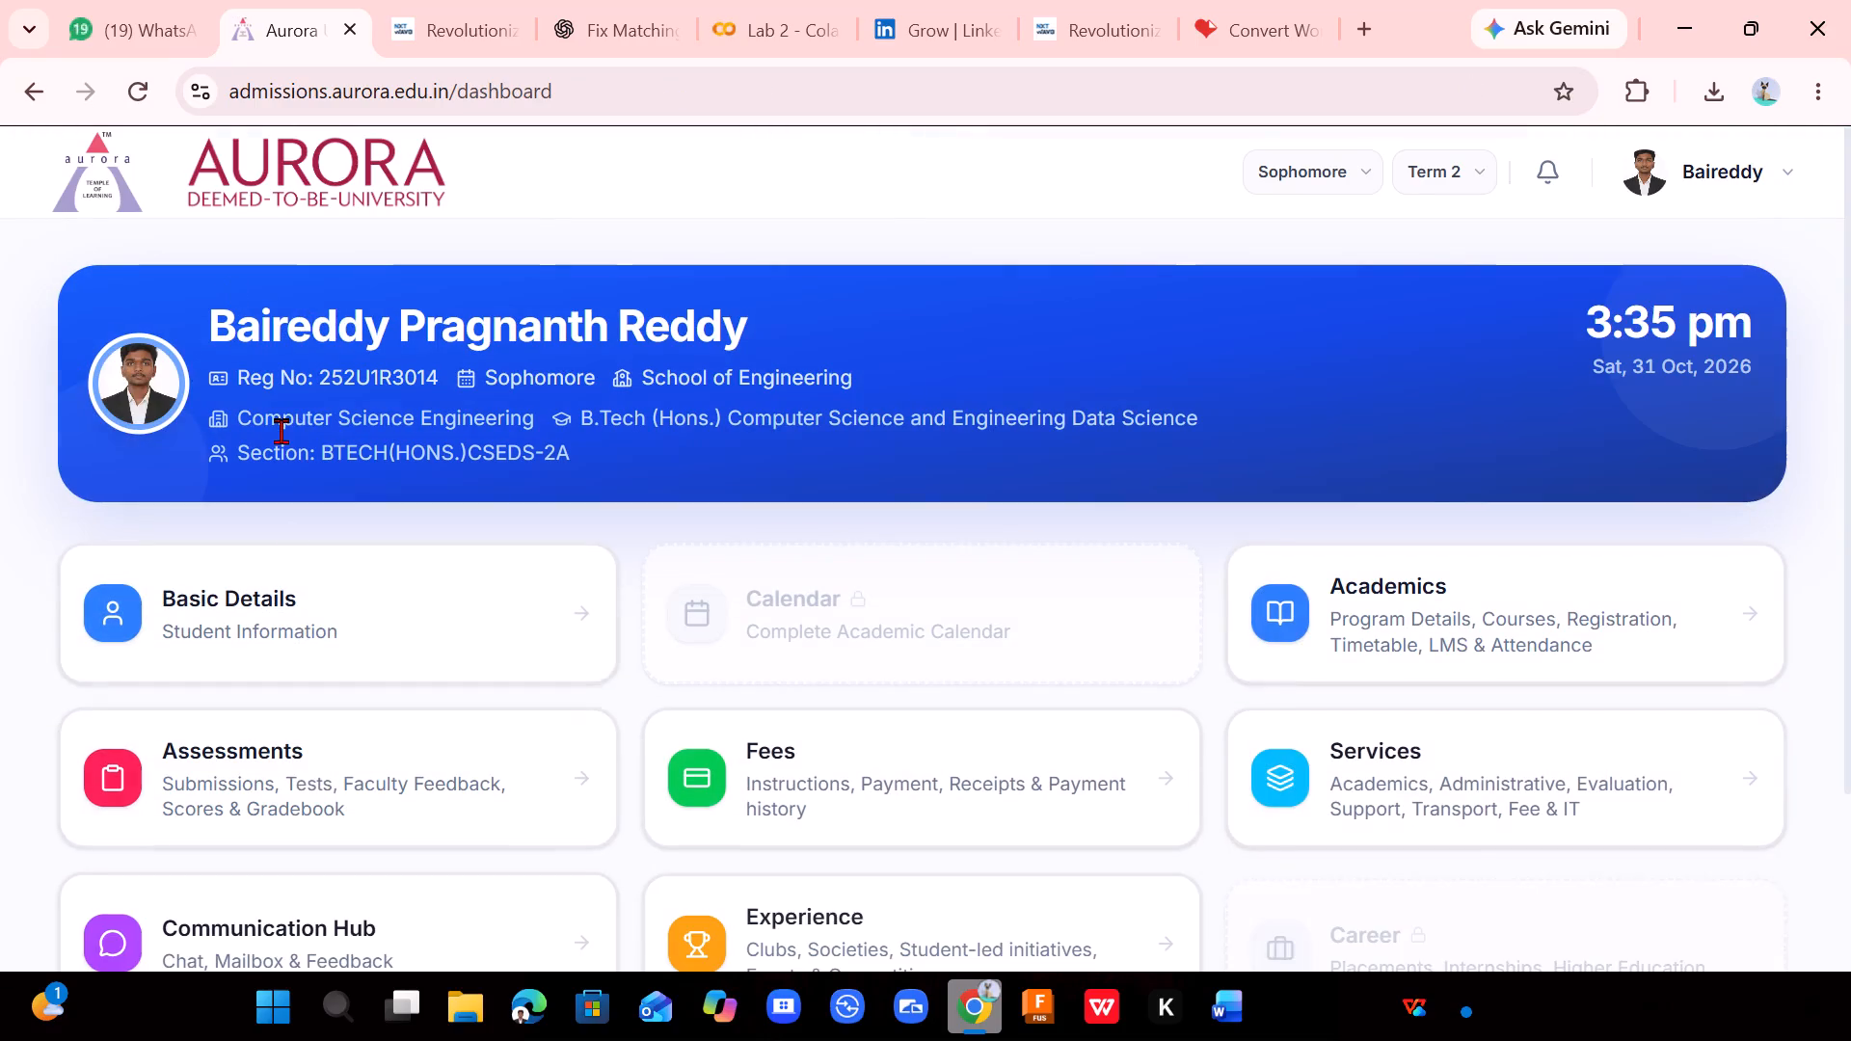
{"action": "left_click", "coordinate": [312, 762]}
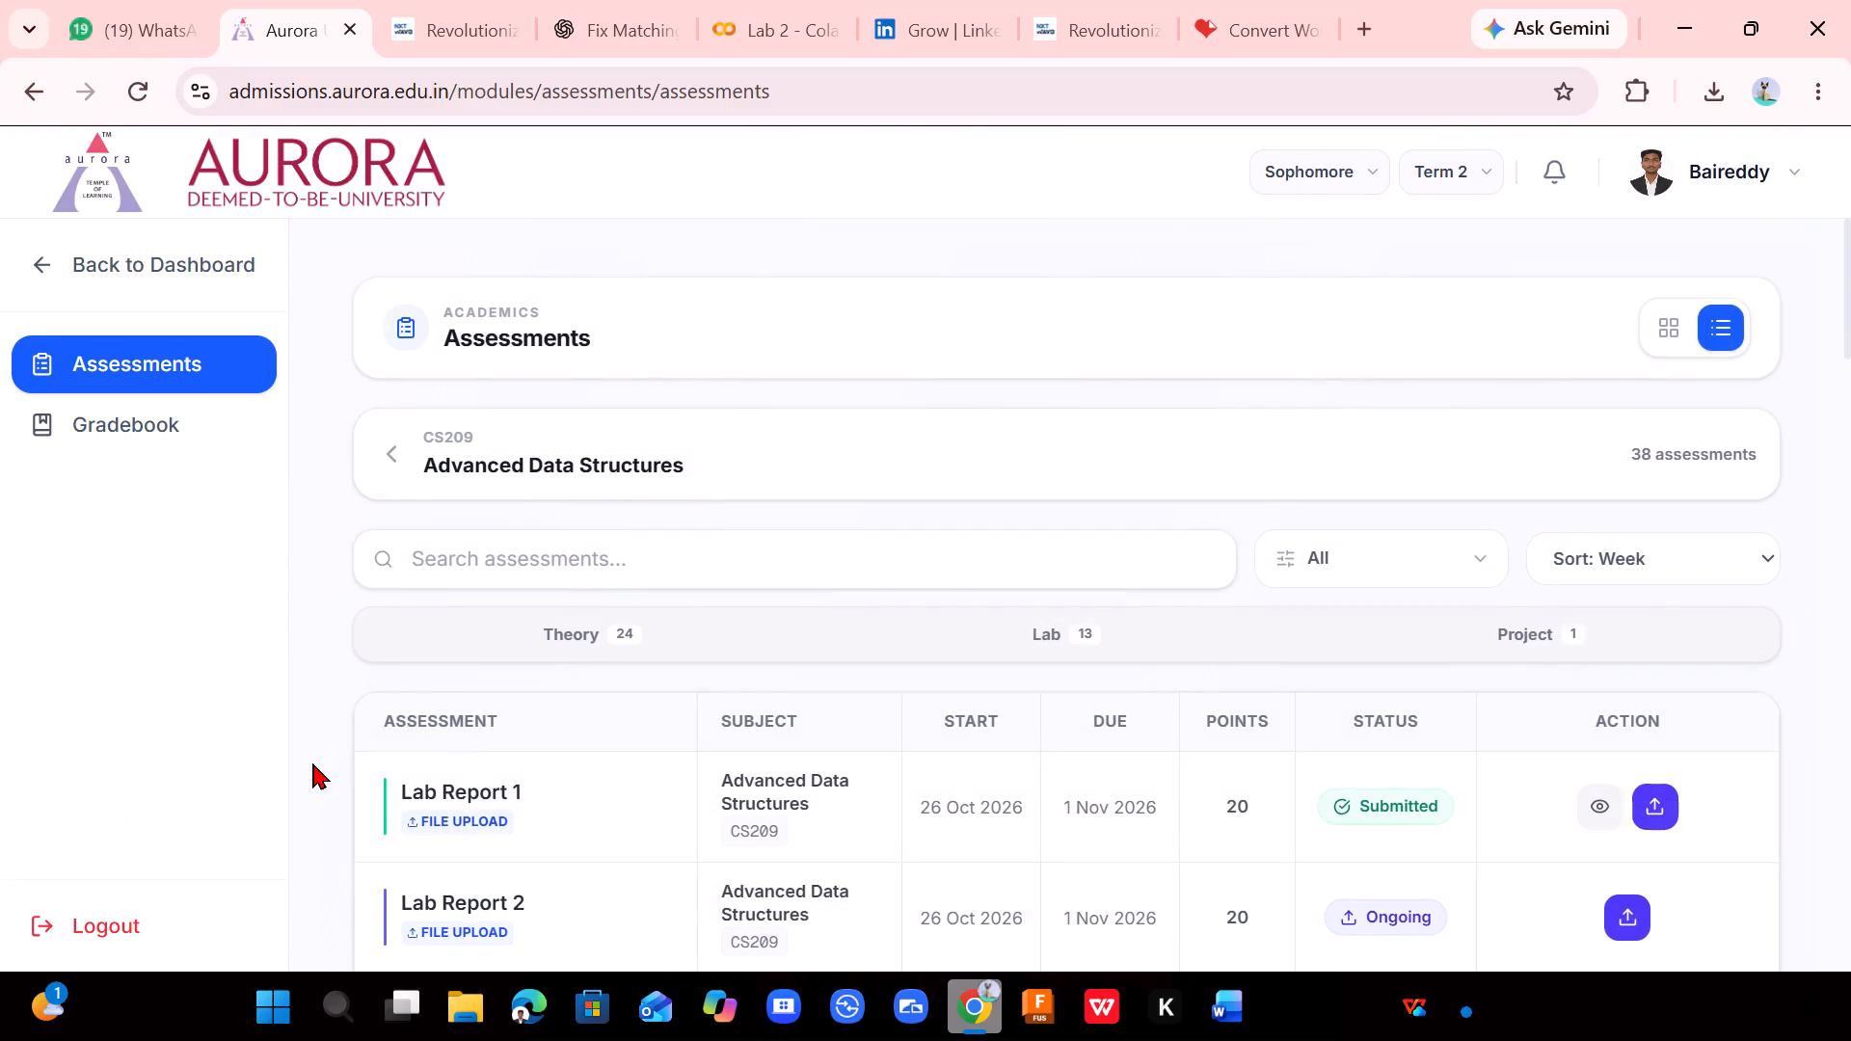
{"action": "left_click", "coordinate": [389, 442]}
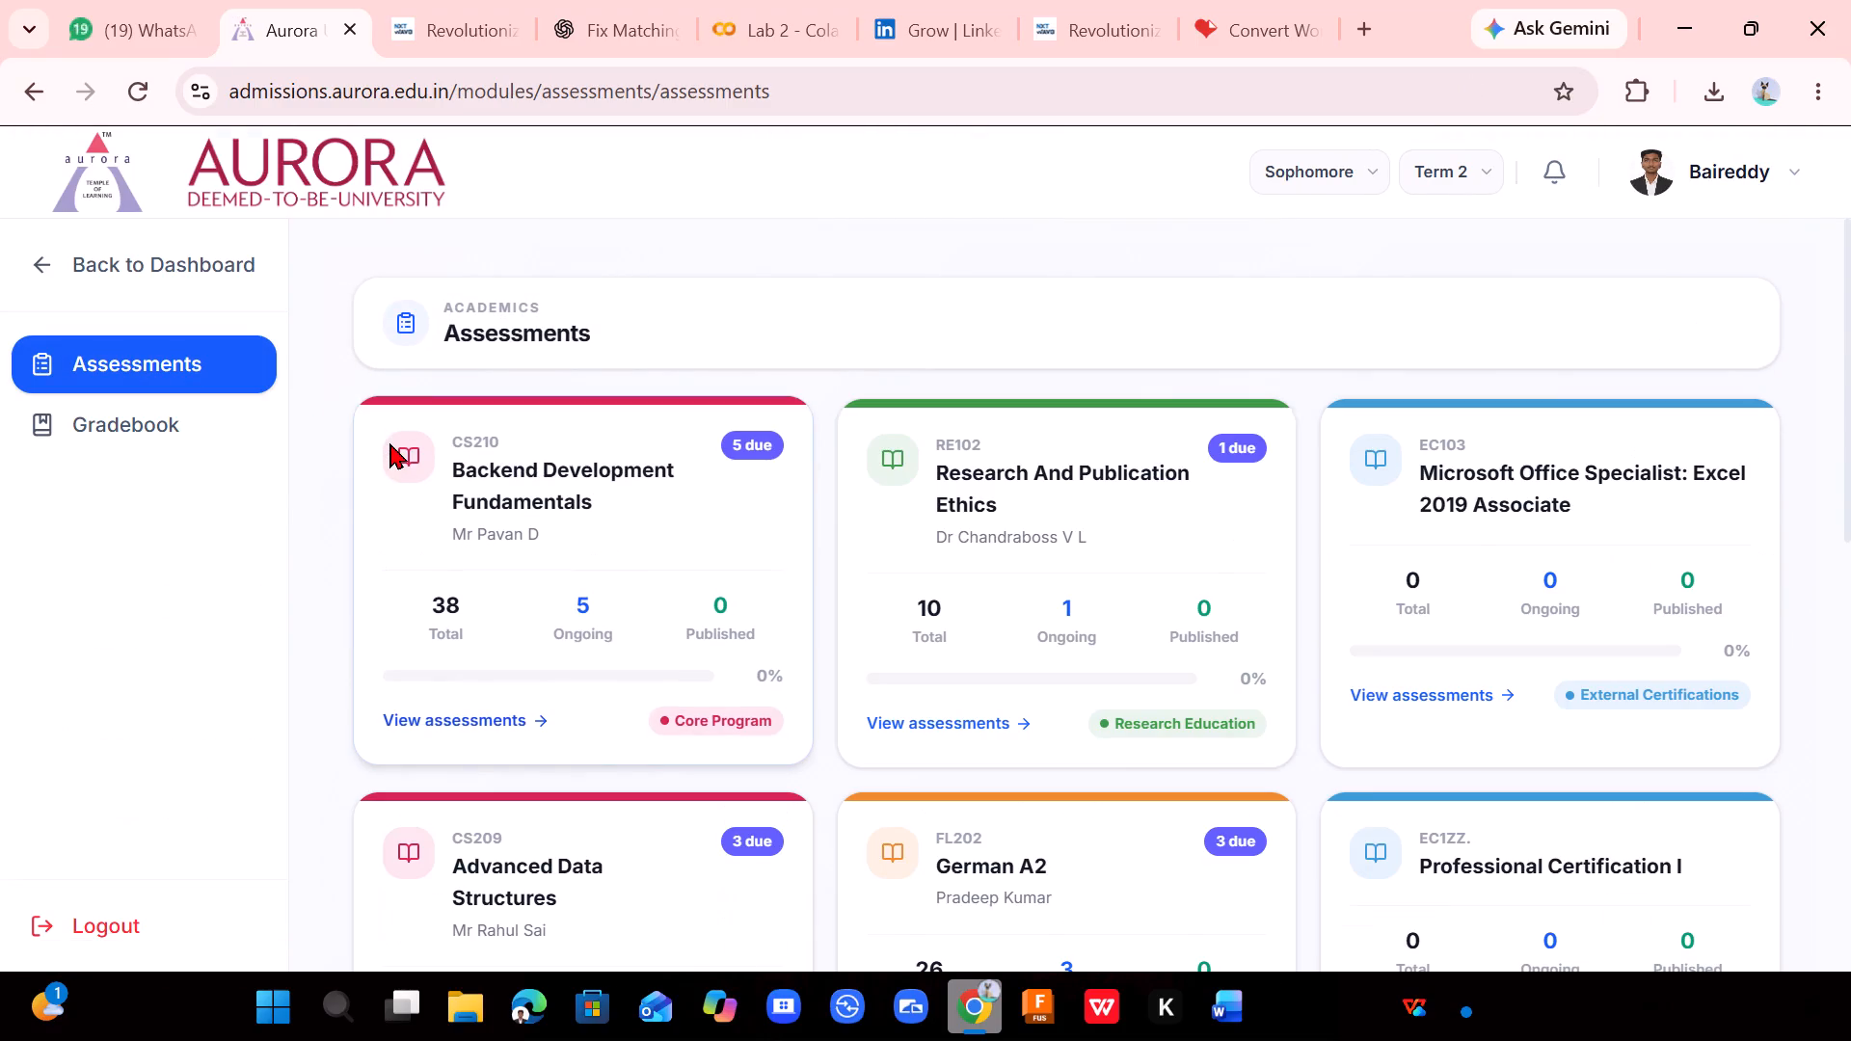
{"action": "scroll", "coordinate": [767, 695], "scroll_direction": "down", "scroll_amount": 2}
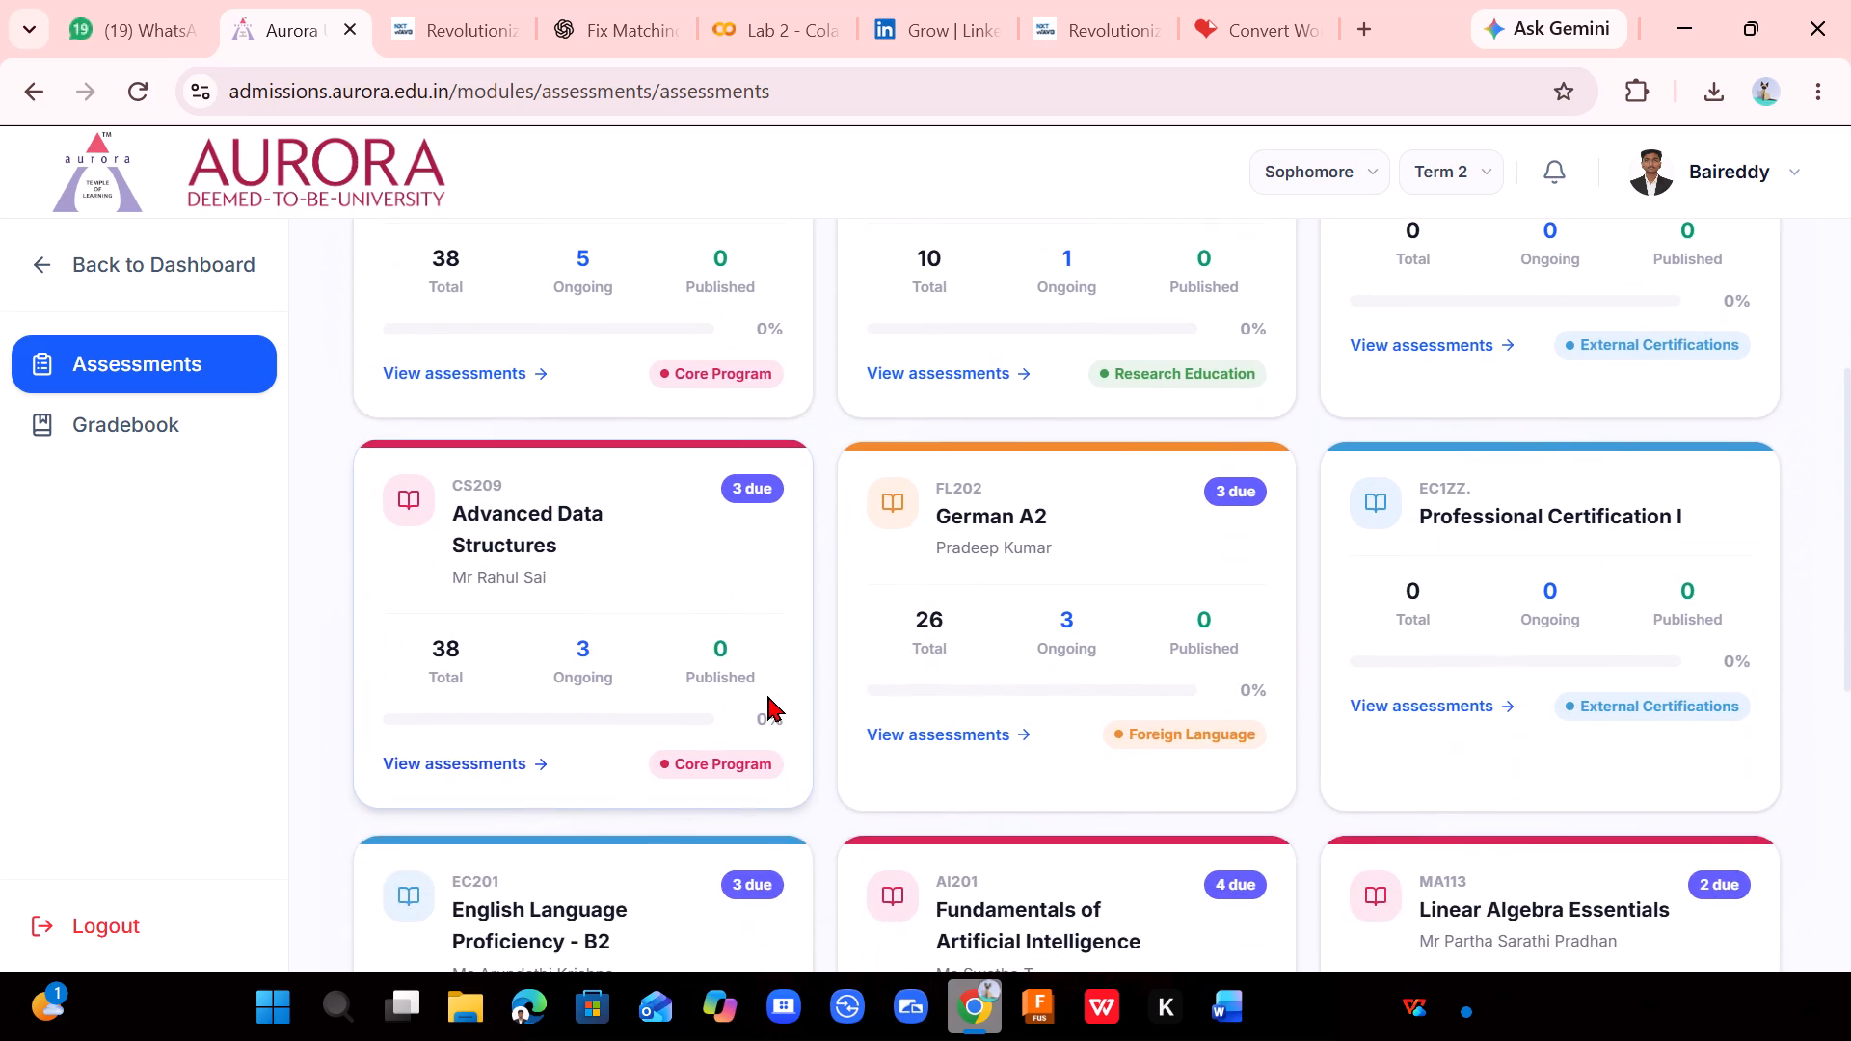
{"action": "scroll", "coordinate": [767, 695], "scroll_direction": "right", "scroll_amount": 1}
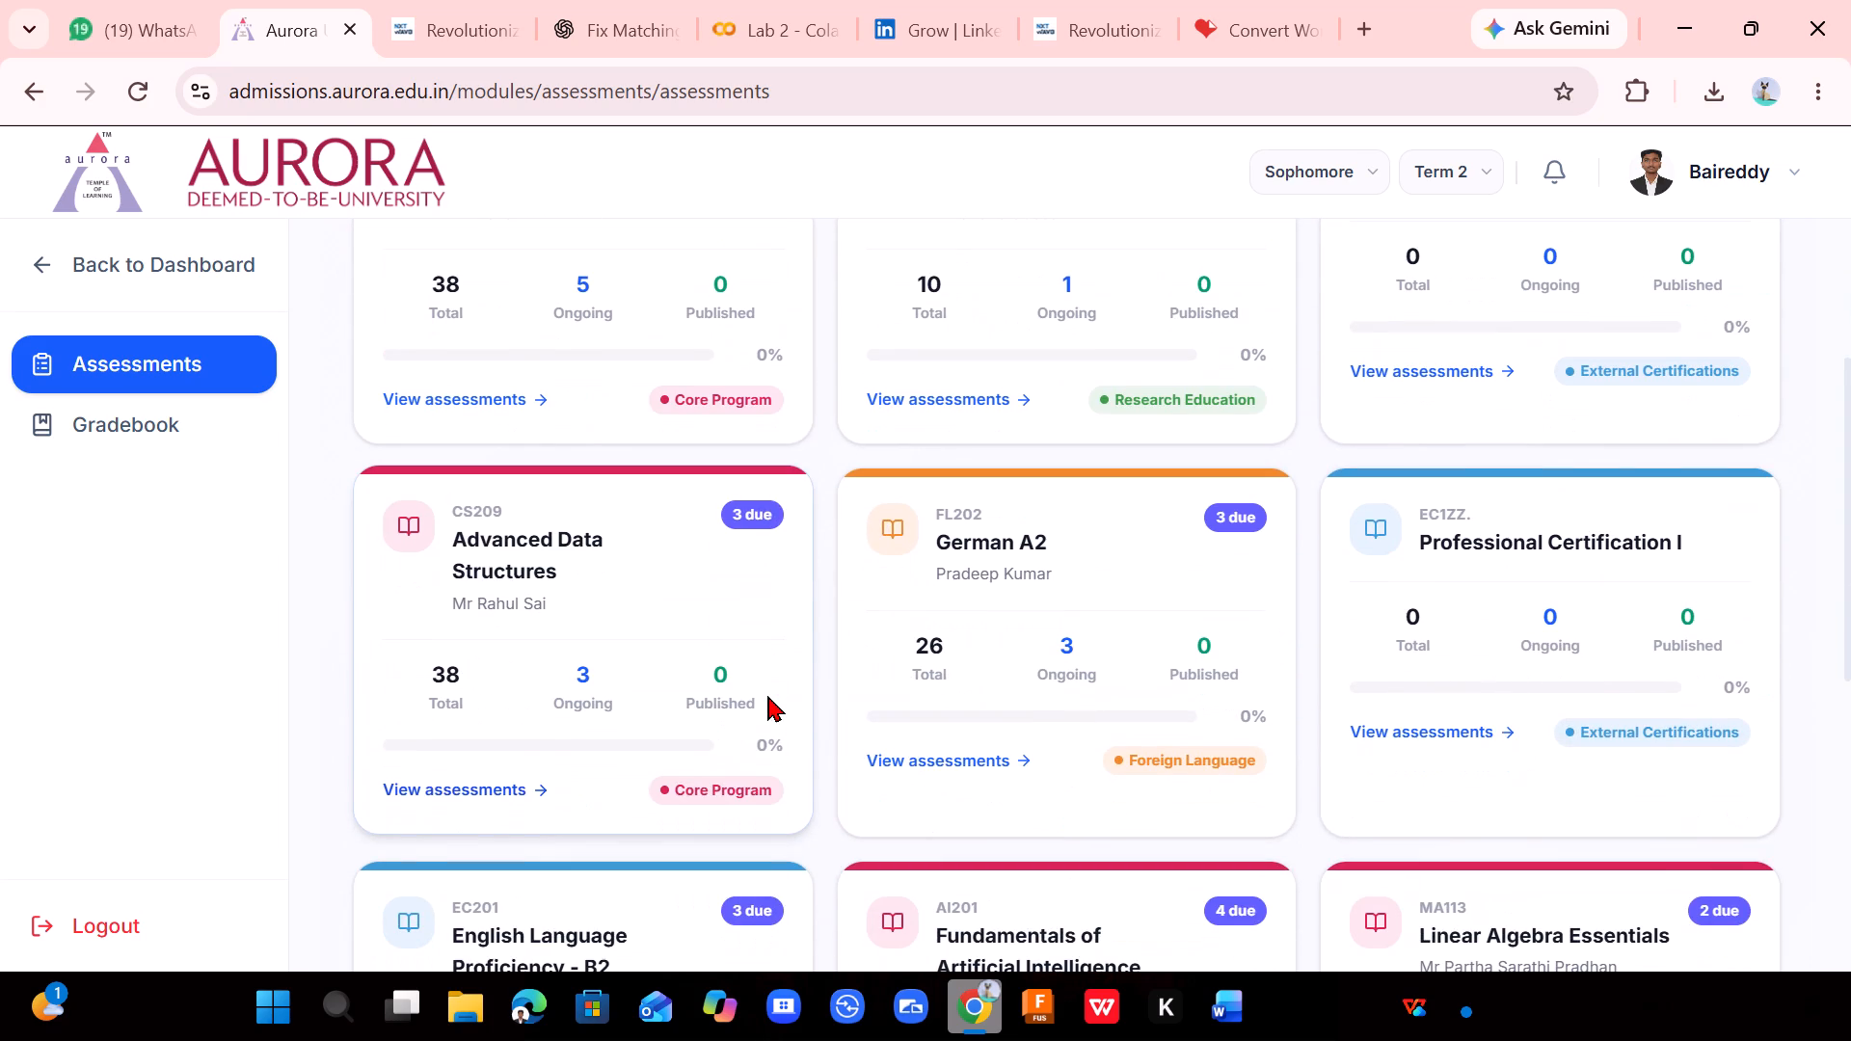
{"action": "scroll", "coordinate": [767, 695], "scroll_direction": "down", "scroll_amount": 2}
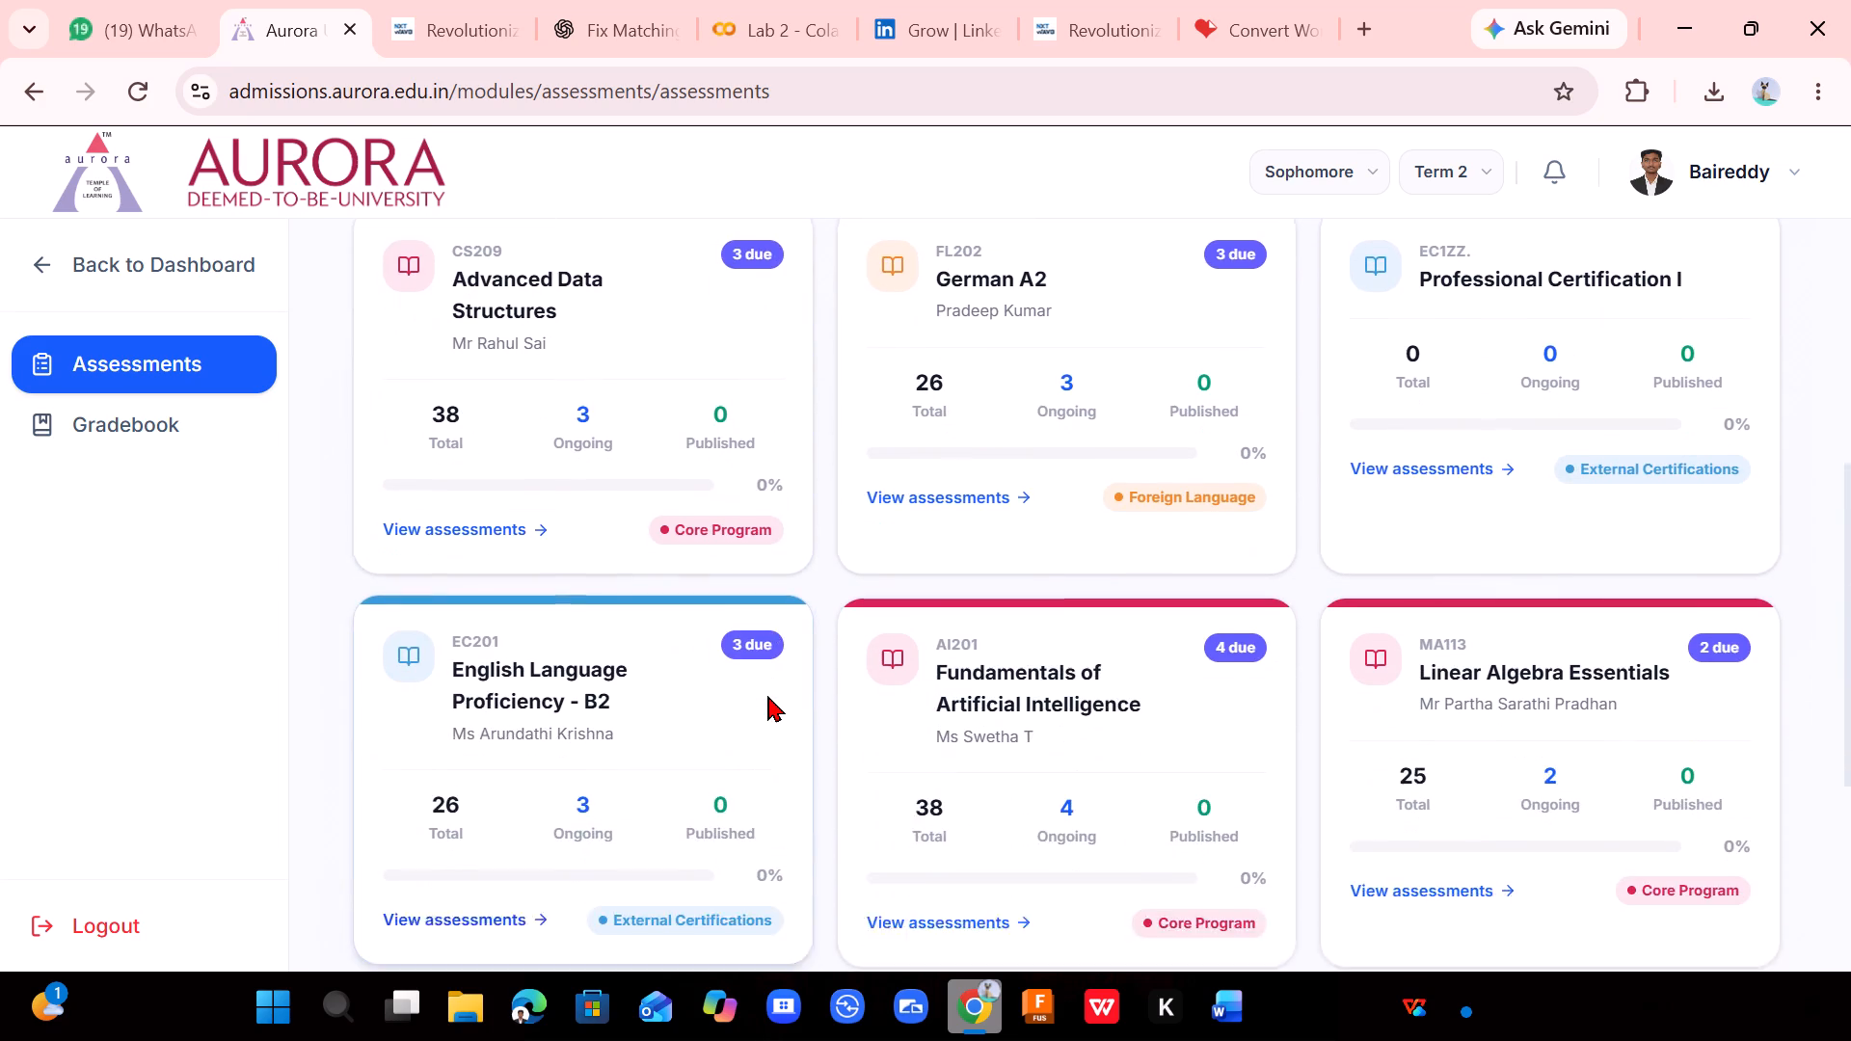
{"action": "scroll", "coordinate": [767, 695], "scroll_direction": "down", "scroll_amount": 2}
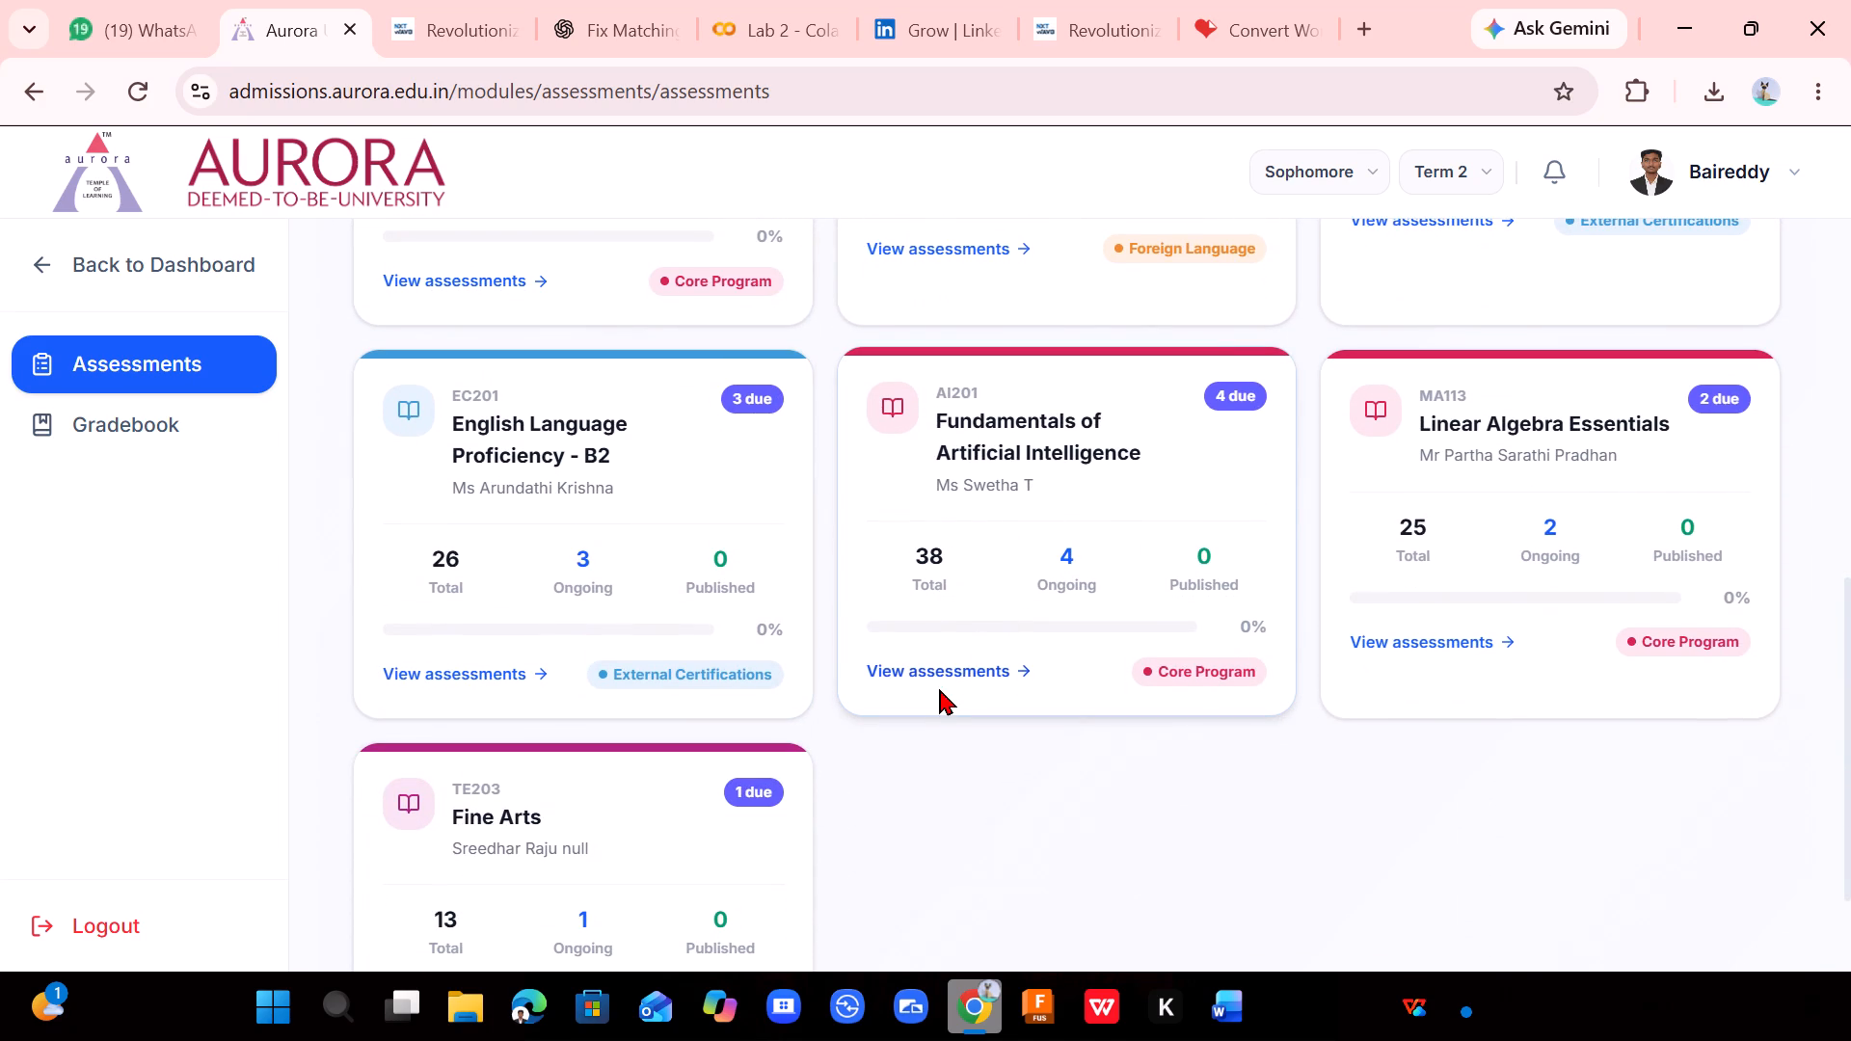
Examine the Linear Algebra Essentials assessments and their statuses, then return to the all-subjects Assessments overview.
{"action": "left_click", "coordinate": [1480, 644]}
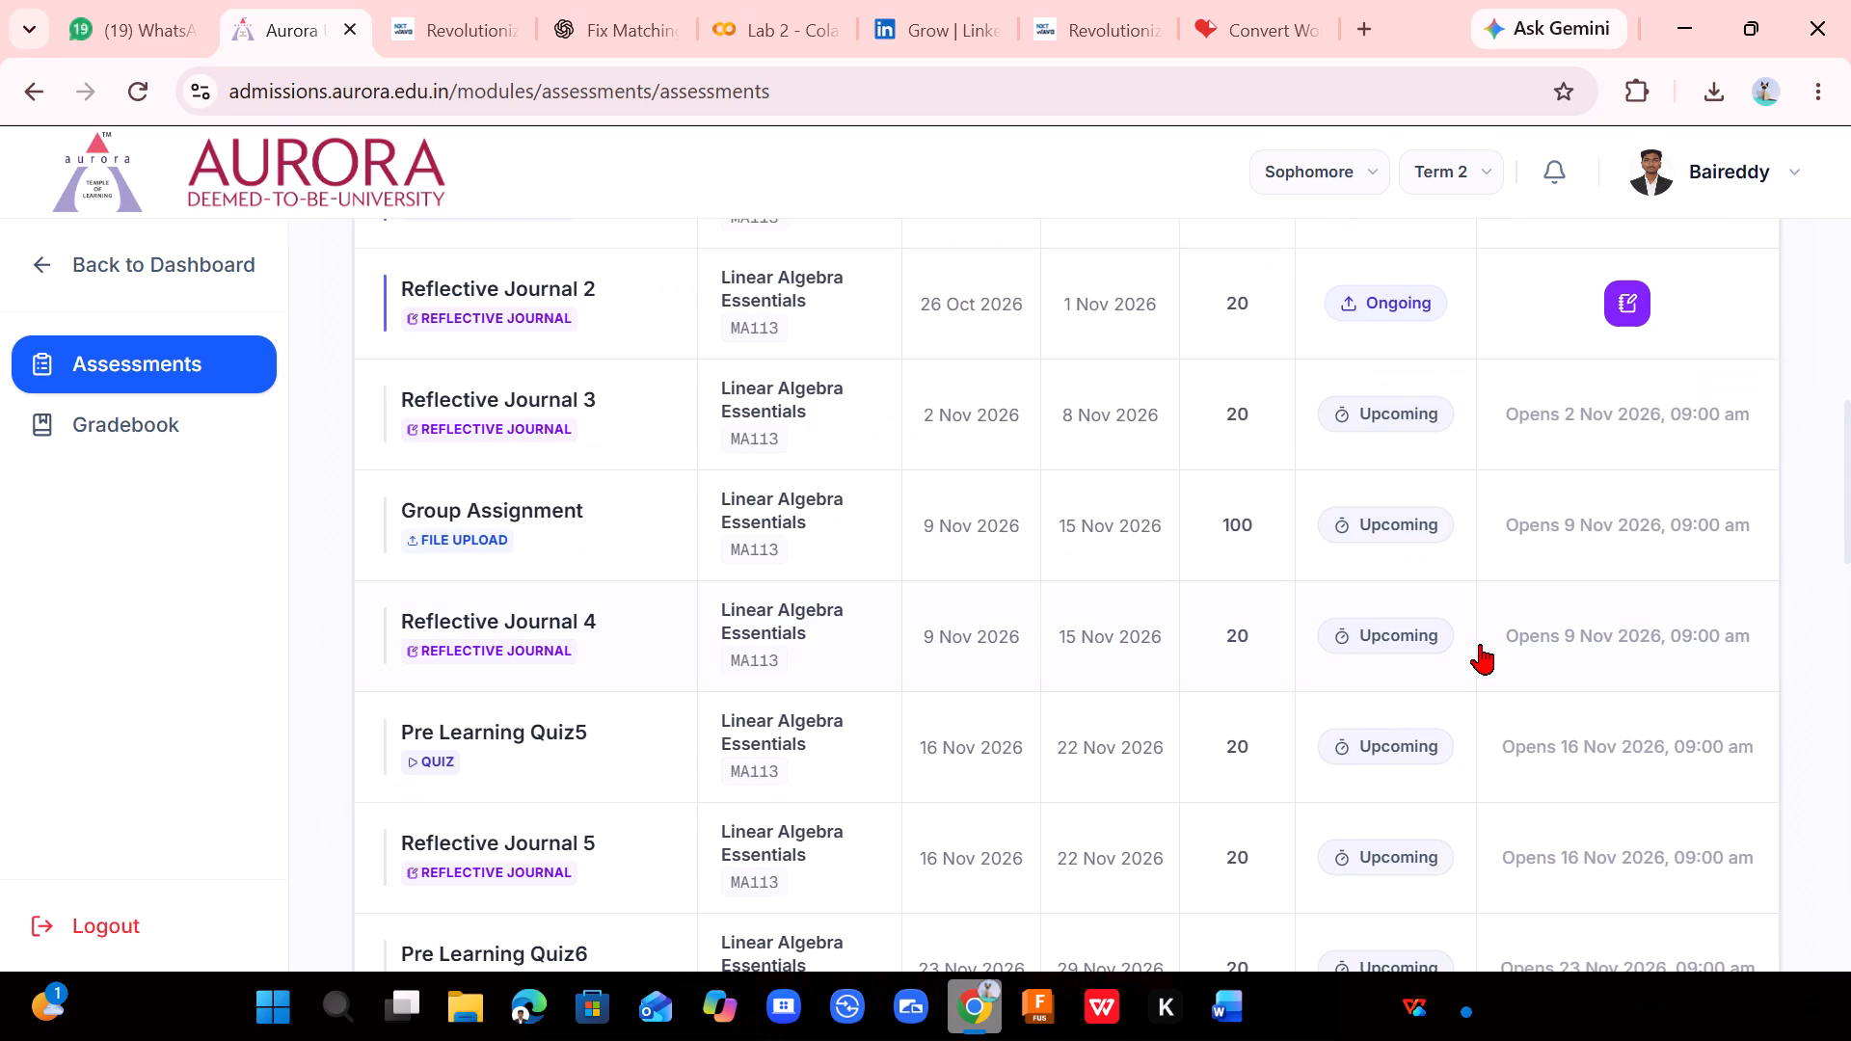
{"action": "scroll", "coordinate": [1000, 595], "scroll_direction": "up", "scroll_amount": 4}
{"action": "scroll", "coordinate": [1000, 595], "scroll_direction": "down", "scroll_amount": 2}
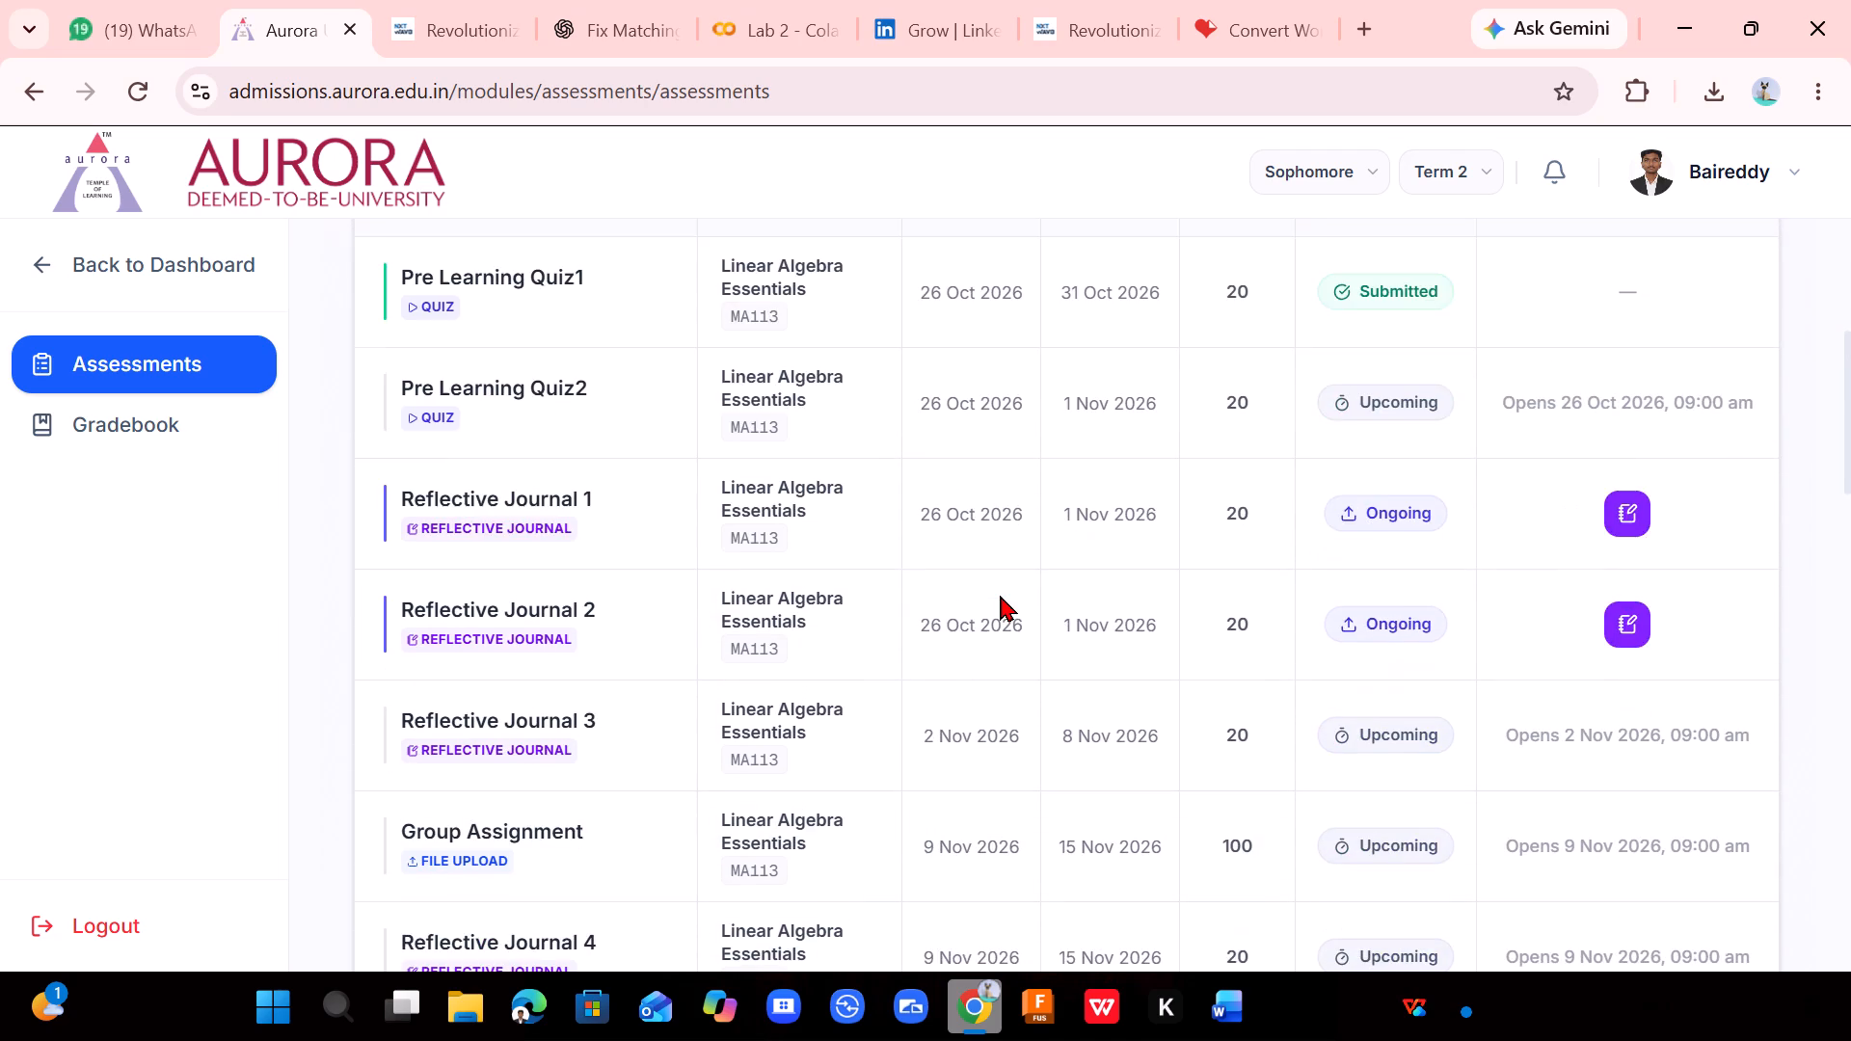
{"action": "scroll", "coordinate": [1000, 595], "scroll_direction": "up", "scroll_amount": 5}
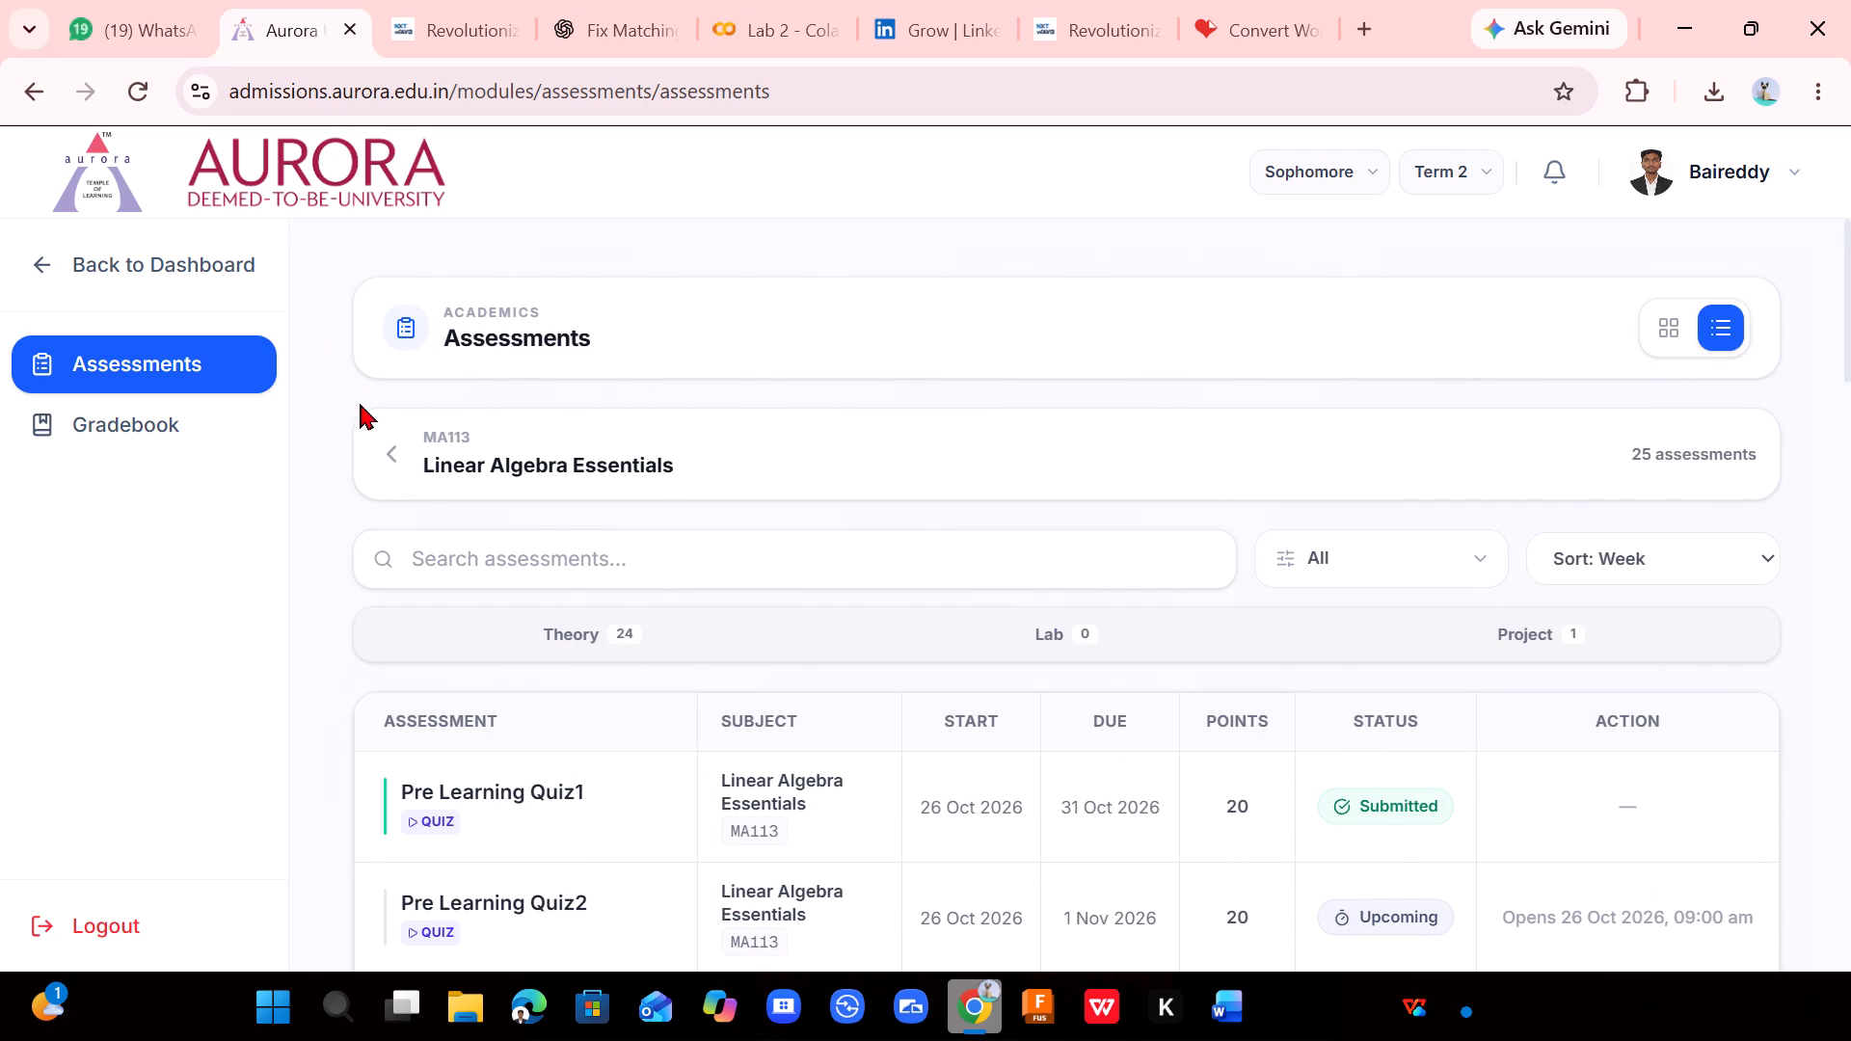
{"action": "left_click", "coordinate": [395, 450]}
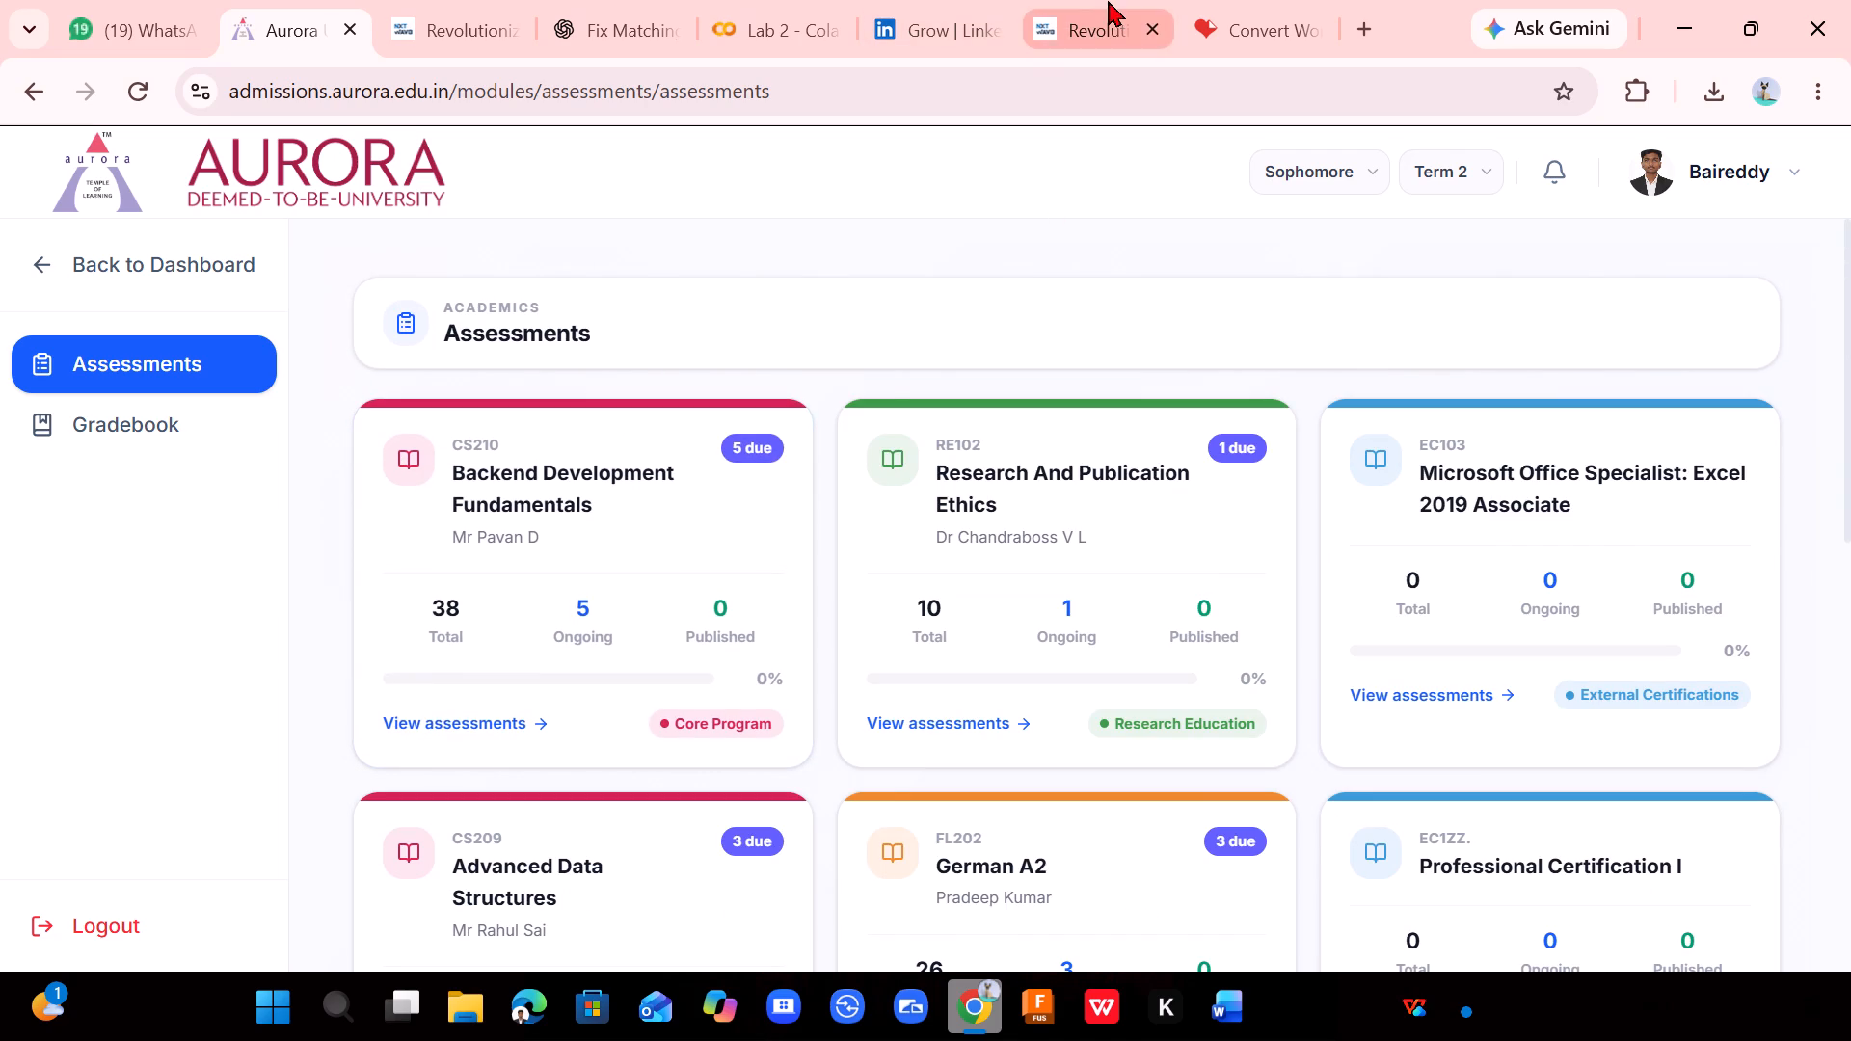
Download the converted PDF of the backend lab report from iLovePDF and close the converter page.
{"action": "left_click", "coordinate": [1224, 2]}
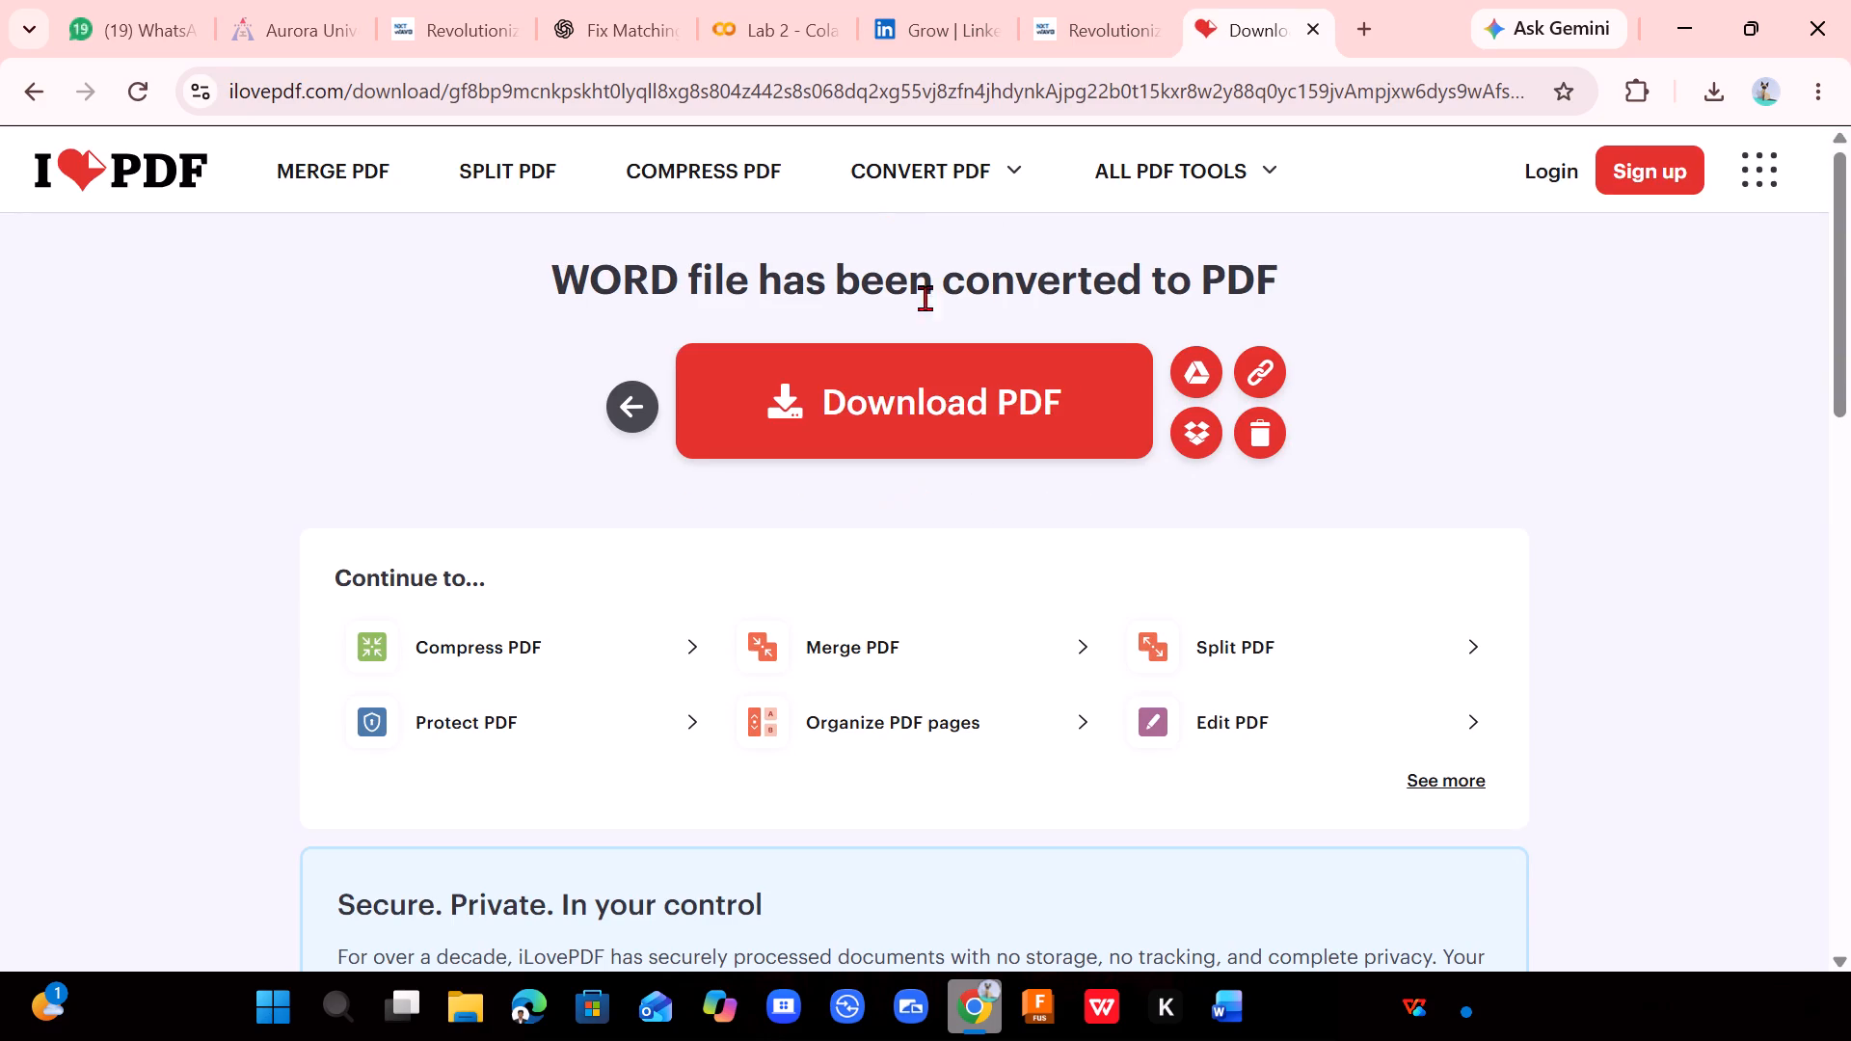
{"action": "left_click", "coordinate": [924, 394]}
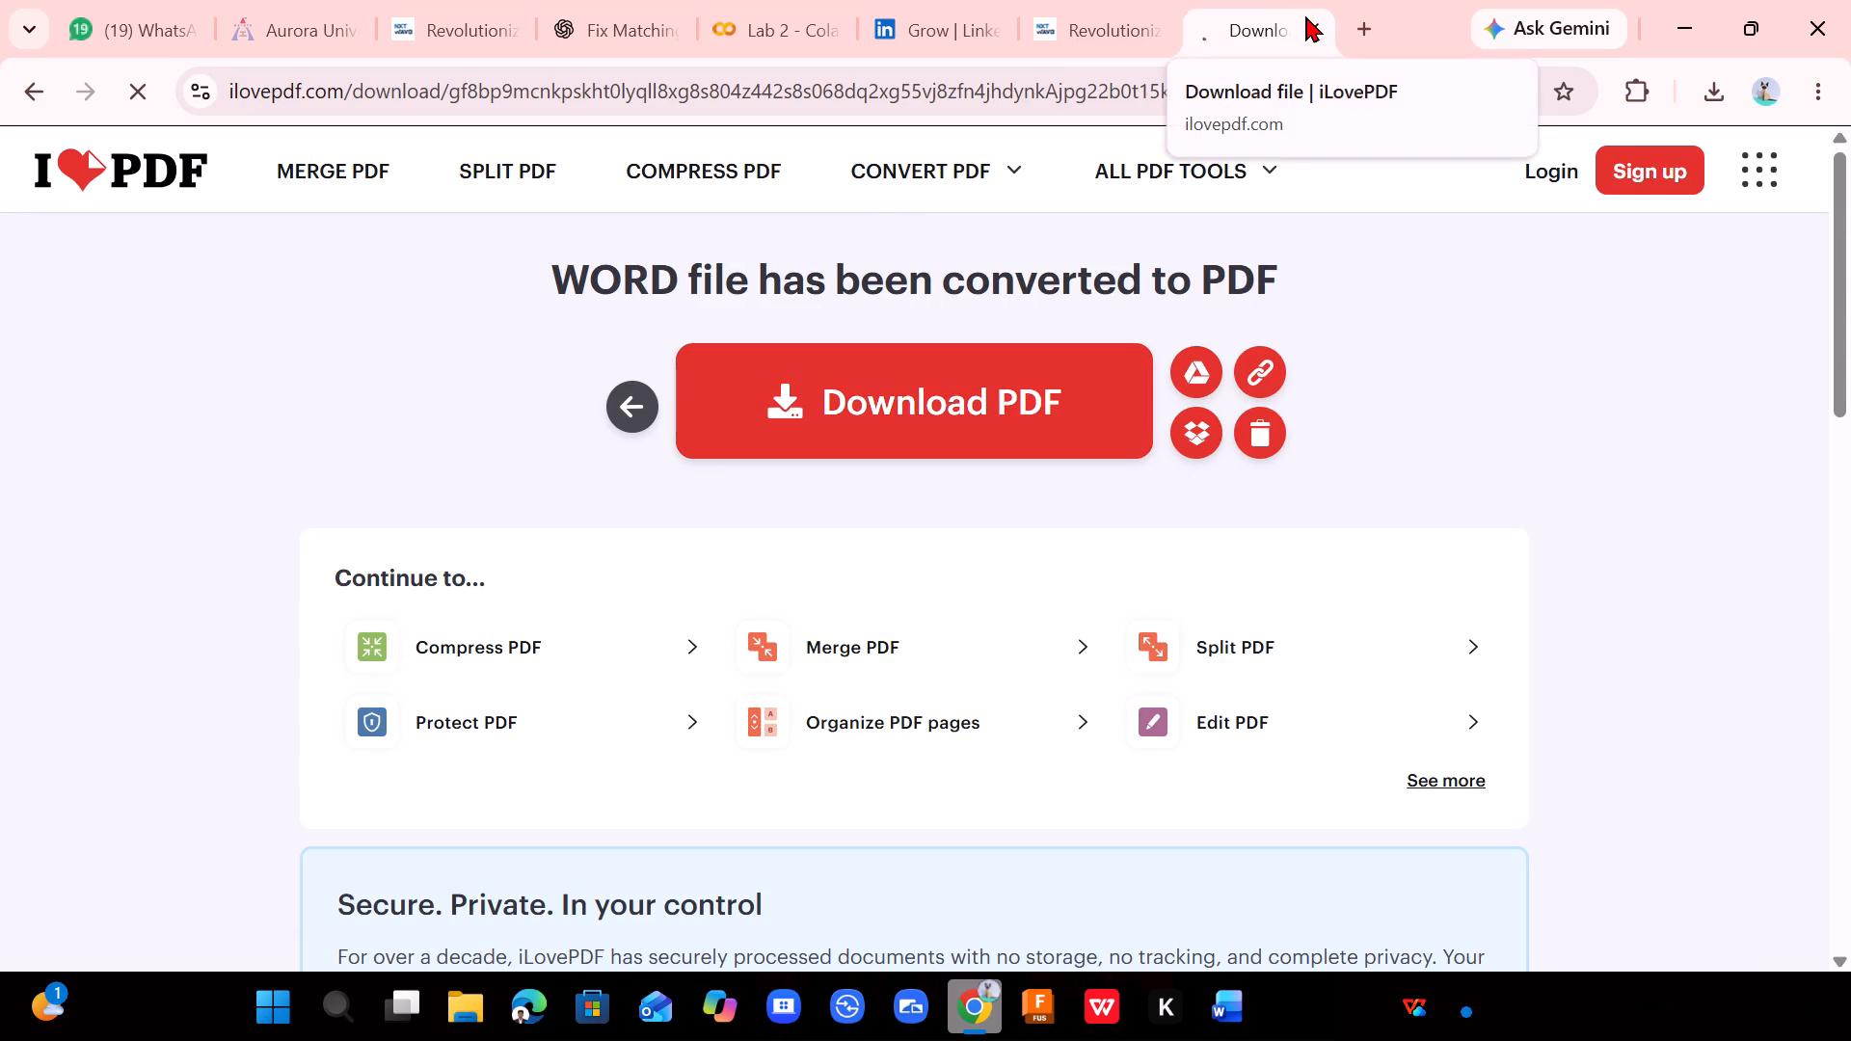
{"action": "left_click", "coordinate": [1321, 22]}
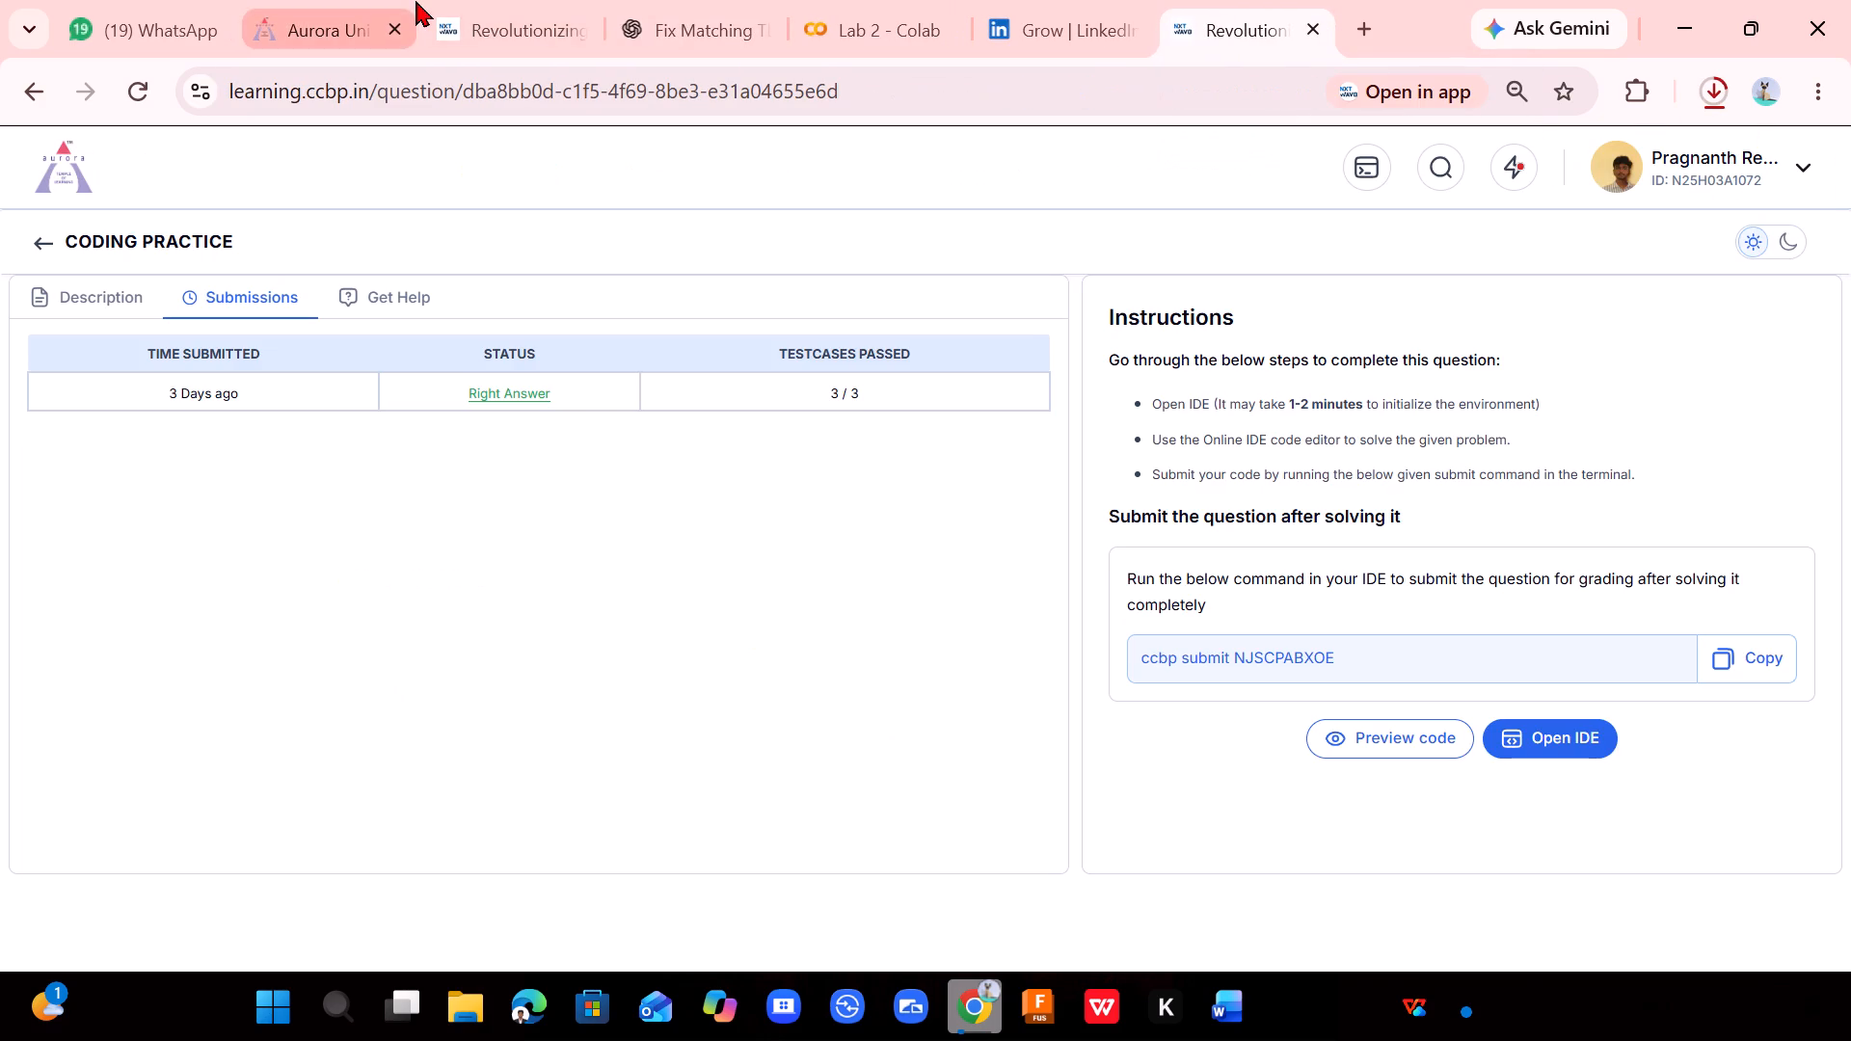
{"action": "left_click", "coordinate": [463, 1027]}
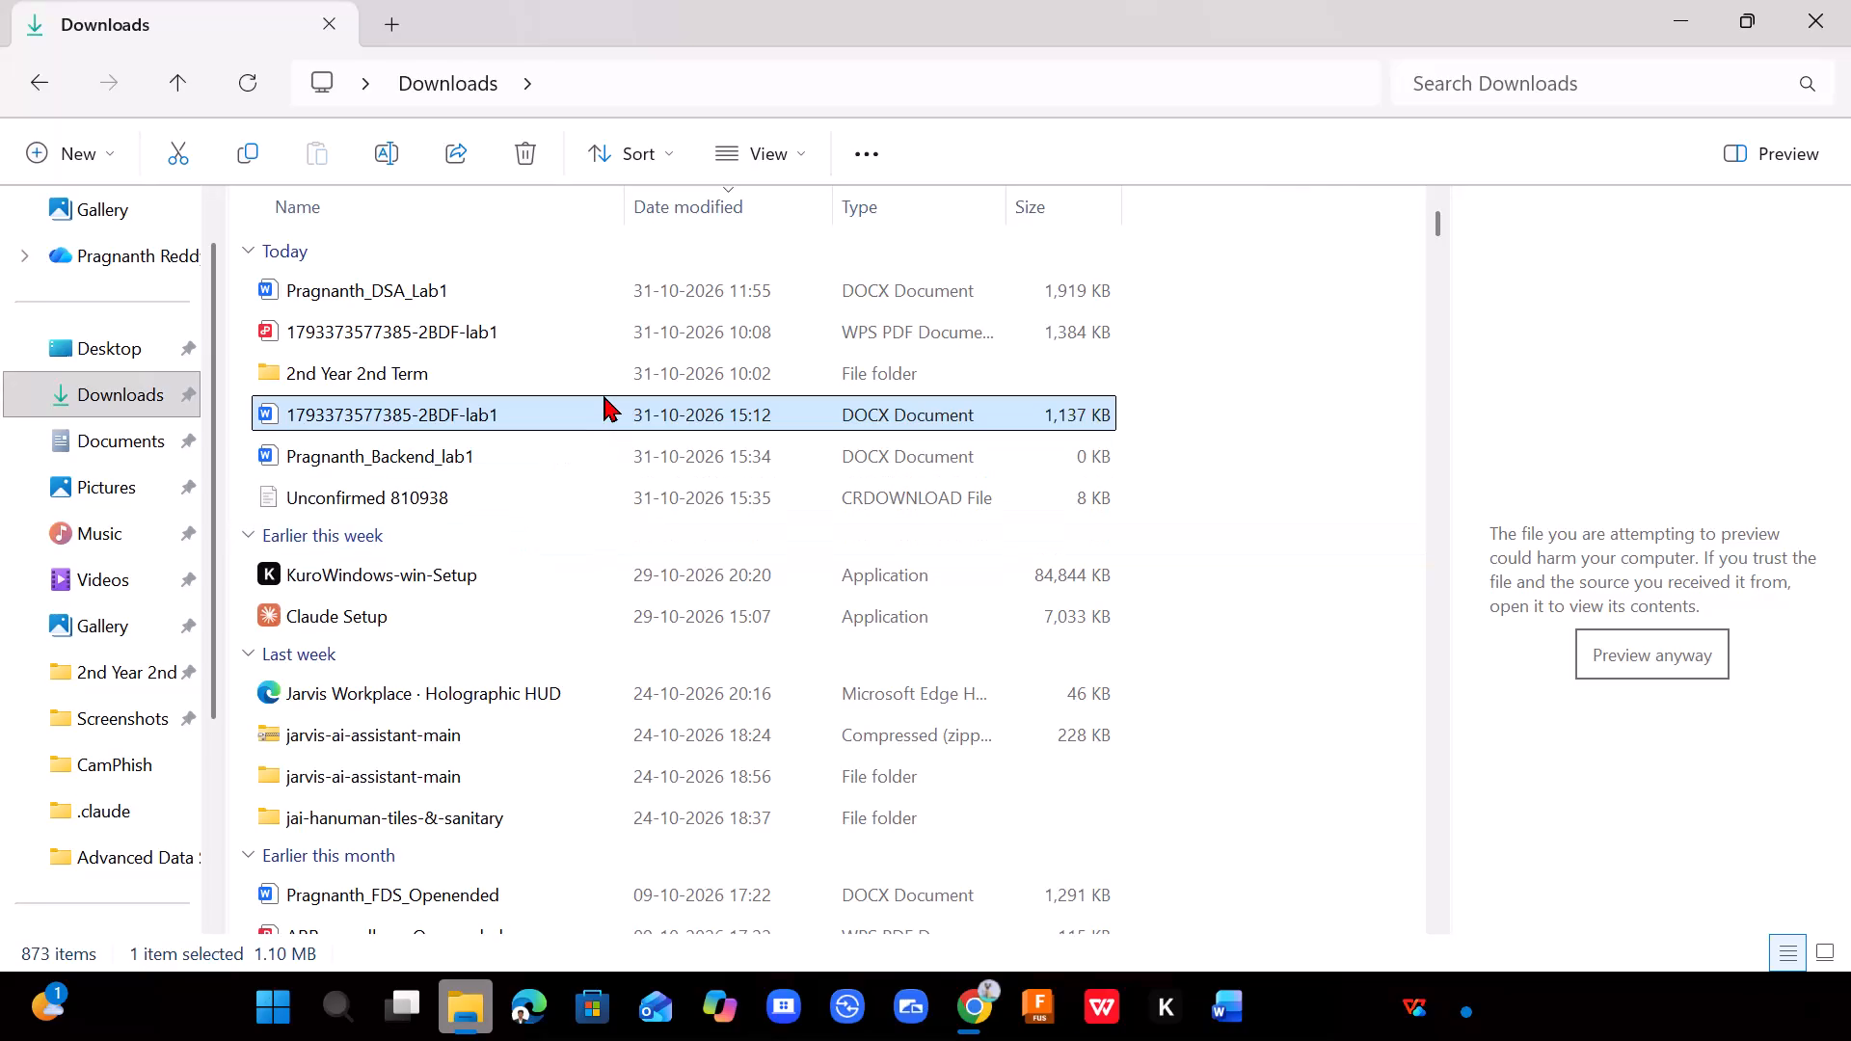
{"action": "left_click", "coordinate": [534, 147]}
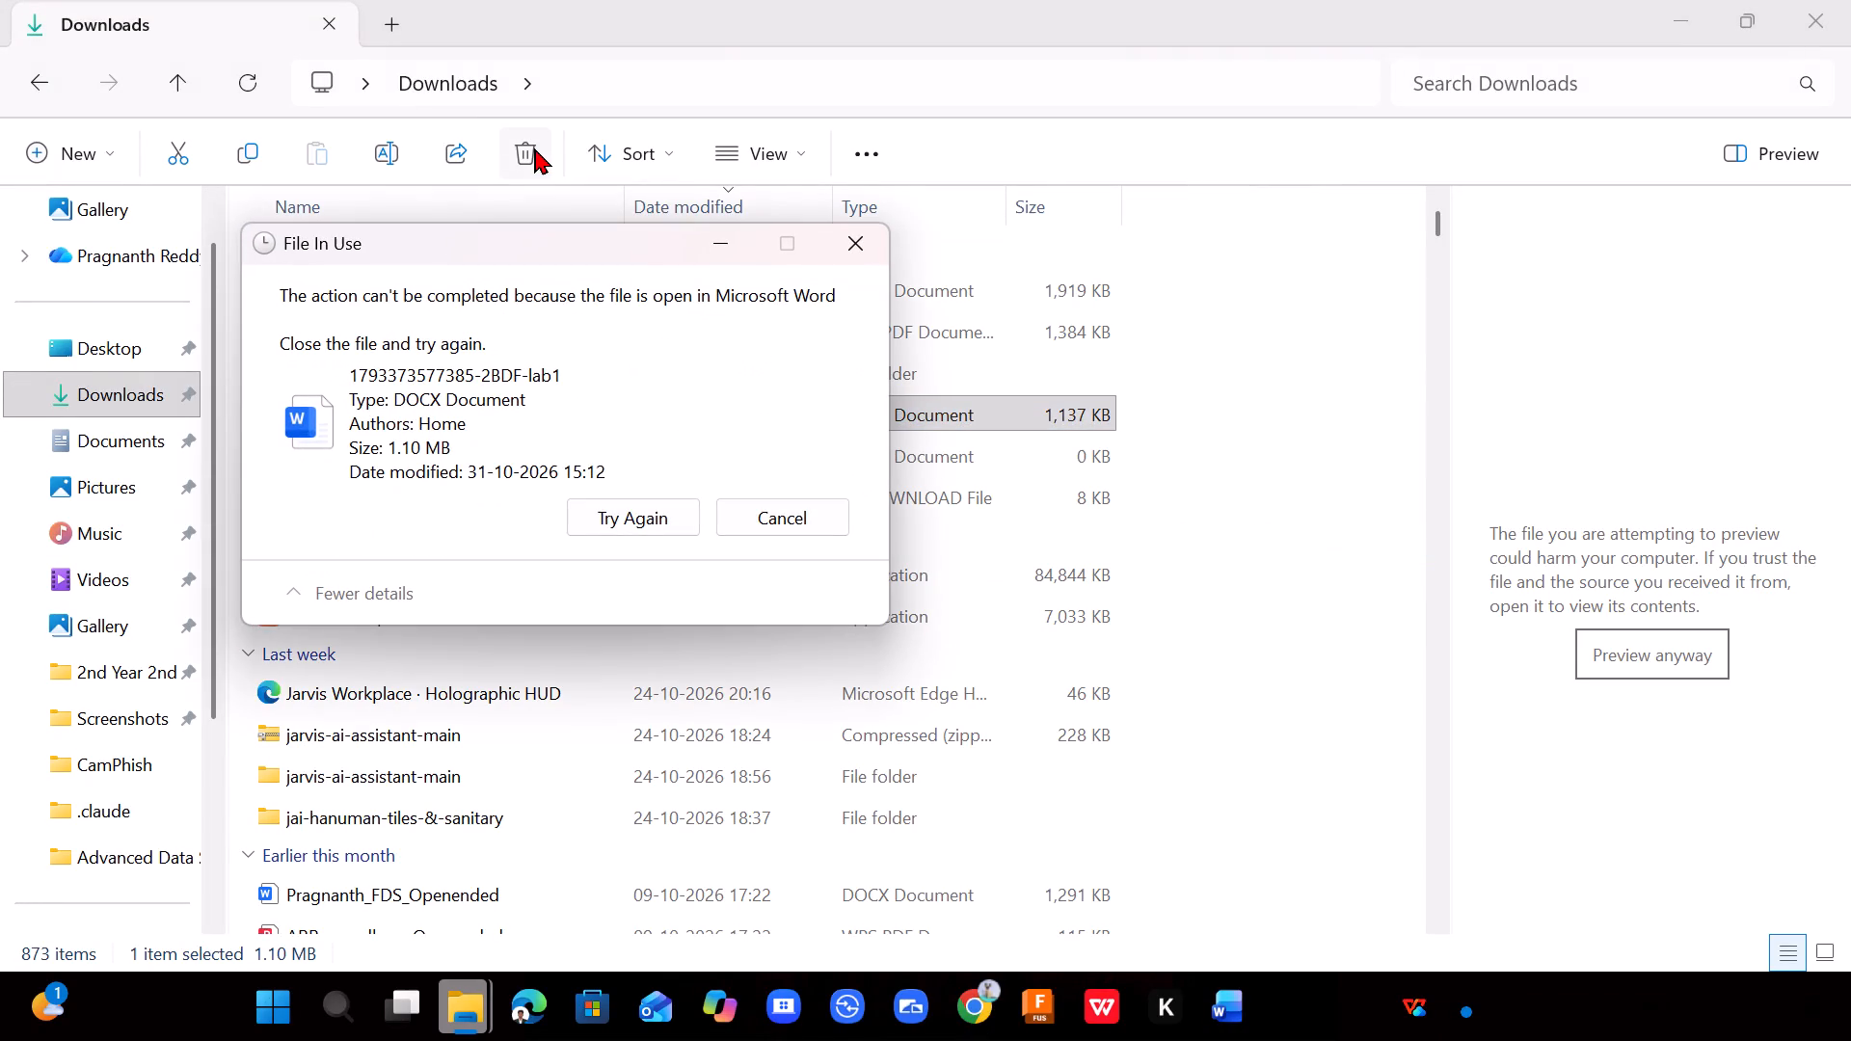
{"action": "left_click", "coordinate": [858, 233]}
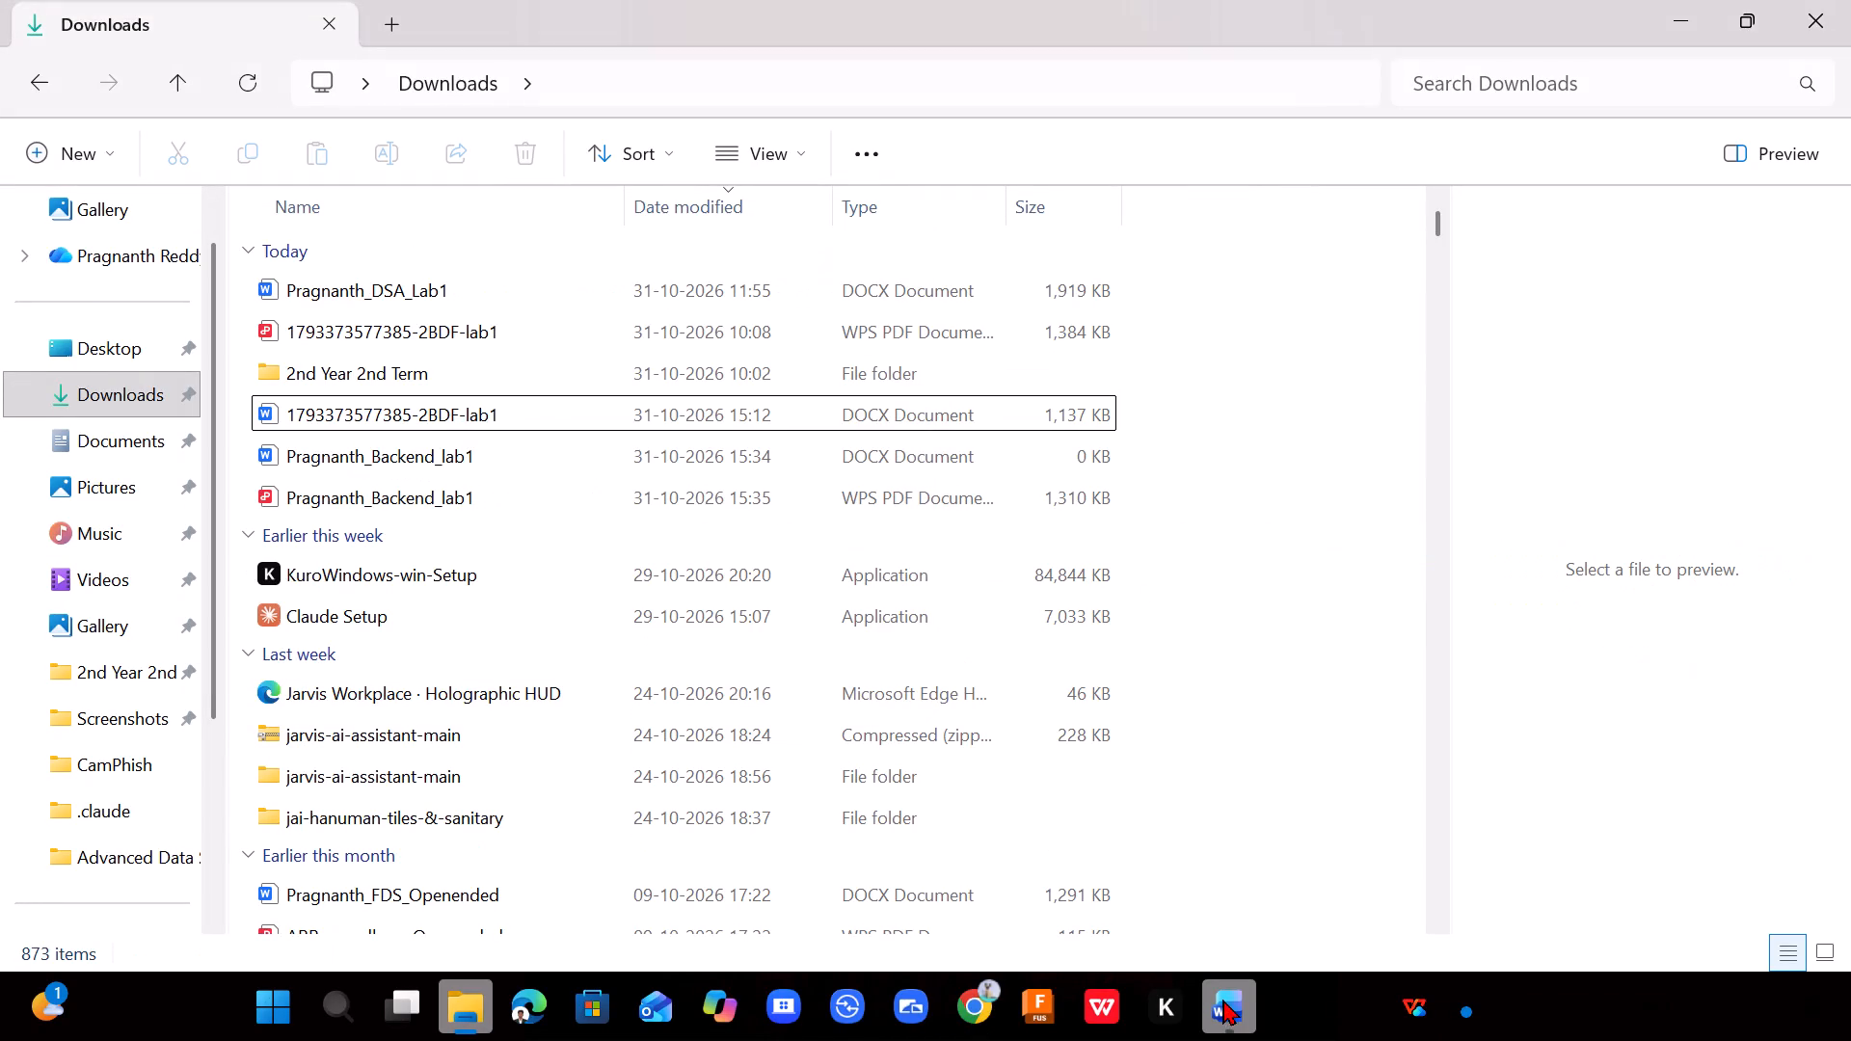
{"action": "left_click", "coordinate": [1222, 999]}
{"action": "left_click", "coordinate": [1850, 0]}
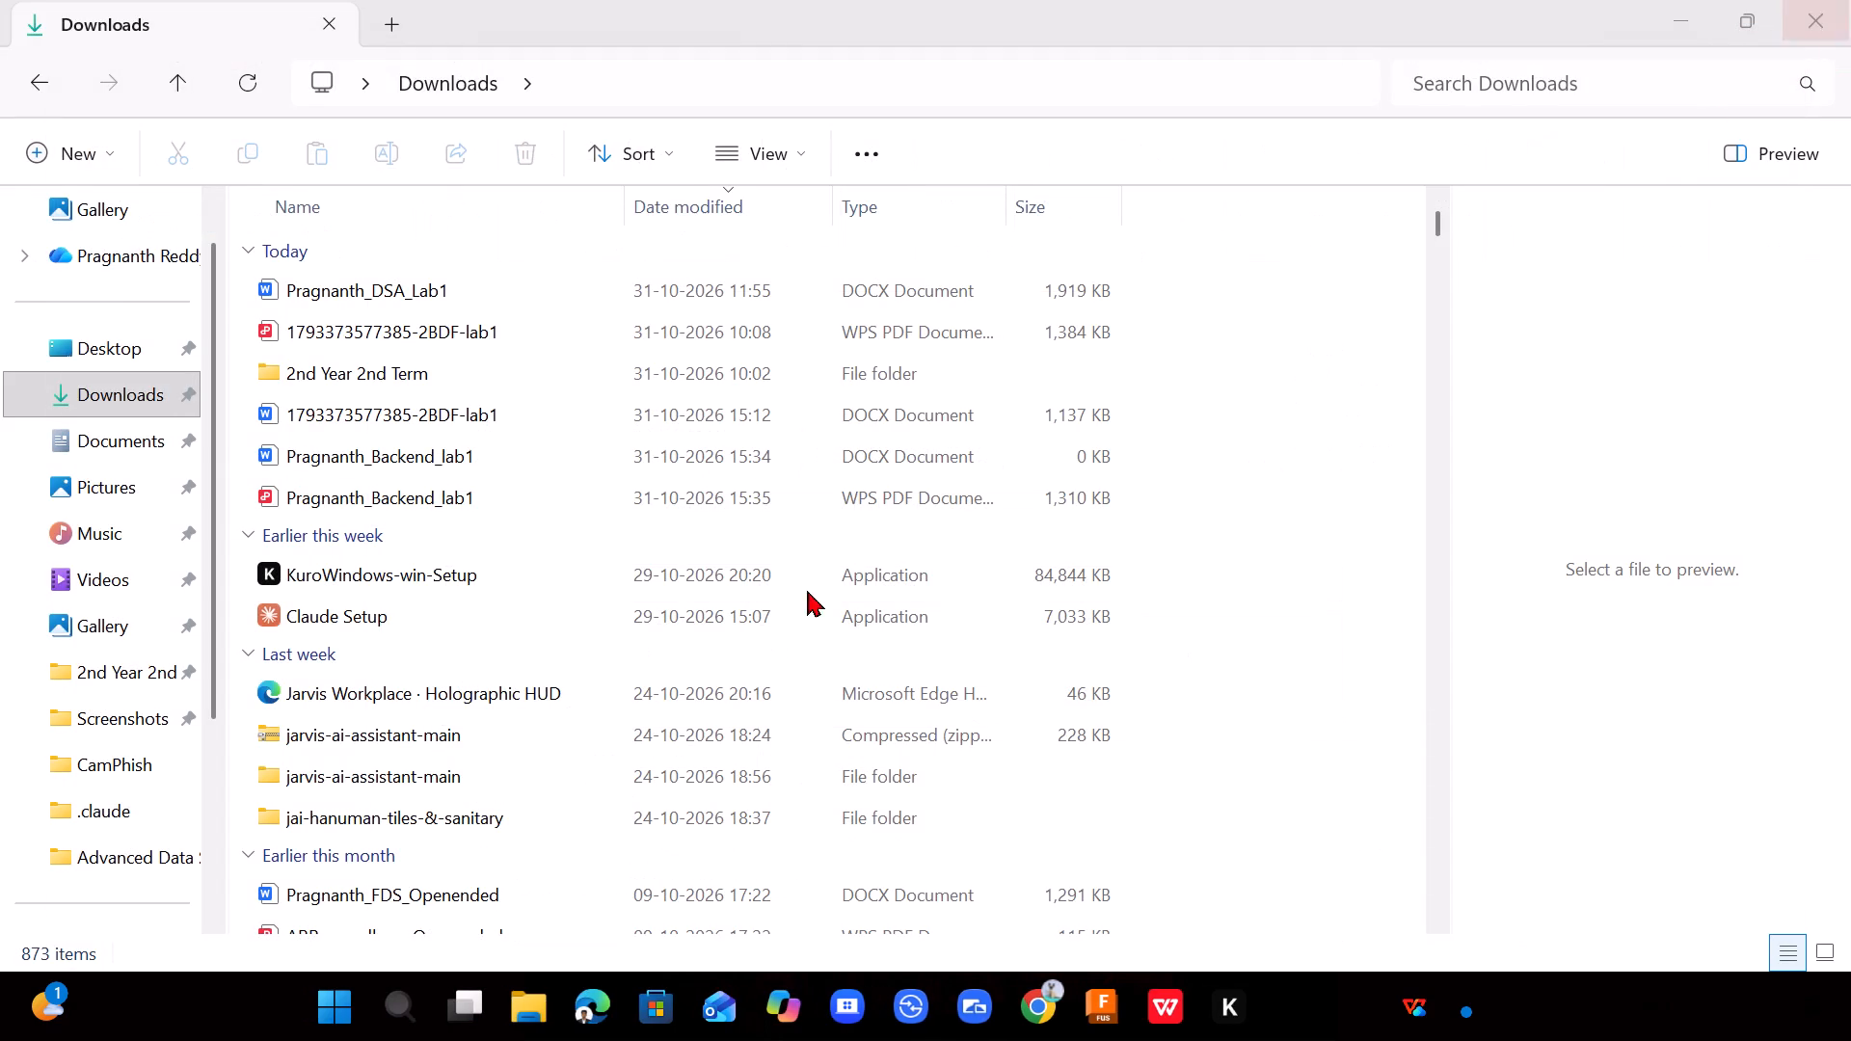
{"action": "left_click", "coordinate": [476, 428]}
{"action": "left_click", "coordinate": [546, 164]}
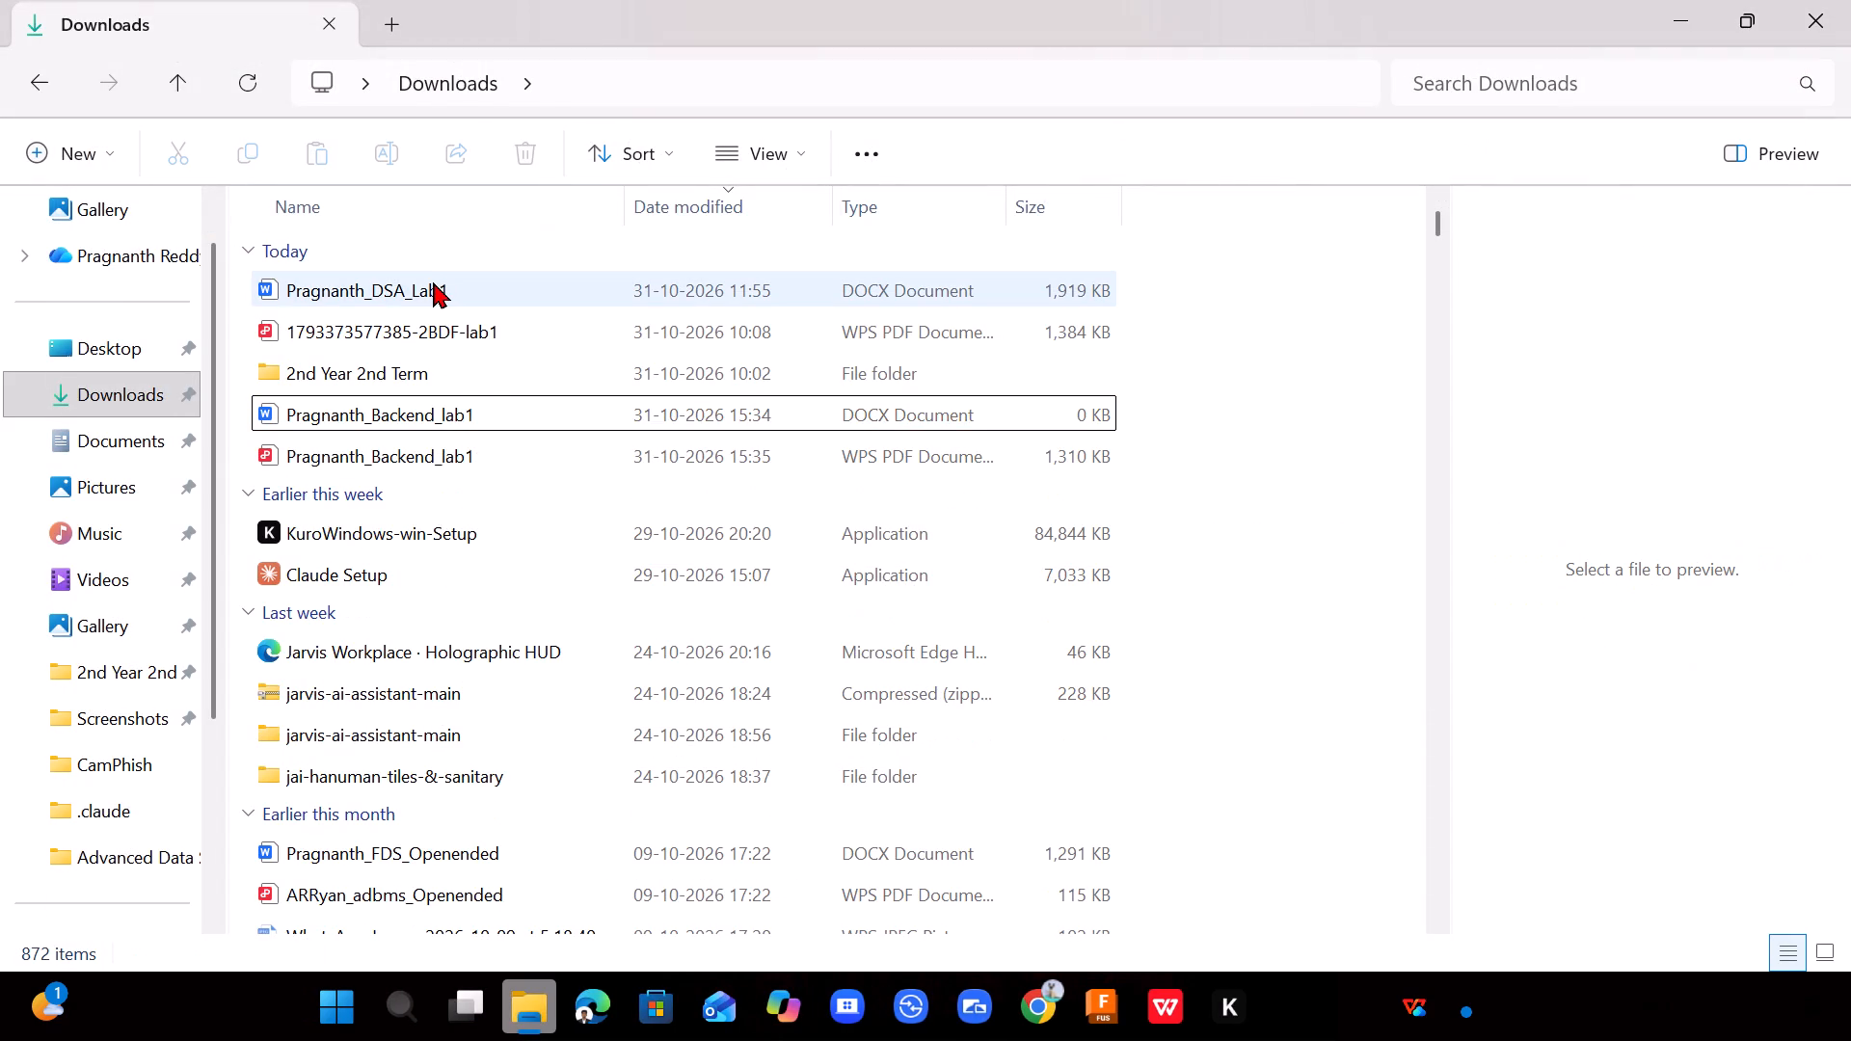
{"action": "left_click", "coordinate": [528, 335]}
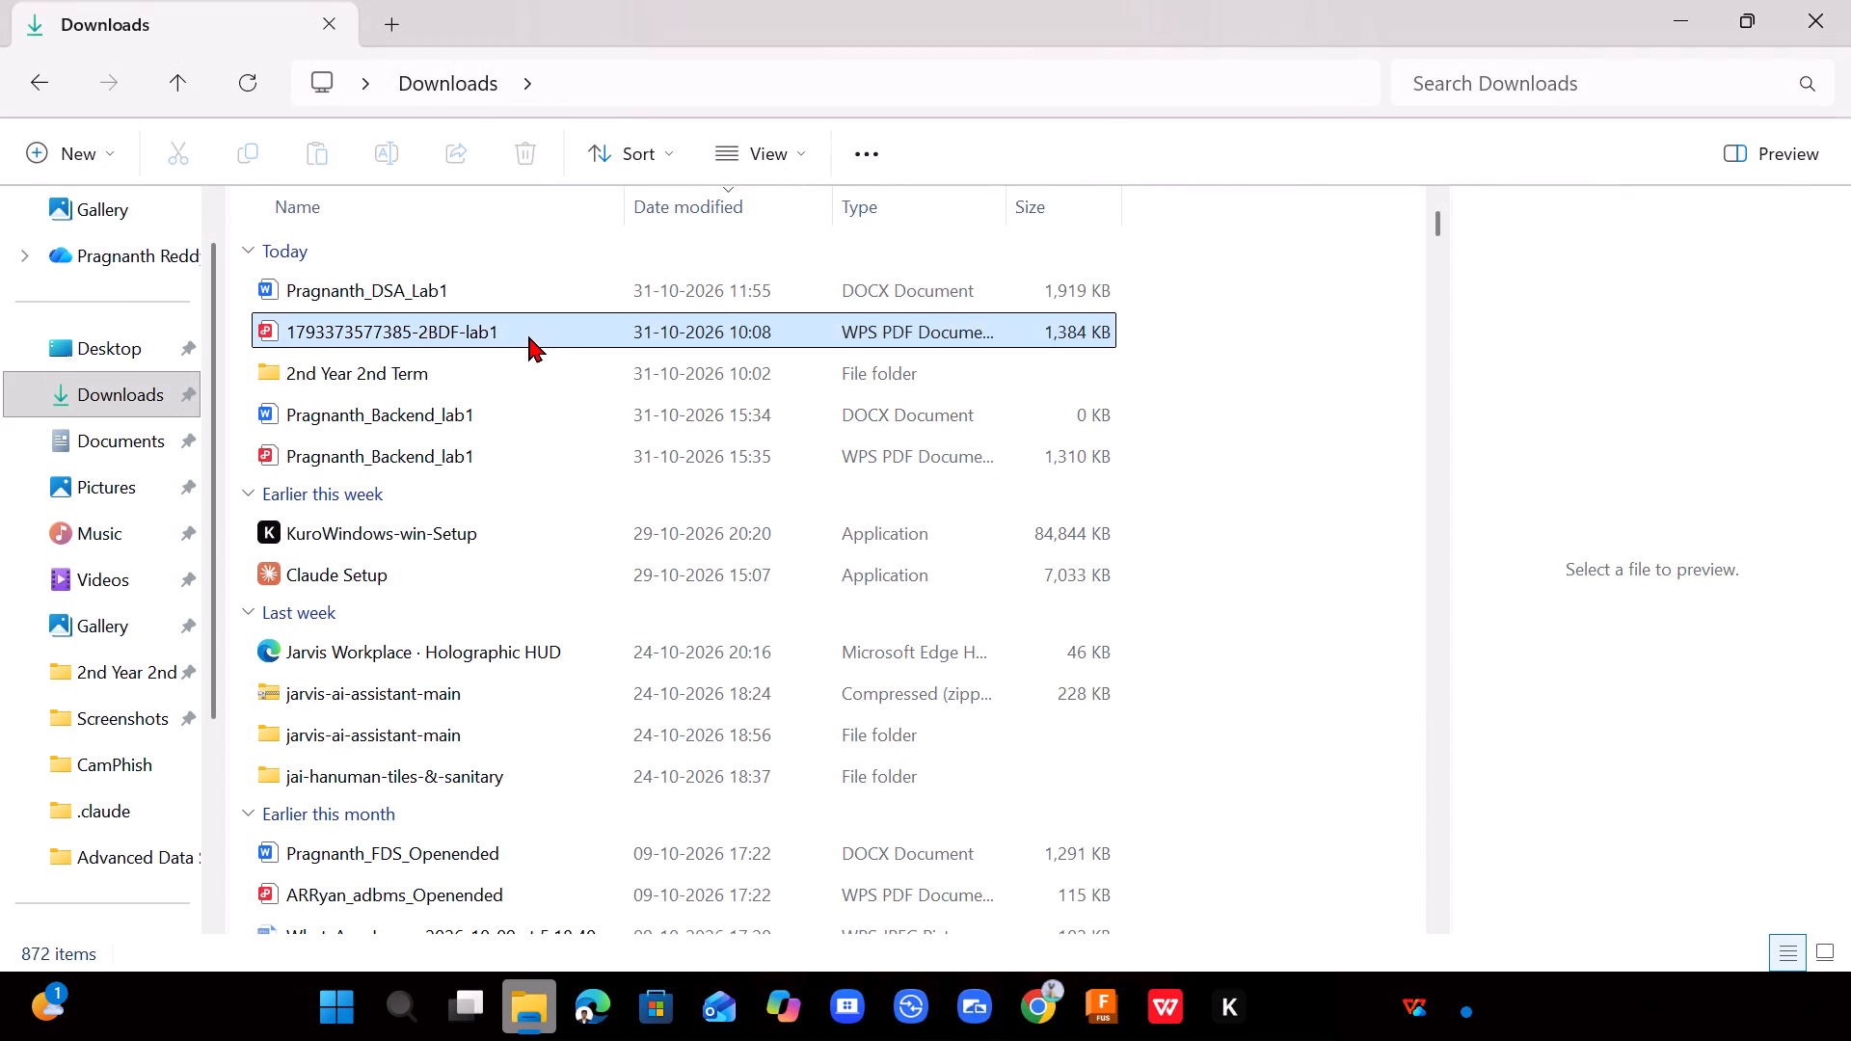
{"action": "left_click", "coordinate": [518, 140]}
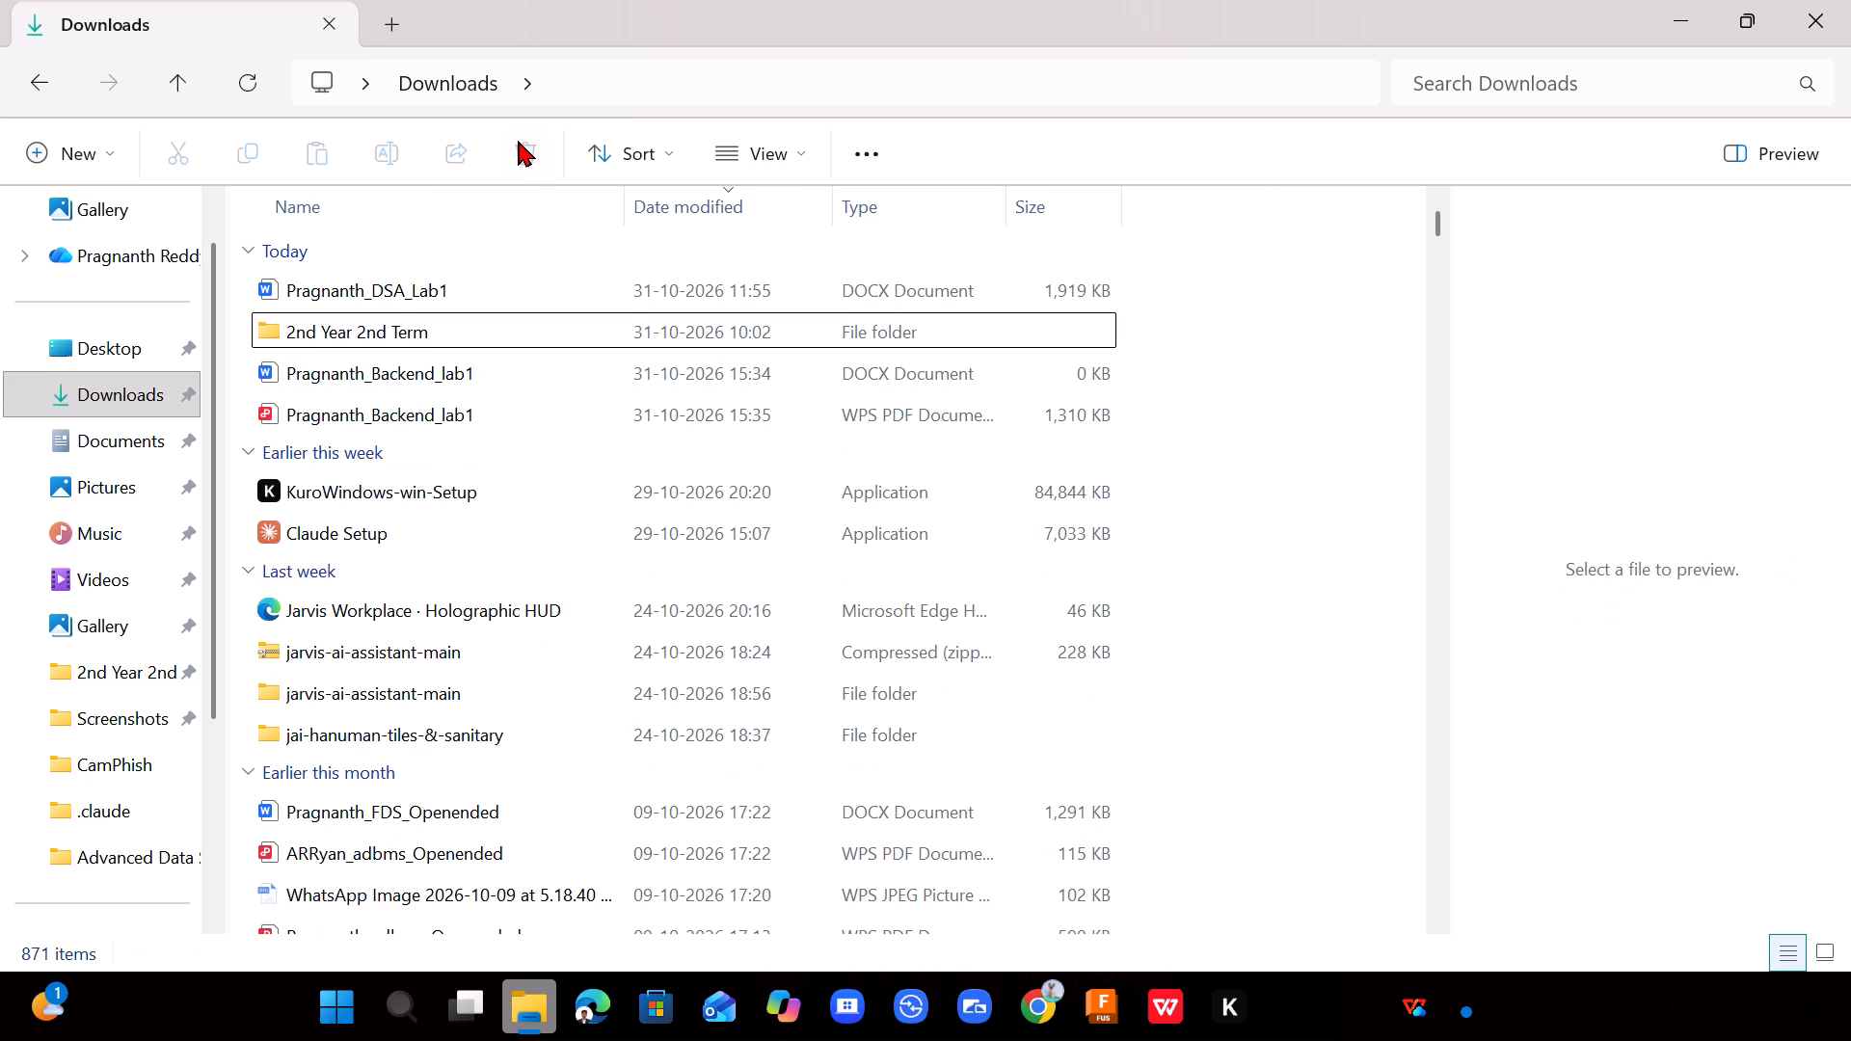
Move the Pragnanth_Backend_lab1 PDF from Downloads into the Backend Development folder within 2nd Year 2nd Term, and reopen that folder to check.
{"action": "left_click", "coordinate": [465, 414]}
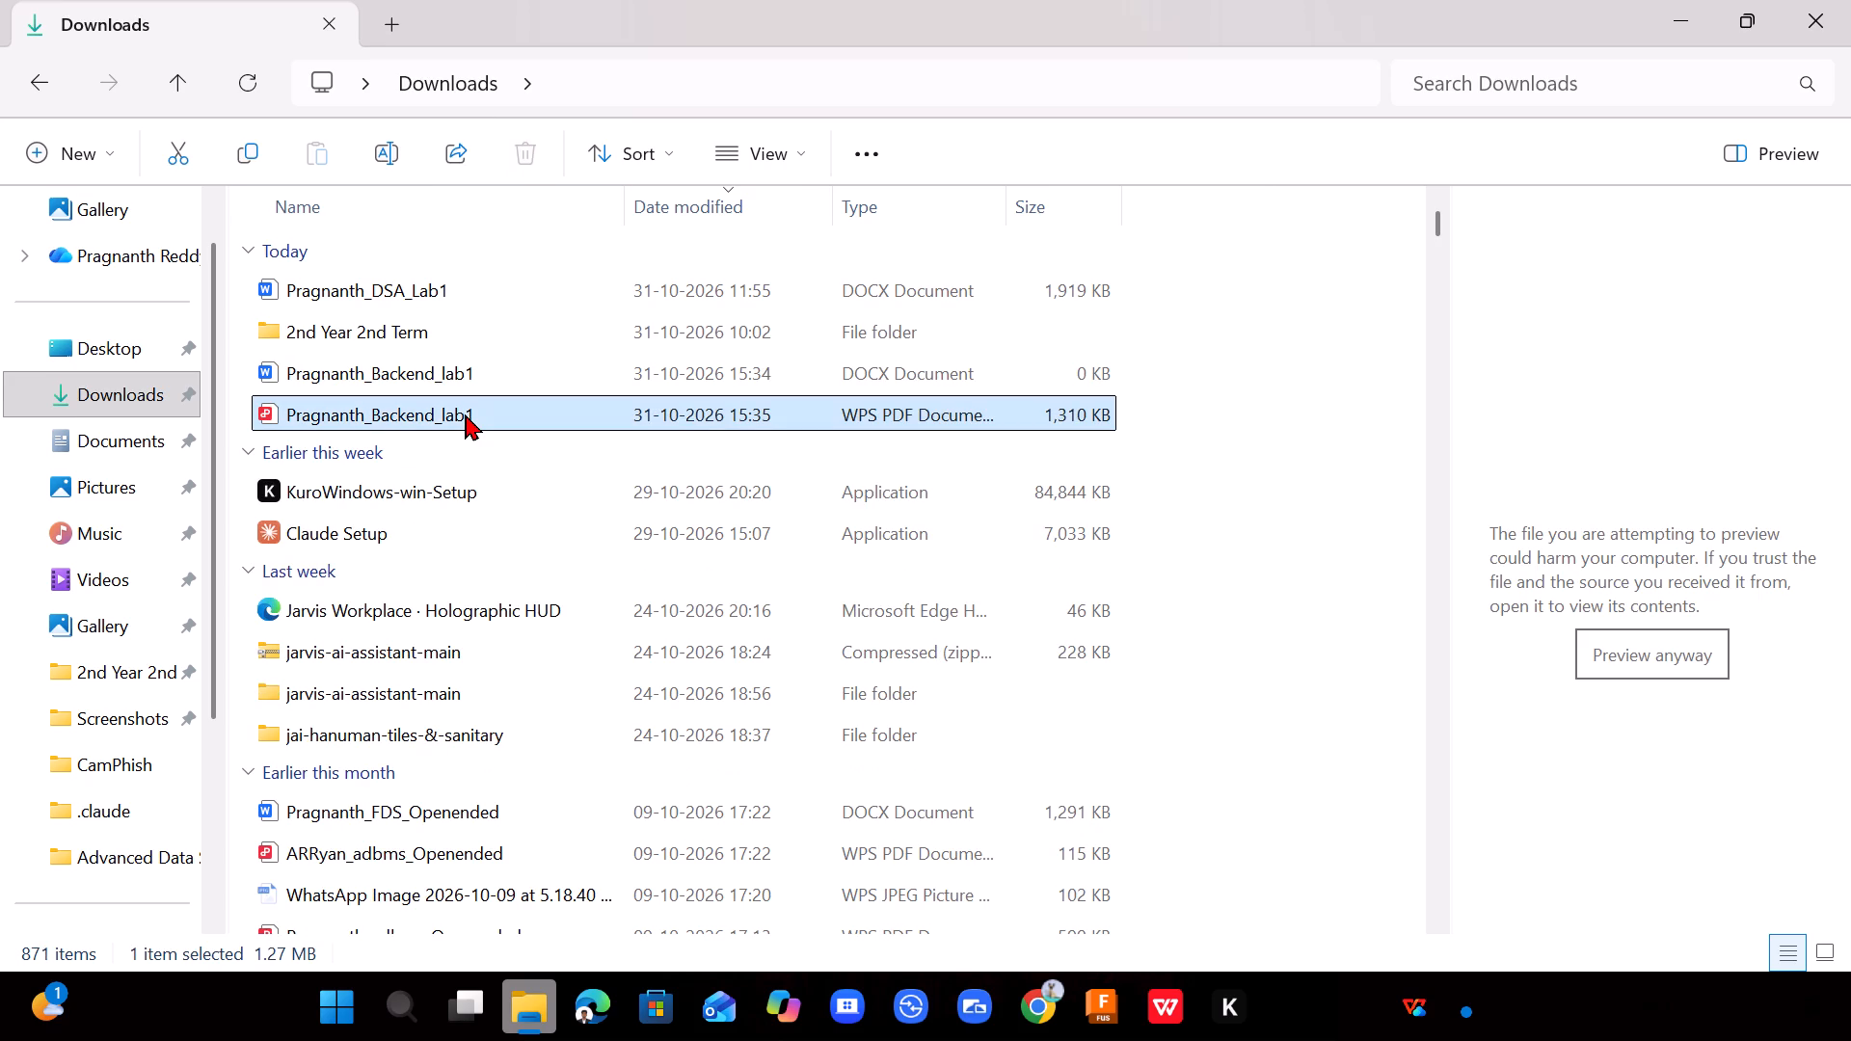
{"action": "key", "text": "ctrl+x"}
{"action": "double_click", "coordinate": [143, 681]}
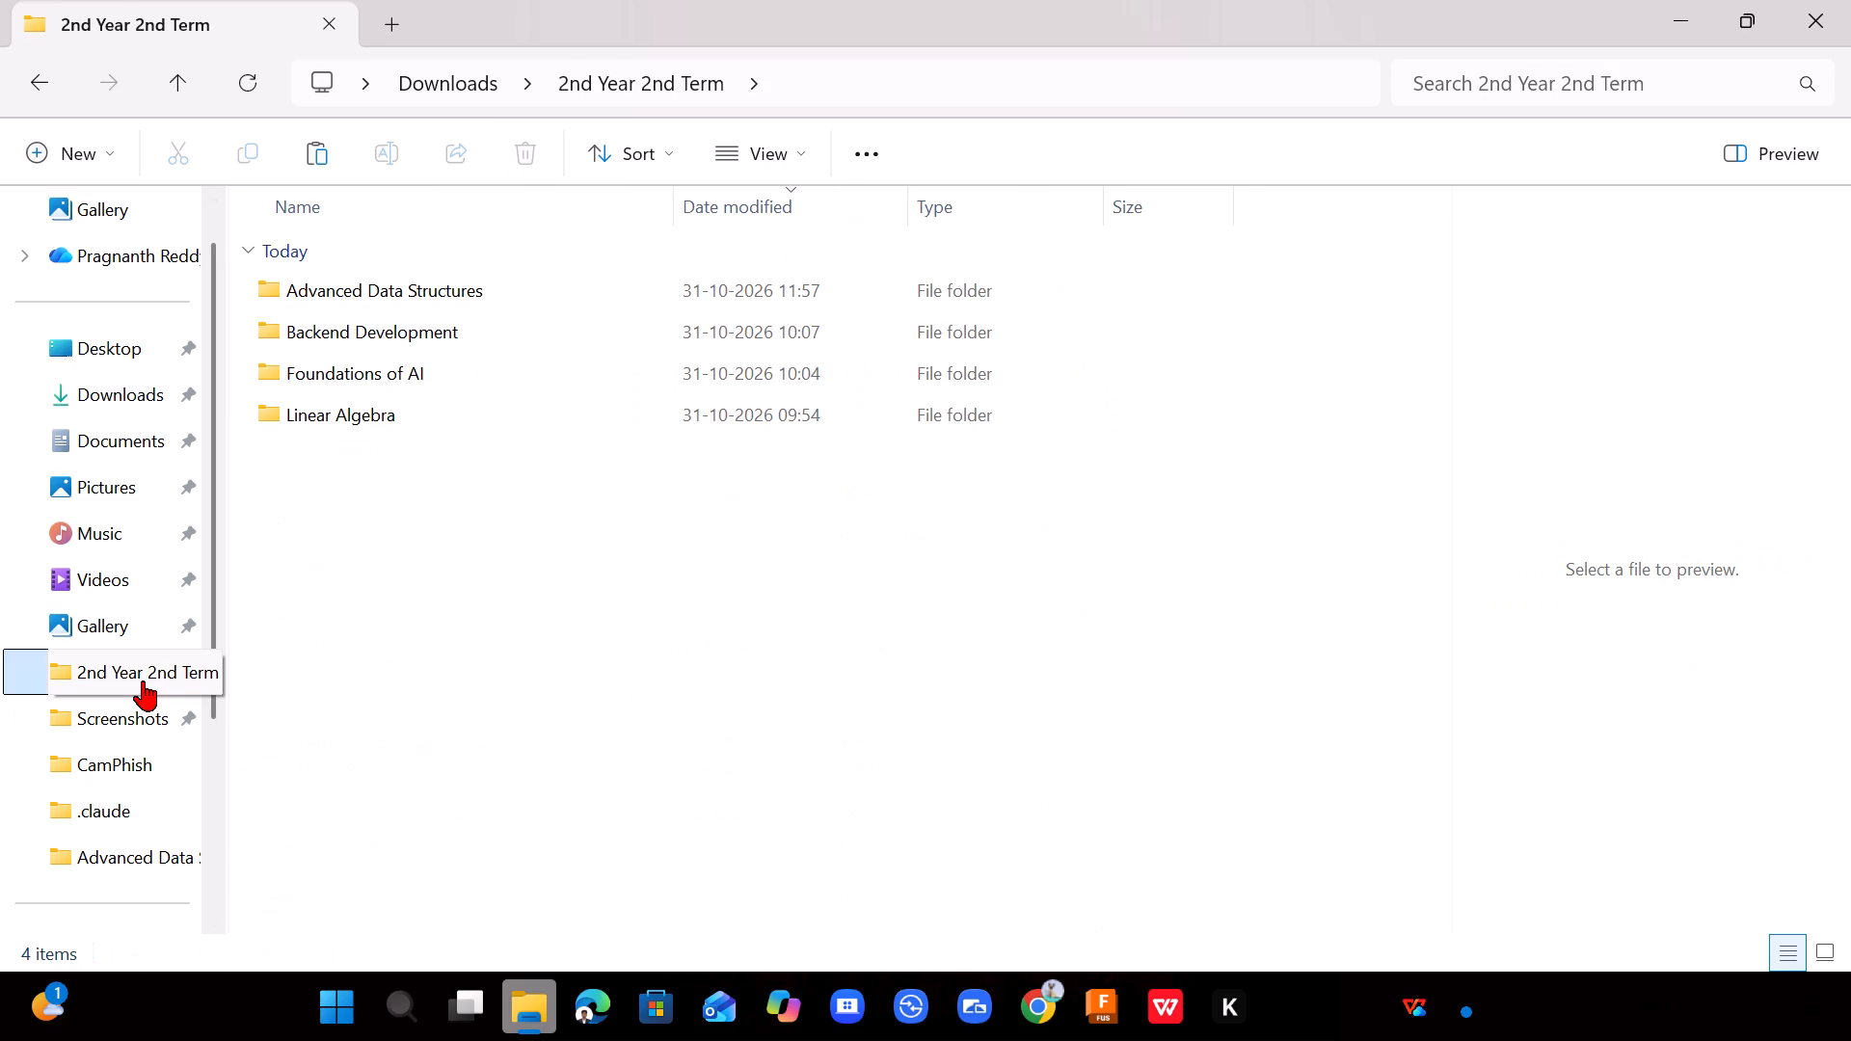
{"action": "double_click", "coordinate": [452, 323]}
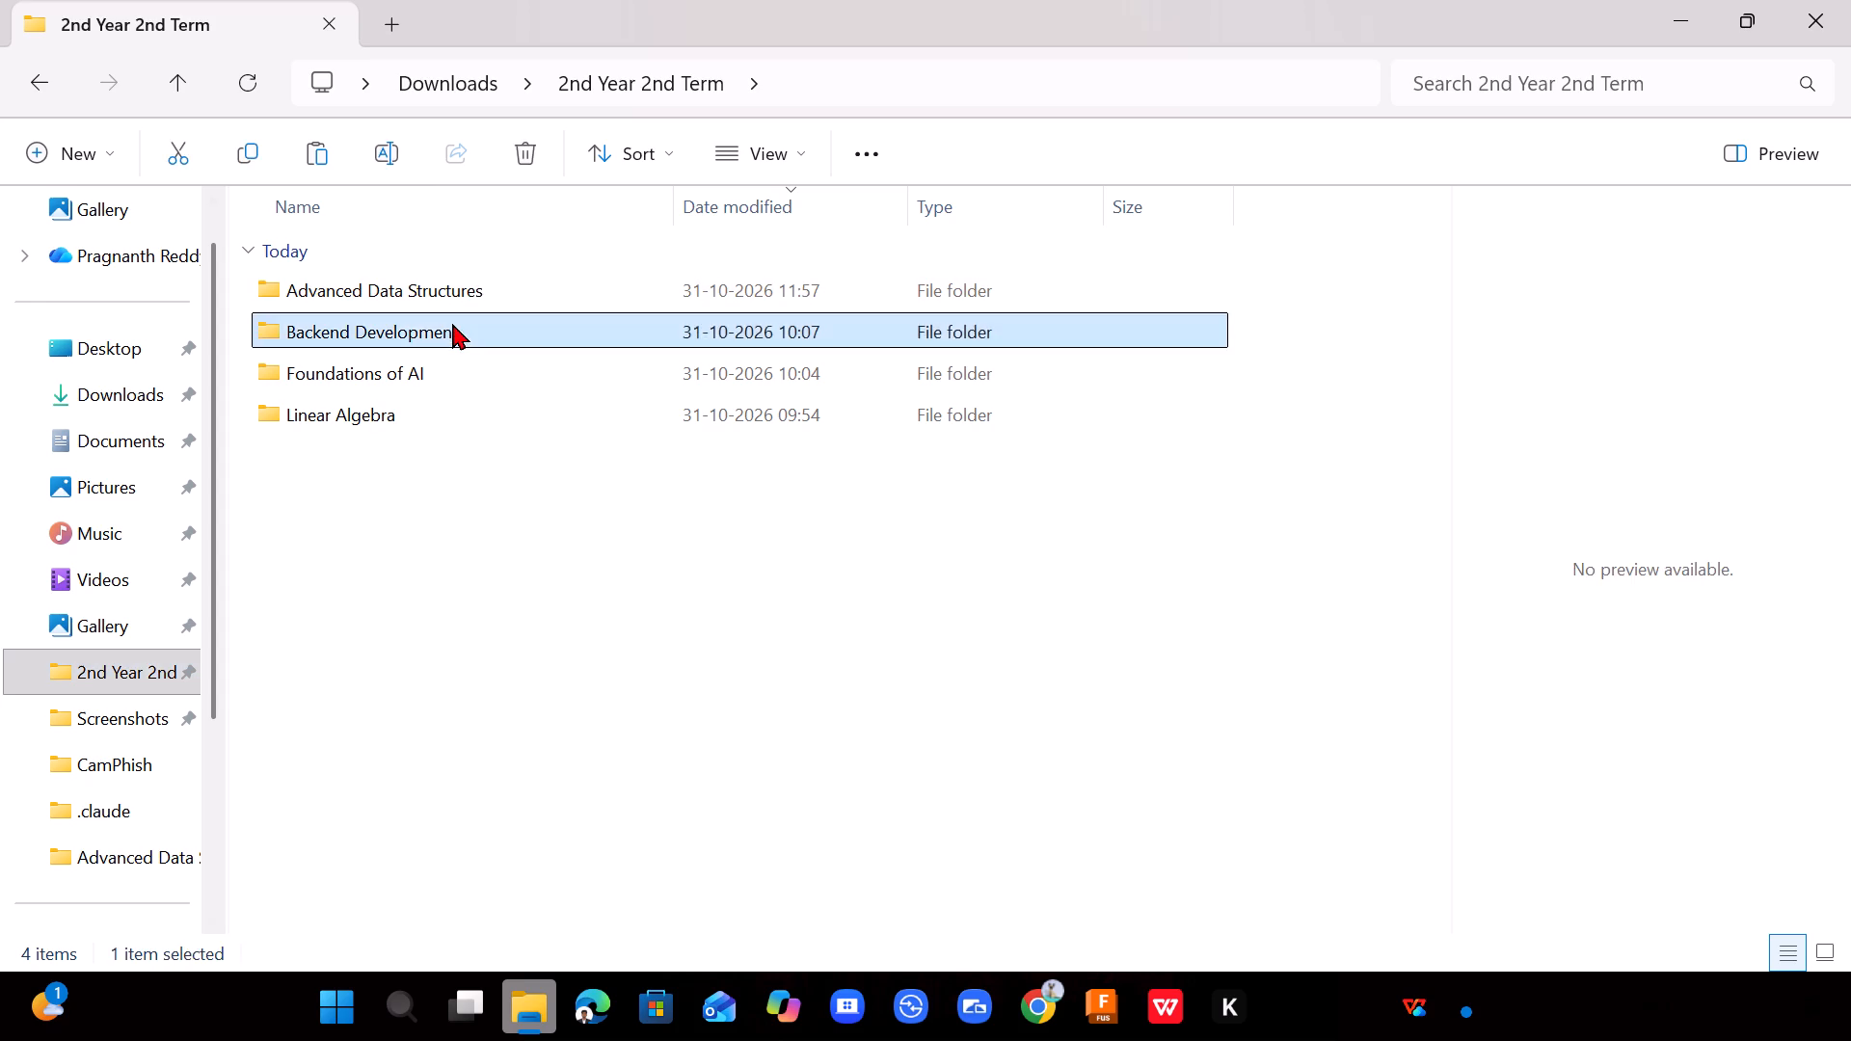
{"action": "left_click", "coordinate": [505, 368]}
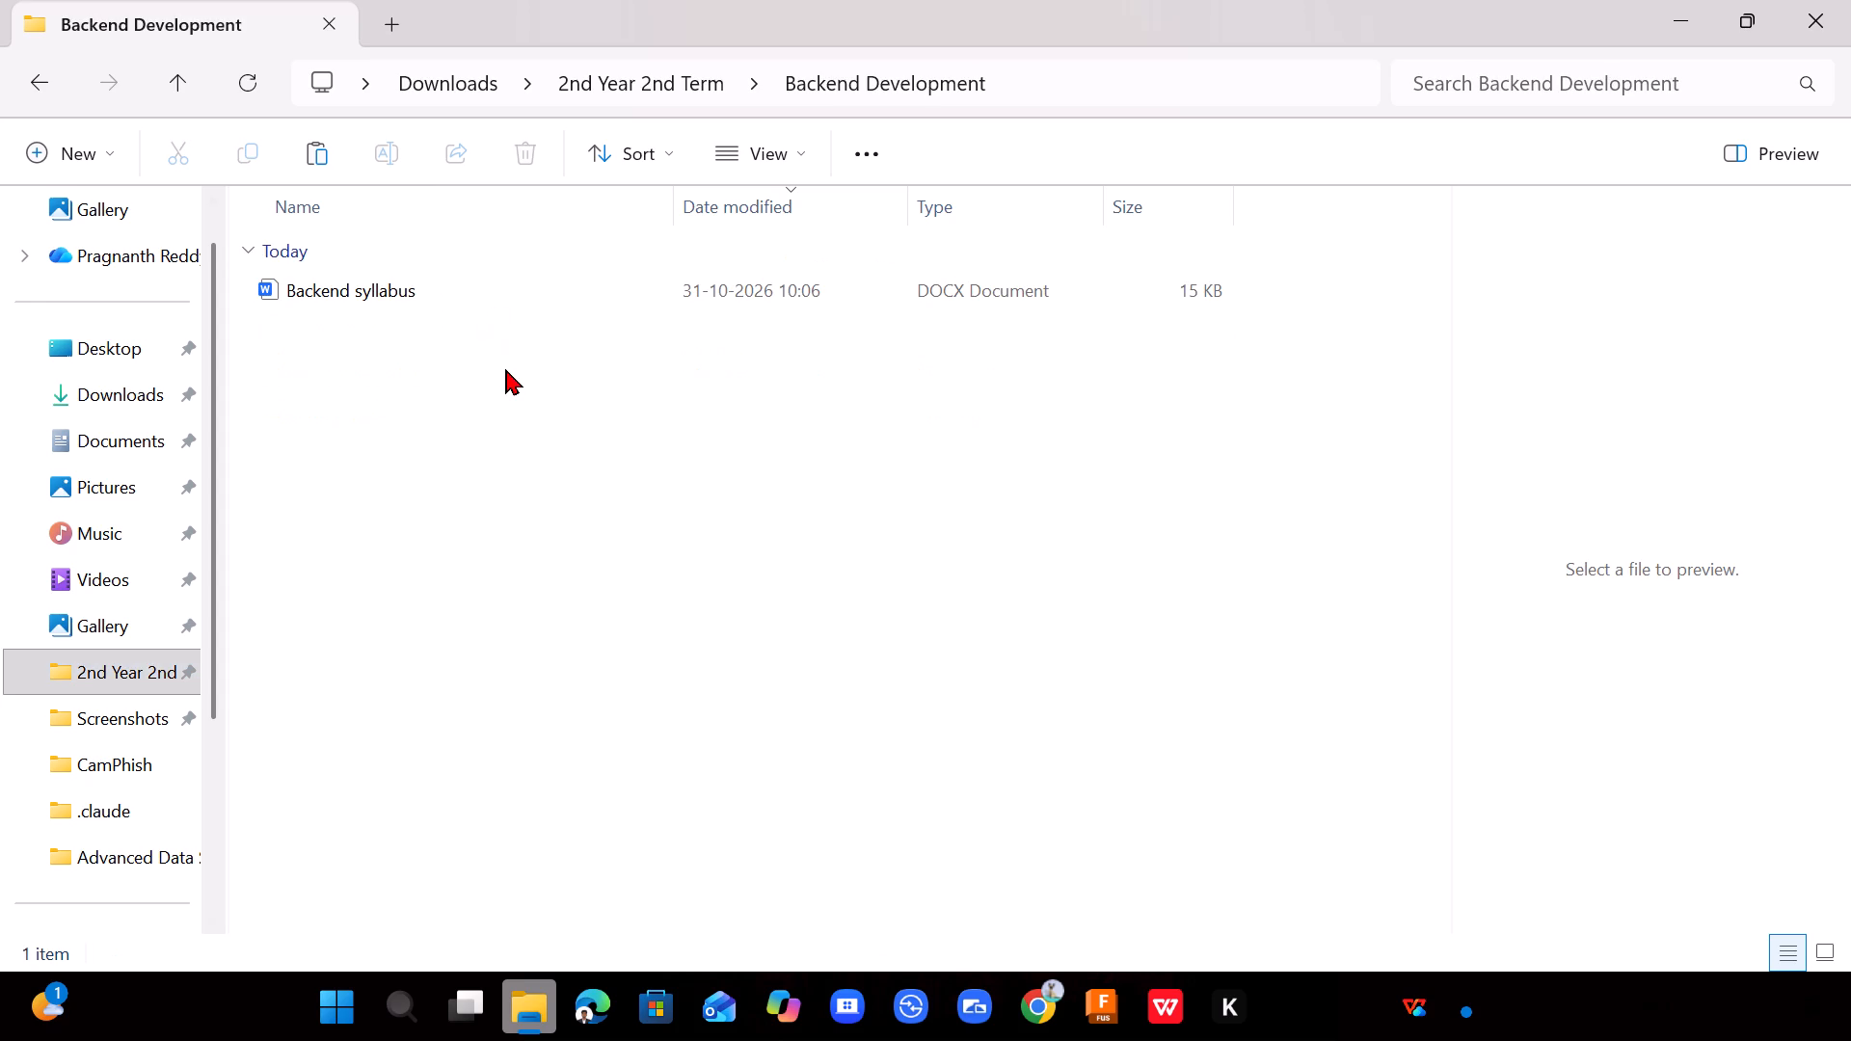
{"action": "key", "text": "ctrl+v"}
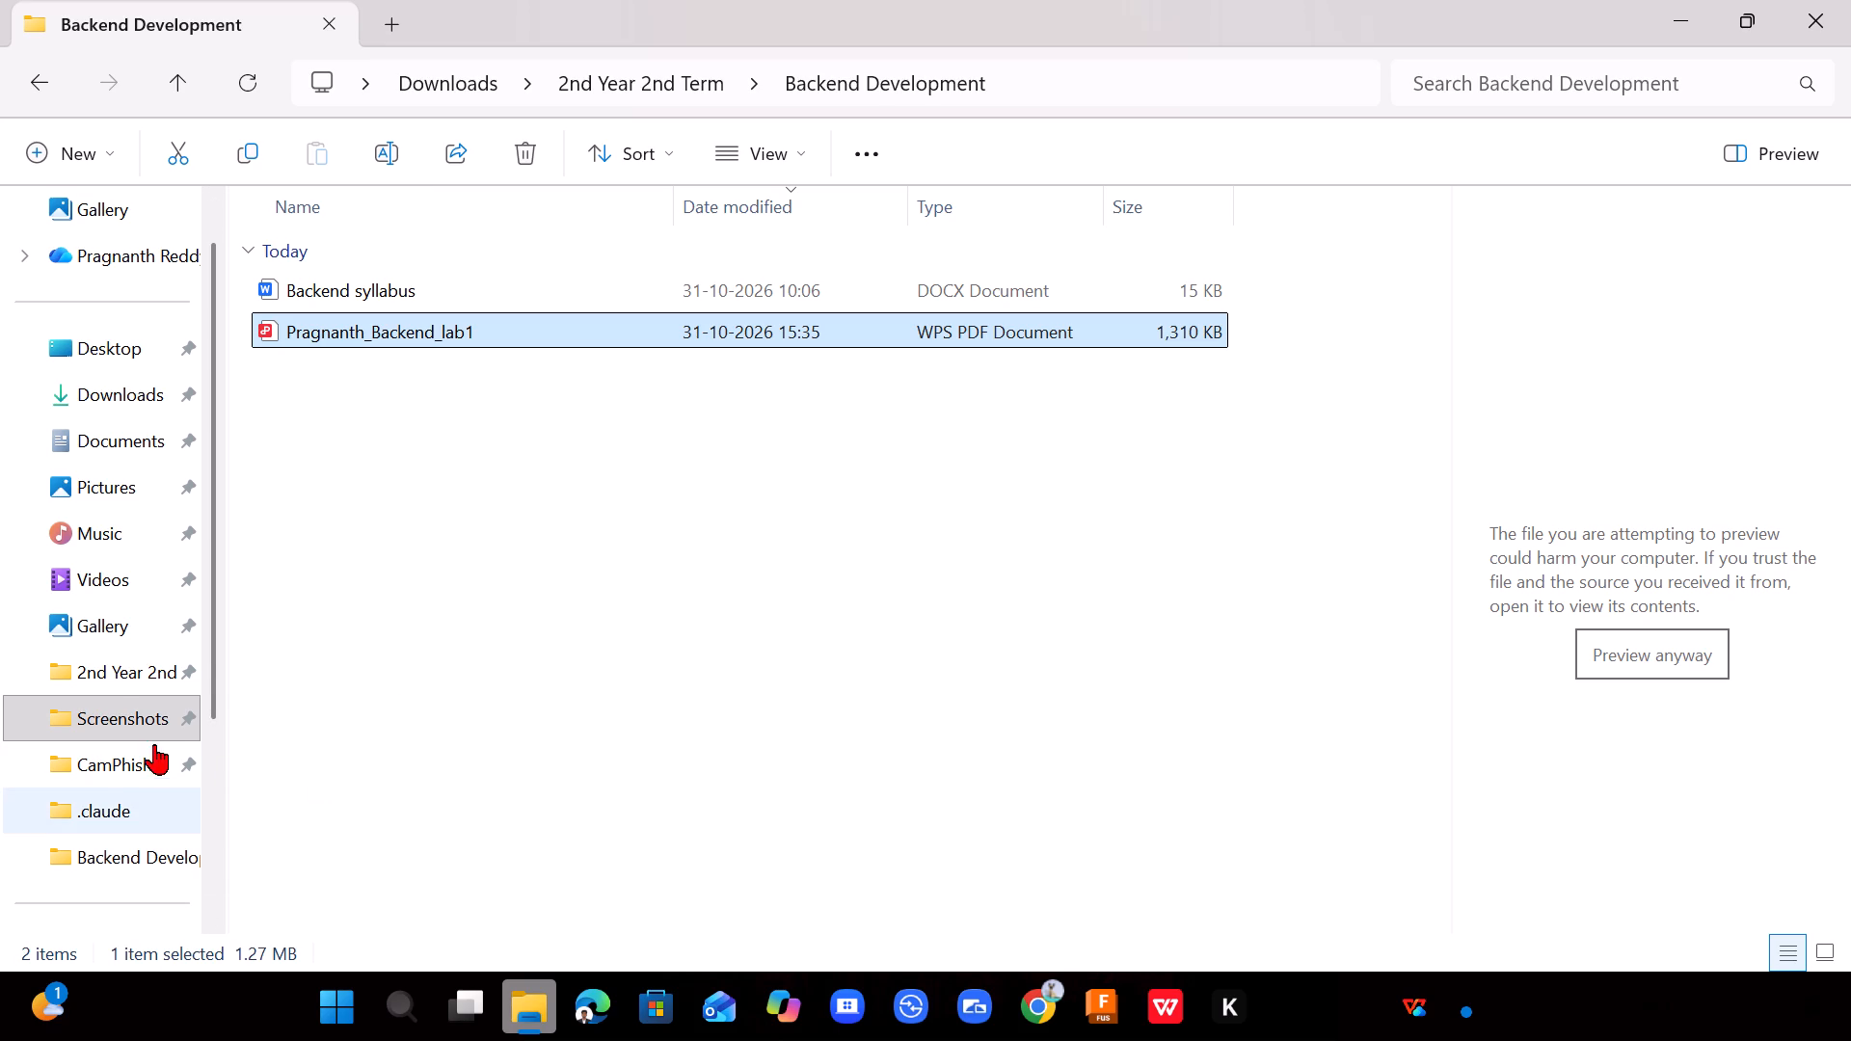
{"action": "double_click", "coordinate": [111, 674]}
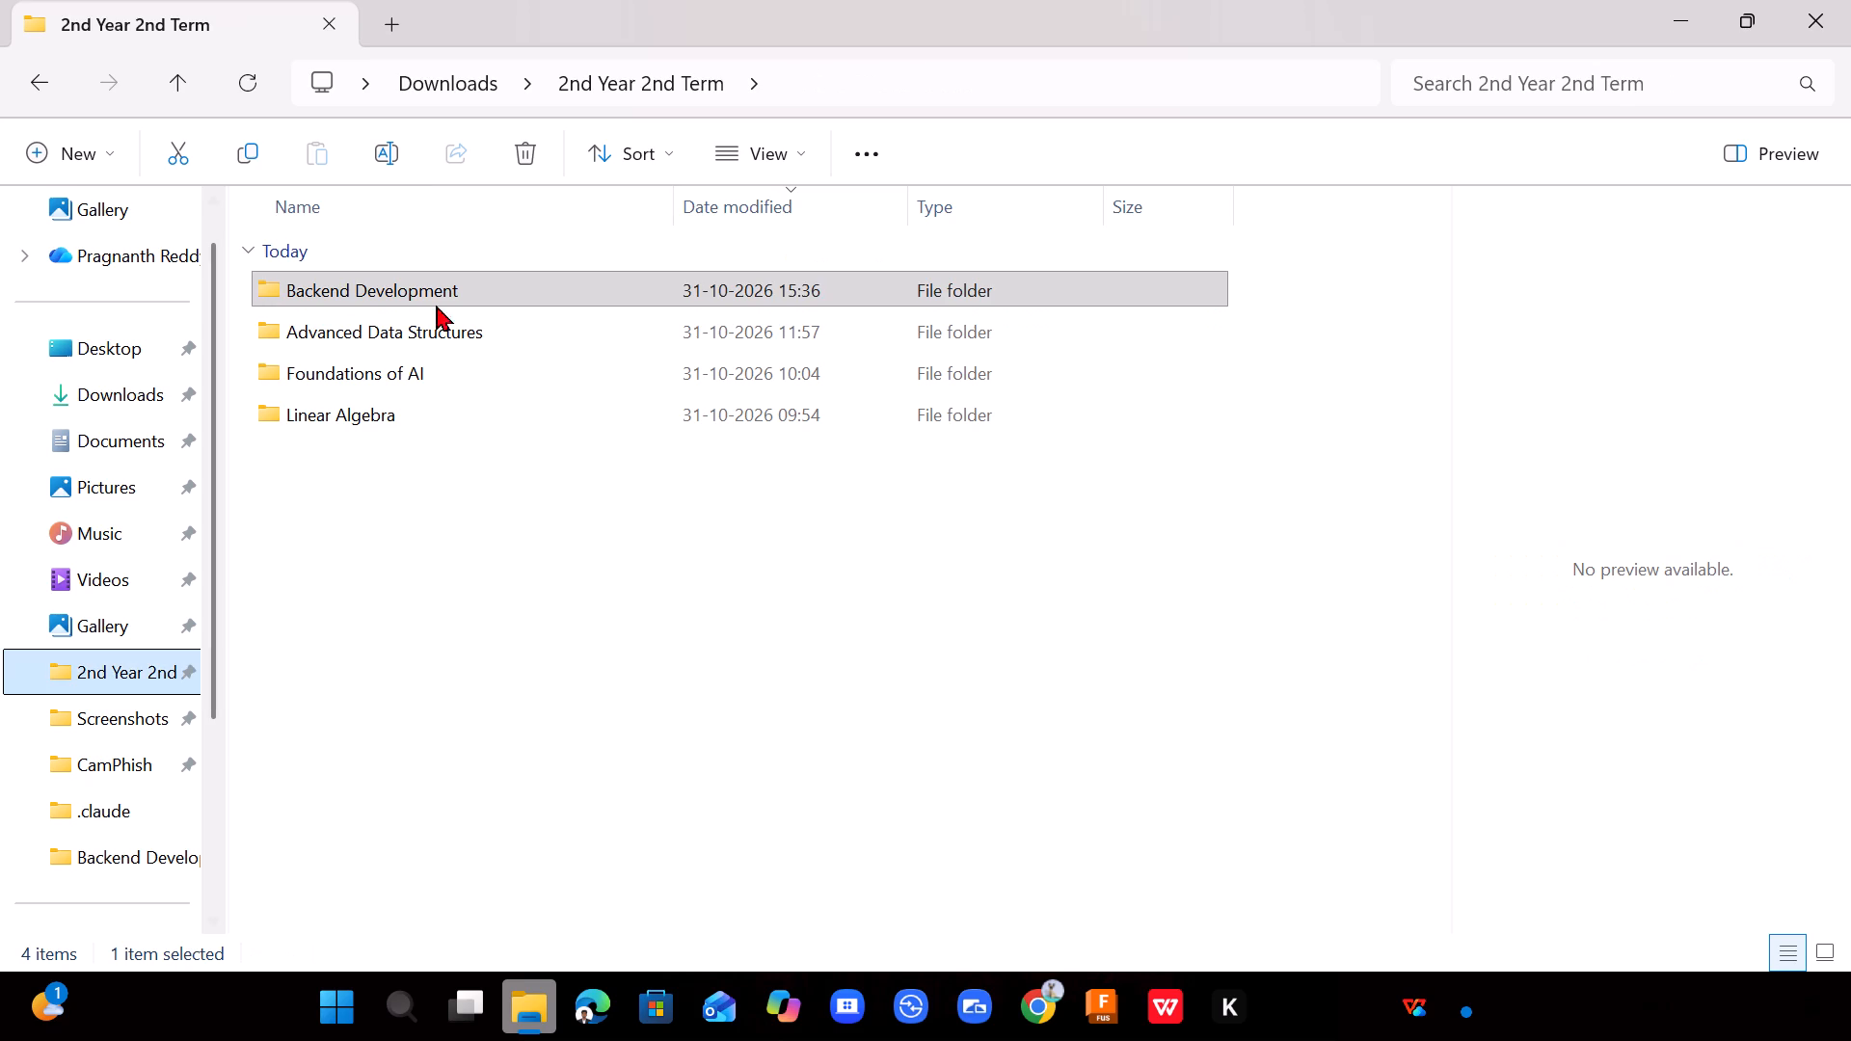
{"action": "double_click", "coordinate": [599, 290]}
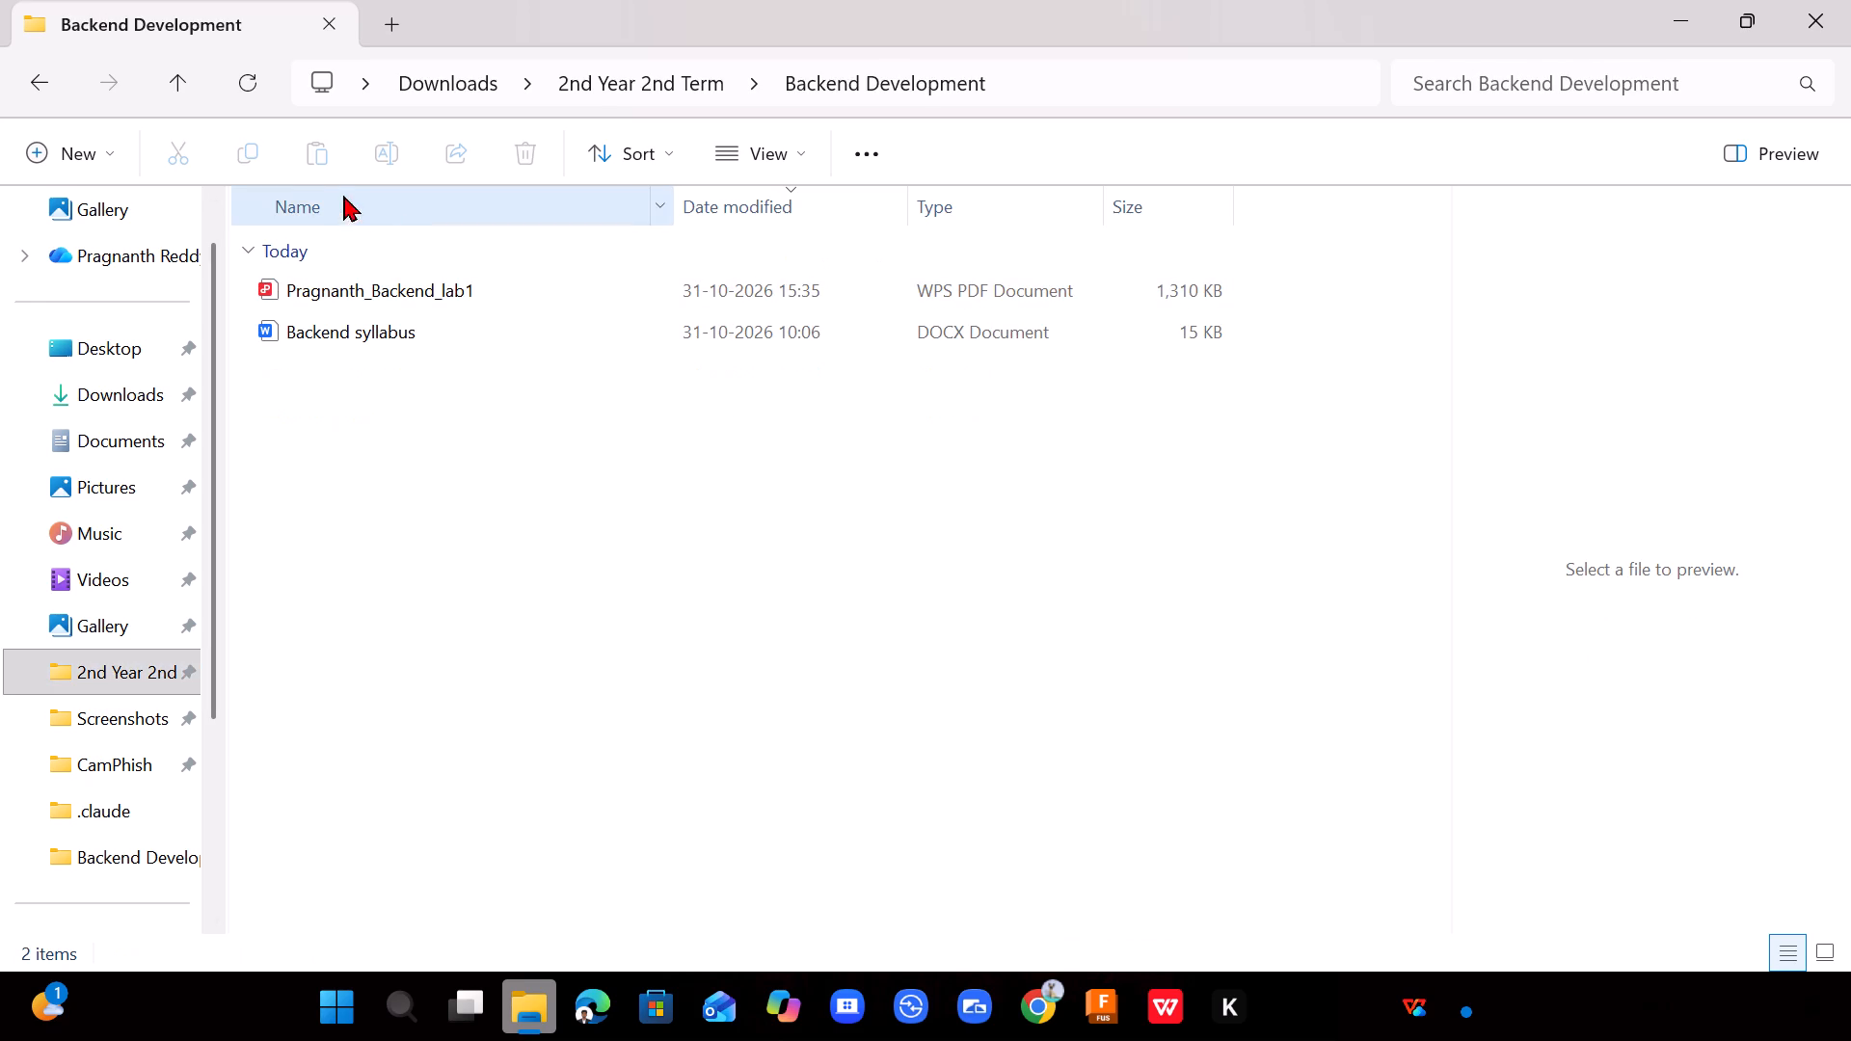
Switch to Chrome and view the beginning of the maze code in the Lab 2 Colab notebook.
{"action": "left_click", "coordinate": [1012, 1000]}
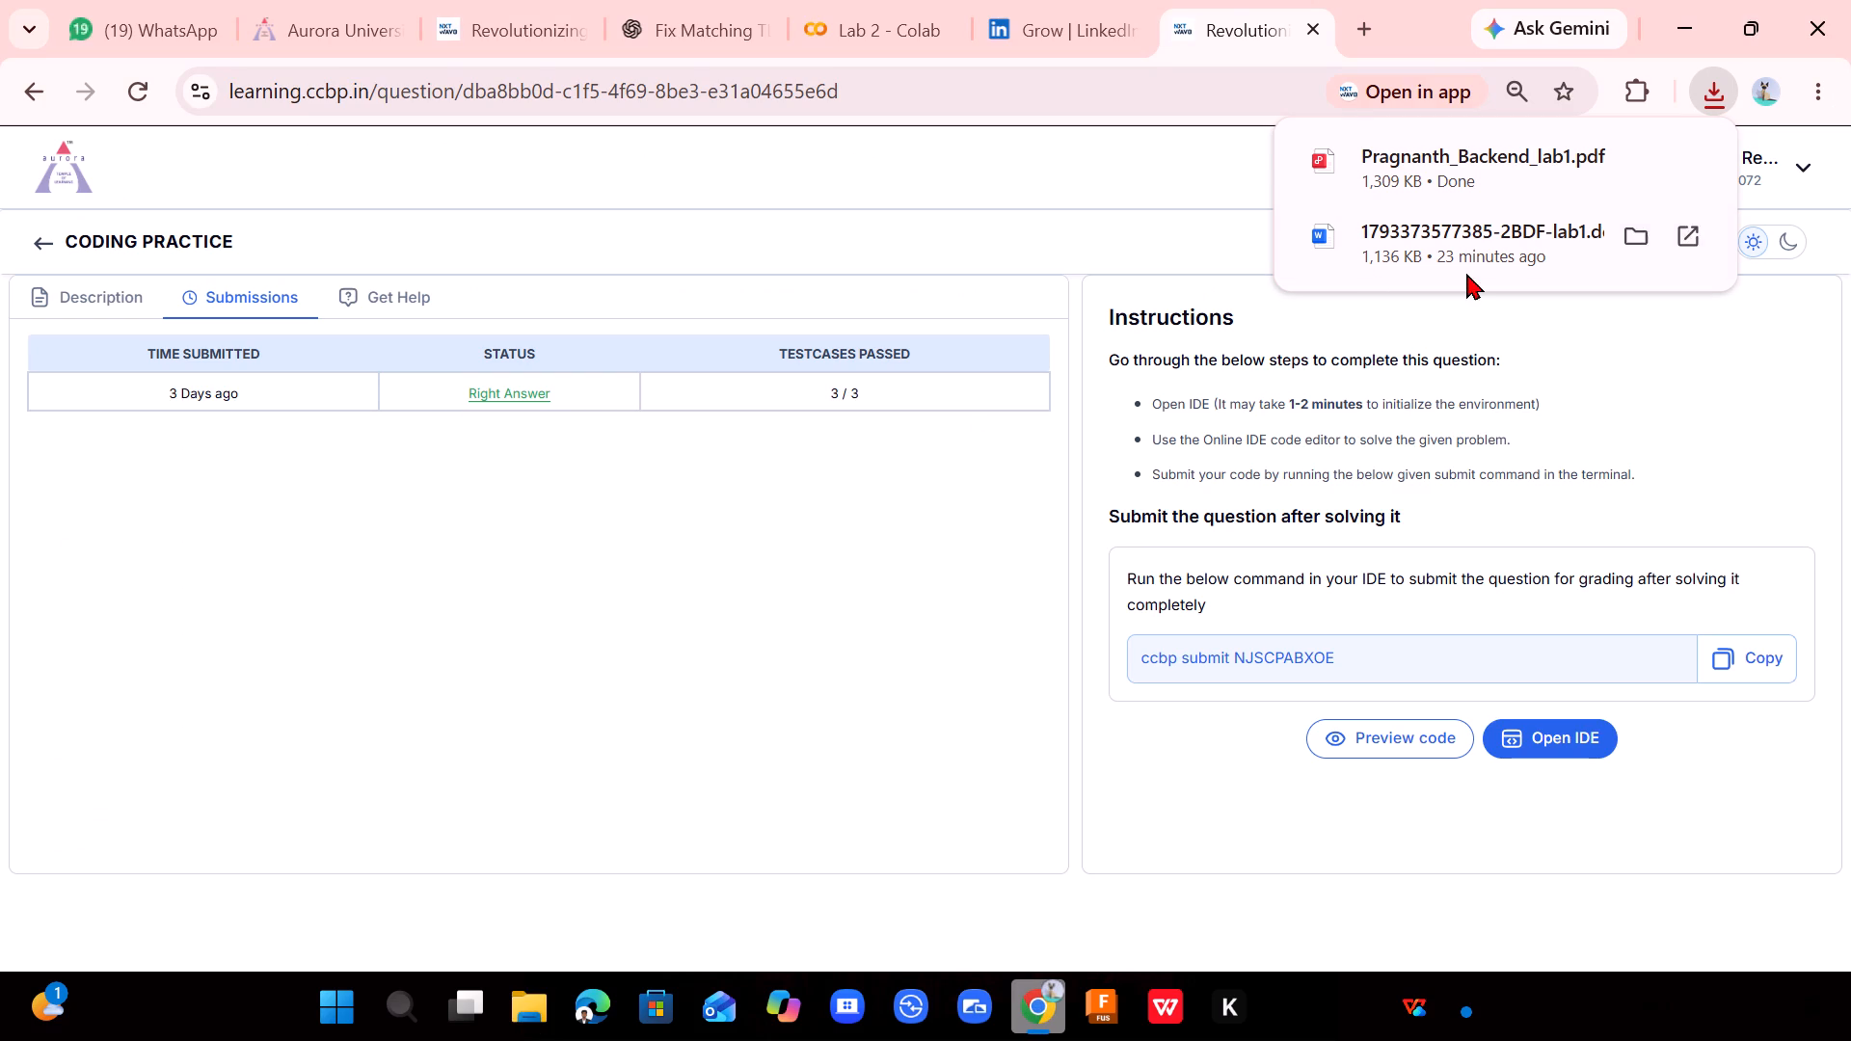
{"action": "left_click", "coordinate": [890, 7]}
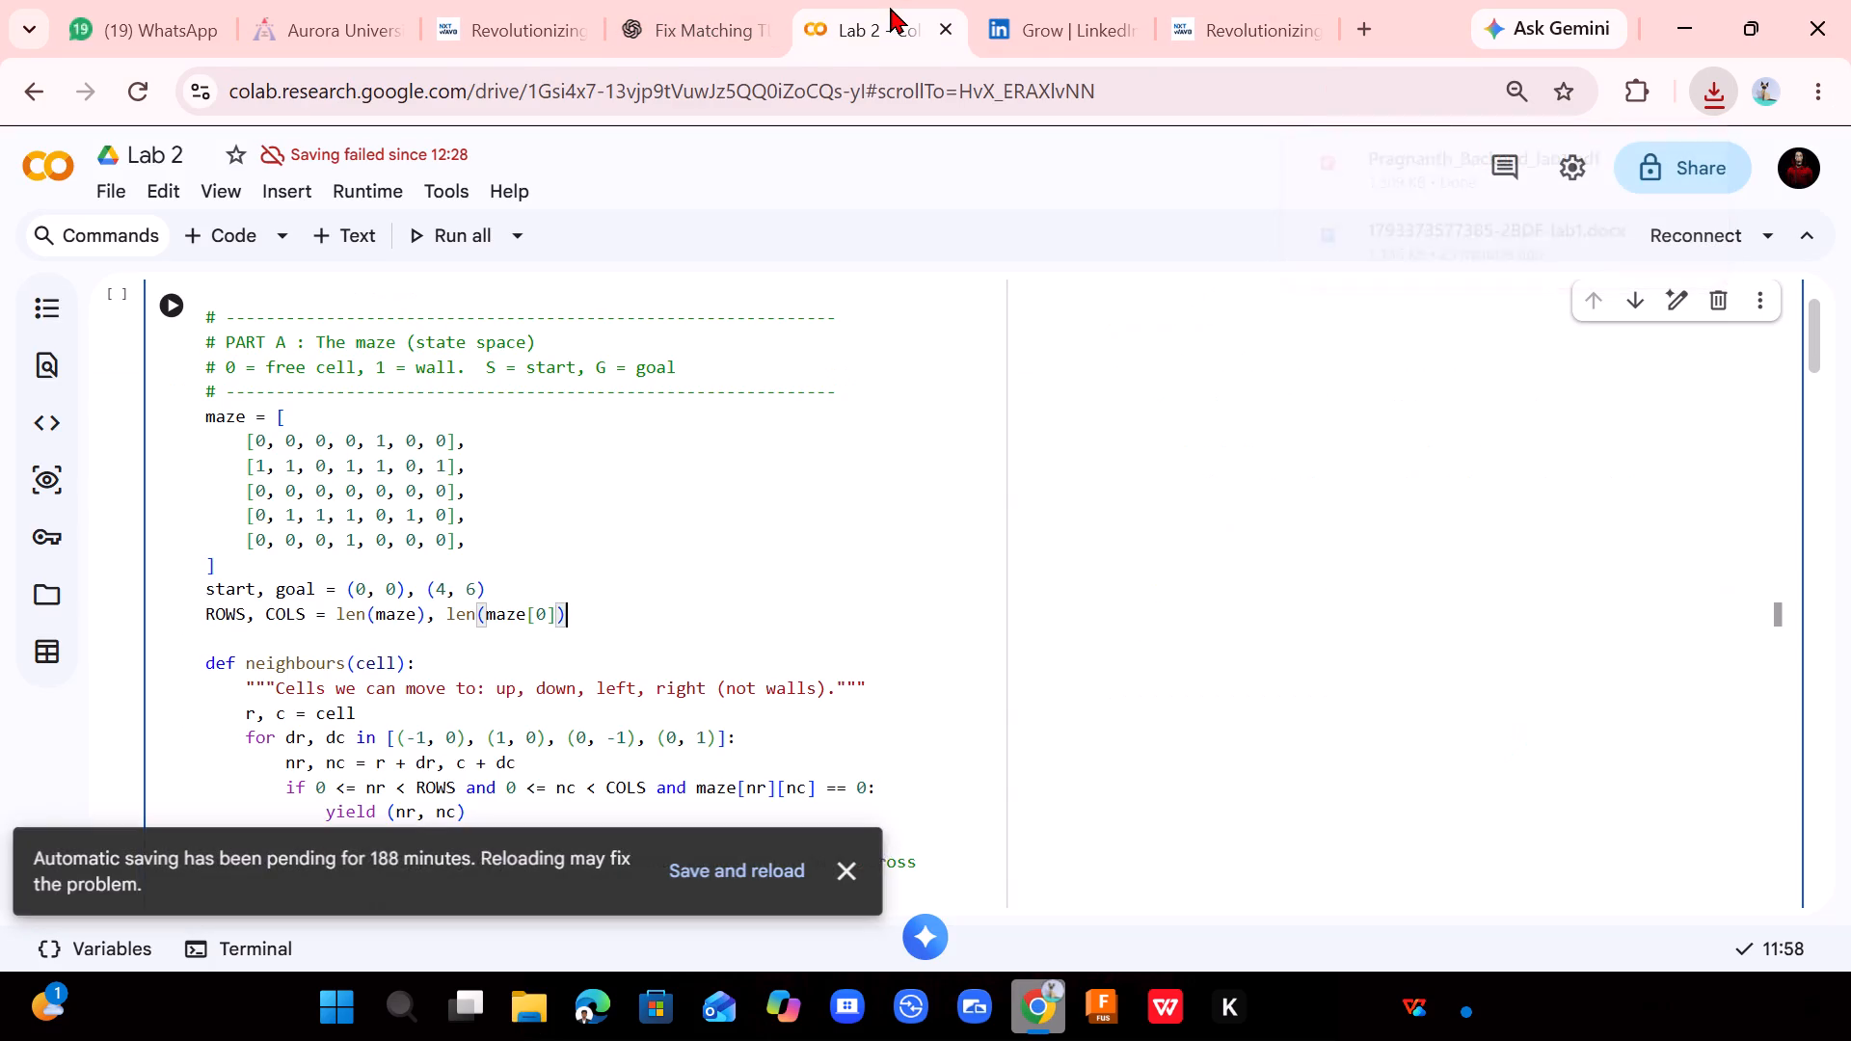
{"action": "scroll", "coordinate": [725, 426], "scroll_direction": "up", "scroll_amount": 3}
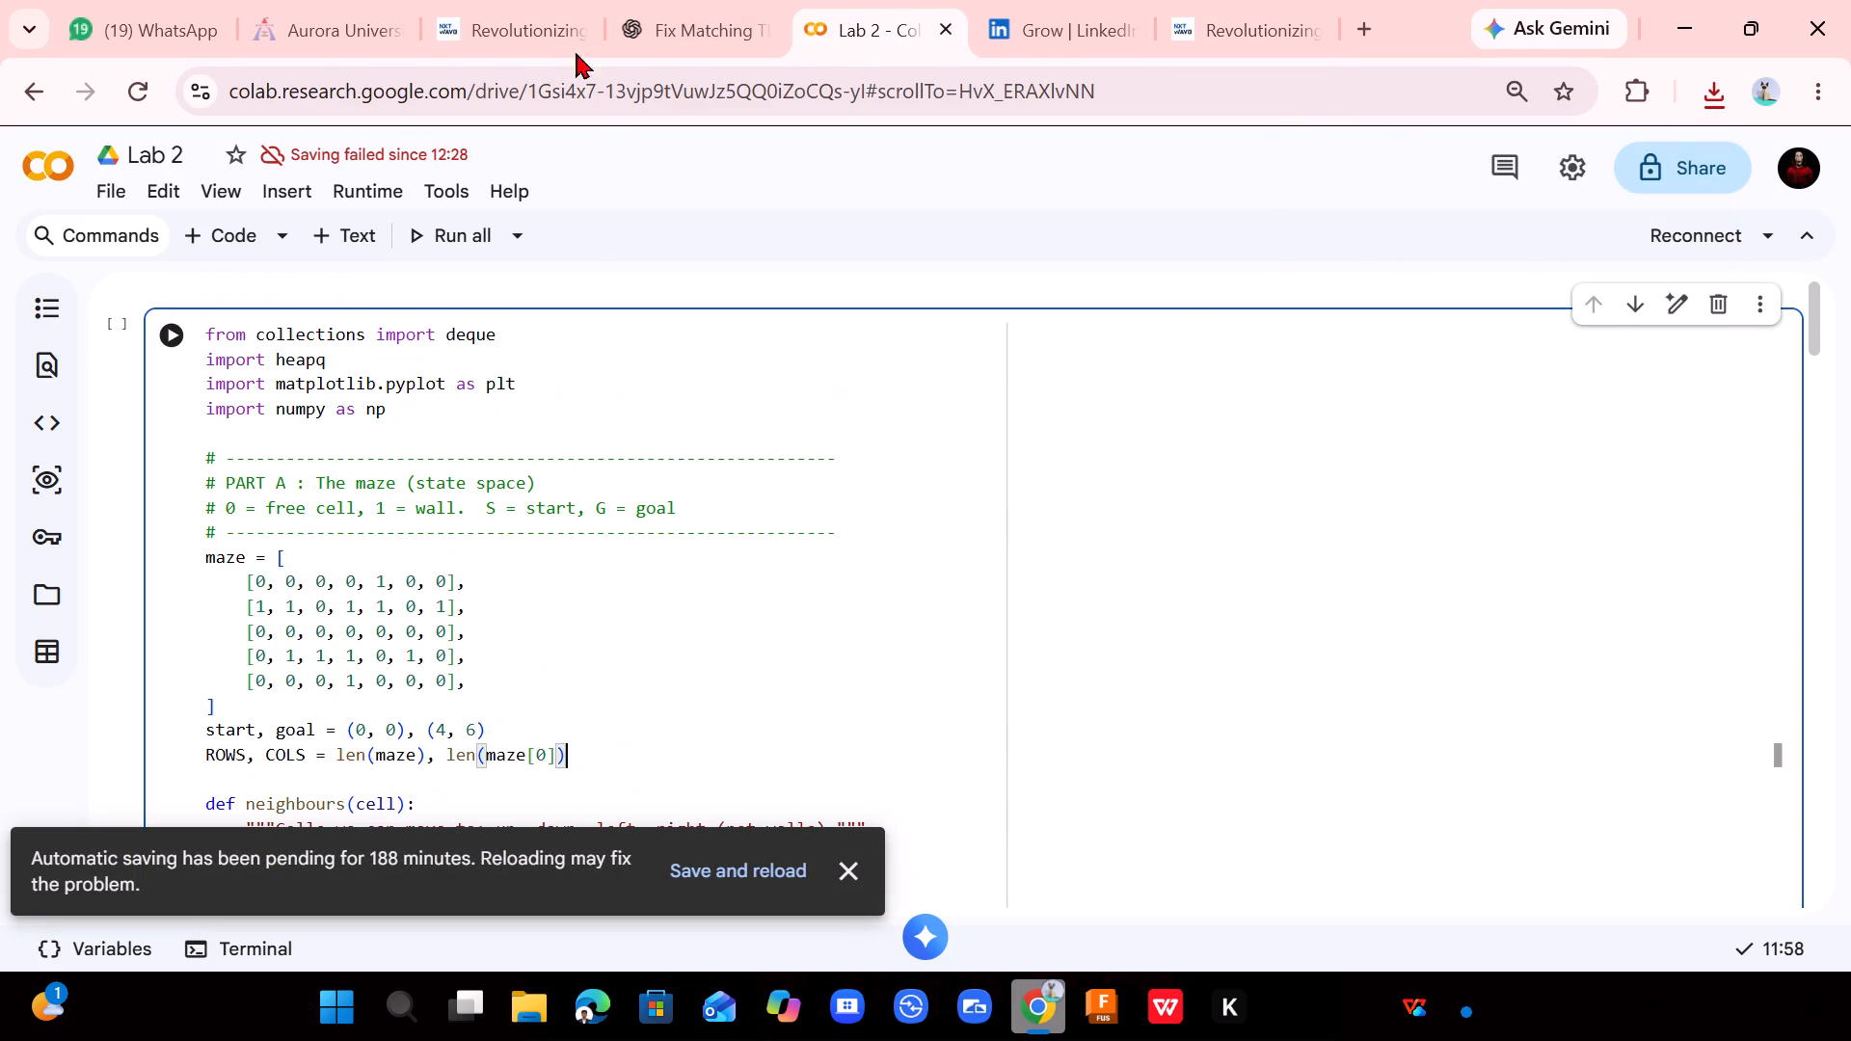